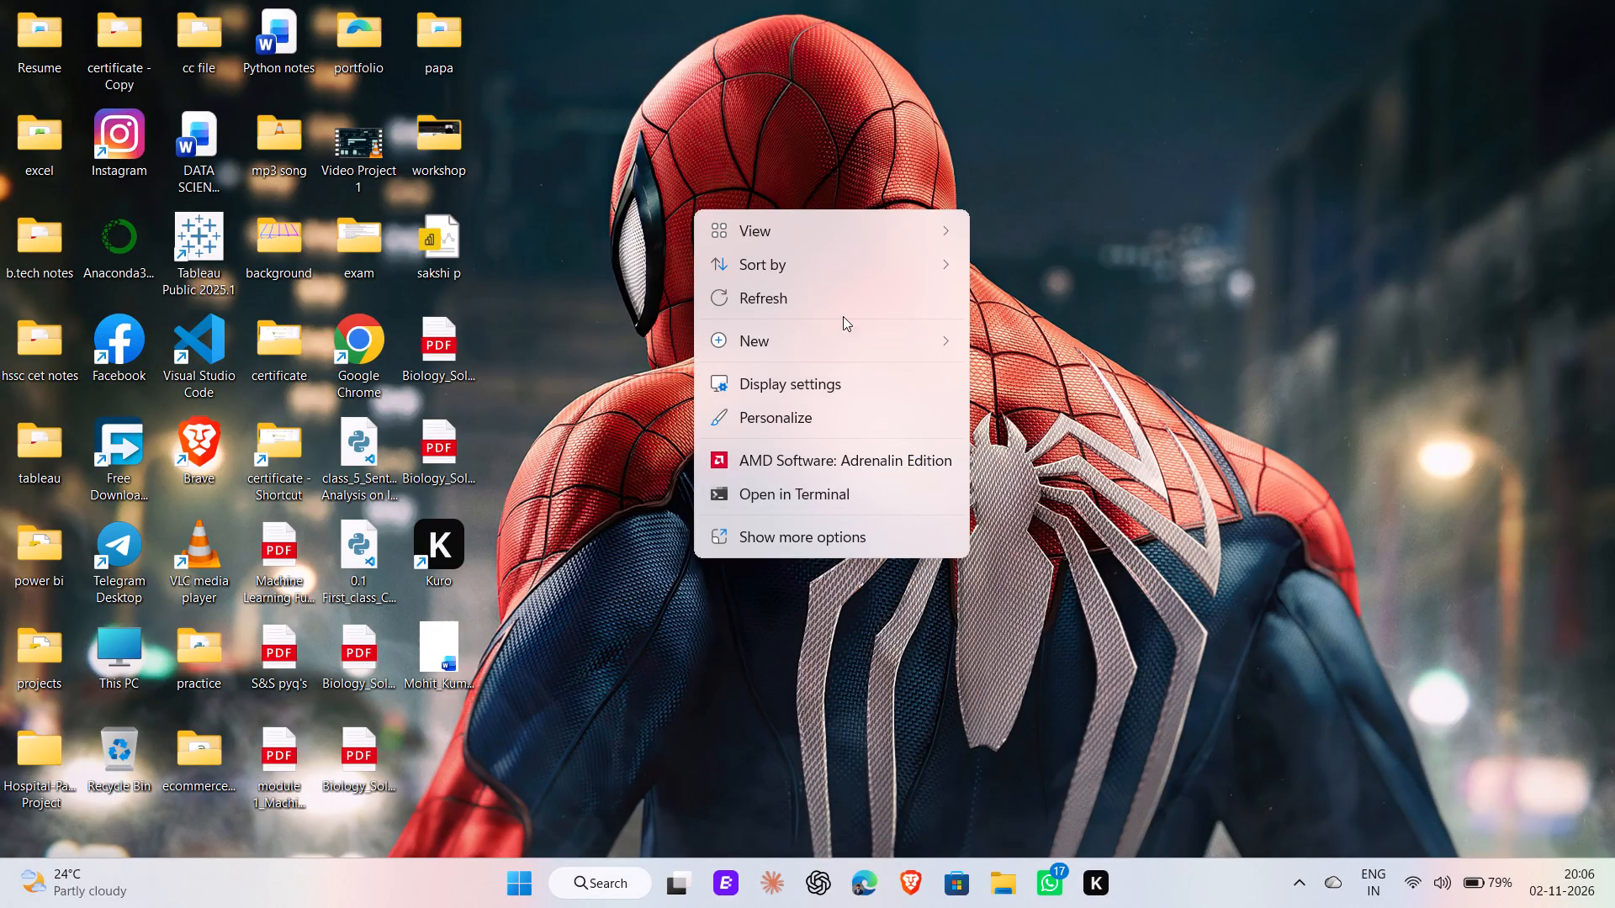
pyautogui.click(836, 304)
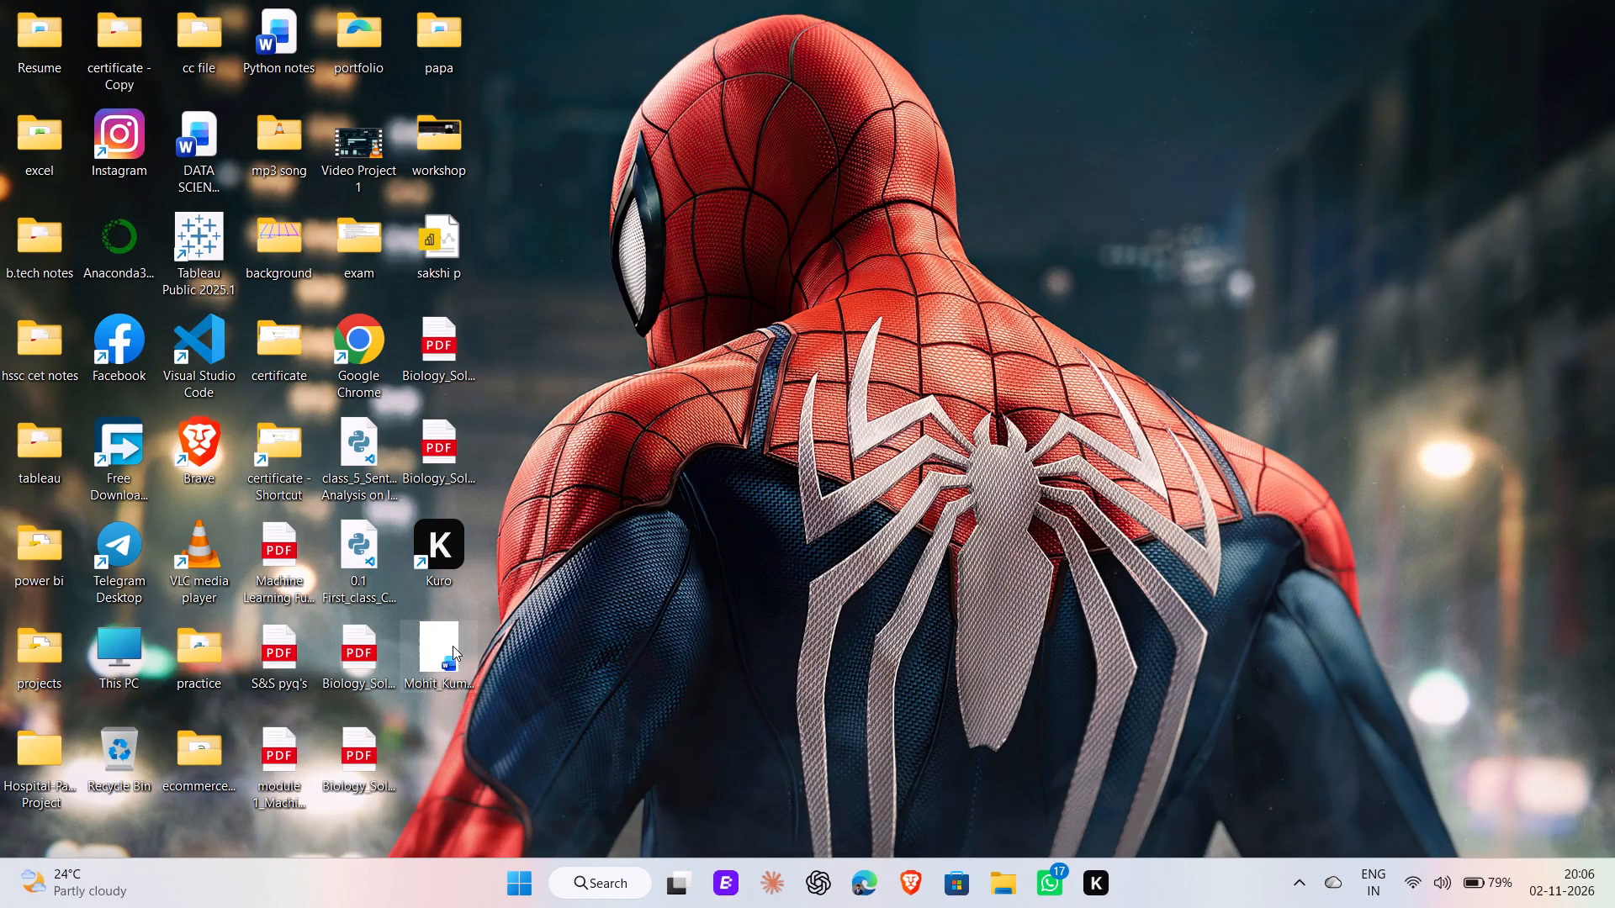
# Open the downloaded bio data document from the desktop, setting Word as the app that always opens .docx files.
pyautogui.doubleClick(450, 647)
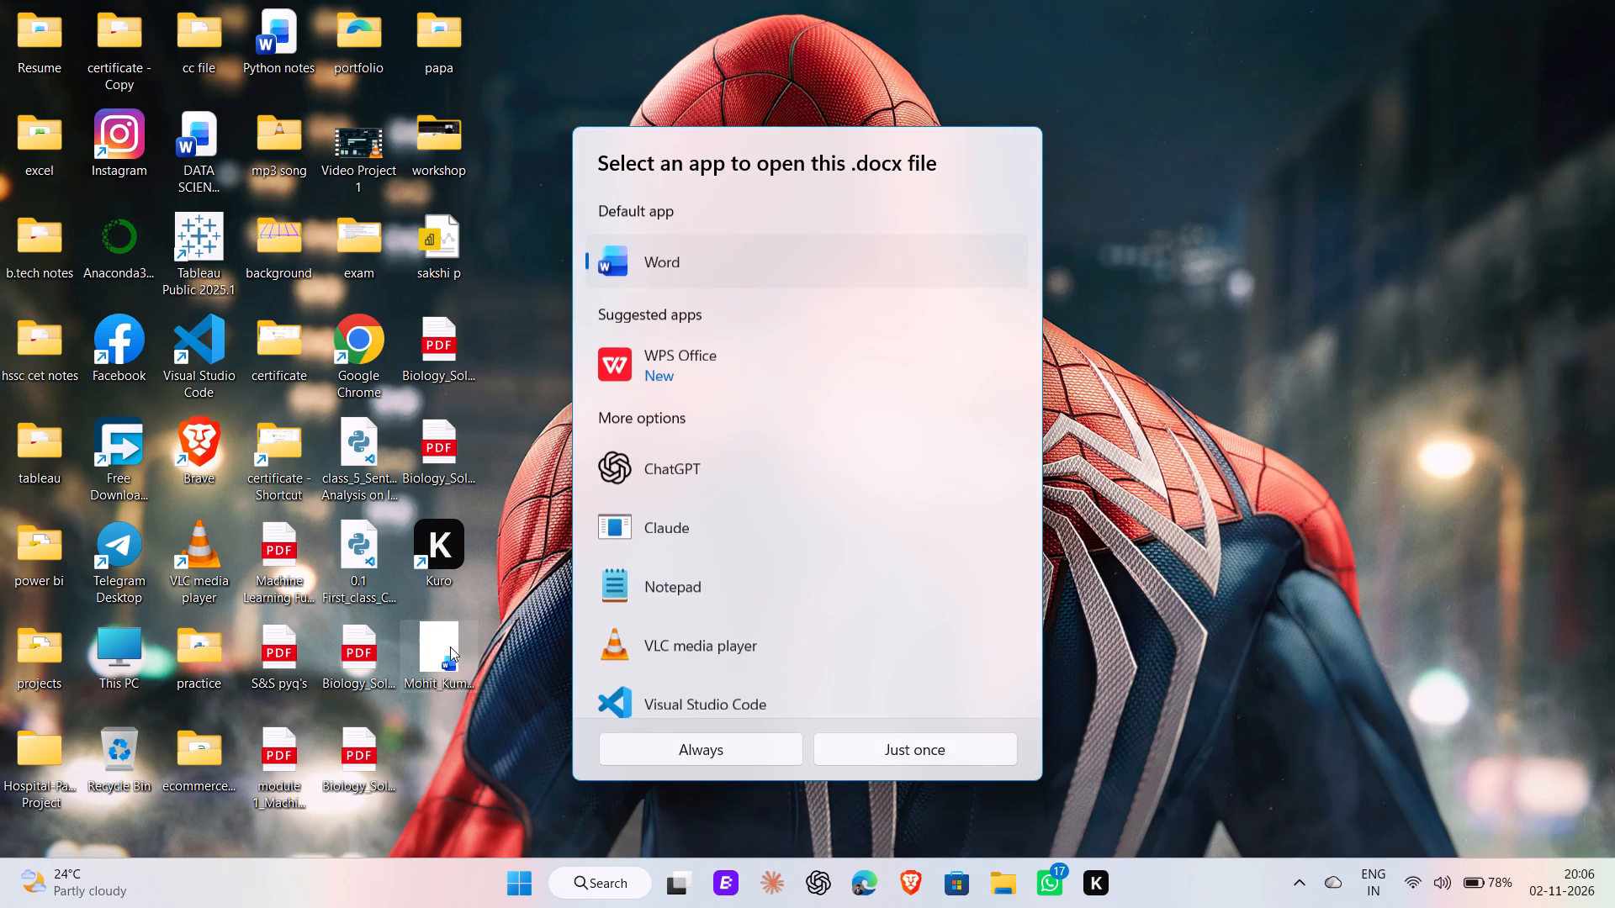
pyautogui.click(742, 743)
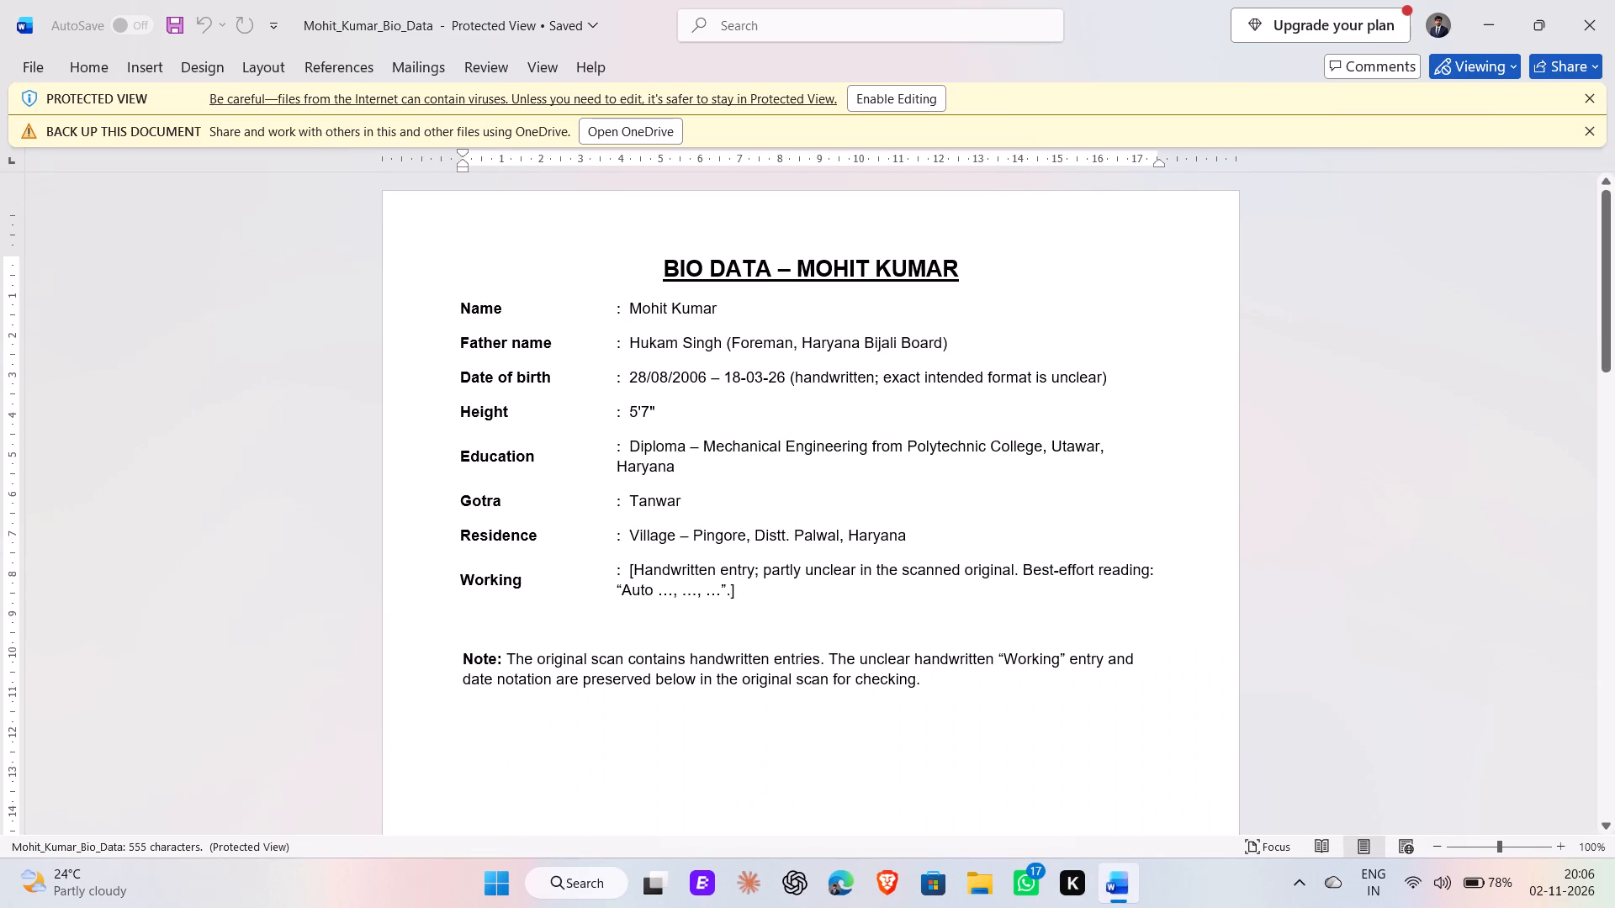
# Enable editing for the protected bio data document and dismiss the OneDrive backup notice.
pyautogui.click(935, 98)
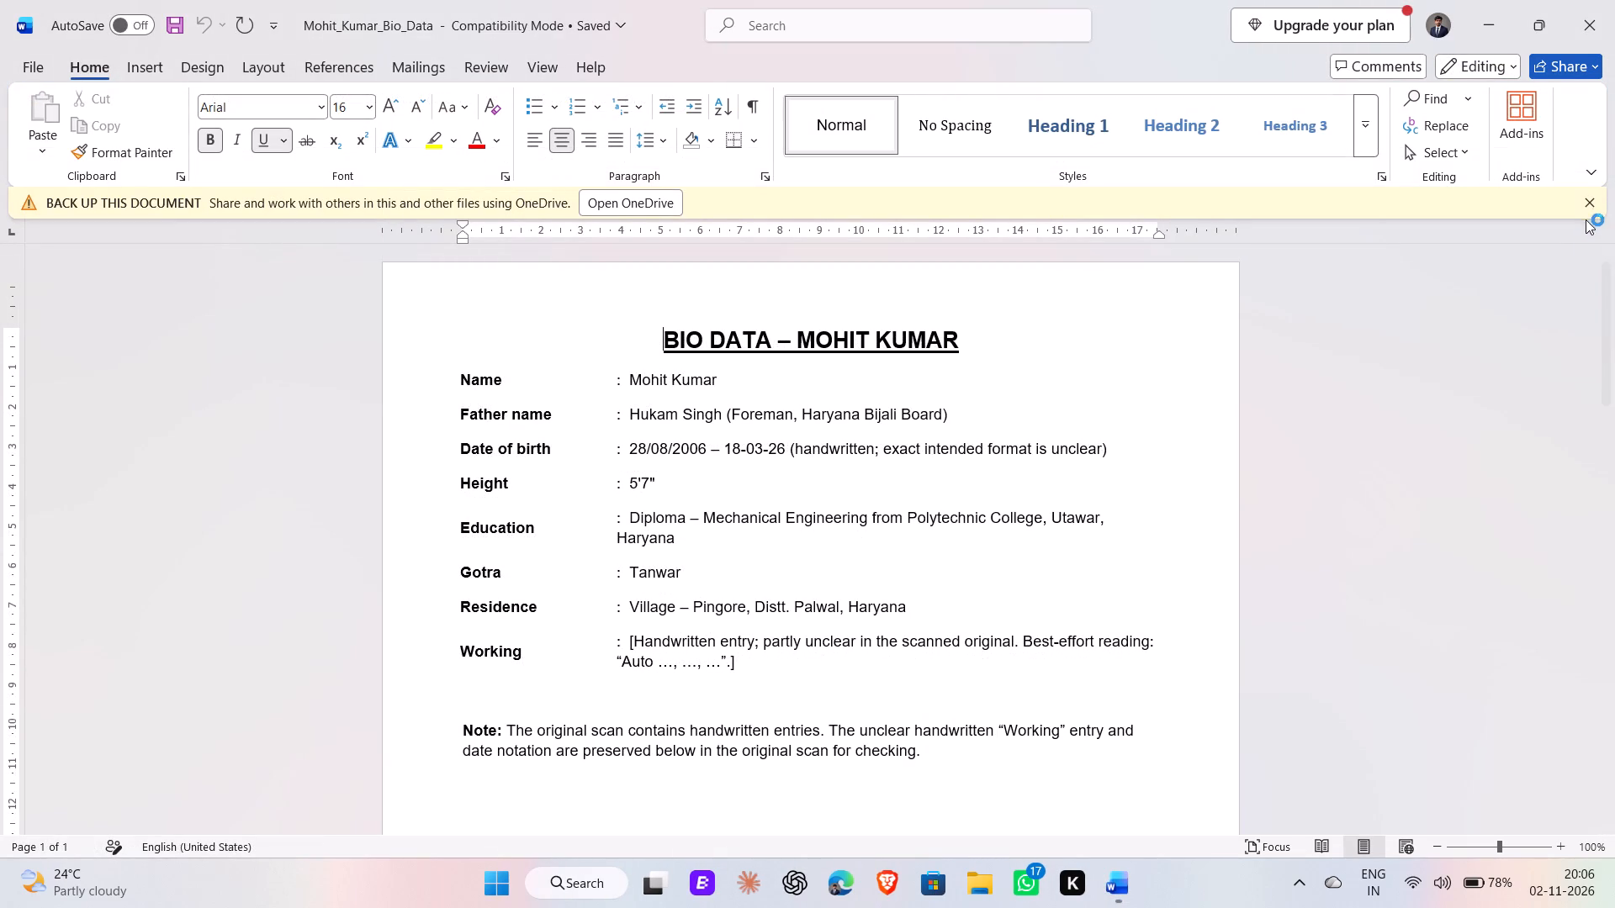
pyautogui.click(1582, 203)
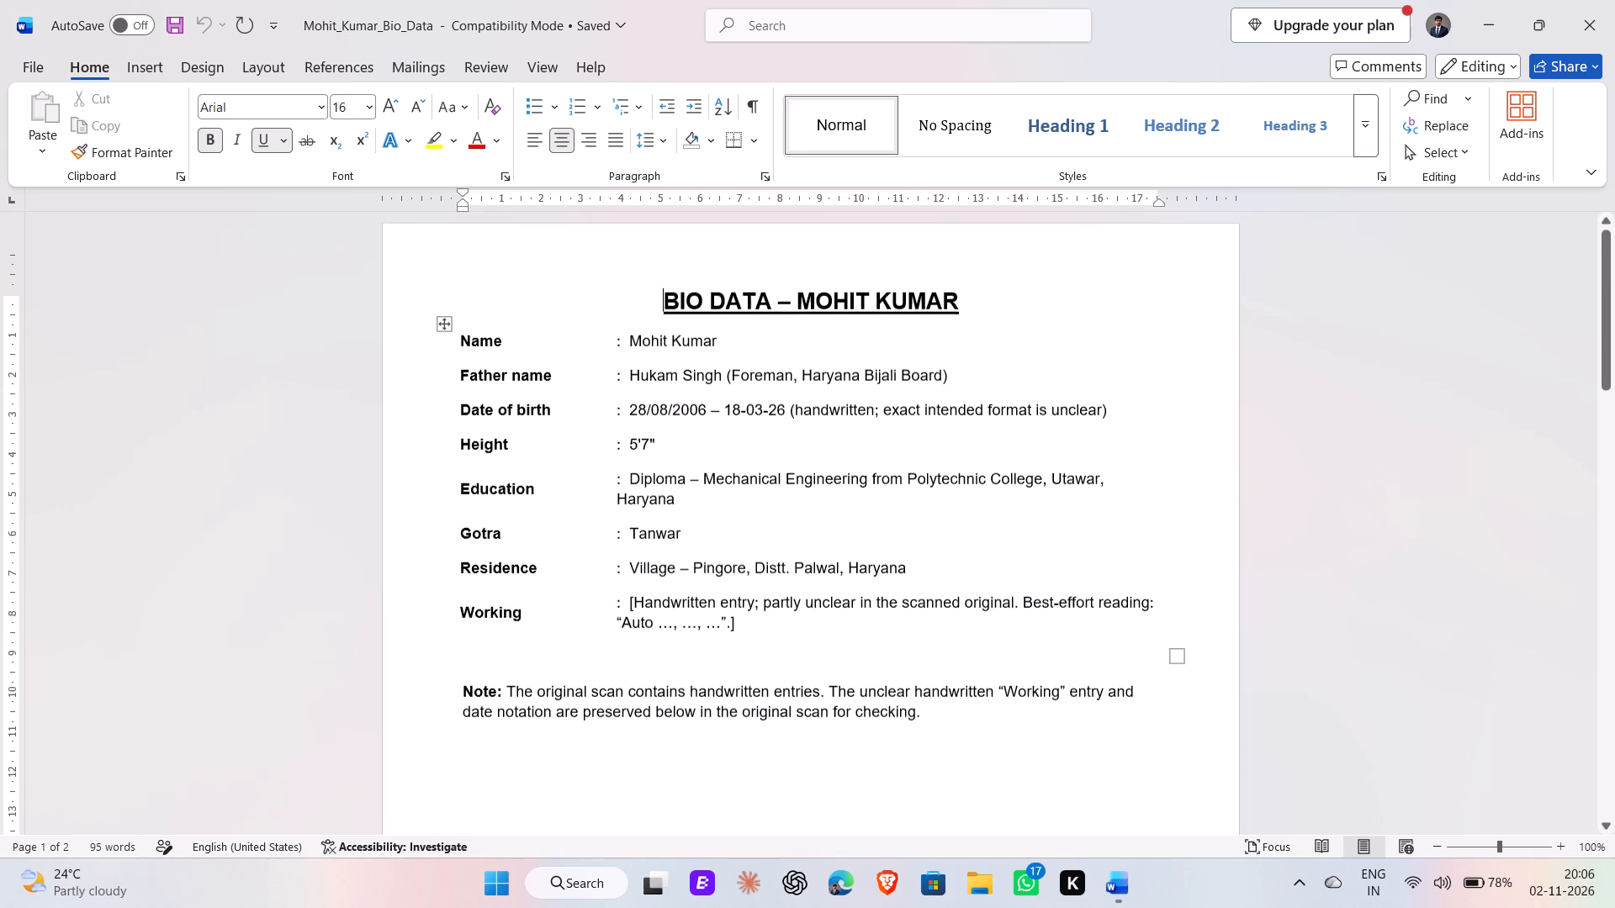
# Delete the first date and the dash after it from the Date of birth entry, keeping the second date.
pyautogui.scroll(-1, 812, 337)
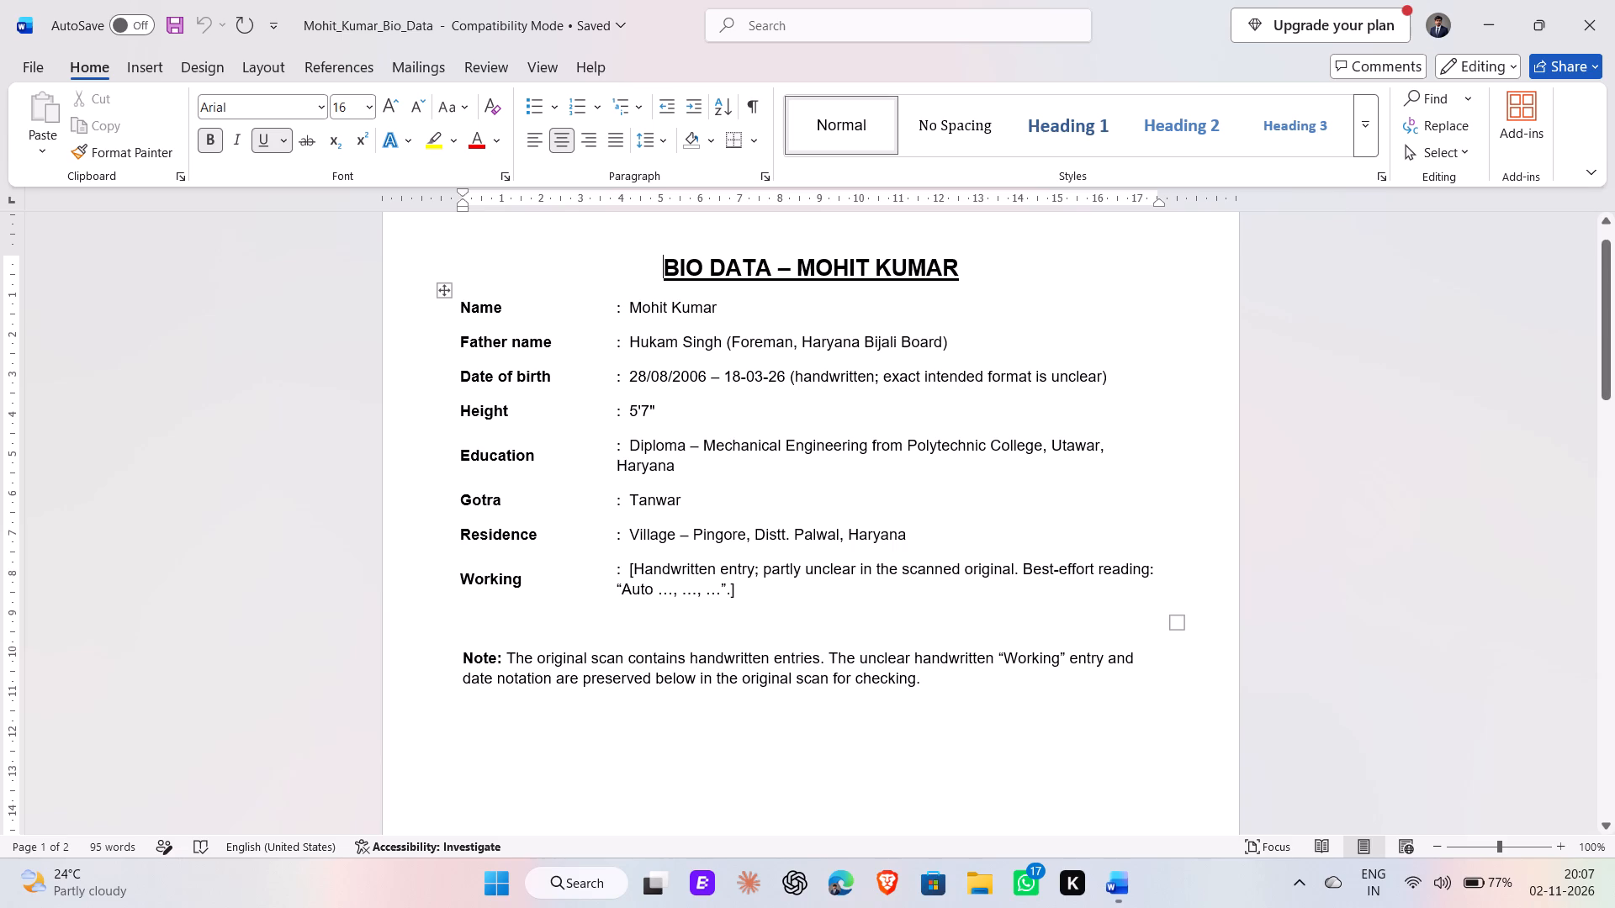
pyautogui.click(717, 382)
pyautogui.press('BackSpace')
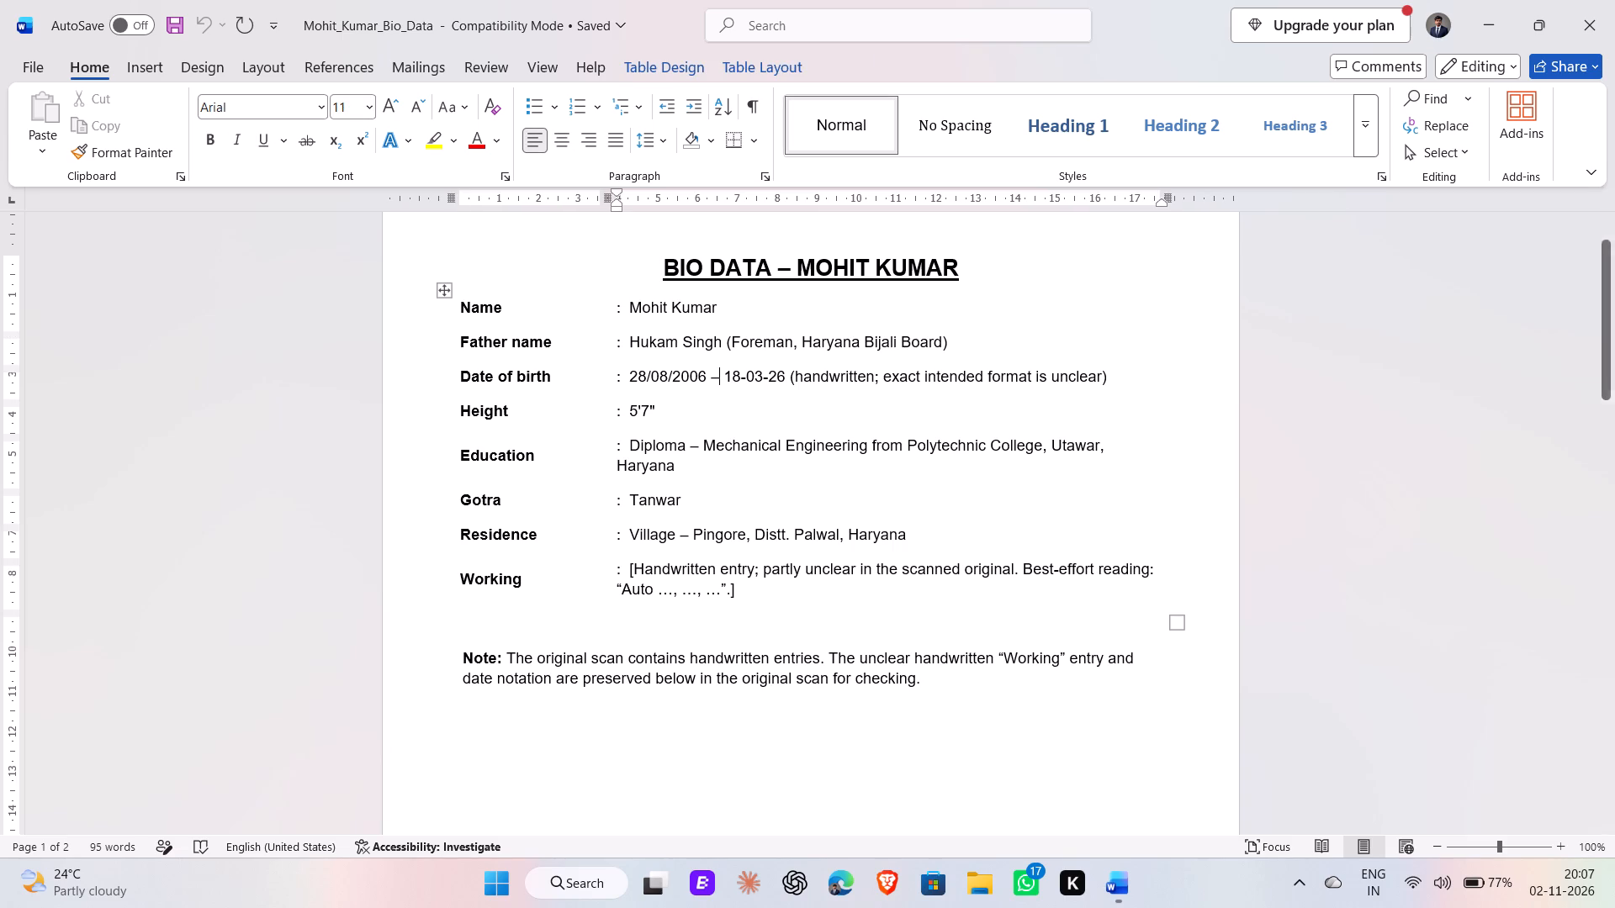
pyautogui.press('BackSpace')
pyautogui.press('BackSpace')
pyautogui.press('BackSpace')
pyautogui.press('BackSpace')
pyautogui.press('BackSpace')
pyautogui.press('BackSpace')
pyautogui.press('BackSpace')
pyautogui.press('BackSpace')
pyautogui.press('BackSpace')
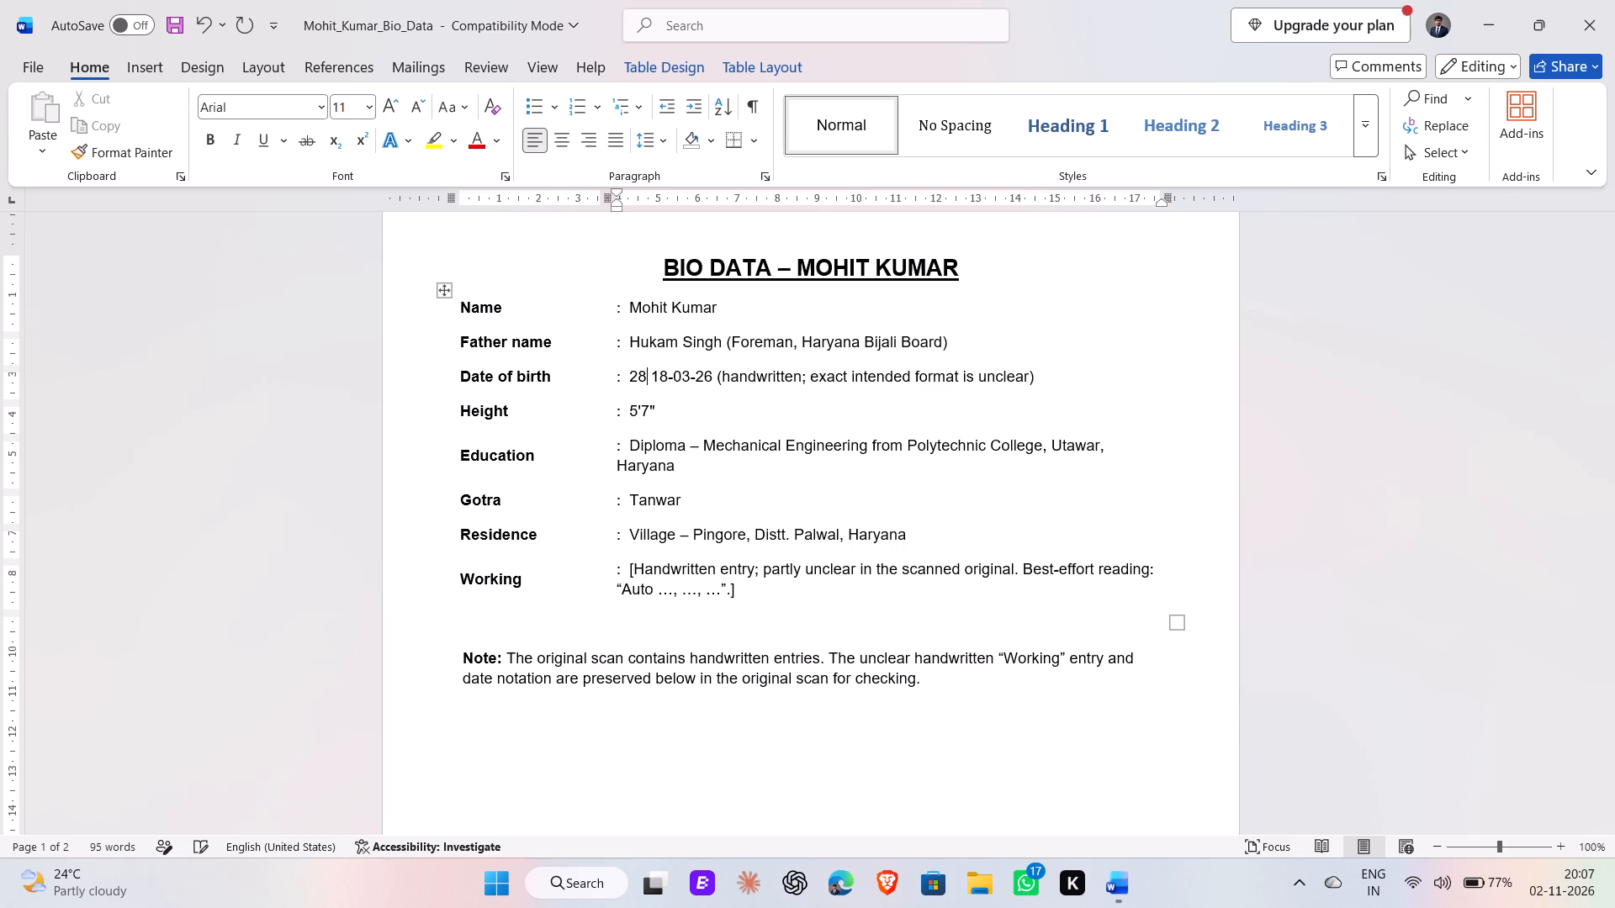
pyautogui.press('BackSpace')
pyautogui.press('BackSpace')
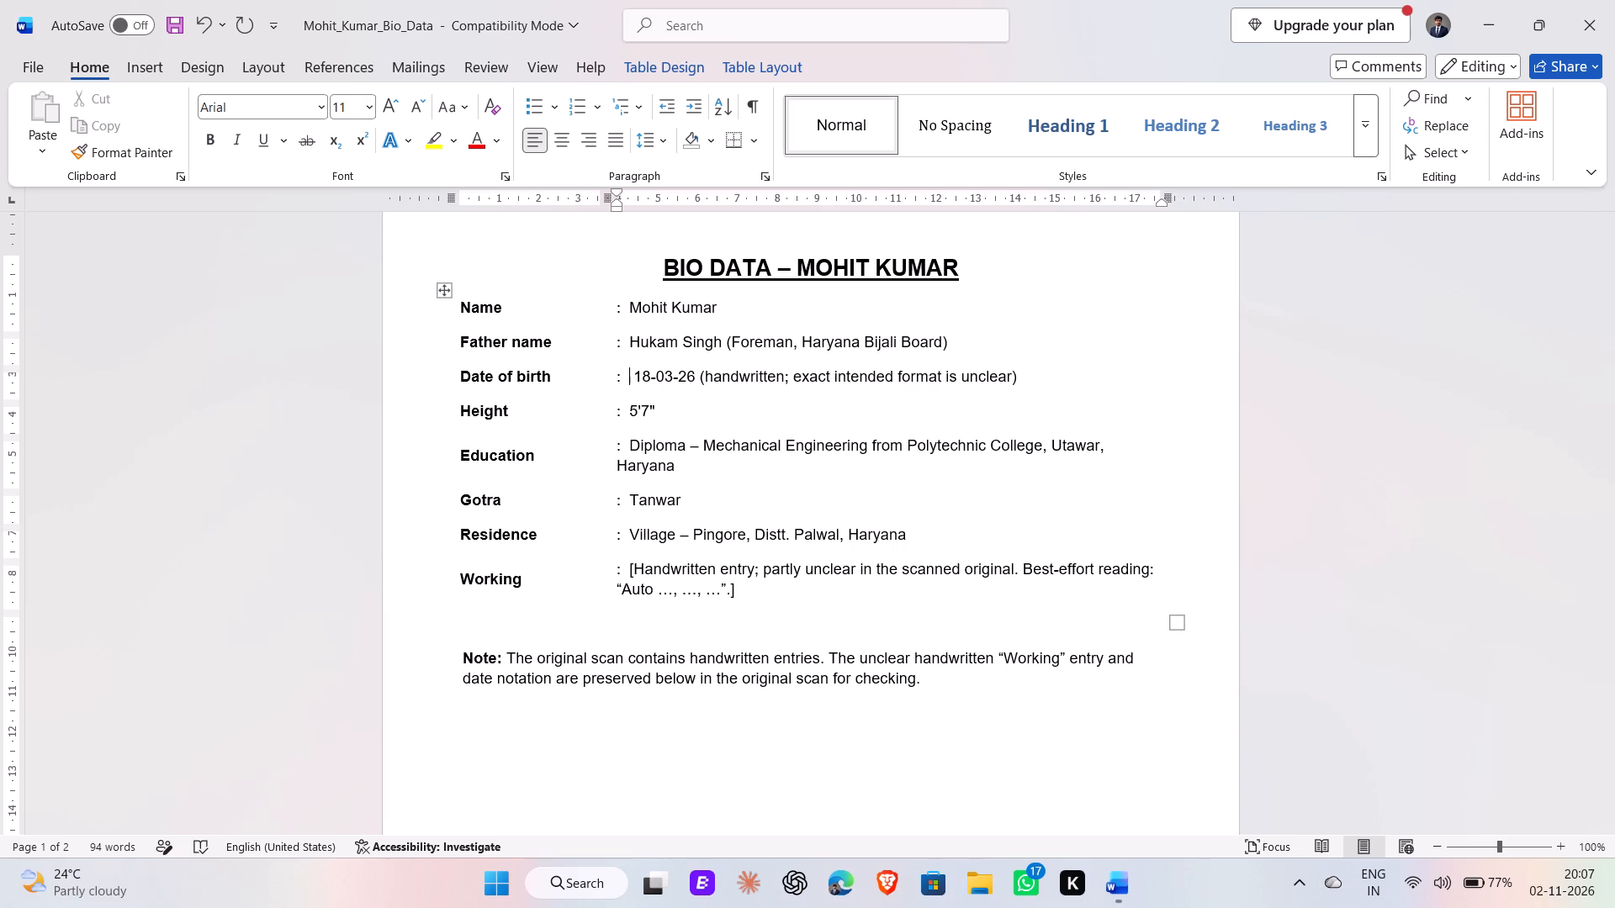
pyautogui.press('Right')
pyautogui.press('BackSpace')
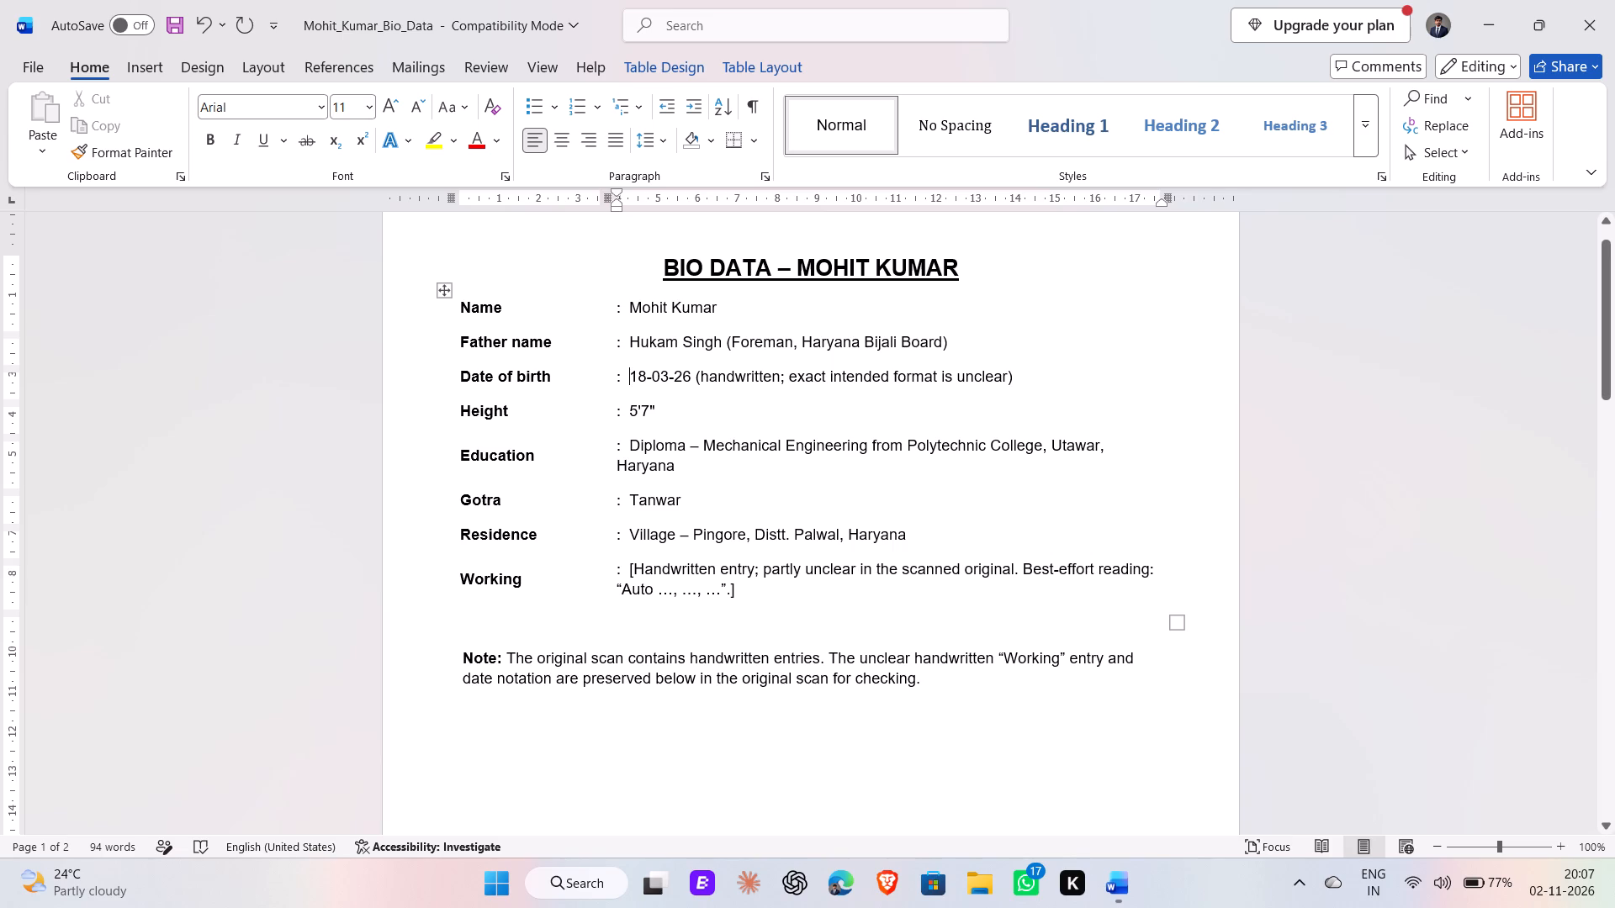
# Delete the bracketed remark about handwriting and unclear format after the date in the Date of birth entry.
pyautogui.click(1018, 373)
pyautogui.press('BackSpace')
pyautogui.press('BackSpace')
pyautogui.press('BackSpace')
pyautogui.press('BackSpace')
pyautogui.press('BackSpace')
pyautogui.press('BackSpace')
pyautogui.press('BackSpace')
pyautogui.press('BackSpace')
pyautogui.press('BackSpace')
pyautogui.press('BackSpace')
pyautogui.press('BackSpace')
pyautogui.press('BackSpace')
pyautogui.press('BackSpace')
pyautogui.press('BackSpace')
pyautogui.press('BackSpace')
pyautogui.press('BackSpace')
pyautogui.press('BackSpace')
pyautogui.press('BackSpace')
pyautogui.press('BackSpace')
pyautogui.press('BackSpace')
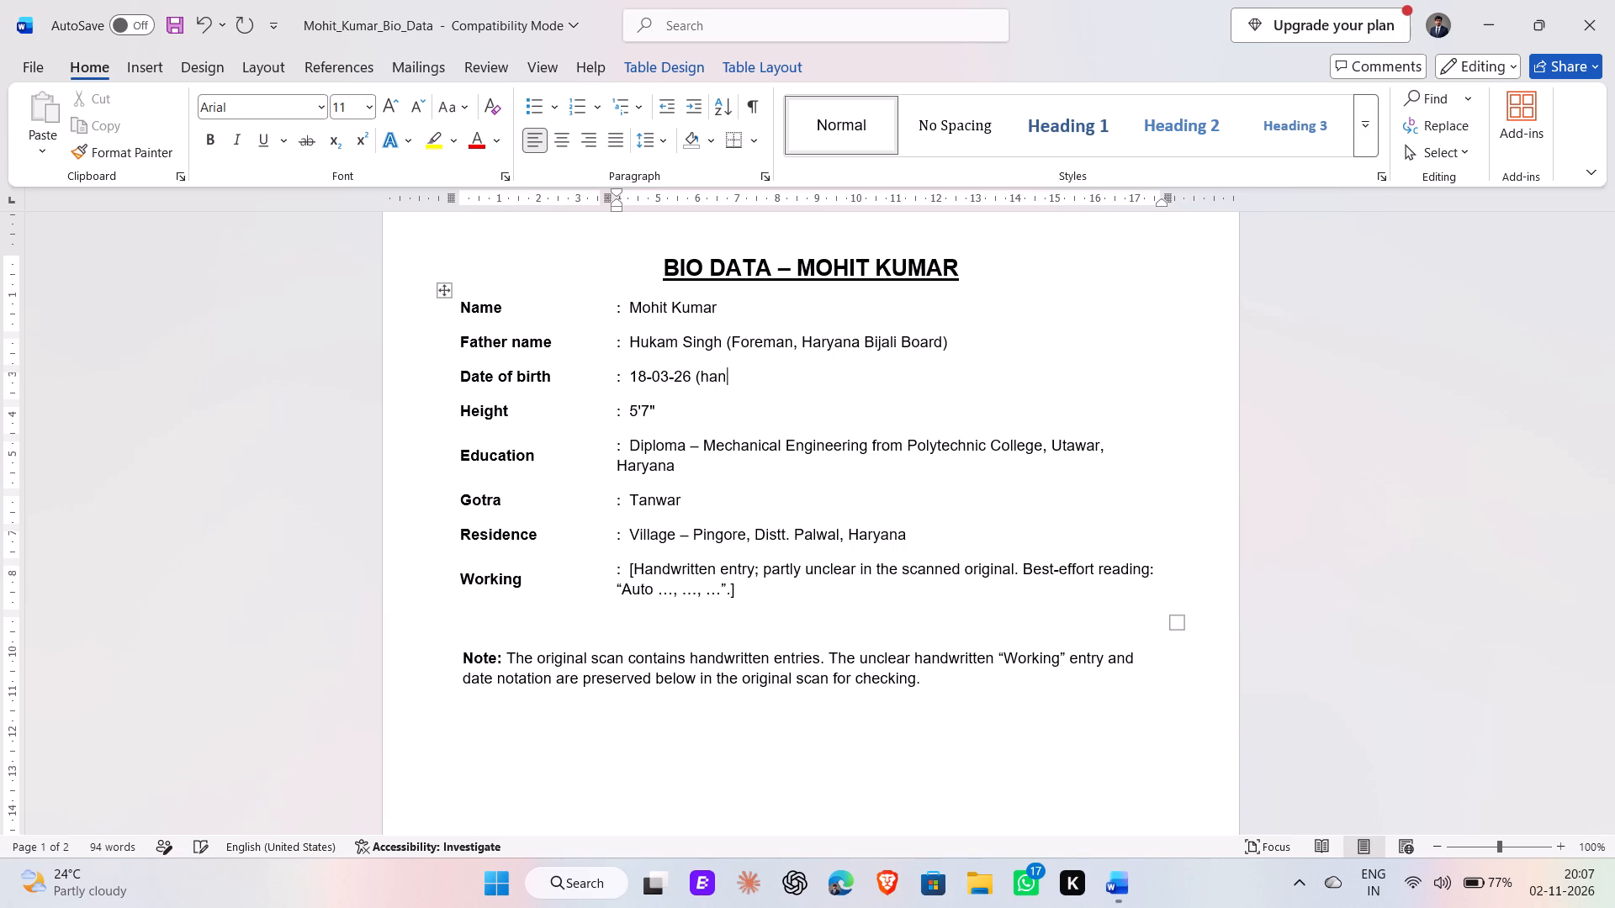
pyautogui.press('BackSpace')
pyautogui.press('BackSpace')
pyautogui.press('BackSpace')
pyautogui.press('BackSpace')
# Clear the whole bracketed "Handwritten entry" placeholder text from the Working row, keeping only the colon.
pyautogui.scroll(1, 802, 355)
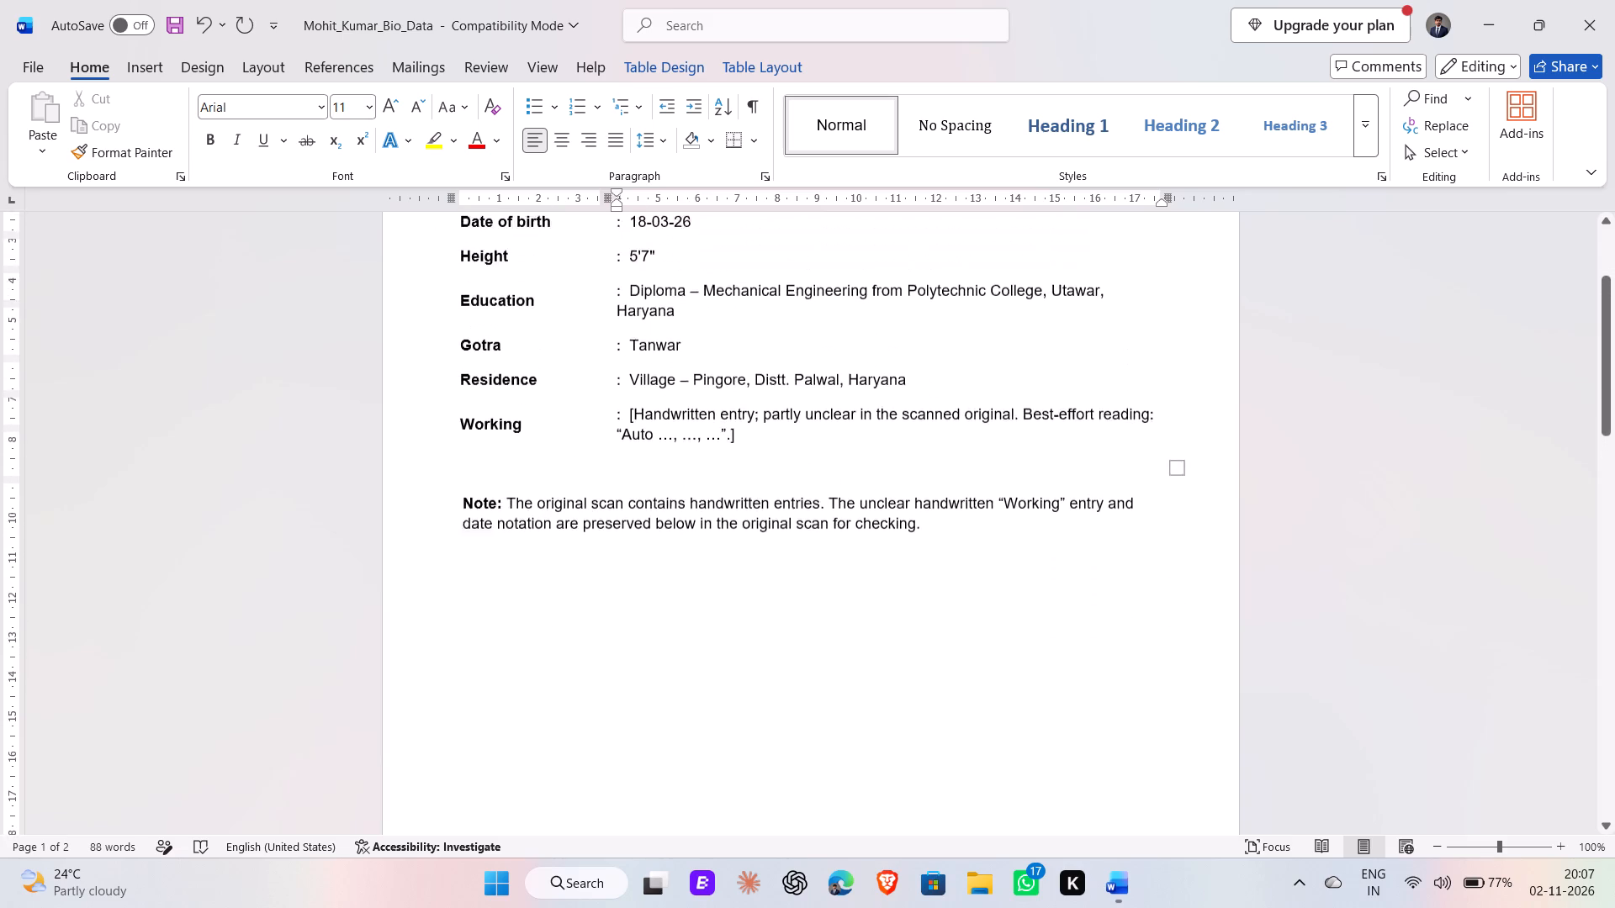
pyautogui.scroll(1, 802, 355)
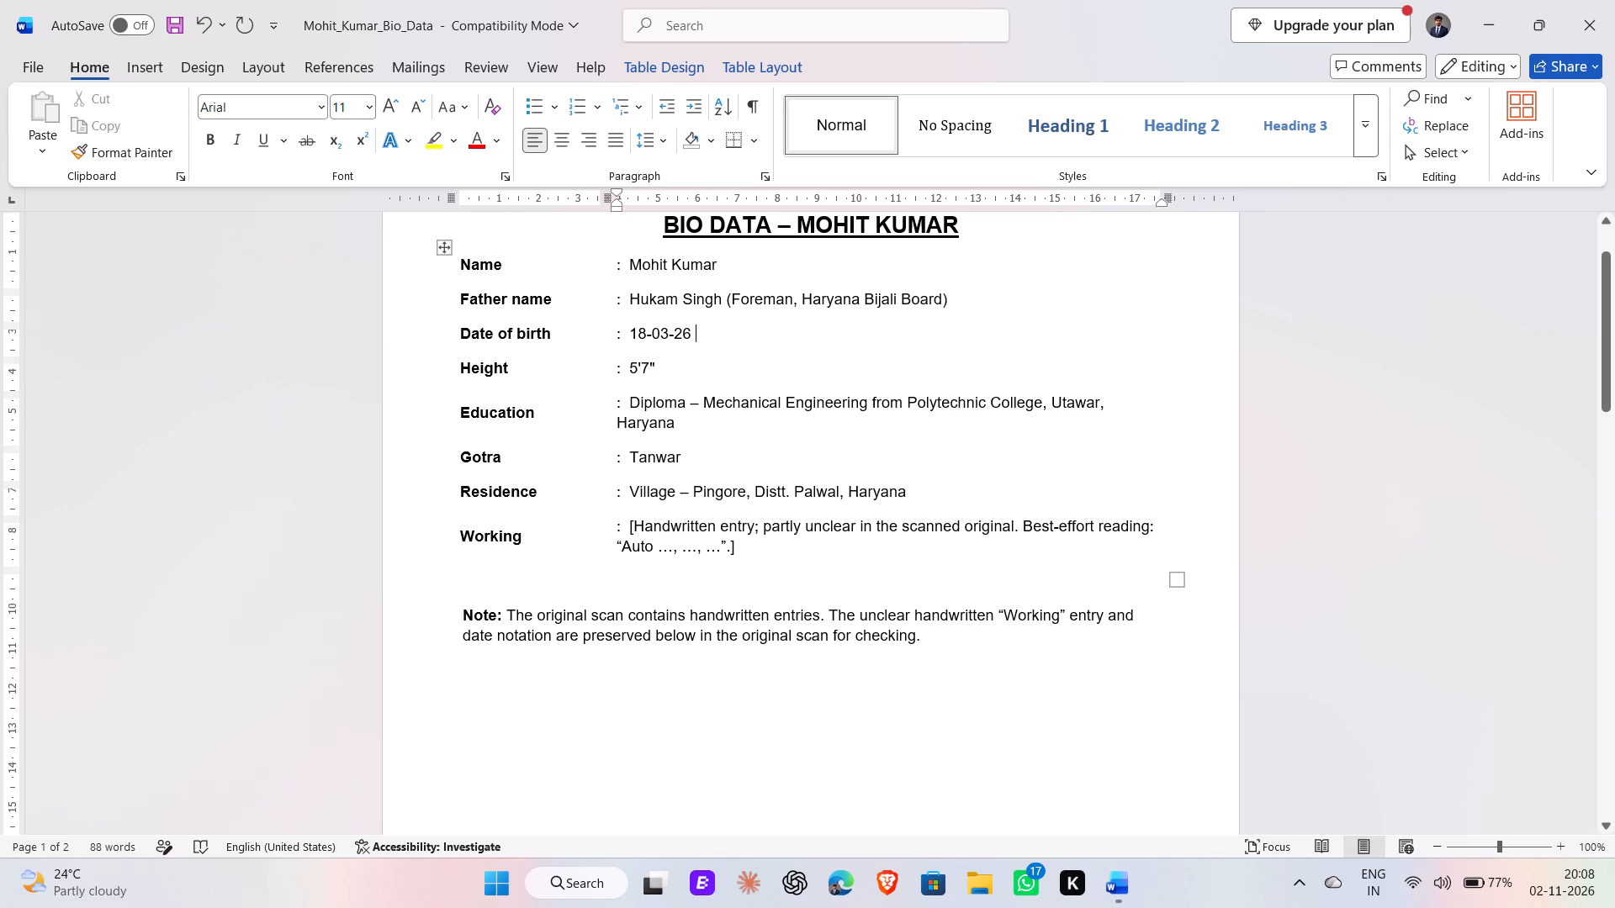
pyautogui.scroll(-1, 611, 542)
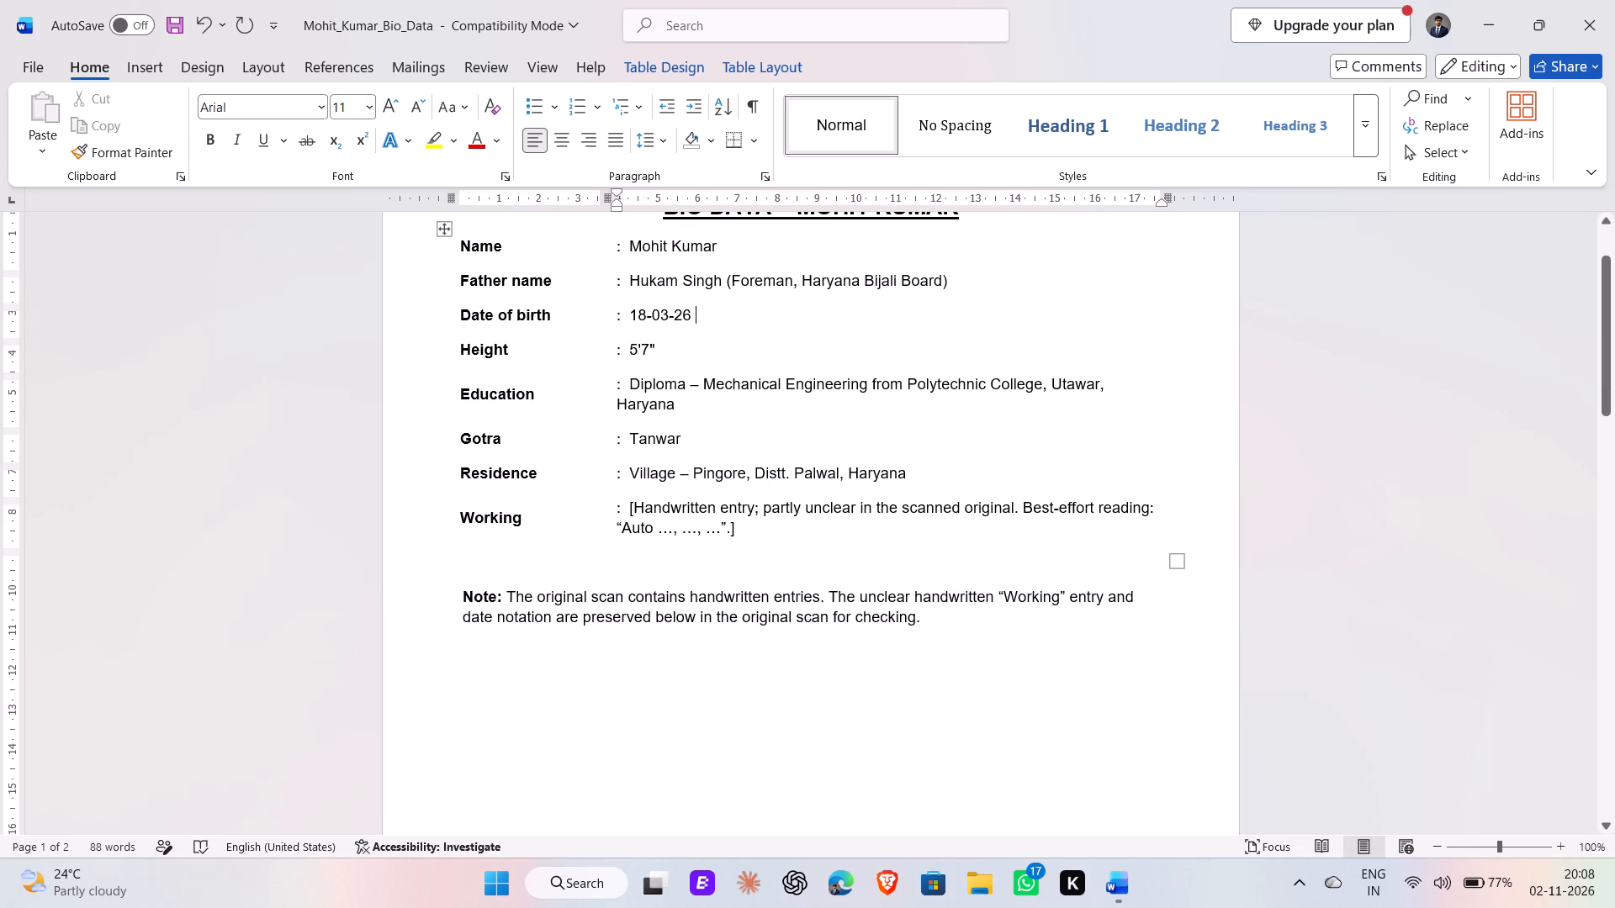
pyautogui.scroll(-2, 611, 542)
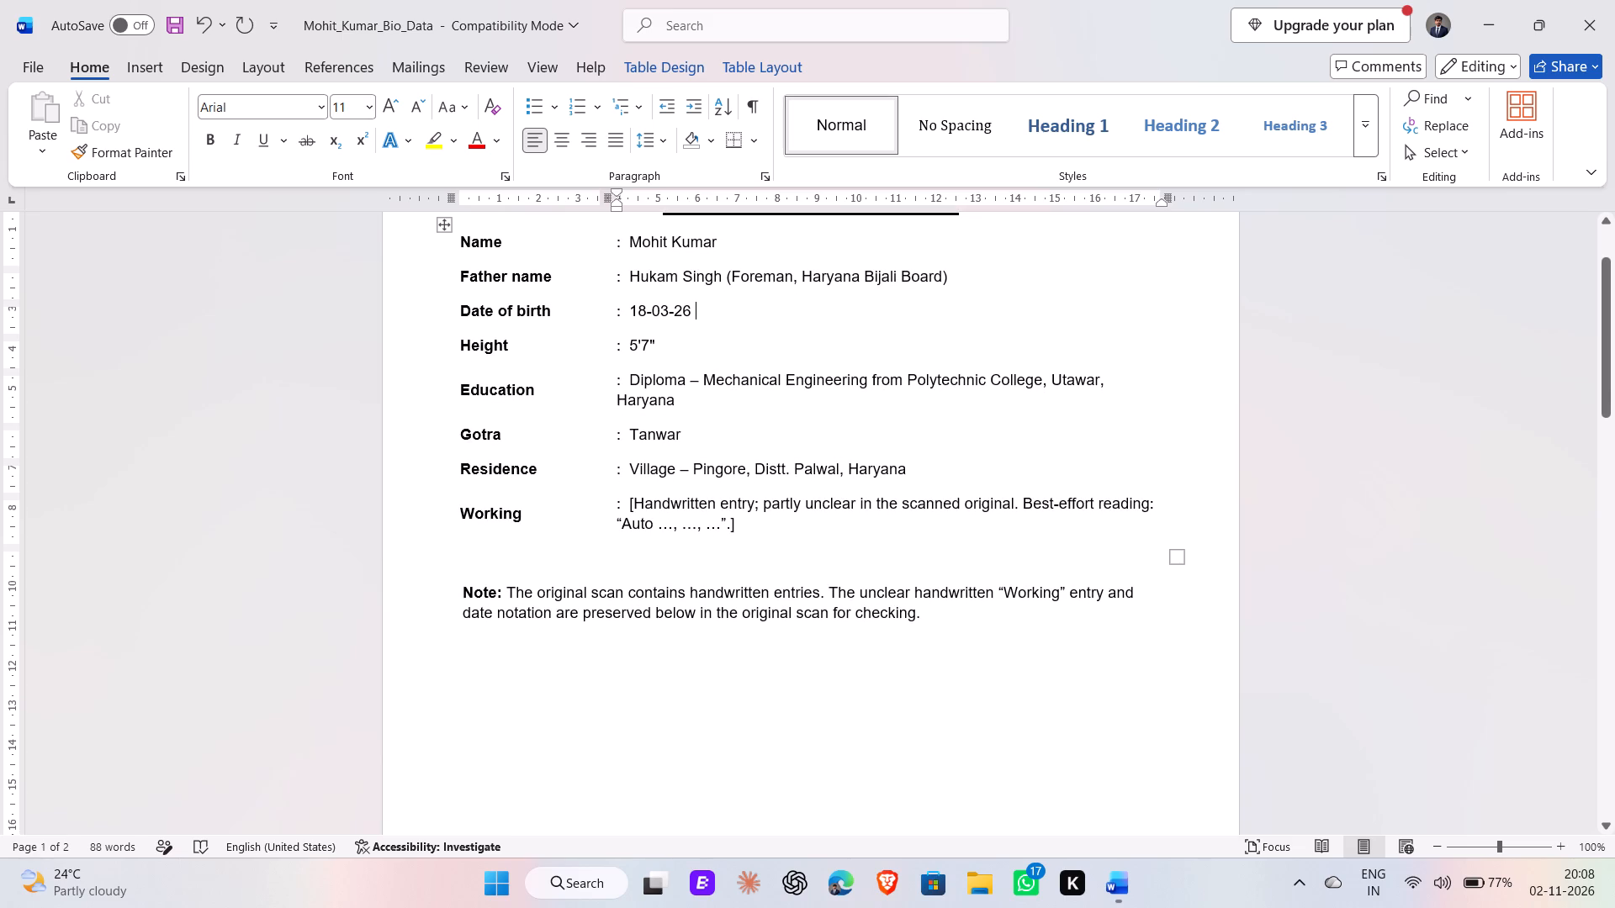
pyautogui.scroll(-1, 611, 542)
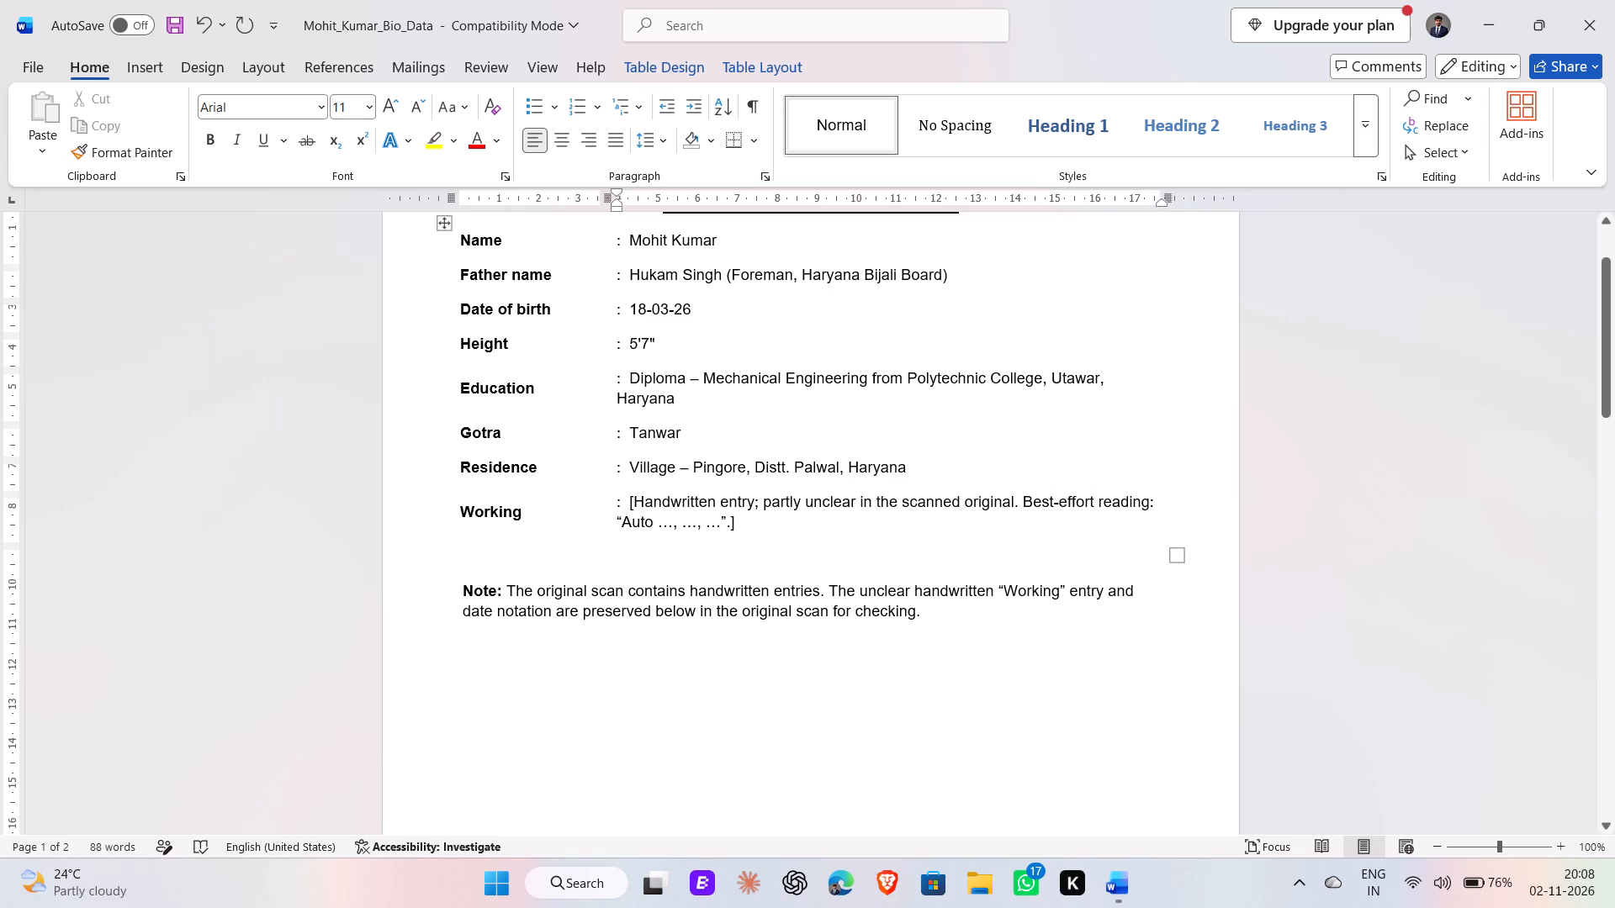
pyautogui.click(737, 528)
pyautogui.moveTo(737, 528); pyautogui.dragTo(675, 504)
pyautogui.moveTo(675, 504); pyautogui.dragTo(629, 503)
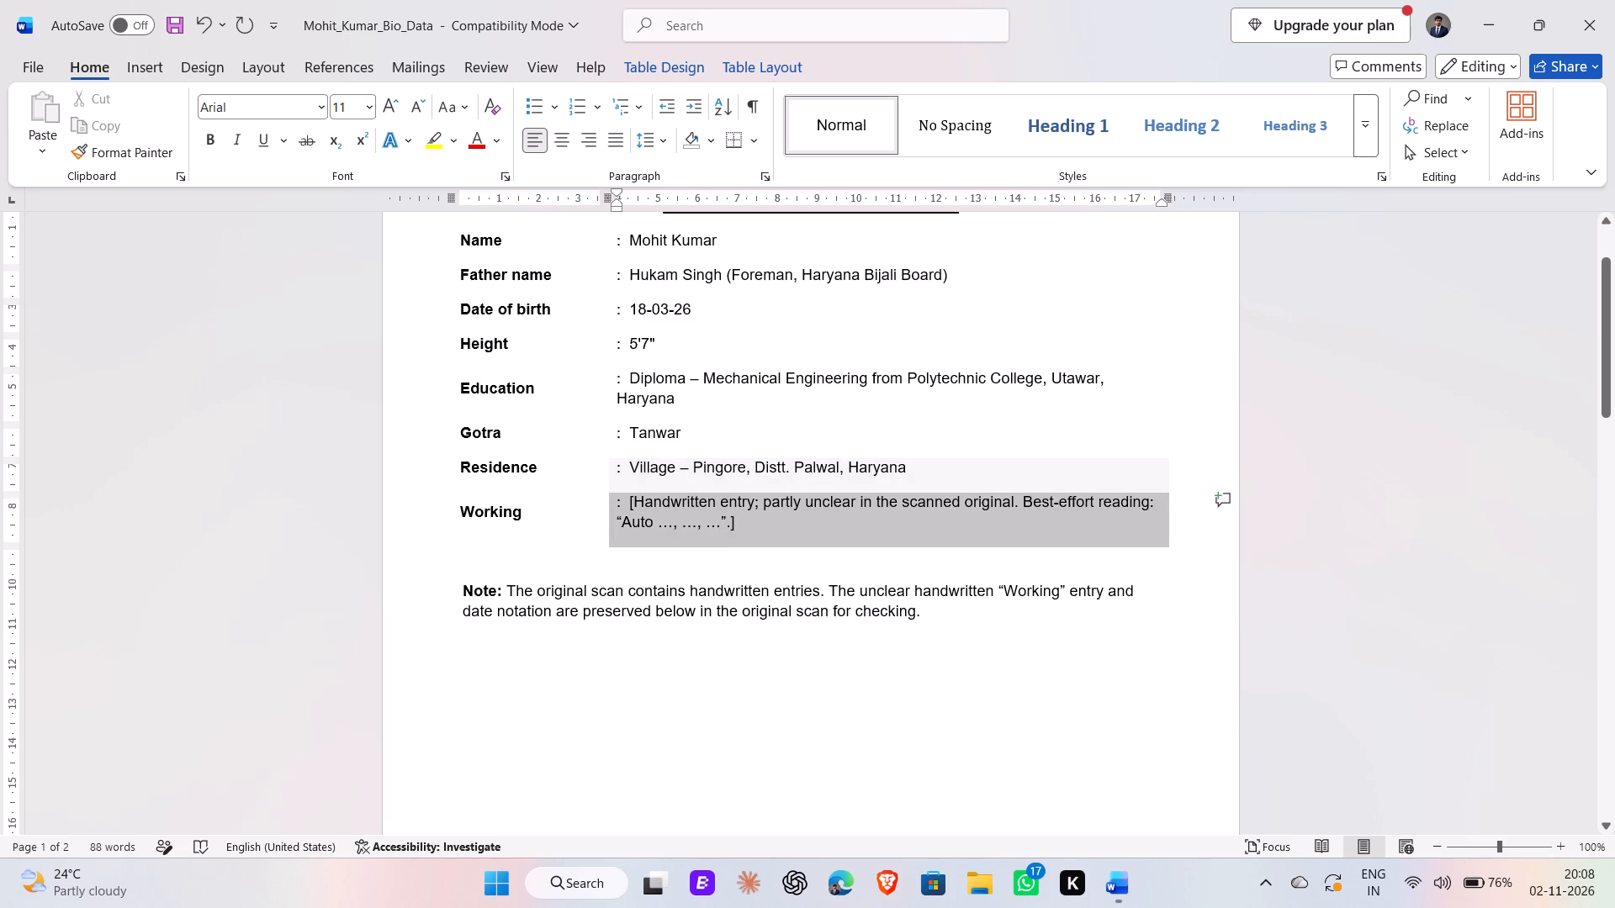
pyautogui.moveTo(629, 503); pyautogui.dragTo(695, 508)
pyautogui.click(695, 508)
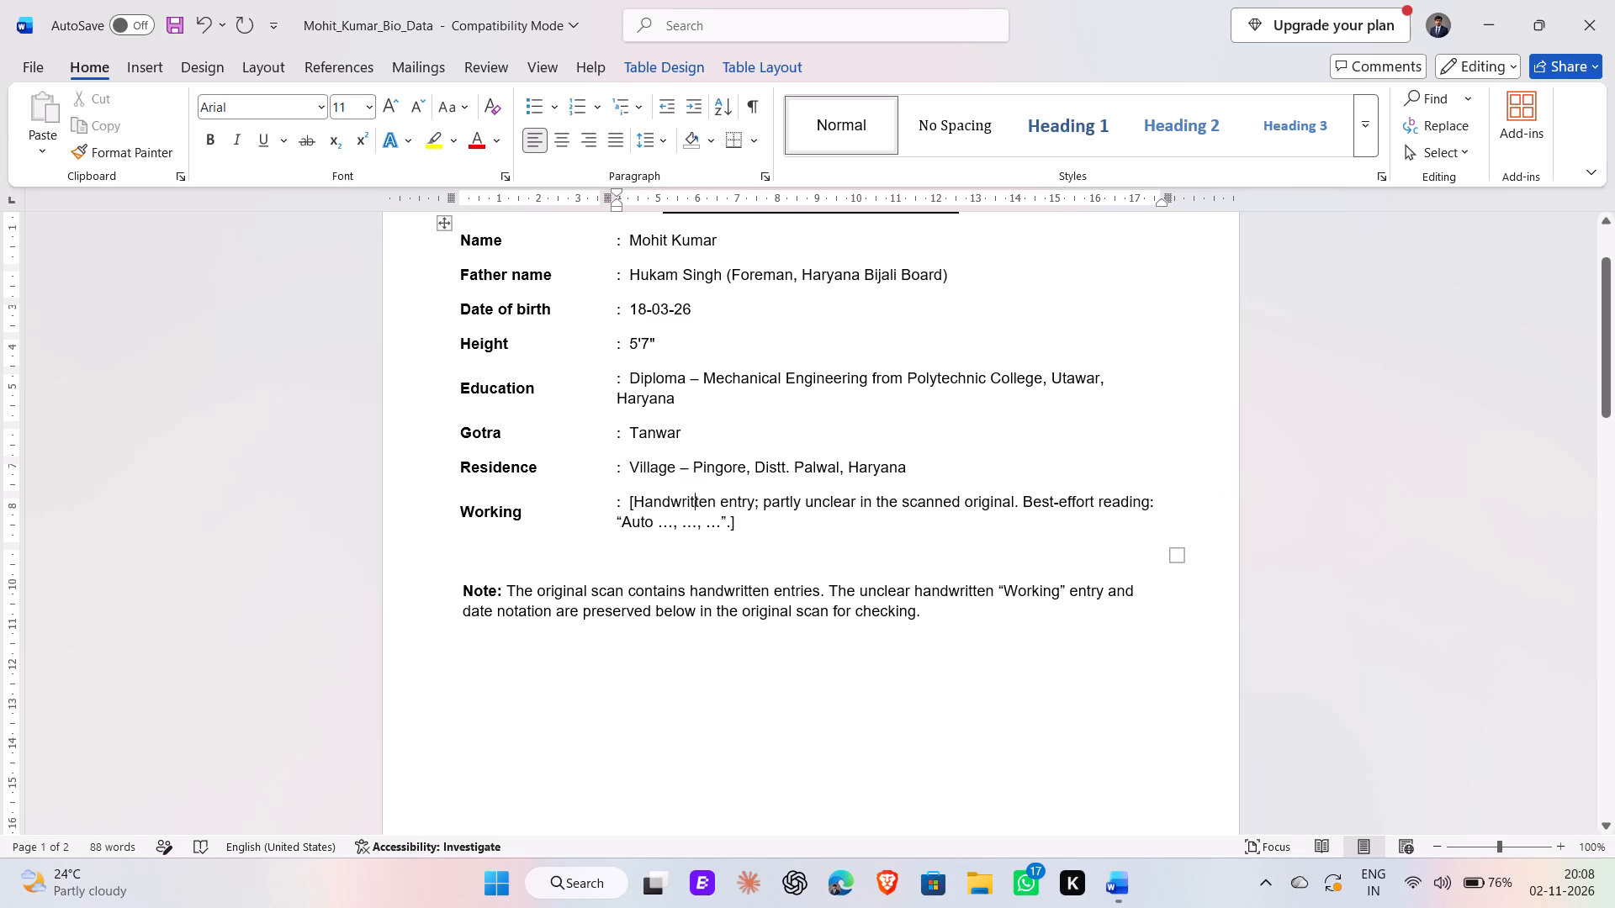
pyautogui.moveTo(631, 504); pyautogui.dragTo(676, 531)
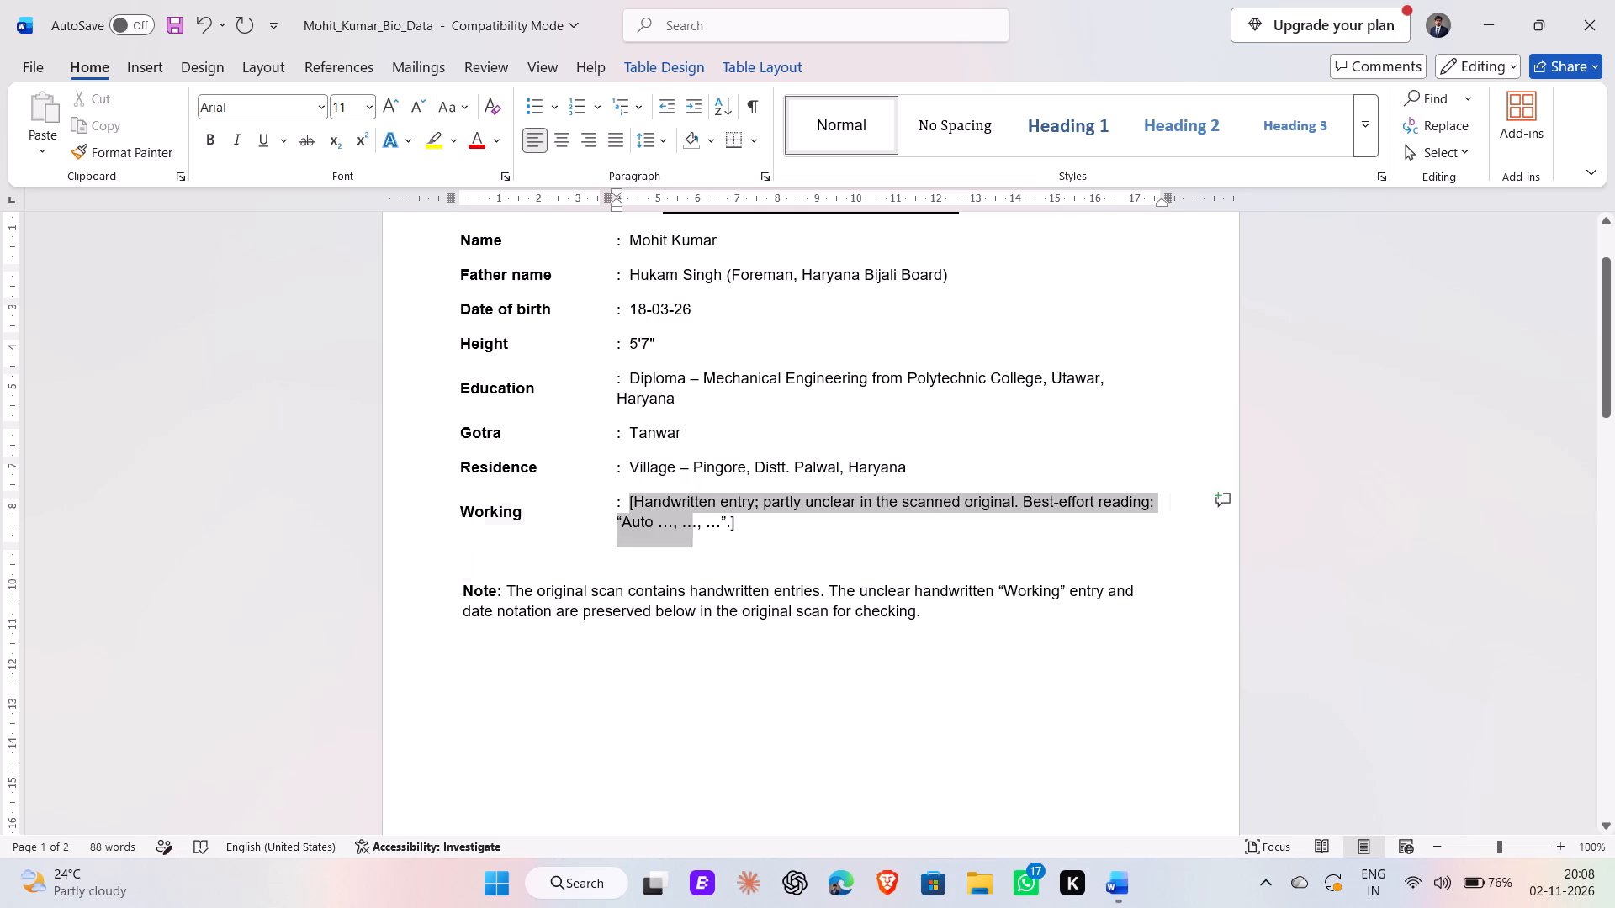
pyautogui.moveTo(676, 531); pyautogui.dragTo(734, 524)
pyautogui.click(734, 524)
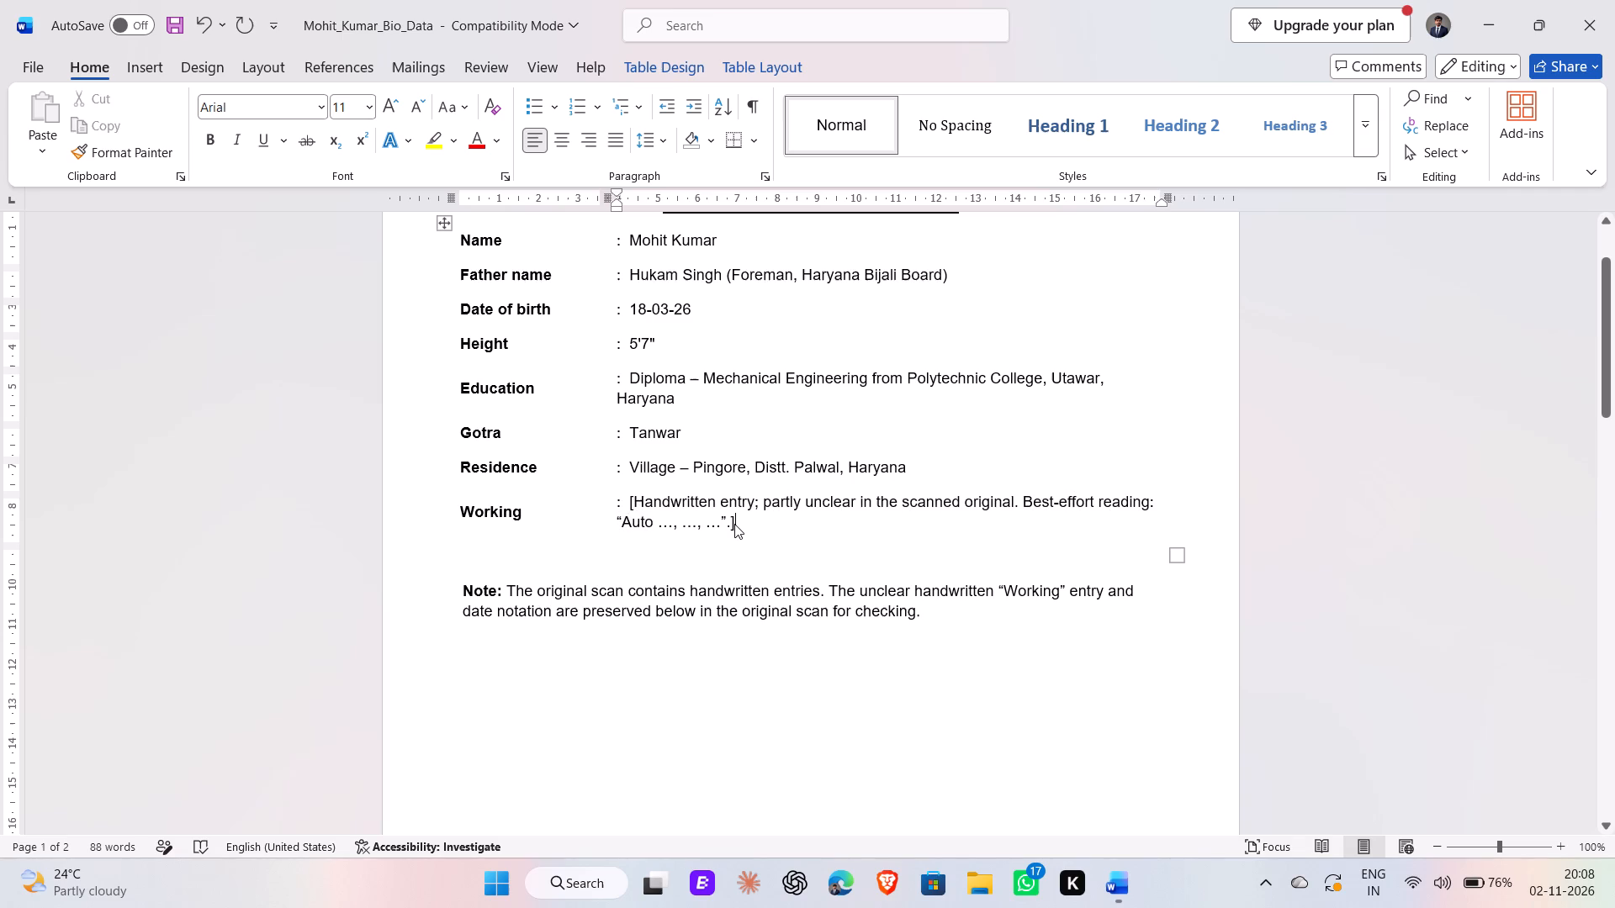
pyautogui.press('BackSpace')
pyautogui.press('BackSpace')
pyautogui.press('BackSpace')
pyautogui.press('BackSpace')
pyautogui.press('BackSpace')
pyautogui.press('BackSpace')
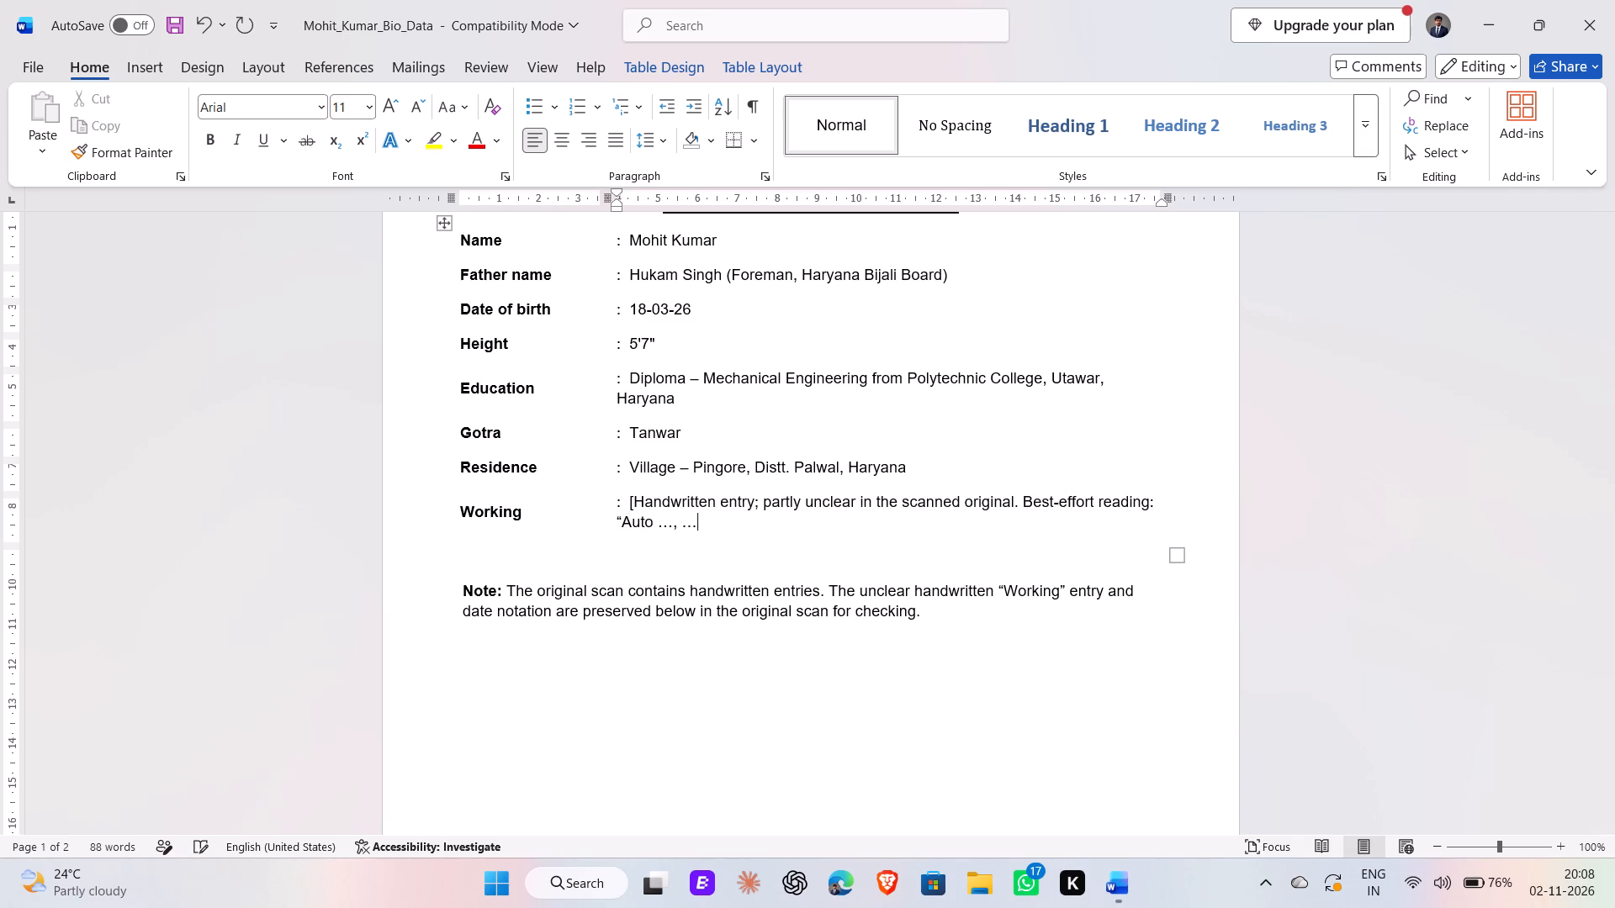
pyautogui.press('BackSpace')
pyautogui.press('BackSpace')
pyautogui.press('BackSpace')
pyautogui.press('BackSpace')
pyautogui.press('BackSpace')
pyautogui.press('BackSpace')
pyautogui.press('BackSpace')
pyautogui.press('BackSpace')
pyautogui.press('BackSpace')
pyautogui.press('BackSpace')
pyautogui.press('BackSpace')
pyautogui.press('BackSpace')
pyautogui.press('BackSpace')
pyautogui.press('BackSpace')
pyautogui.press('BackSpace')
pyautogui.press('BackSpace')
pyautogui.press('BackSpace')
pyautogui.press('BackSpace')
pyautogui.press('BackSpace')
pyautogui.press('BackSpace')
pyautogui.press('BackSpace')
pyautogui.press('BackSpace')
pyautogui.press('BackSpace')
pyautogui.press('BackSpace')
pyautogui.press('BackSpace')
pyautogui.press('BackSpace')
pyautogui.press('BackSpace')
pyautogui.press('BackSpace')
pyautogui.press('BackSpace')
pyautogui.press('BackSpace')
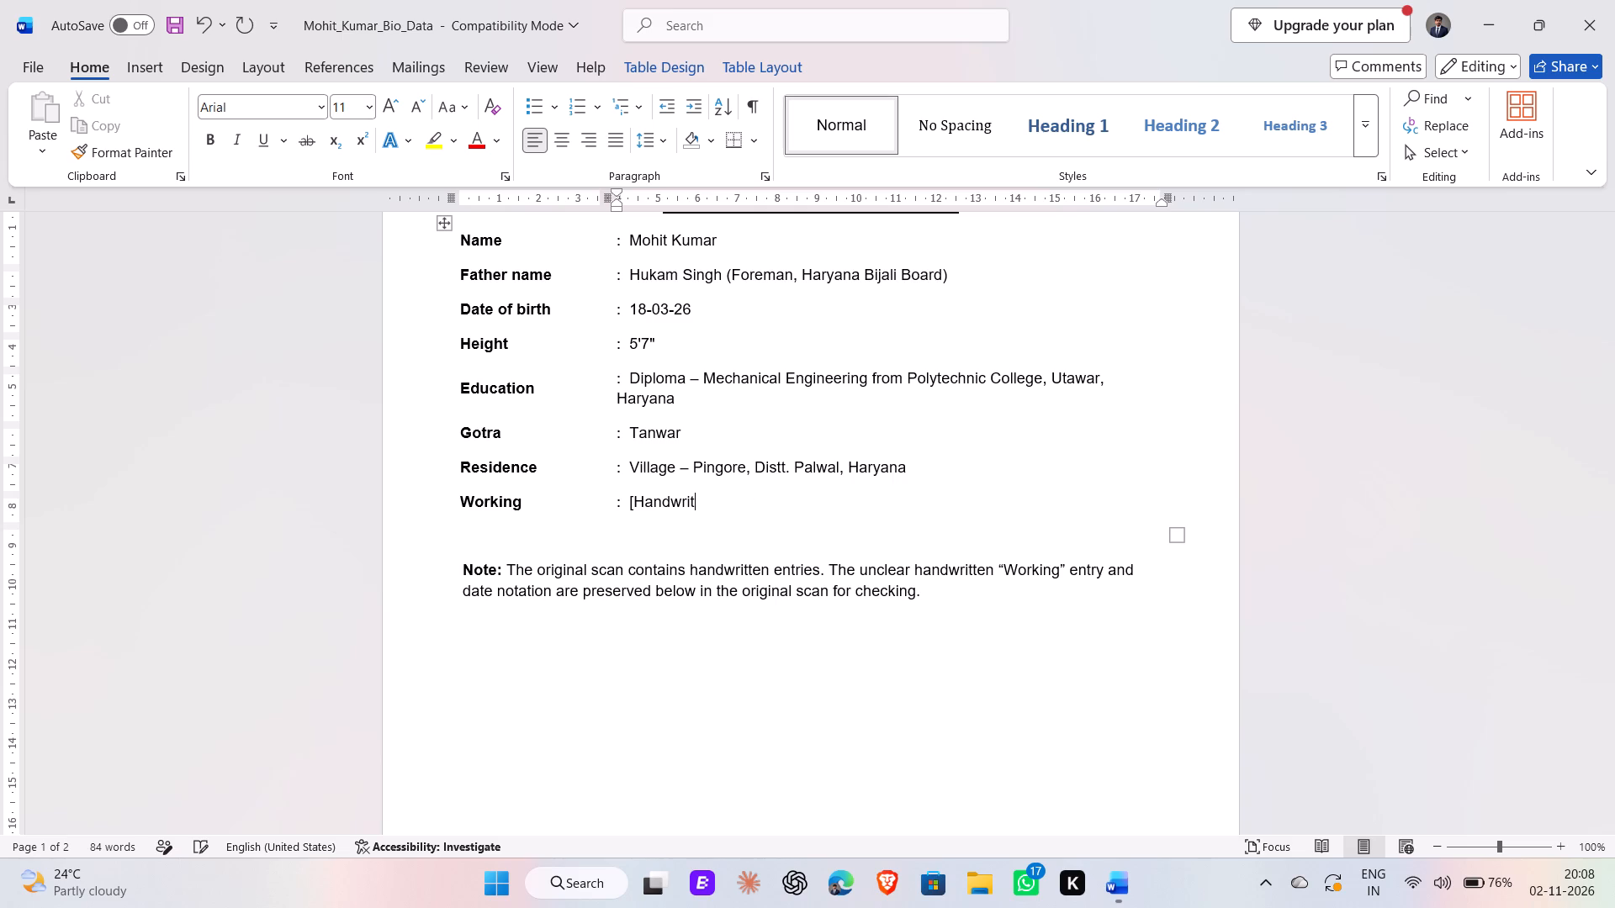
pyautogui.press('BackSpace')
pyautogui.press('BackSpace')
pyautogui.press('BackSpace')
pyautogui.press('BackSpace')
pyautogui.press('BackSpace')
pyautogui.press('BackSpace')
pyautogui.press('BackSpace')
pyautogui.press('BackSpace')
pyautogui.press('BackSpace')
# Delete the entire Note paragraph about the original scan's handwritten entries below the bio data table.
pyautogui.scroll(-1, 734, 524)
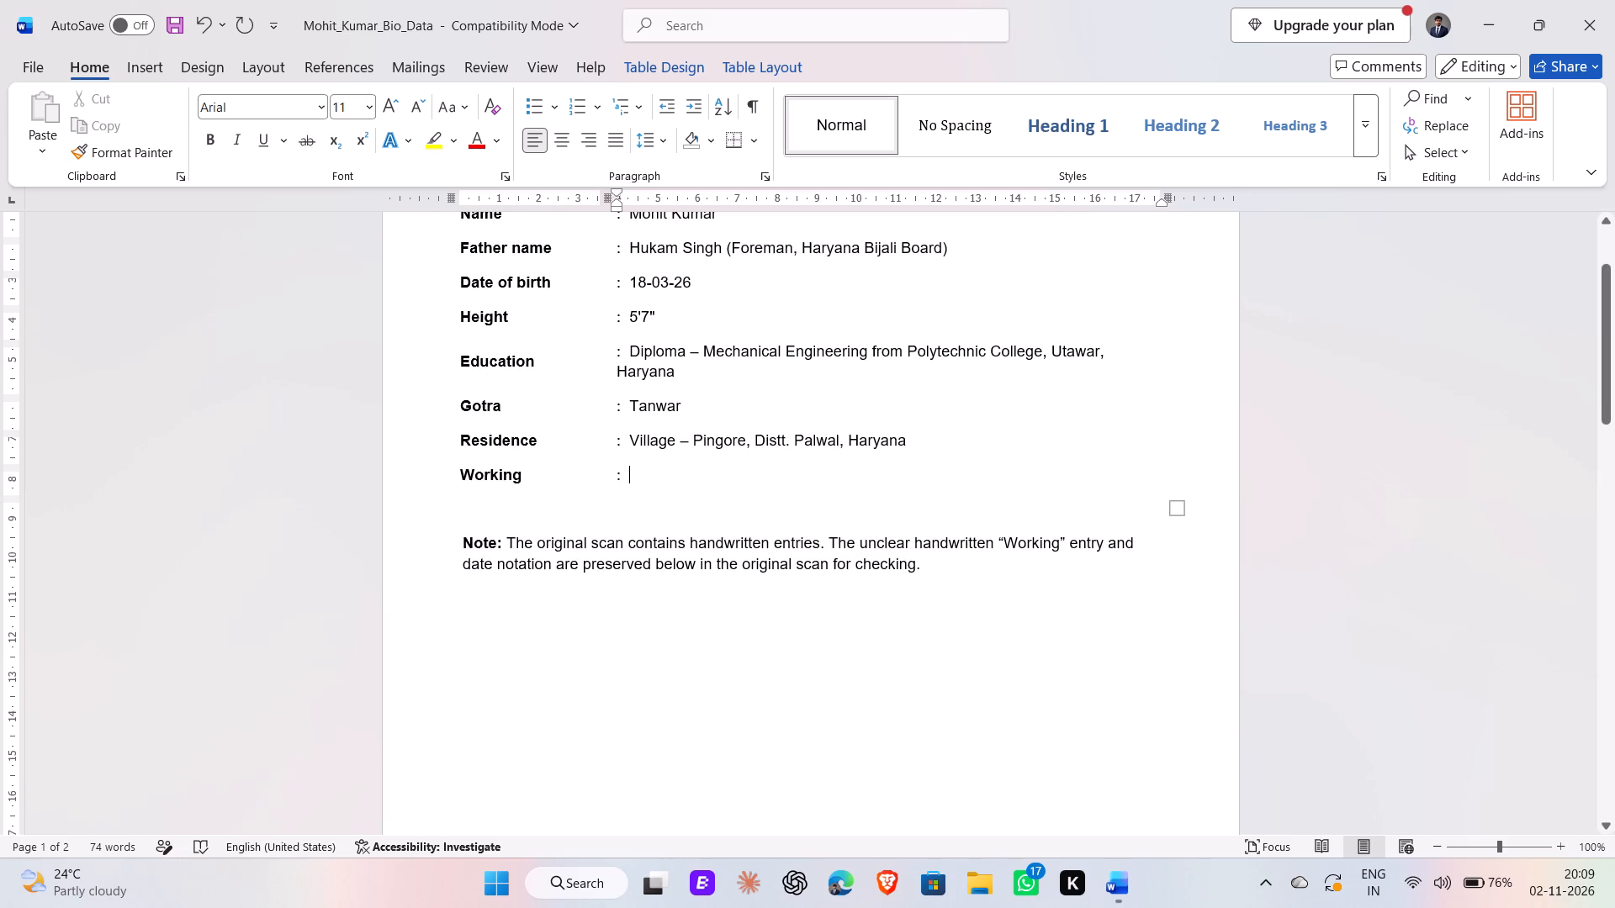
pyautogui.click(950, 566)
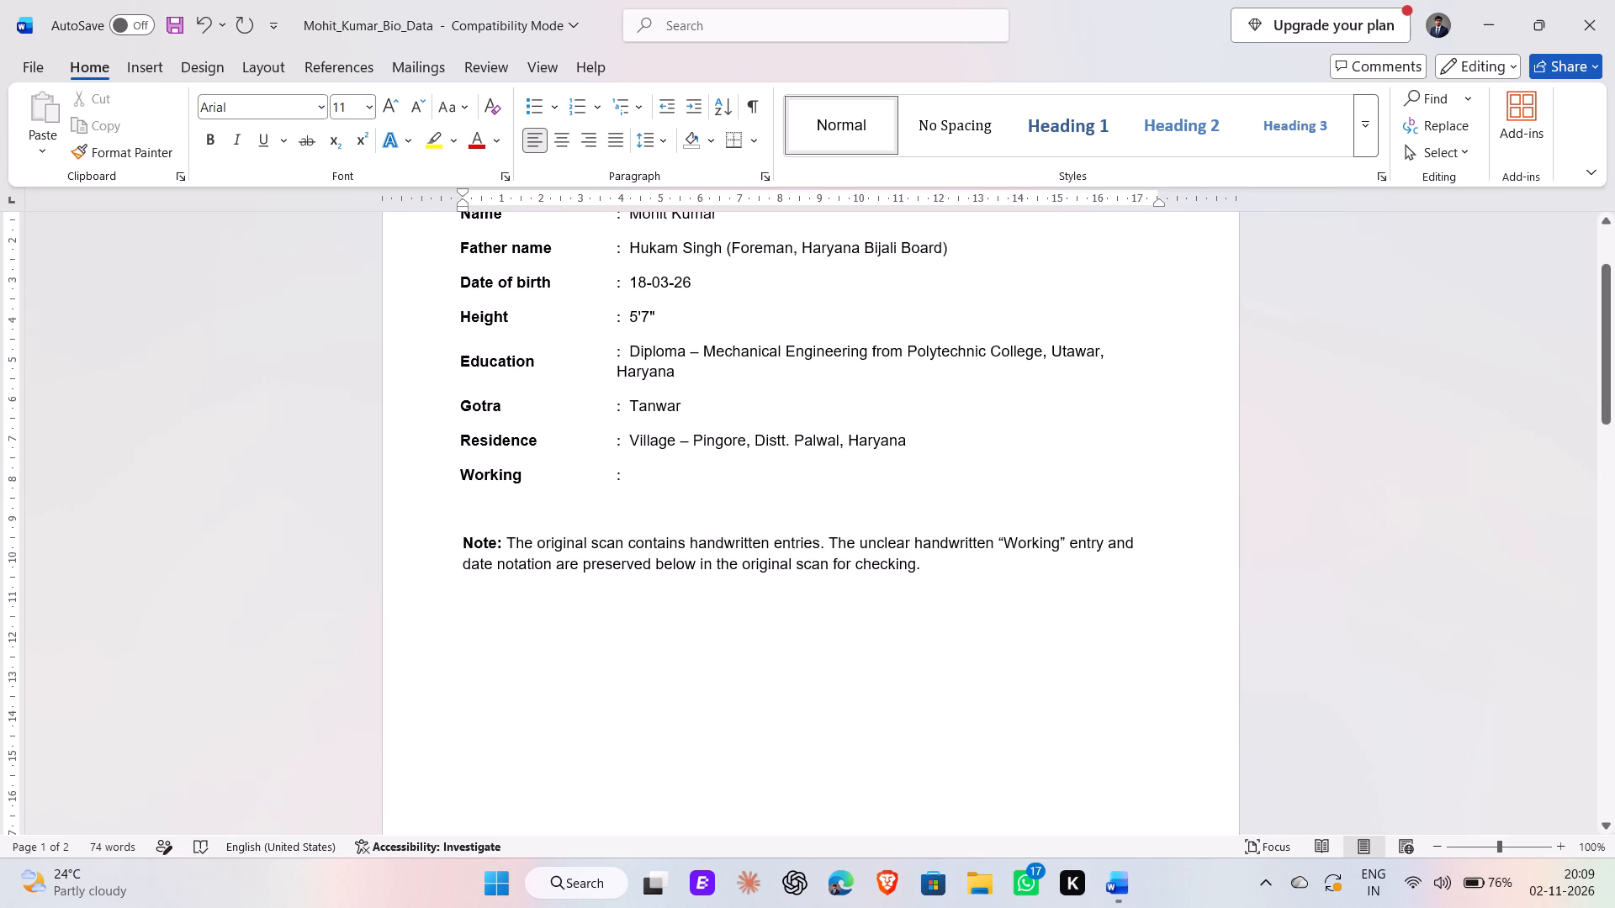
pyautogui.moveTo(935, 567); pyautogui.dragTo(717, 534)
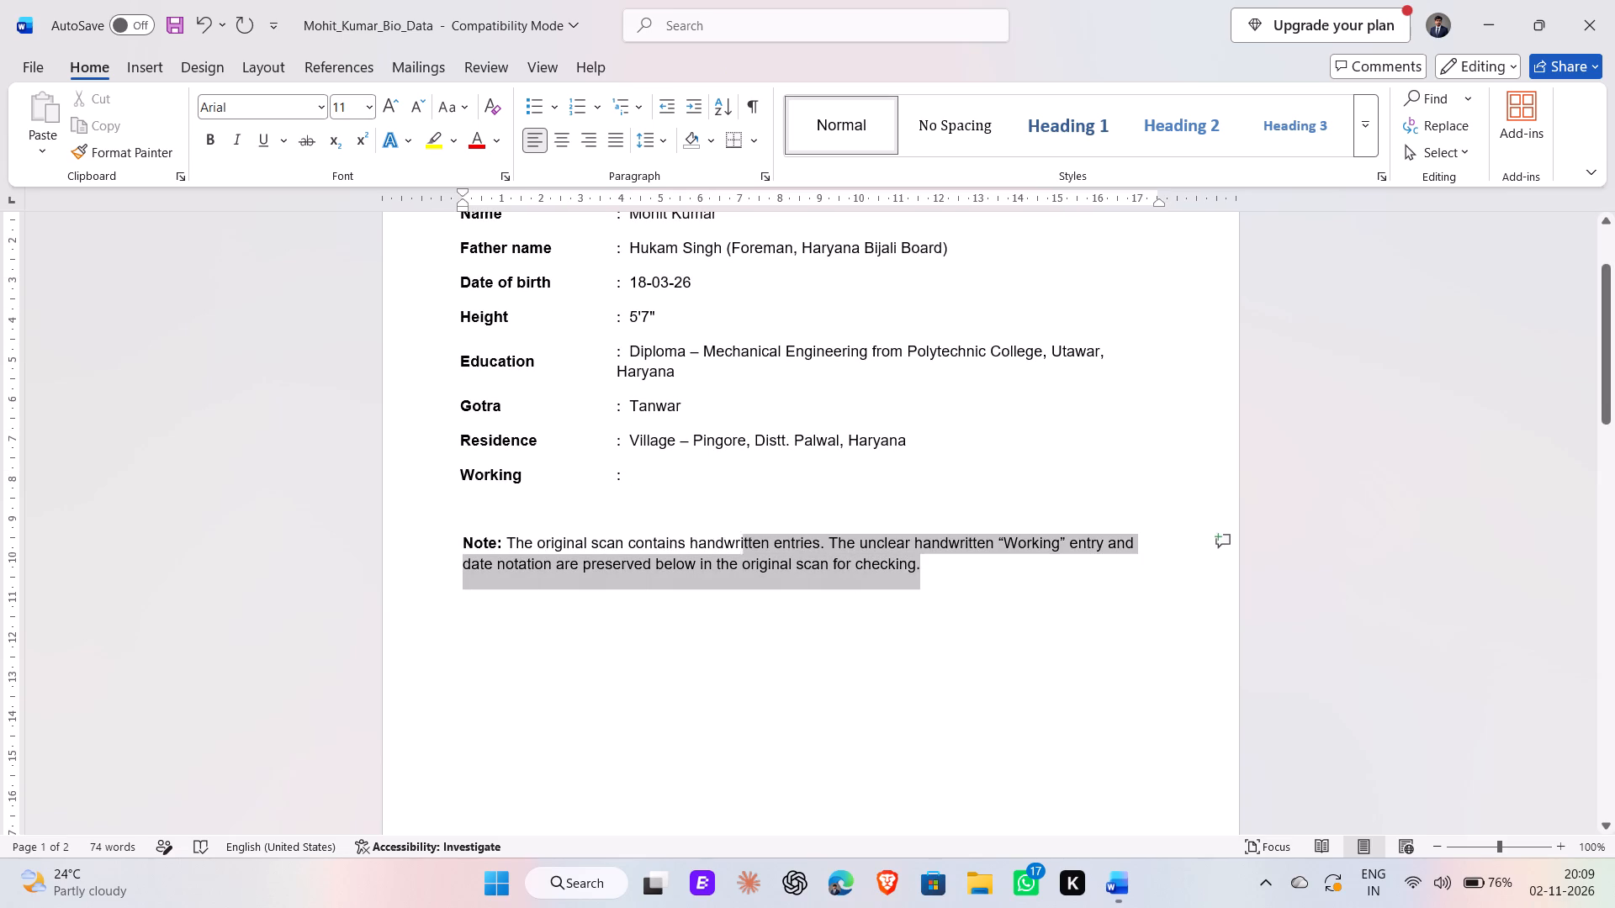
pyautogui.moveTo(717, 534); pyautogui.dragTo(459, 543)
pyautogui.press('BackSpace')
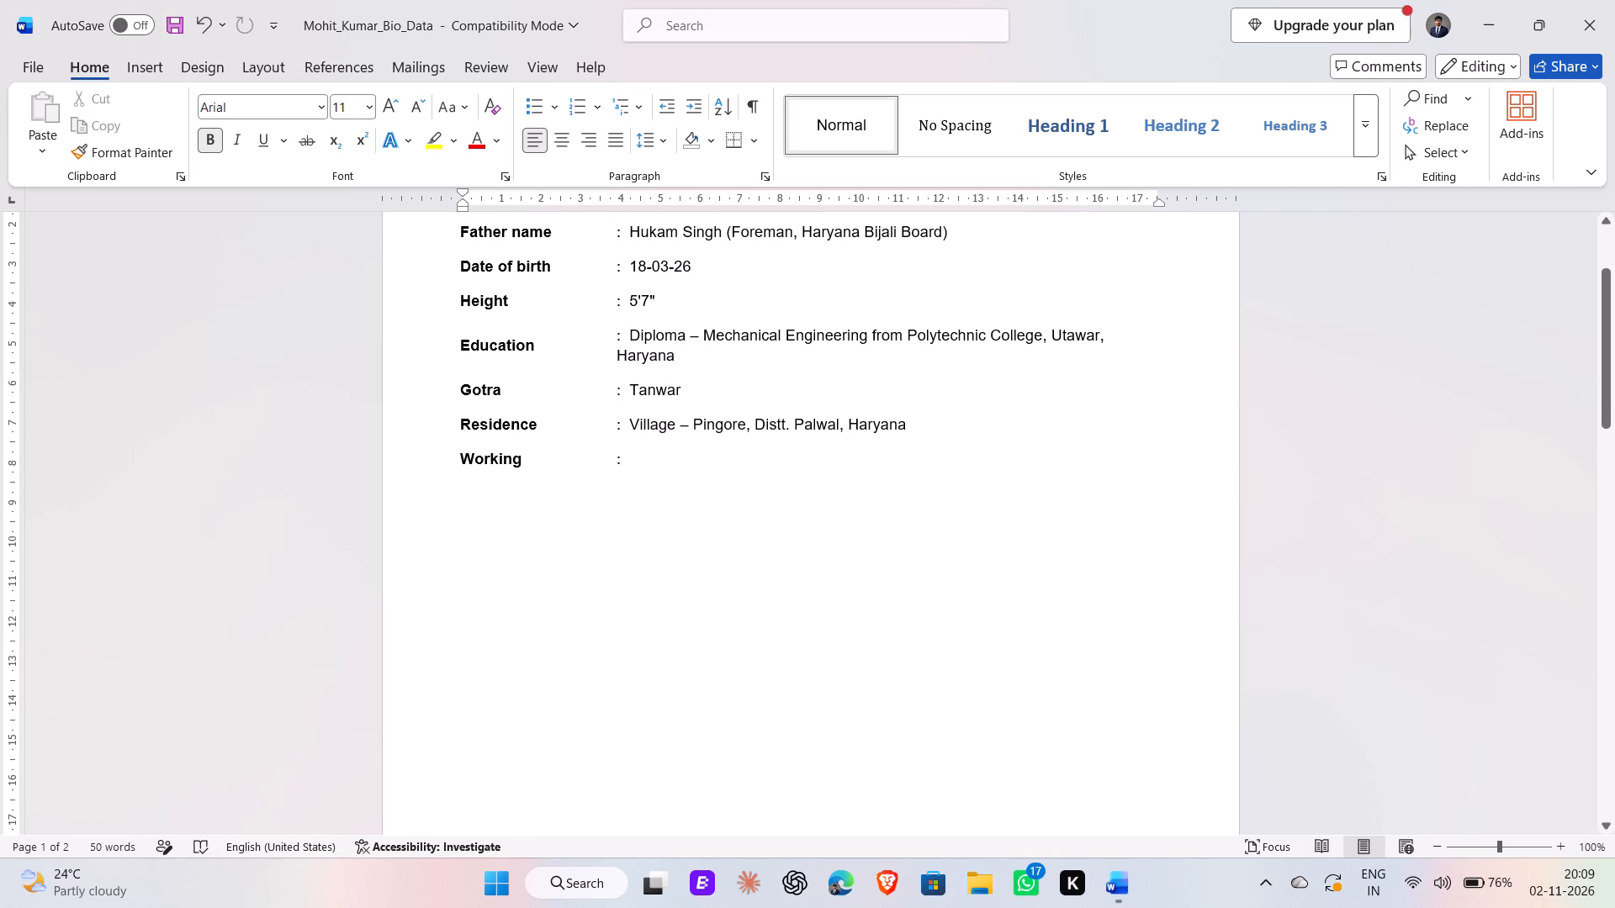
pyautogui.press('BackSpace')
pyautogui.press('BackSpace')
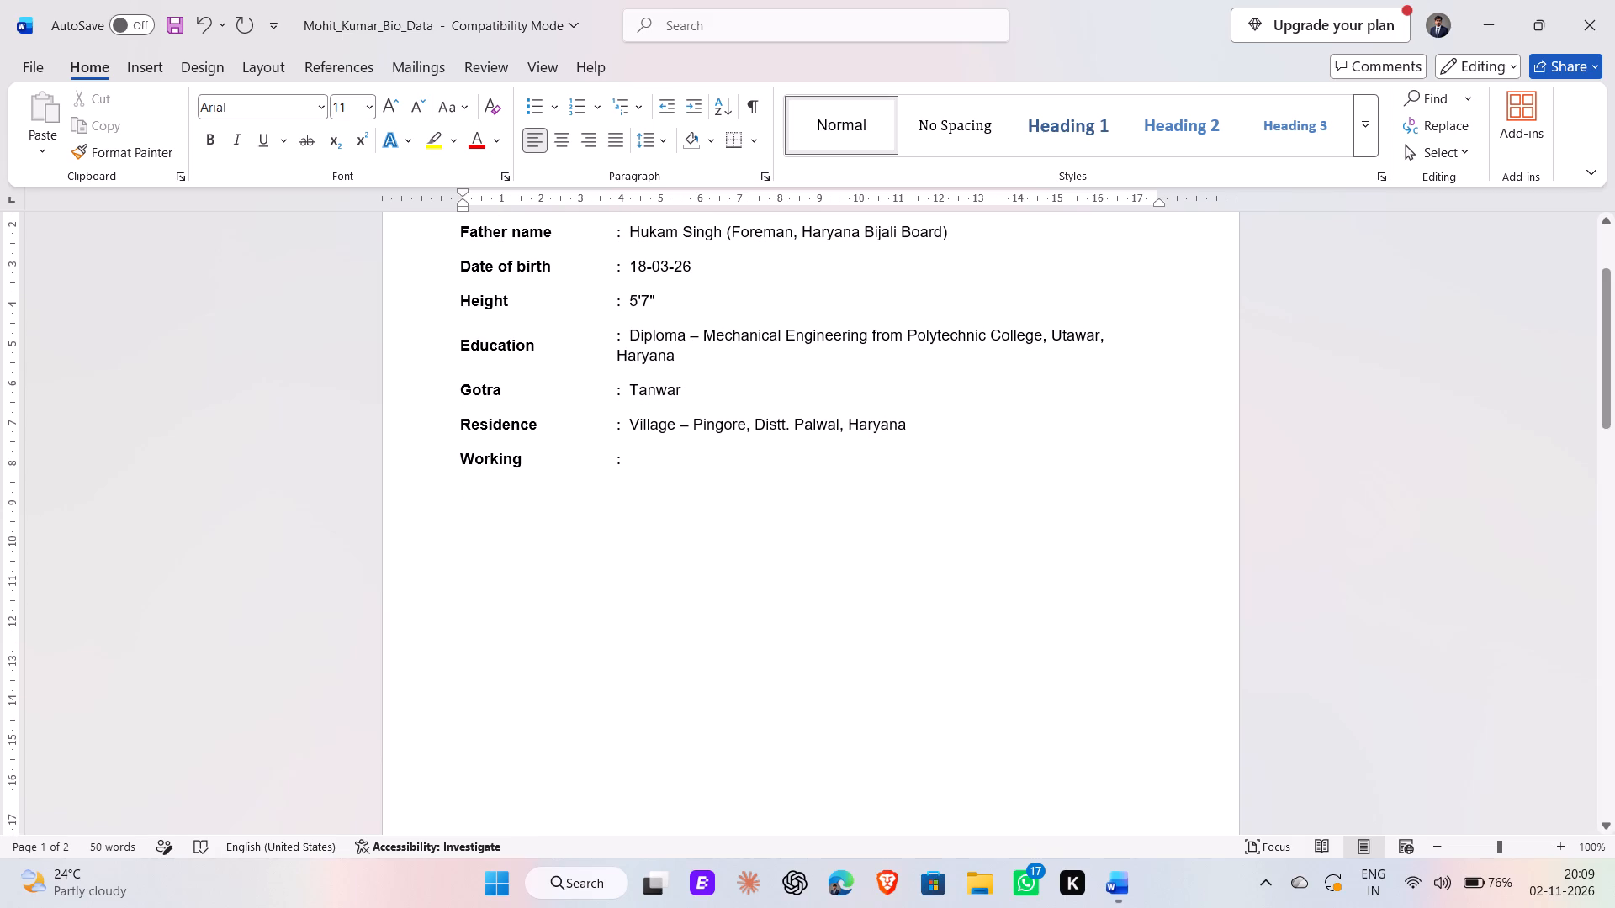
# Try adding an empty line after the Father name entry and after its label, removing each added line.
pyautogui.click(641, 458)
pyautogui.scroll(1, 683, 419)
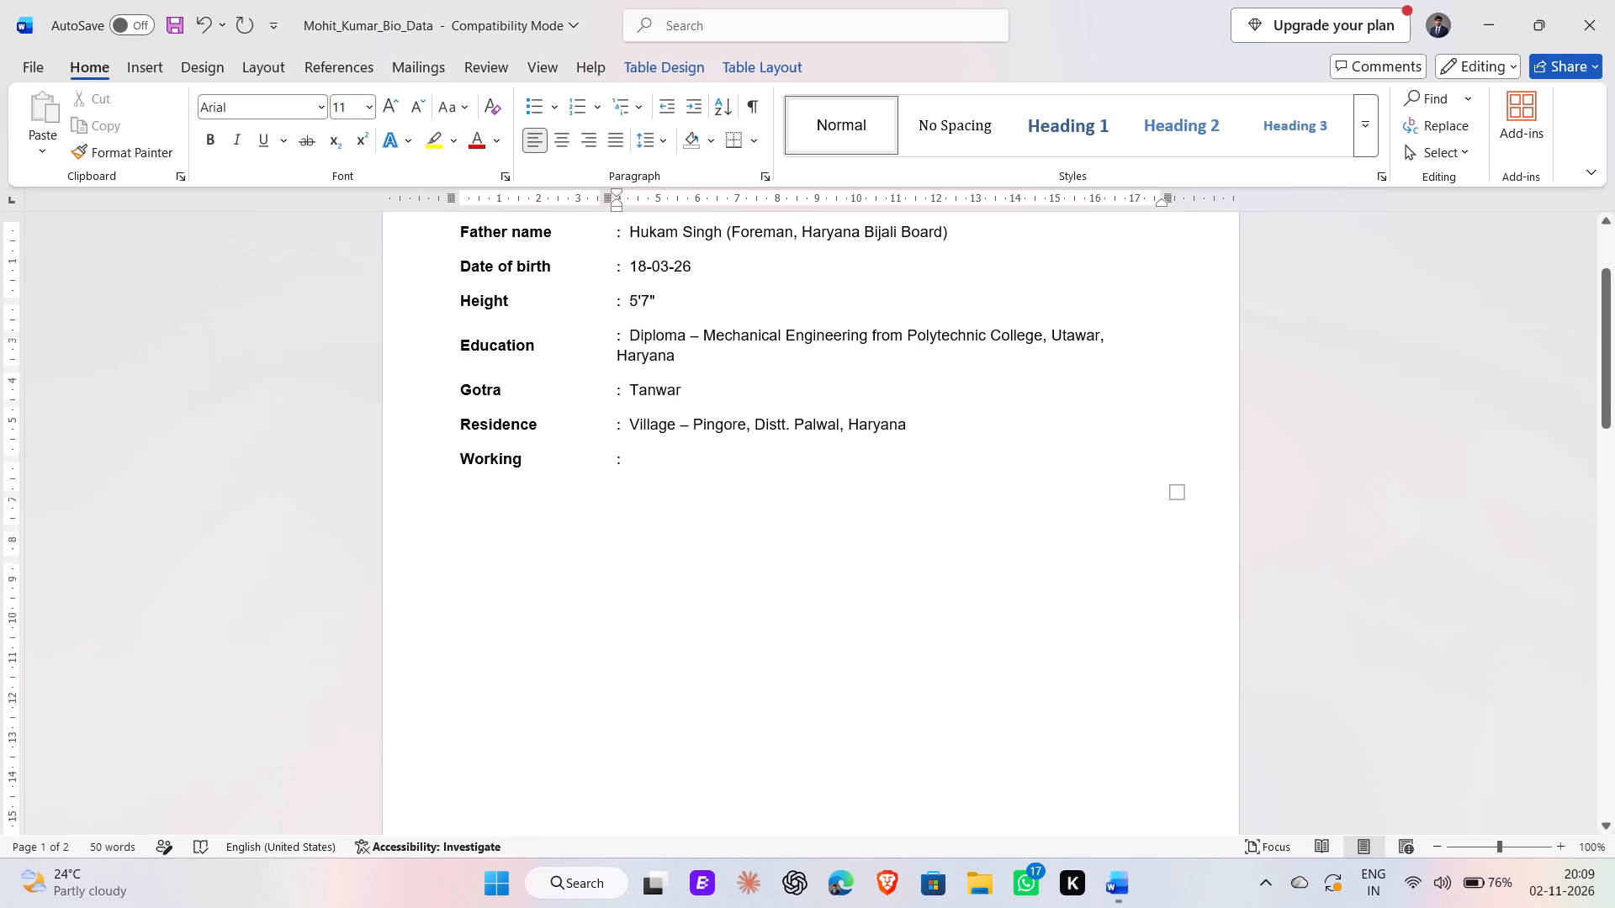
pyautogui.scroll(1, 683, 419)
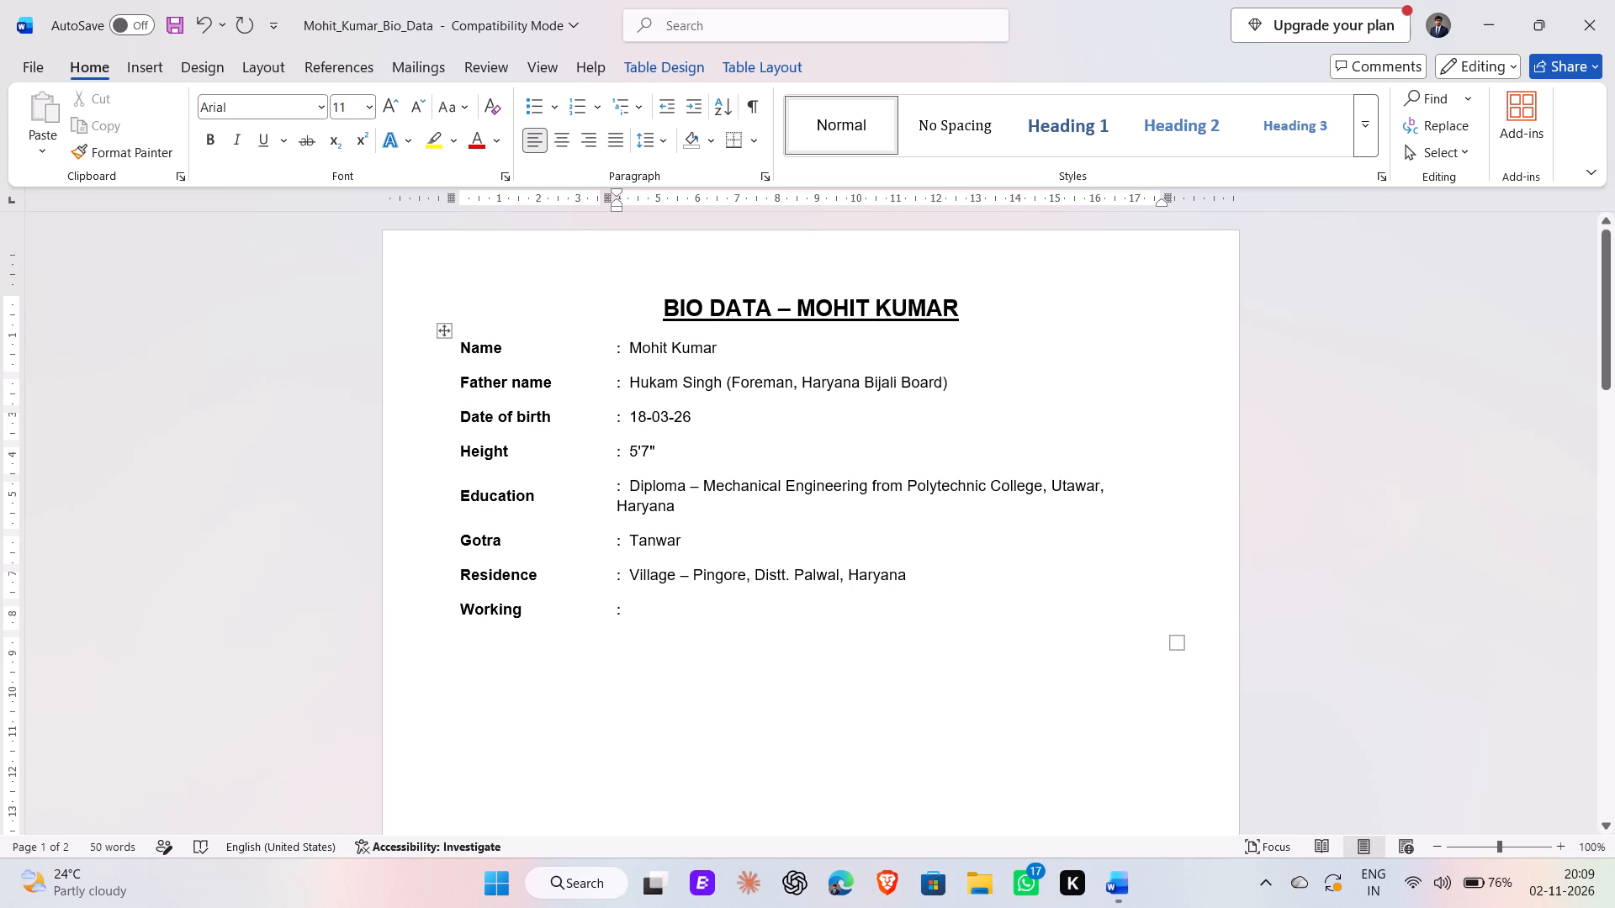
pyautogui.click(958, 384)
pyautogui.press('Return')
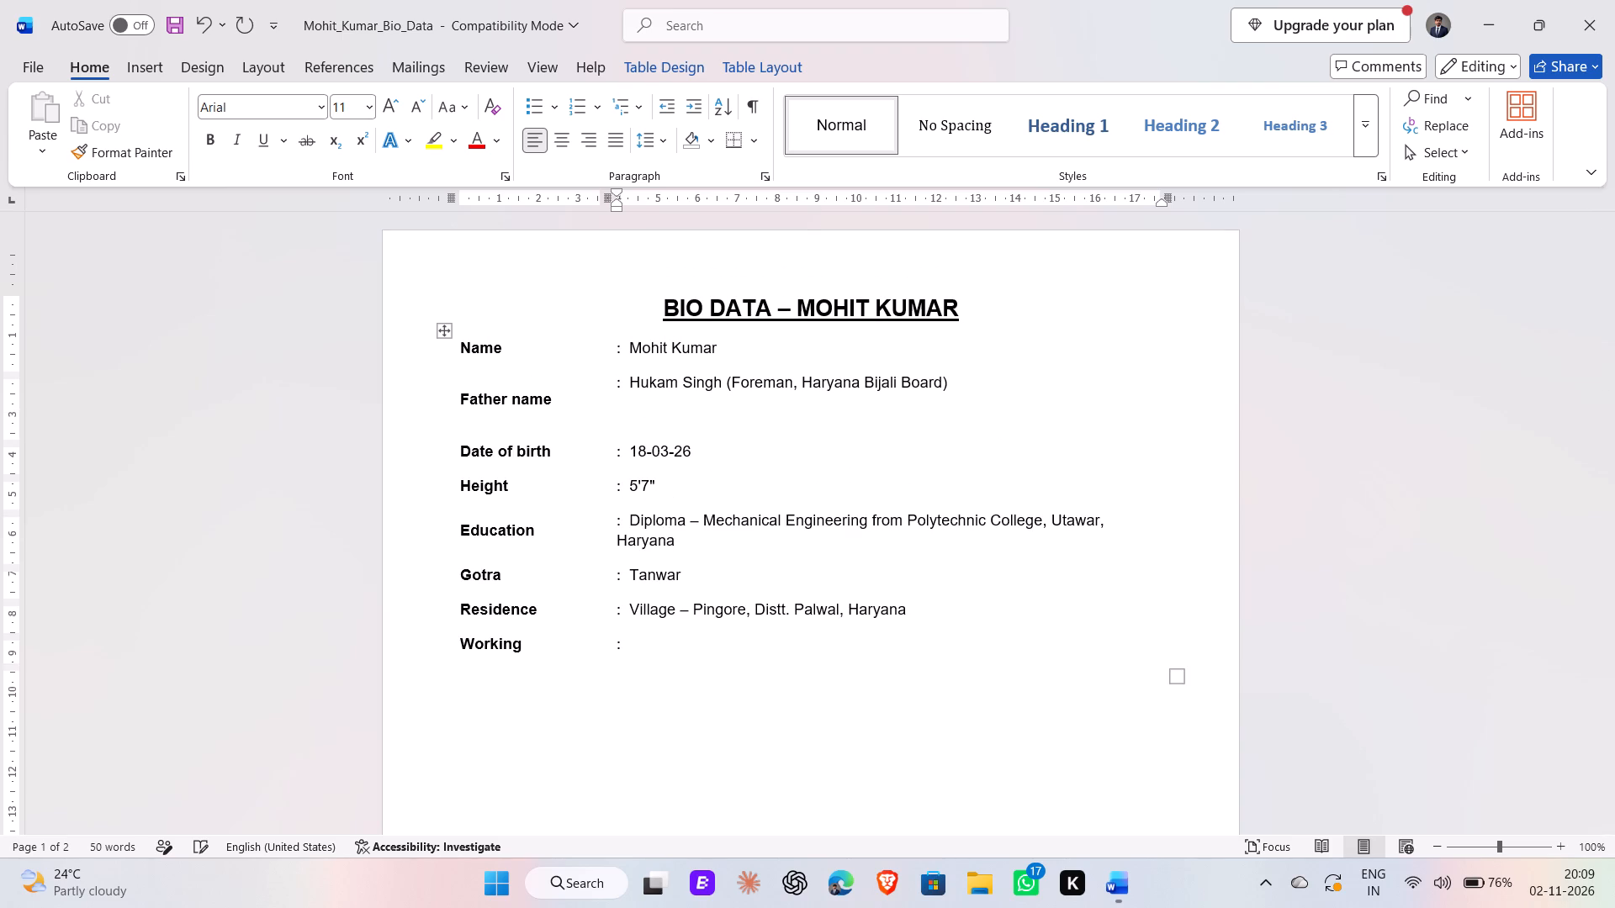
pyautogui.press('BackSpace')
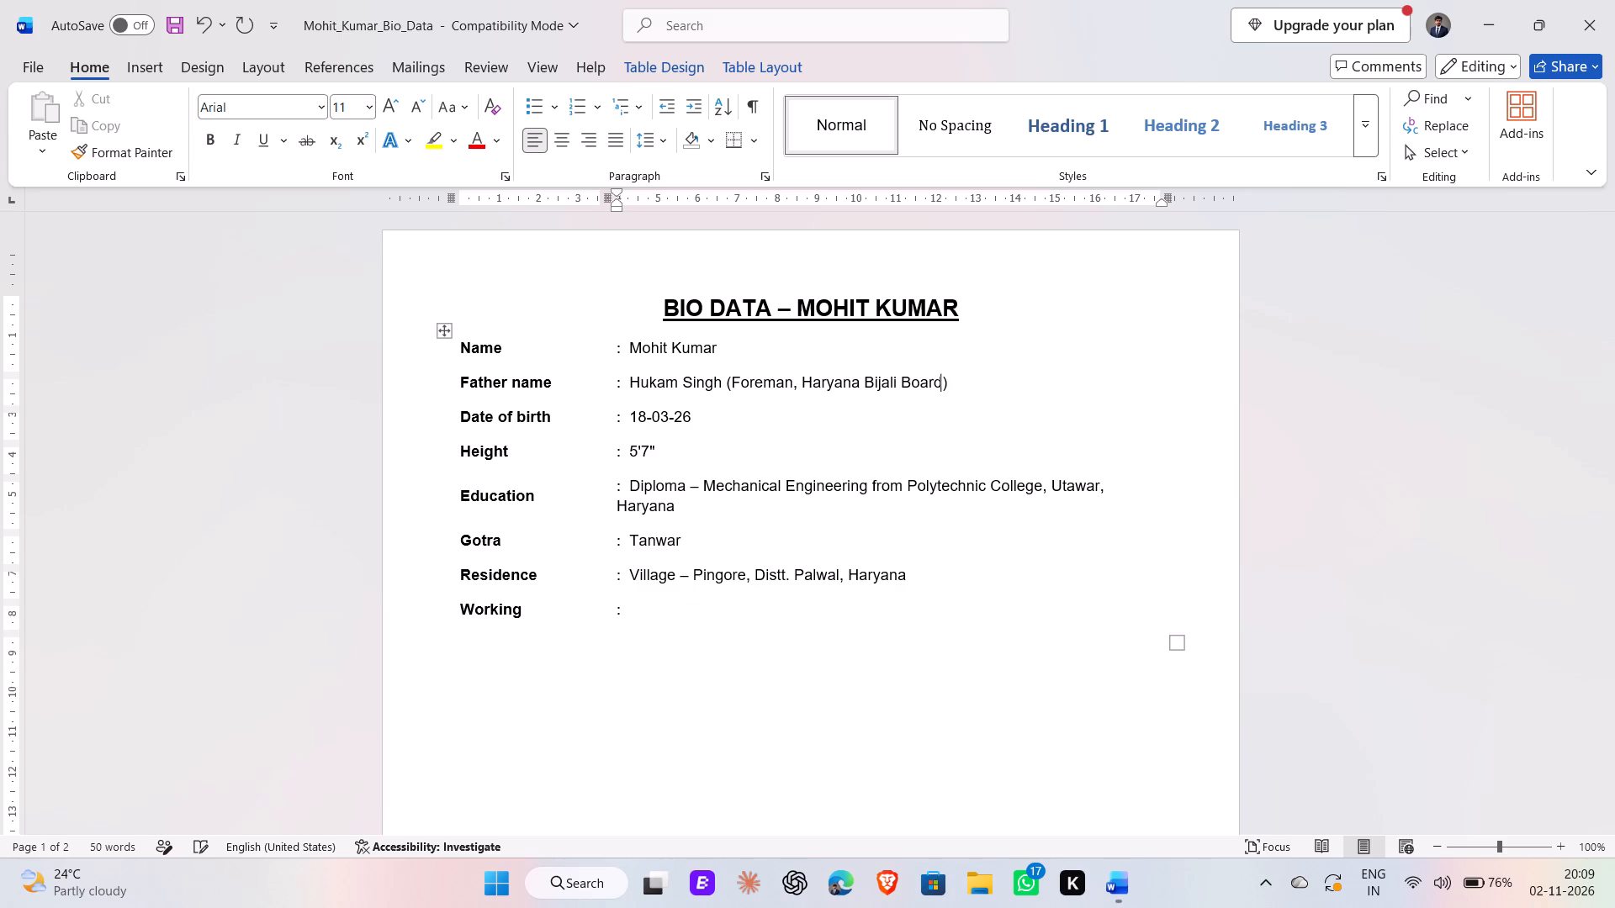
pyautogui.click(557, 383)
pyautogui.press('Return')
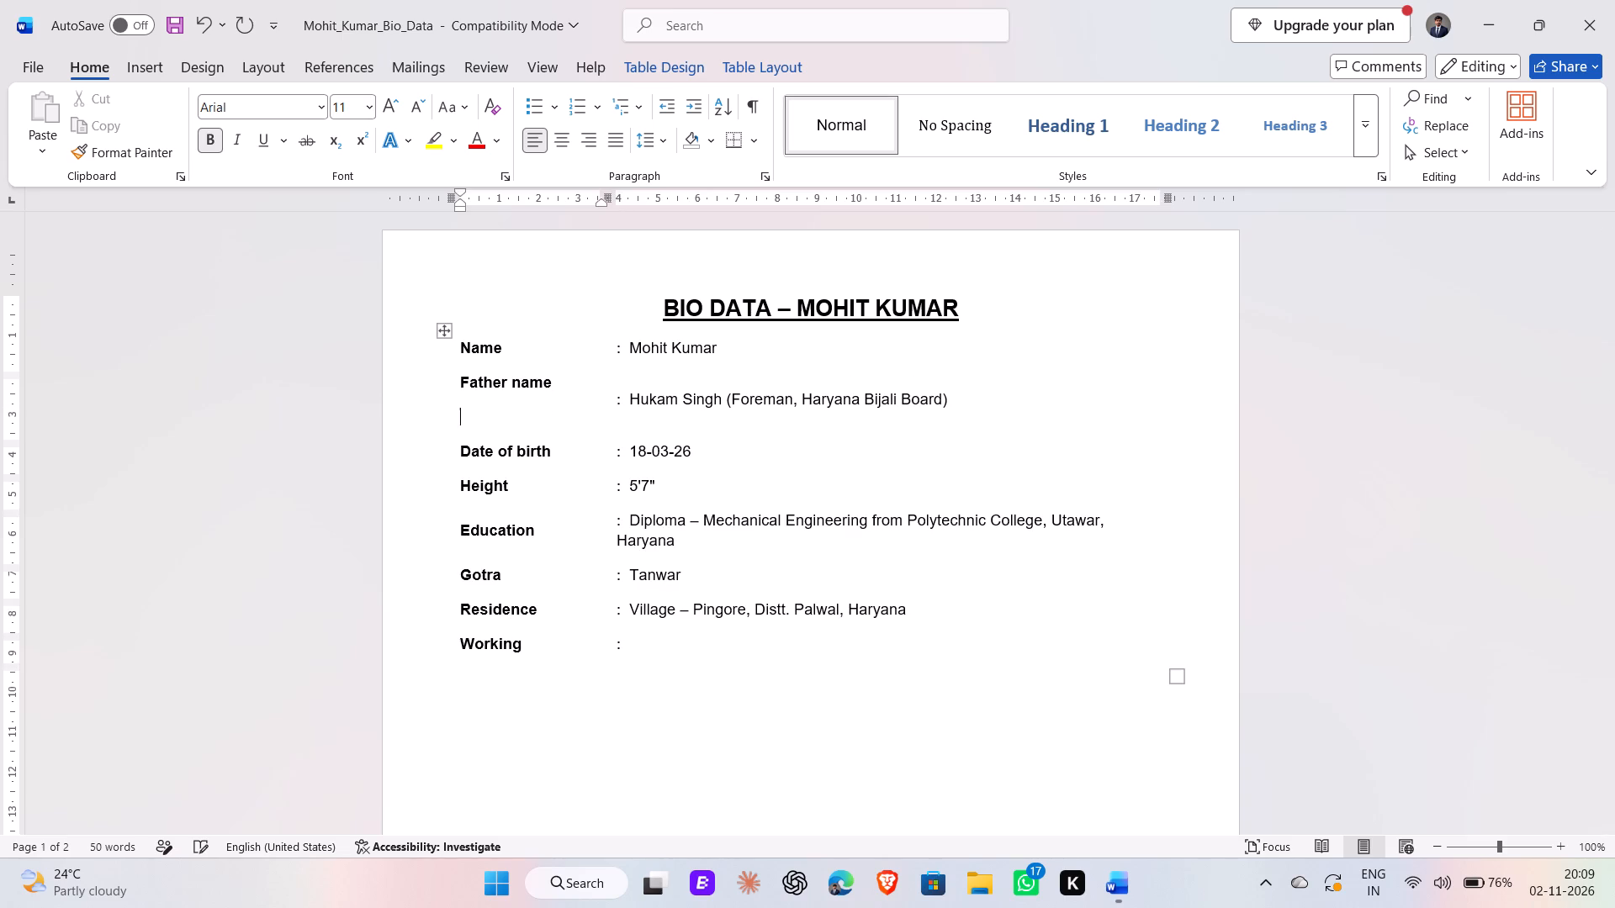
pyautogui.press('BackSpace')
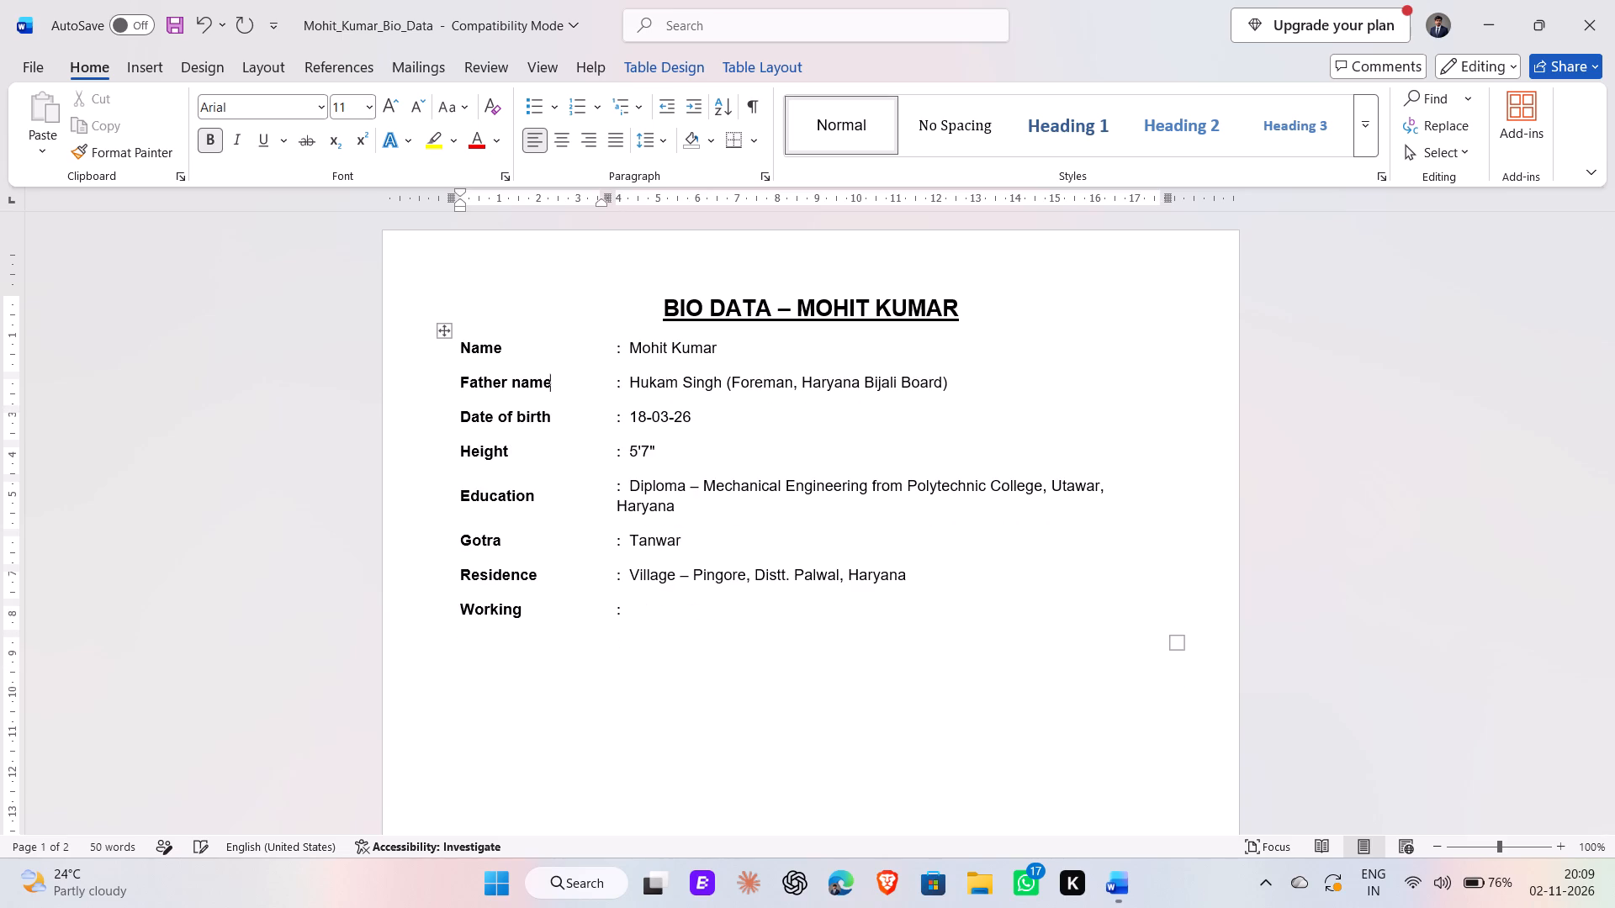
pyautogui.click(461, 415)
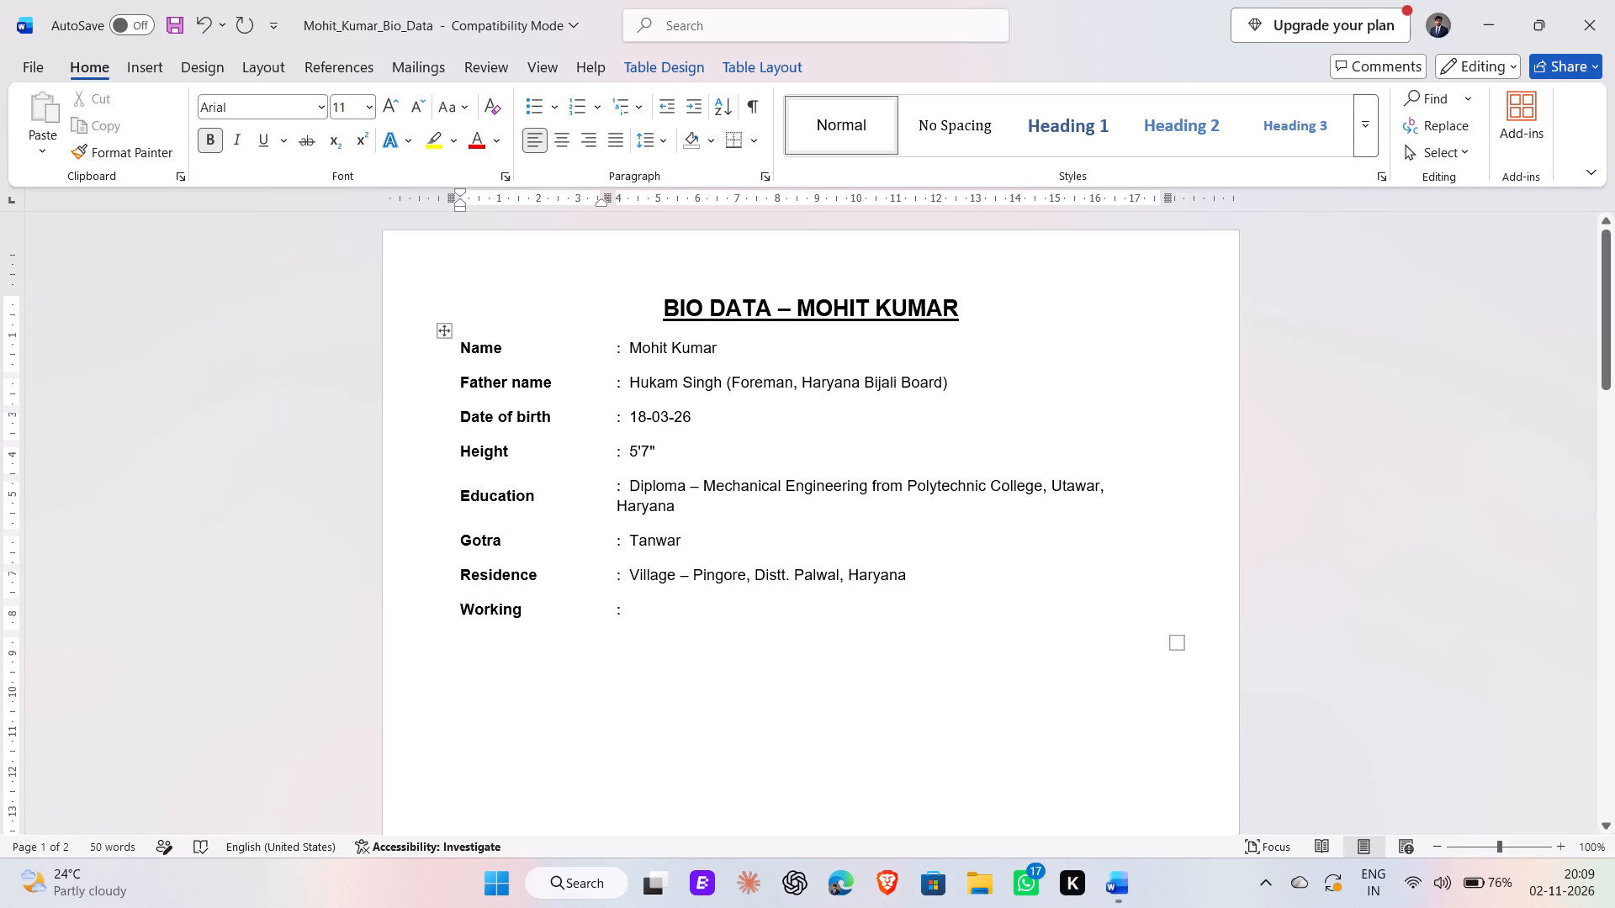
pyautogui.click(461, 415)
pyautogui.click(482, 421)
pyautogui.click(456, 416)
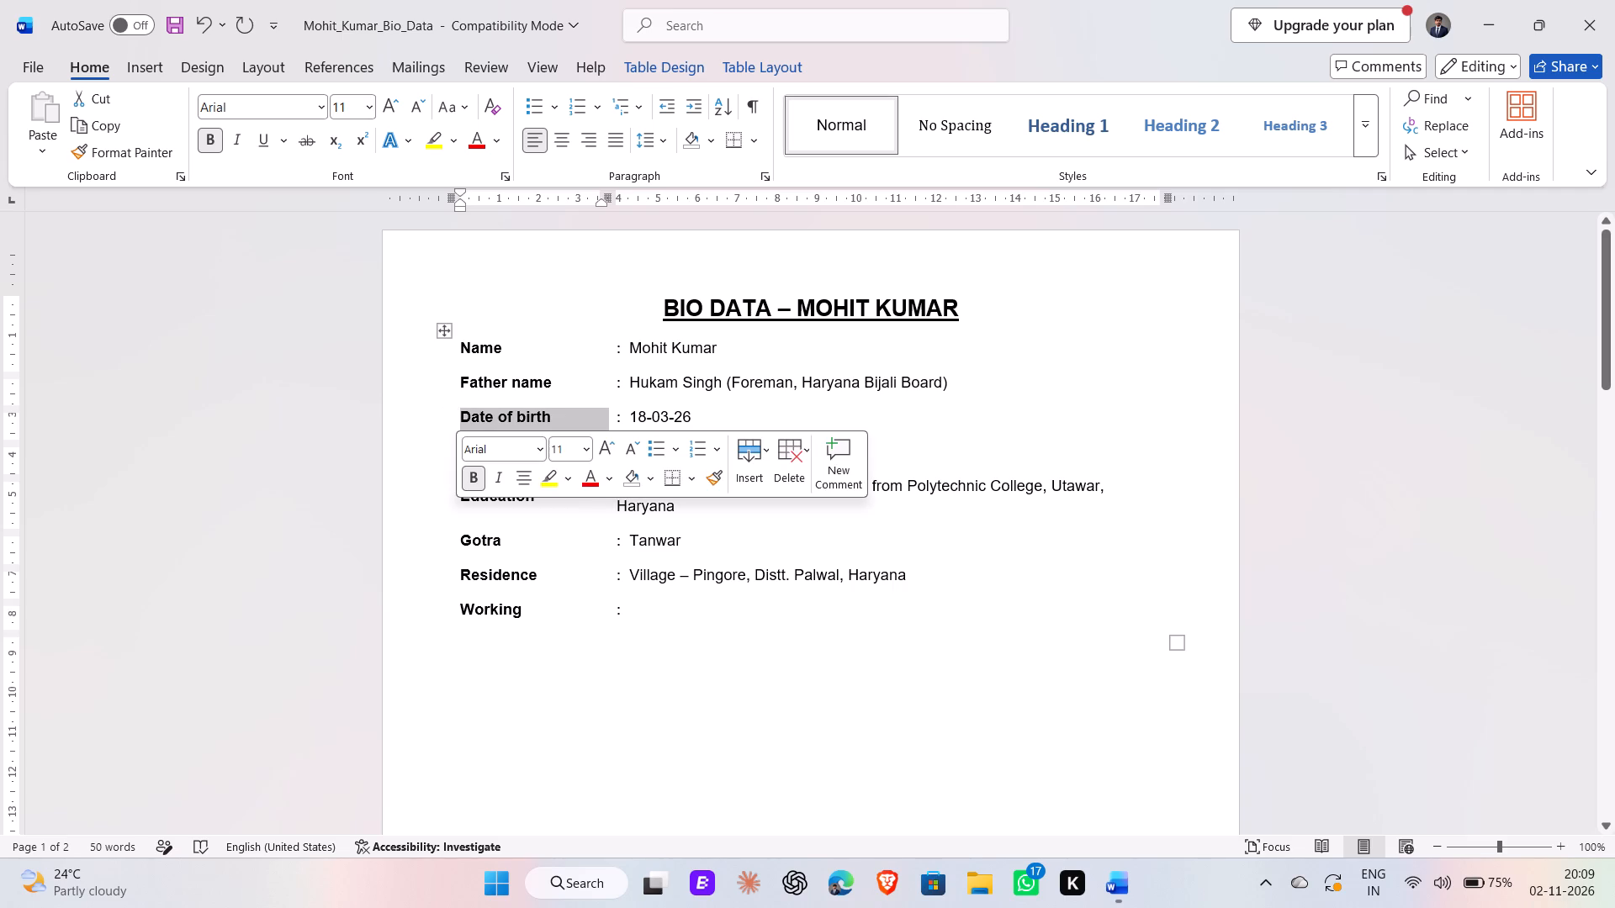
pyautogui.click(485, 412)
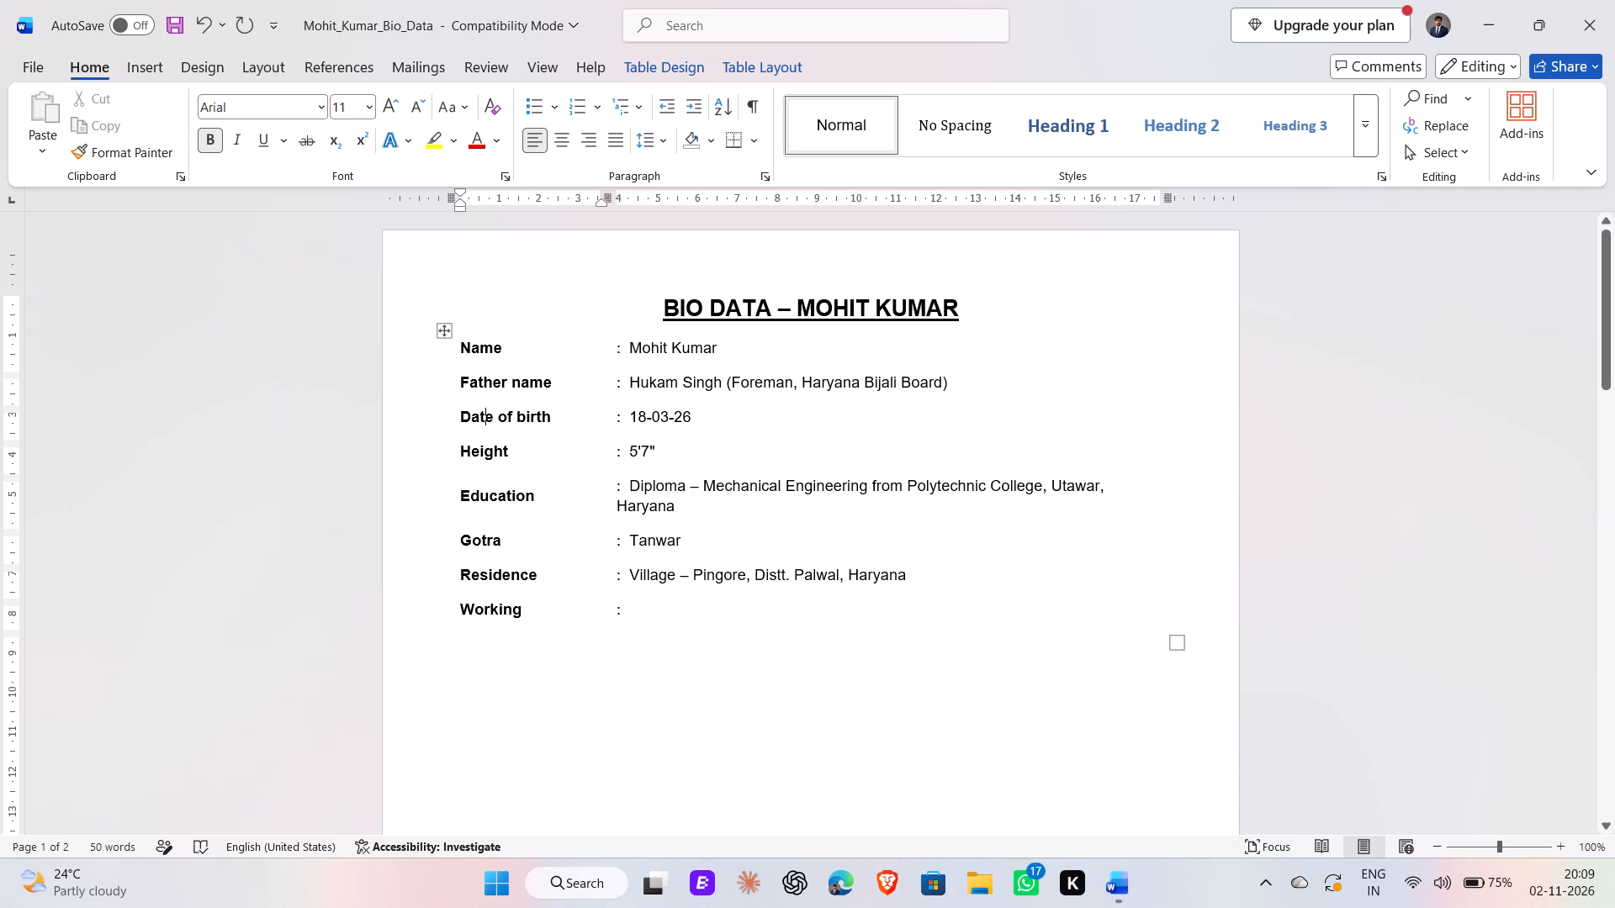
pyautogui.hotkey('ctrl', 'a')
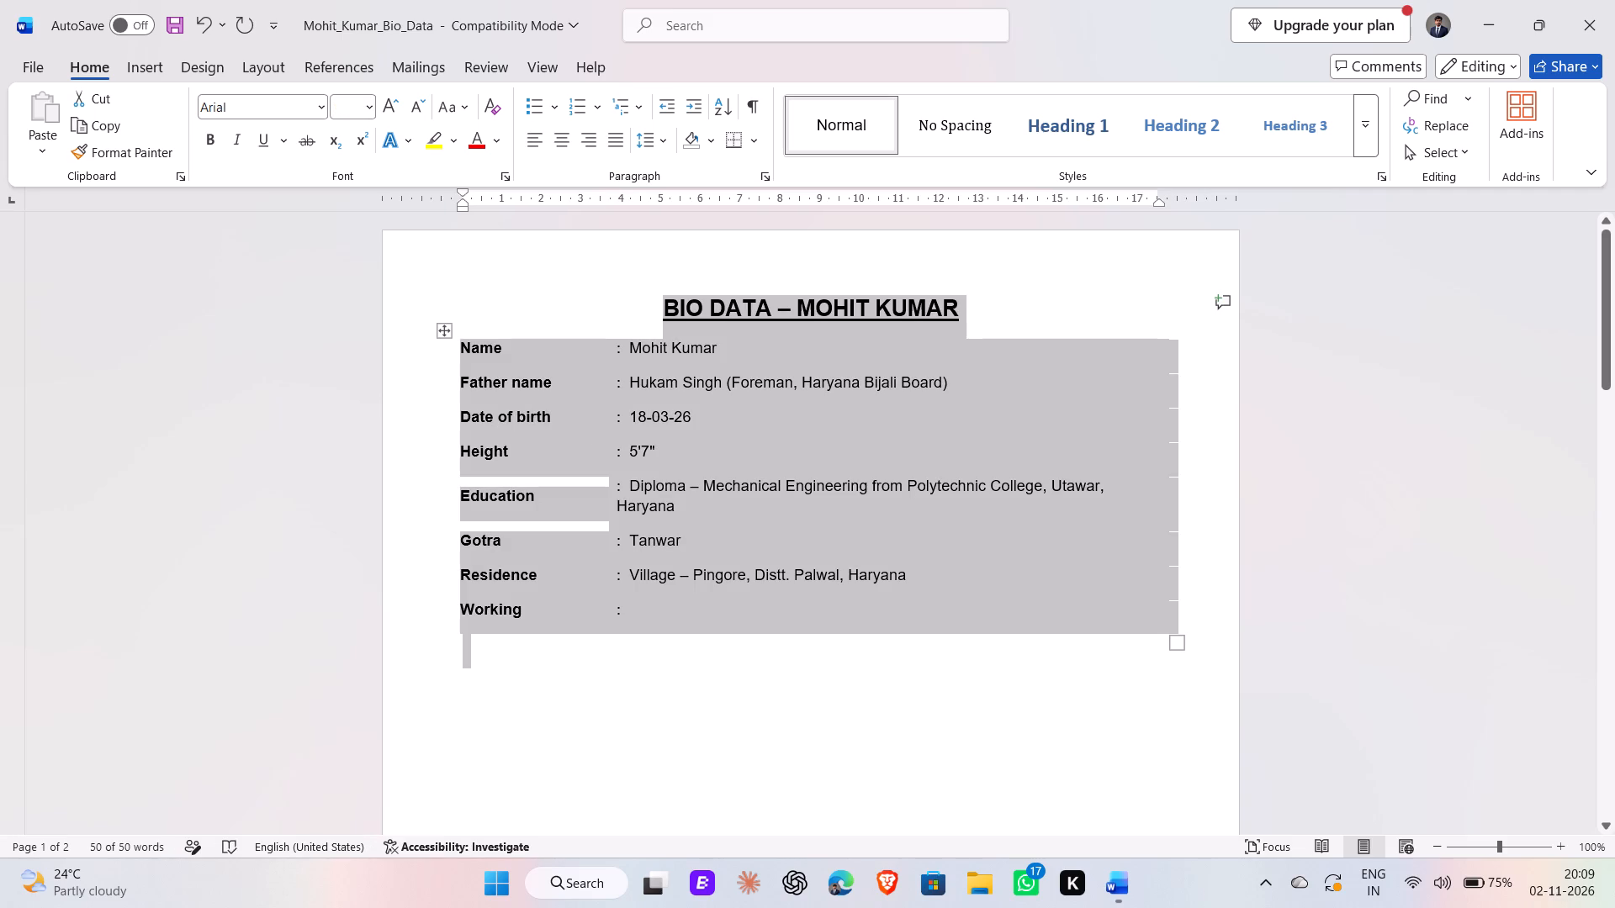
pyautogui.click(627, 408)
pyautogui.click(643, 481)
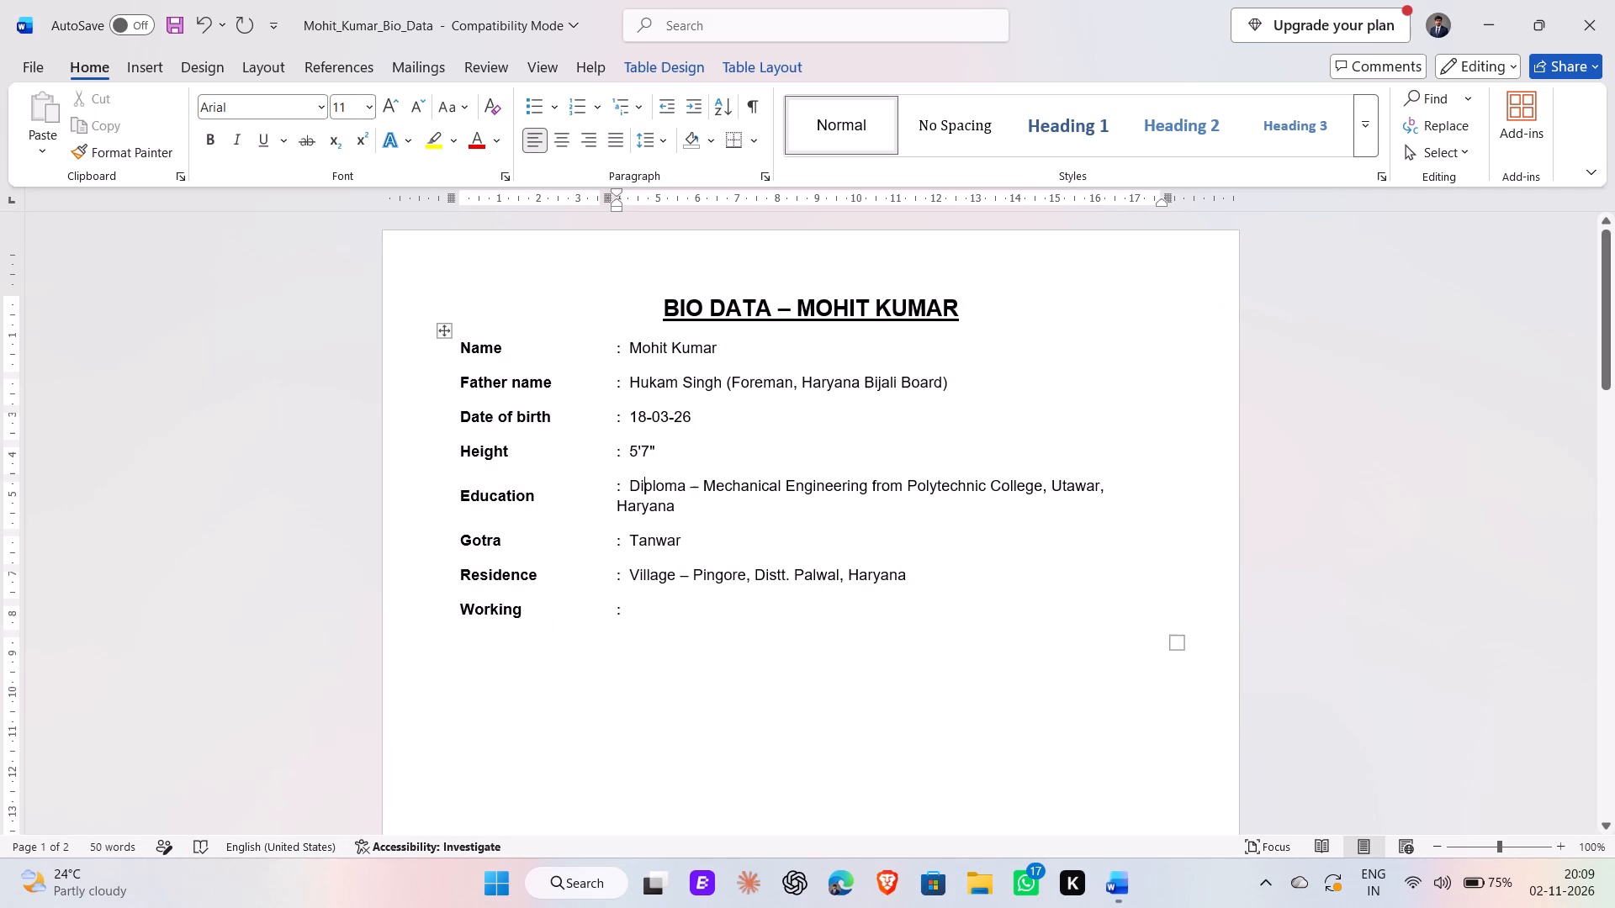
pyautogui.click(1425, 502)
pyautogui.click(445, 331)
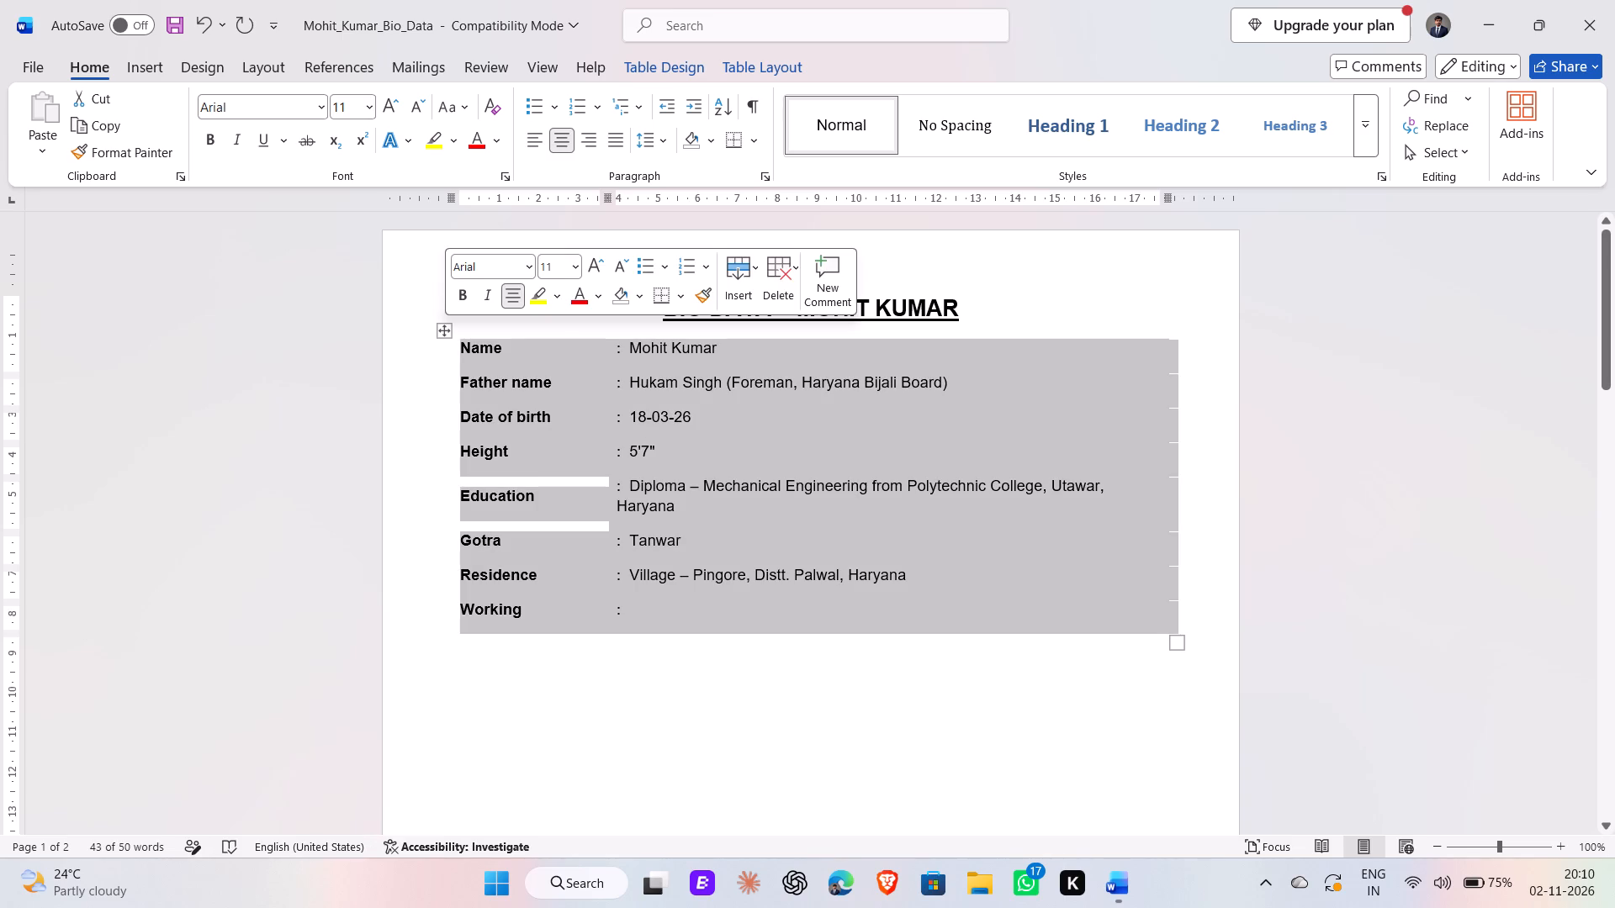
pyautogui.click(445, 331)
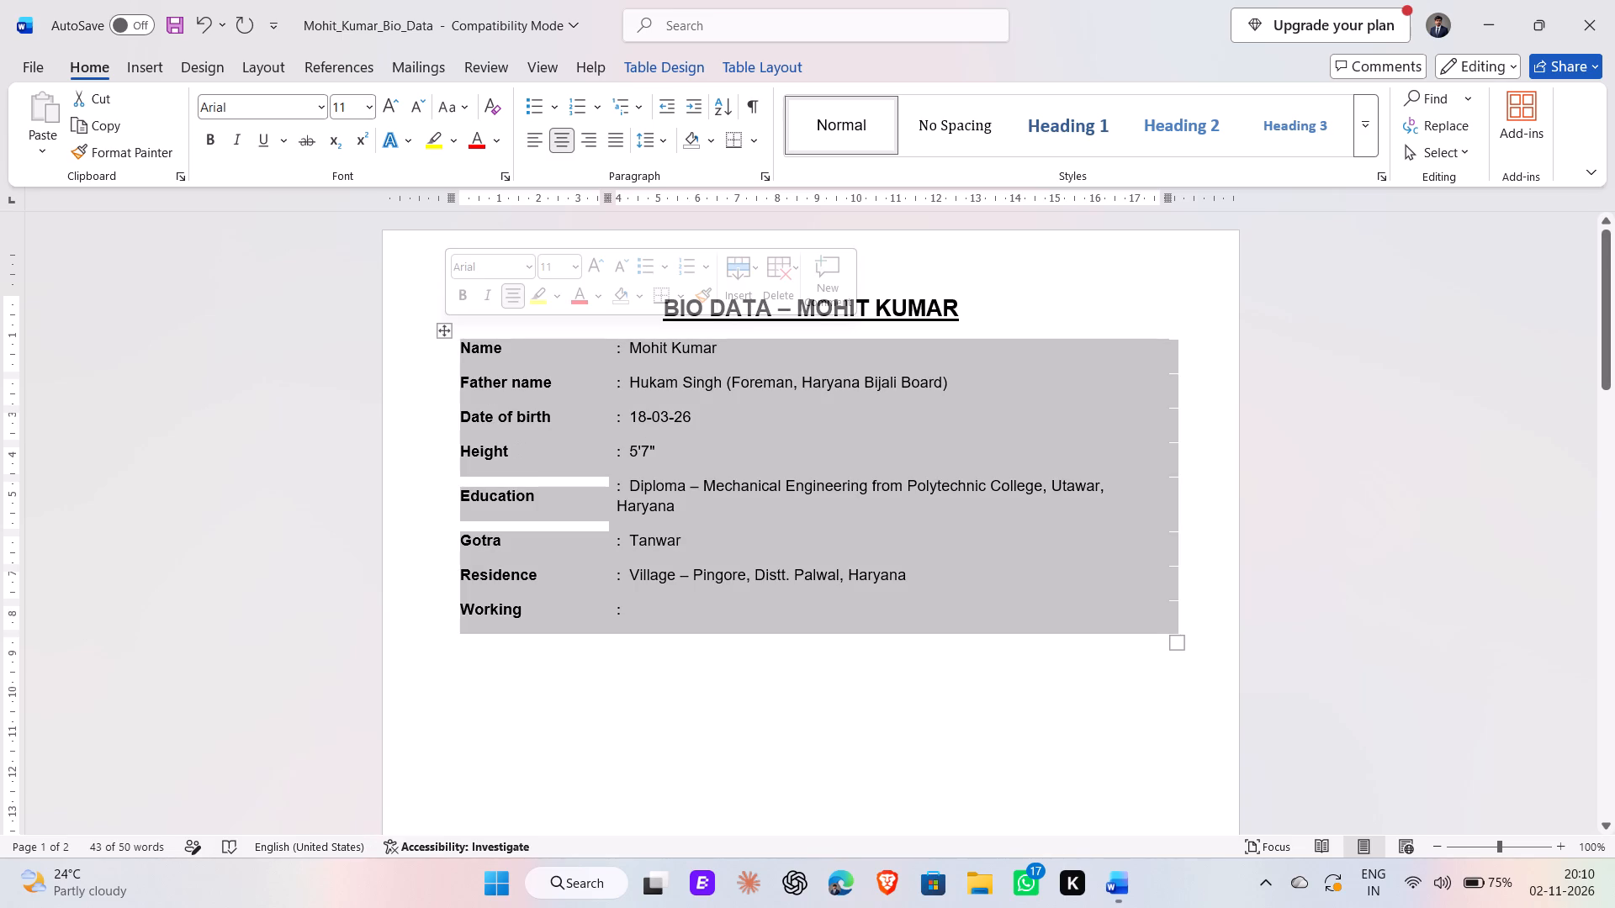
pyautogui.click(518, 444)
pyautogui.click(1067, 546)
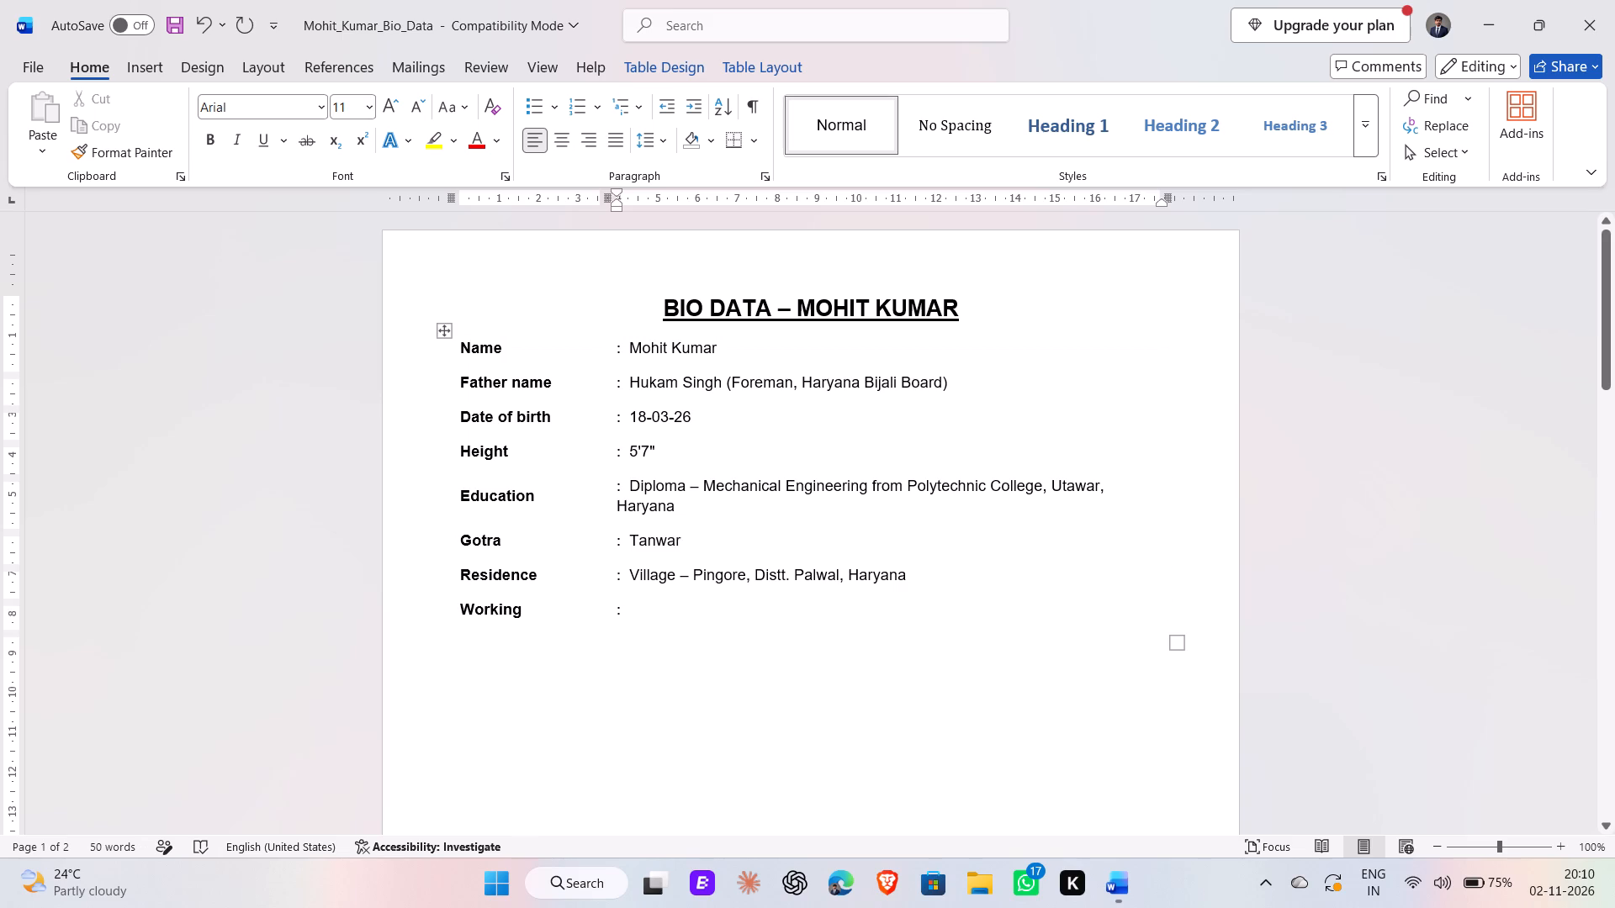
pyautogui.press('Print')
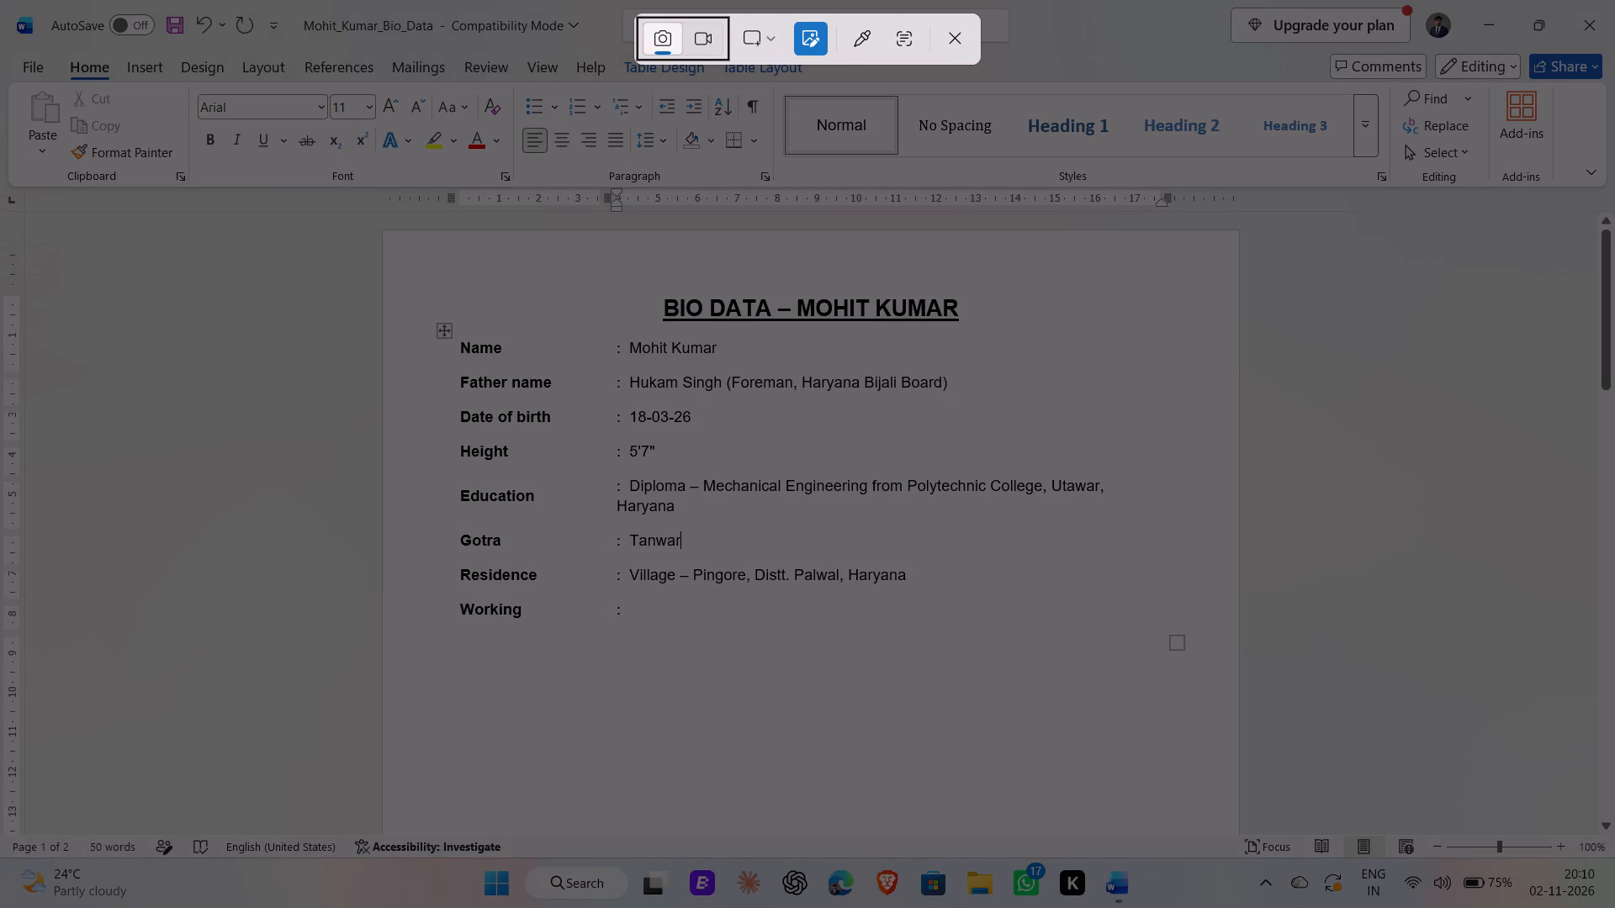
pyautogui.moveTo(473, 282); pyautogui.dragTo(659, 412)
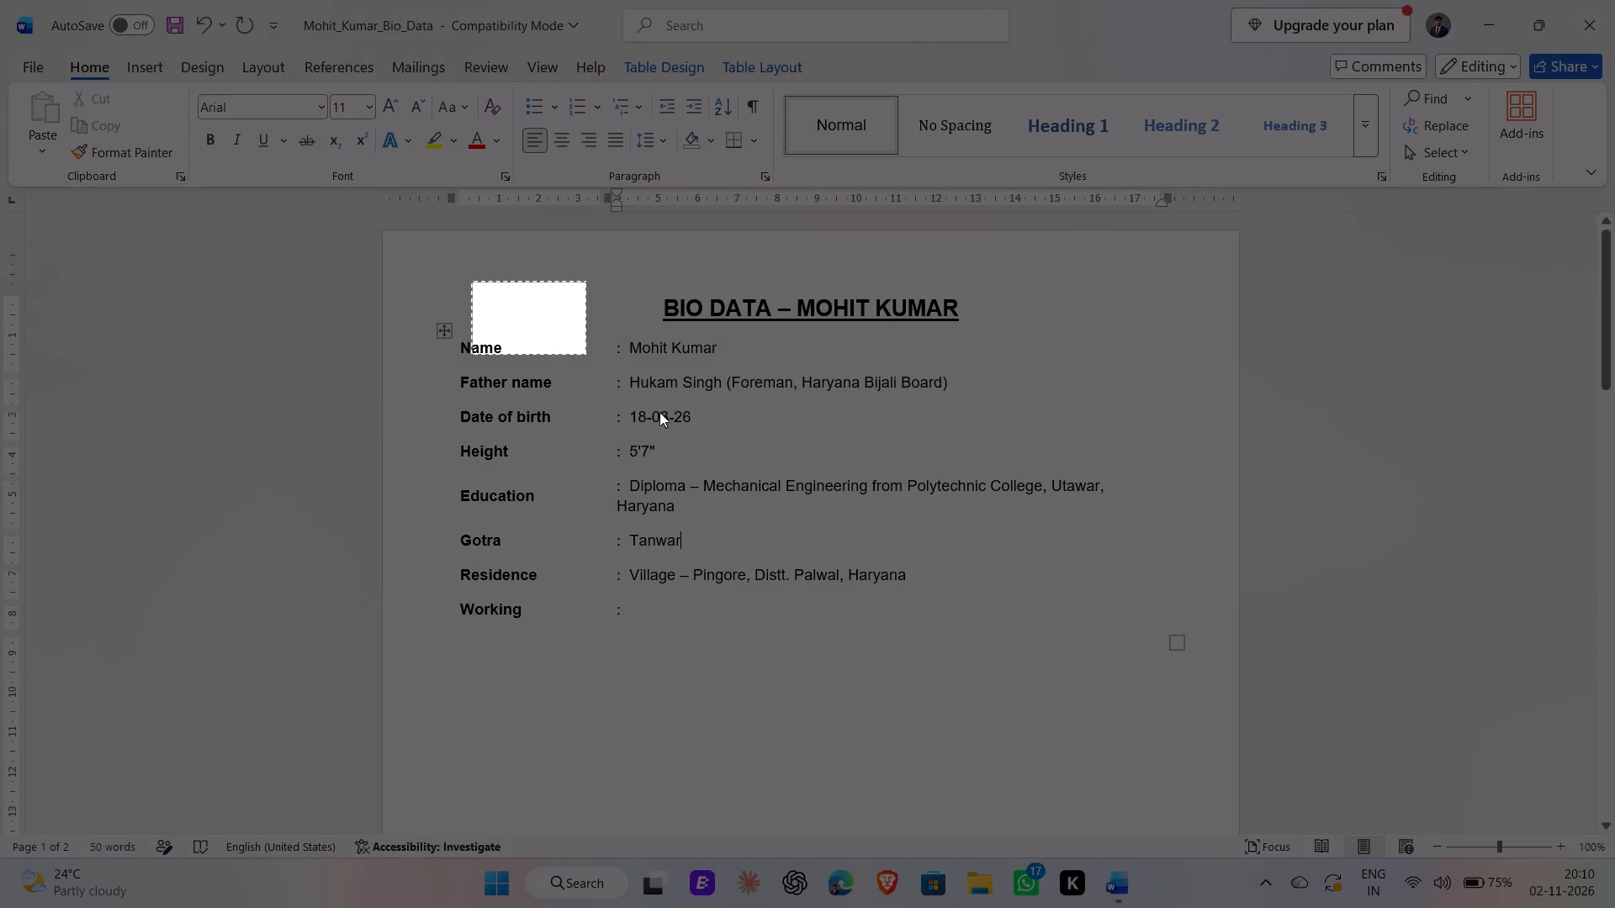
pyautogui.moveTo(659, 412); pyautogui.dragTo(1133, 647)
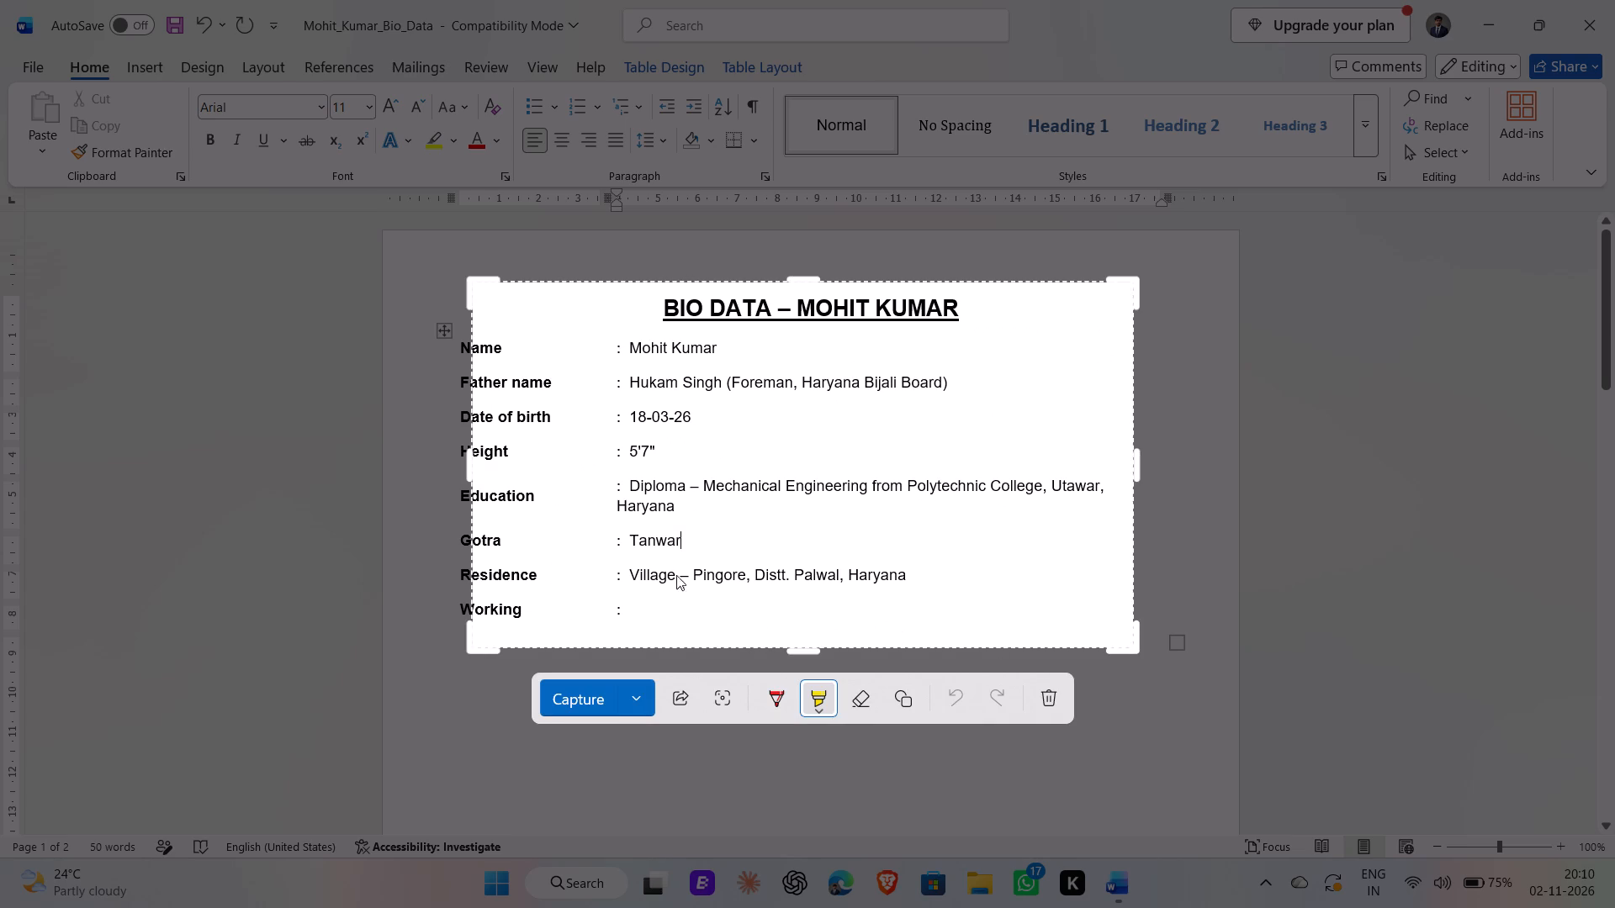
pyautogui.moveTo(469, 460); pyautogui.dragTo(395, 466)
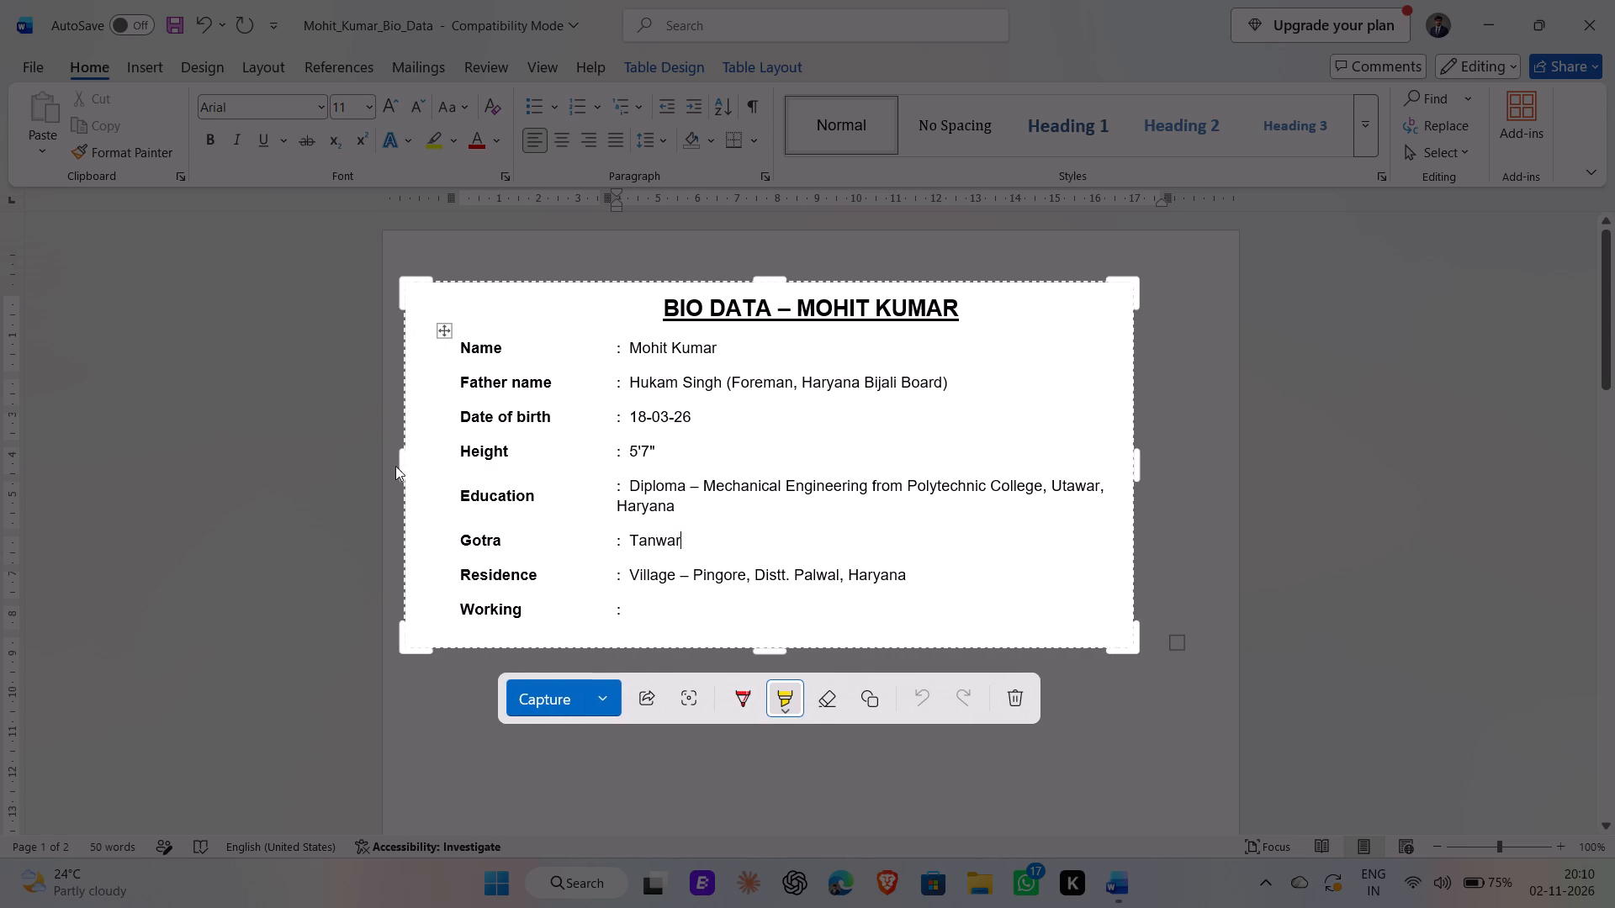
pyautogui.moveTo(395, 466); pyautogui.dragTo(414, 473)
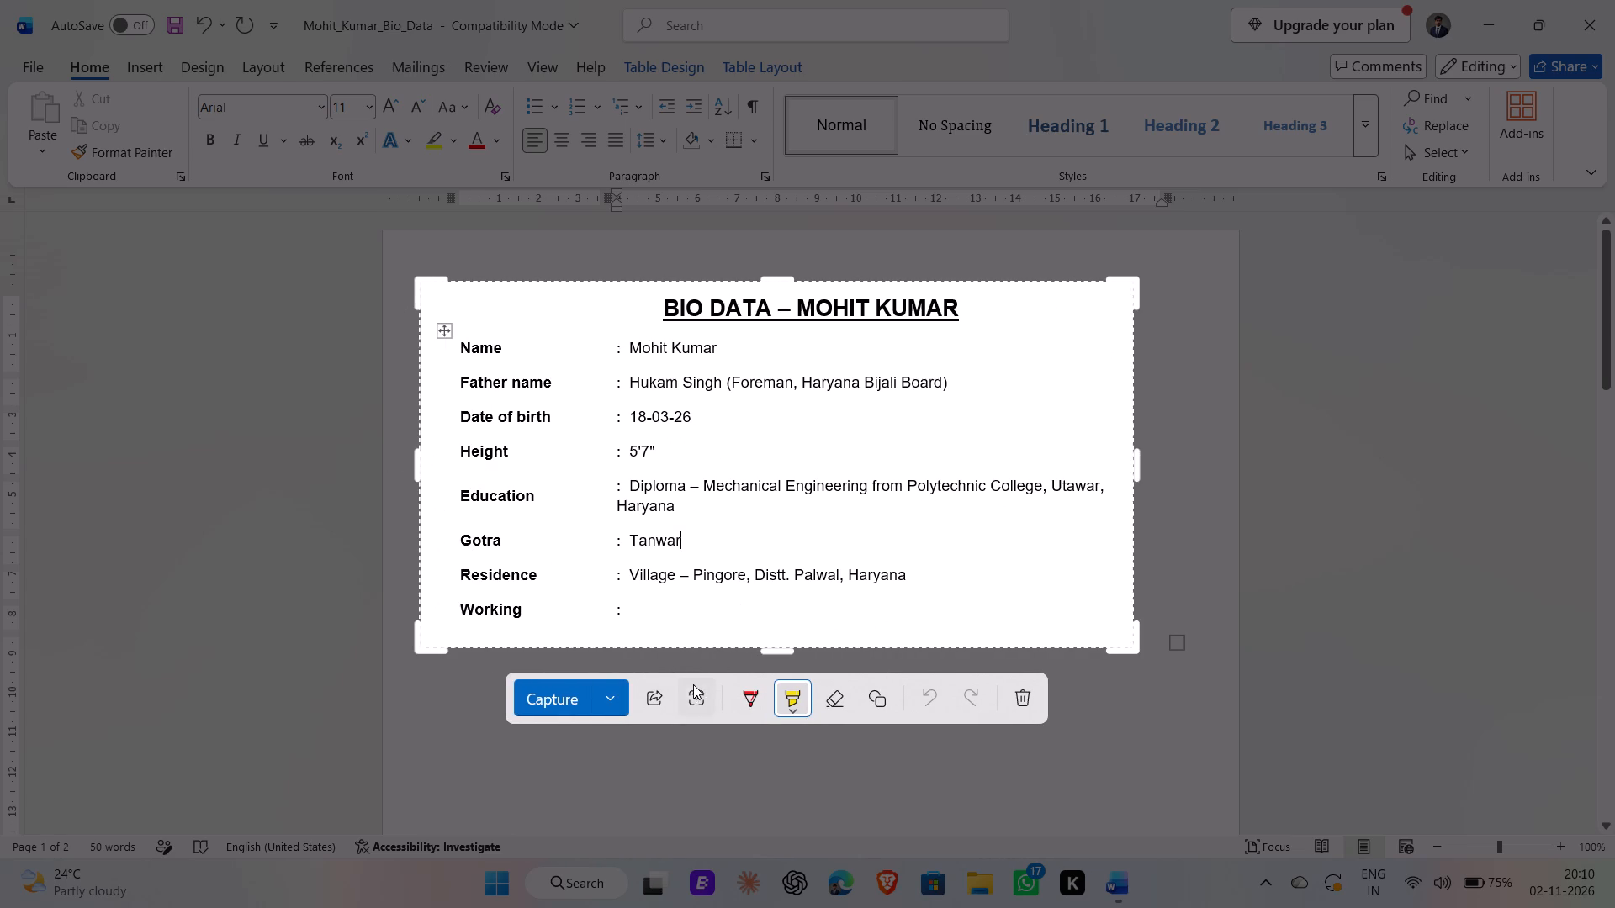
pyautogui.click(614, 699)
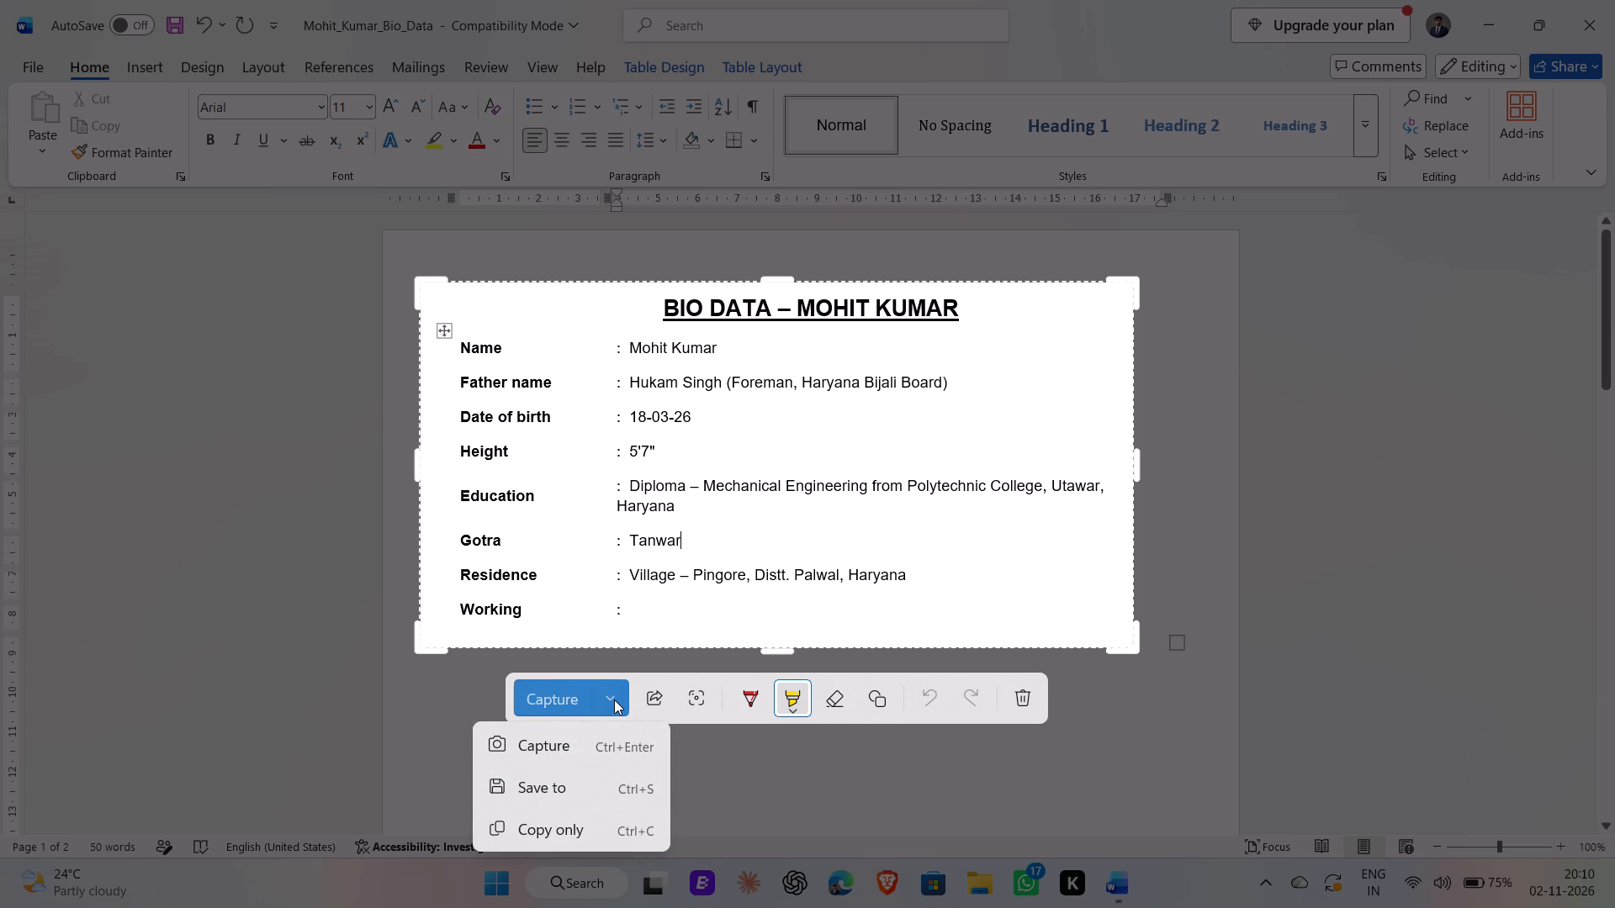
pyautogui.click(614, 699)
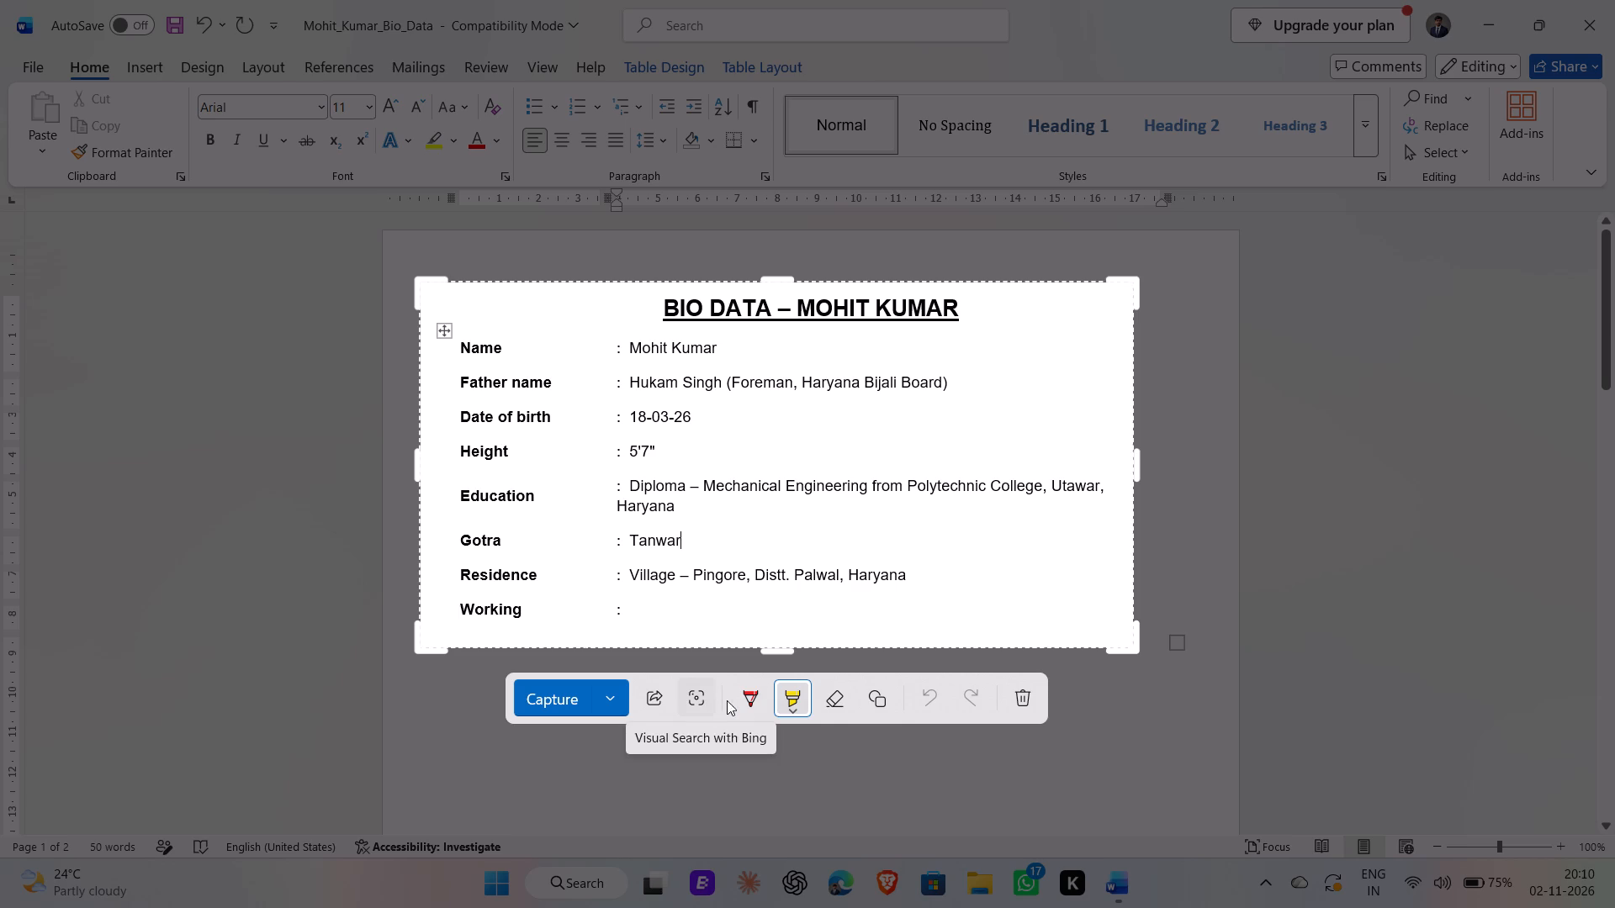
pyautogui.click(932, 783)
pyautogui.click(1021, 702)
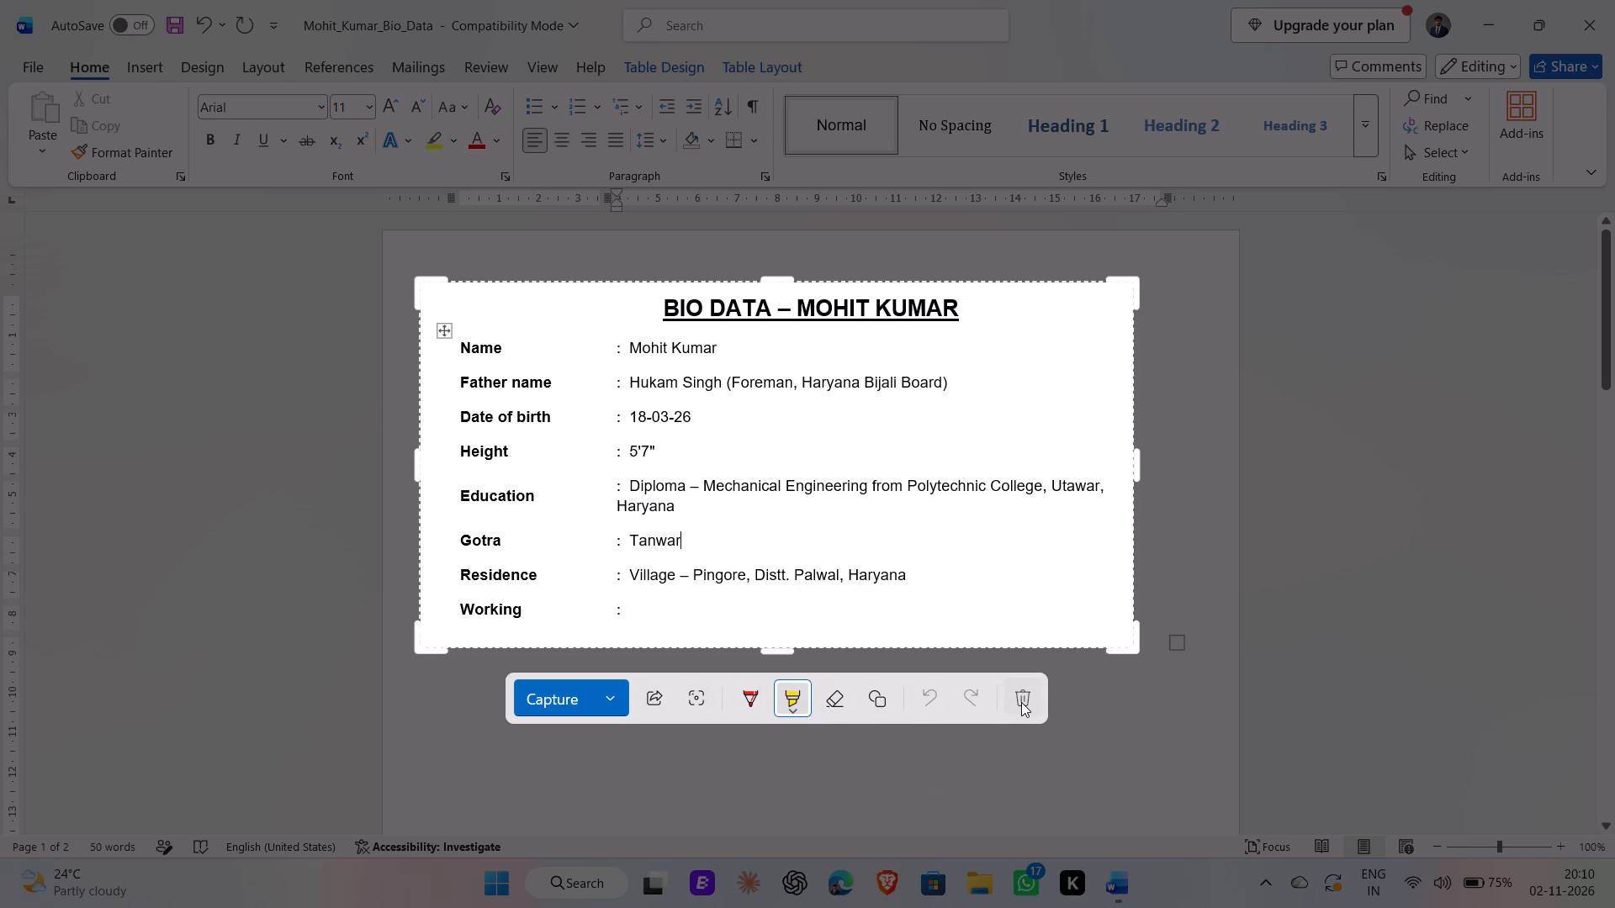
# Extract the text of the bio data table rows from Name to Working with the screen-capture text extractor.
pyautogui.press('Print')
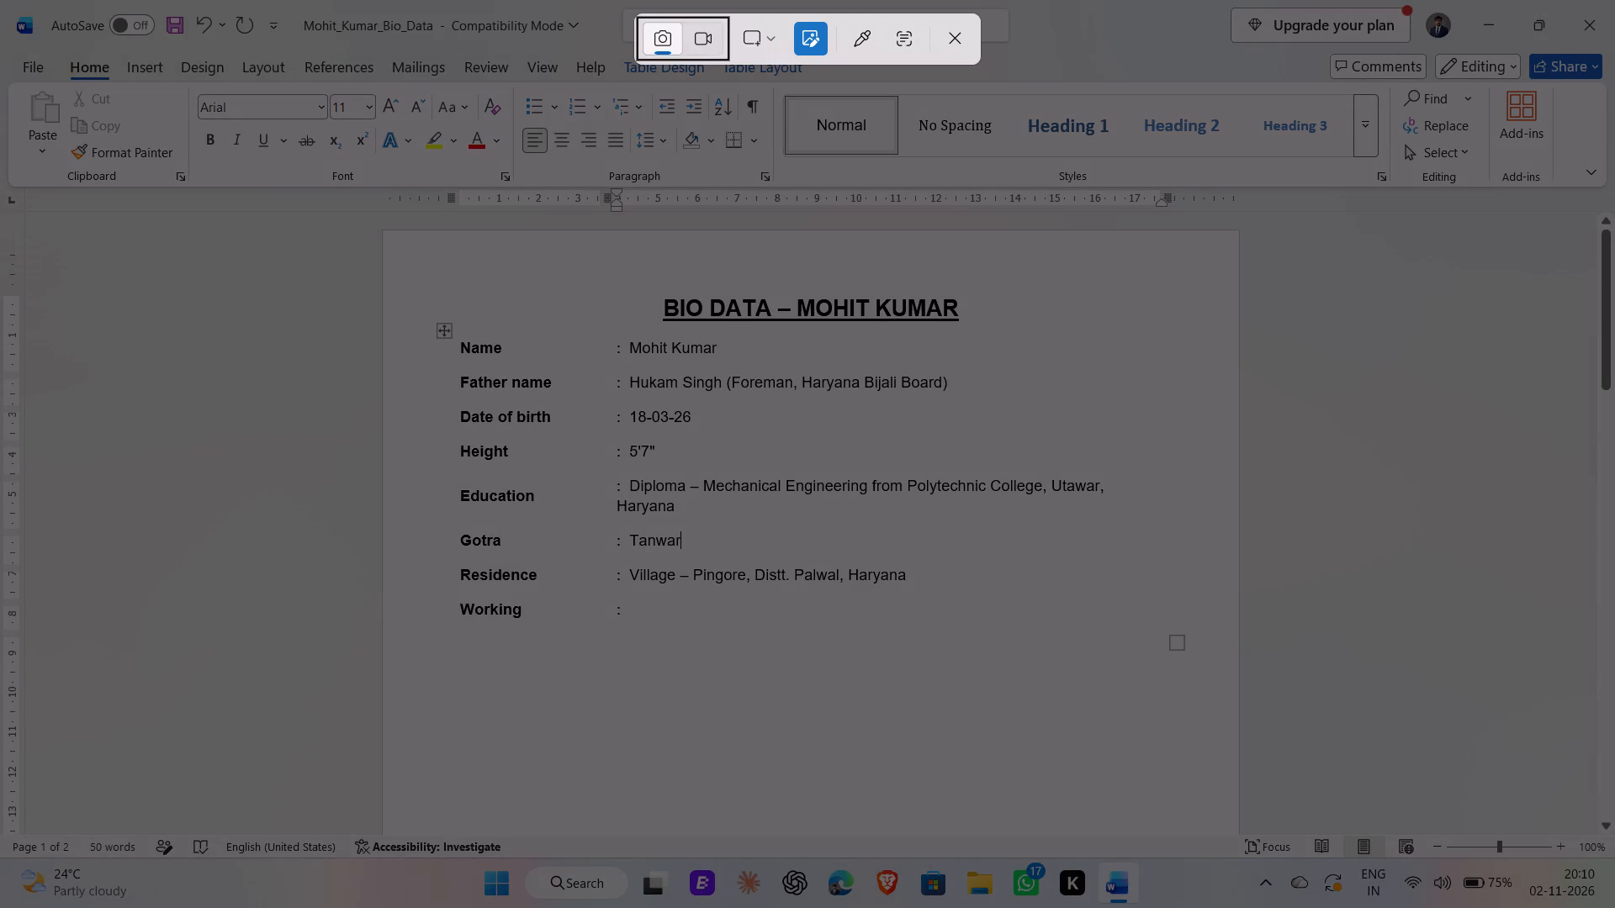
pyautogui.click(917, 34)
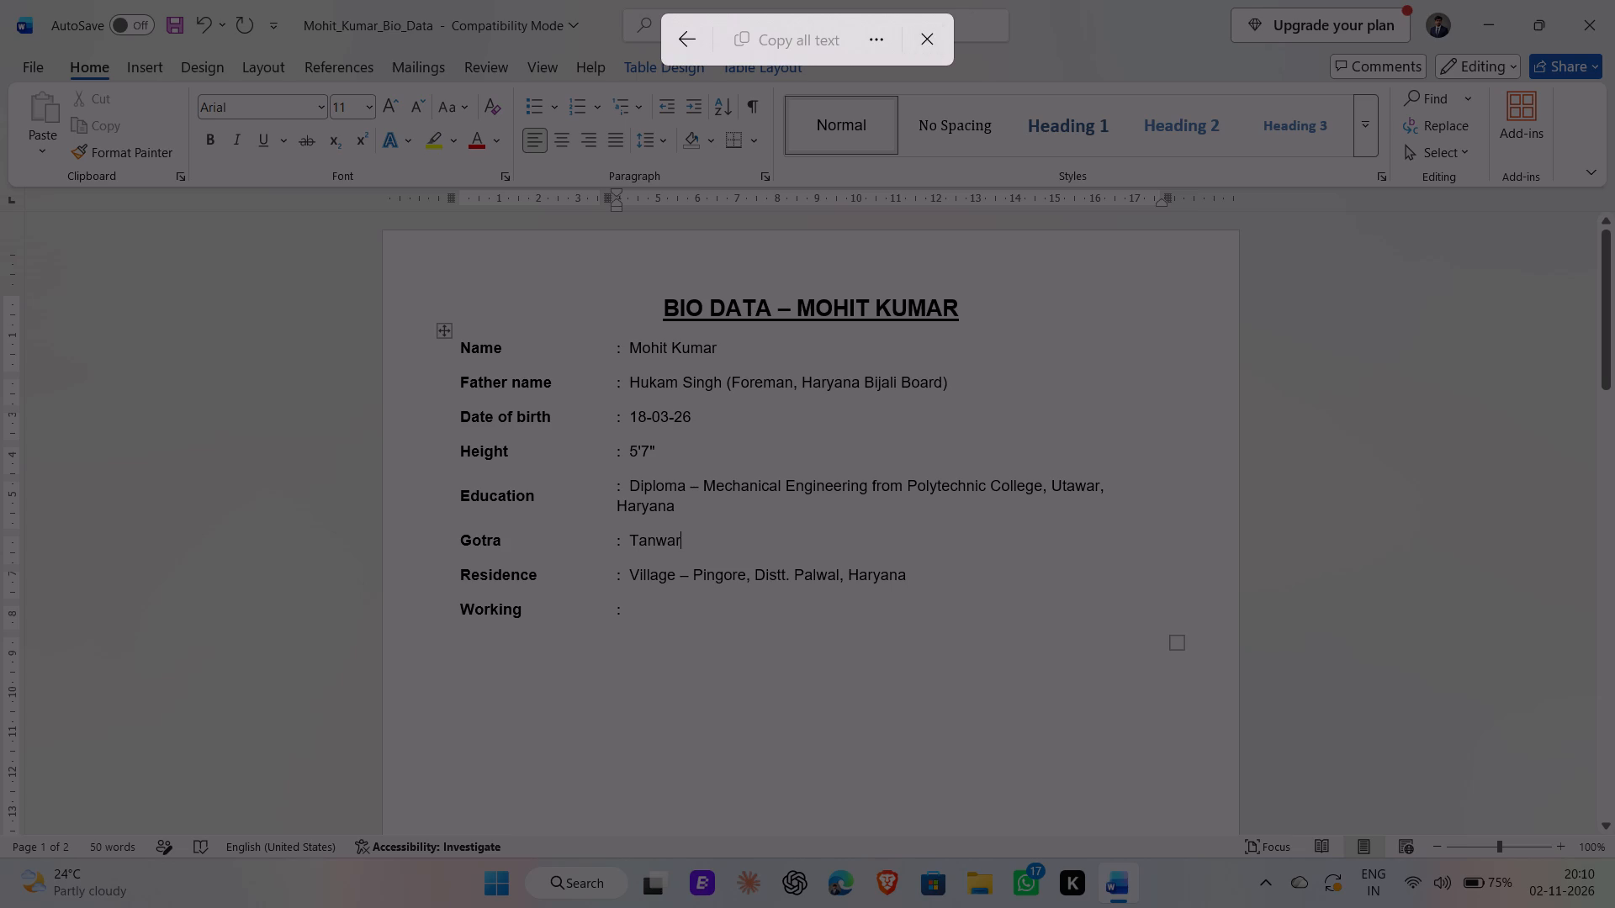
pyautogui.moveTo(458, 325); pyautogui.dragTo(1116, 634)
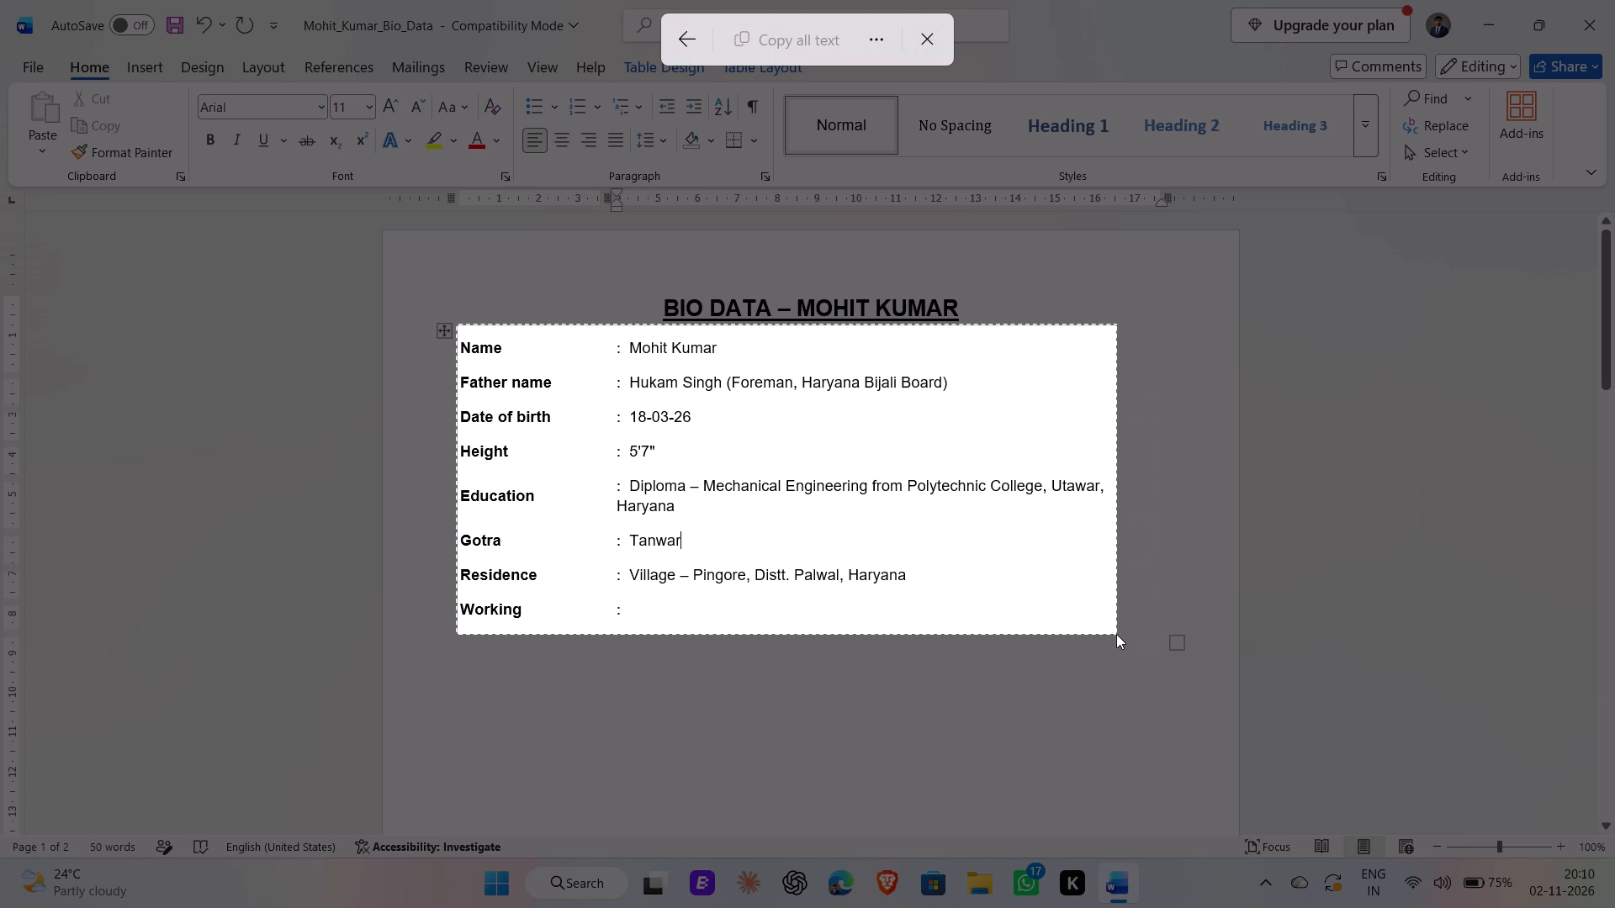
pyautogui.moveTo(1116, 634); pyautogui.dragTo(1113, 634)
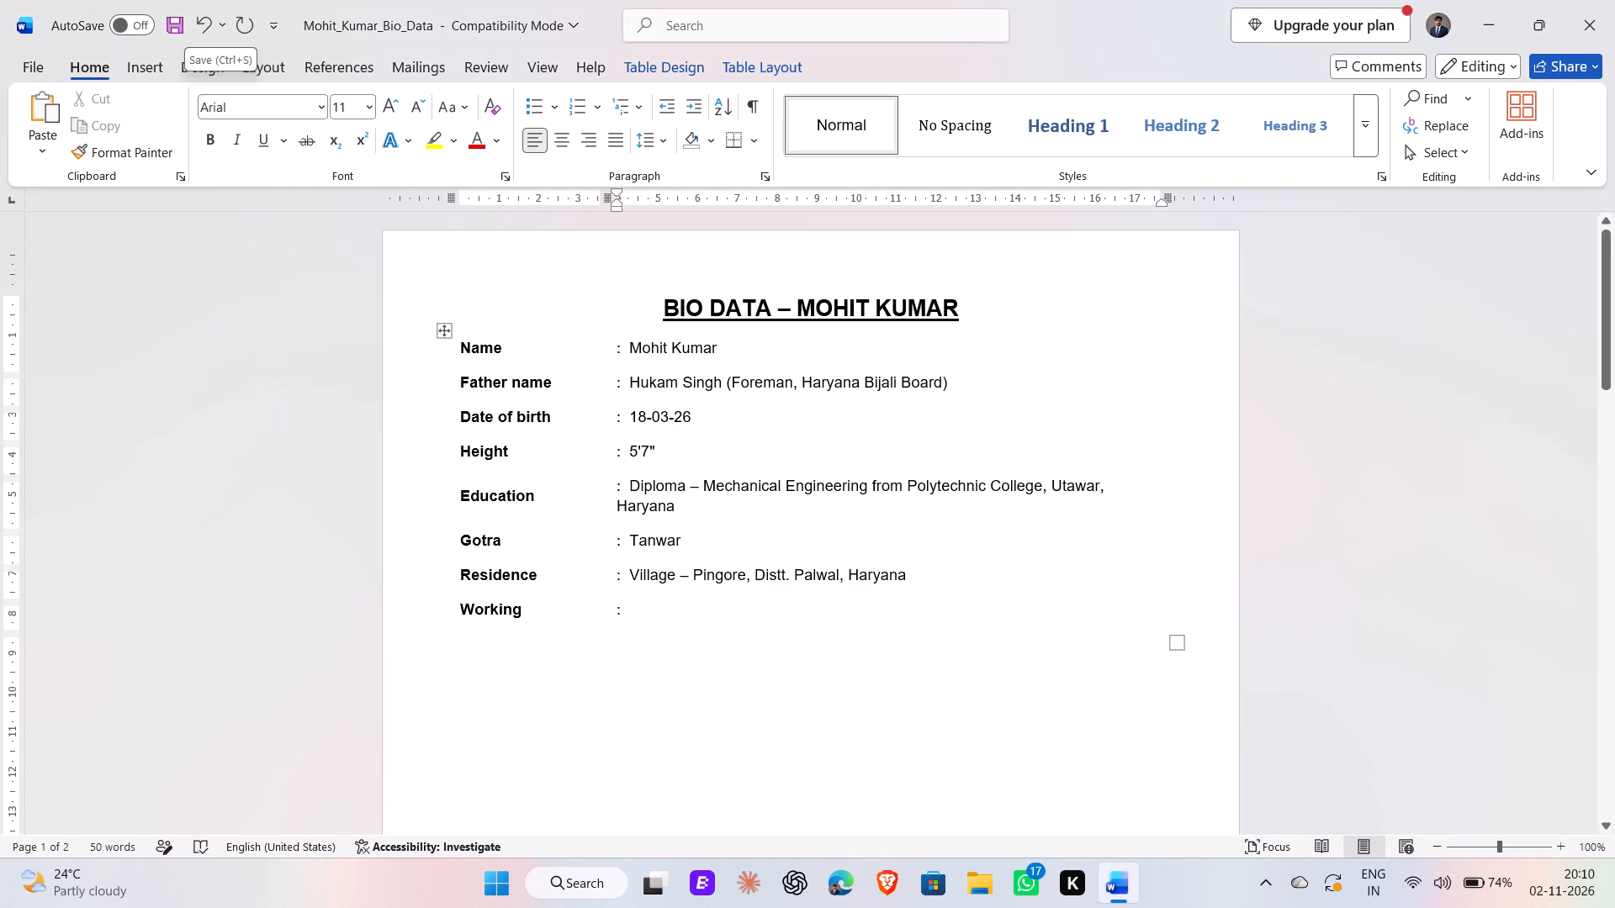
# Save the cleaned-up bio data document under its existing name.
pyautogui.hotkey('ctrl', 's')
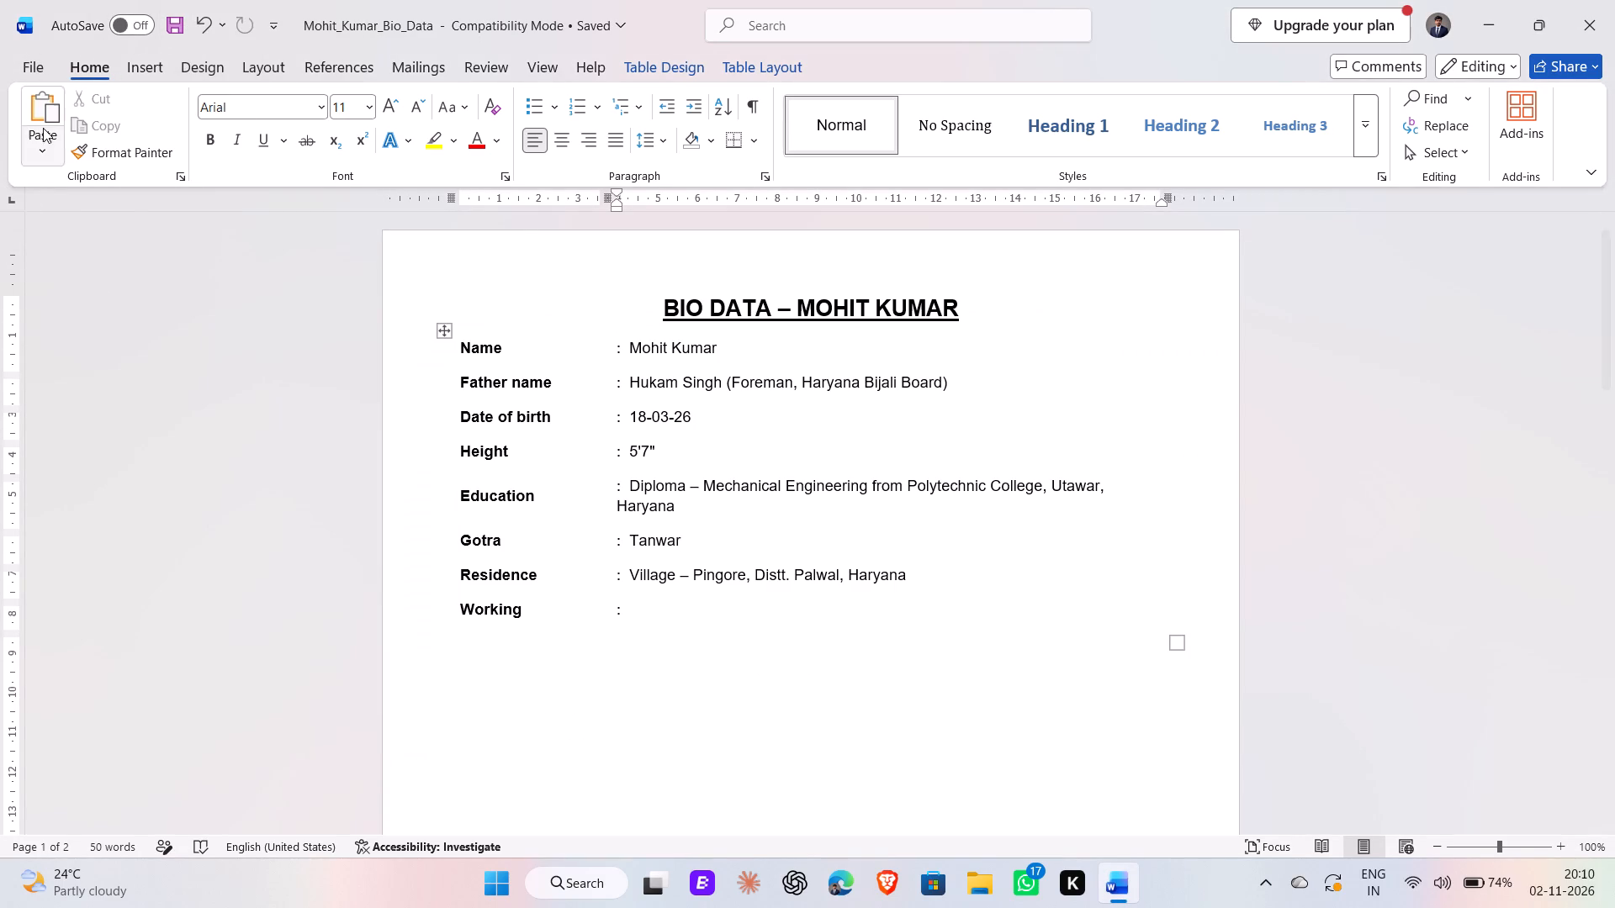
# Create a new blank document.
pyautogui.click(45, 61)
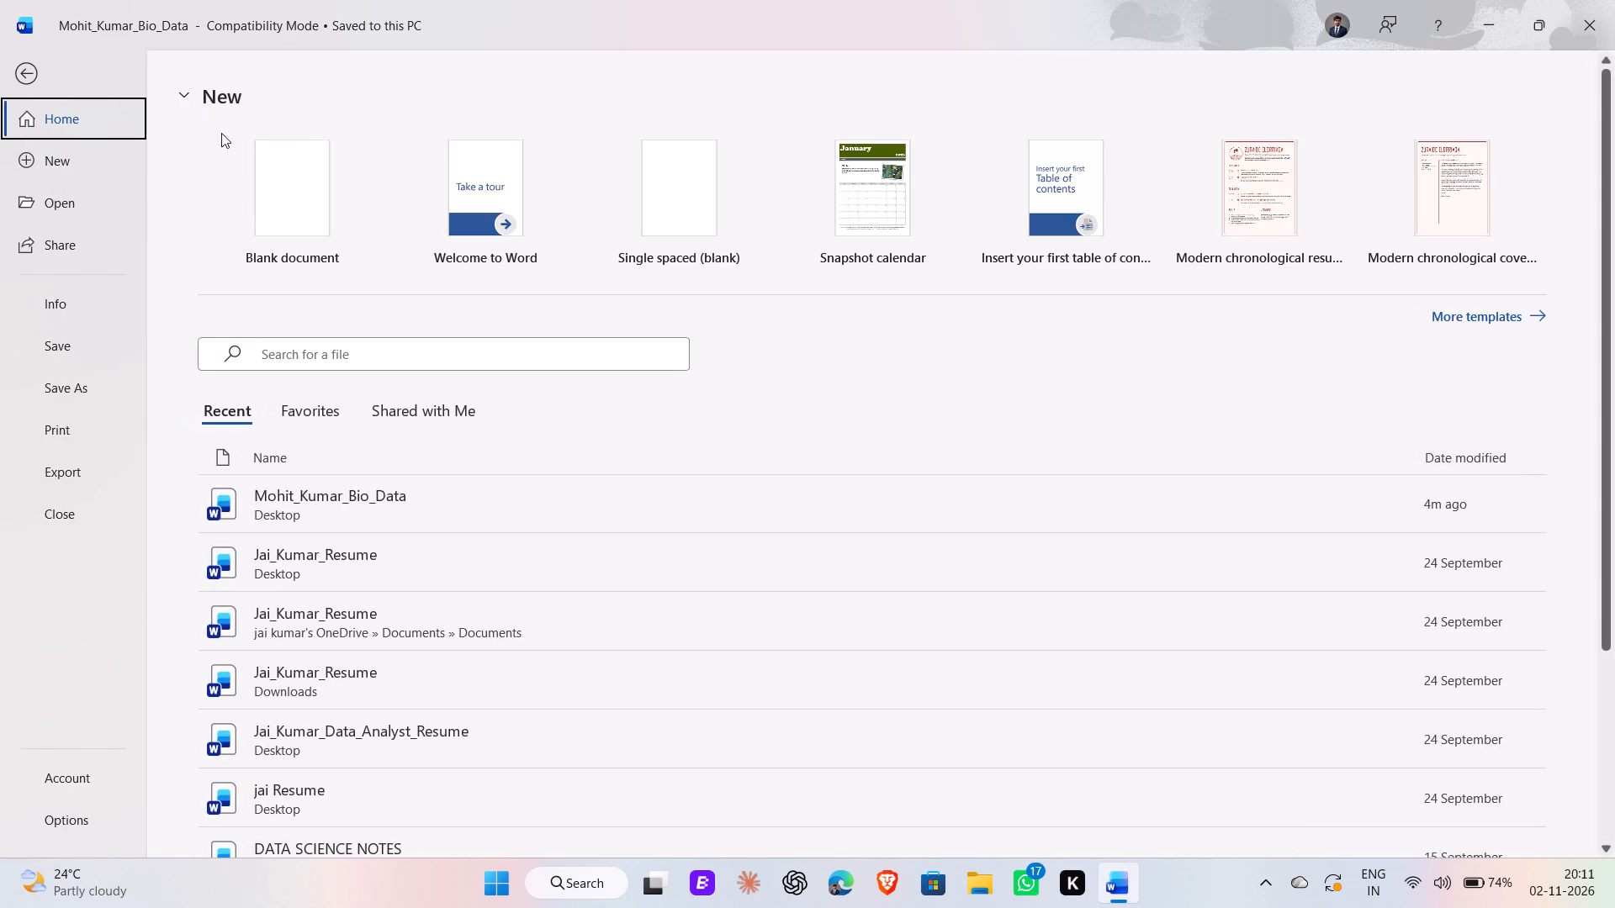
pyautogui.click(280, 166)
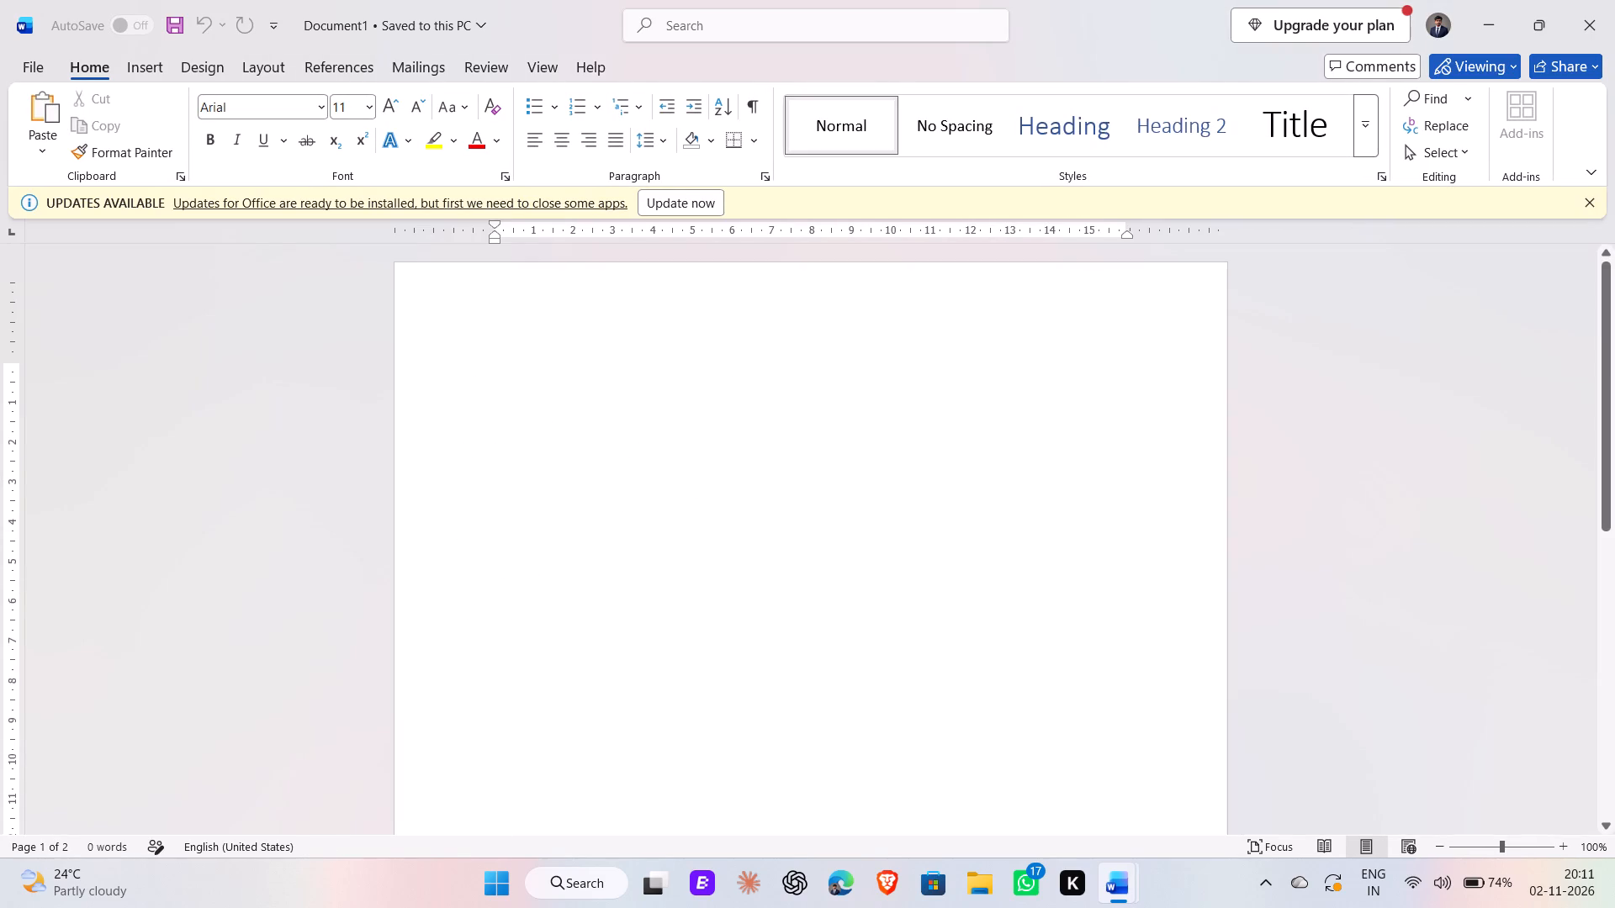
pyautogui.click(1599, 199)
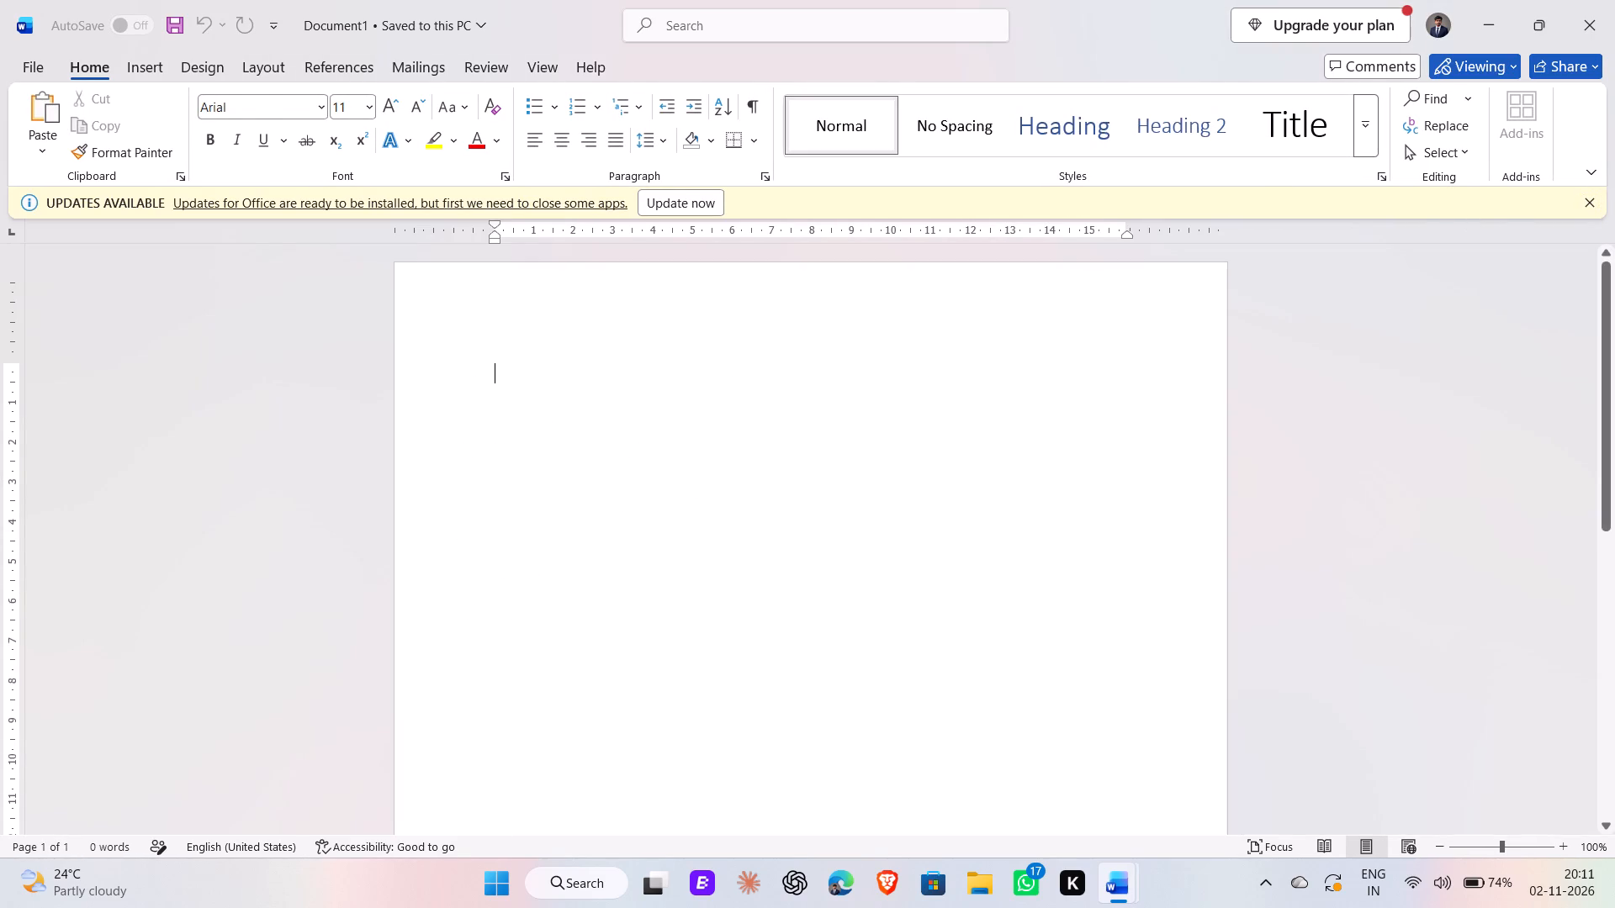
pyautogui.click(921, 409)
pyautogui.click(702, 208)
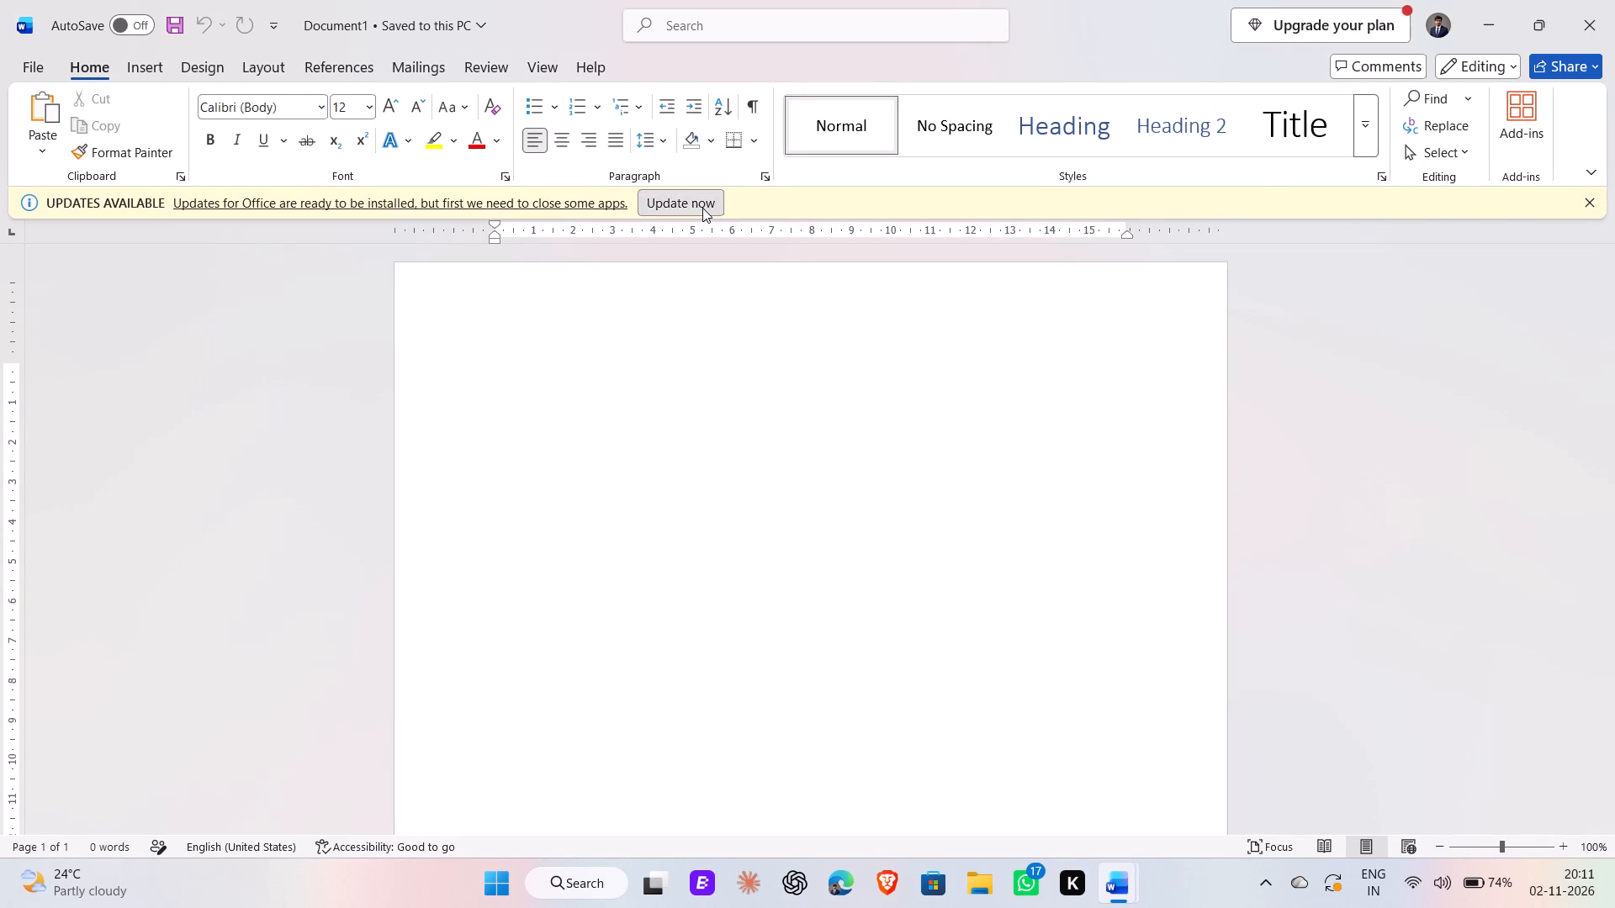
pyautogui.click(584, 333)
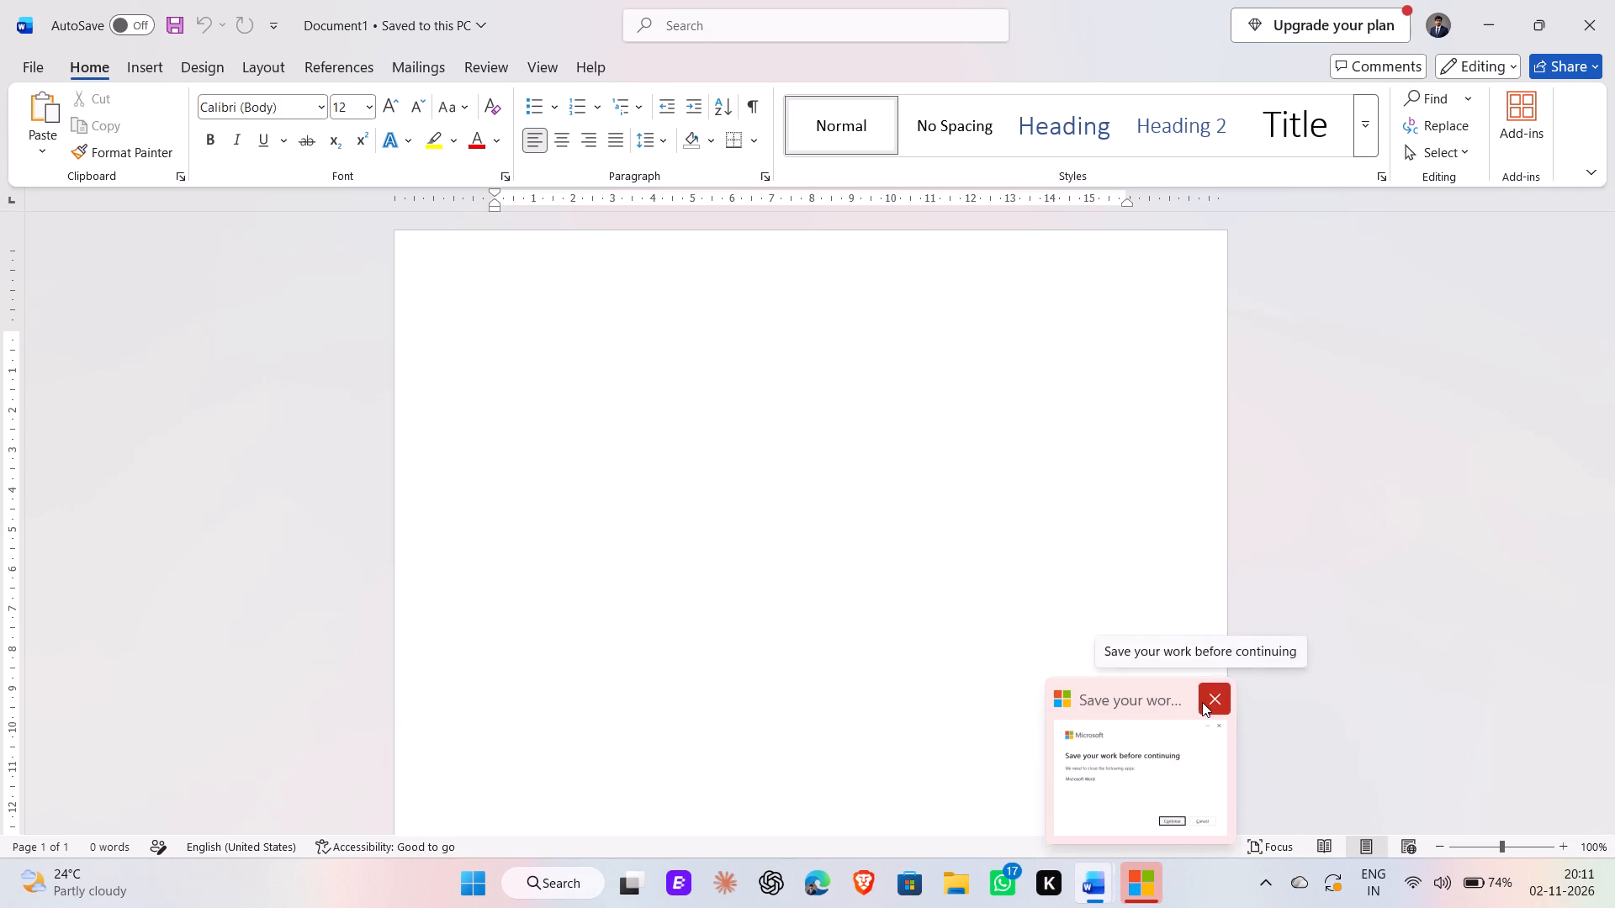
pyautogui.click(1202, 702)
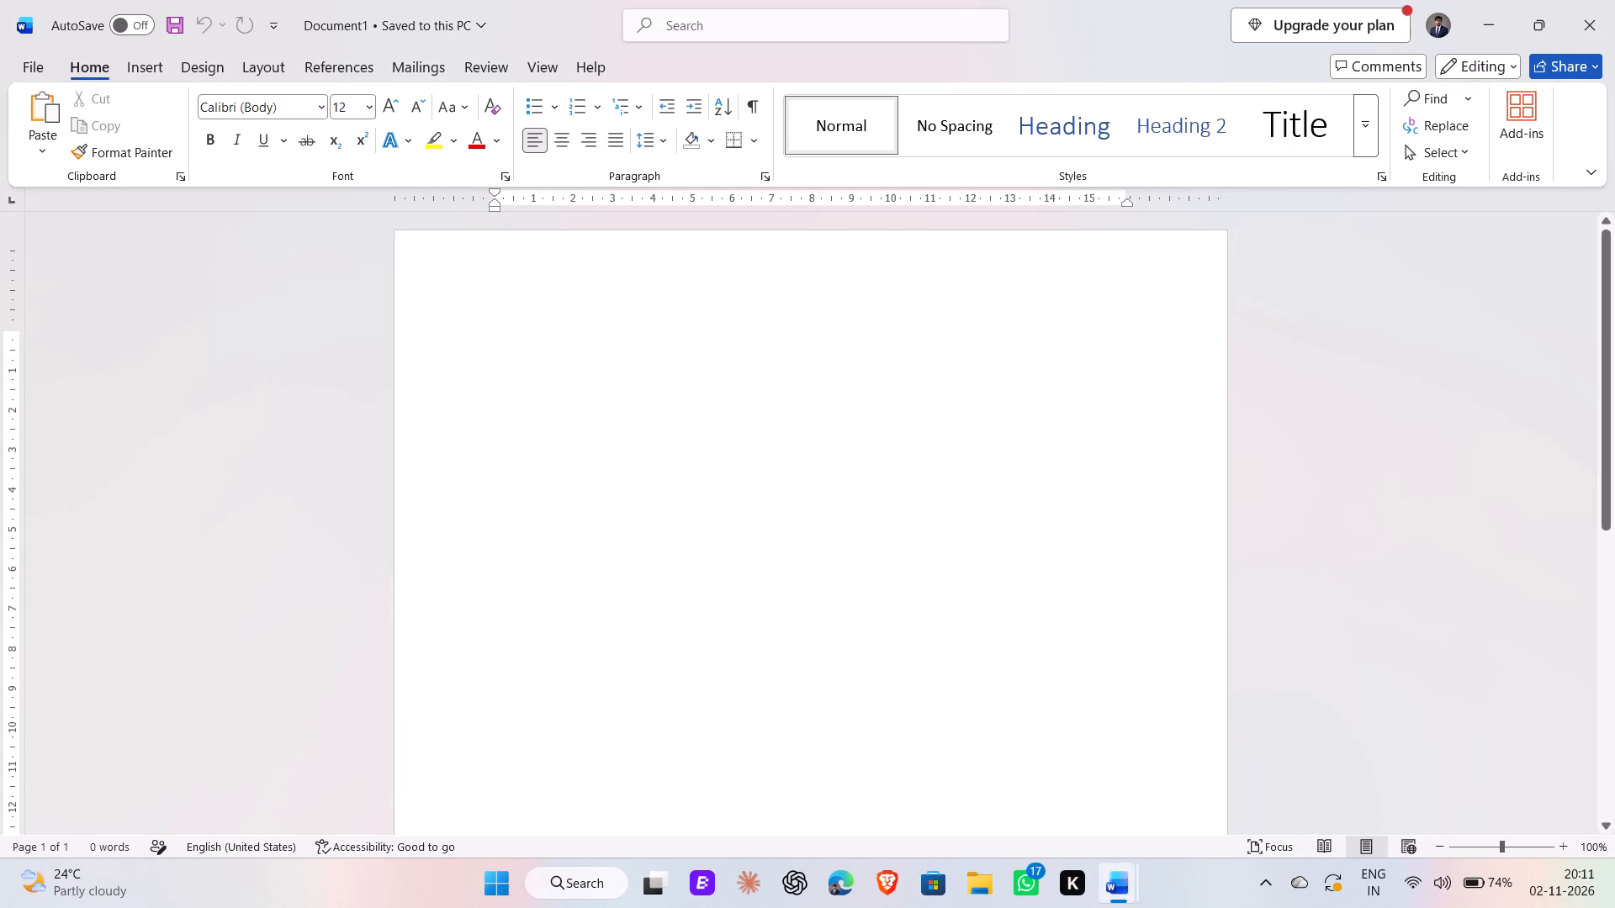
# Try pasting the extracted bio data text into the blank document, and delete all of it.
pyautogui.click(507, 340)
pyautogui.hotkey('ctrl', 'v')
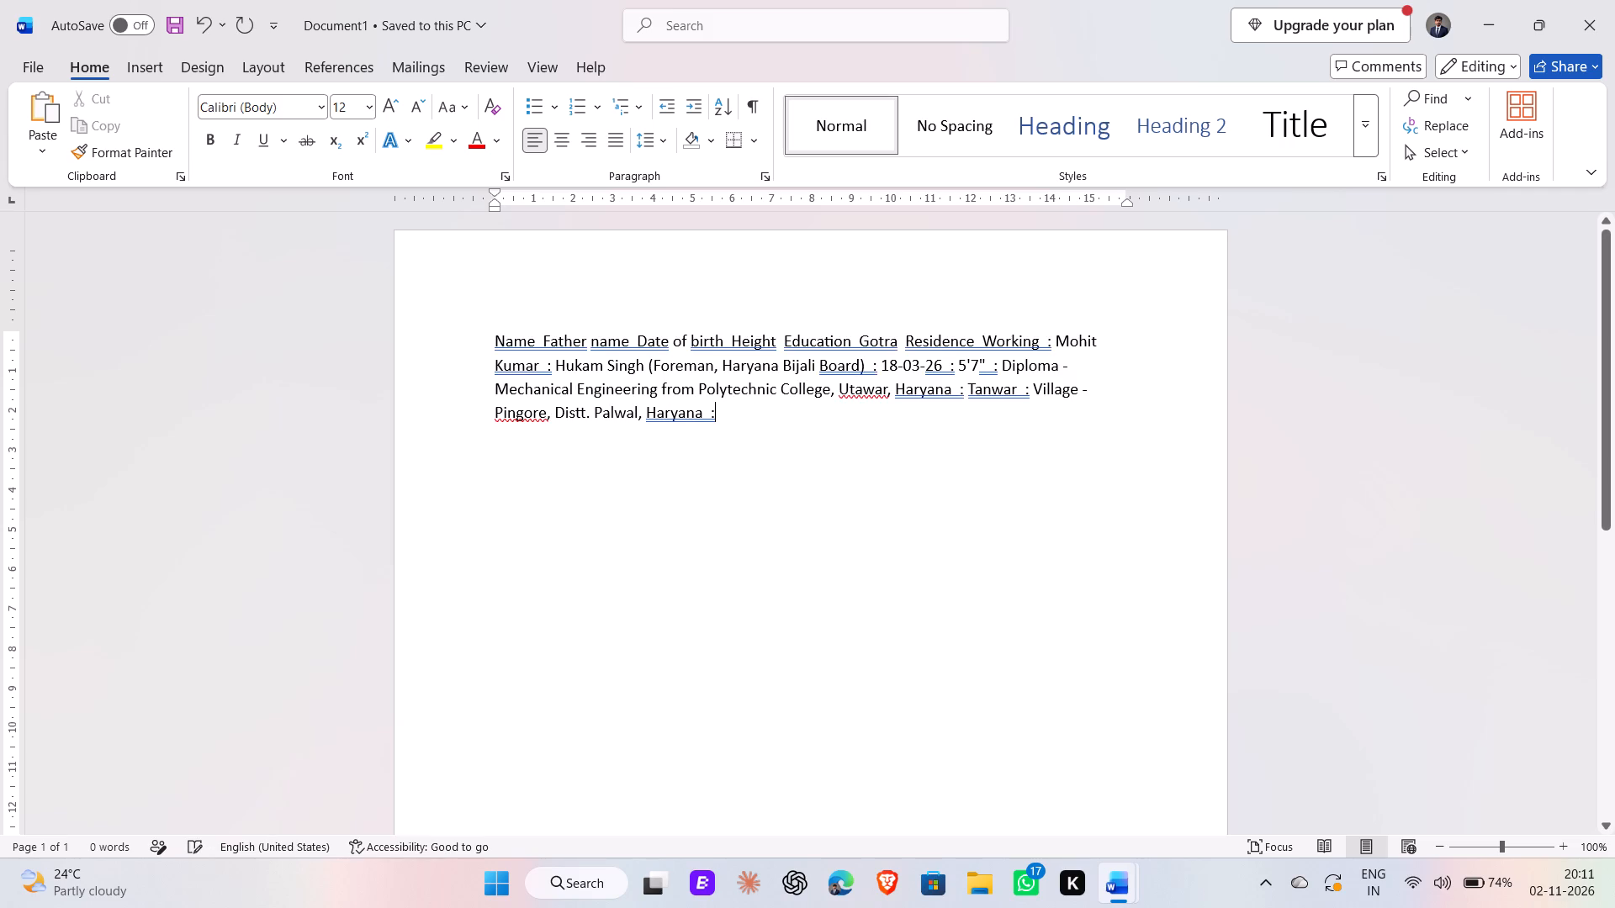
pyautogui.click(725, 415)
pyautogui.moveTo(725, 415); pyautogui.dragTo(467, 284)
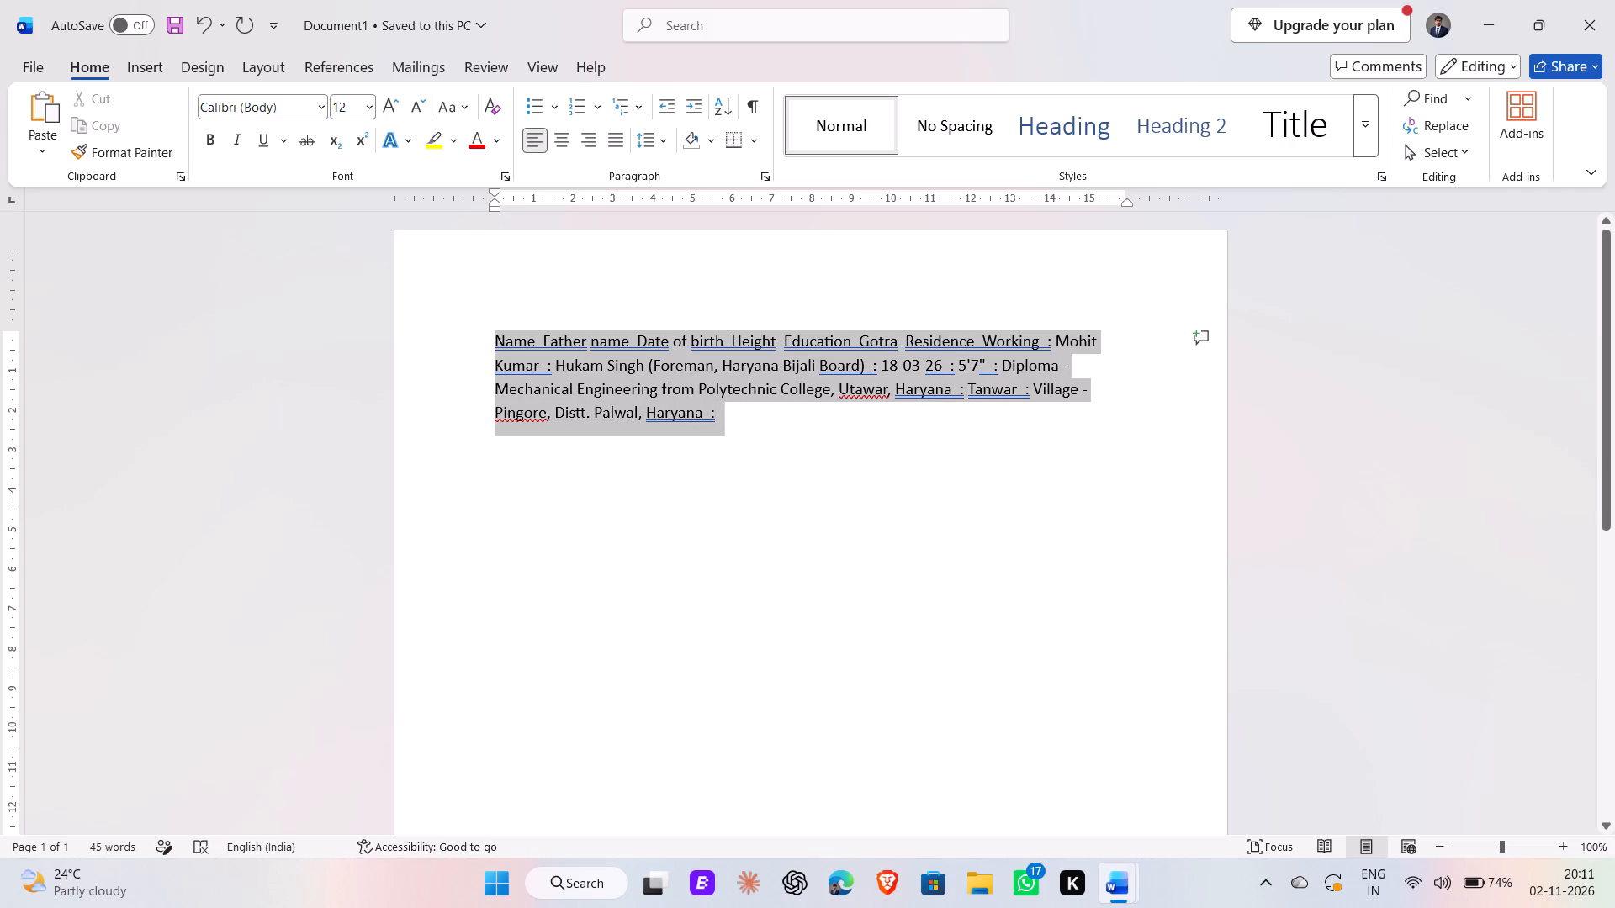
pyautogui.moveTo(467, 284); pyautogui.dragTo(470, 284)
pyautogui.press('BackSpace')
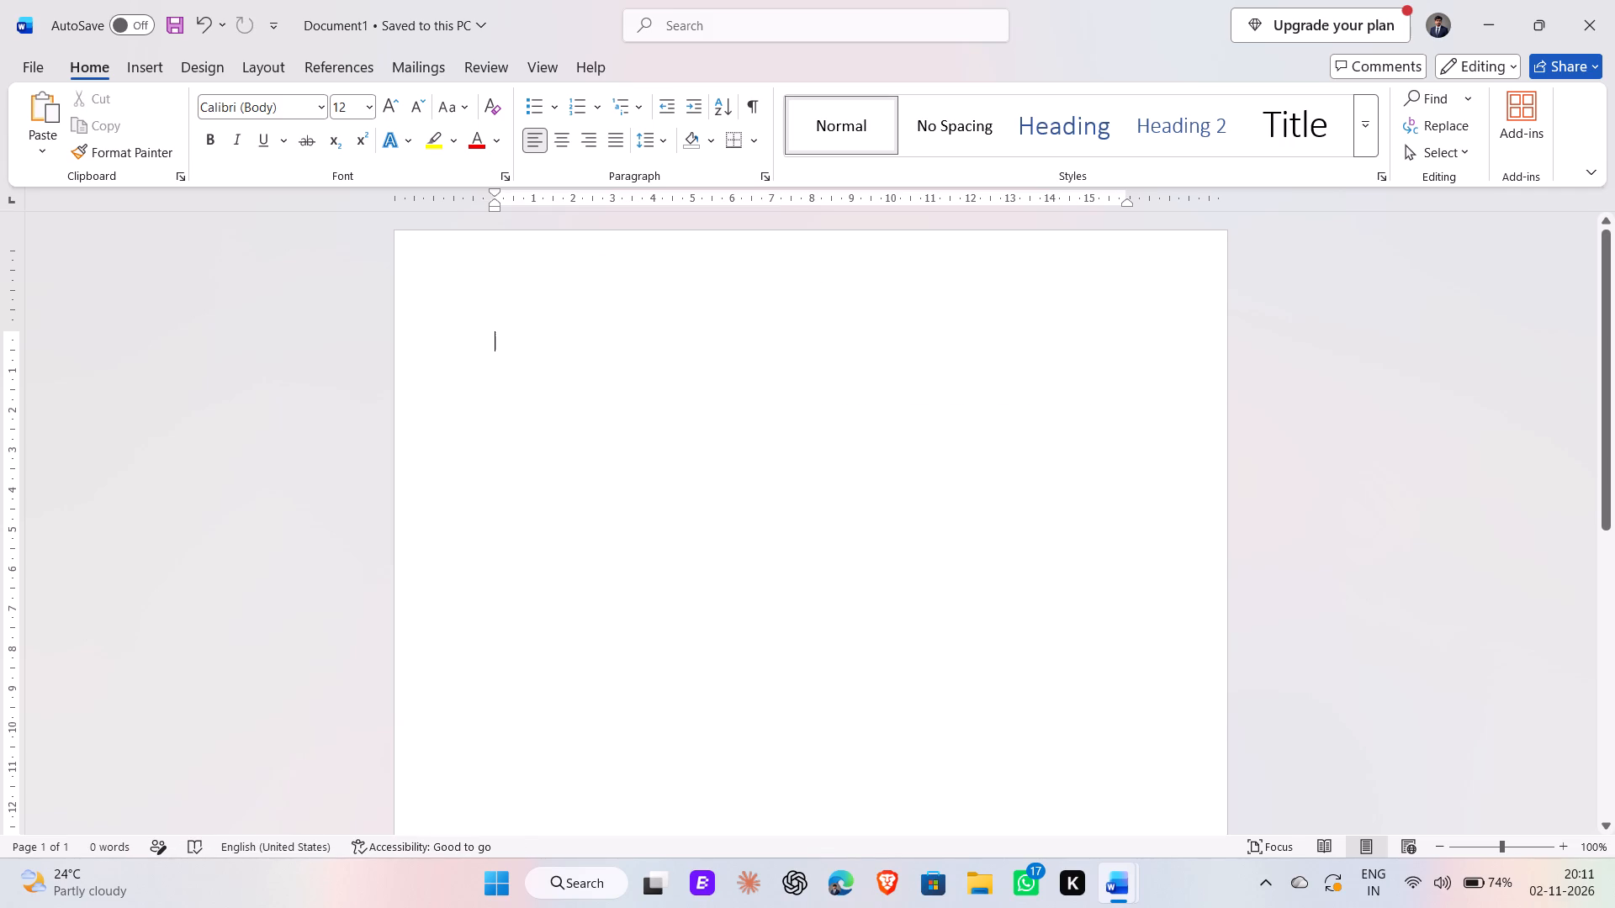
# Enter the centred heading "BIO DATA" at font size 20 on the first line.
pyautogui.click(559, 284)
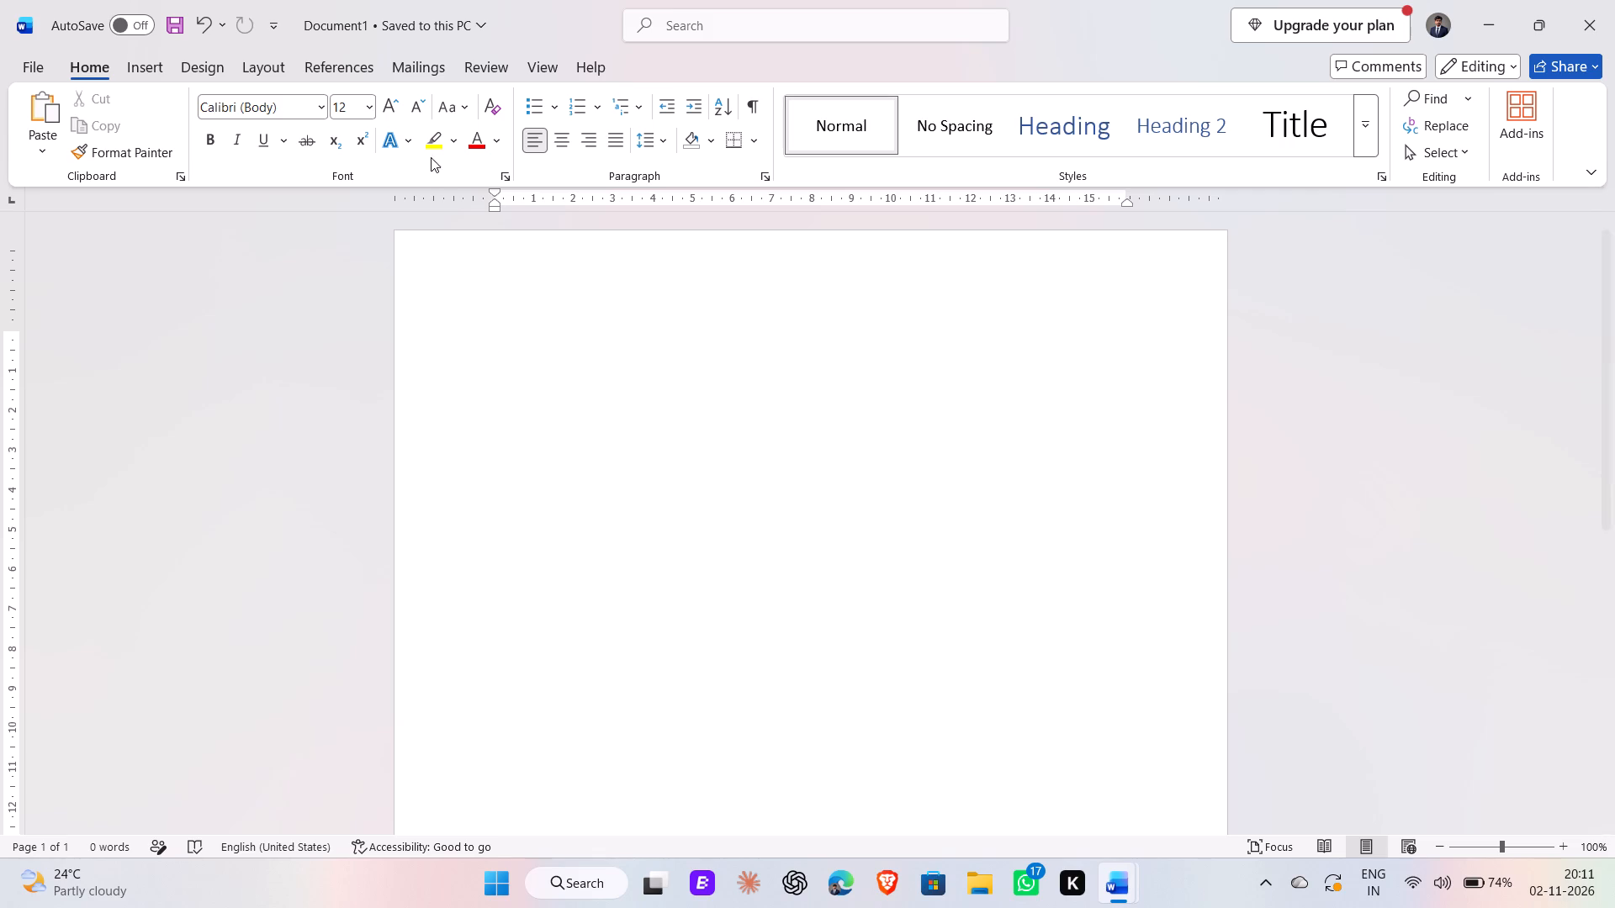
pyautogui.click(595, 148)
pyautogui.click(564, 137)
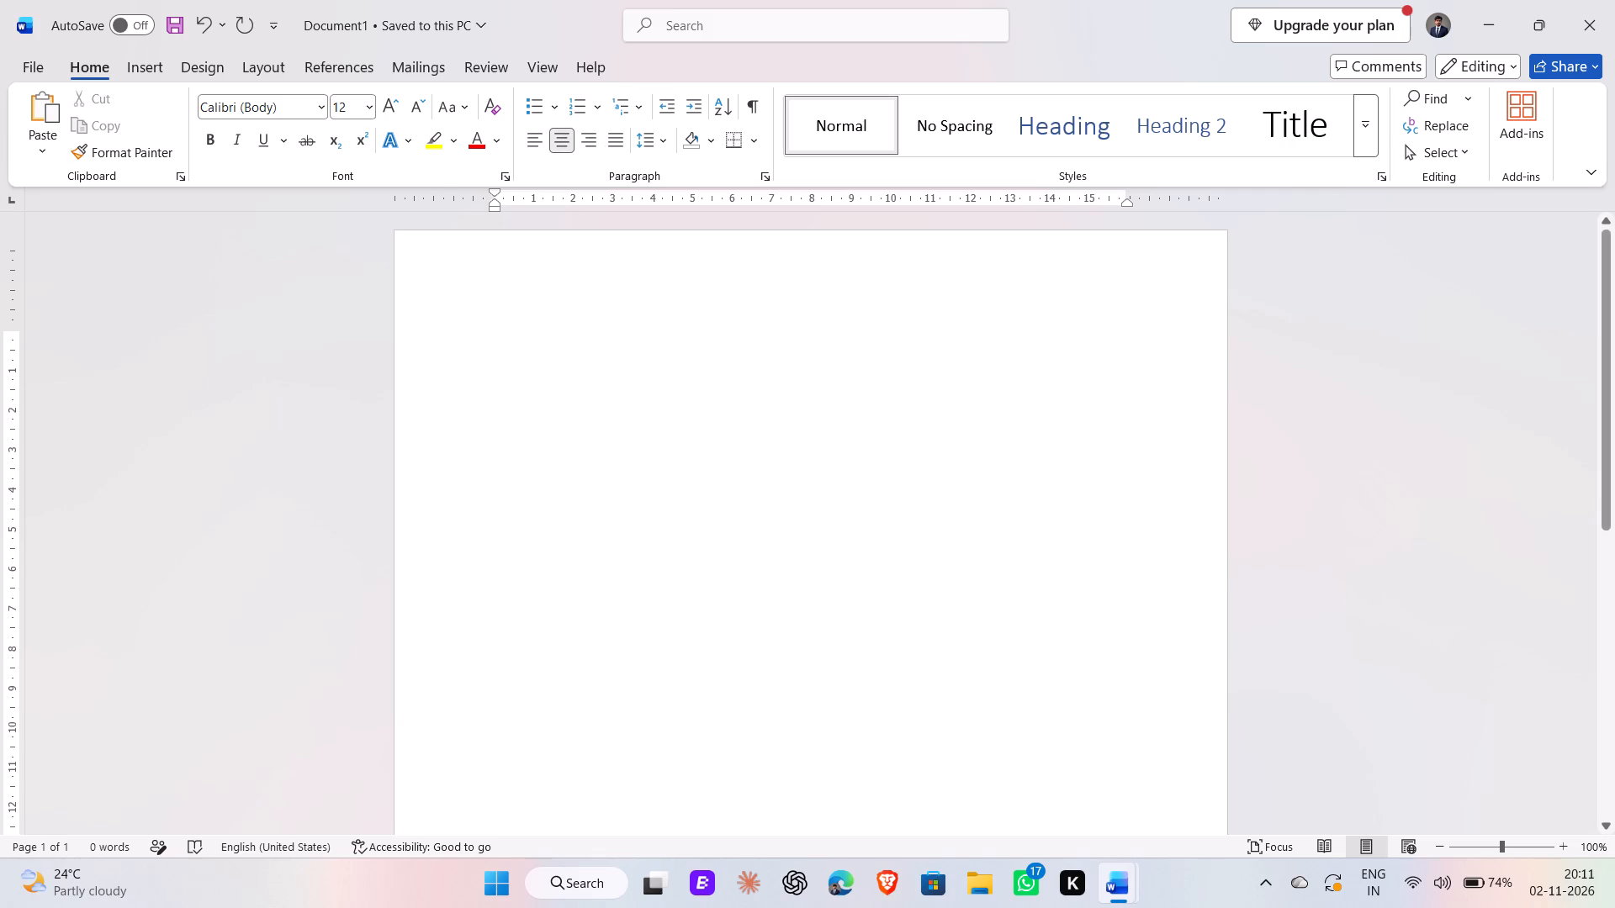
pyautogui.click(365, 113)
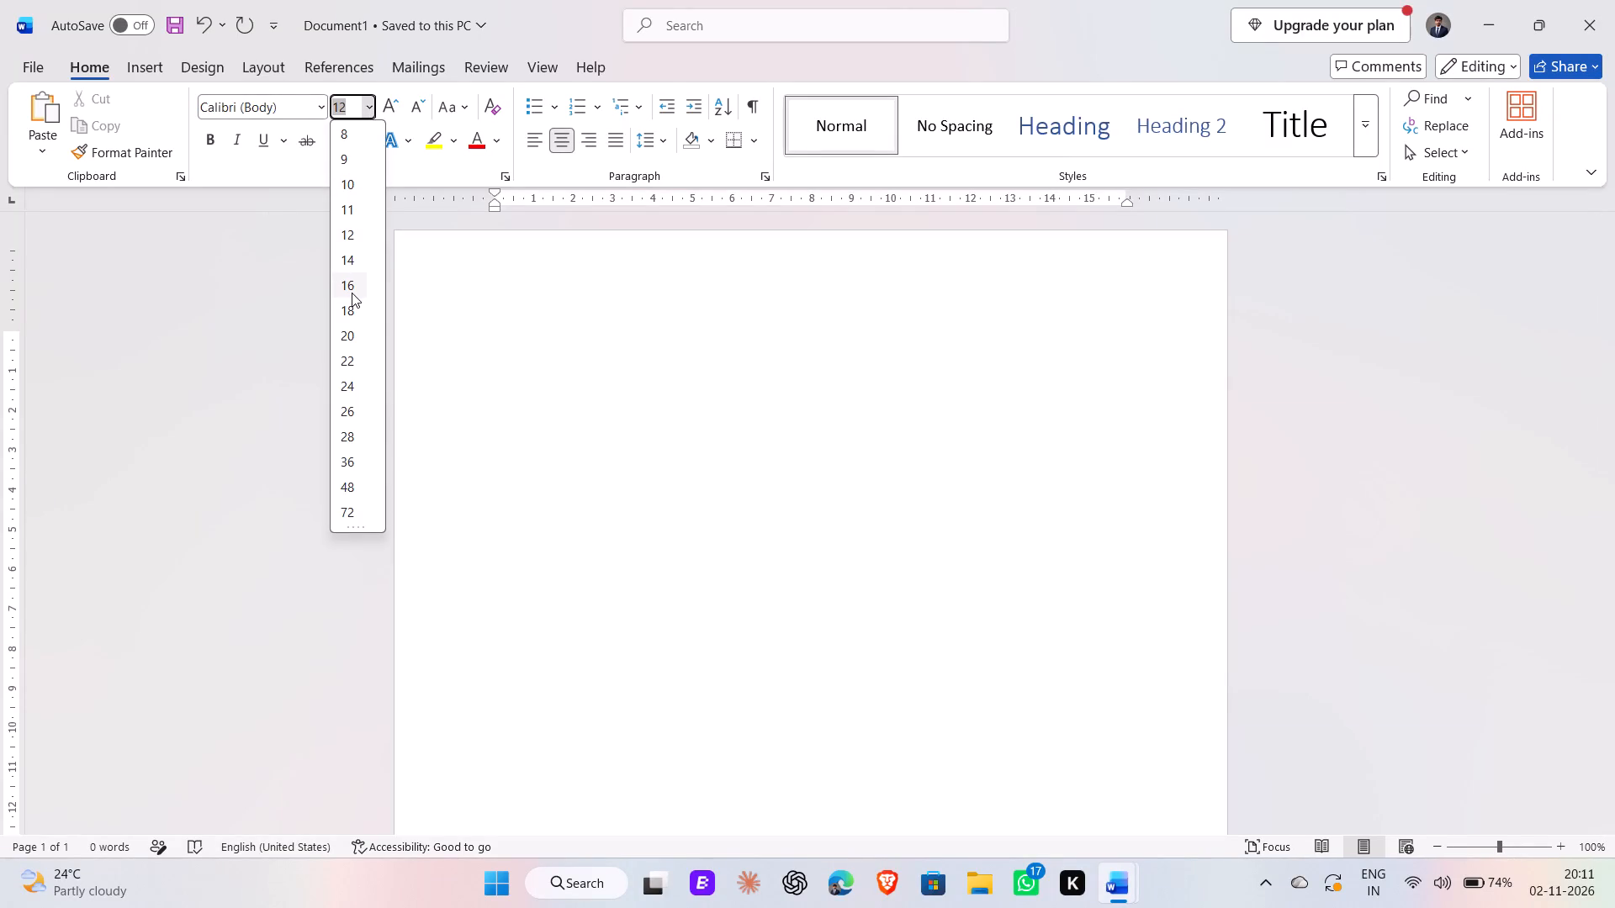
pyautogui.click(346, 330)
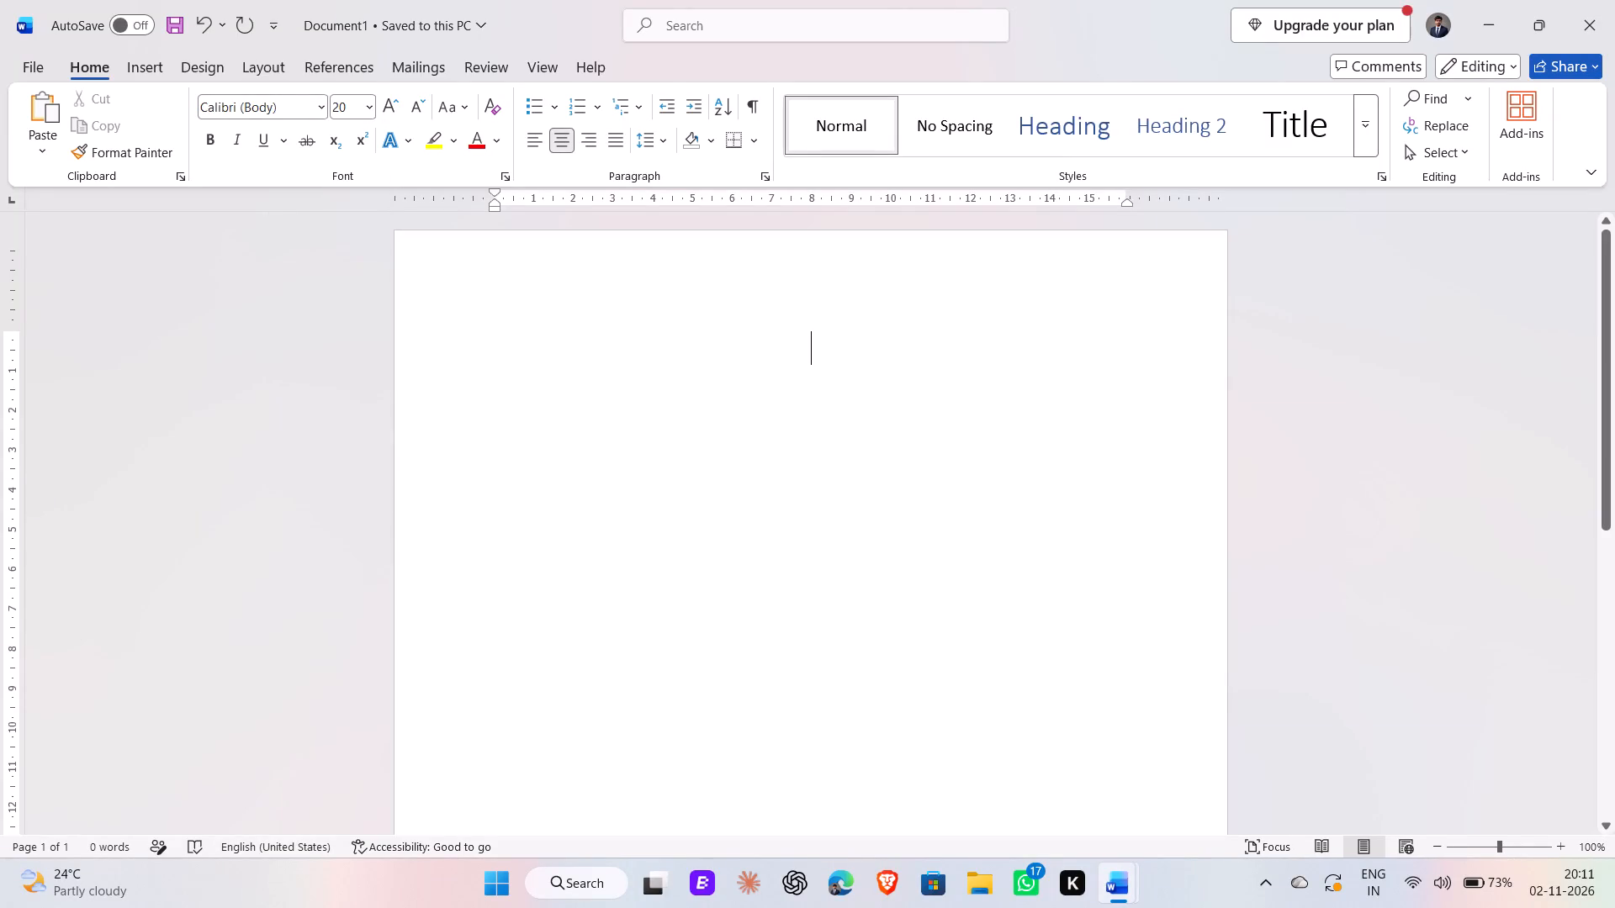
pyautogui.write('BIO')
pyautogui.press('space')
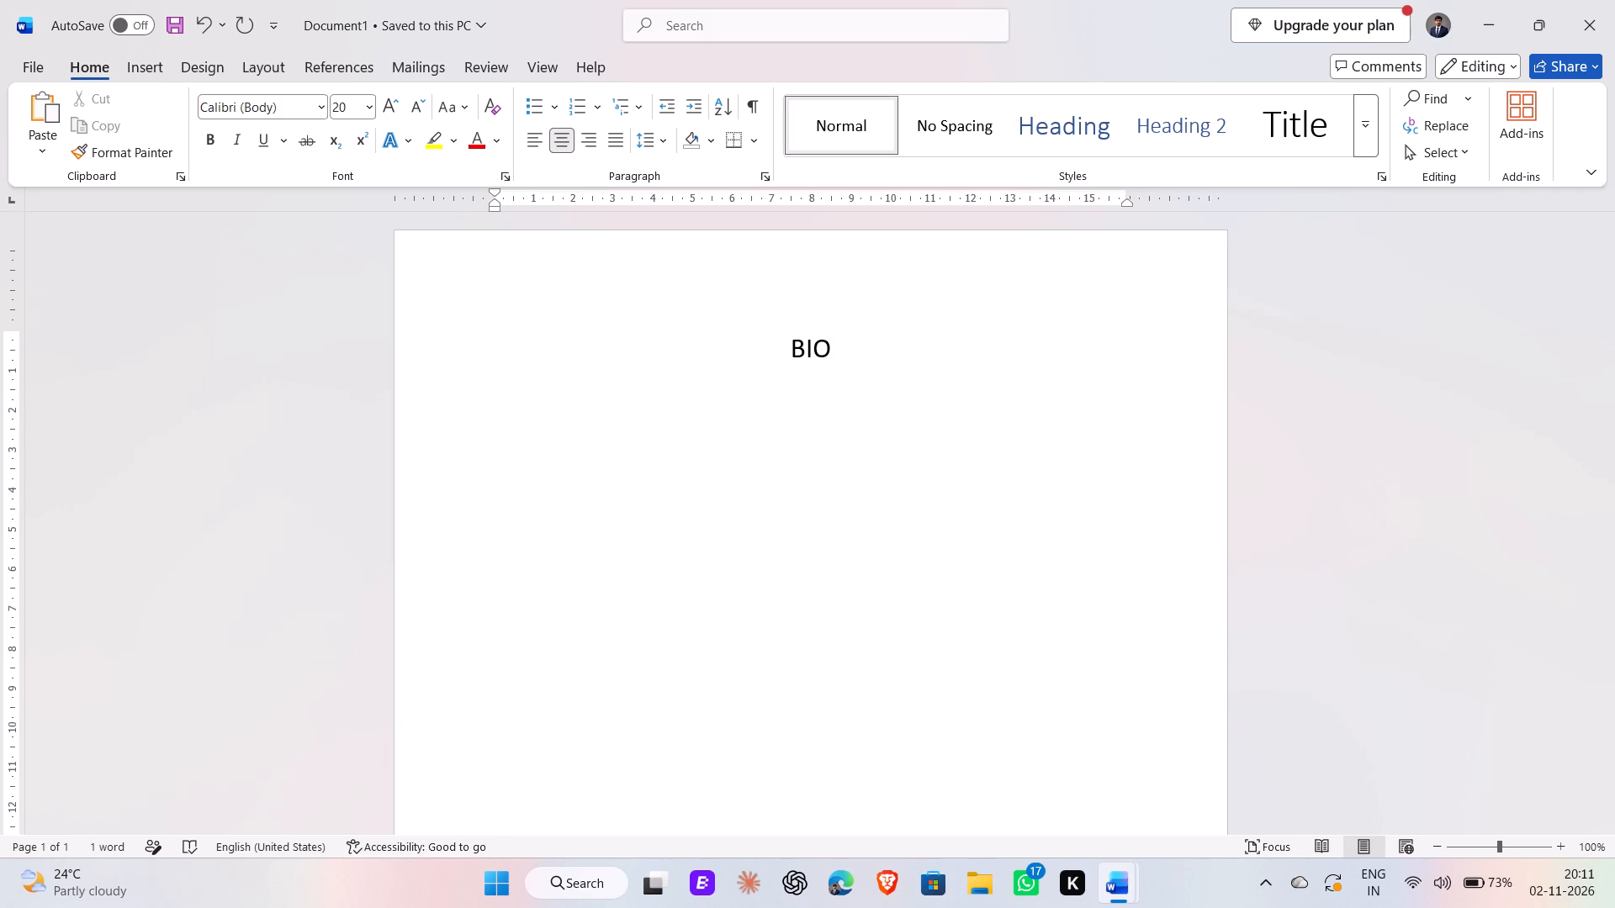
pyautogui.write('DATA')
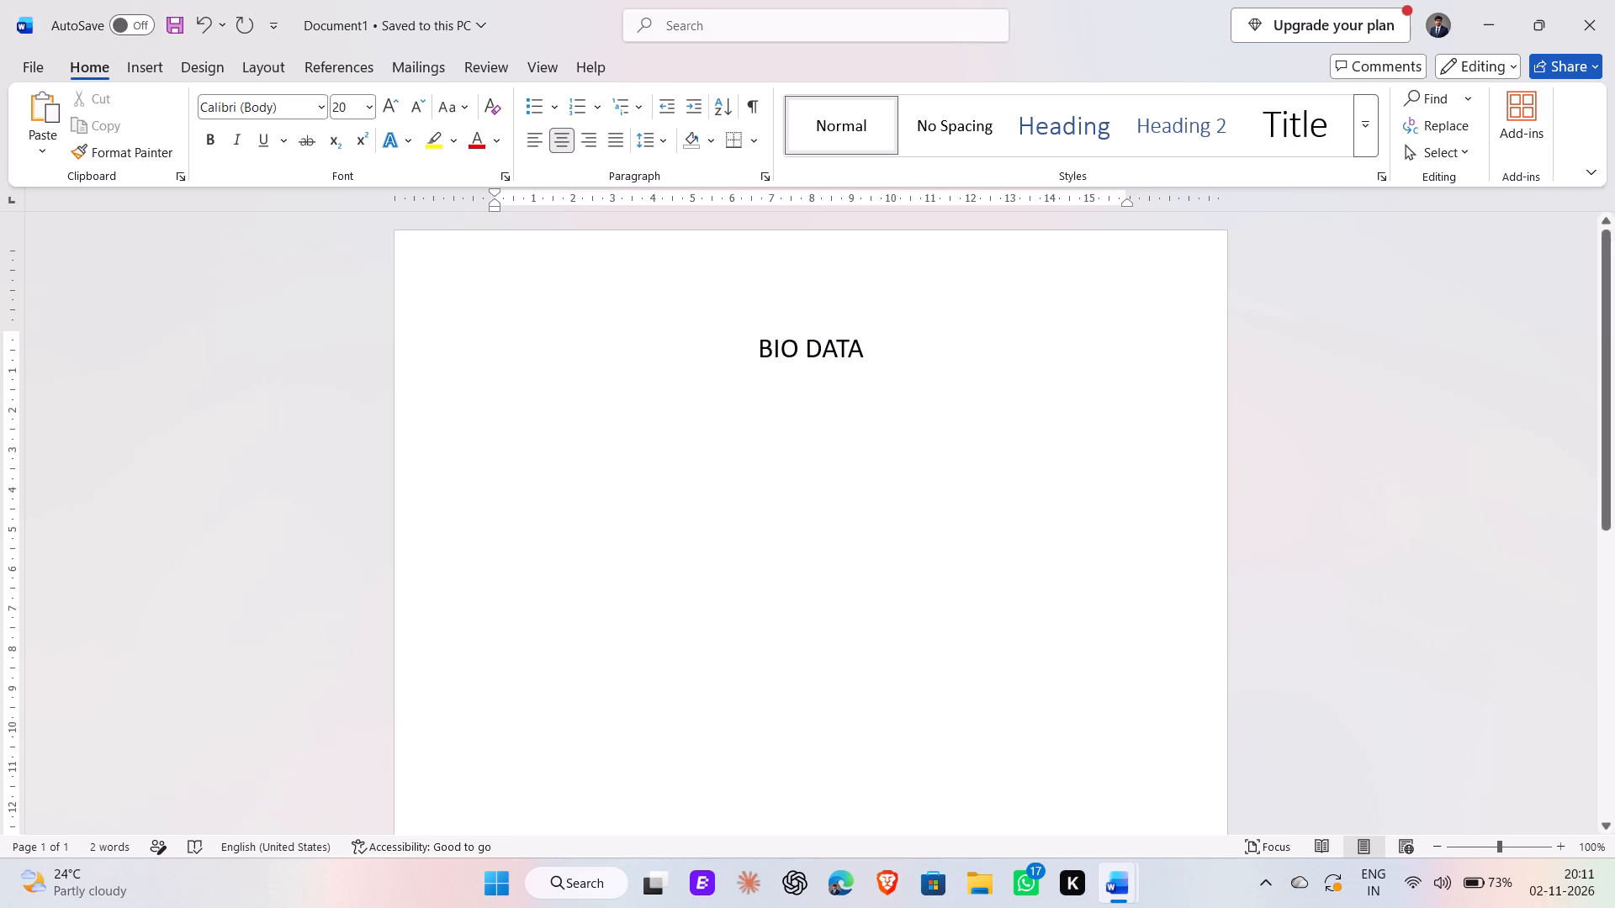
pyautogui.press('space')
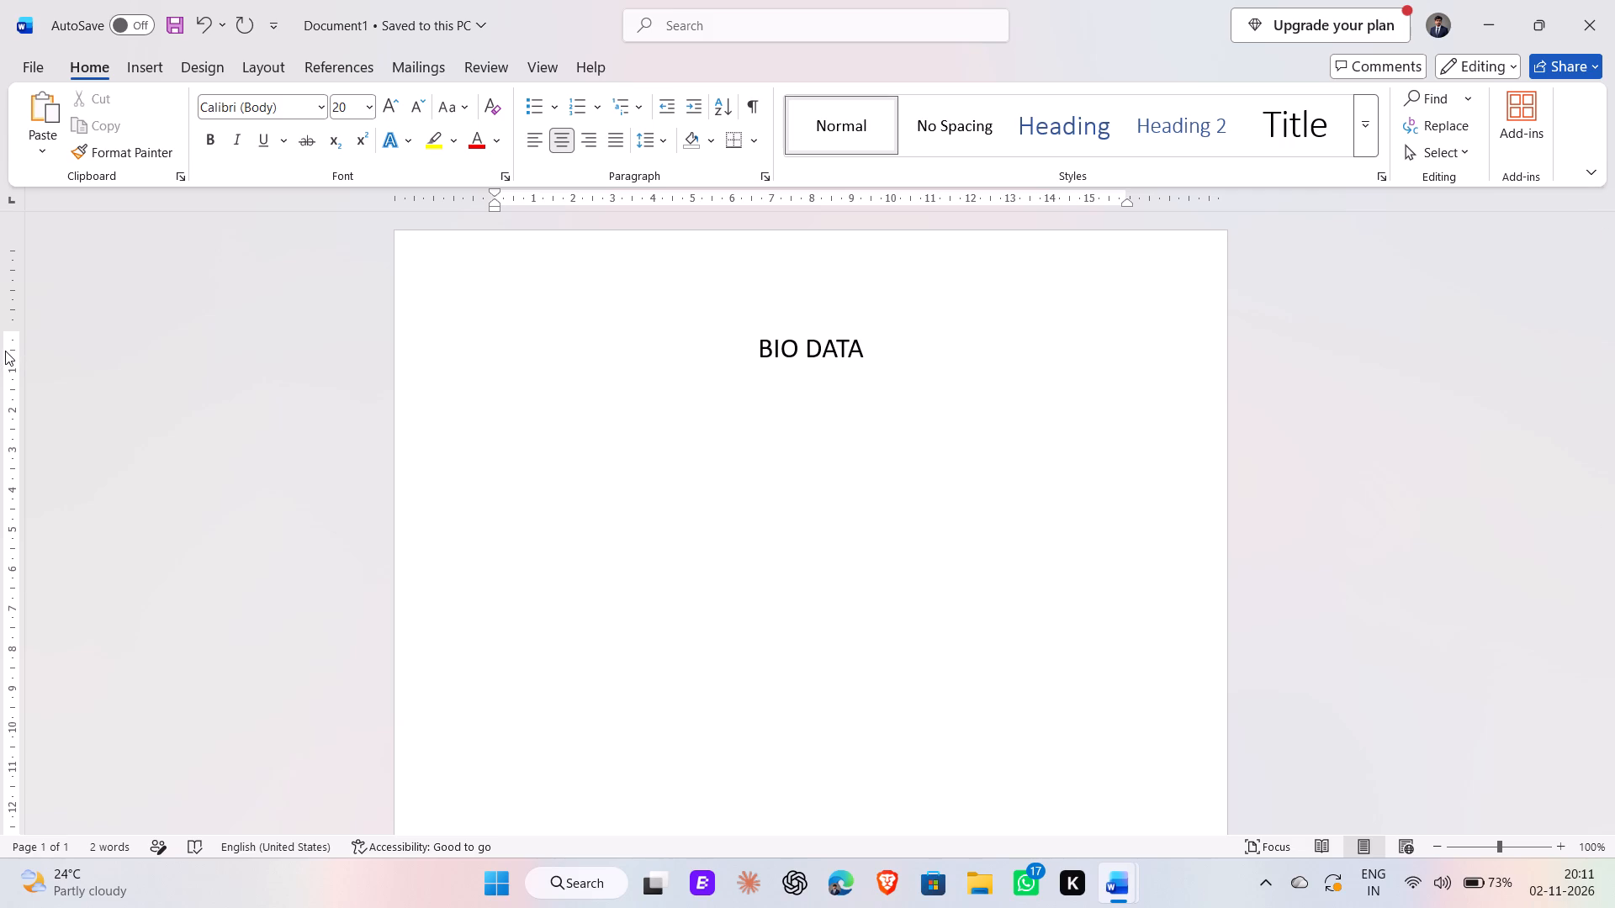
# Reduce the page's top margin to about 1 cm.
pyautogui.moveTo(5, 351); pyautogui.dragTo(3, 305)
pyautogui.moveTo(12, 334); pyautogui.dragTo(8, 271)
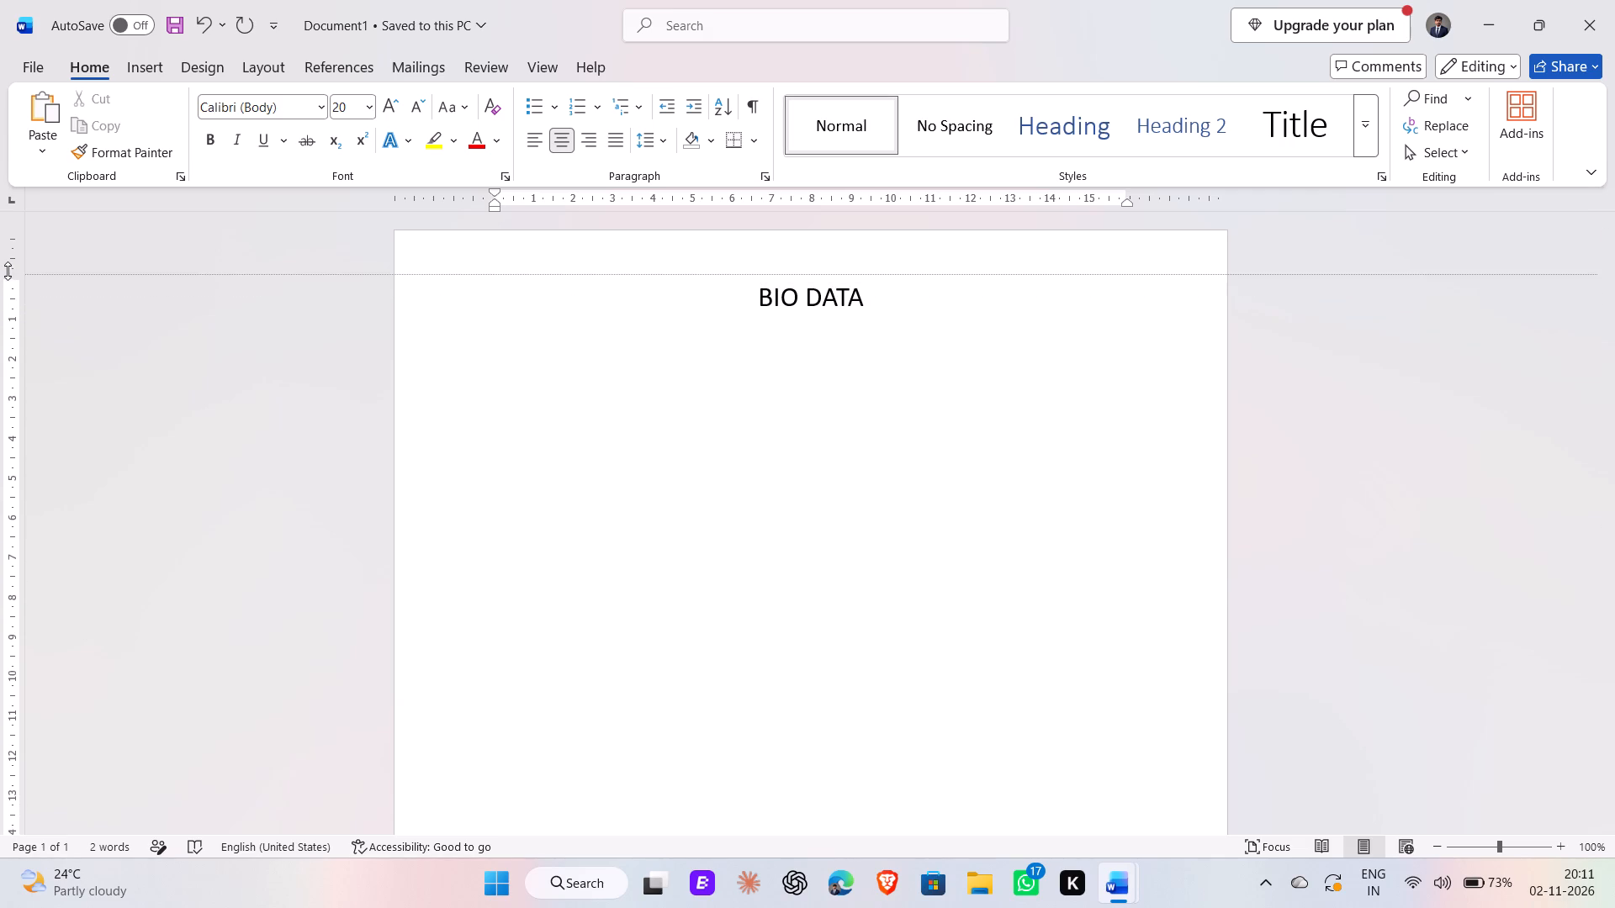
pyautogui.moveTo(8, 271); pyautogui.dragTo(6, 273)
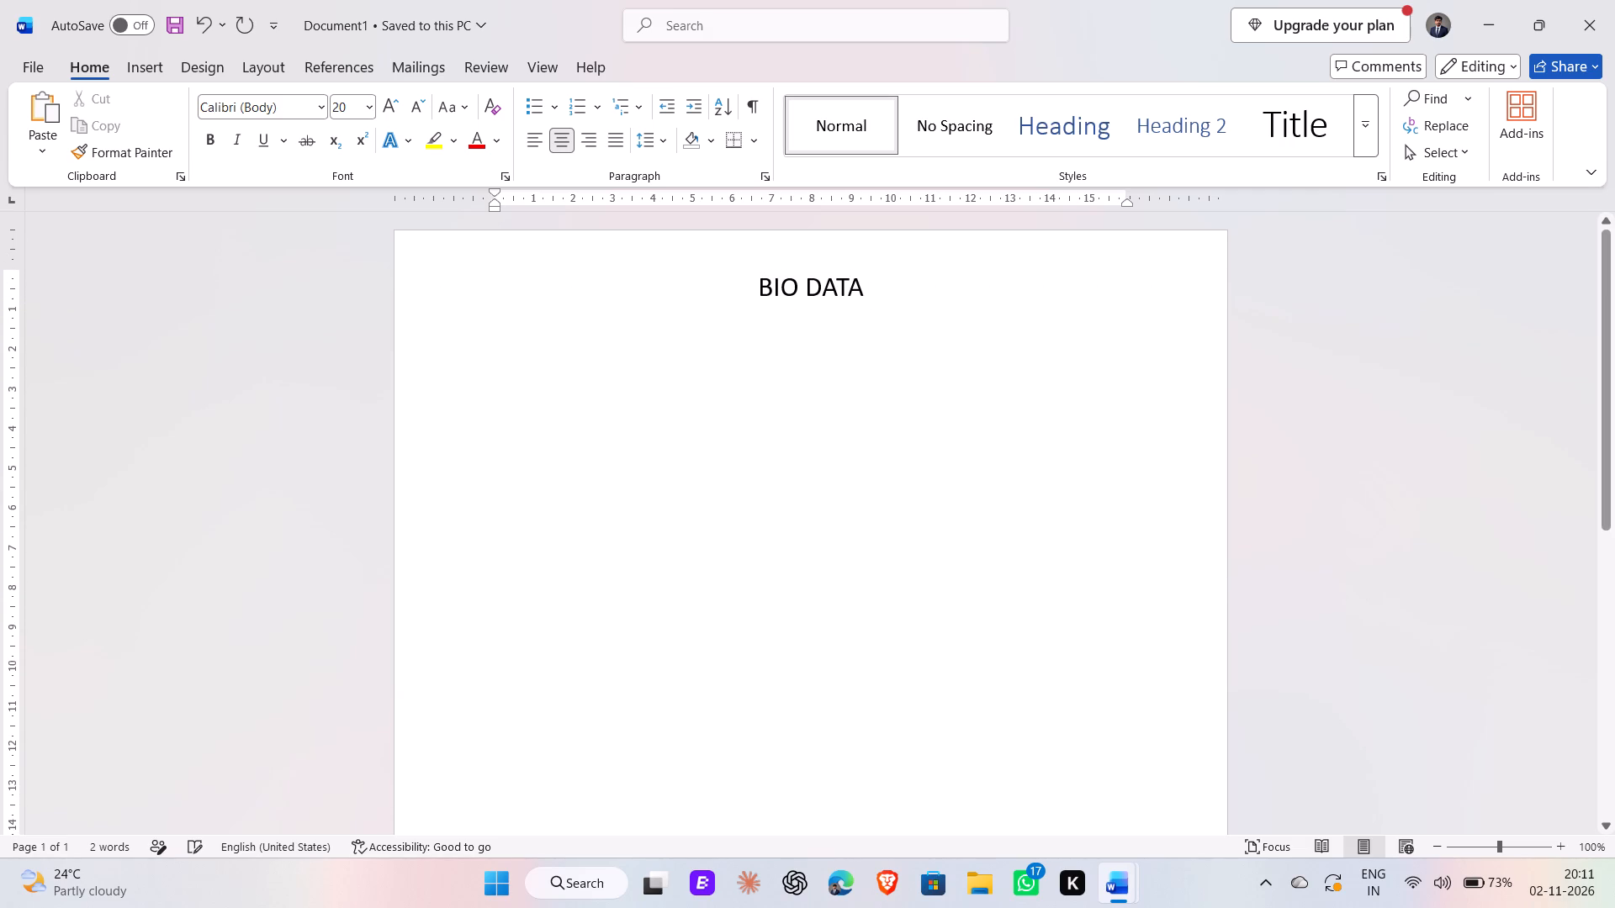
# Extend the BIO DATA heading with a dash and the person's full name in capitals.
pyautogui.click(894, 278)
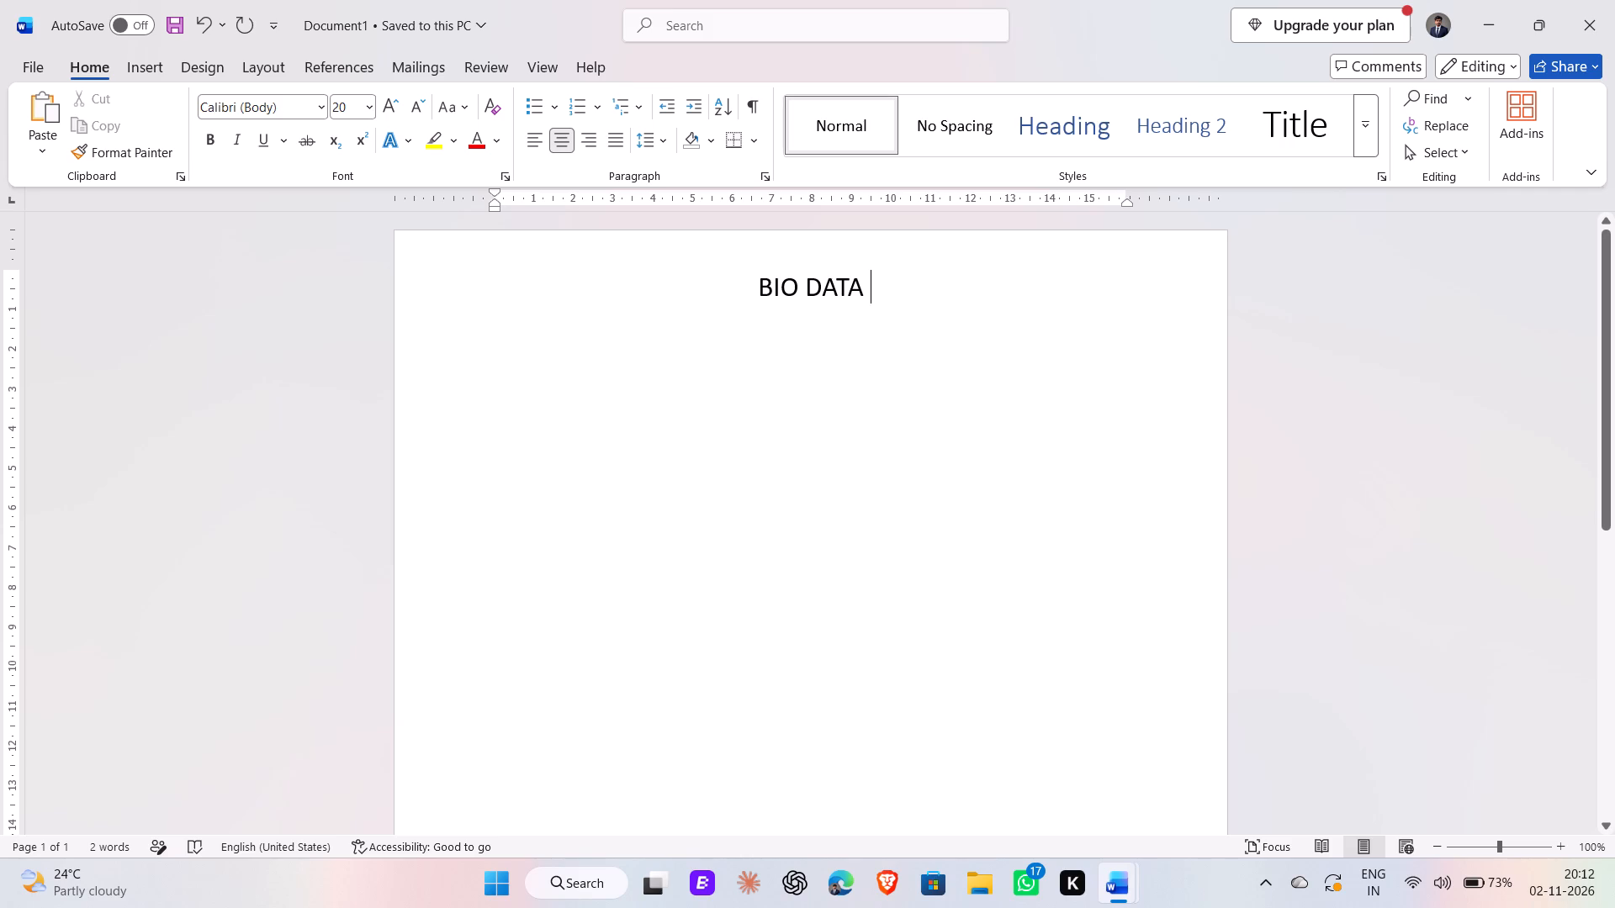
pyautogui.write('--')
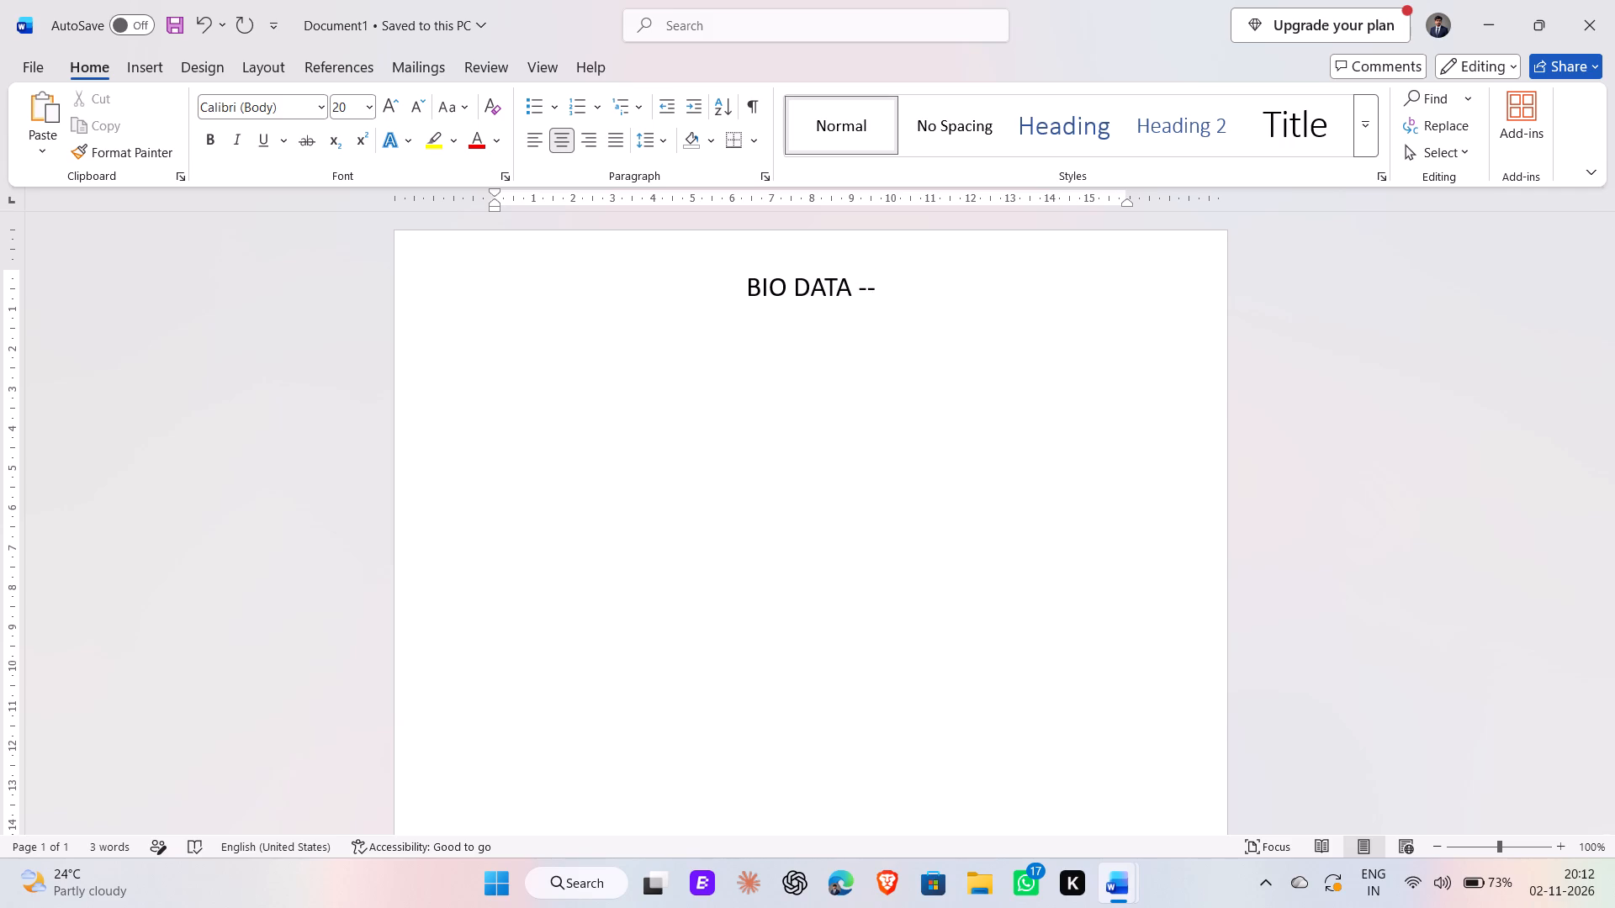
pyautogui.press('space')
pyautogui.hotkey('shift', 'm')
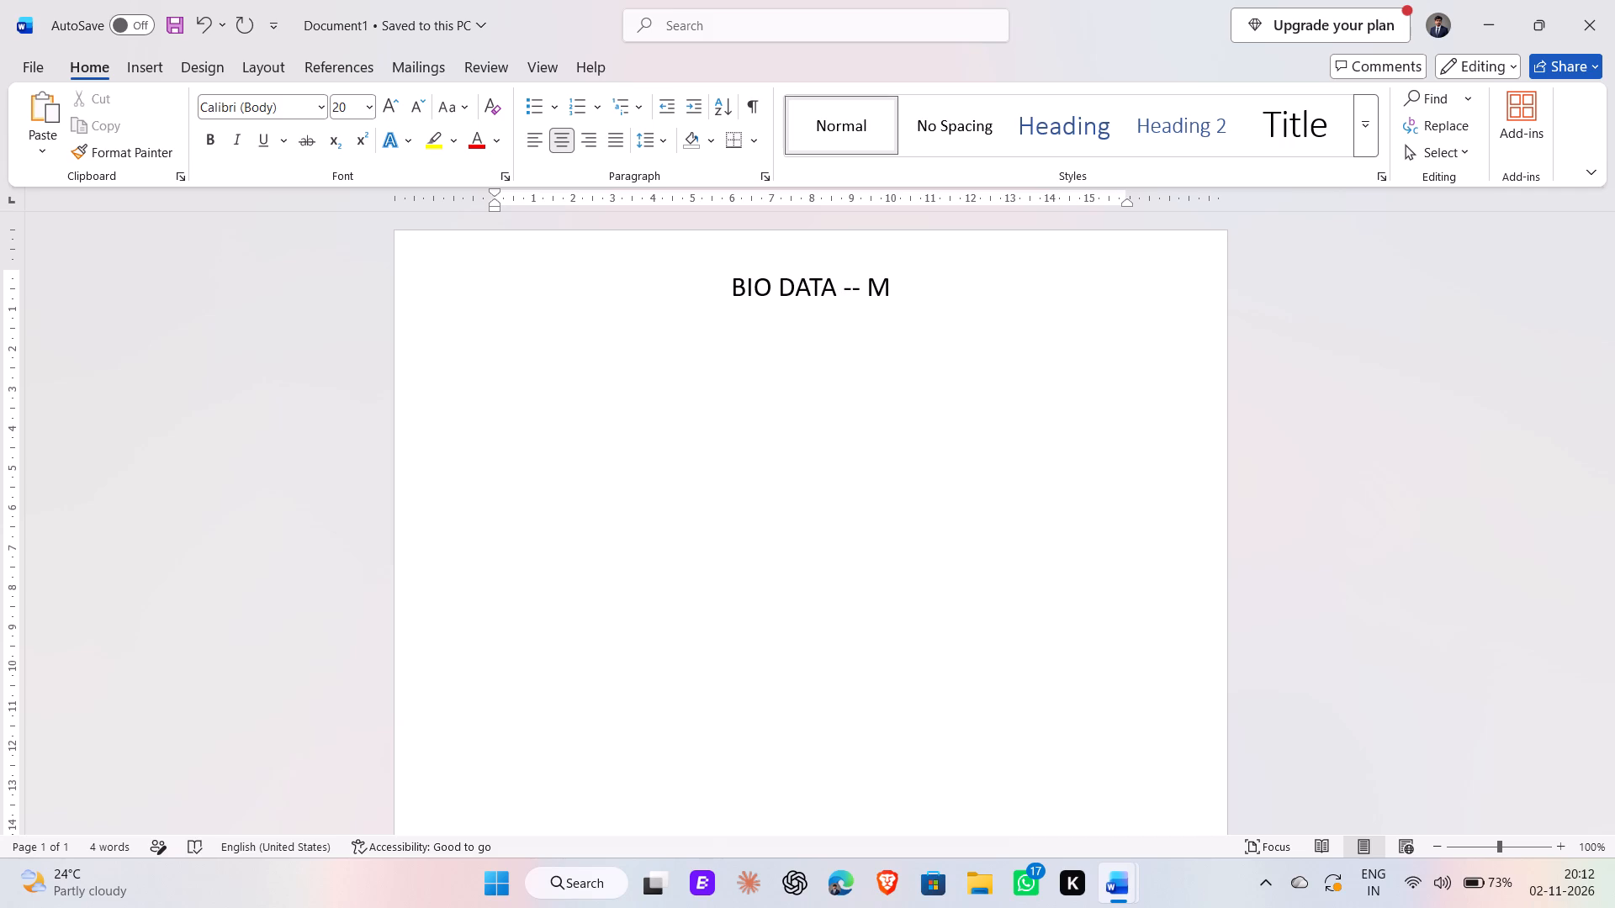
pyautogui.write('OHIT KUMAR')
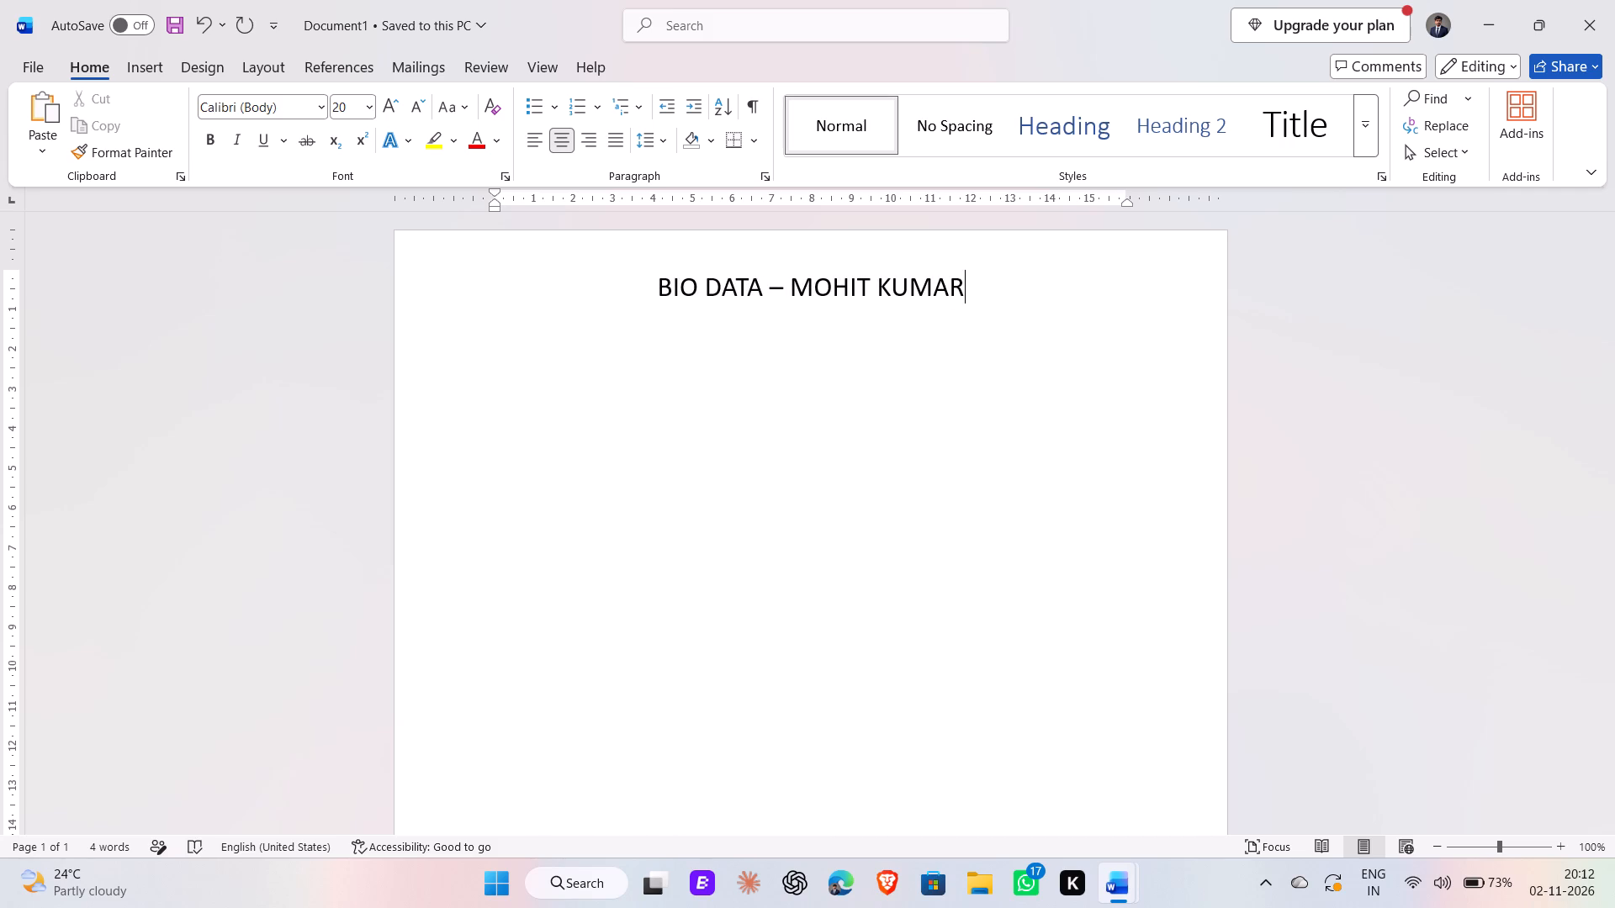
# Add a left-aligned line below the heading with "Name :-", three tabs, a colon and the person's full name in capitals.
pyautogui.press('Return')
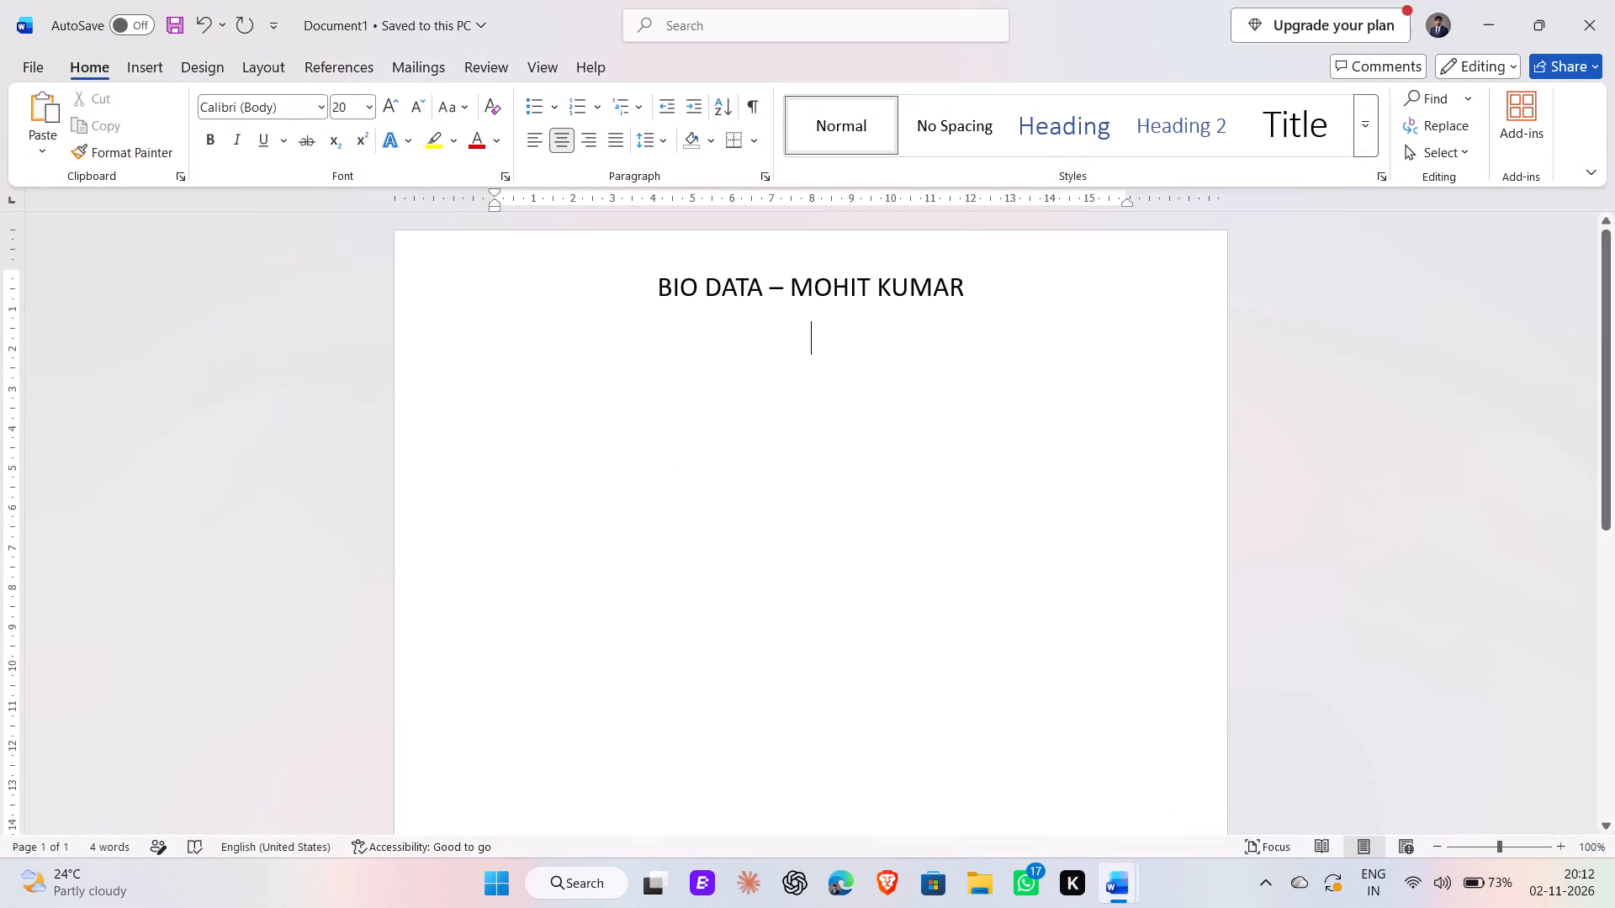
pyautogui.click(528, 145)
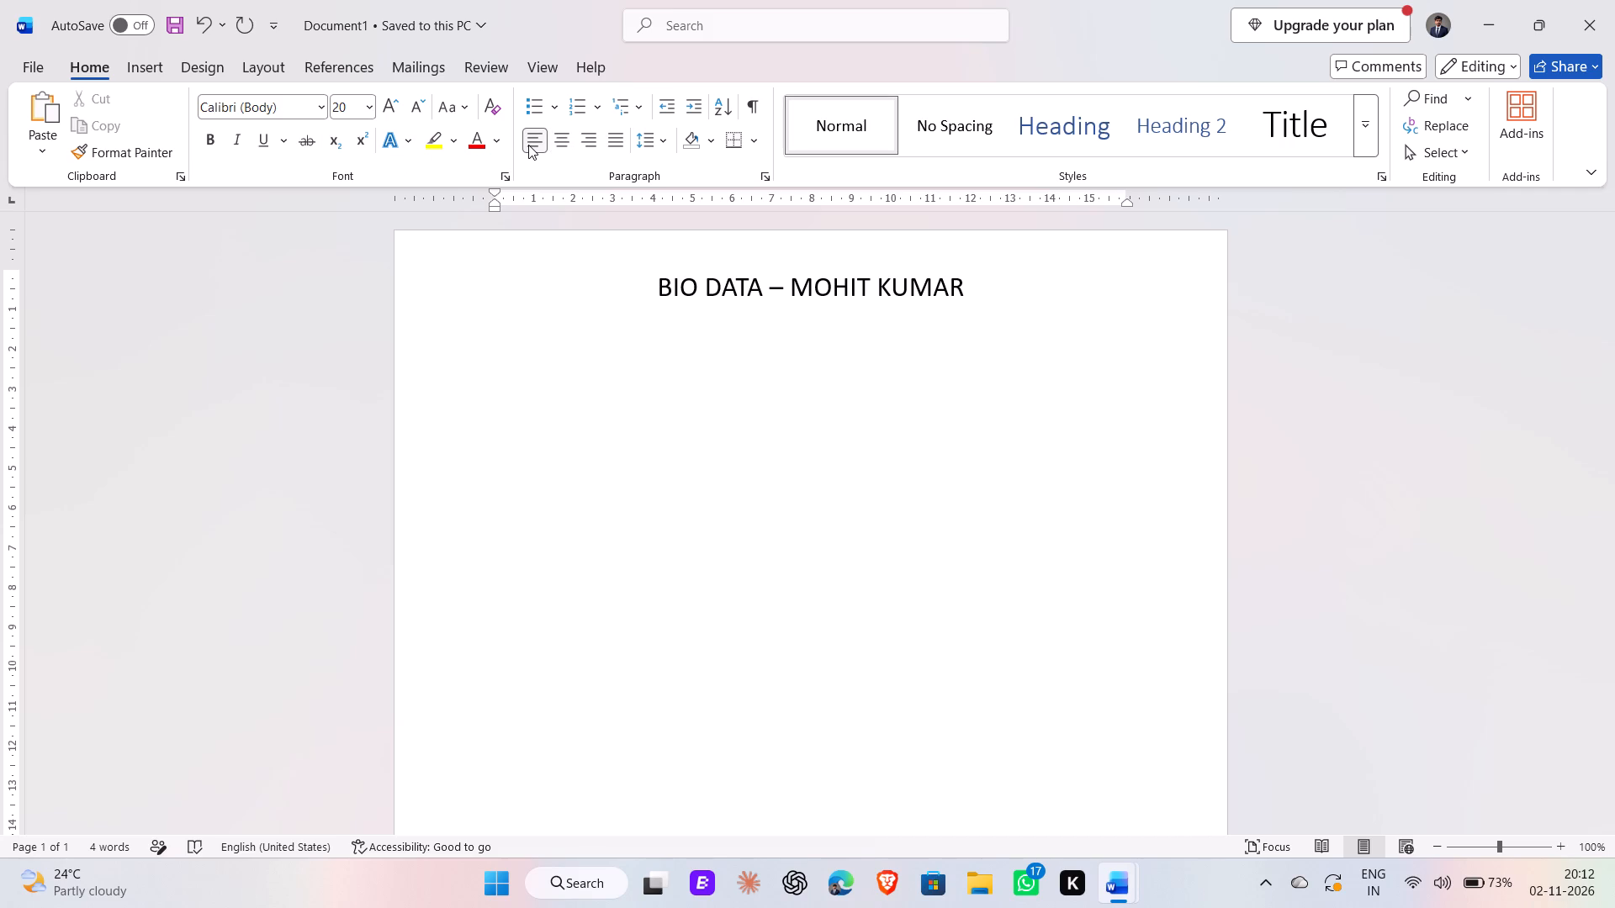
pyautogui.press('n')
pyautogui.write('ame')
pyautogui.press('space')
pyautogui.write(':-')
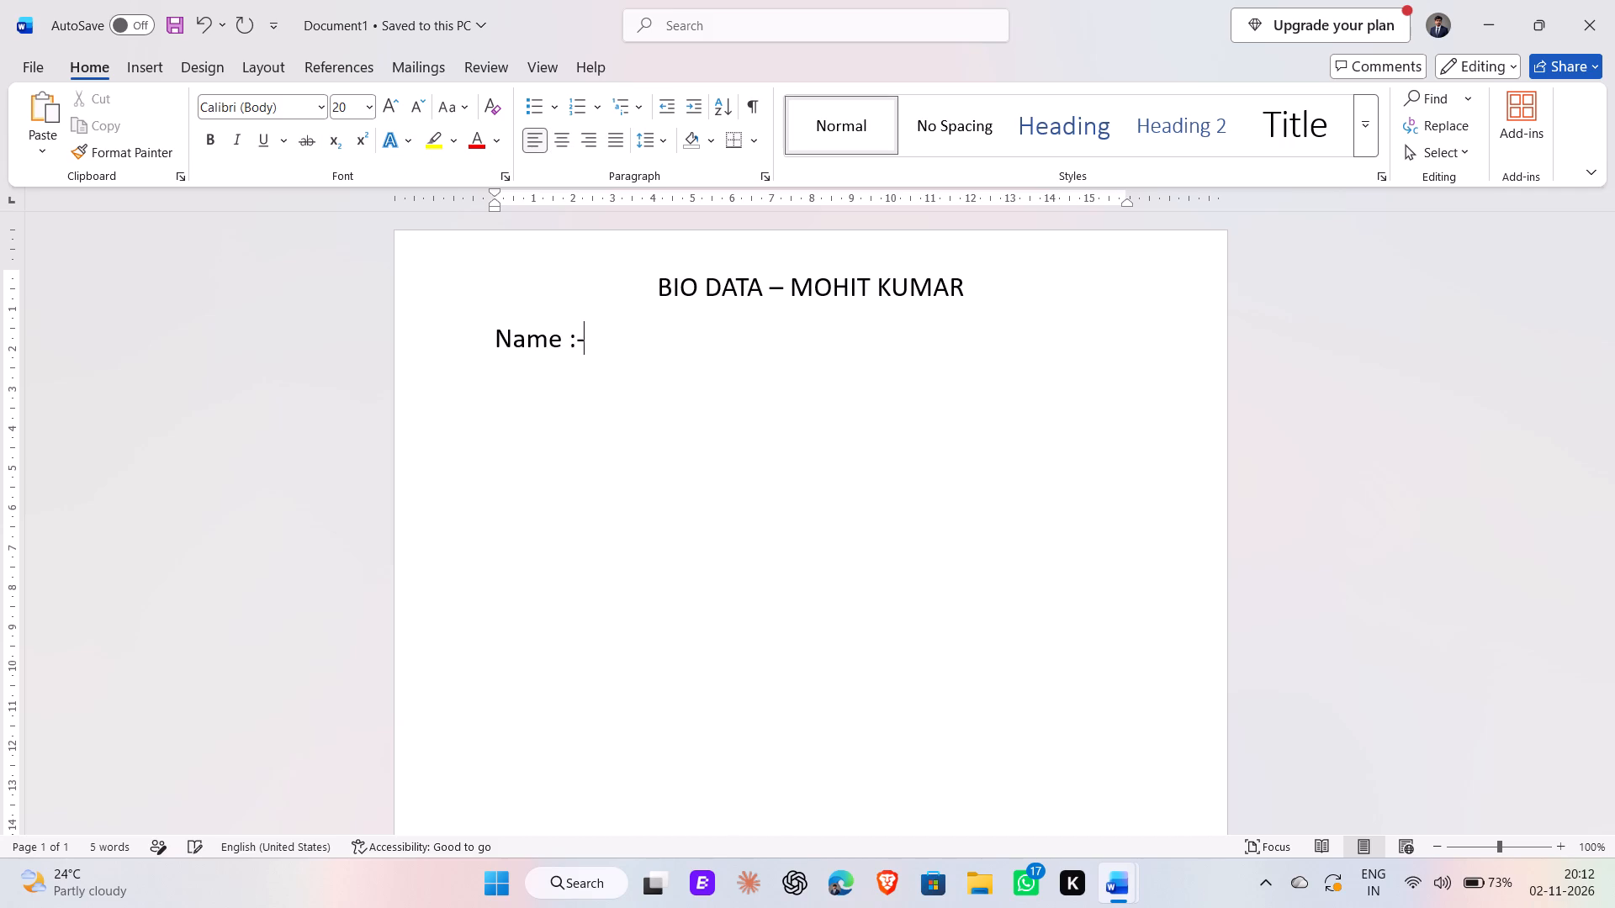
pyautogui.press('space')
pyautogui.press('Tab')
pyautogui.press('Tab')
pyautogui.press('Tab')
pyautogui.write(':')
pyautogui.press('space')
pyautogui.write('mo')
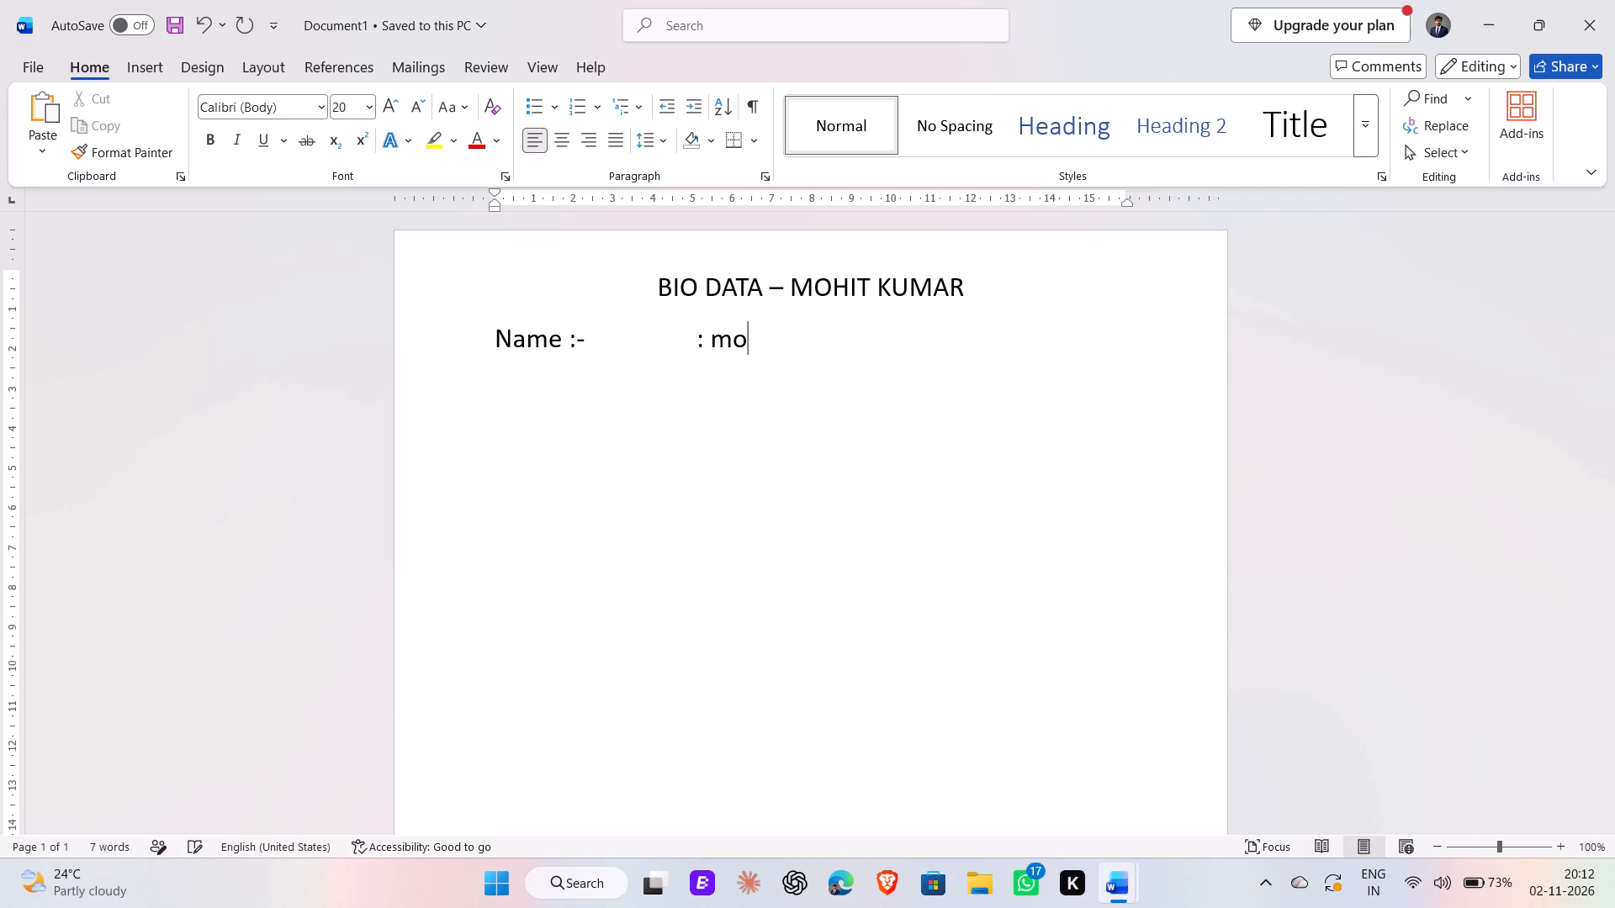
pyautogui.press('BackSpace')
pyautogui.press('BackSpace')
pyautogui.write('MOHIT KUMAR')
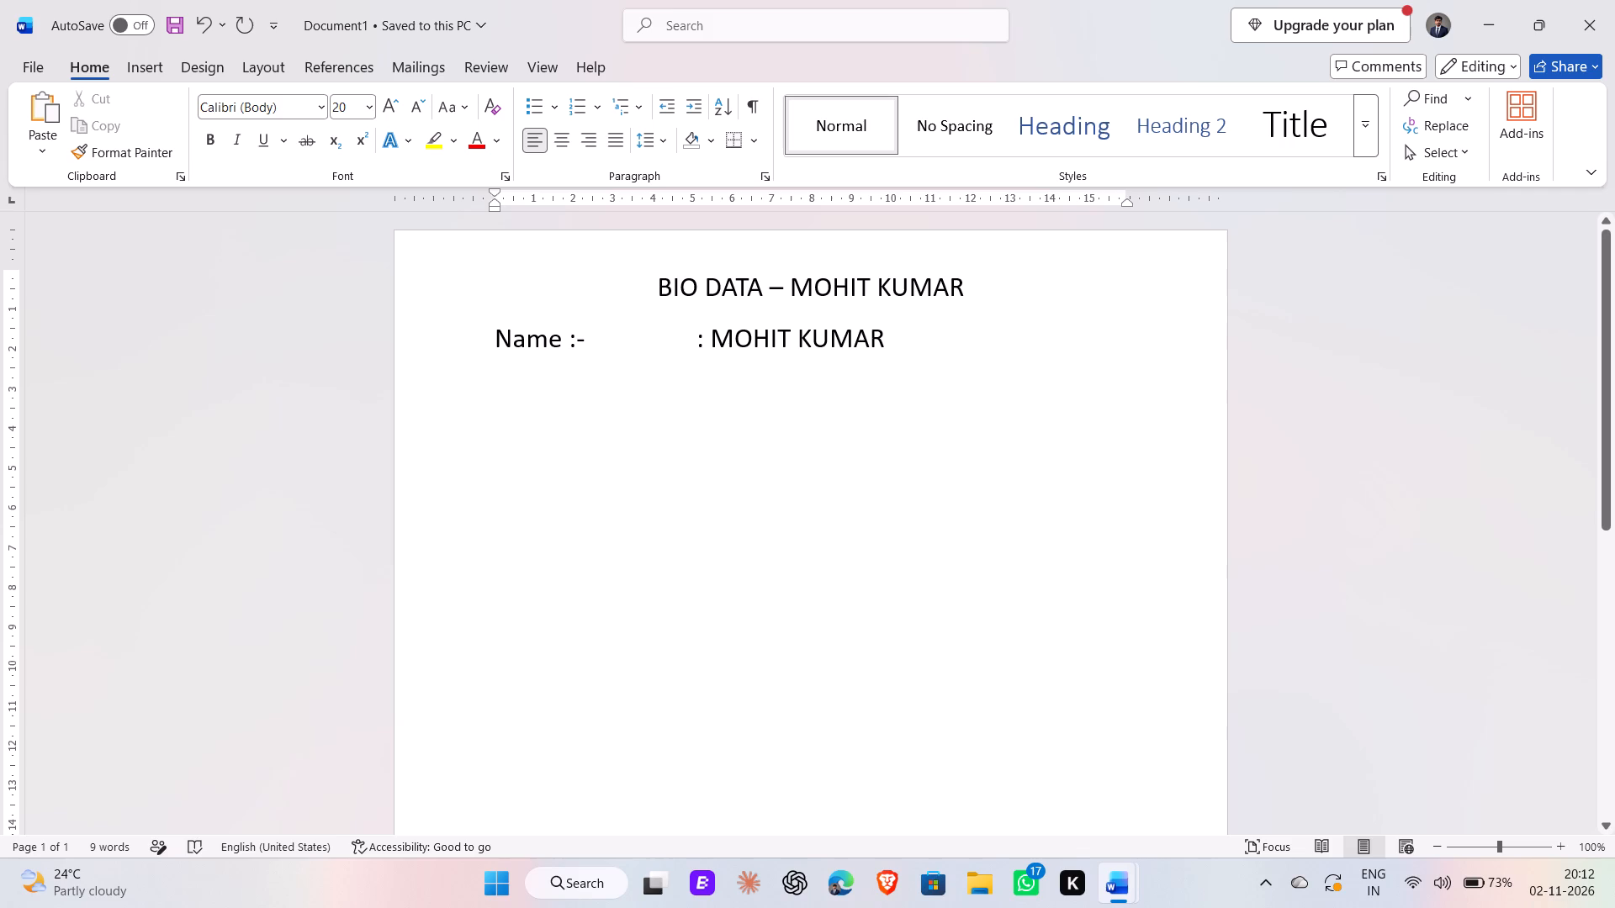
# Remove the ":-" that follows the Name label, keeping the tabbed colon before the person's name.
pyautogui.click(589, 339)
pyautogui.press('BackSpace')
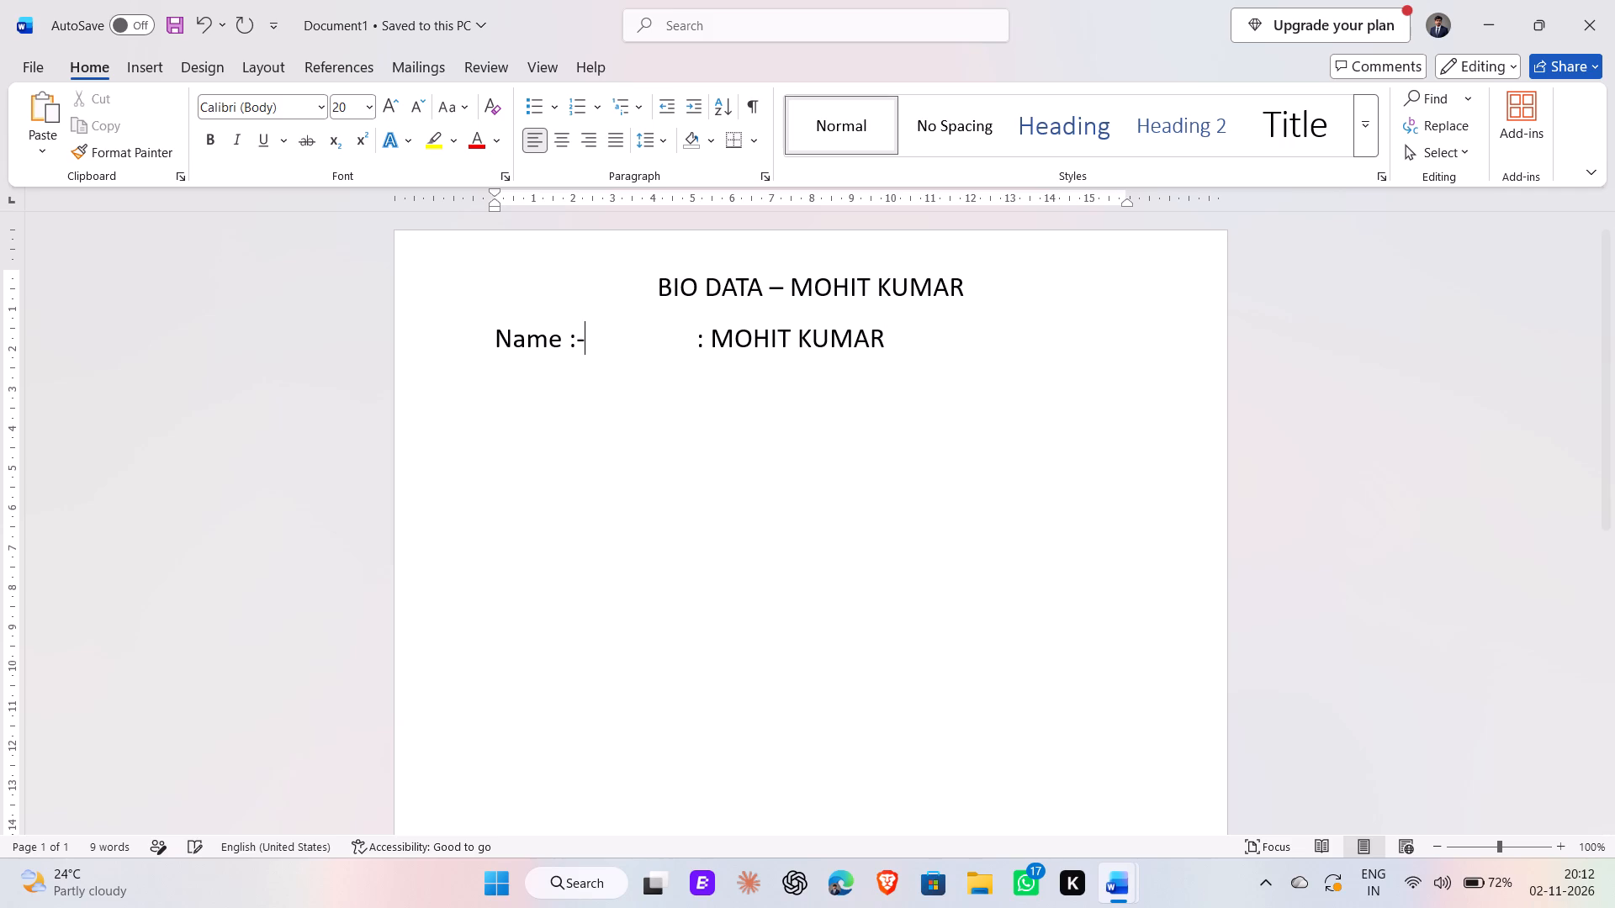
pyautogui.press('BackSpace')
pyautogui.press('BackSpace')
pyautogui.press('BackSpace')
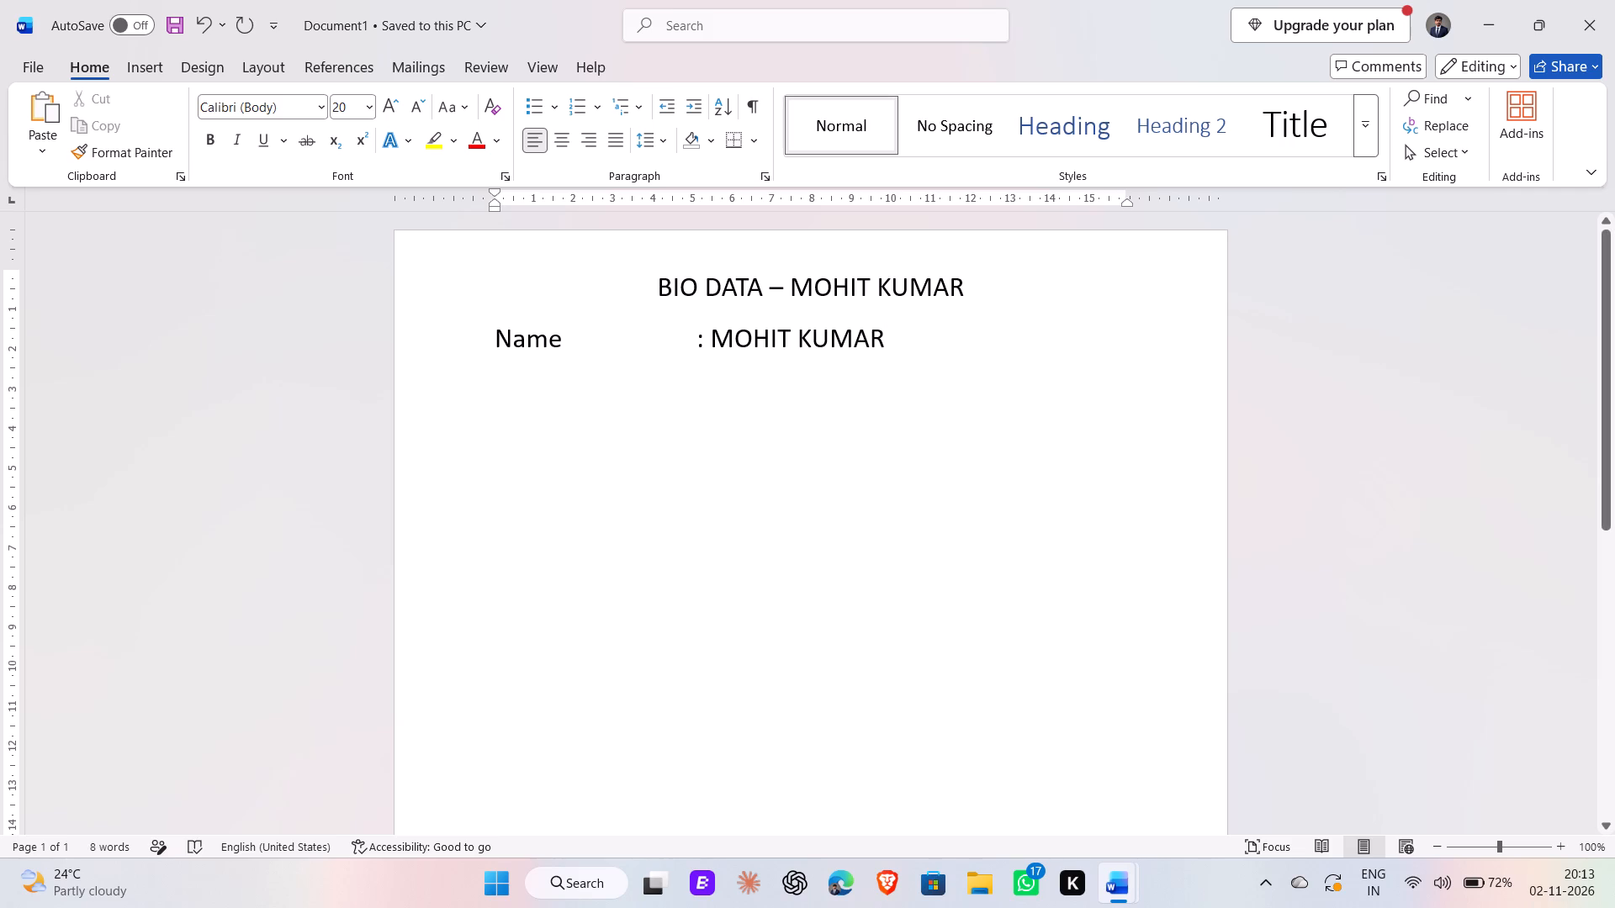
# Start a new line below the Name entry.
pyautogui.click(927, 320)
pyautogui.press('Return')
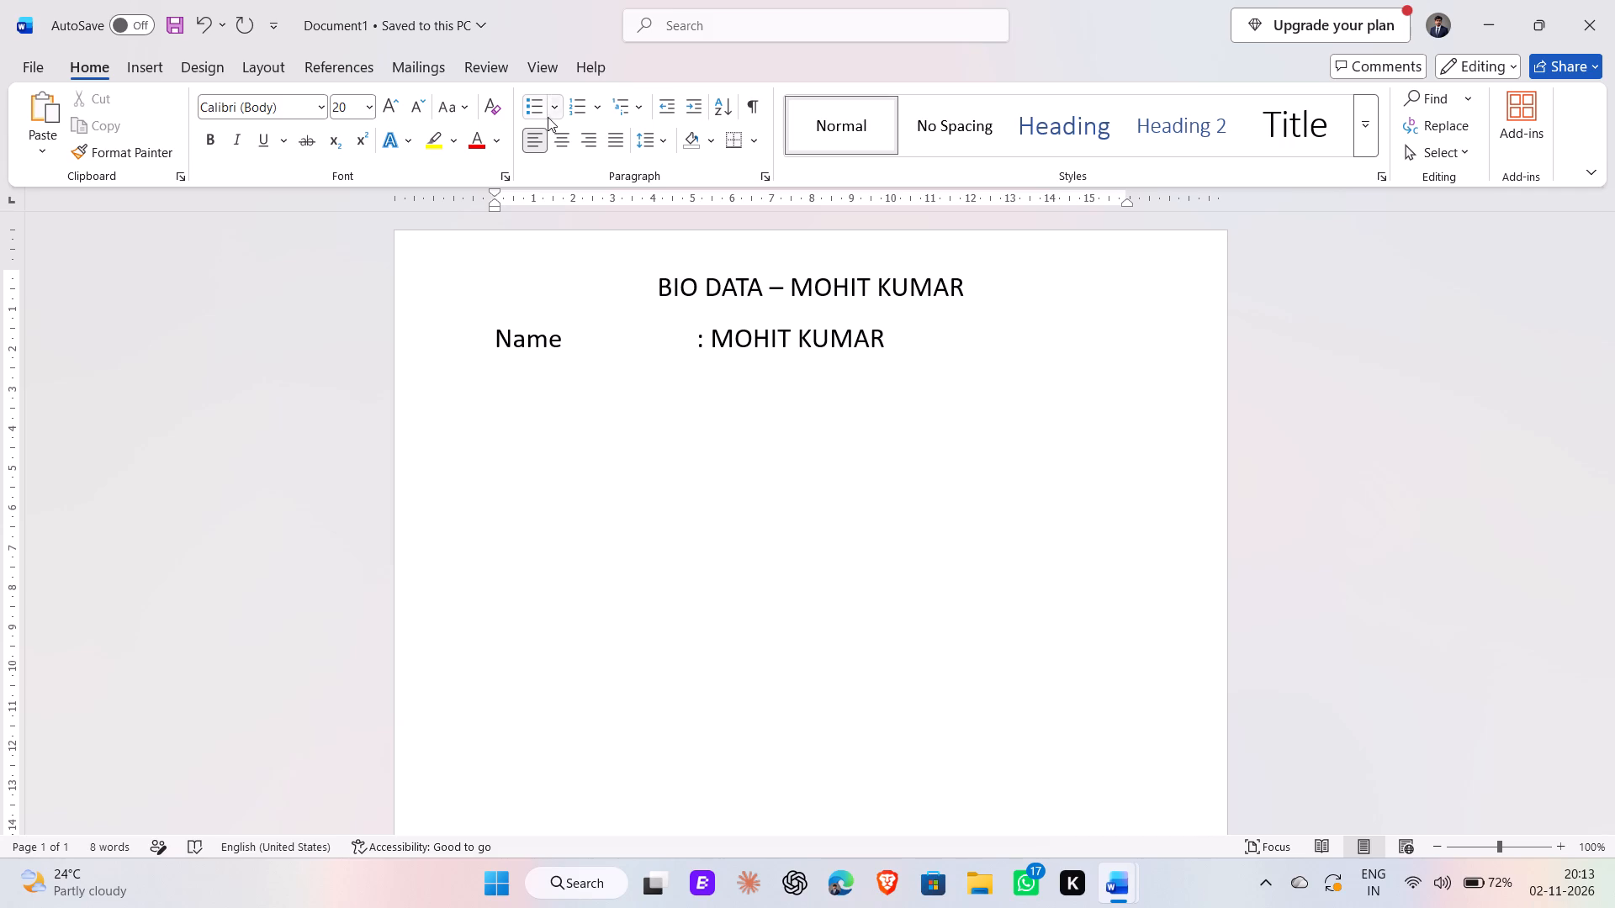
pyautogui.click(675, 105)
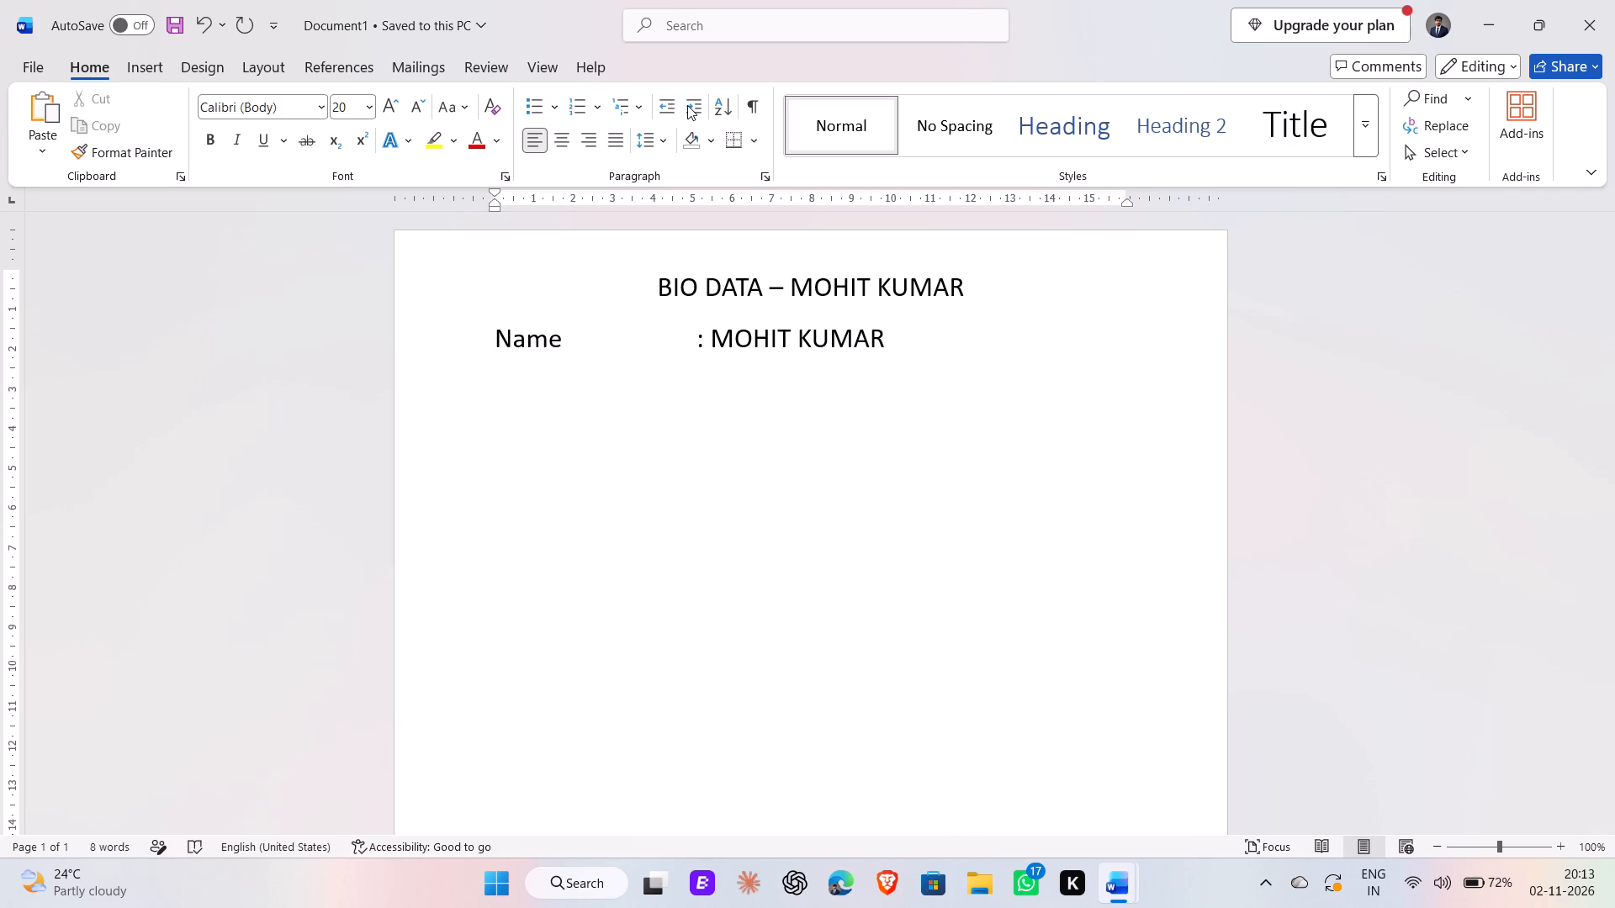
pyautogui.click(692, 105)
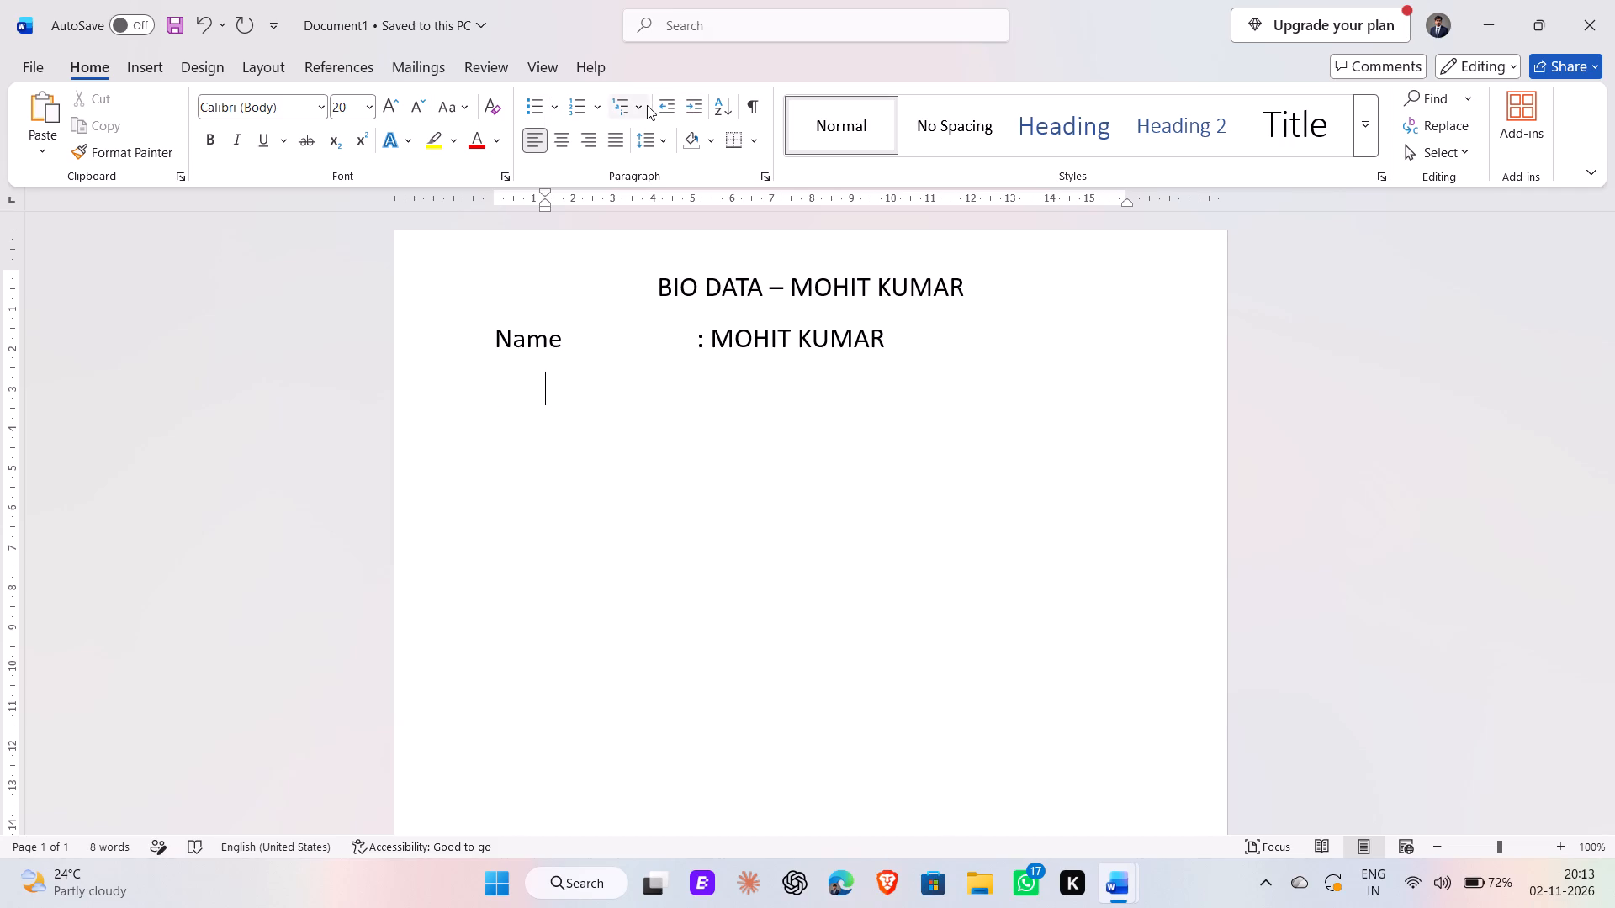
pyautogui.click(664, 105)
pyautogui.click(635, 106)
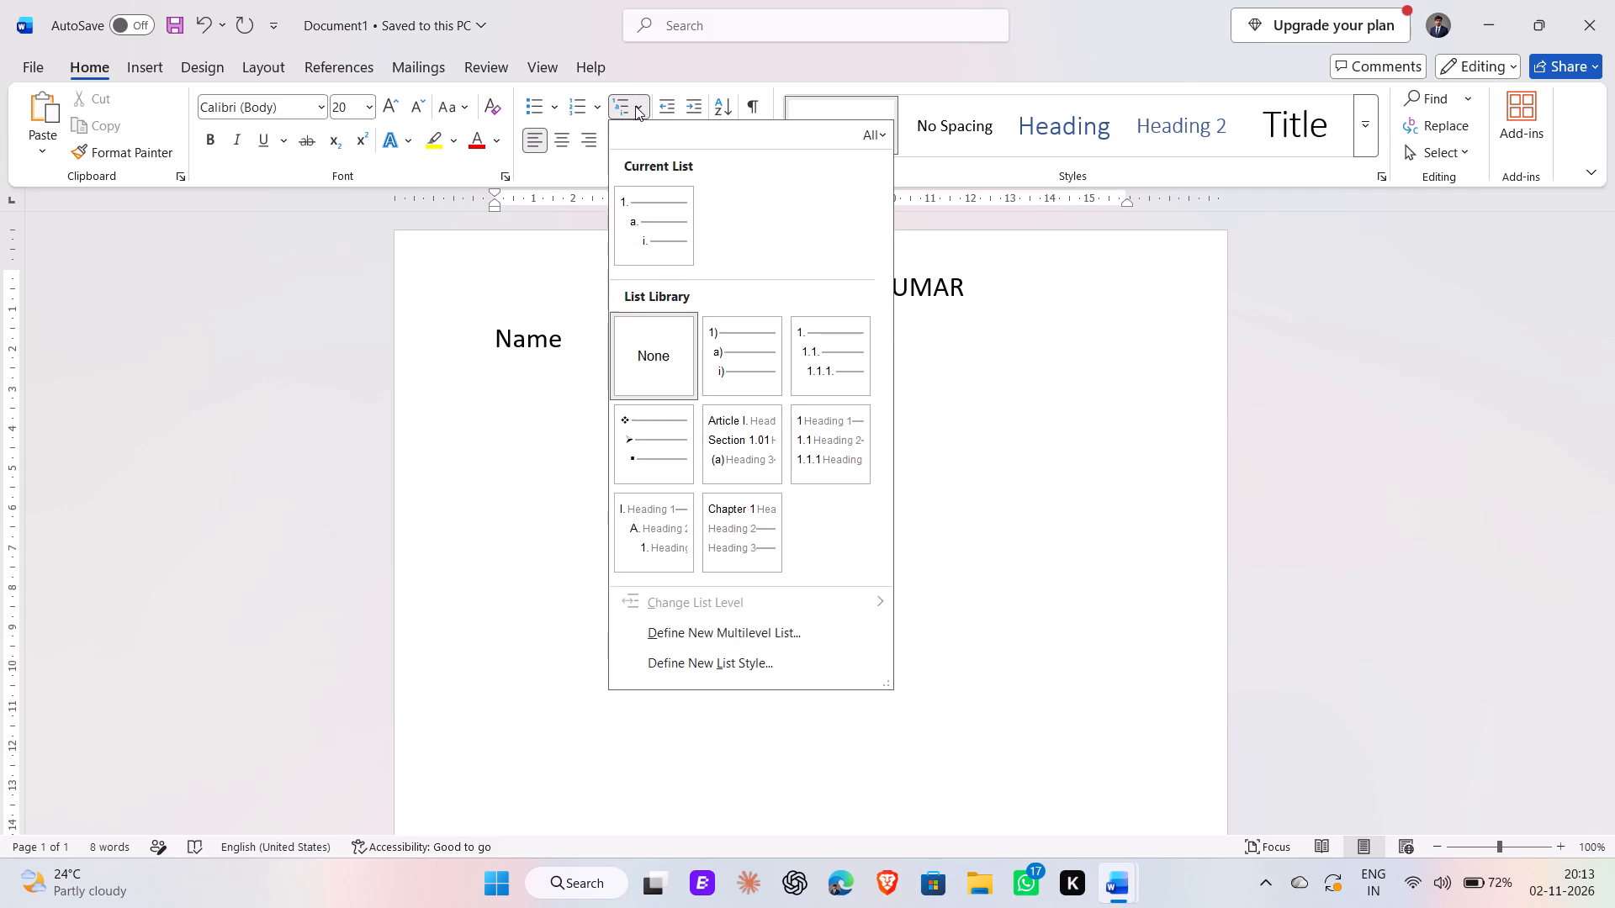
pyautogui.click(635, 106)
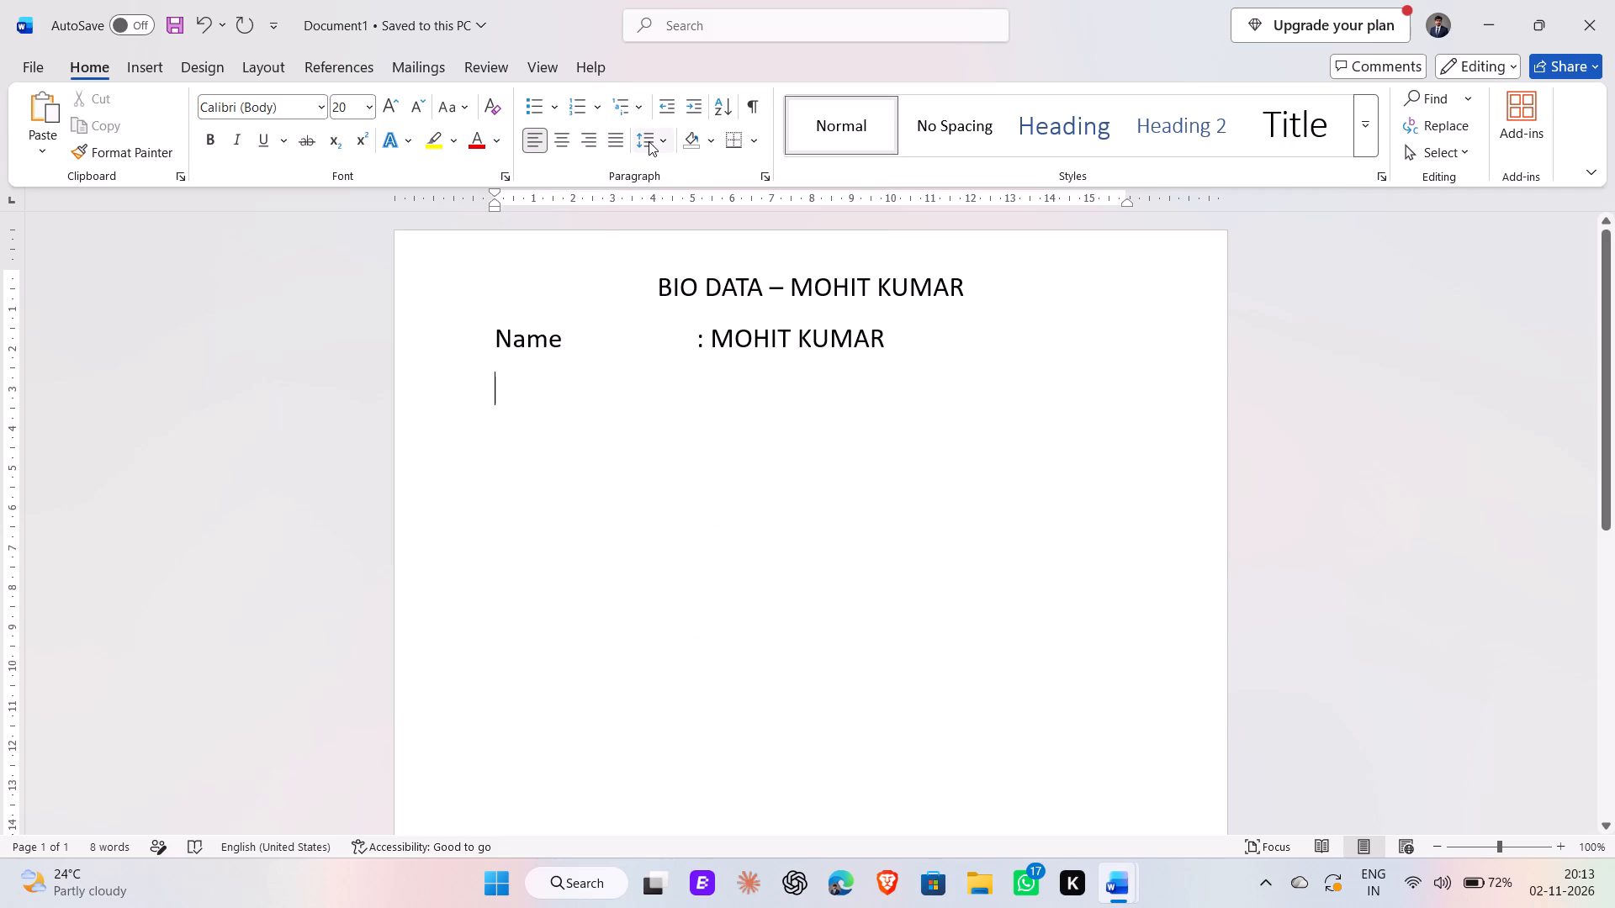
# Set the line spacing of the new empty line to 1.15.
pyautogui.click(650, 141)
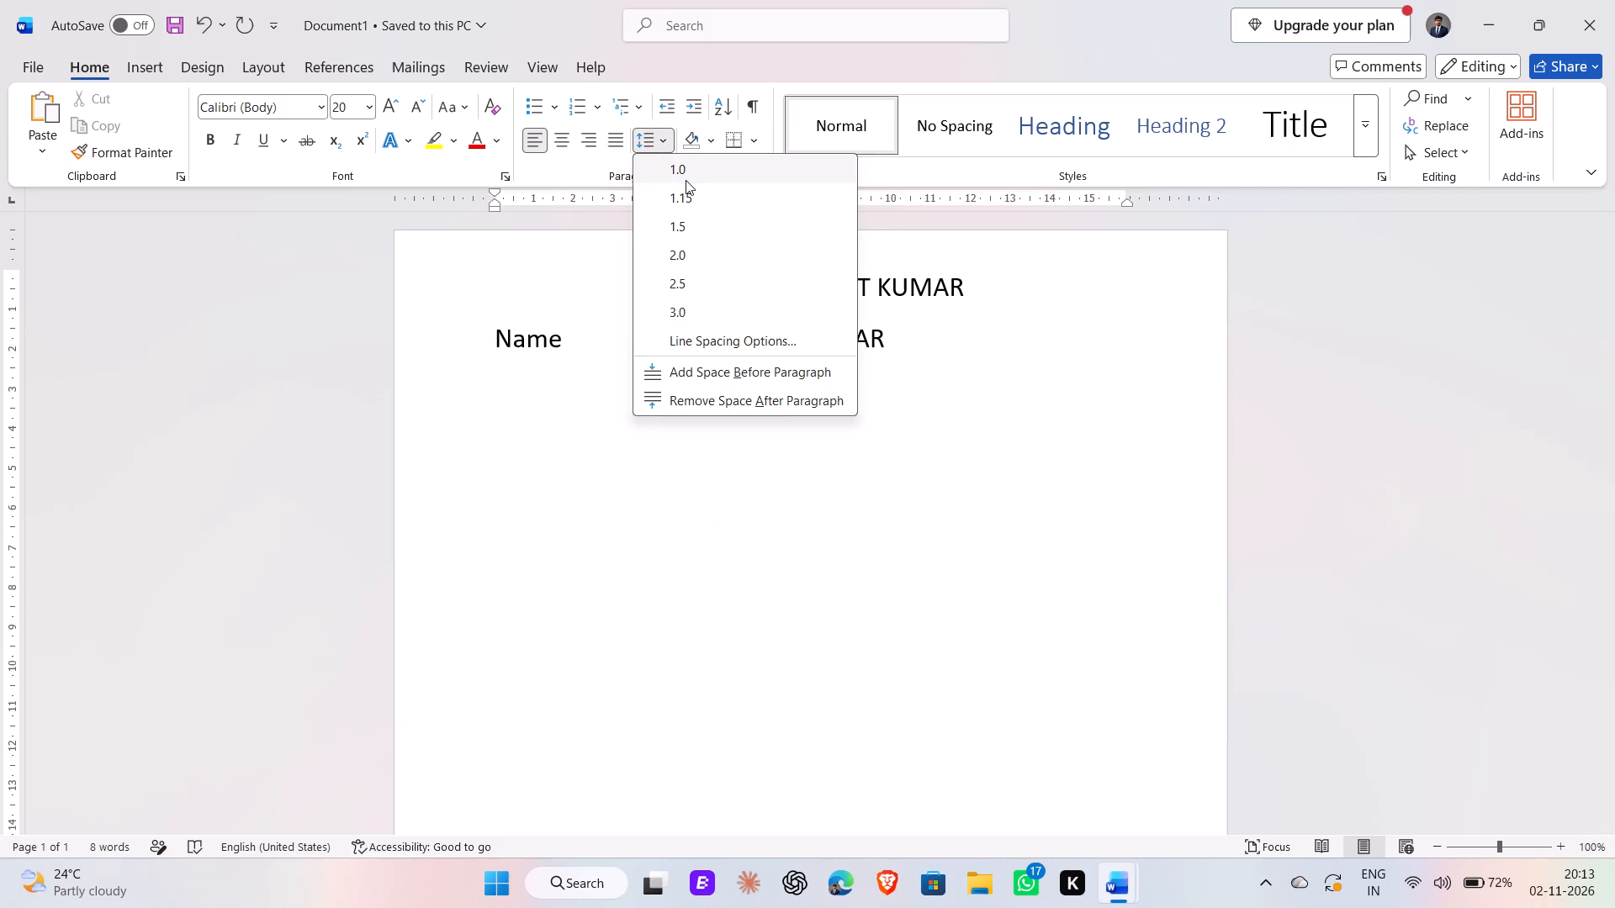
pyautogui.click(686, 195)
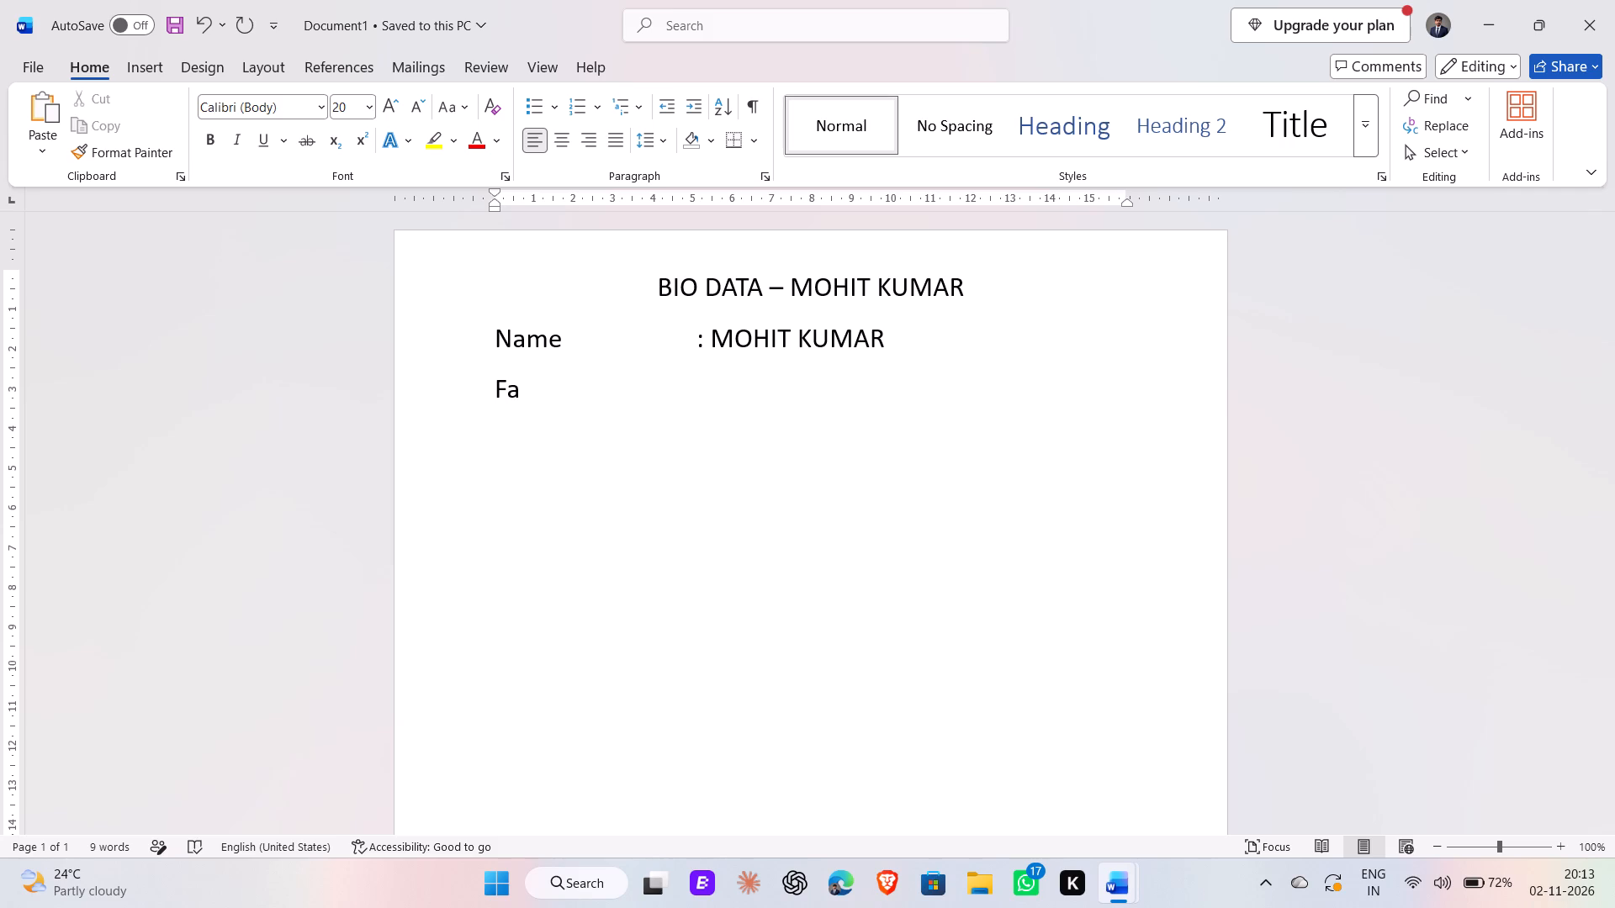
# Enter the label "Father Name" on the line below the Name entry.
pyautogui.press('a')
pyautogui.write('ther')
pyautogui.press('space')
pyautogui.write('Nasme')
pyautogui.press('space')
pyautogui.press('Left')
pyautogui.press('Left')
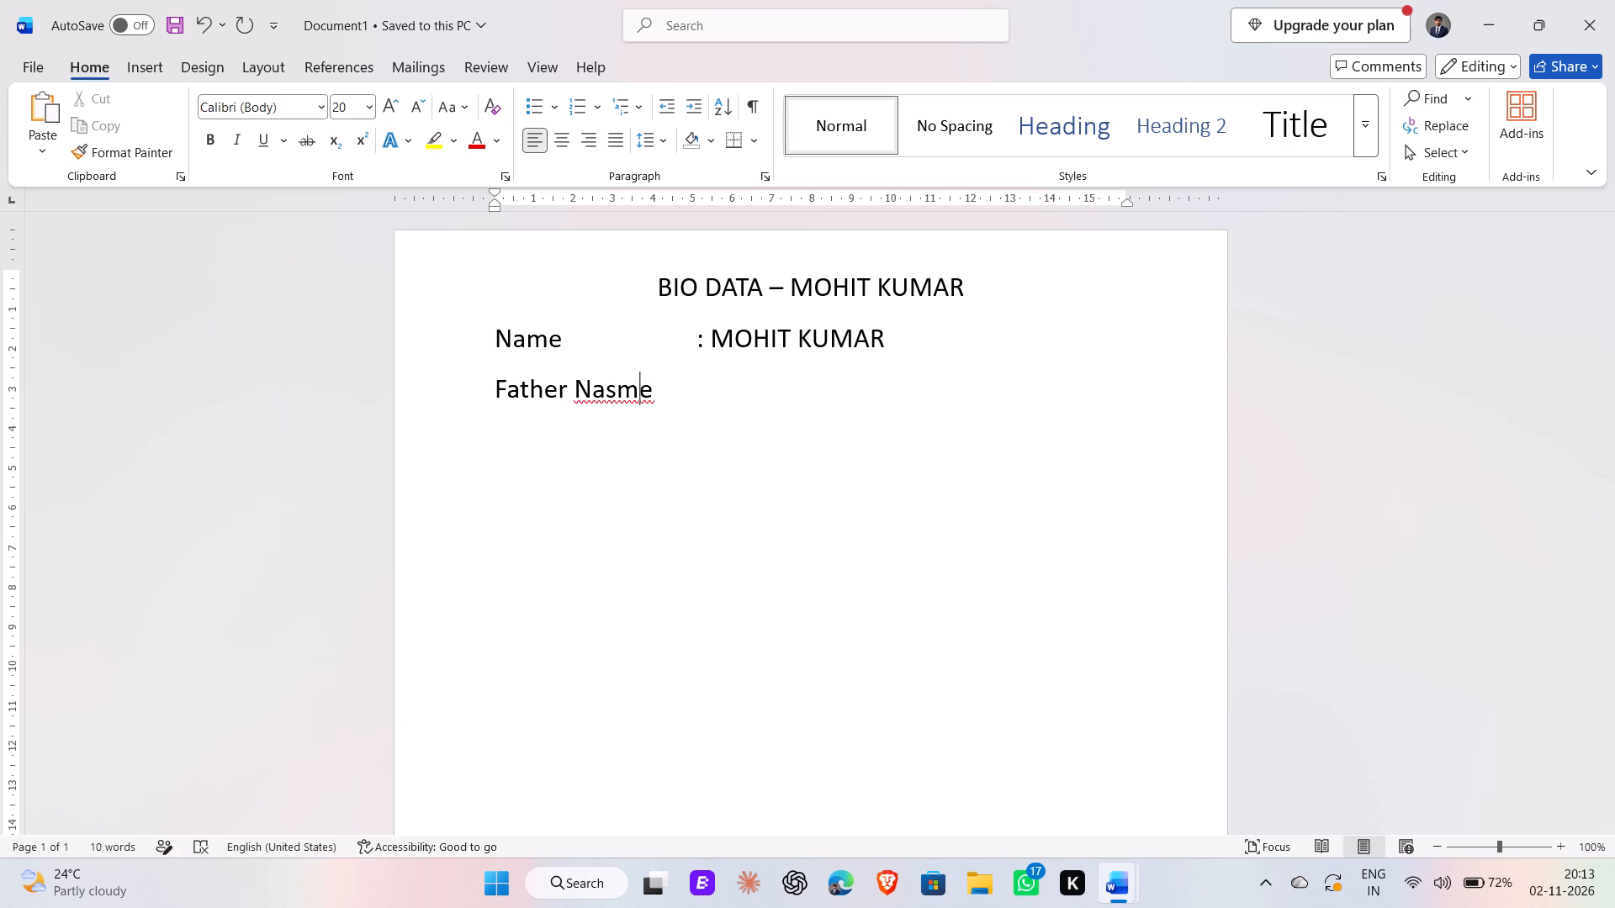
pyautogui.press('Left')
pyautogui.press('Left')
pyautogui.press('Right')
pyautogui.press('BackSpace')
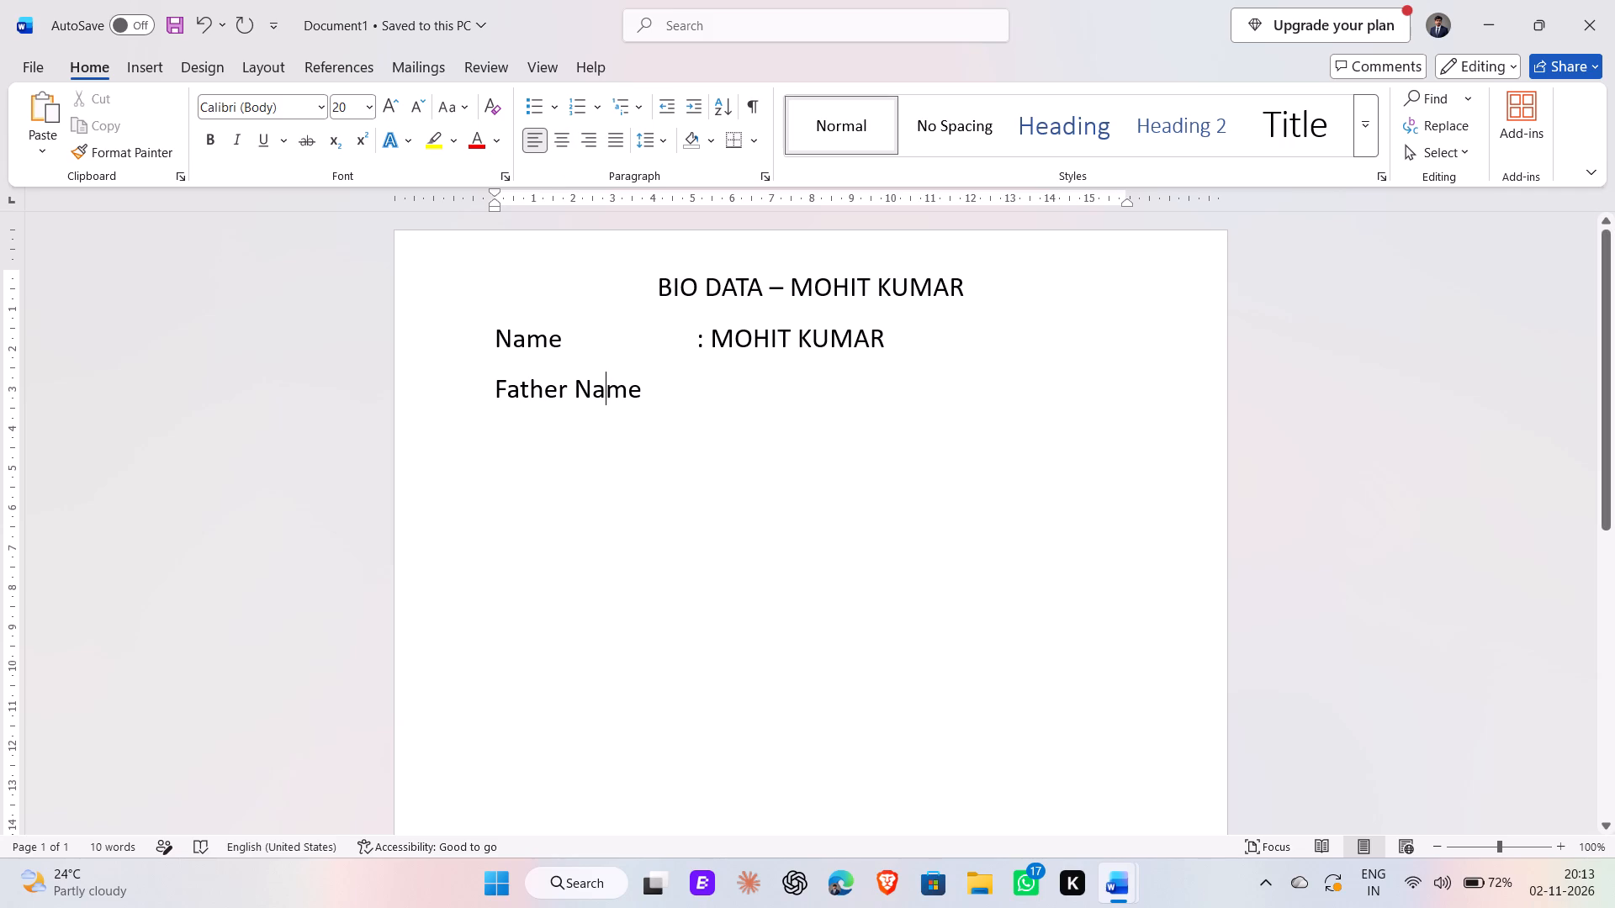
# Set the line spacing of the Name and Father Name lines to 1.0.
pyautogui.moveTo(493, 333); pyautogui.dragTo(667, 380)
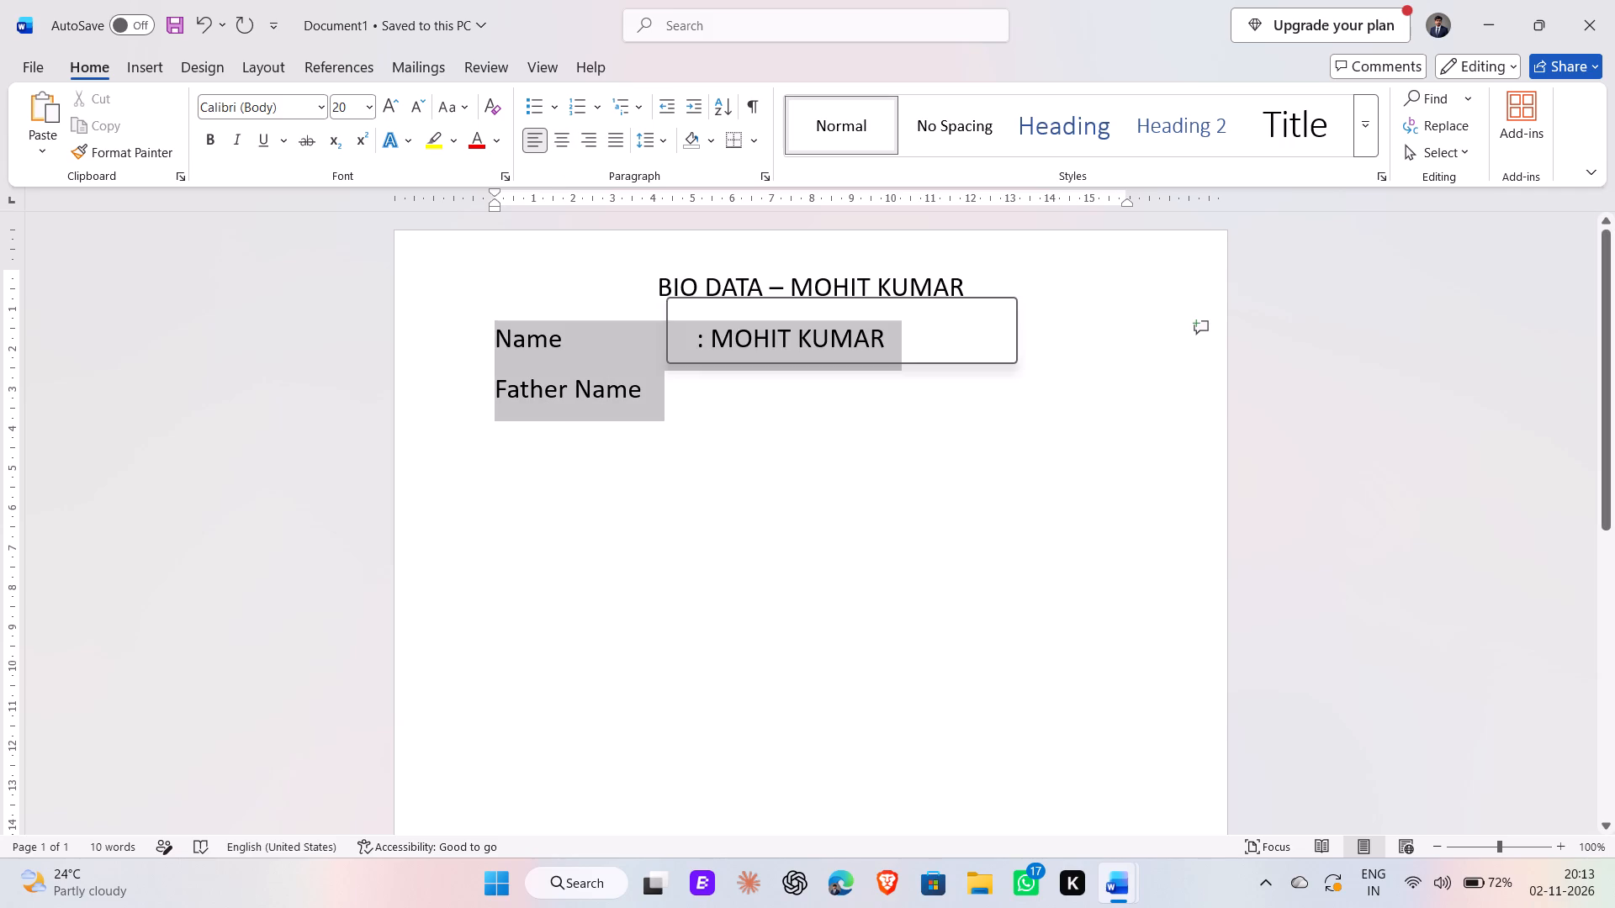
pyautogui.click(661, 138)
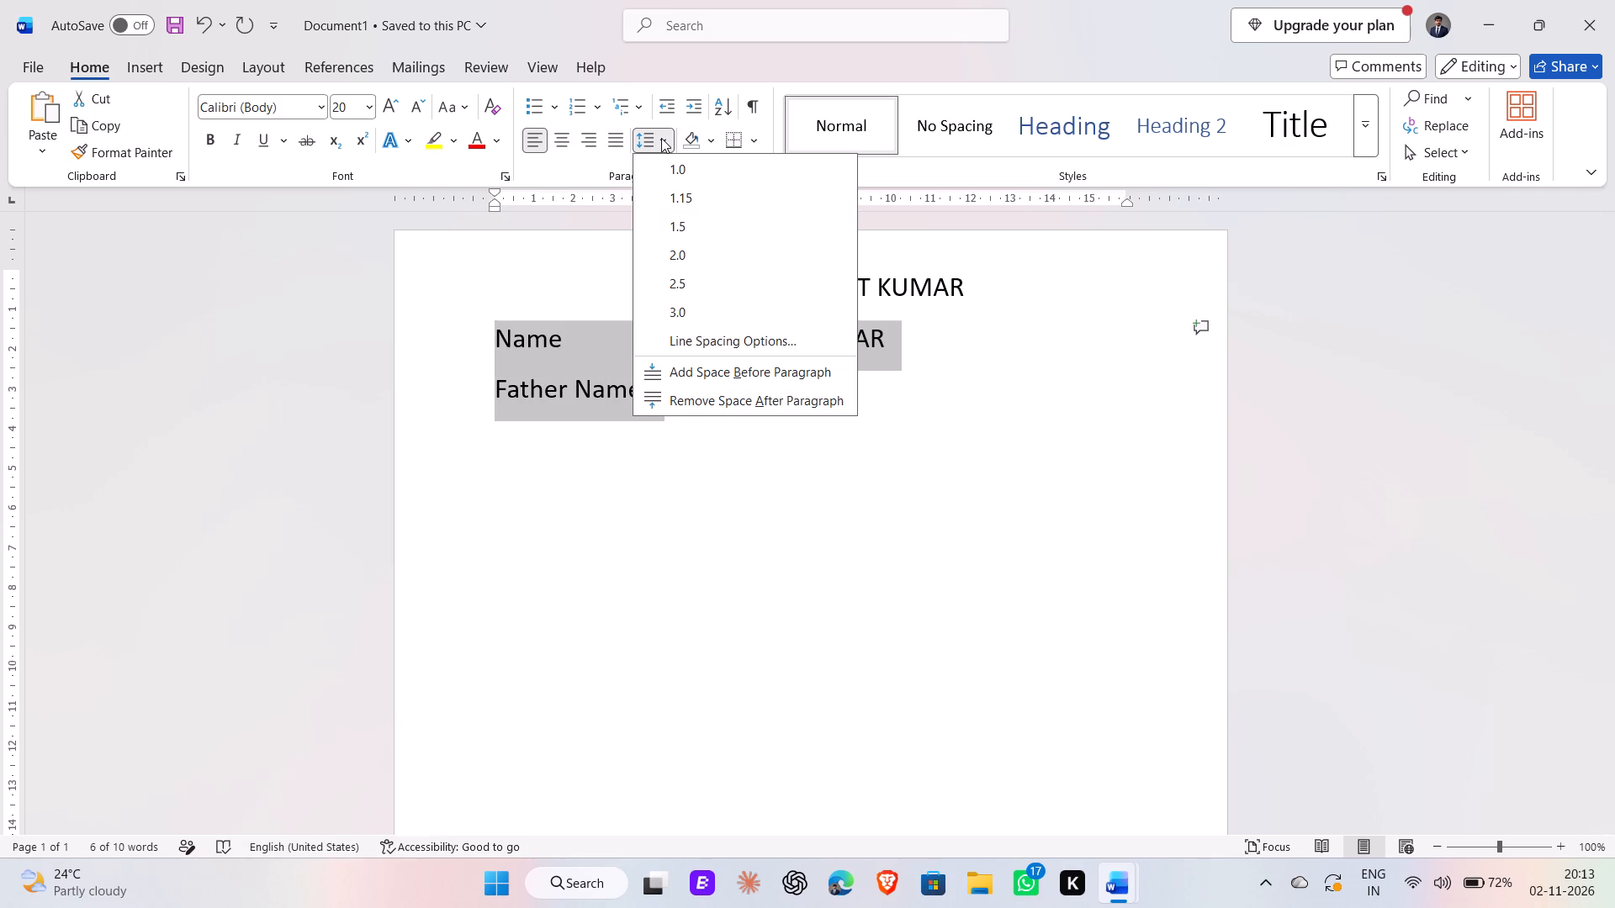
pyautogui.click(691, 169)
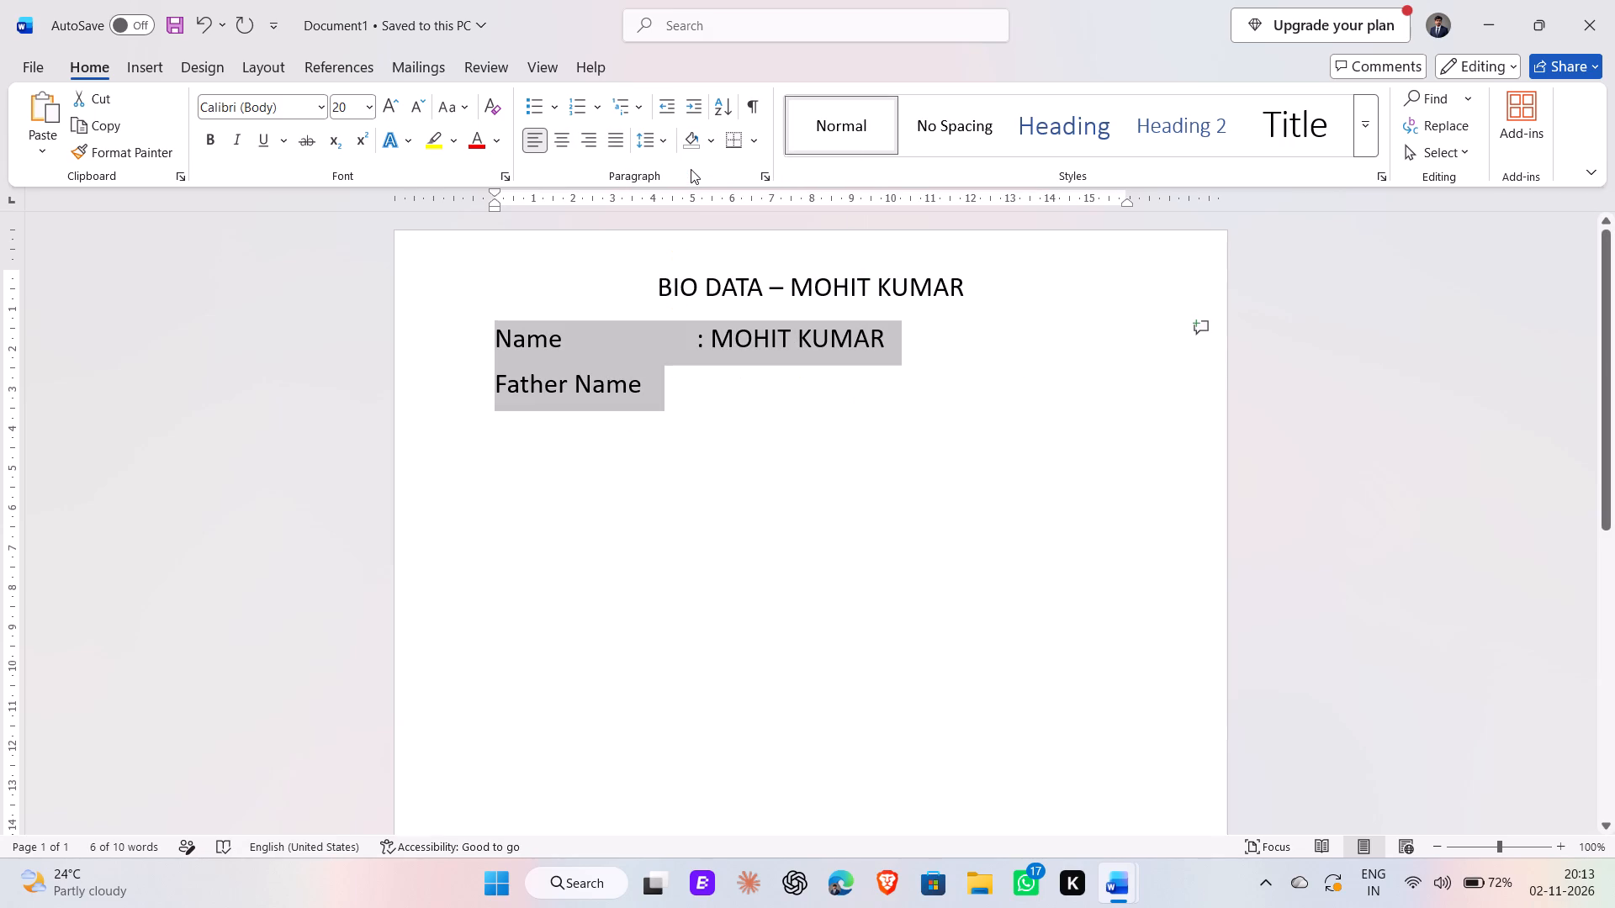
# Complete the Father Name line with a tab, an aligned colon and the father's full name in title case.
pyautogui.click(698, 380)
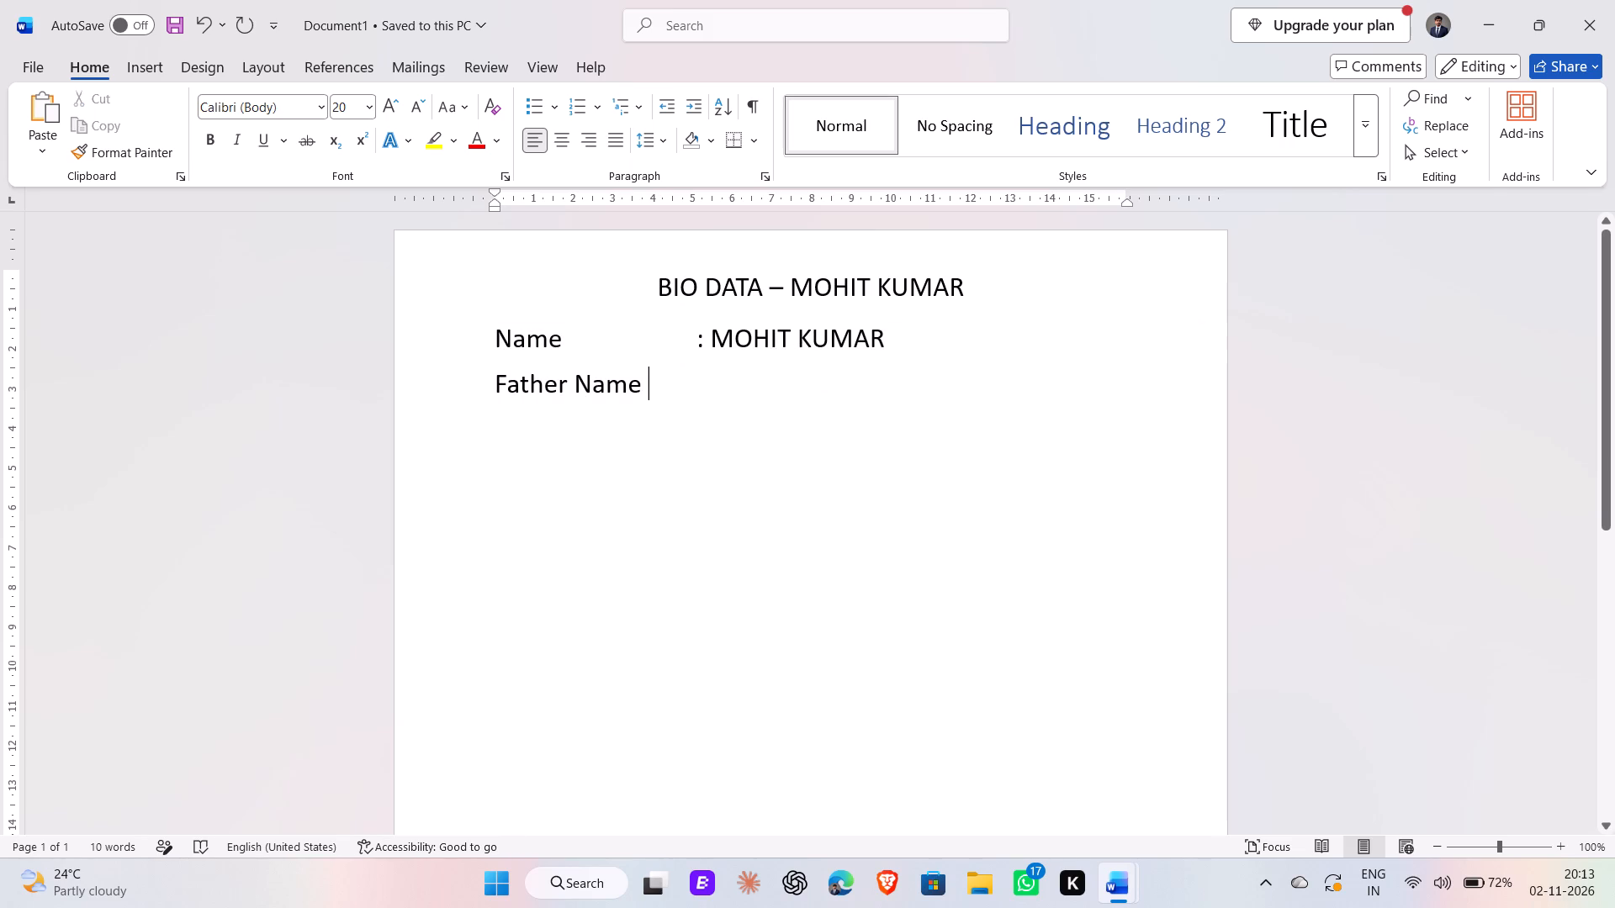
pyautogui.press('Tab')
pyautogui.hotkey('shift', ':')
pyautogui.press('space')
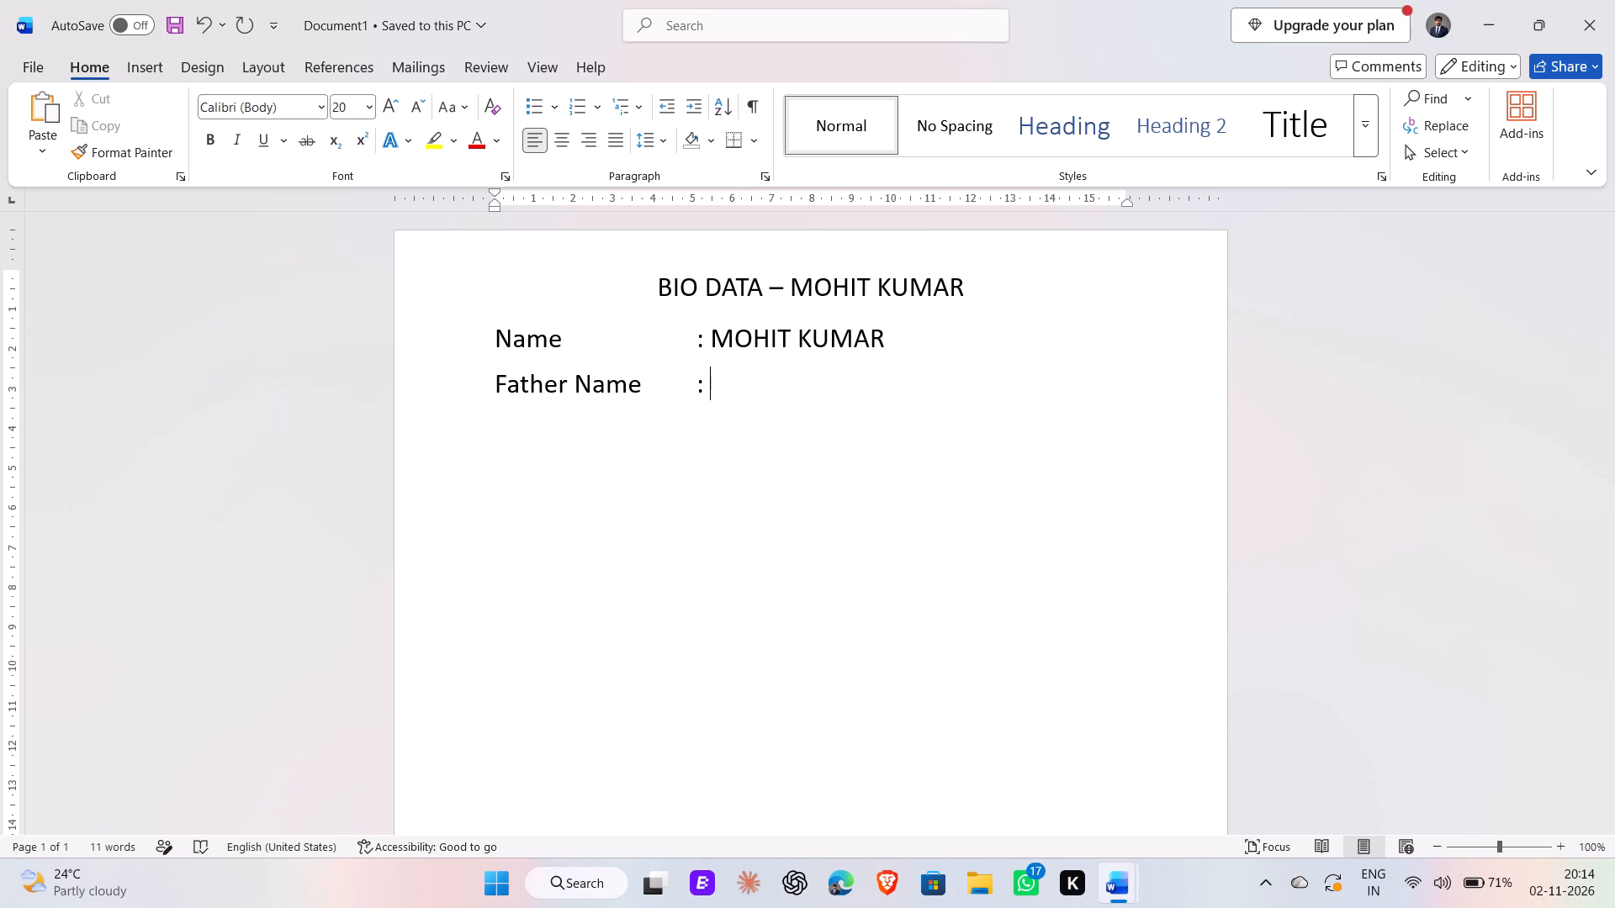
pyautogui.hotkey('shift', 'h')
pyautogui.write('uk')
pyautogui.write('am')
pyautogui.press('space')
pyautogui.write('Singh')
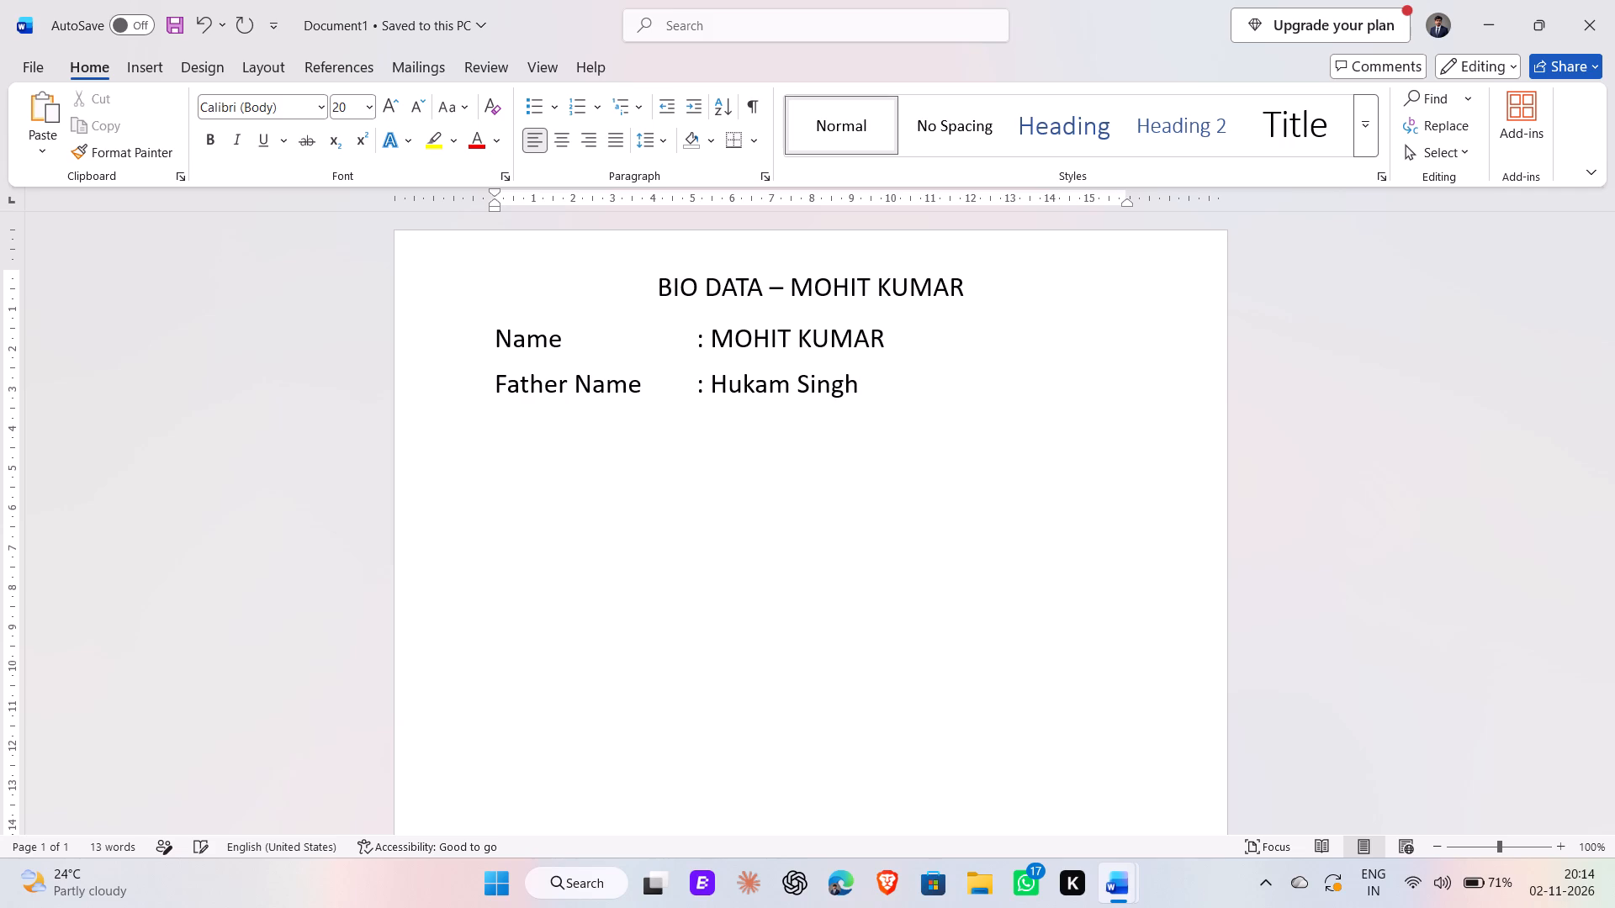
# Change the person's full name in the Name entry from all capitals to title case, leaving the heading in capitals.
pyautogui.click(883, 330)
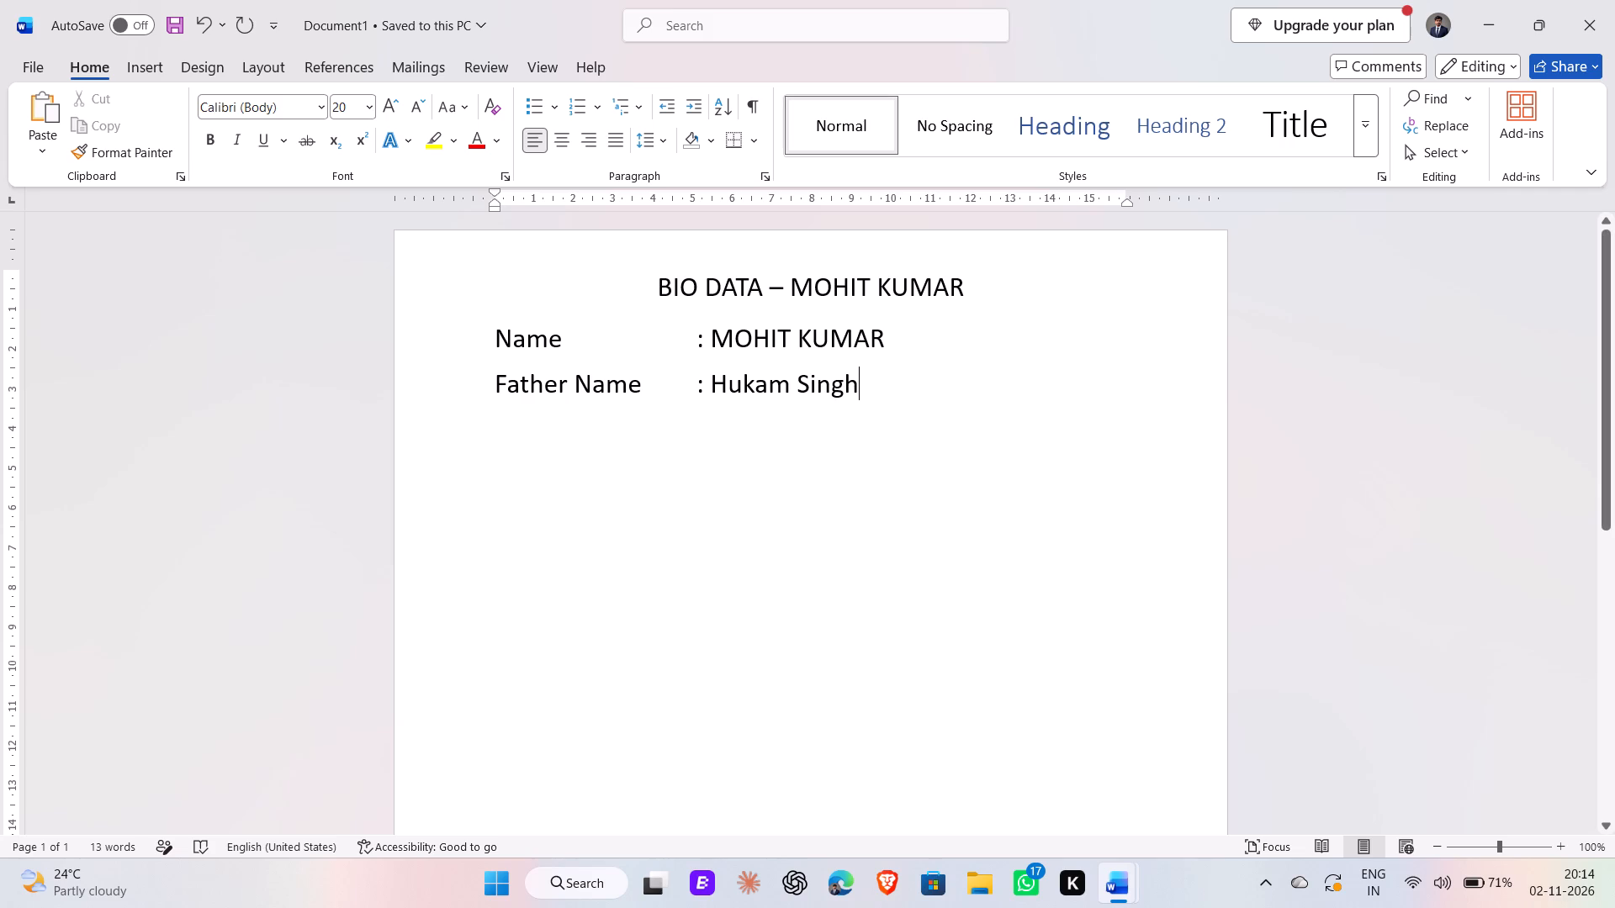
pyautogui.press('BackSpace')
pyautogui.press('BackSpace')
pyautogui.press('BackSpace')
pyautogui.press('BackSpace')
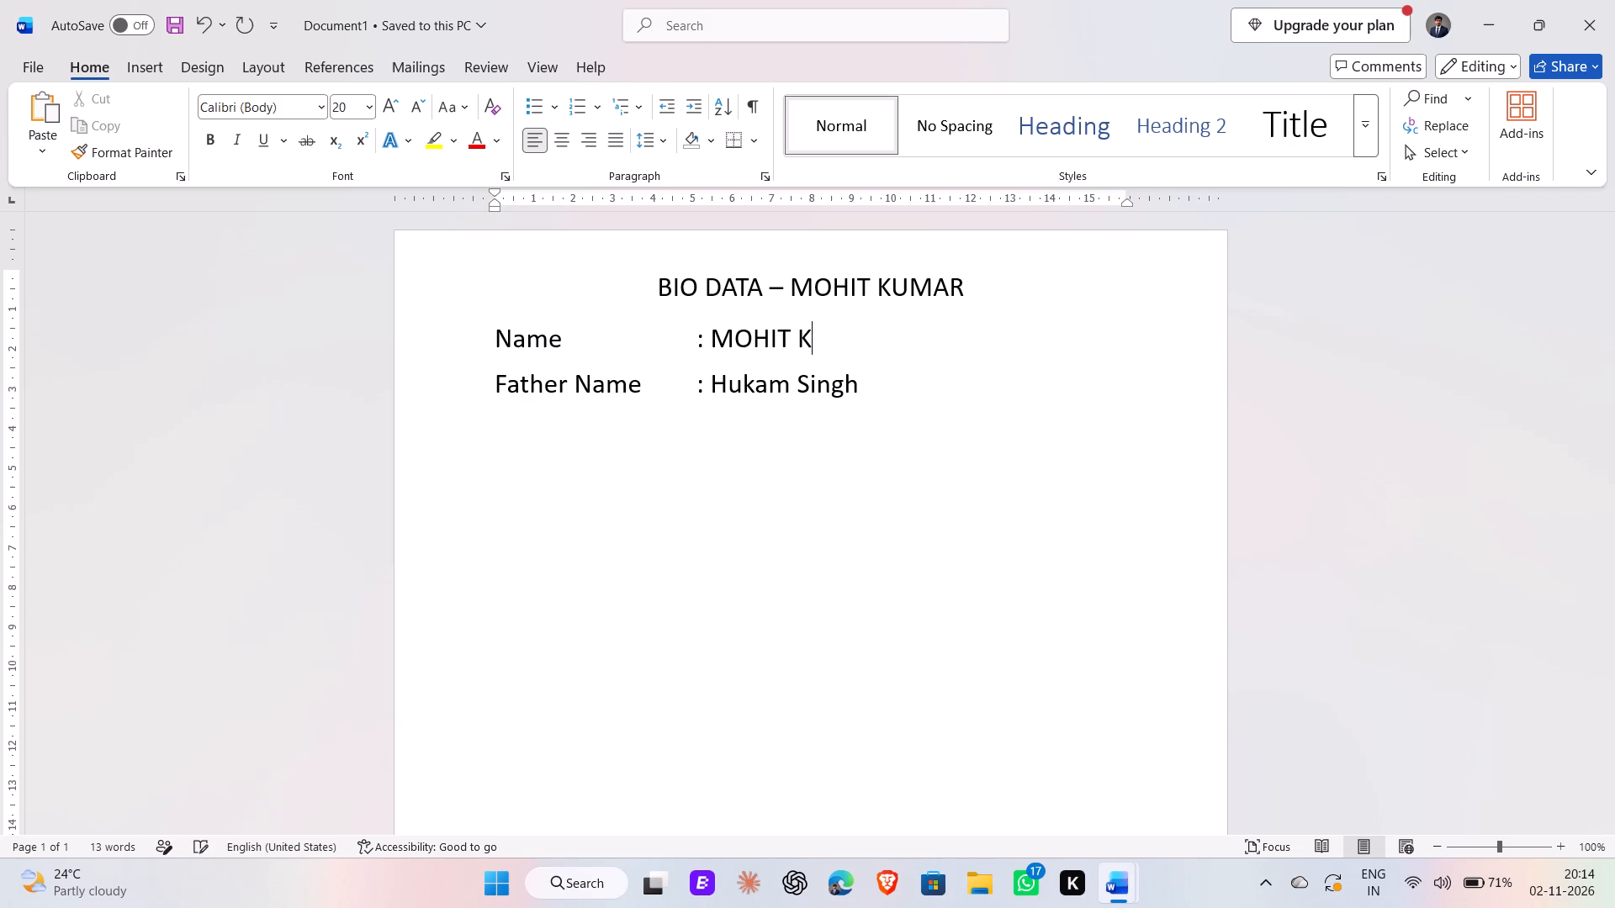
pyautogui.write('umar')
pyautogui.click(792, 338)
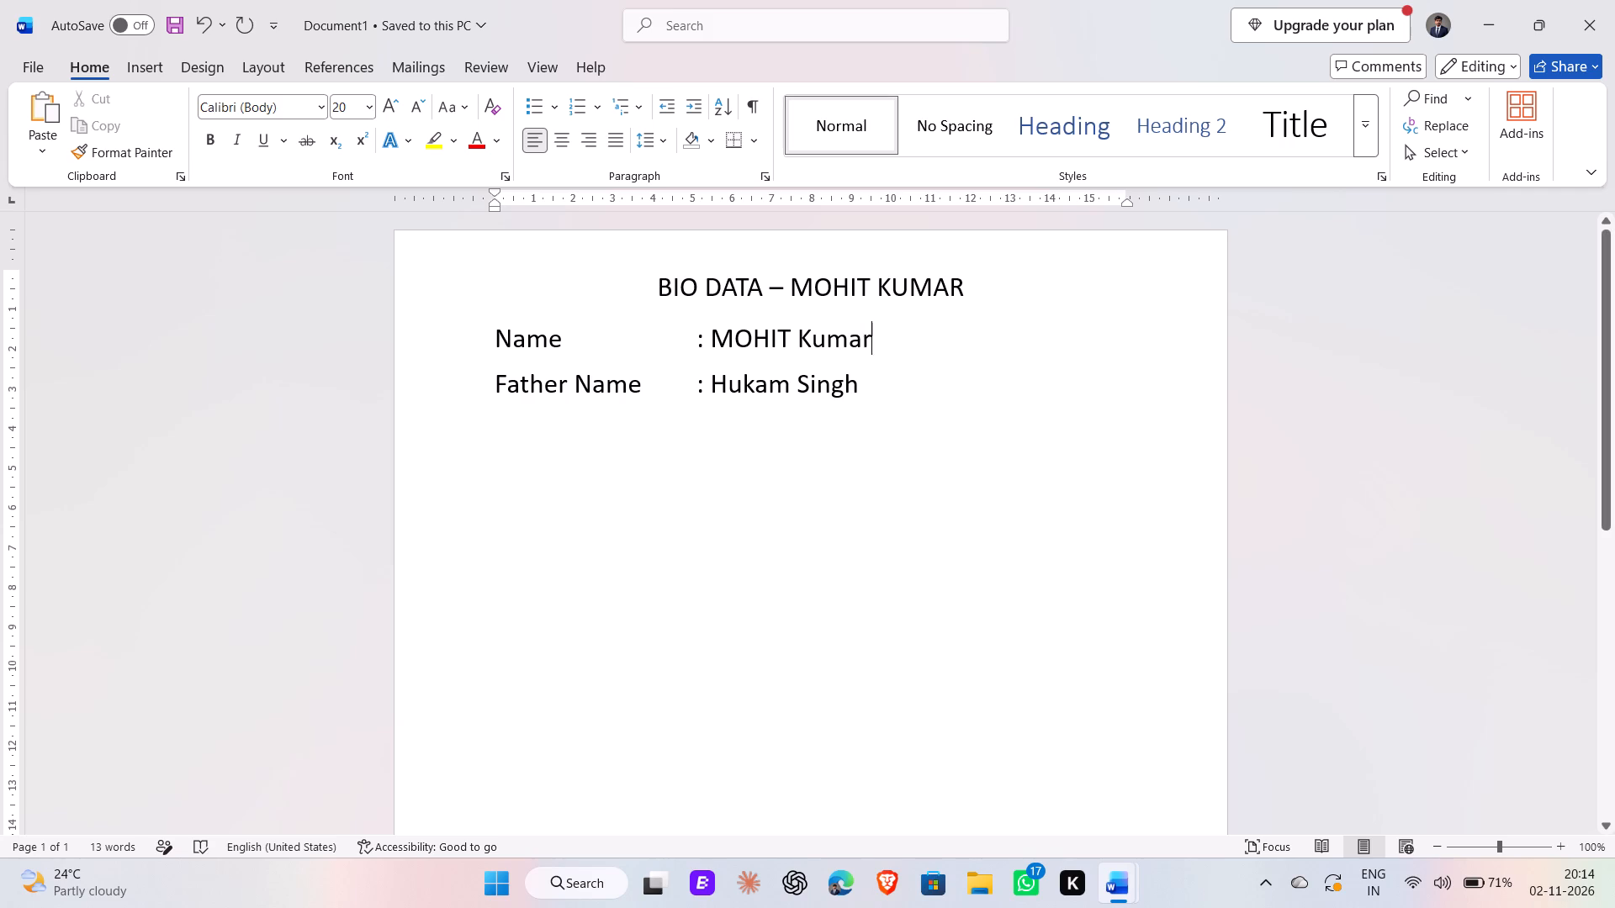
pyautogui.press('BackSpace')
pyautogui.press('BackSpace')
pyautogui.press('BackSpace')
pyautogui.press('BackSpace')
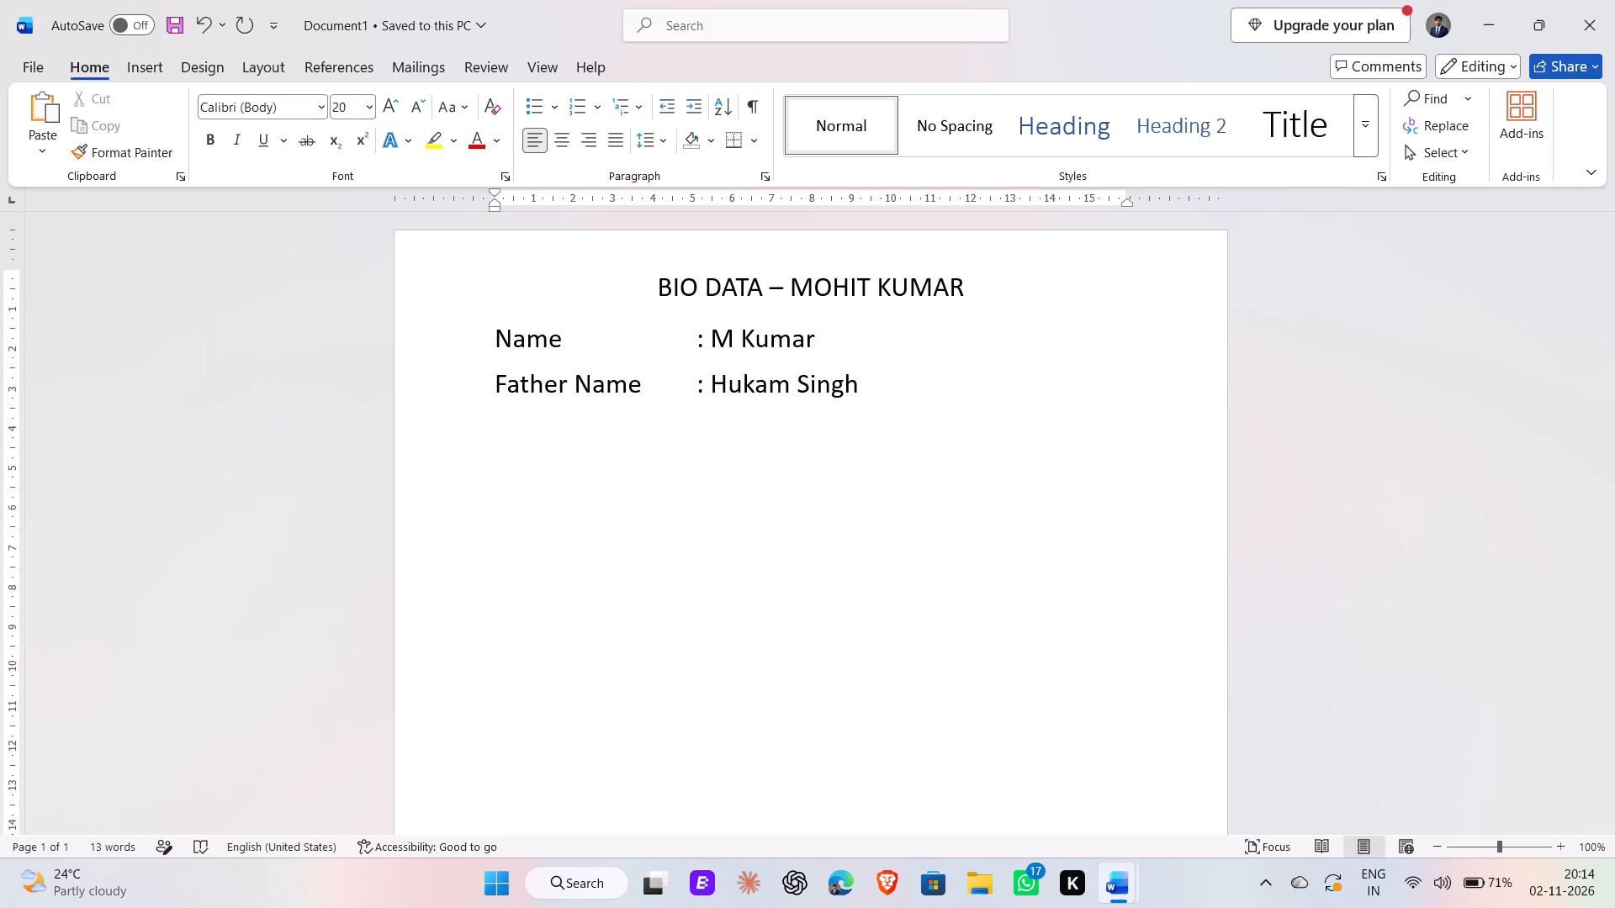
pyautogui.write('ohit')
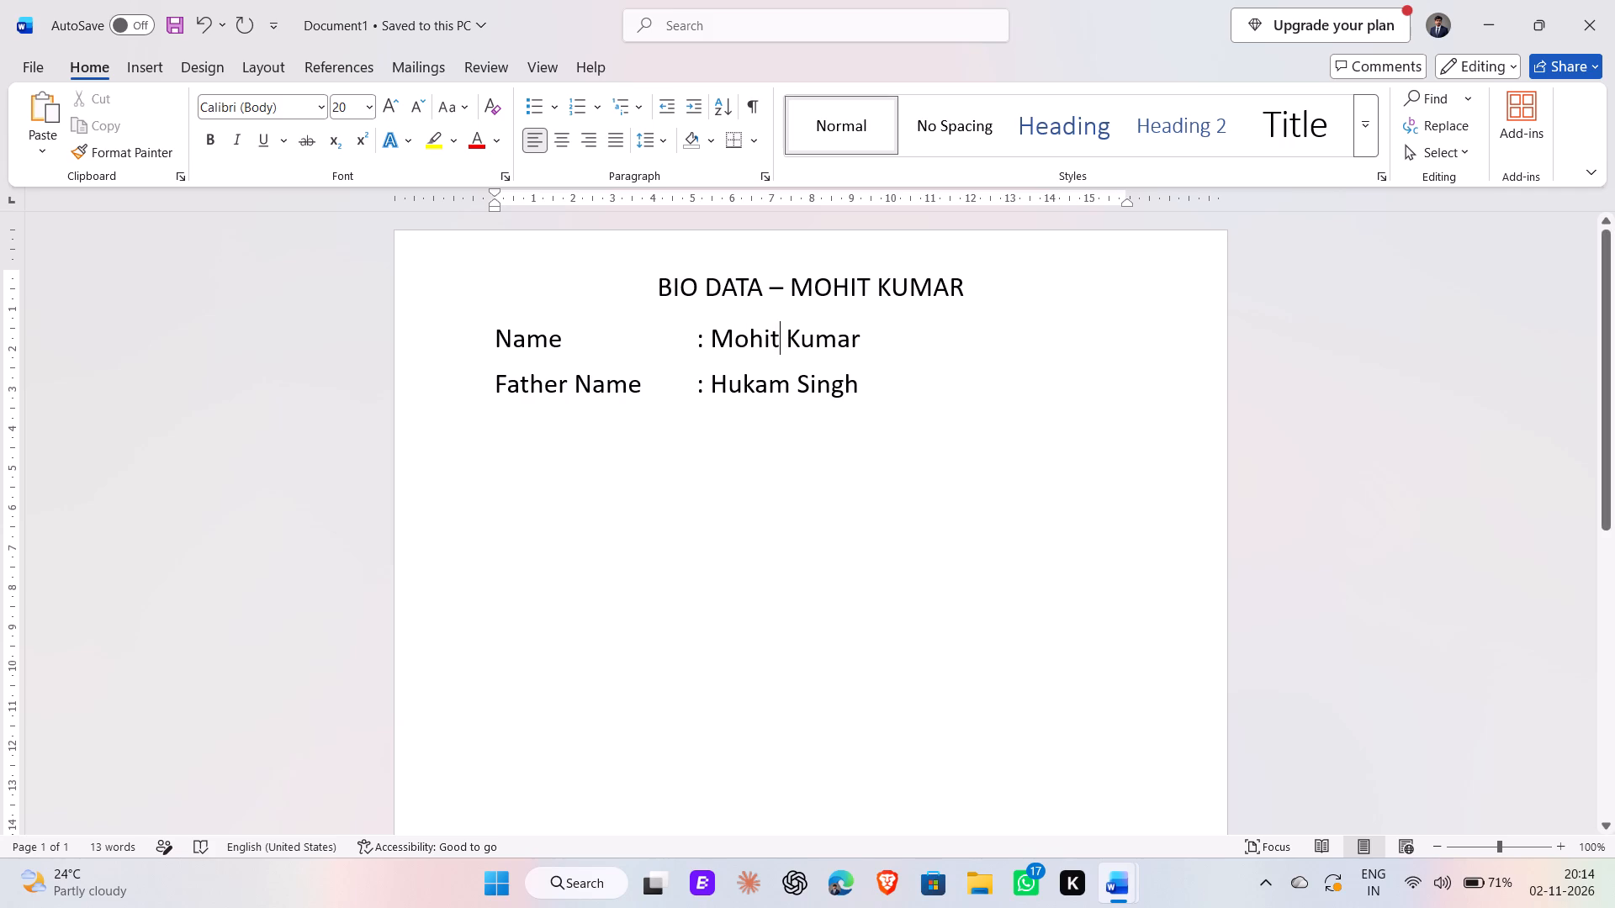
# Add the occupation "( Foreman DHBVN )" after the father's name on the Father Name line.
pyautogui.click(891, 394)
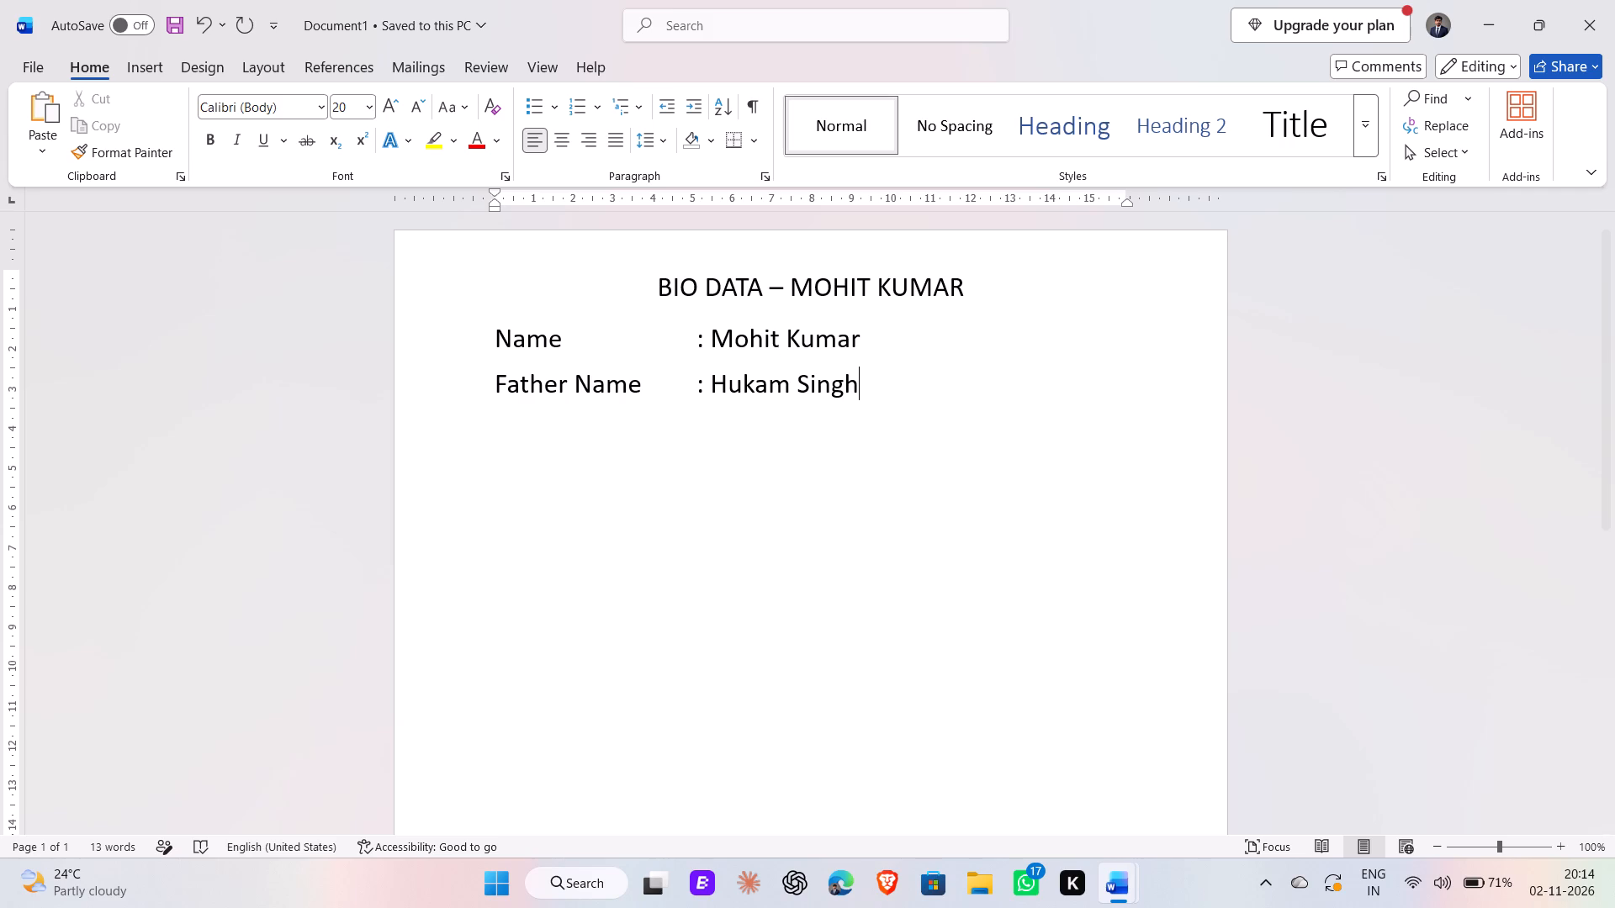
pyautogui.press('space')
pyautogui.hotkey('shift', '(')
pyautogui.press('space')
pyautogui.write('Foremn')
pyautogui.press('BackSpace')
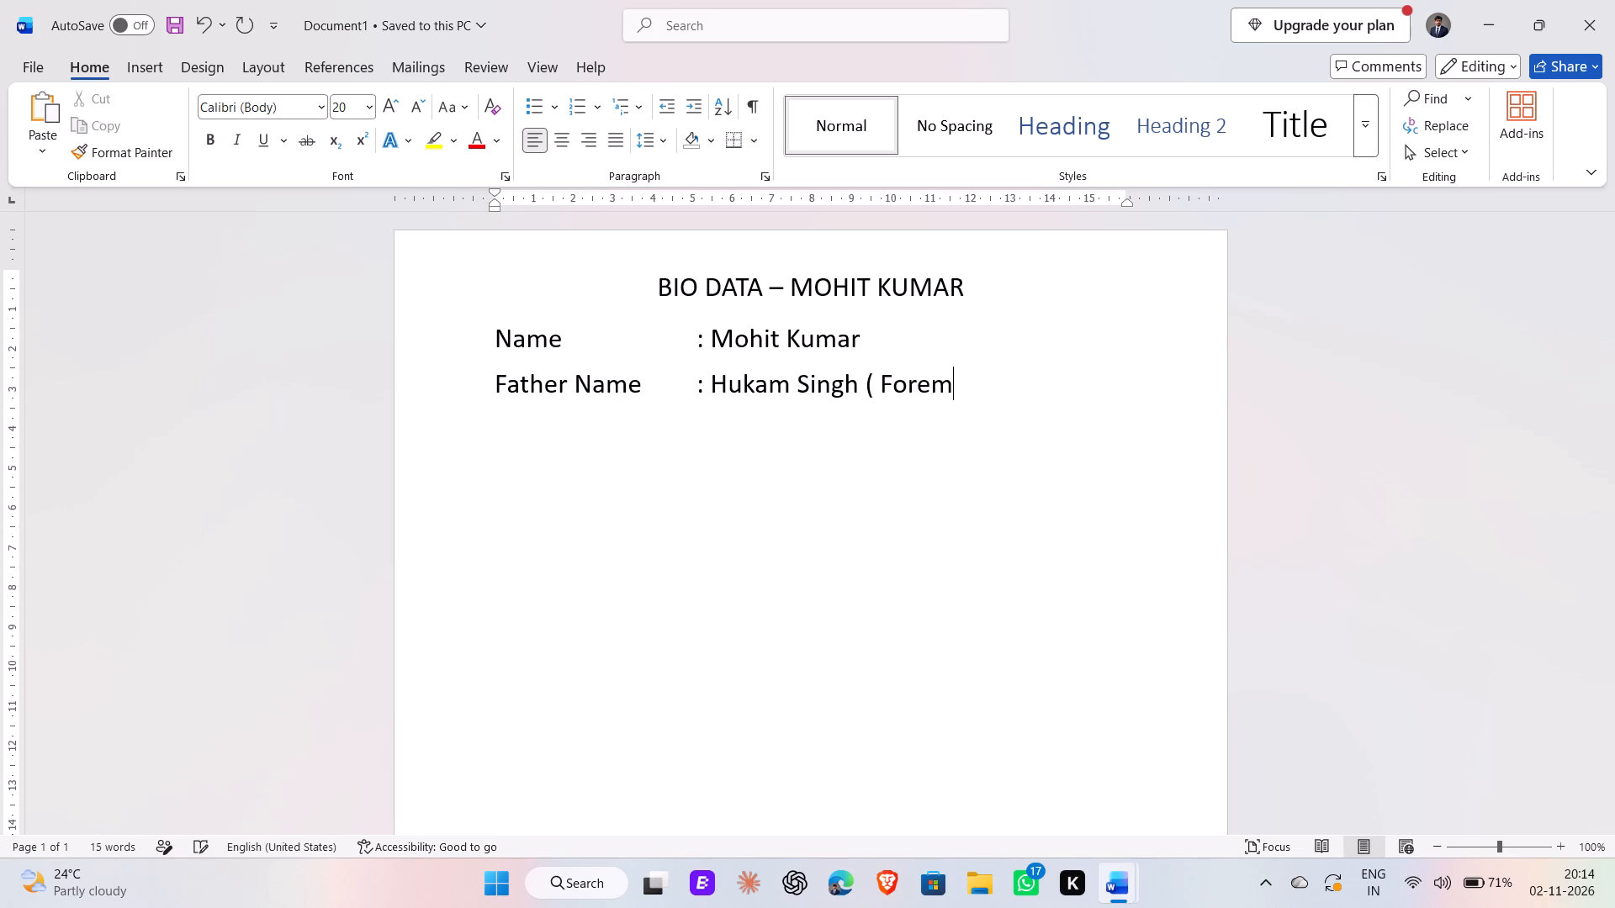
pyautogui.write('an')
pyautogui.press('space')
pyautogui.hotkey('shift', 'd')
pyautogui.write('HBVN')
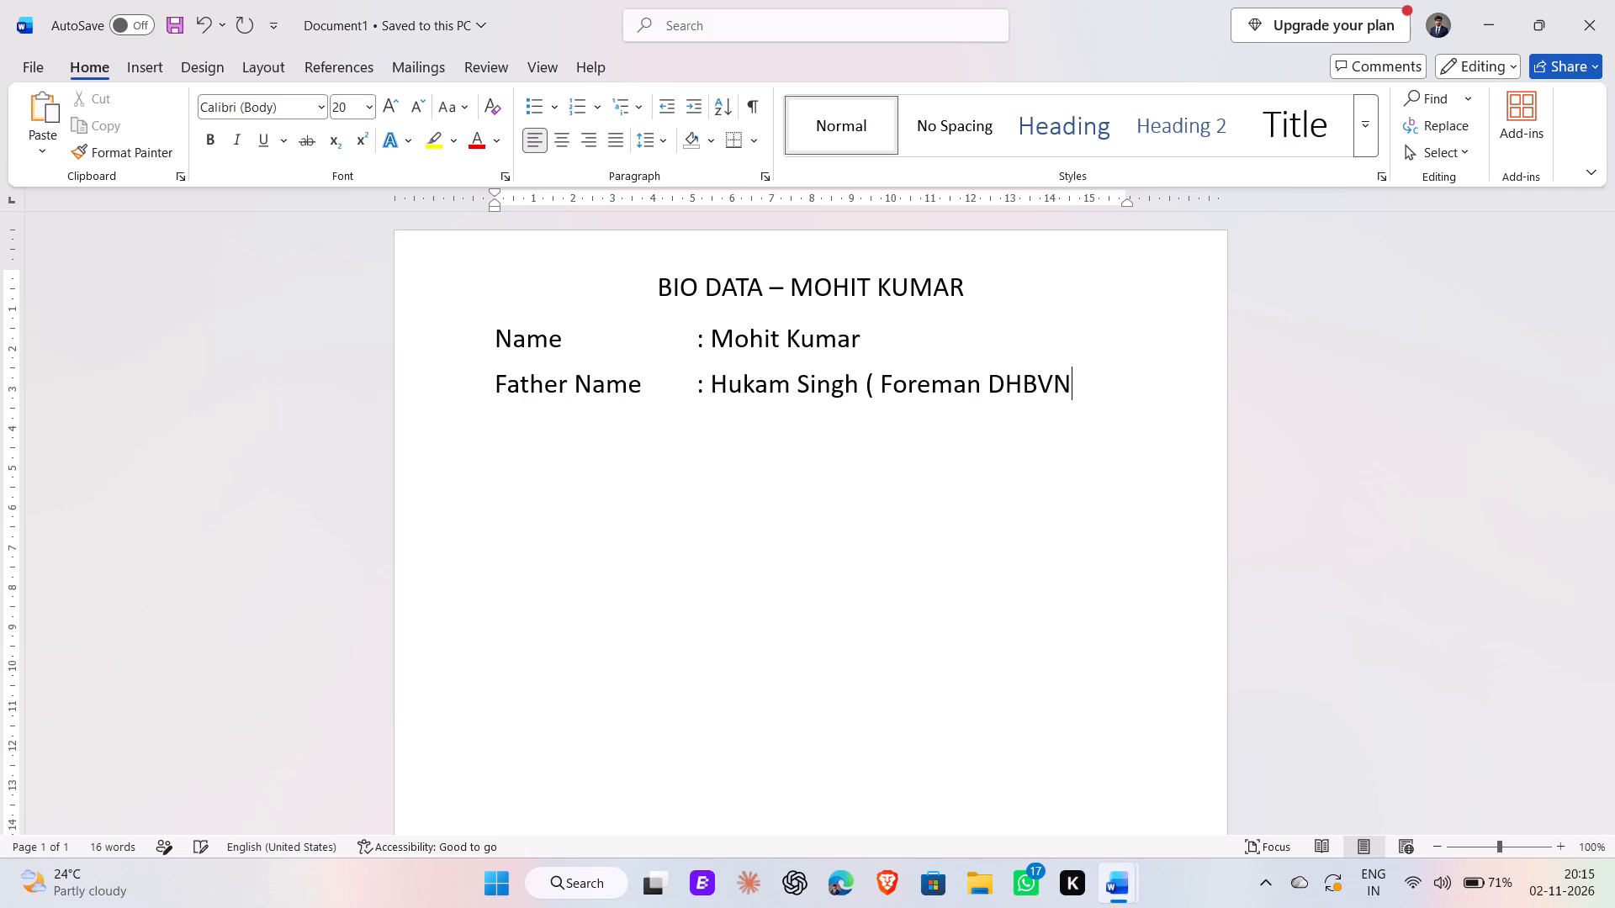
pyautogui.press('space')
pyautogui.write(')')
# Enter the label "Mother Name" on a new line below the Father Name entry, with both words capitalised.
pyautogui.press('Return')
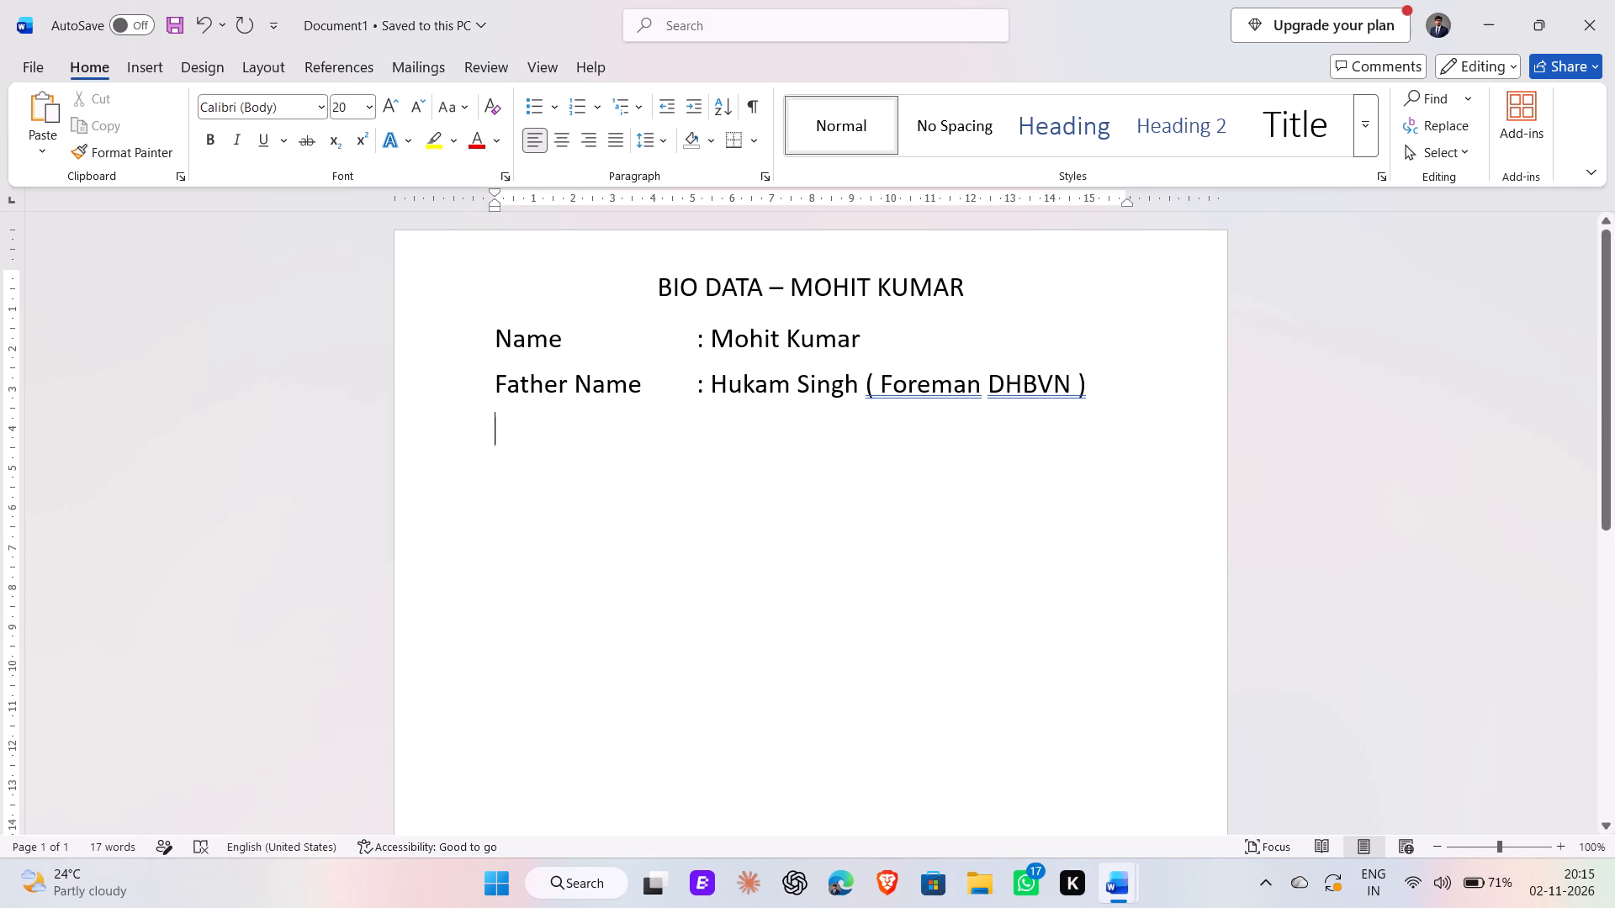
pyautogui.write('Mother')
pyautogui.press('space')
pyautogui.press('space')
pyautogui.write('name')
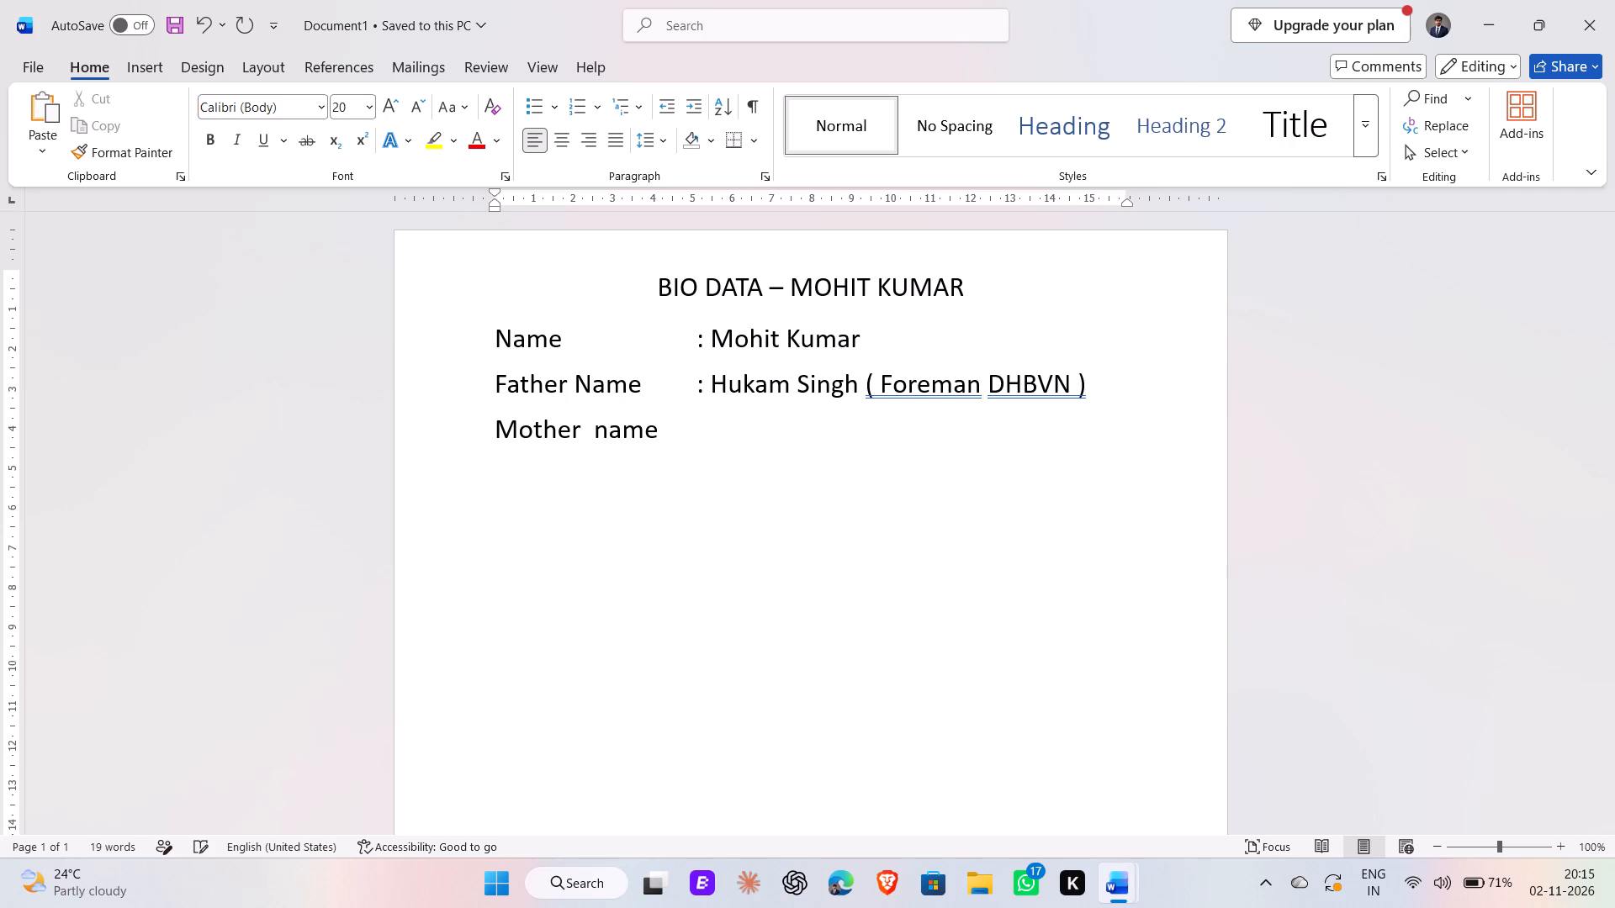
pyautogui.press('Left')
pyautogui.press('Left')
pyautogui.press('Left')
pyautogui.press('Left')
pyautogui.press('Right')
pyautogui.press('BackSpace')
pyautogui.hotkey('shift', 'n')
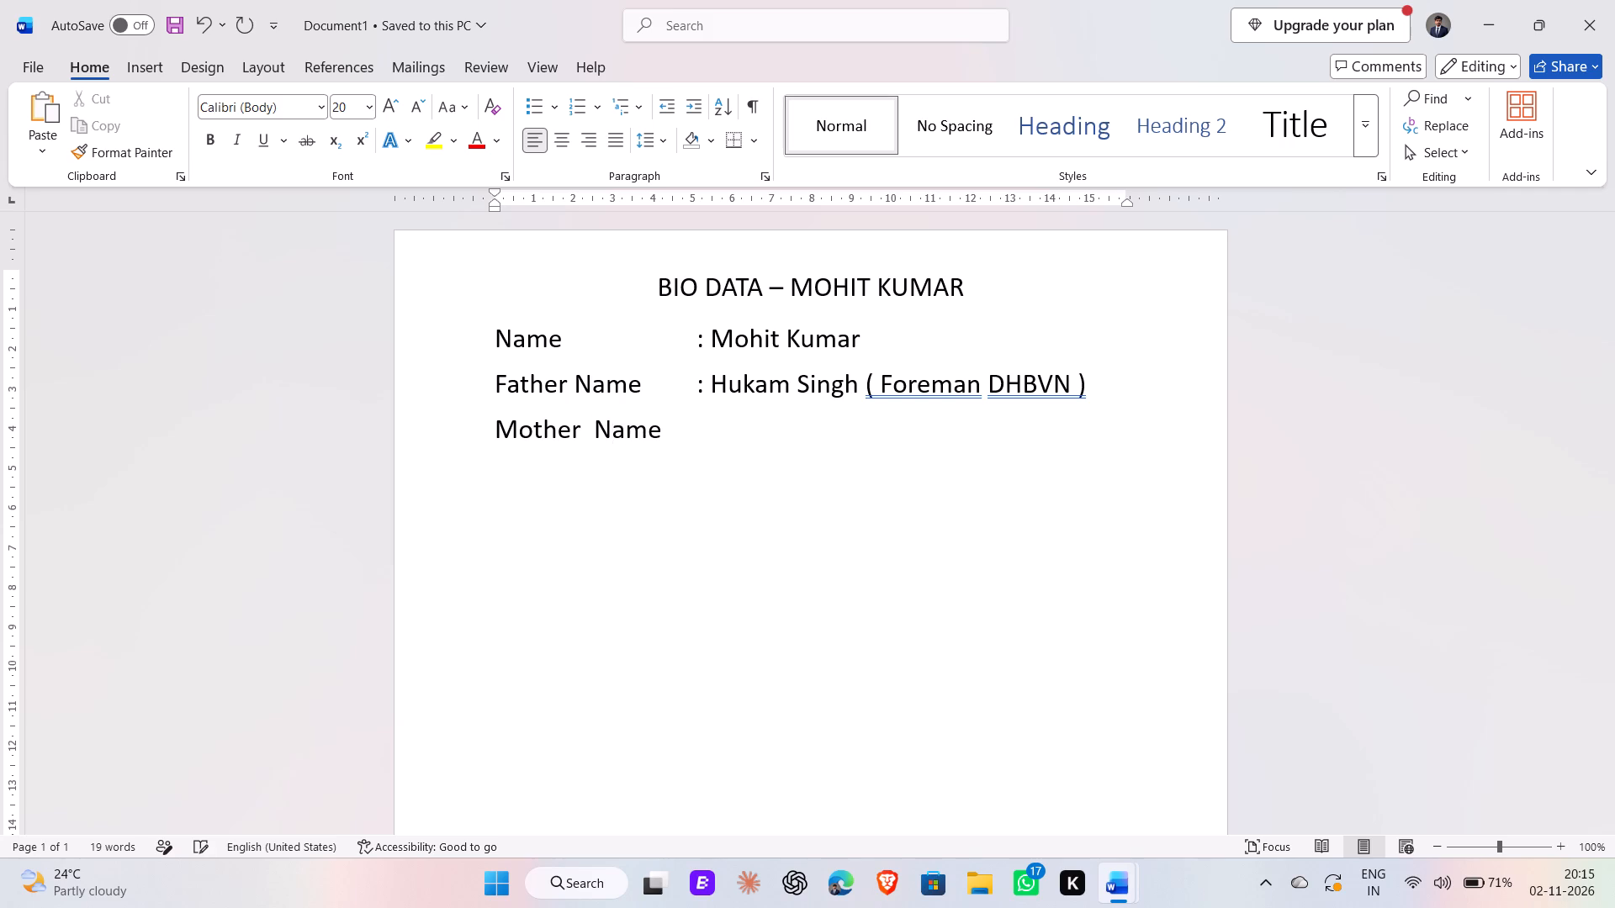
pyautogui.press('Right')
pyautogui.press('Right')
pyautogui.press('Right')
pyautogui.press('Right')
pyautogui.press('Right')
# Complete the Mother Name line with an aligned colon and the mother's first name.
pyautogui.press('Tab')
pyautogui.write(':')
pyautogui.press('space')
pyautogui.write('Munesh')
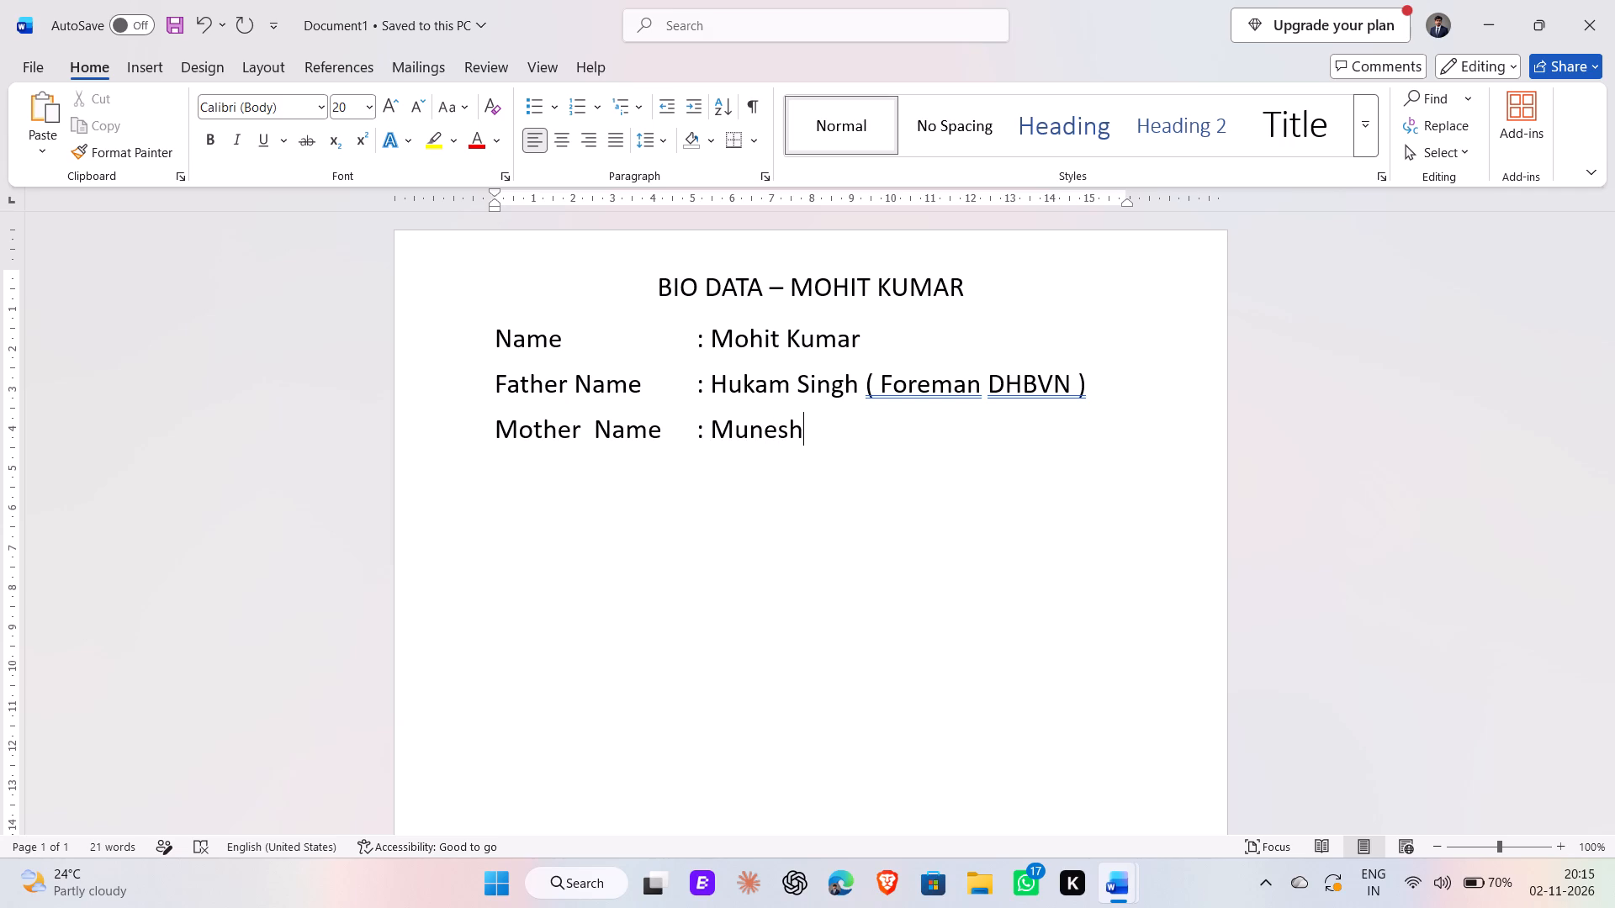
# Add a Height entry below the Mother Name line, with an aligned colon and the value 5’7”.
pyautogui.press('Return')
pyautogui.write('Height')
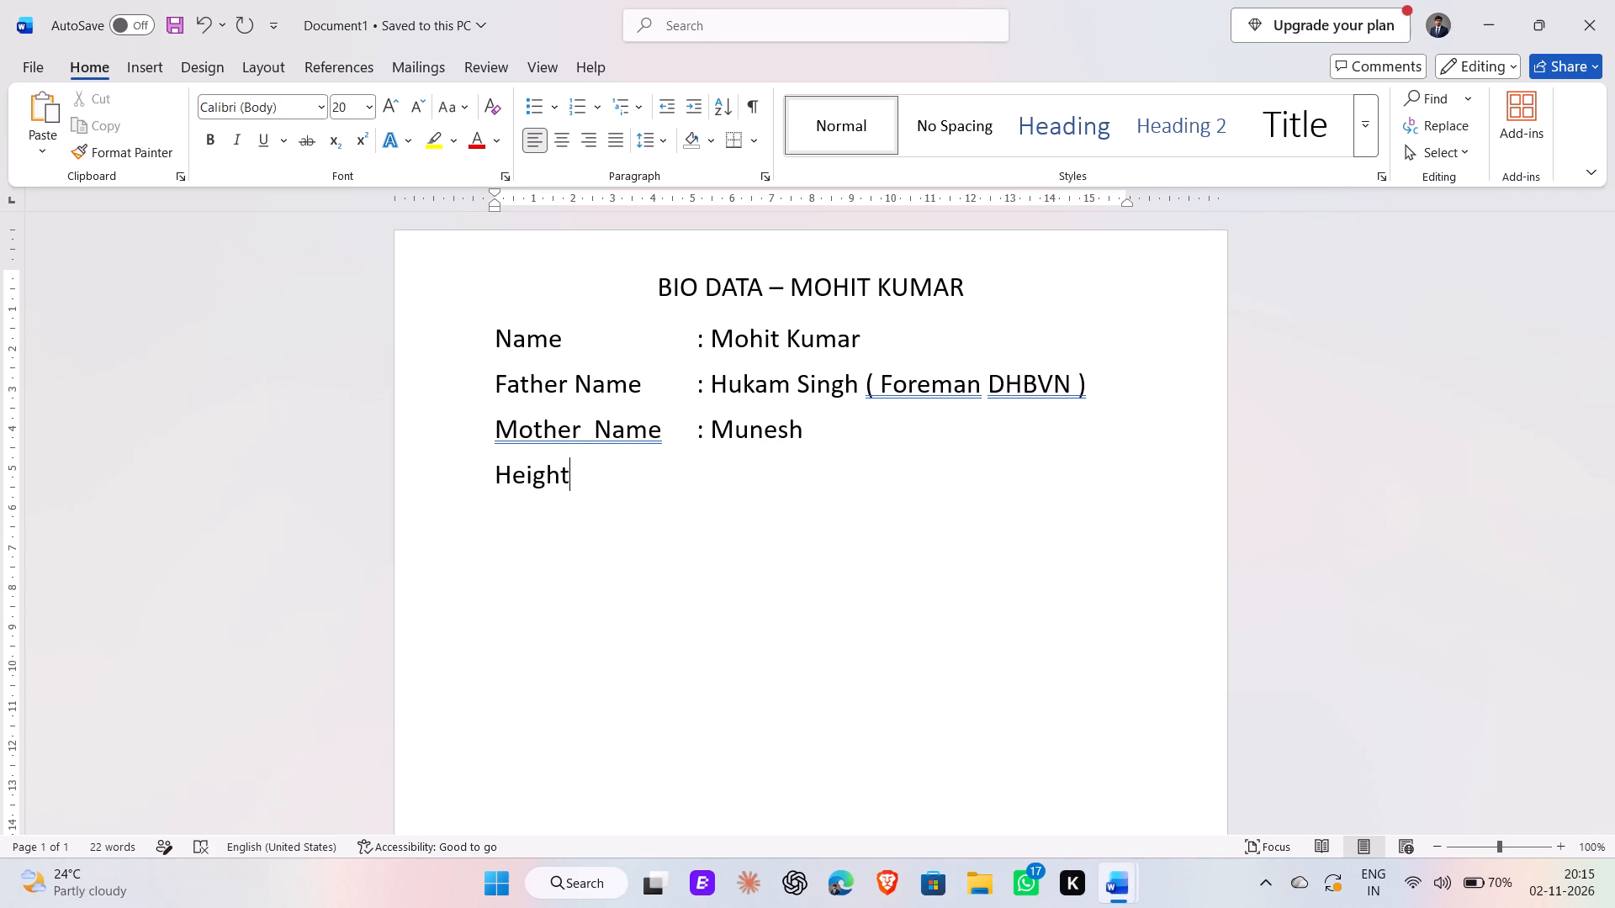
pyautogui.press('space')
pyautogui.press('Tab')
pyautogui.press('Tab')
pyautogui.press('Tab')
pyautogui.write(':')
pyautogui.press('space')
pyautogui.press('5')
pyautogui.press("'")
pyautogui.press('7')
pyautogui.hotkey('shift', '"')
# Add the label "Education" with an aligned colon on a new line below the Height entry.
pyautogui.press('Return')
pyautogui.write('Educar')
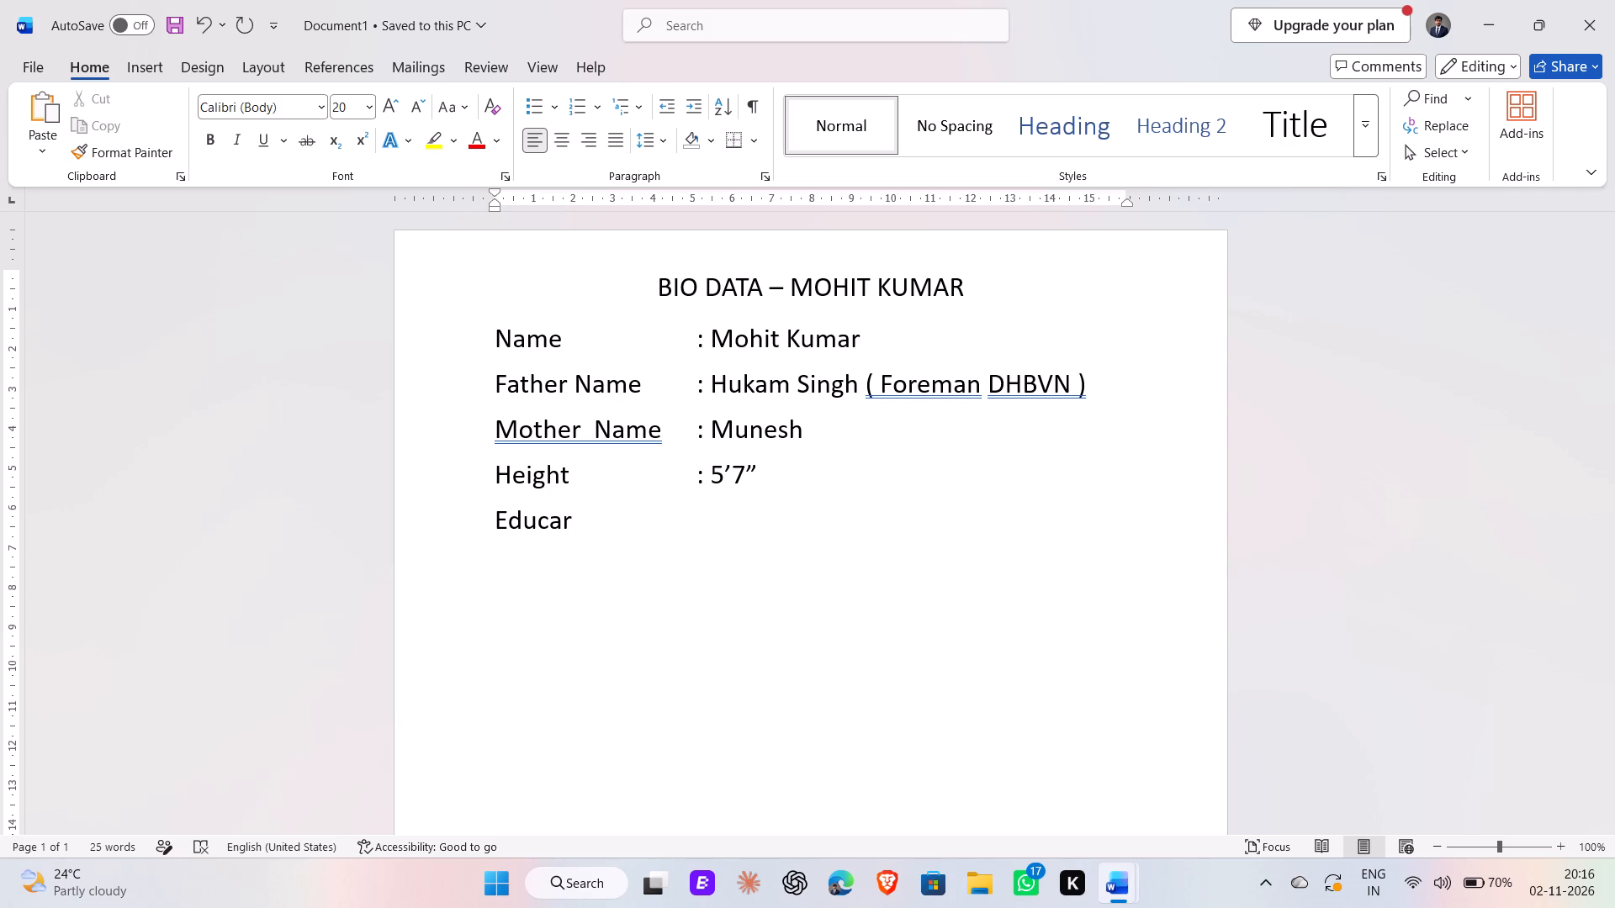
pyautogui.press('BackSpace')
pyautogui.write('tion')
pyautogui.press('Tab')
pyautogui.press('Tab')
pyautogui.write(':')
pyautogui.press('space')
# Fill in the Education entry with "Diploma ( Mechanical Engineering)".
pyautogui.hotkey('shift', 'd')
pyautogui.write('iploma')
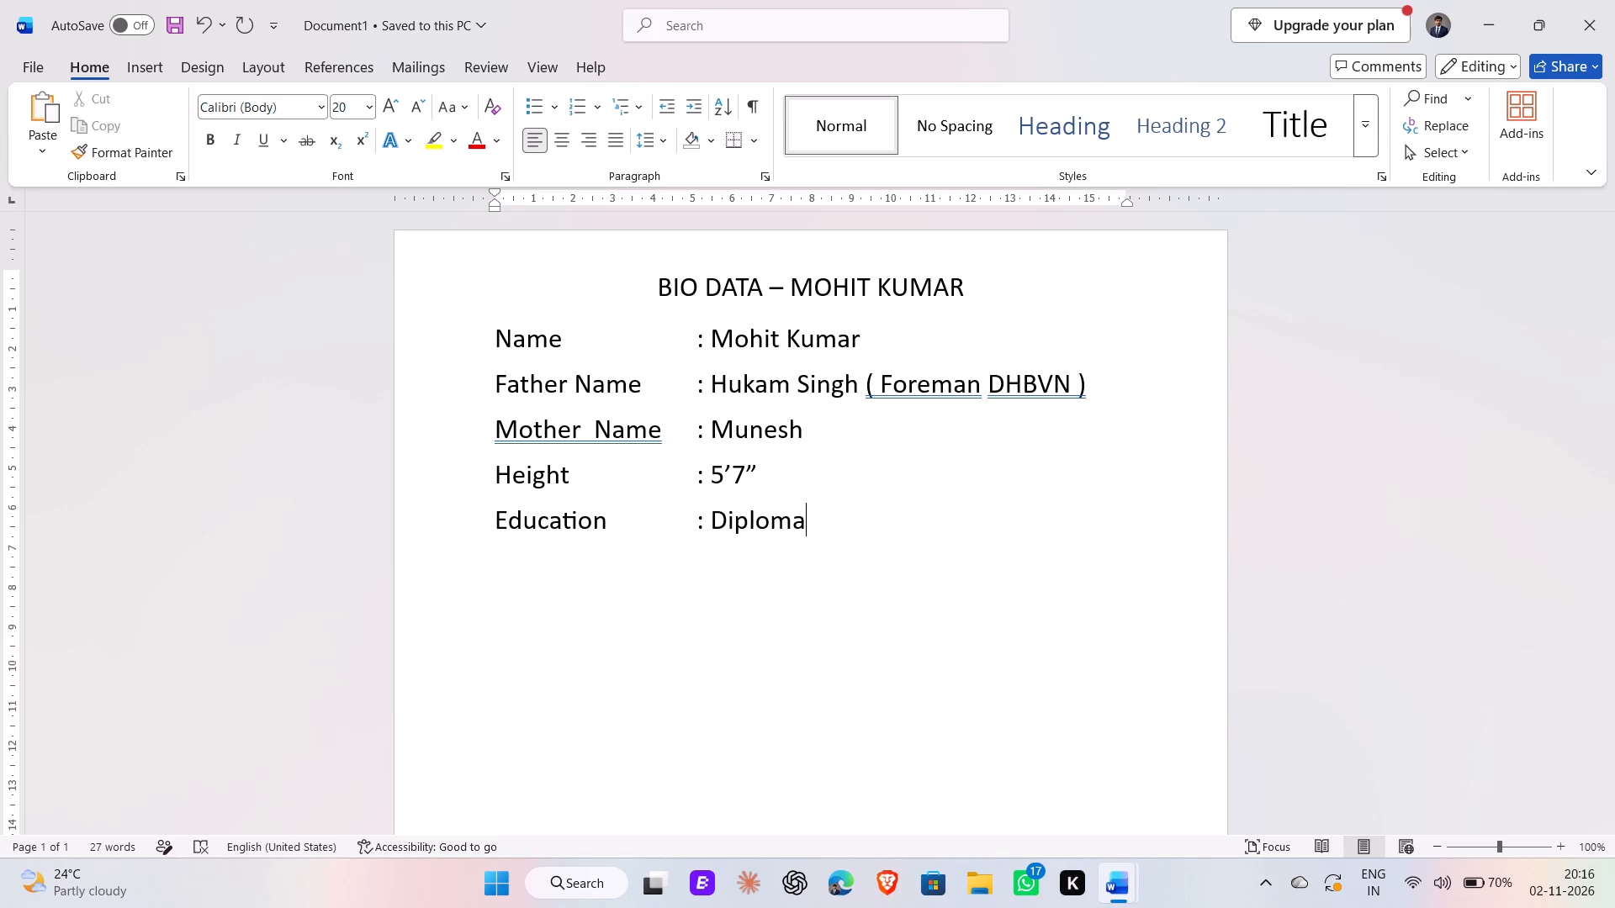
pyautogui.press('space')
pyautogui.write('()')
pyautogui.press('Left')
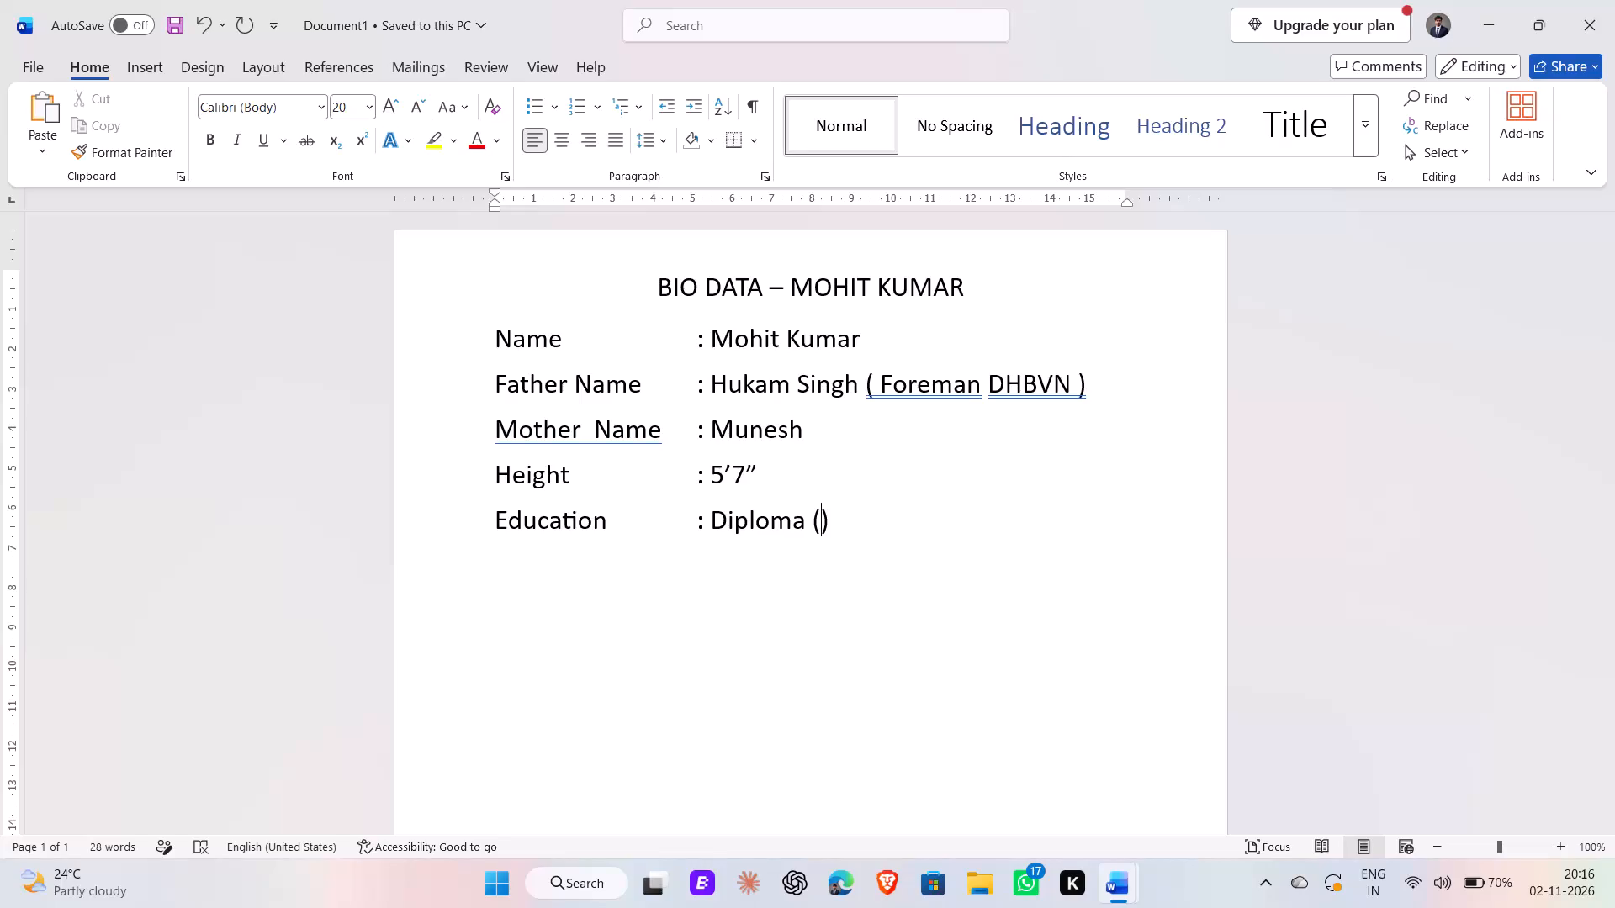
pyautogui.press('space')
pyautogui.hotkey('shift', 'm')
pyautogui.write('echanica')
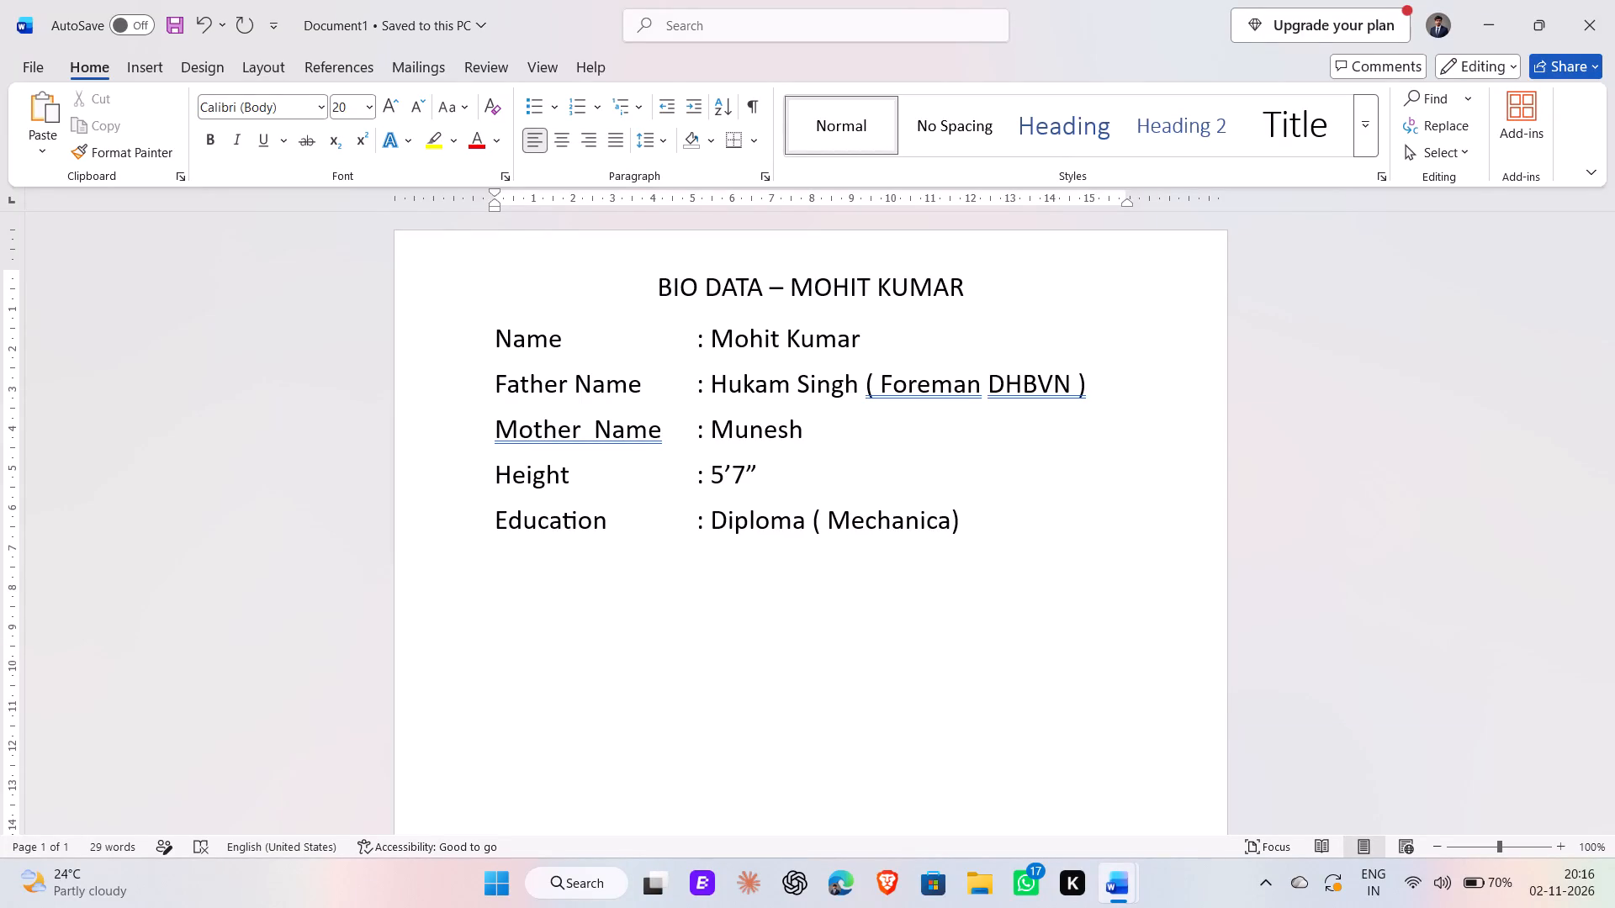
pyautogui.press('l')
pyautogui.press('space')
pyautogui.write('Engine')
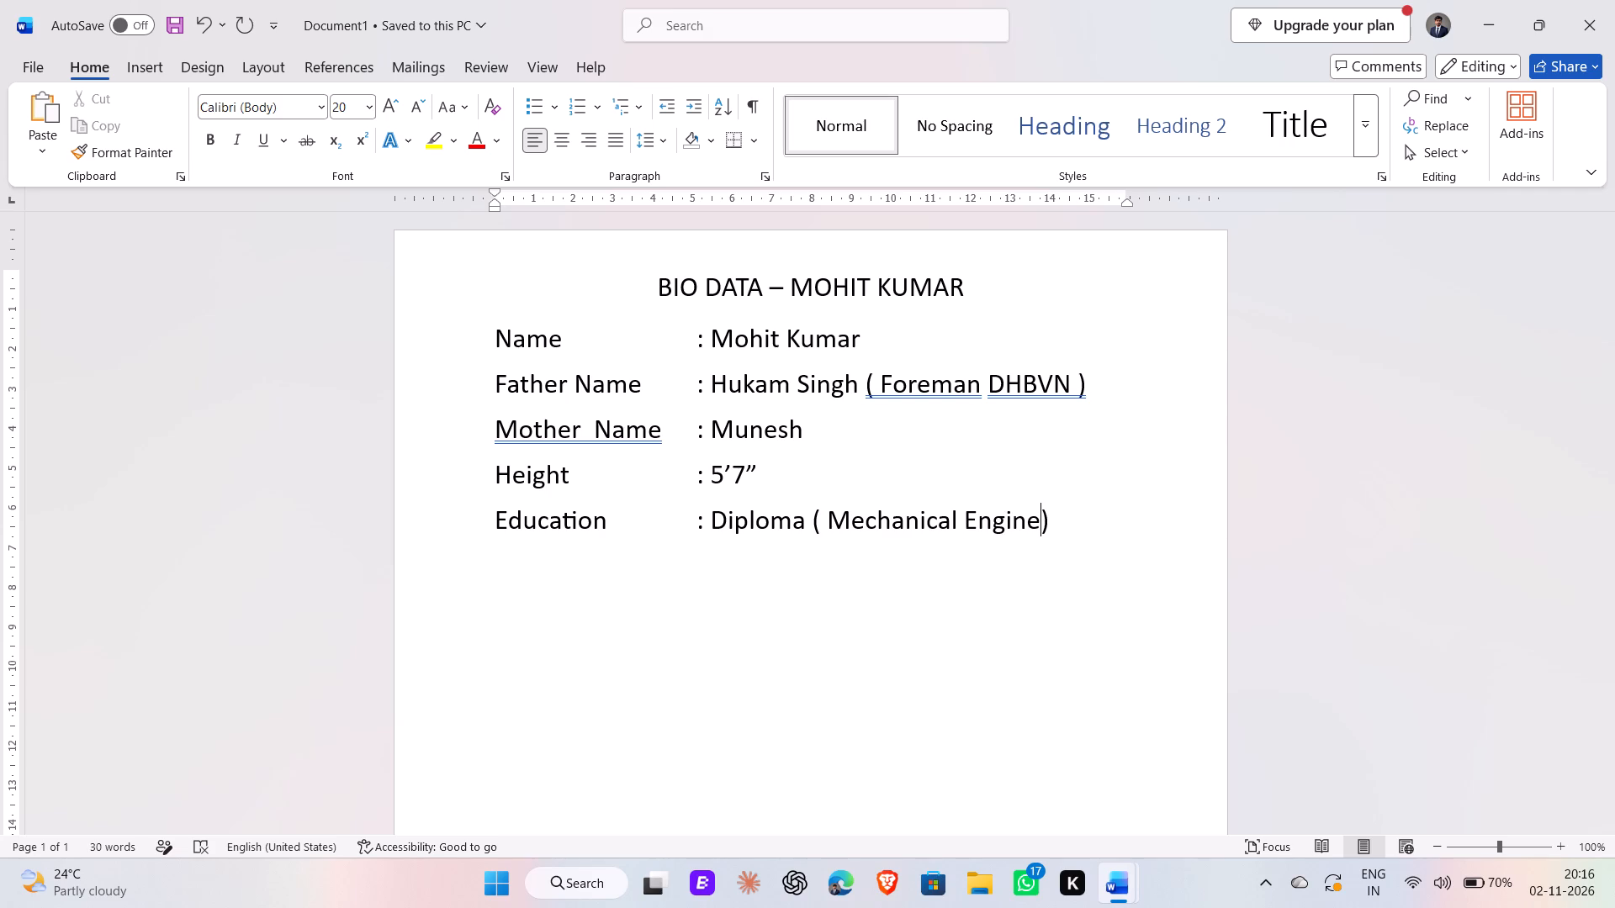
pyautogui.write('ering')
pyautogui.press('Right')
# Add a Gotra entry on a new line below Education, with an aligned colon and the value "Tanwar".
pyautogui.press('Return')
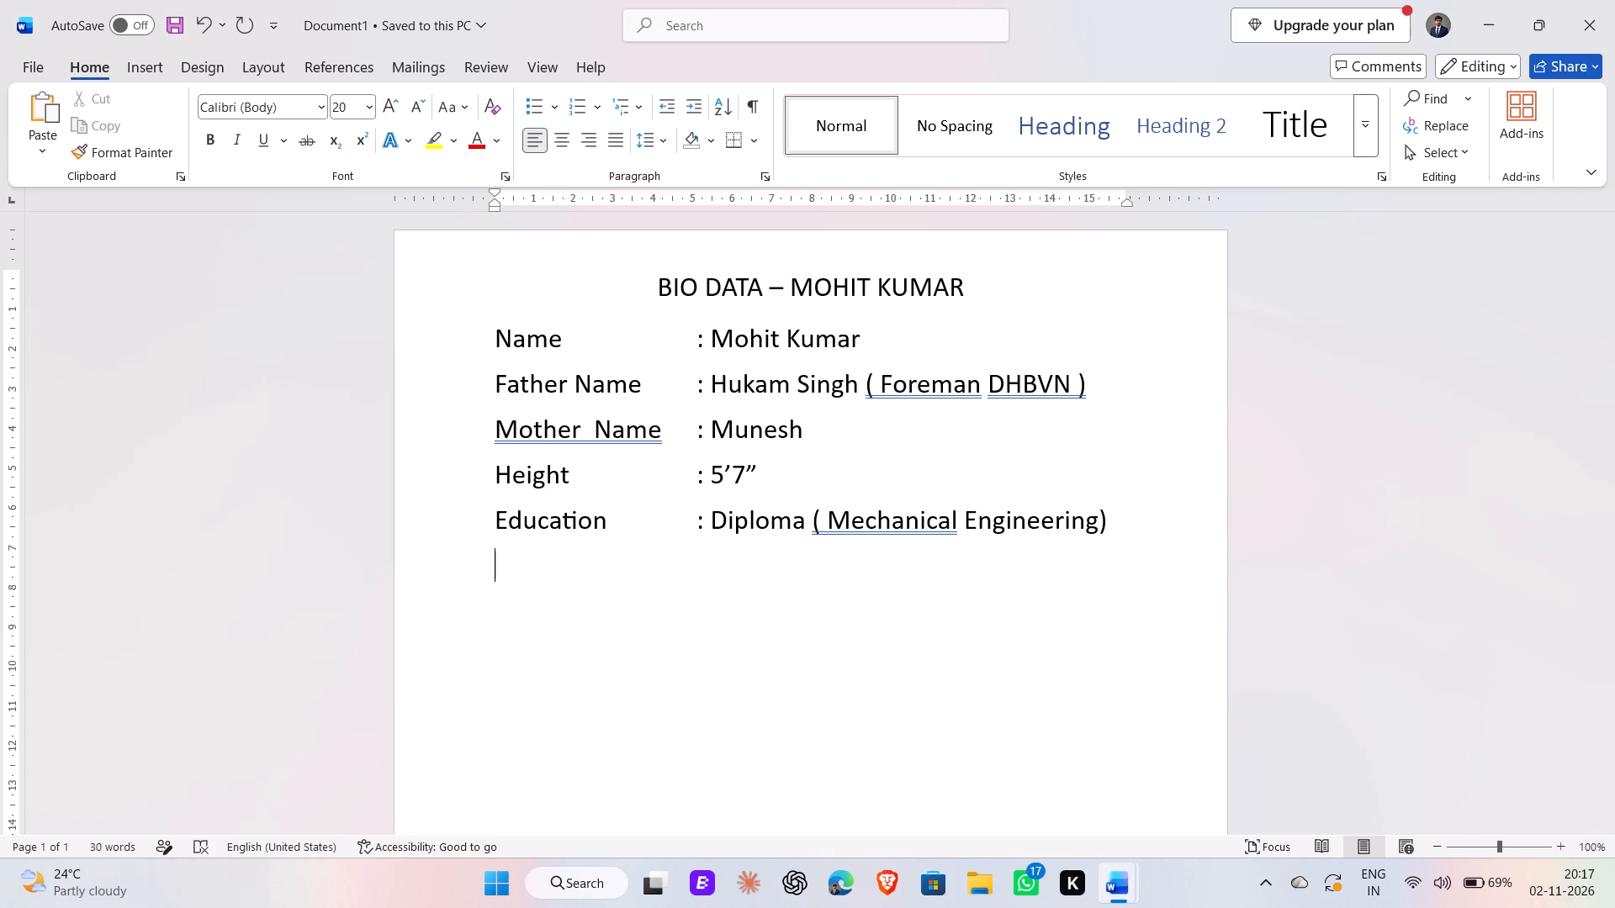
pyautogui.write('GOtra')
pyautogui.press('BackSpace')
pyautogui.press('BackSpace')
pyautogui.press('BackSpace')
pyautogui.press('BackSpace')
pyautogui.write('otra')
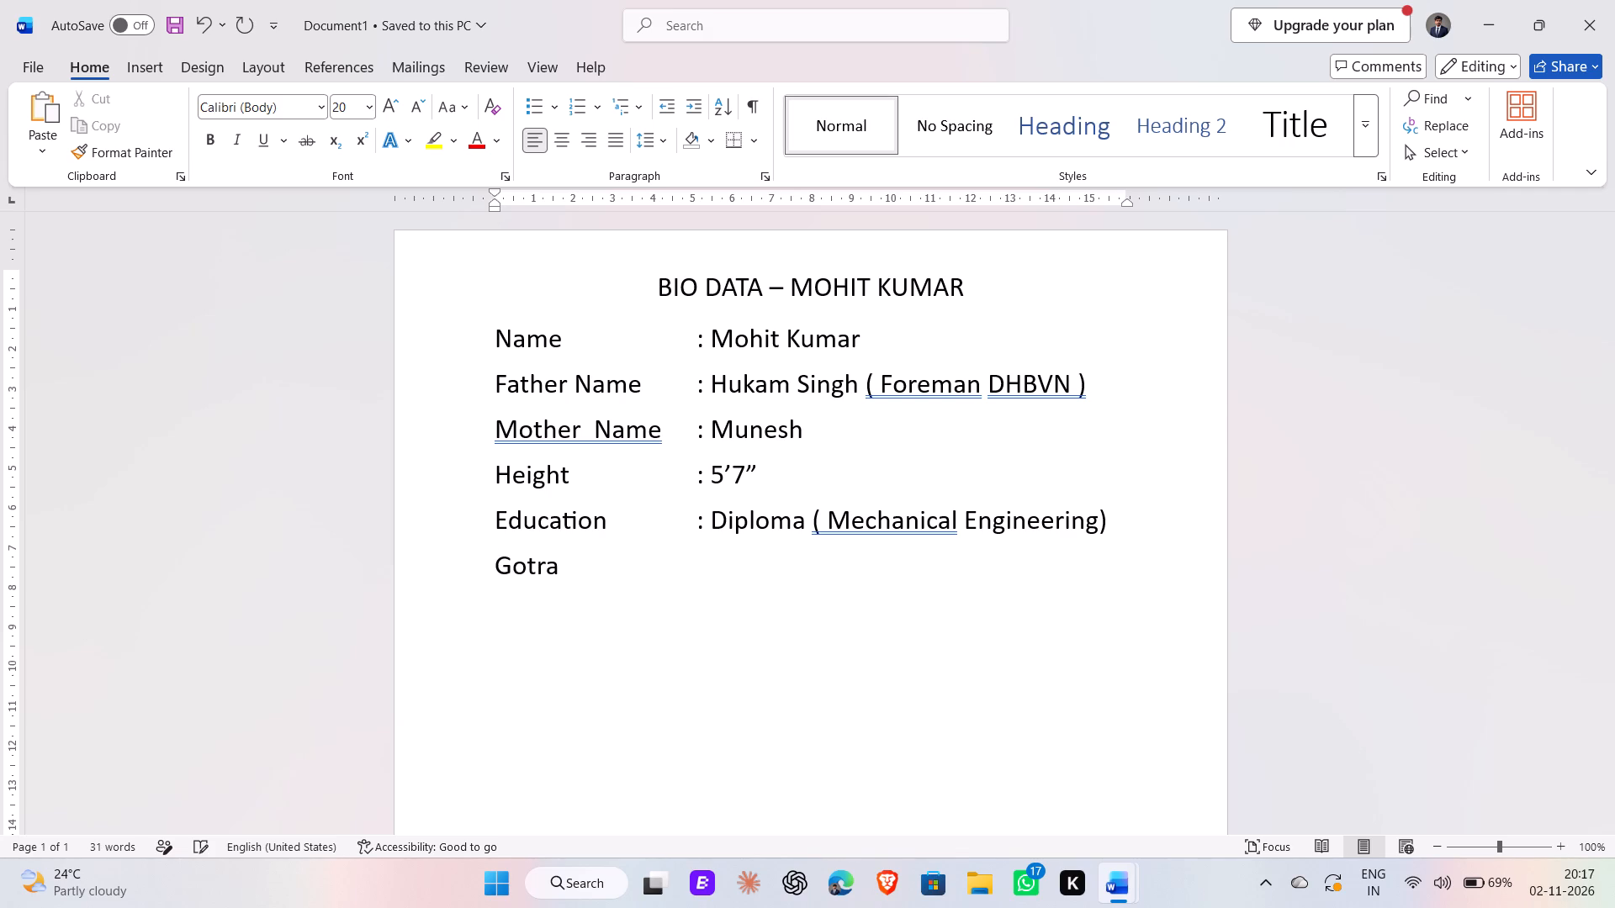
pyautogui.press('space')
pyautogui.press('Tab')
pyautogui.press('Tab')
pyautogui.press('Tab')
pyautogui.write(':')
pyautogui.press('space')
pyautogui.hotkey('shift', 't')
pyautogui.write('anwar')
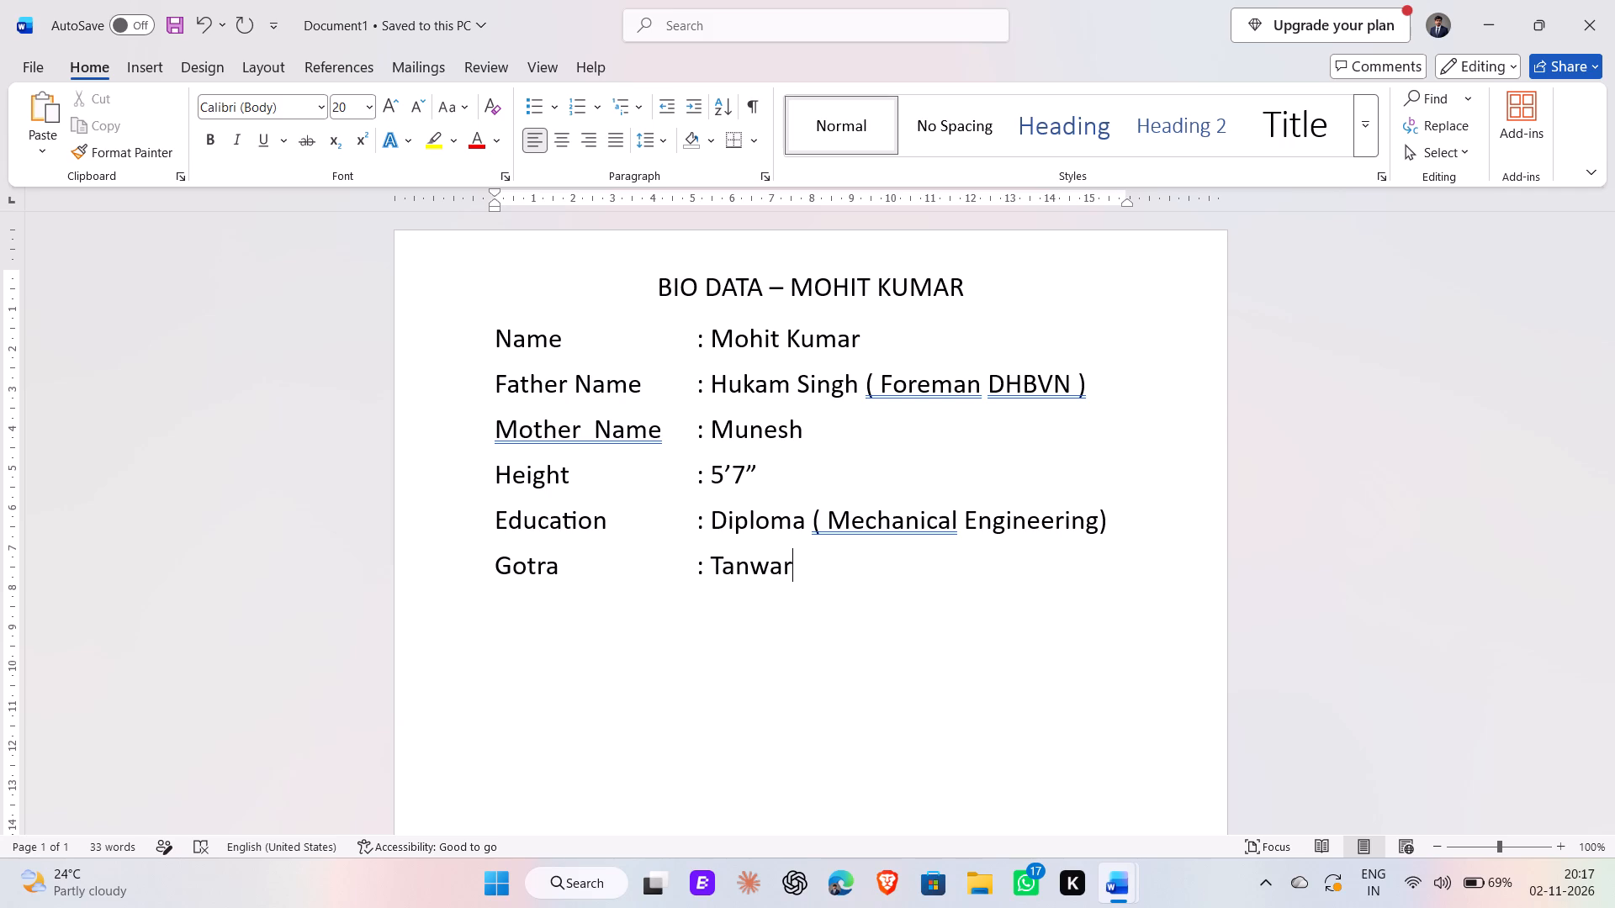
# Add the label "Residence" with an aligned colon on a new line below the Gotra entry.
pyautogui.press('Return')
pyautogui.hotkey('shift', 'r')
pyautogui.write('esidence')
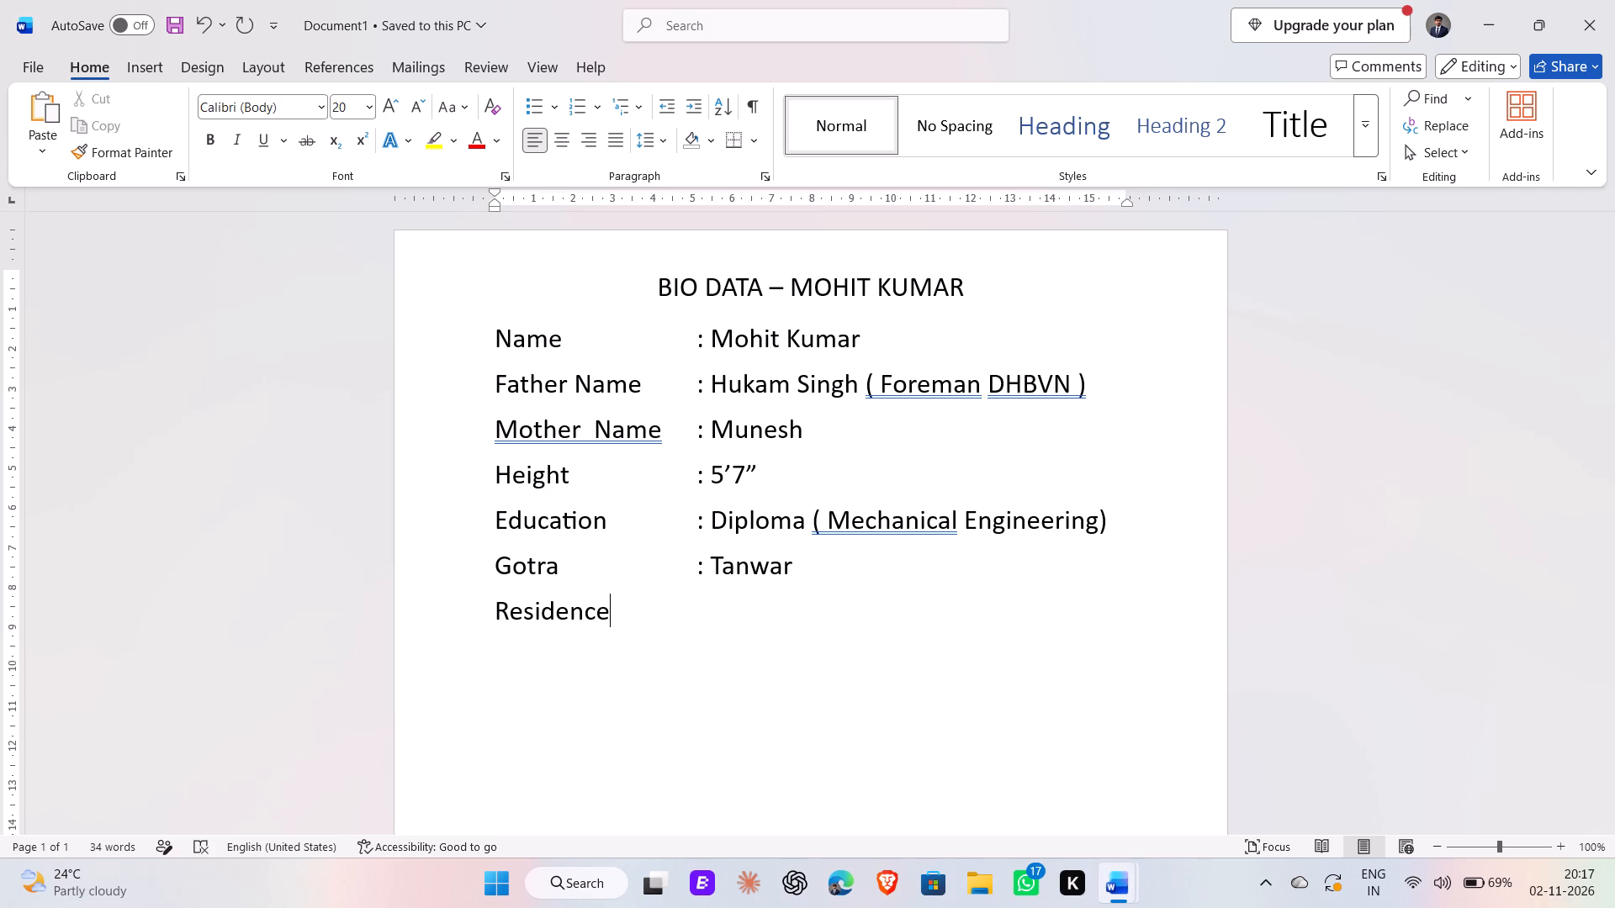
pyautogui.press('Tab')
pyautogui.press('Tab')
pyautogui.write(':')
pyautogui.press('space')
# Fill in the Residence entry with "village," followed by the home village's name and a comma.
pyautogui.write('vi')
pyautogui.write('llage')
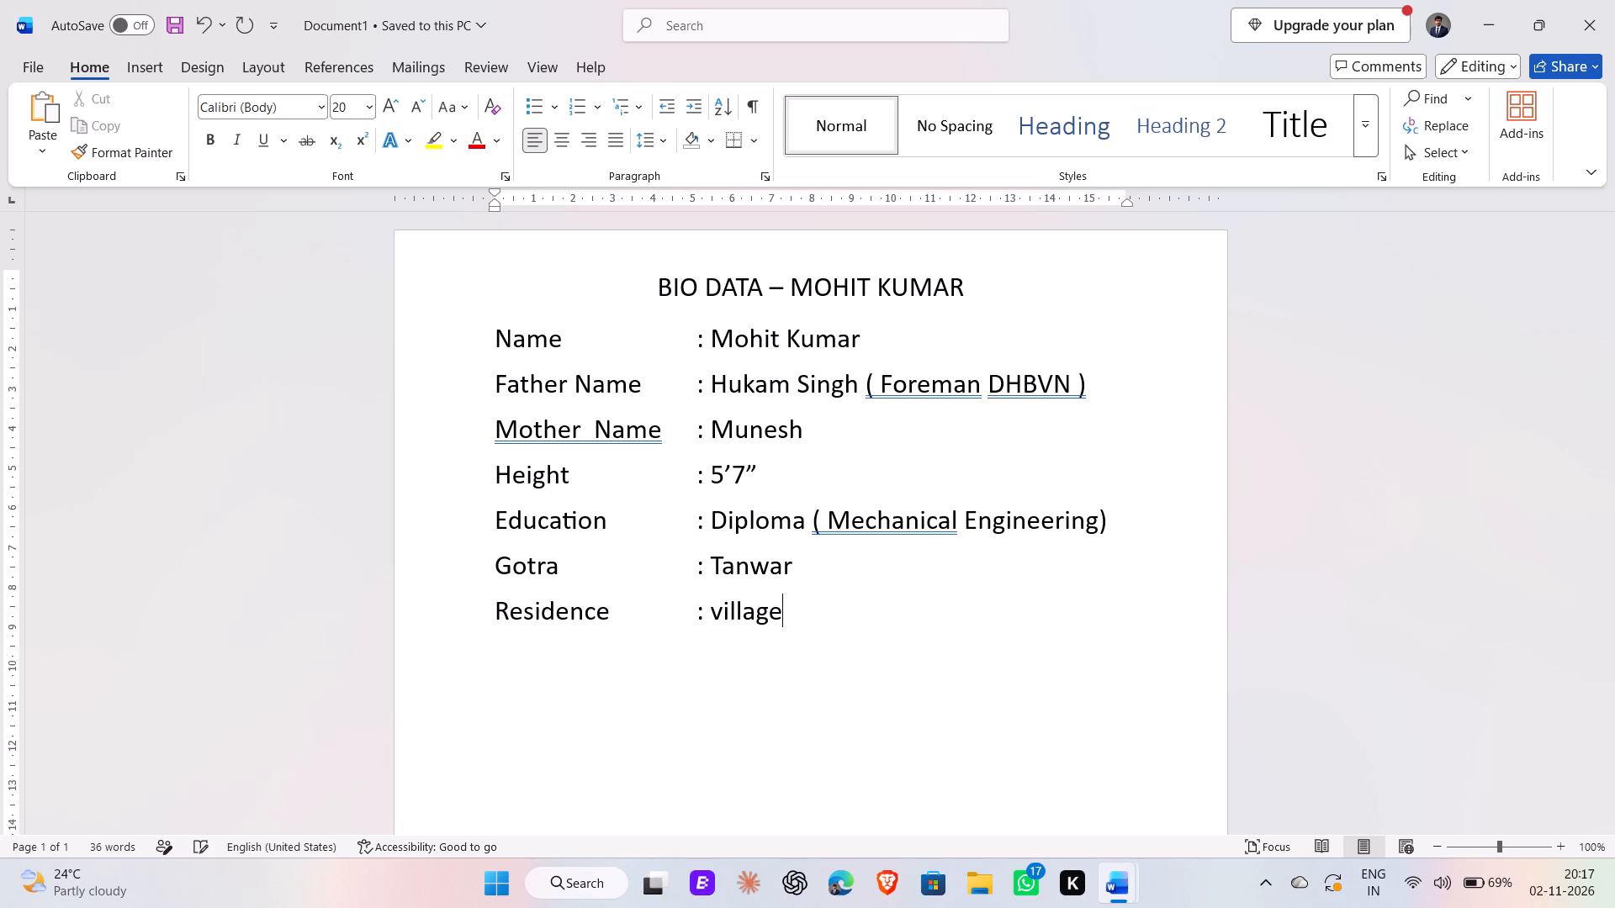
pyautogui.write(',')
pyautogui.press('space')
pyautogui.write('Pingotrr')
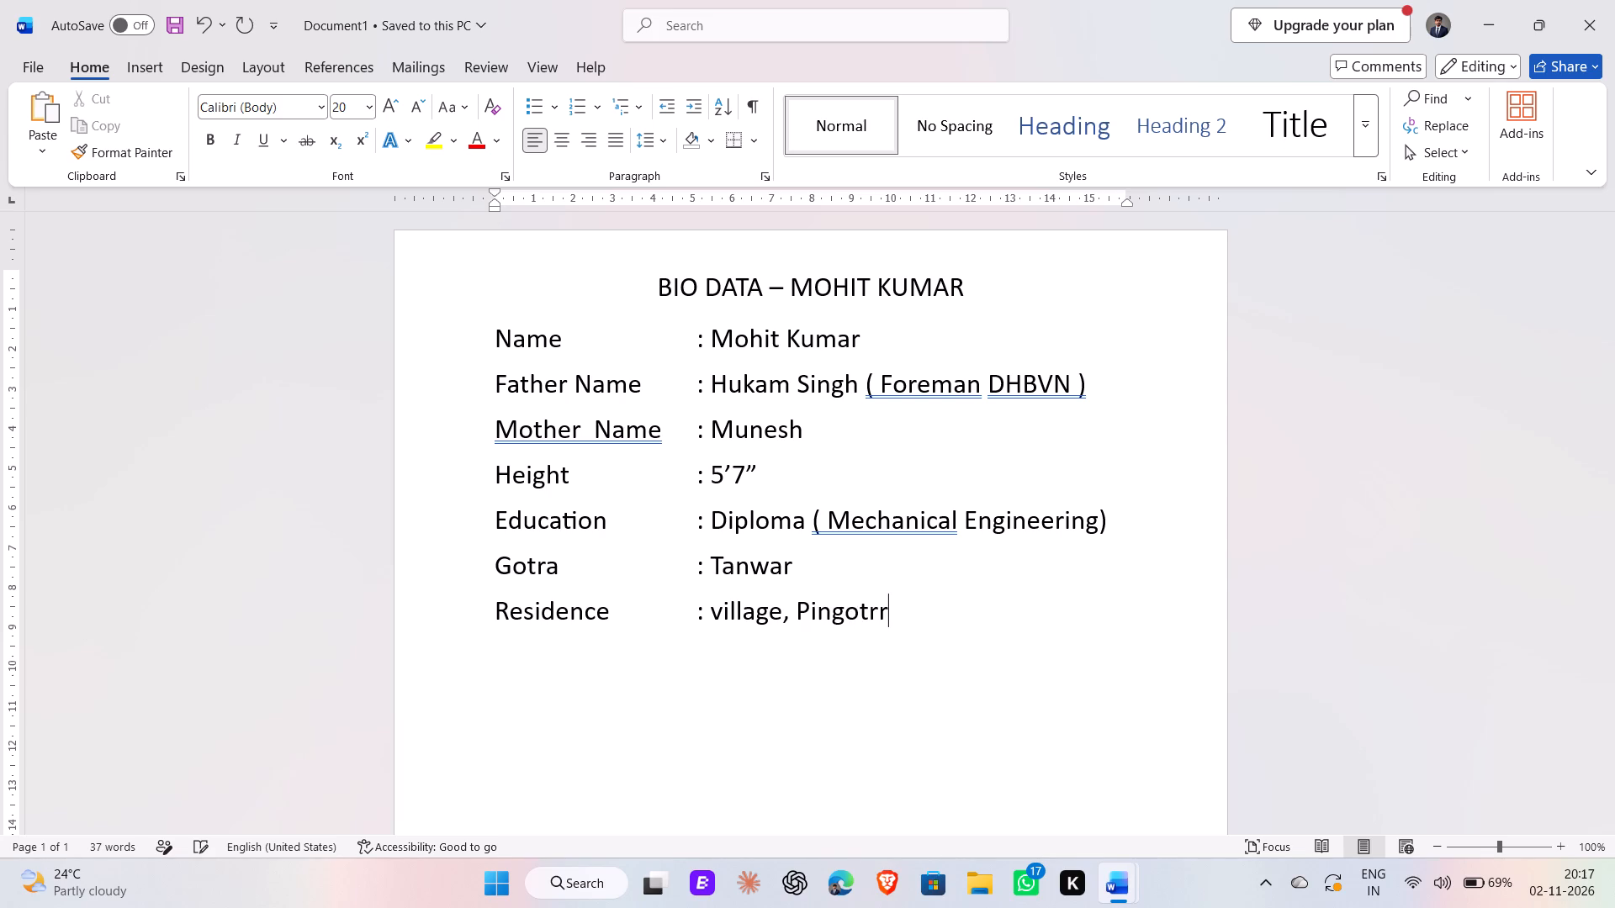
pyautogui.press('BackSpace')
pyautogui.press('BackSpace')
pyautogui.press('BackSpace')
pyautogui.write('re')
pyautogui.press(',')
# Replace the comma after "village" in the Residence entry with a hyphen that has a space on each side.
pyautogui.click(794, 616)
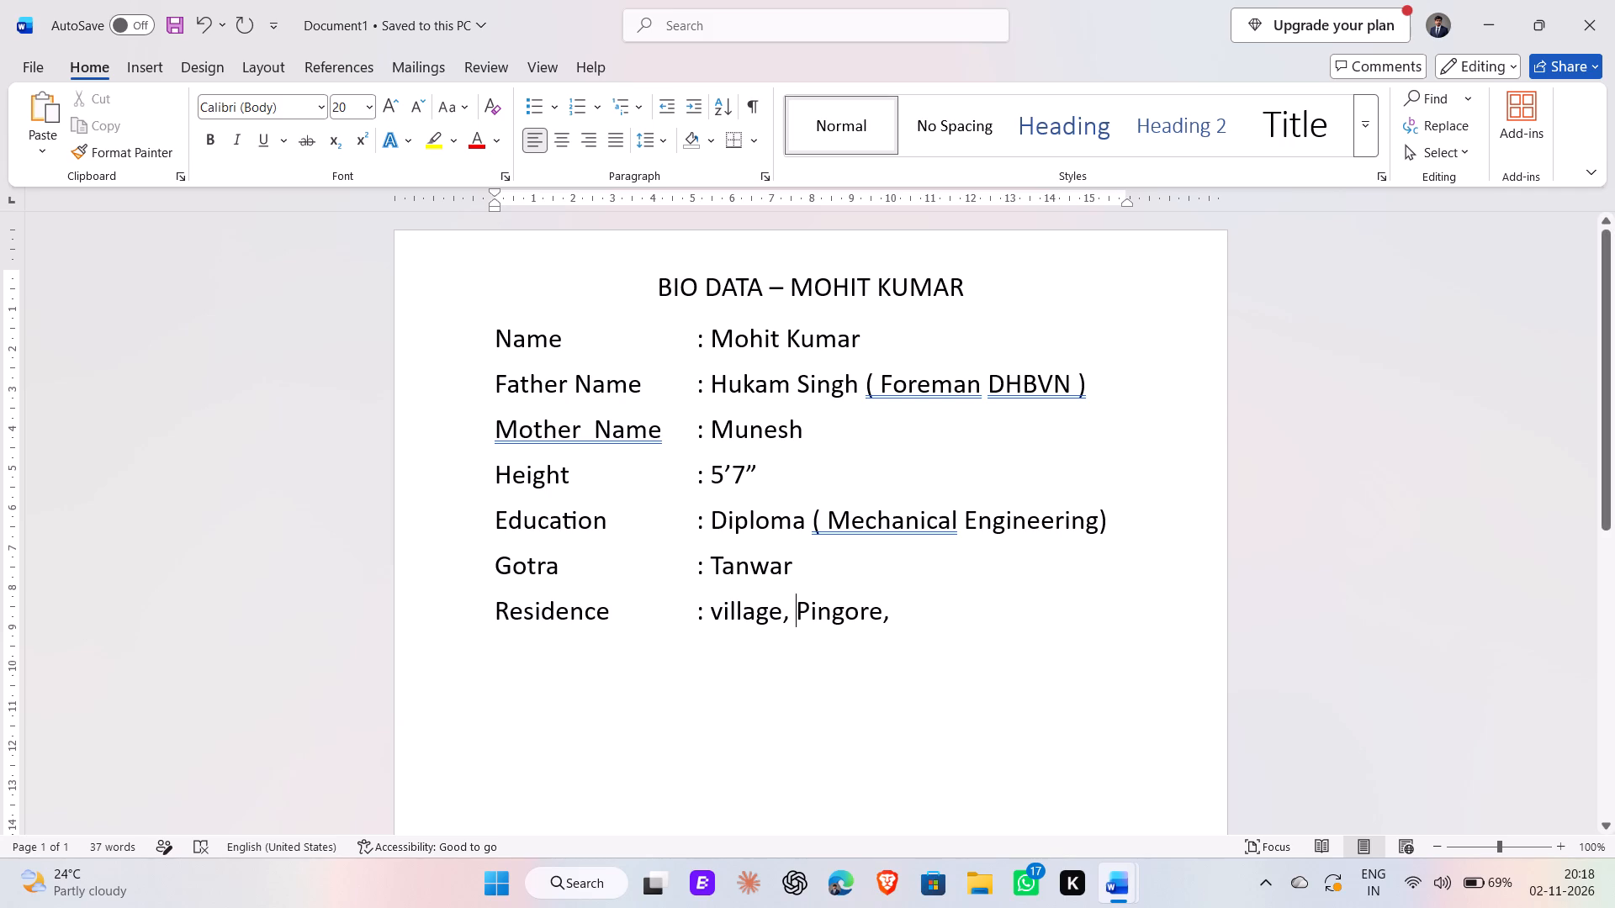
pyautogui.press('BackSpace')
pyautogui.press('BackSpace')
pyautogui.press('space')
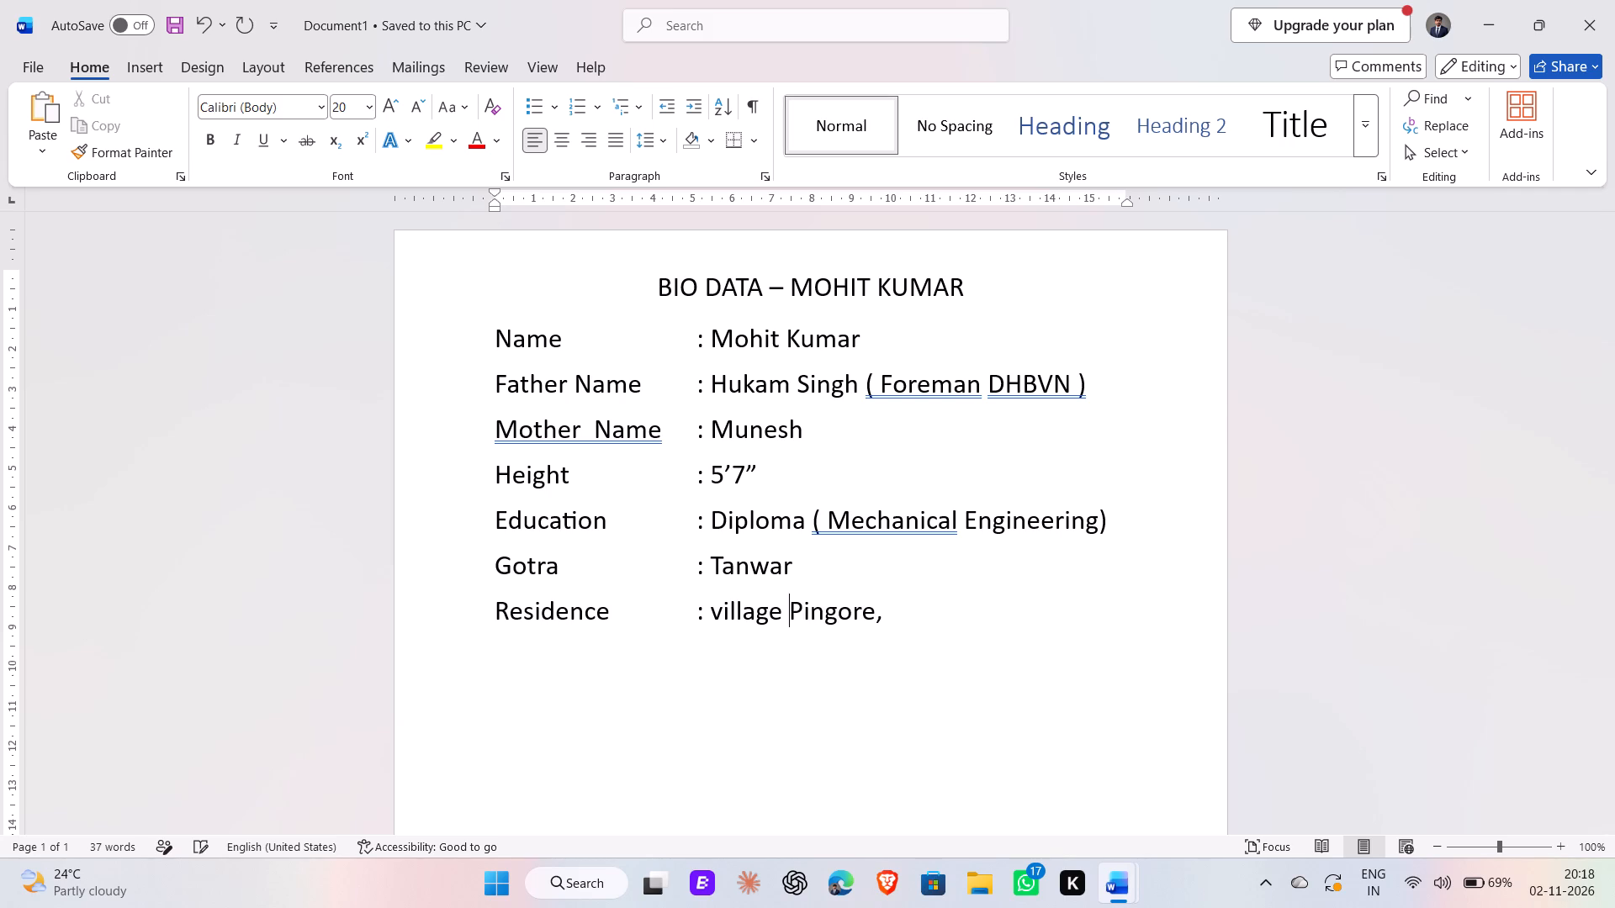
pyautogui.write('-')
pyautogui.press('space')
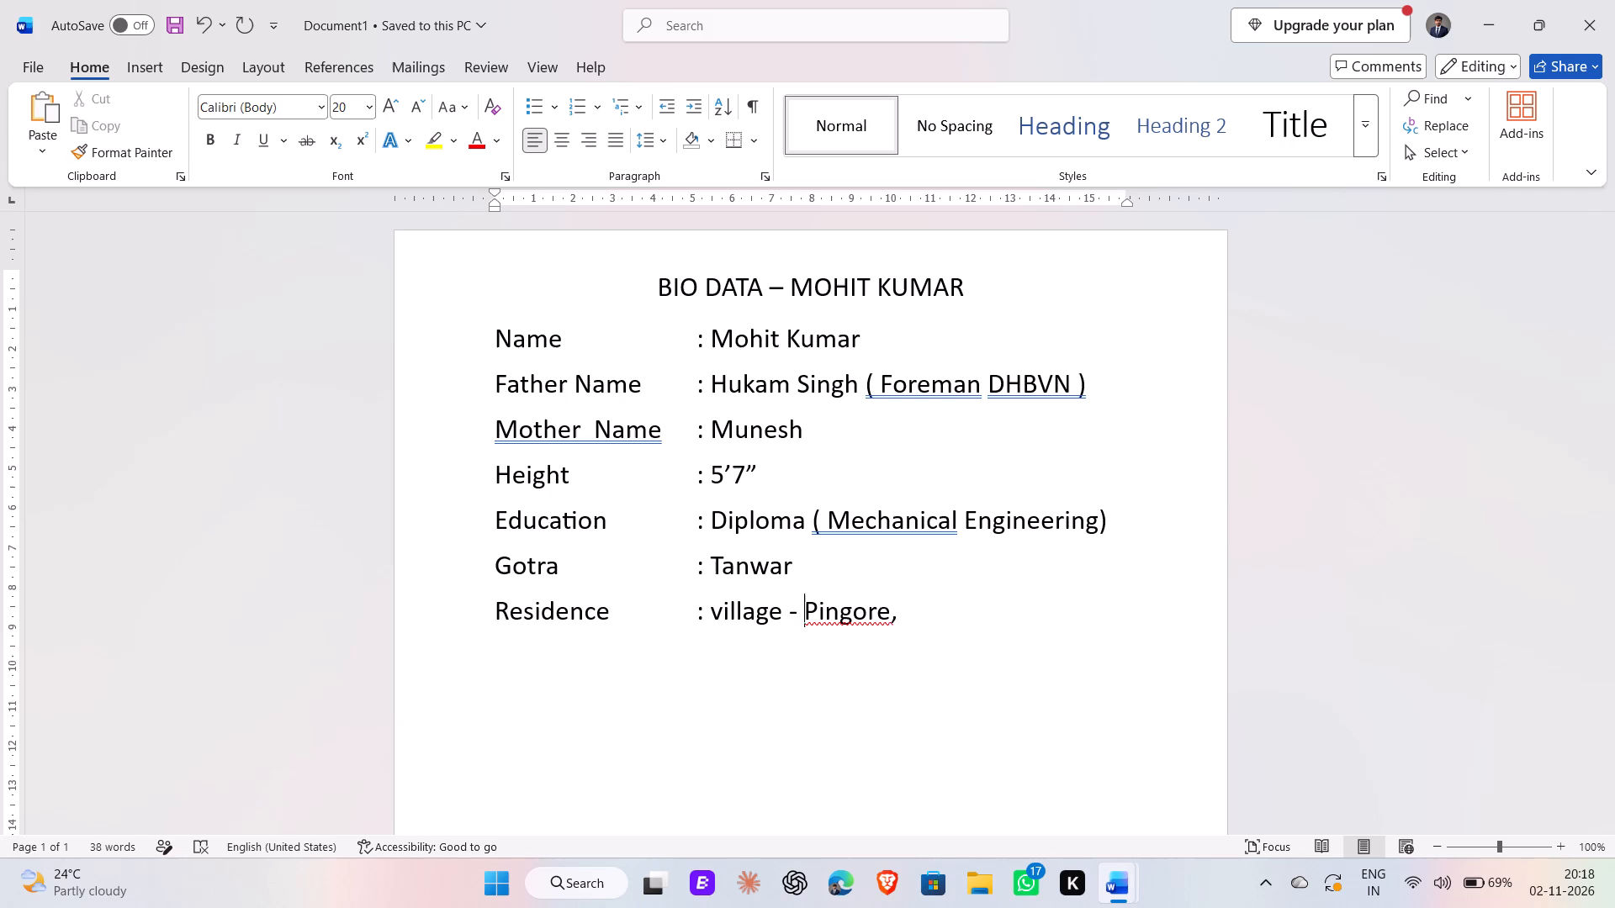
# Add "Distt." and the home district's name after the village name in the Residence entry.
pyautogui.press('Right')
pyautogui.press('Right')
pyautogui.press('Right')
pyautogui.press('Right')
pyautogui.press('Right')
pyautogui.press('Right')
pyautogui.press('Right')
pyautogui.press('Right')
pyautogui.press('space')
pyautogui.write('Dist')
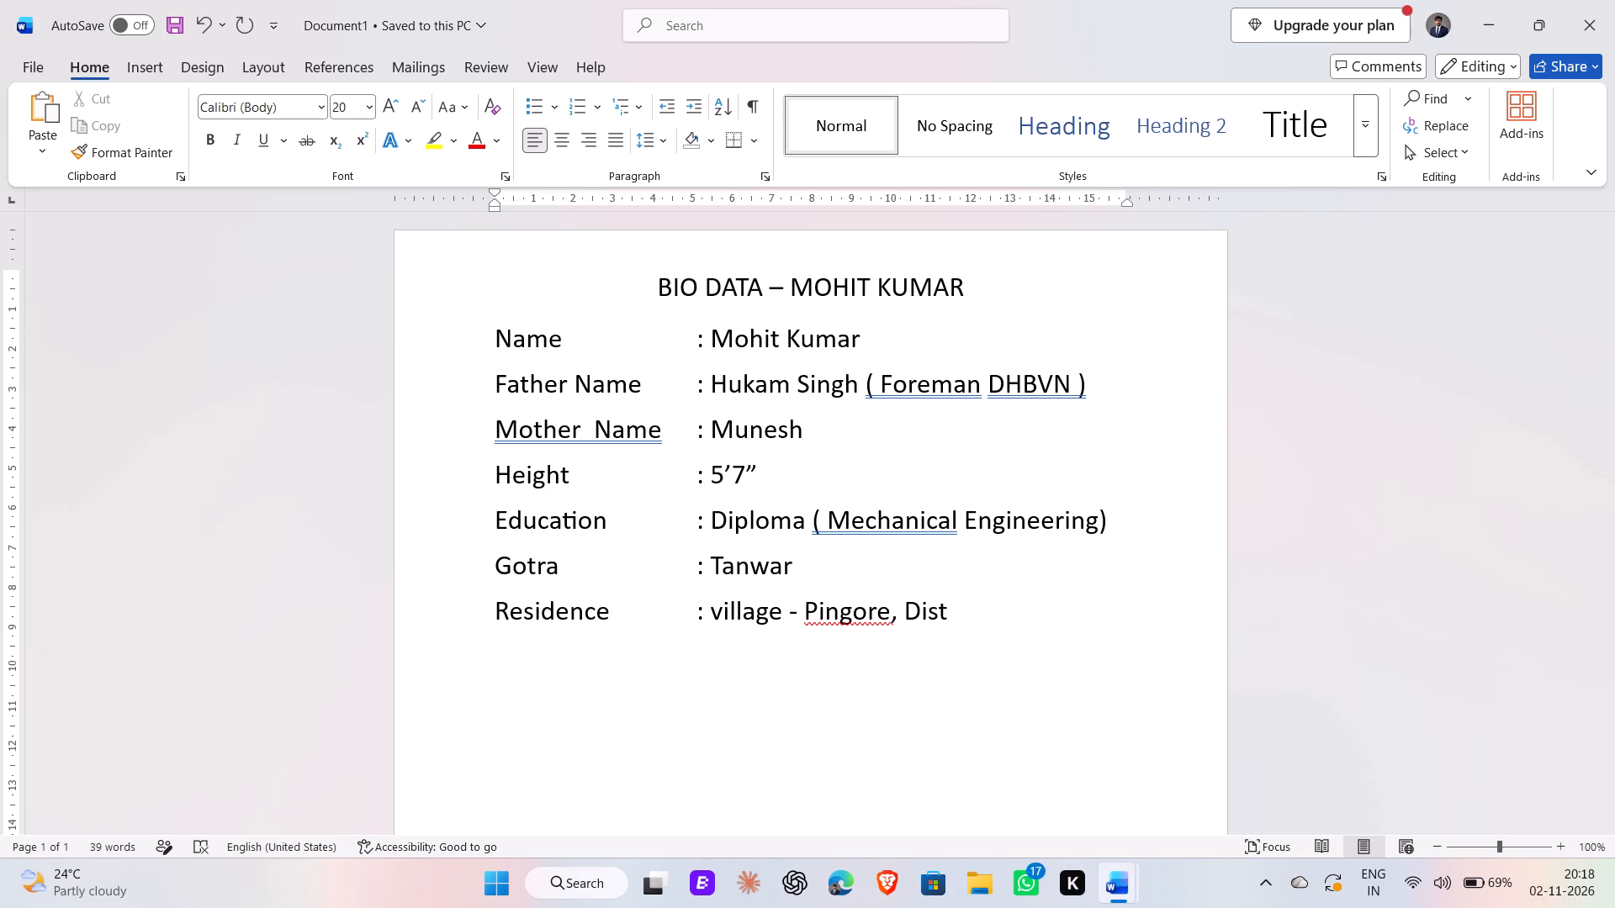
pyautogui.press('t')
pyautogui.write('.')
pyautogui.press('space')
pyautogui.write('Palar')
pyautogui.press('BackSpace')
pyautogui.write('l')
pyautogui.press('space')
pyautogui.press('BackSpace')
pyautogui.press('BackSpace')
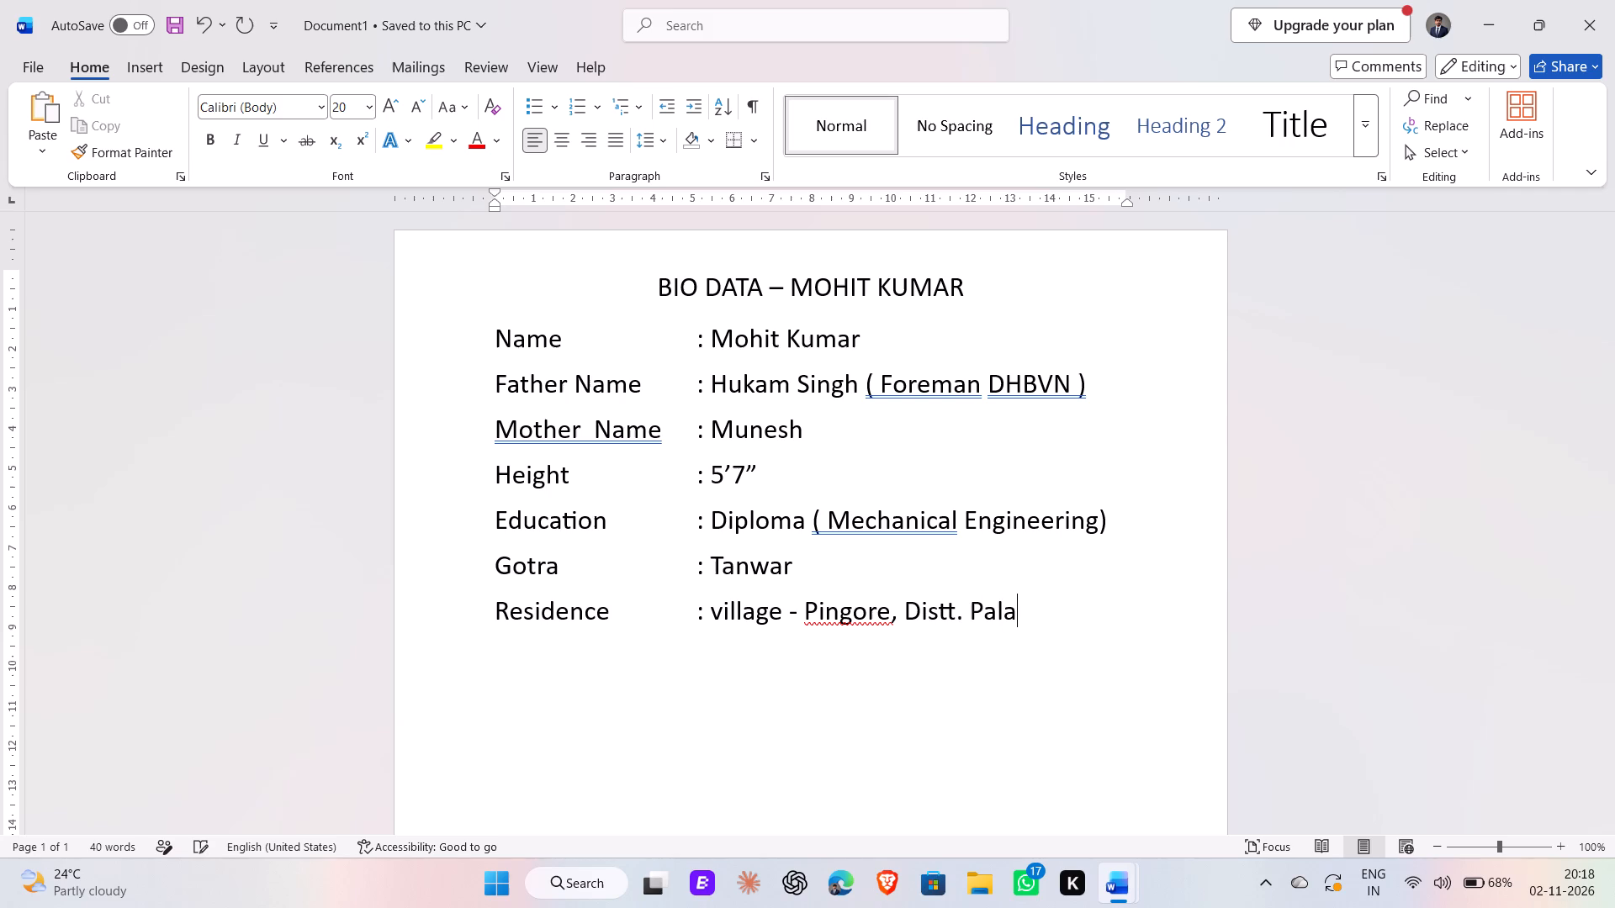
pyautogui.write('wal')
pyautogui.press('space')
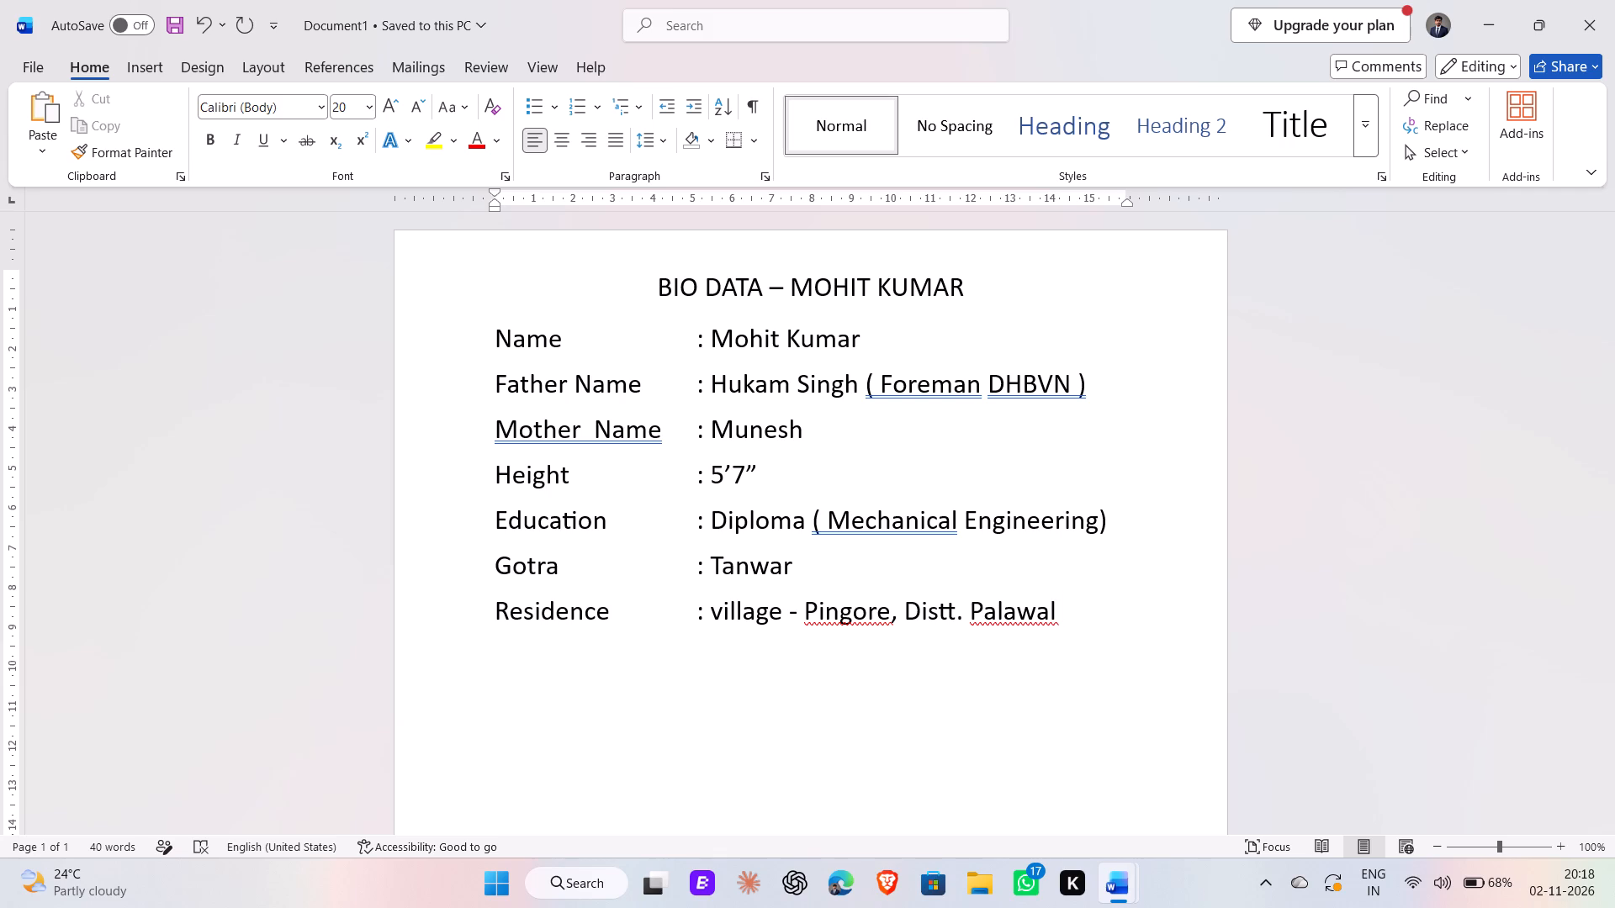
# Correct the spelling of the district name by removing the extra "a" before the "w".
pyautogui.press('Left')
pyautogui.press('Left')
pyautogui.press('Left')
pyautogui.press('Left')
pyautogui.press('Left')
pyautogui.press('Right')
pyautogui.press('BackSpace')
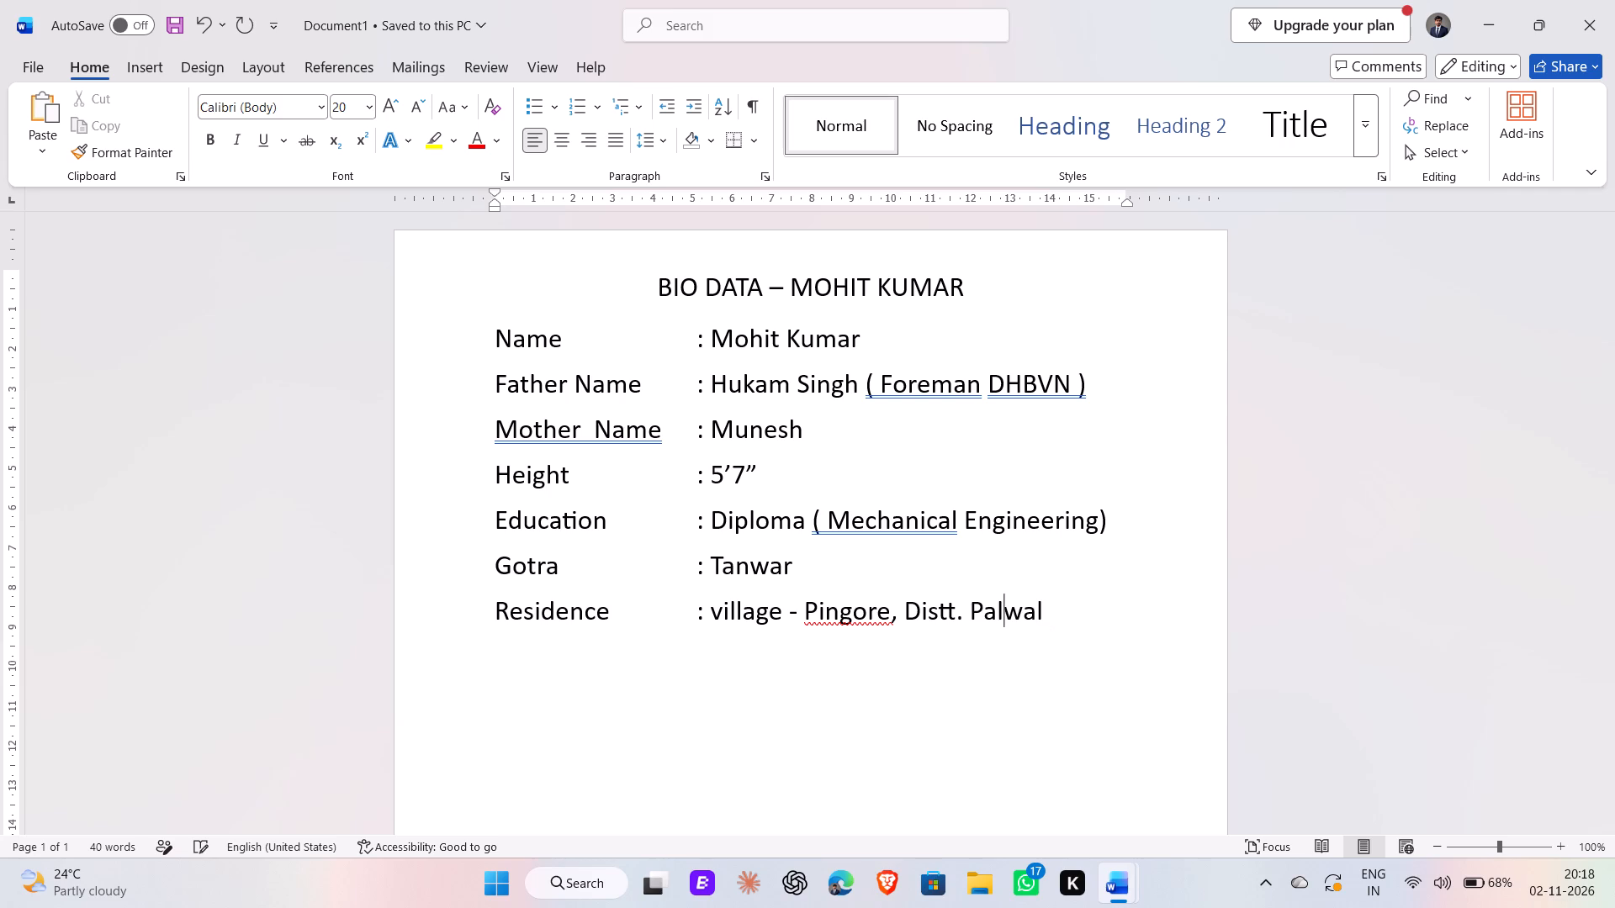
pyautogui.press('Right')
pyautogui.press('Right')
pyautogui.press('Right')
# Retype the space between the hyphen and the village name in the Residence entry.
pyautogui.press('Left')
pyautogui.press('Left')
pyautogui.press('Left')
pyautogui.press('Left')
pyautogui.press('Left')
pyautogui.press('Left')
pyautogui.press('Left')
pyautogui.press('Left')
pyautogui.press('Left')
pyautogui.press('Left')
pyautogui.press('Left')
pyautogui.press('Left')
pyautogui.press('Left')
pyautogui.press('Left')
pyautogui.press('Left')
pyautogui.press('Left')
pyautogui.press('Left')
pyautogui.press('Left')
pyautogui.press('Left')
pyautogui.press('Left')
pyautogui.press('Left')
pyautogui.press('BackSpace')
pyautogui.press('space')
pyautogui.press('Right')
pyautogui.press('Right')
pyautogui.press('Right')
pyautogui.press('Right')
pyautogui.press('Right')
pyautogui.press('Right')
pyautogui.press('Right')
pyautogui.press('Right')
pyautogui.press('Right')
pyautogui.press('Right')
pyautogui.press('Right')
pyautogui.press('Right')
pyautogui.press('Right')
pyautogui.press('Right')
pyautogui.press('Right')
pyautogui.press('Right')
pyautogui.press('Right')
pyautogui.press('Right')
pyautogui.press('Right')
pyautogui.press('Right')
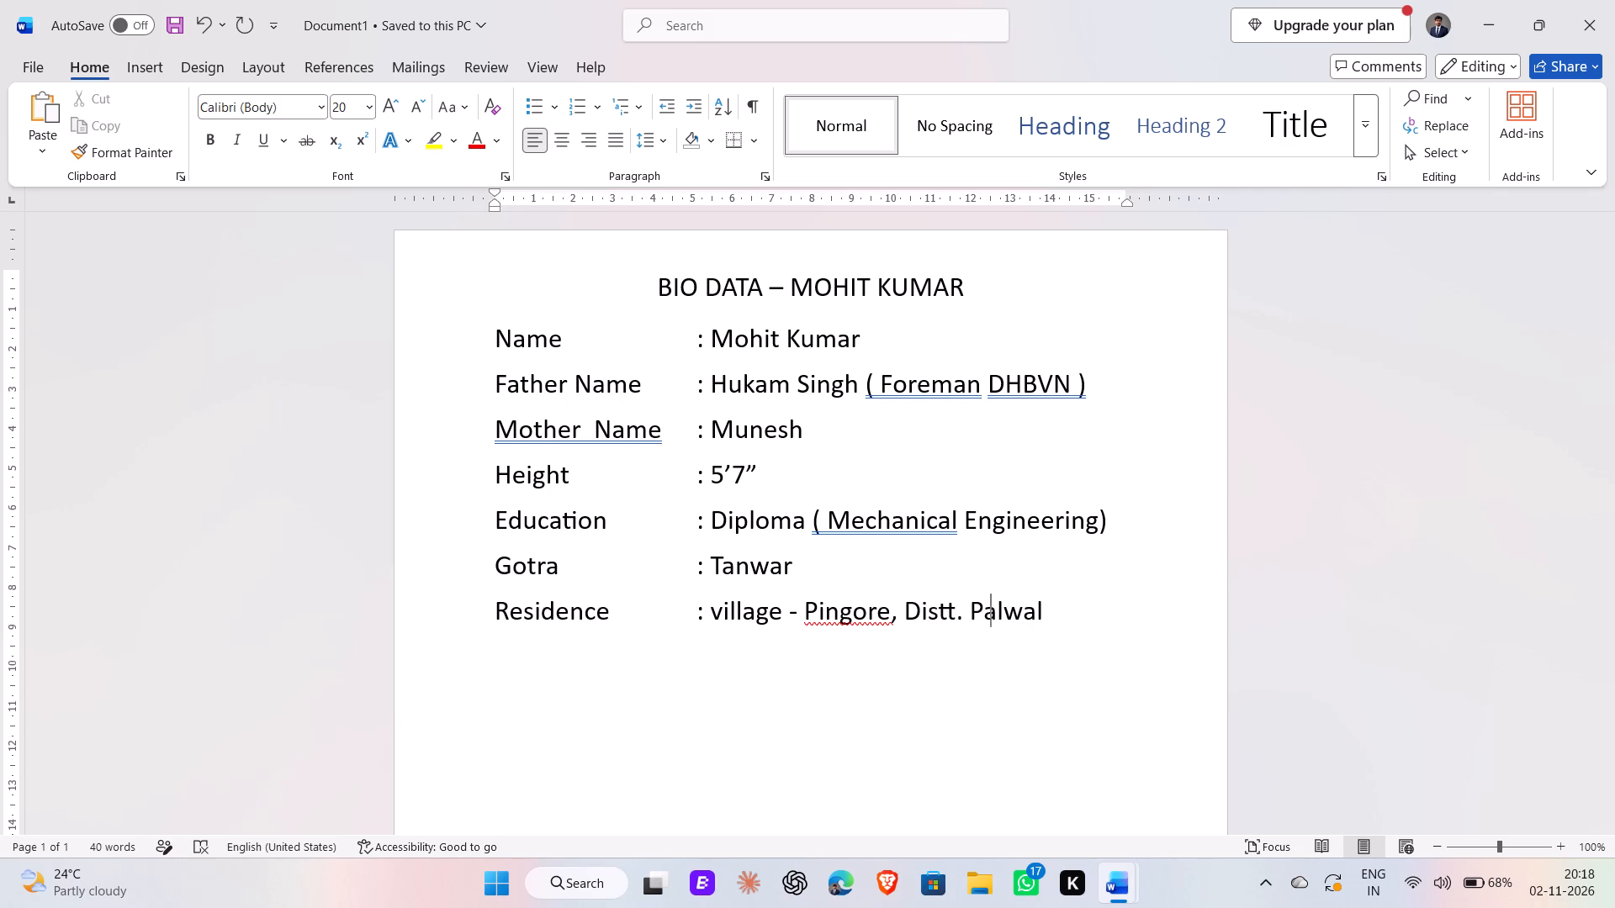
# Add a "Working" label on a new line below the Residence entry, with a colon aligned to the other entries.
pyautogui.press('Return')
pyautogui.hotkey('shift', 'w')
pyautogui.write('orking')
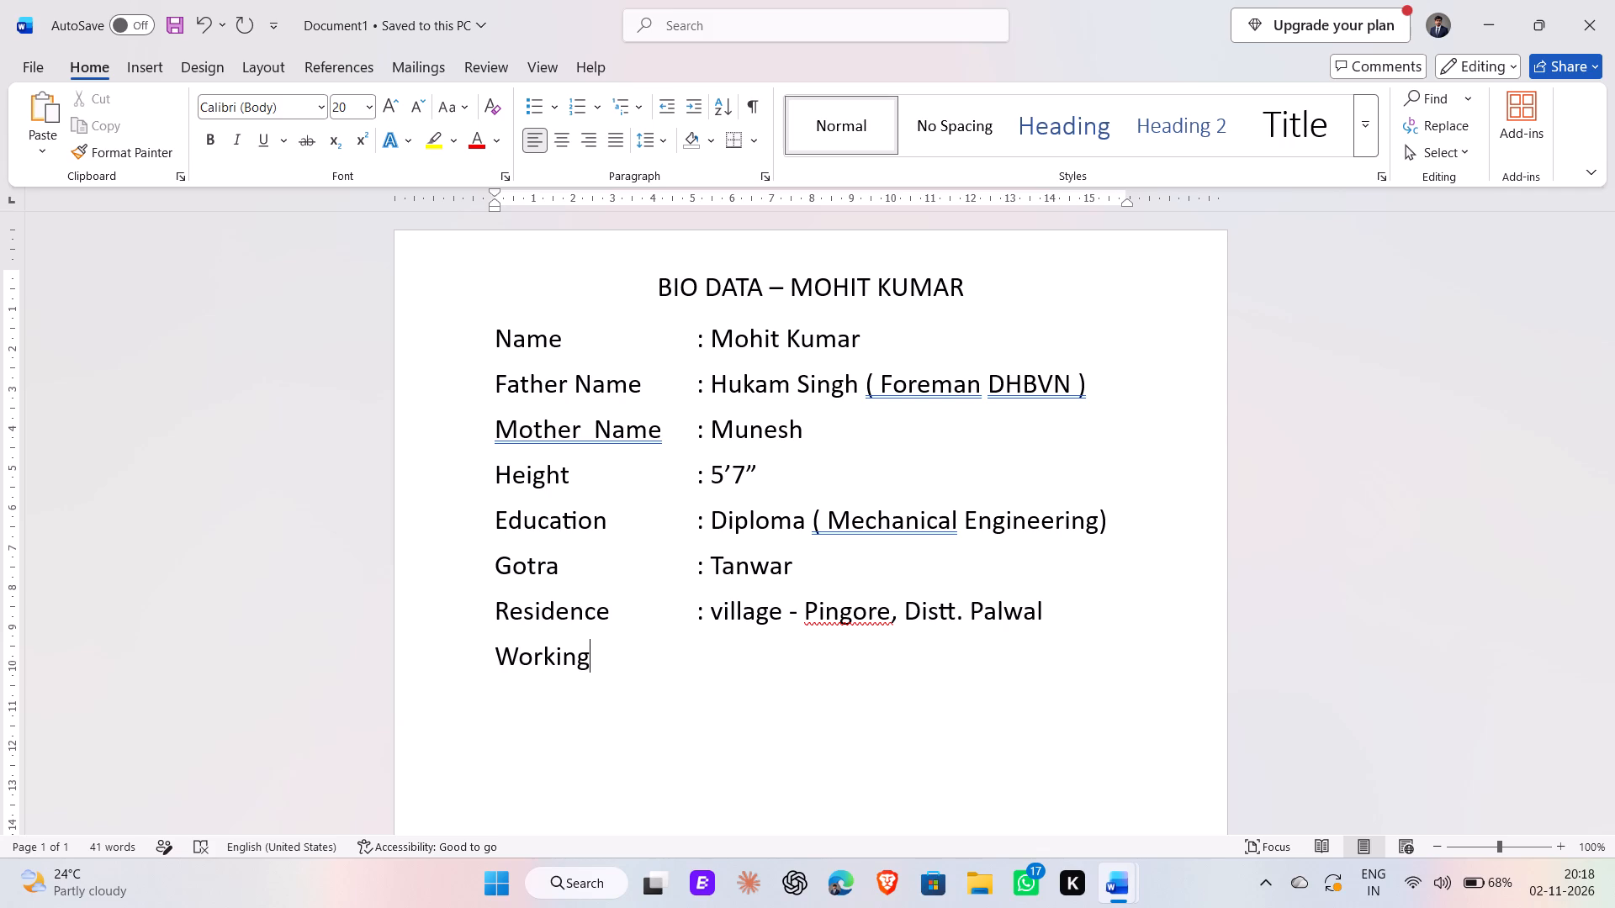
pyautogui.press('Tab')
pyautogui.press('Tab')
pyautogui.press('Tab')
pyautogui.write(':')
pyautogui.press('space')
# Insert a "Date of Birth" label on a new line between the Name and Father Name entries, with an aligned colon.
pyautogui.scroll(1, 794, 616)
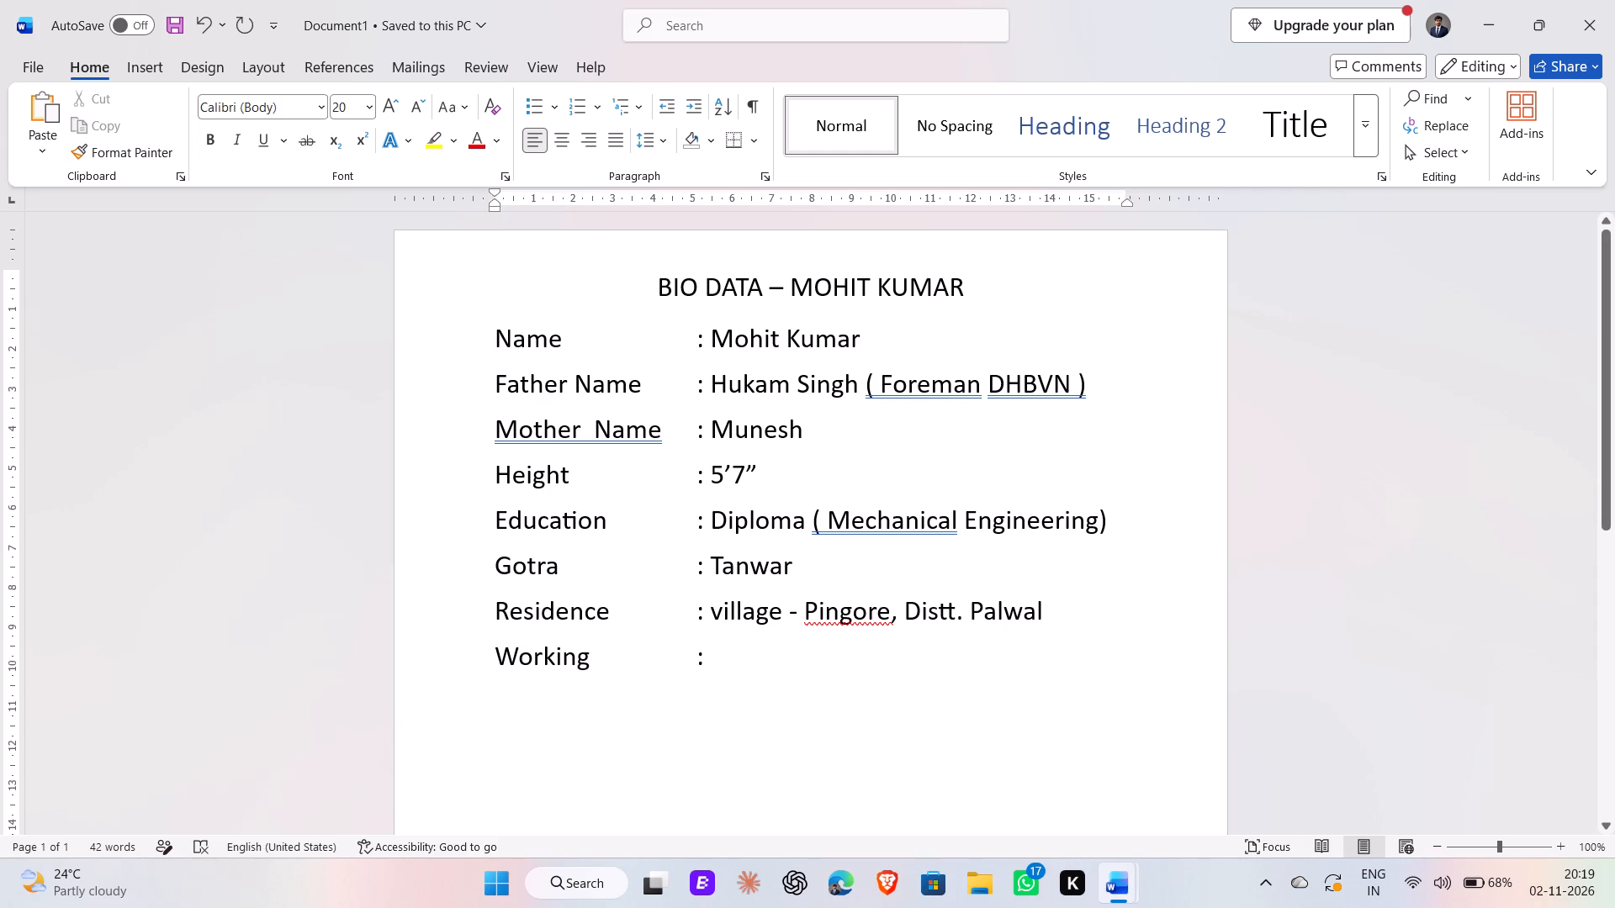
pyautogui.click(882, 337)
pyautogui.press('Return')
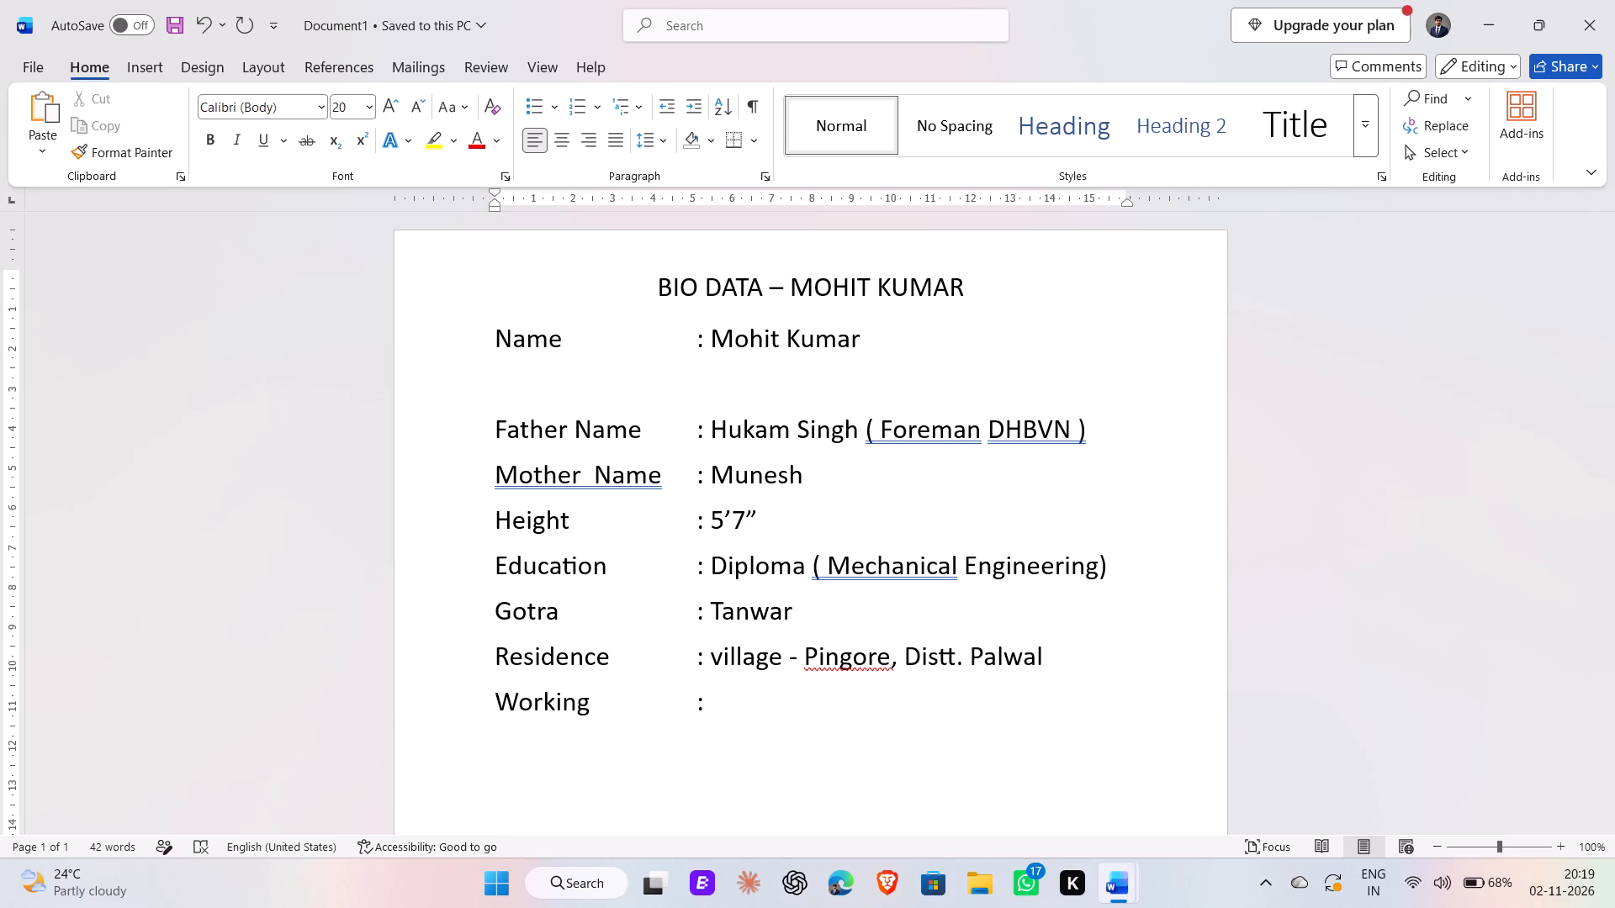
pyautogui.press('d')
pyautogui.press('BackSpace')
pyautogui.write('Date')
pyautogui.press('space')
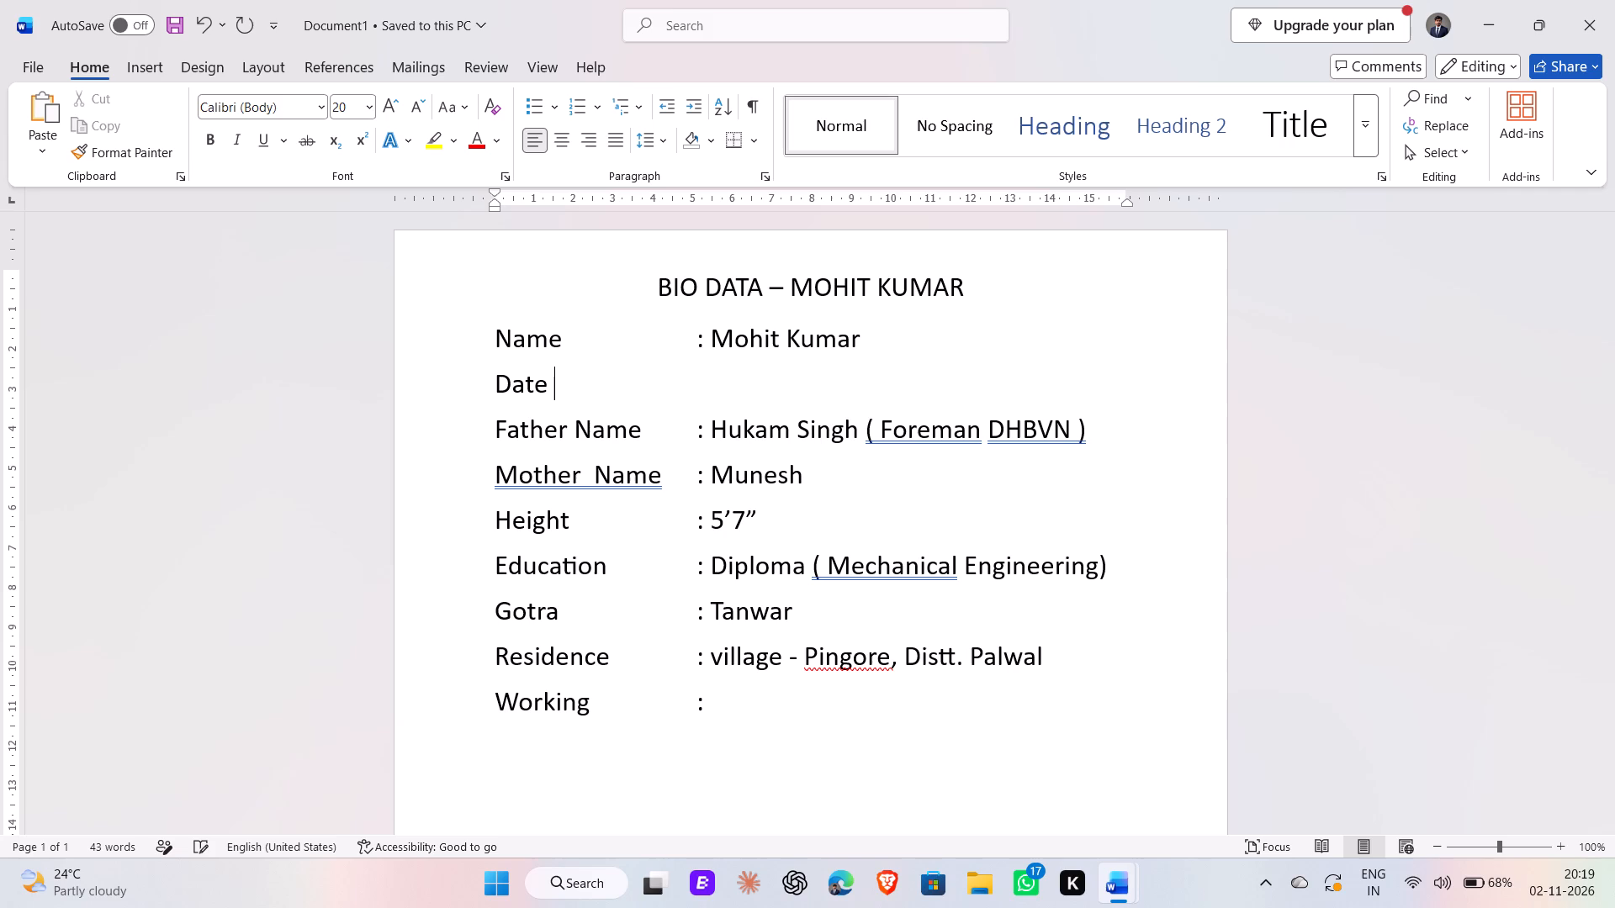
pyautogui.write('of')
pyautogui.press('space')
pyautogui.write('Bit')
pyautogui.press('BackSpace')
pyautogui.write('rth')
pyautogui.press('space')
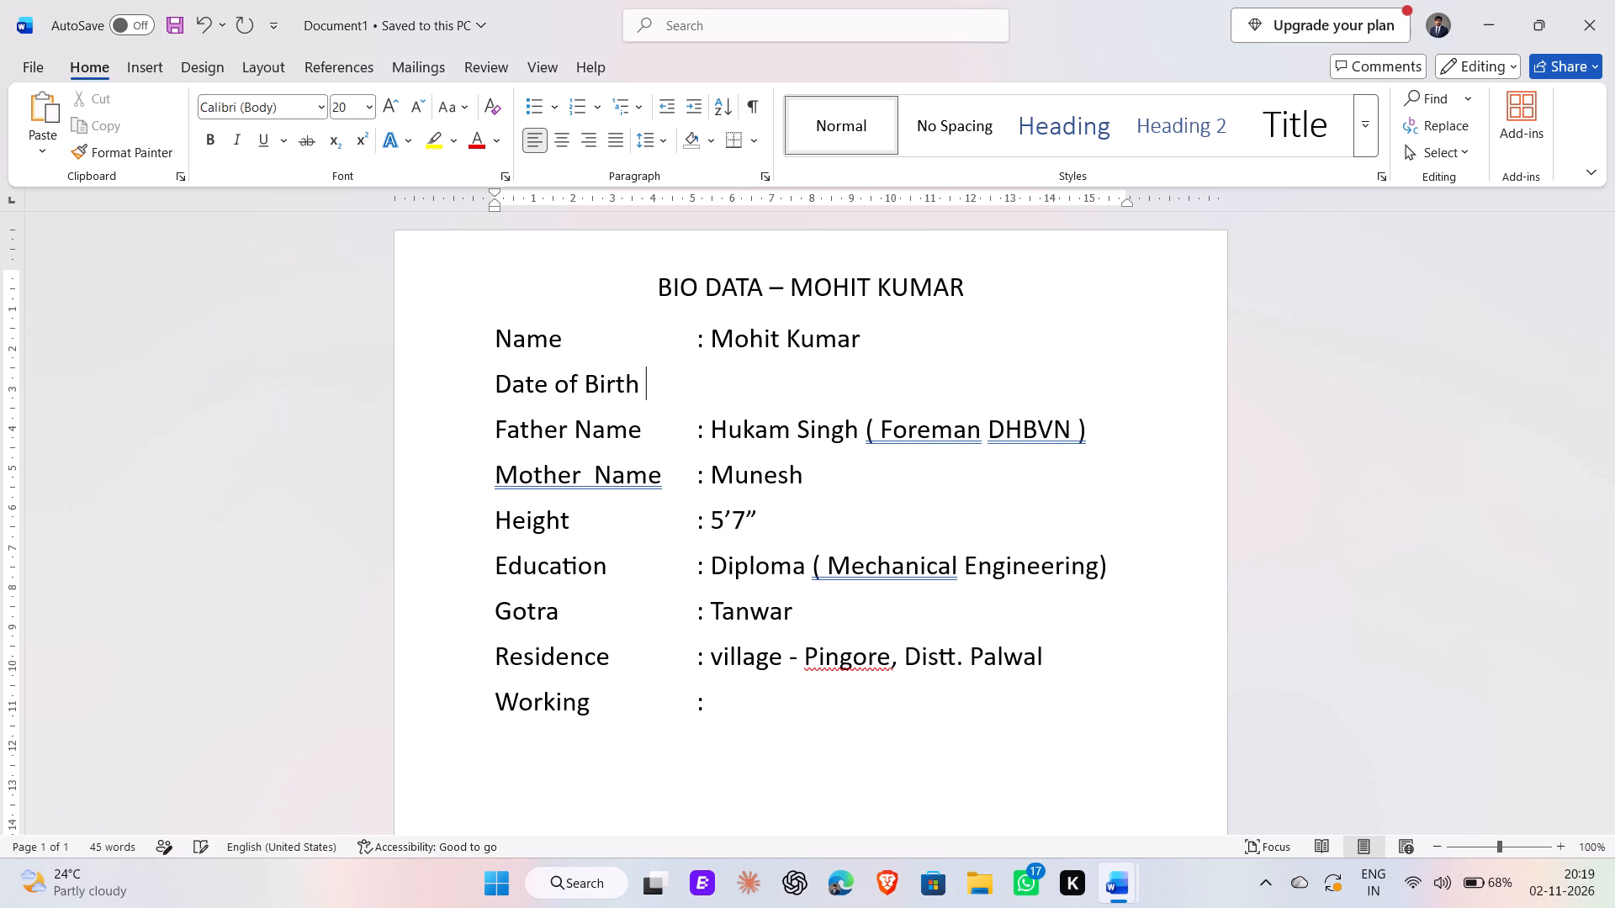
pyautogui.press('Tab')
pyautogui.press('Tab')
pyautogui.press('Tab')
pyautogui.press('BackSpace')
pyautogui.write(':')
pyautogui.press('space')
# Enter the date of birth after the colon in day-month-year format, separated by hyphens.
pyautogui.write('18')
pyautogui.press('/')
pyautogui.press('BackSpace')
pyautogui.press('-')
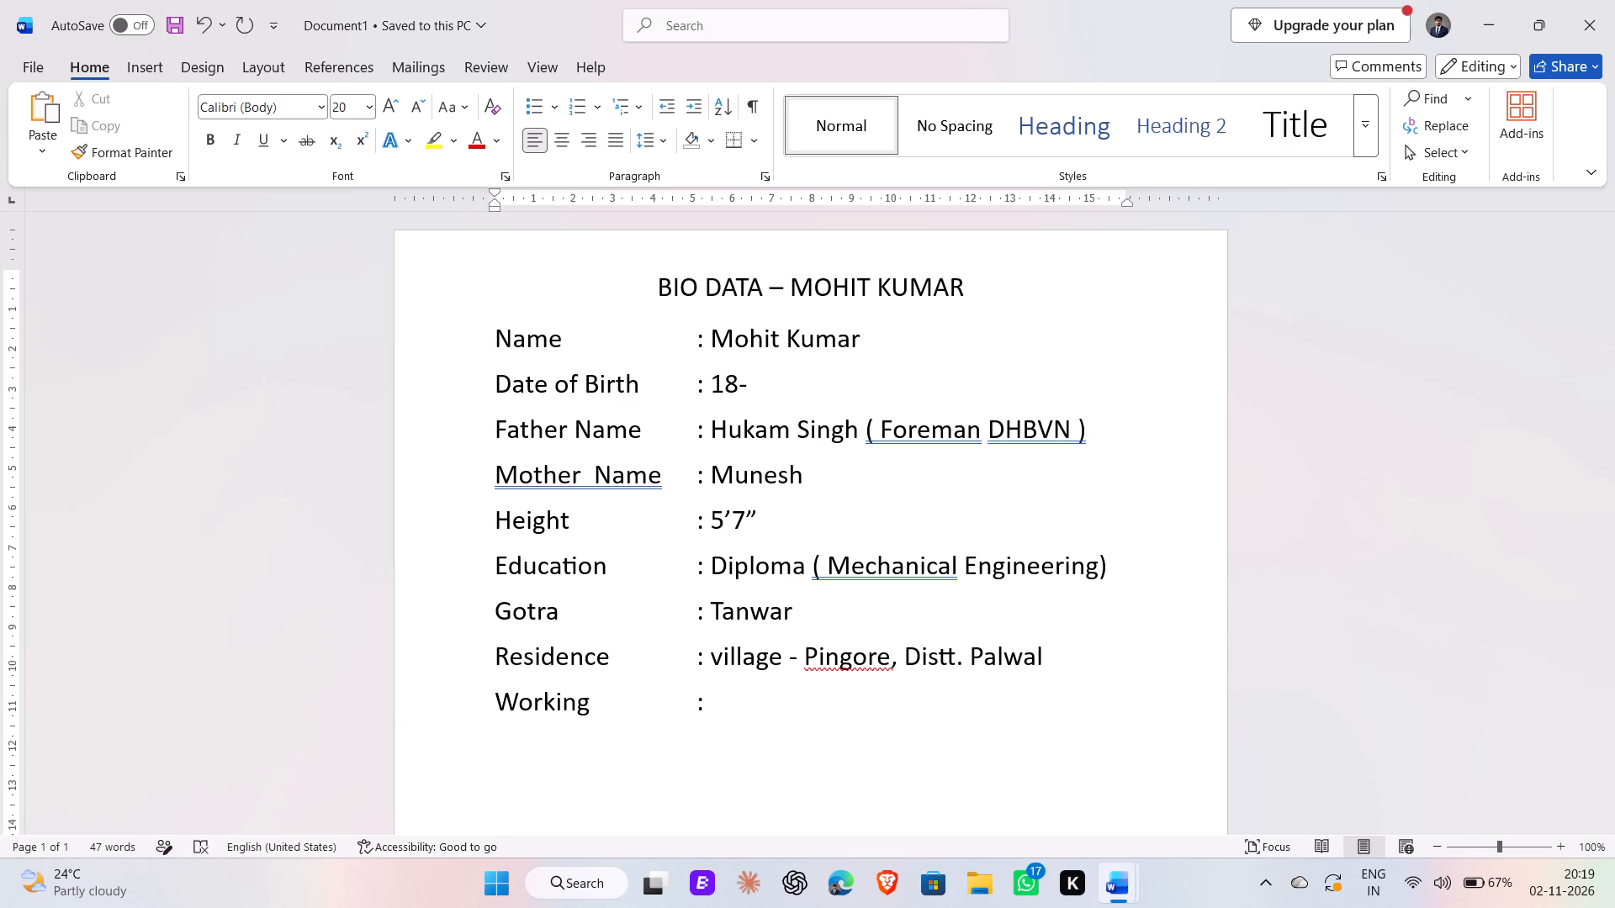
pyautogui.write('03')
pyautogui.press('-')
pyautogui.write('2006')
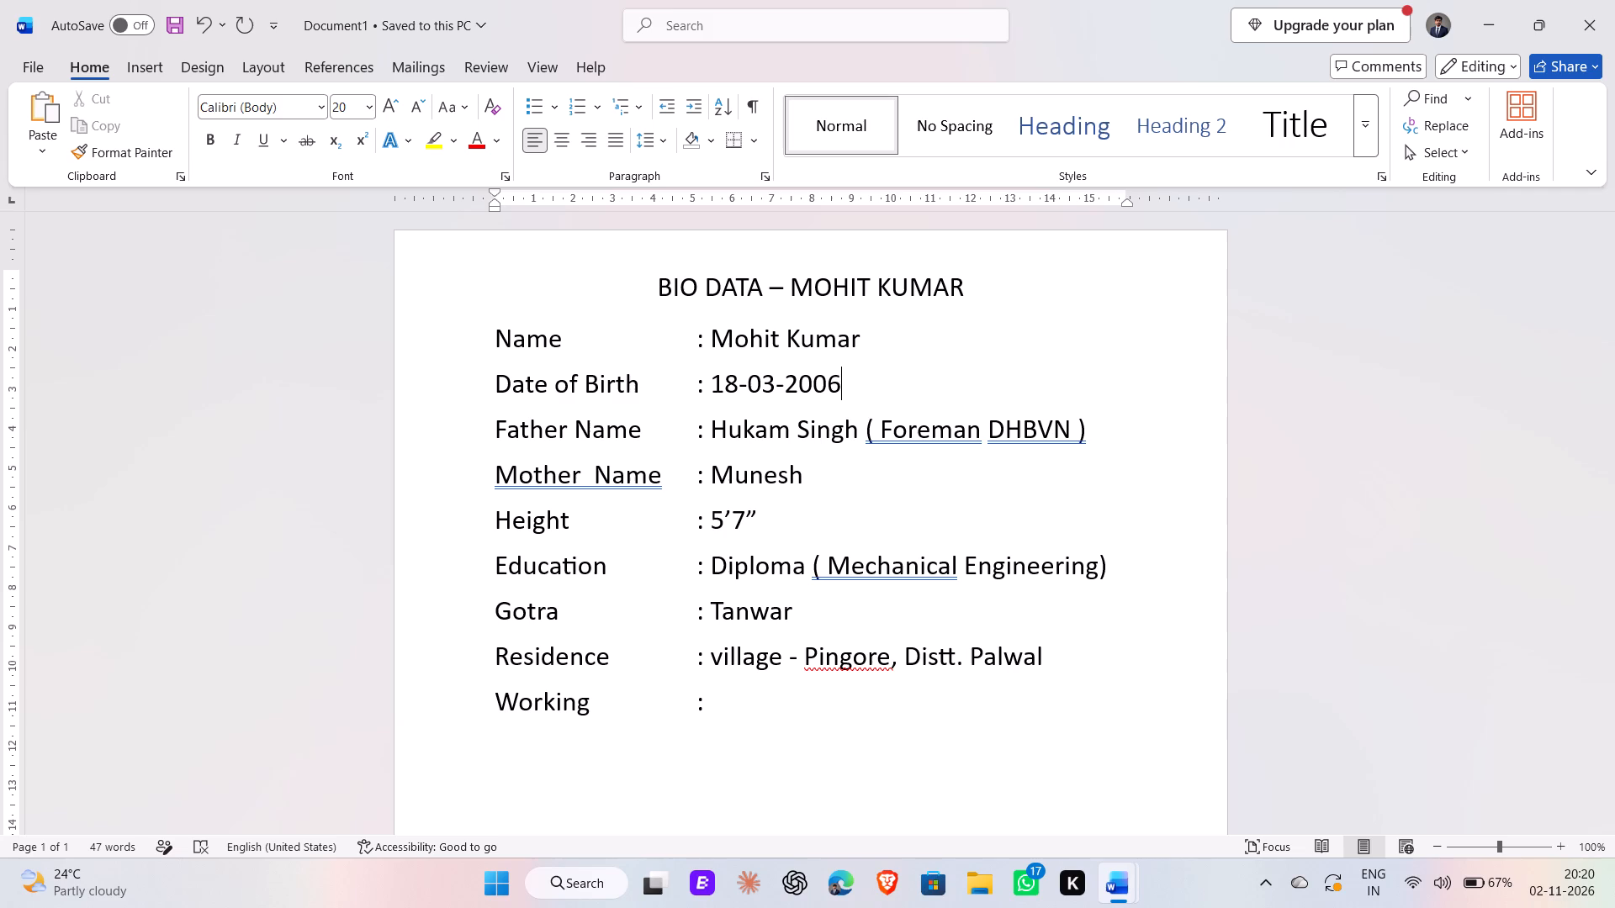
# Insert a blank line between the heading and the Name entry.
pyautogui.click(492, 330)
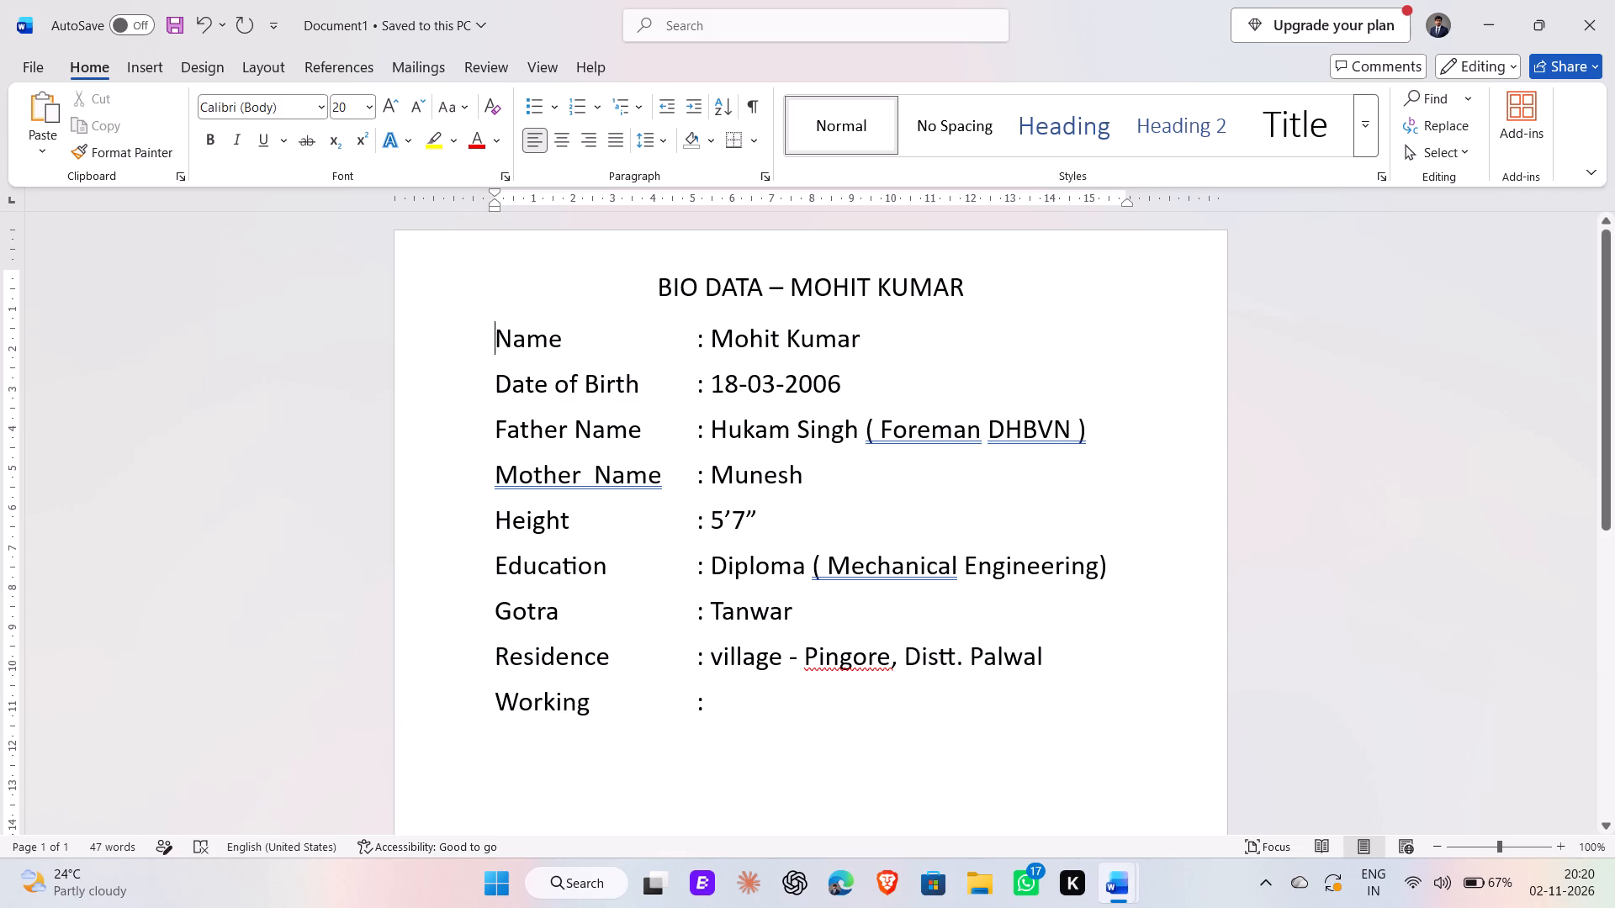
pyautogui.click(971, 288)
pyautogui.press('Return')
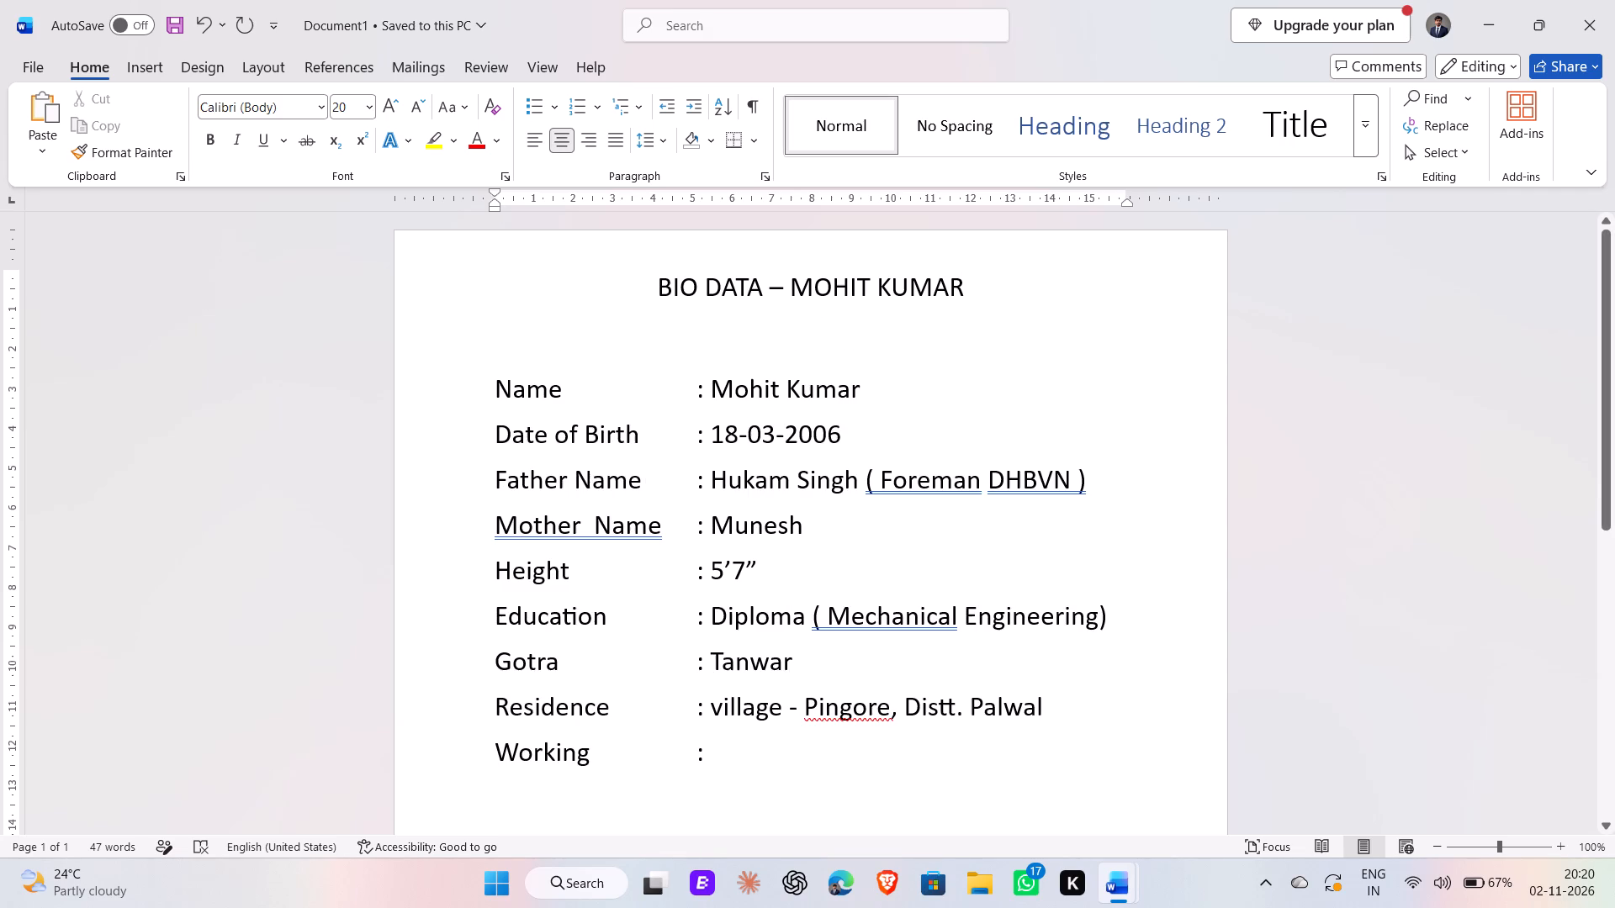
# Delete the dash and the person's name from the heading, leaving only "BIO DATA".
pyautogui.click(963, 284)
pyautogui.press('BackSpace')
pyautogui.press('BackSpace')
pyautogui.press('BackSpace')
pyautogui.press('BackSpace')
pyautogui.press('BackSpace')
pyautogui.press('BackSpace')
pyautogui.press('BackSpace')
pyautogui.press('BackSpace')
pyautogui.press('BackSpace')
pyautogui.press('BackSpace')
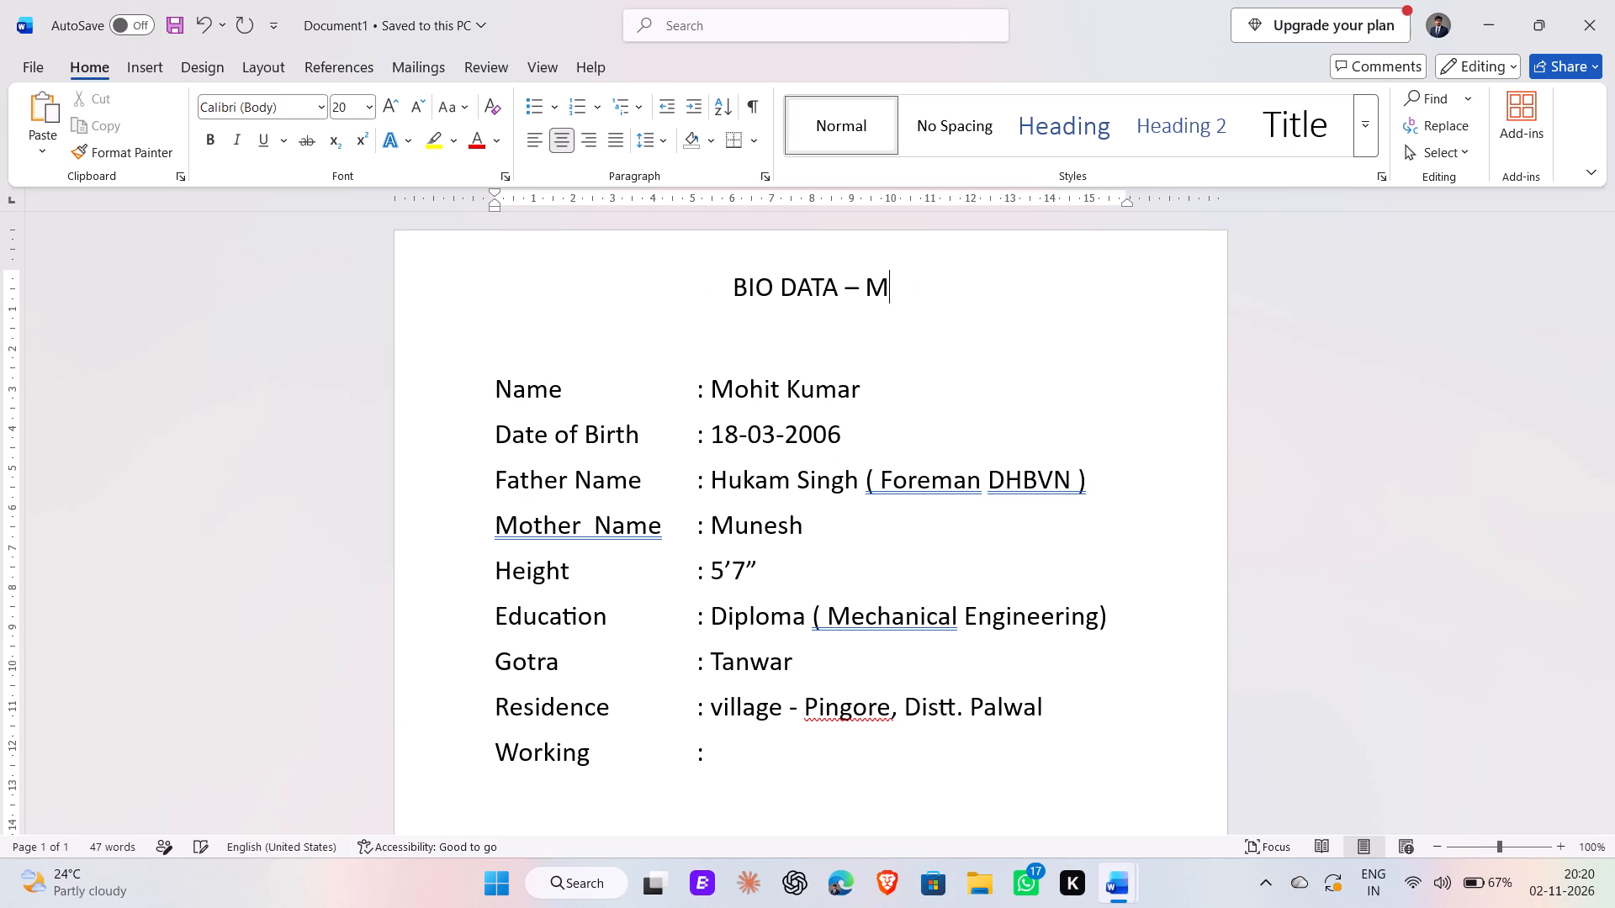
pyautogui.press('BackSpace')
pyautogui.press('BackSpace')
pyautogui.press('BackSpace')
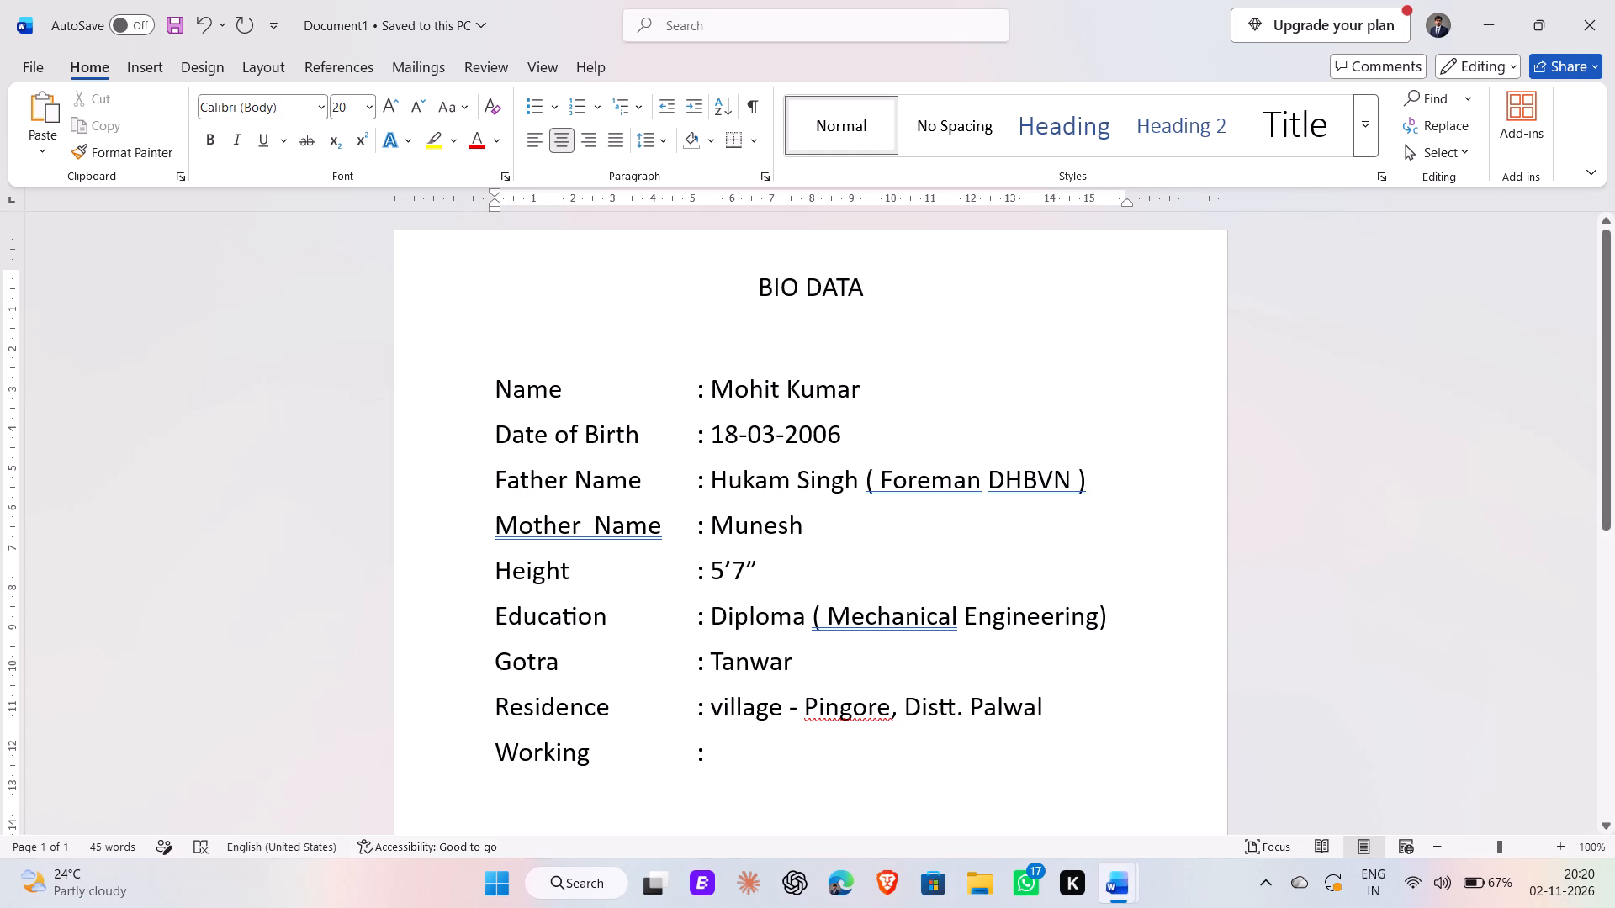
# Underline the "BIO DATA" heading and highlight it in yellow.
pyautogui.moveTo(860, 286); pyautogui.dragTo(720, 286)
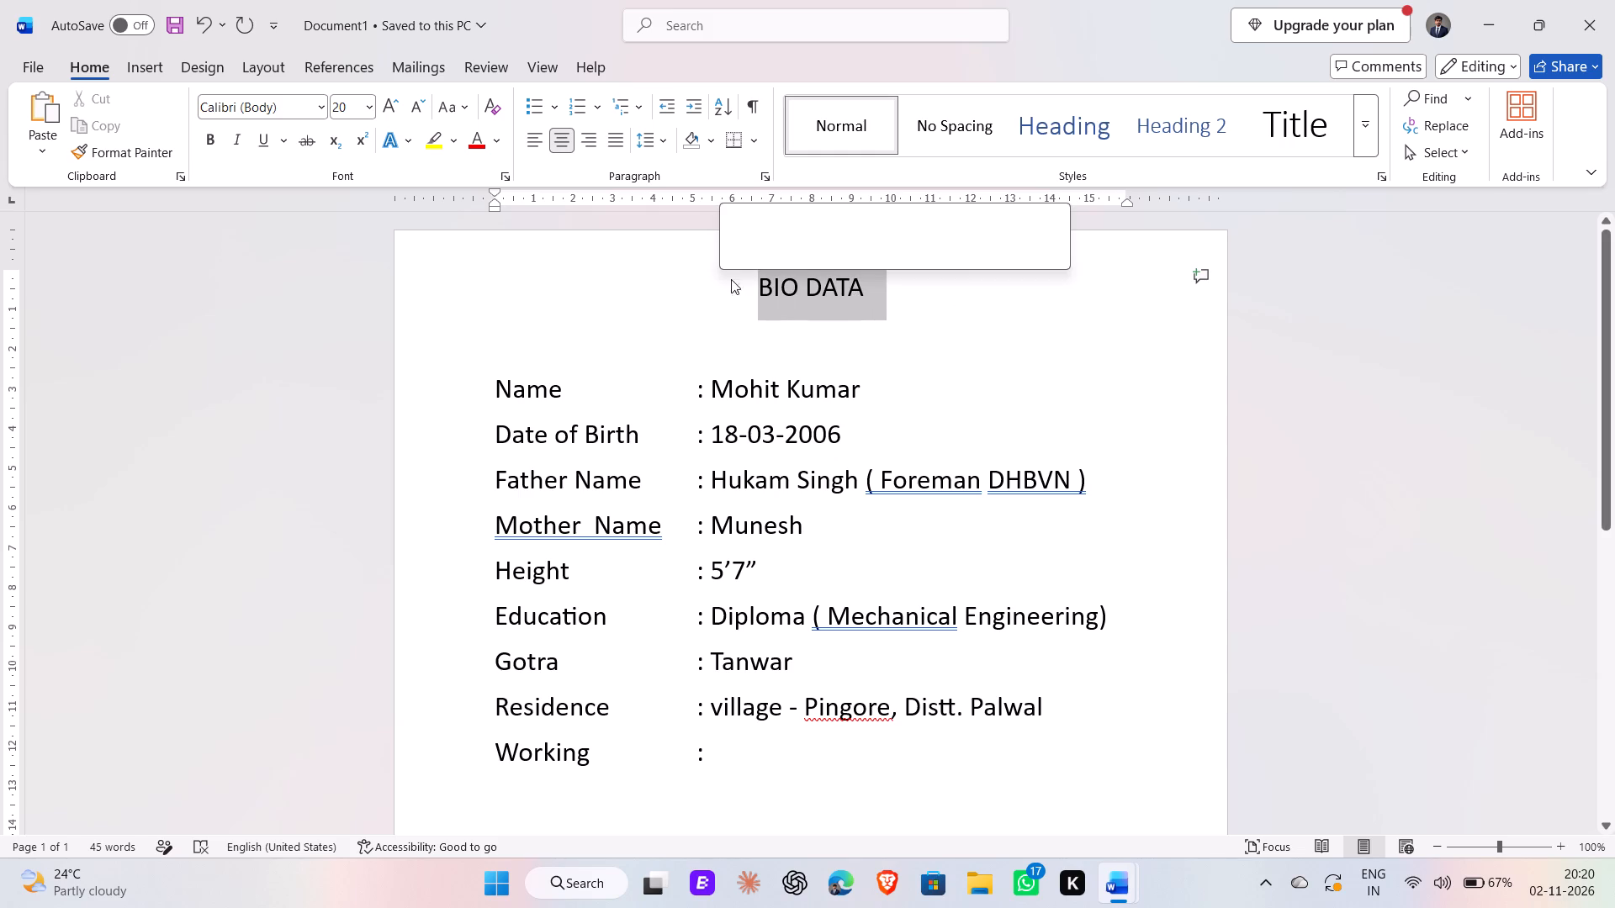
pyautogui.click(794, 247)
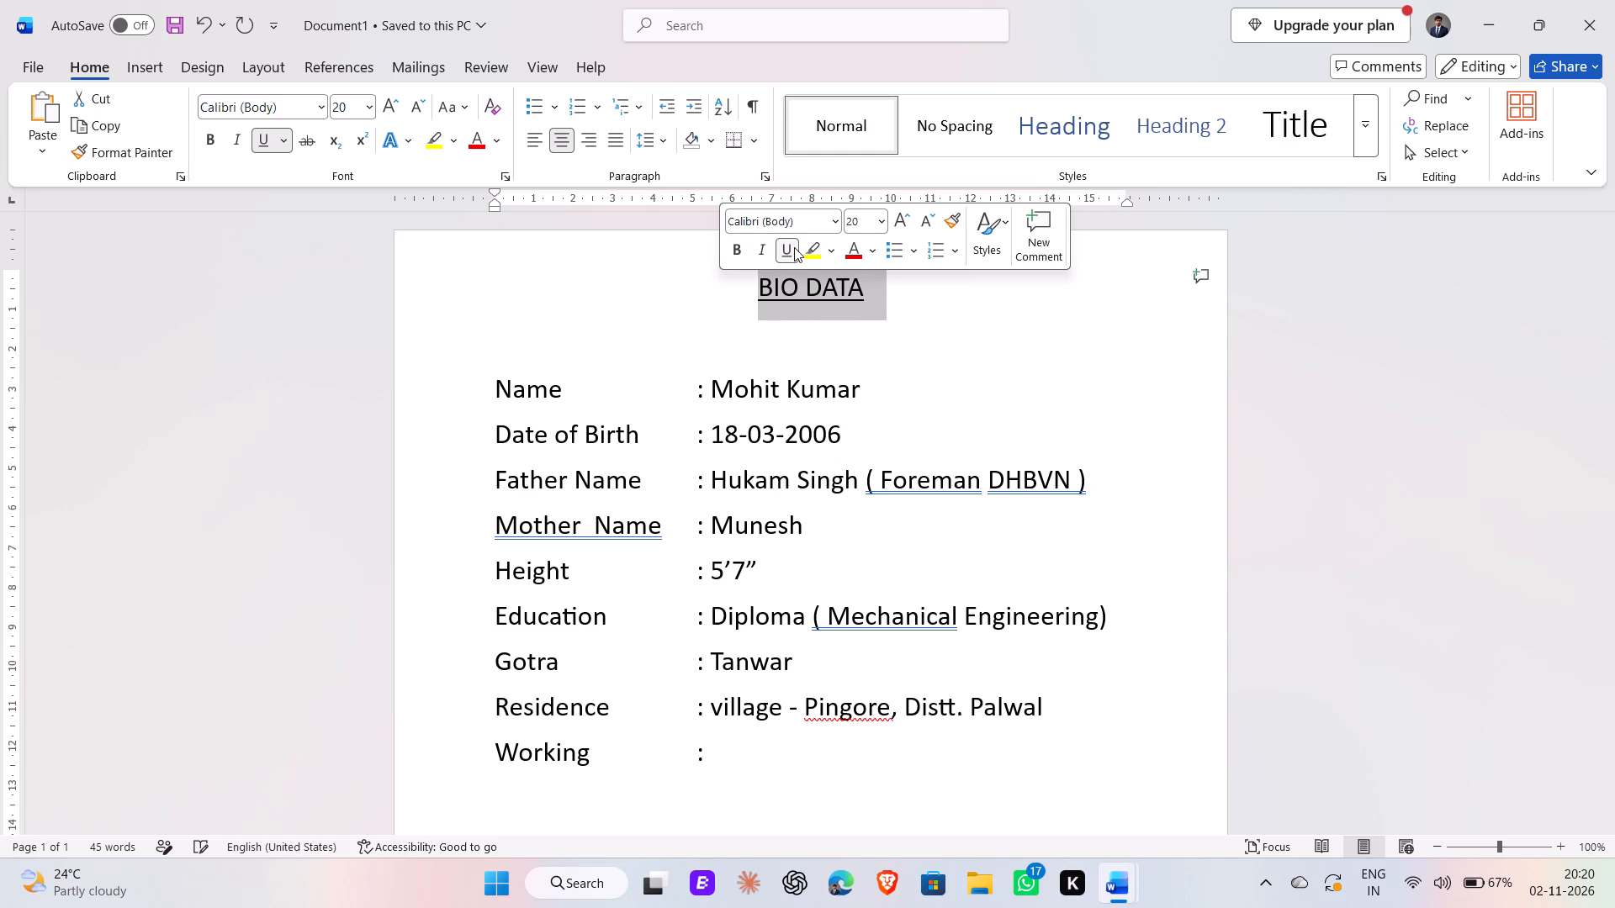
pyautogui.click(823, 250)
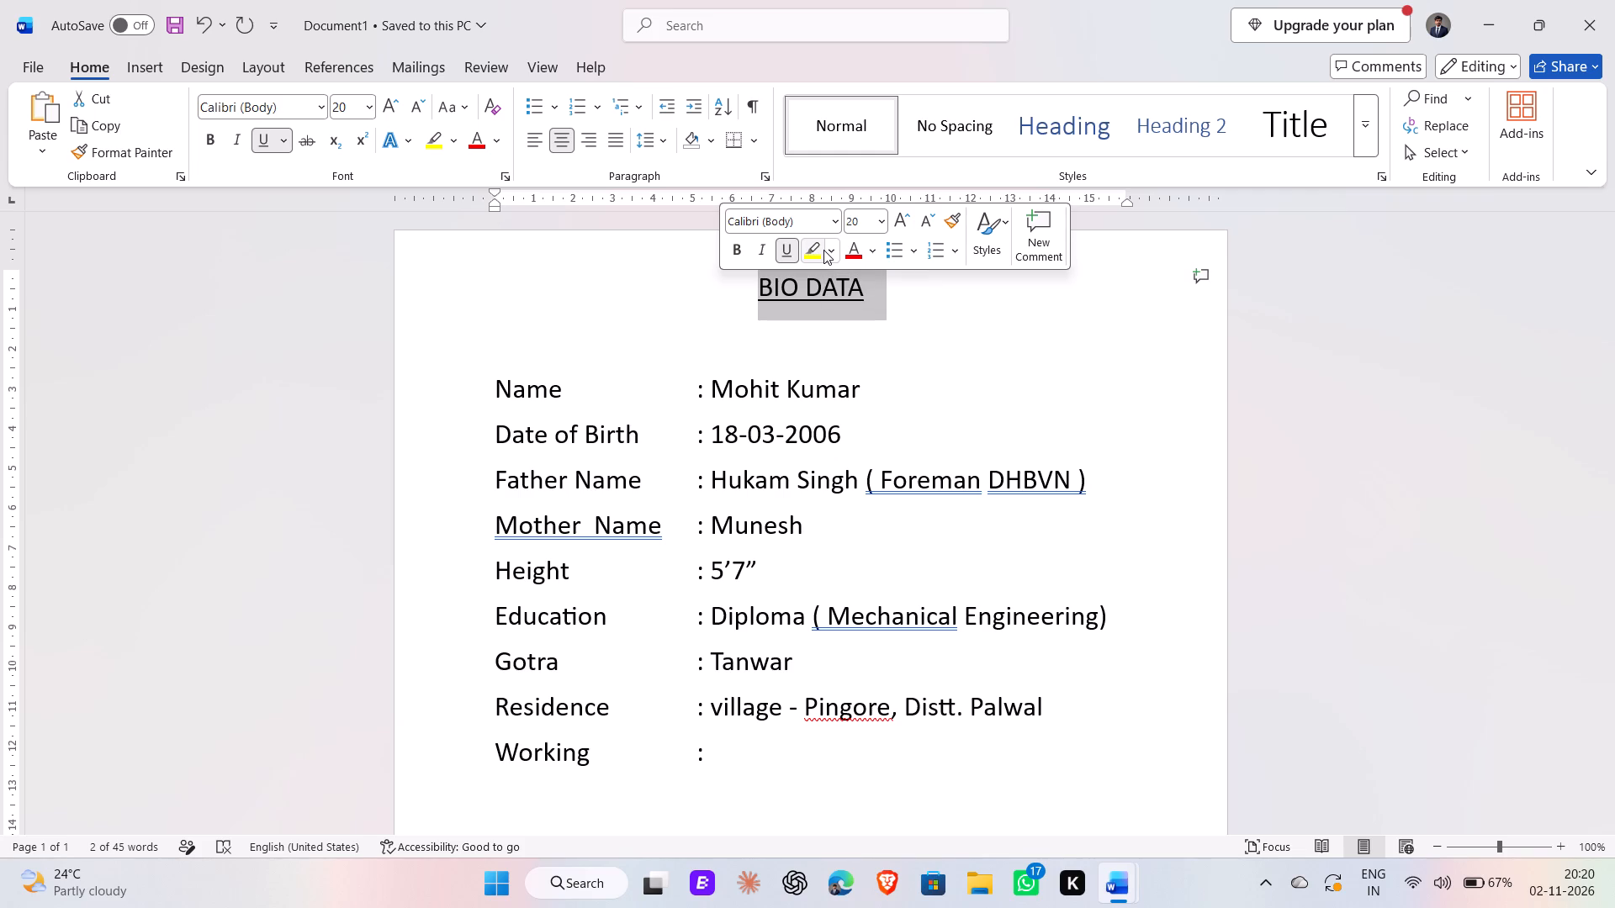
pyautogui.click(874, 300)
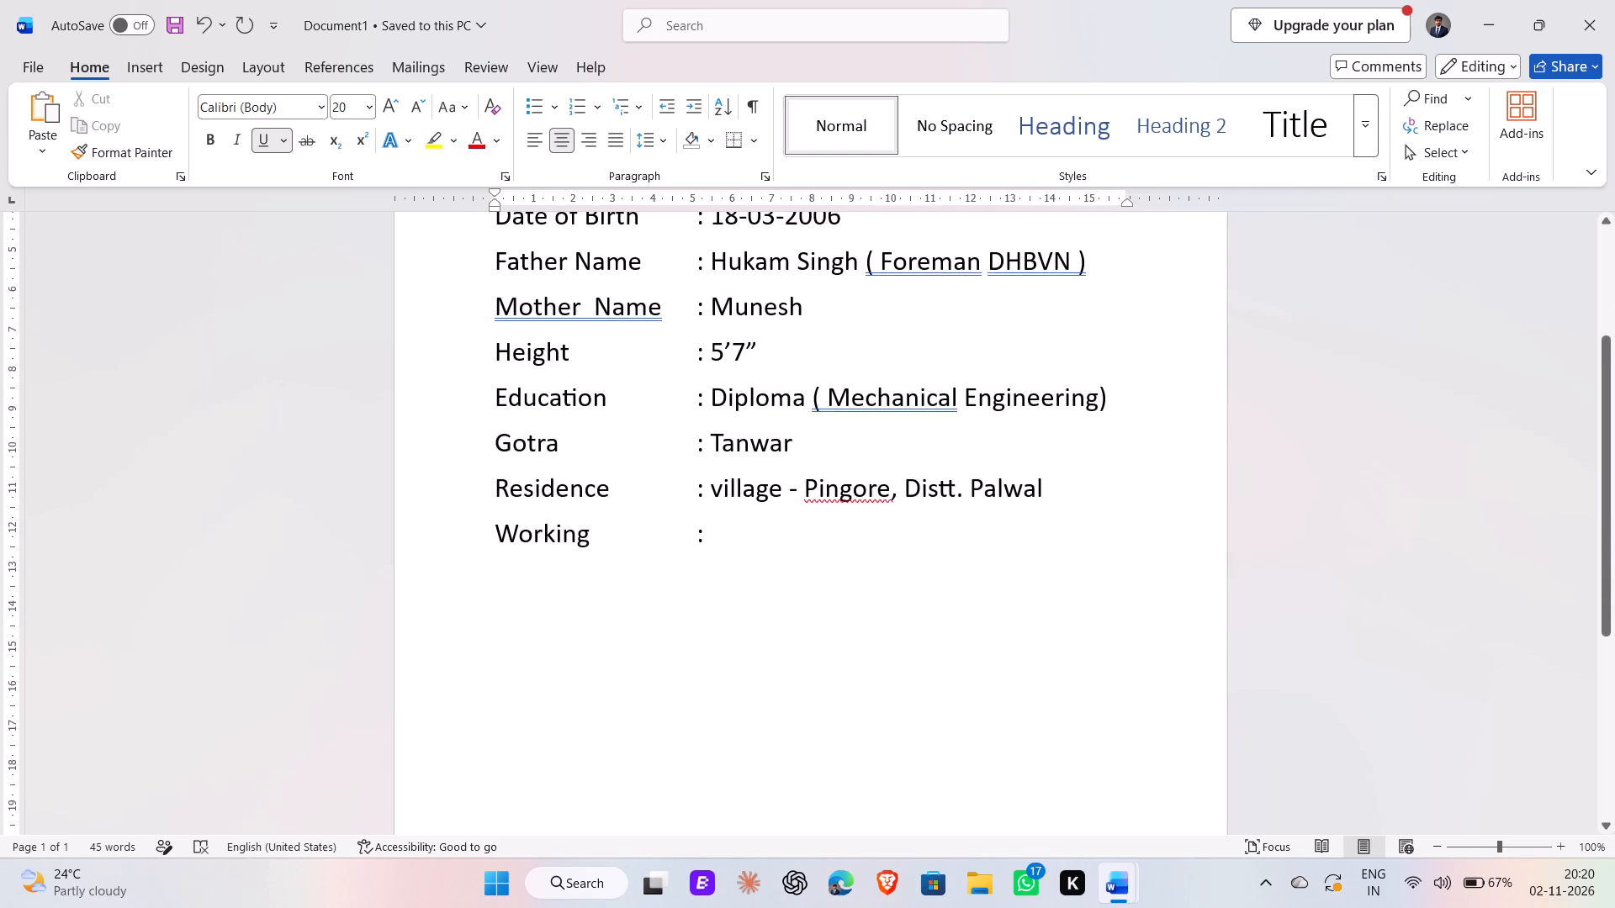
# Place the insertion point after the colon in the empty Working entry.
pyautogui.scroll(-6, 942, 397)
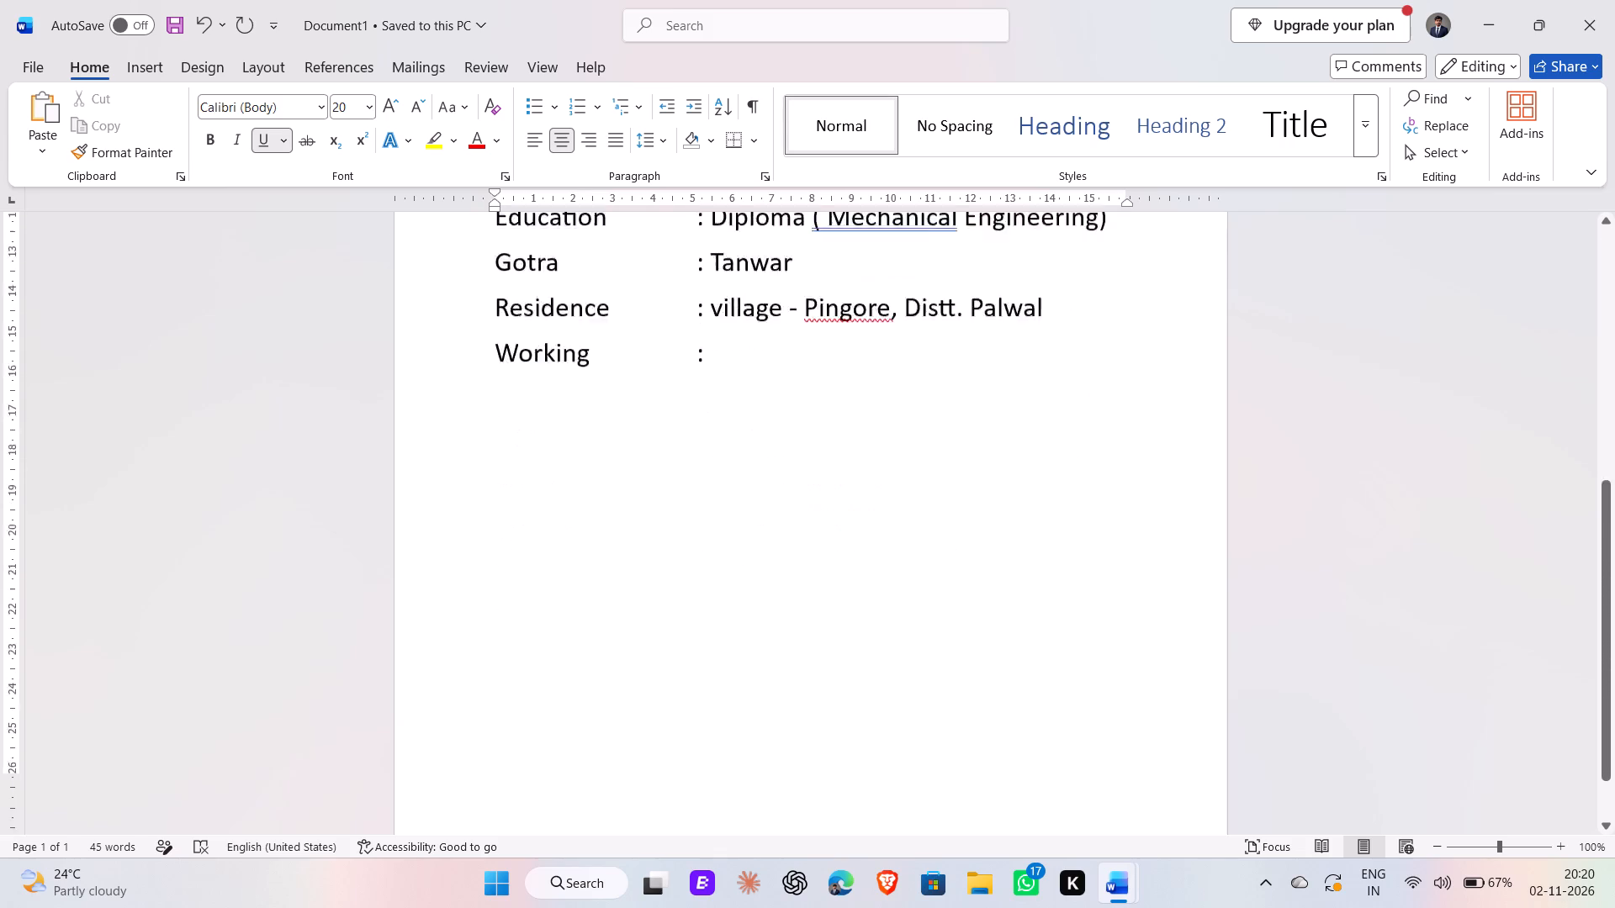
pyautogui.scroll(-1, 942, 397)
pyautogui.scroll(6, 942, 397)
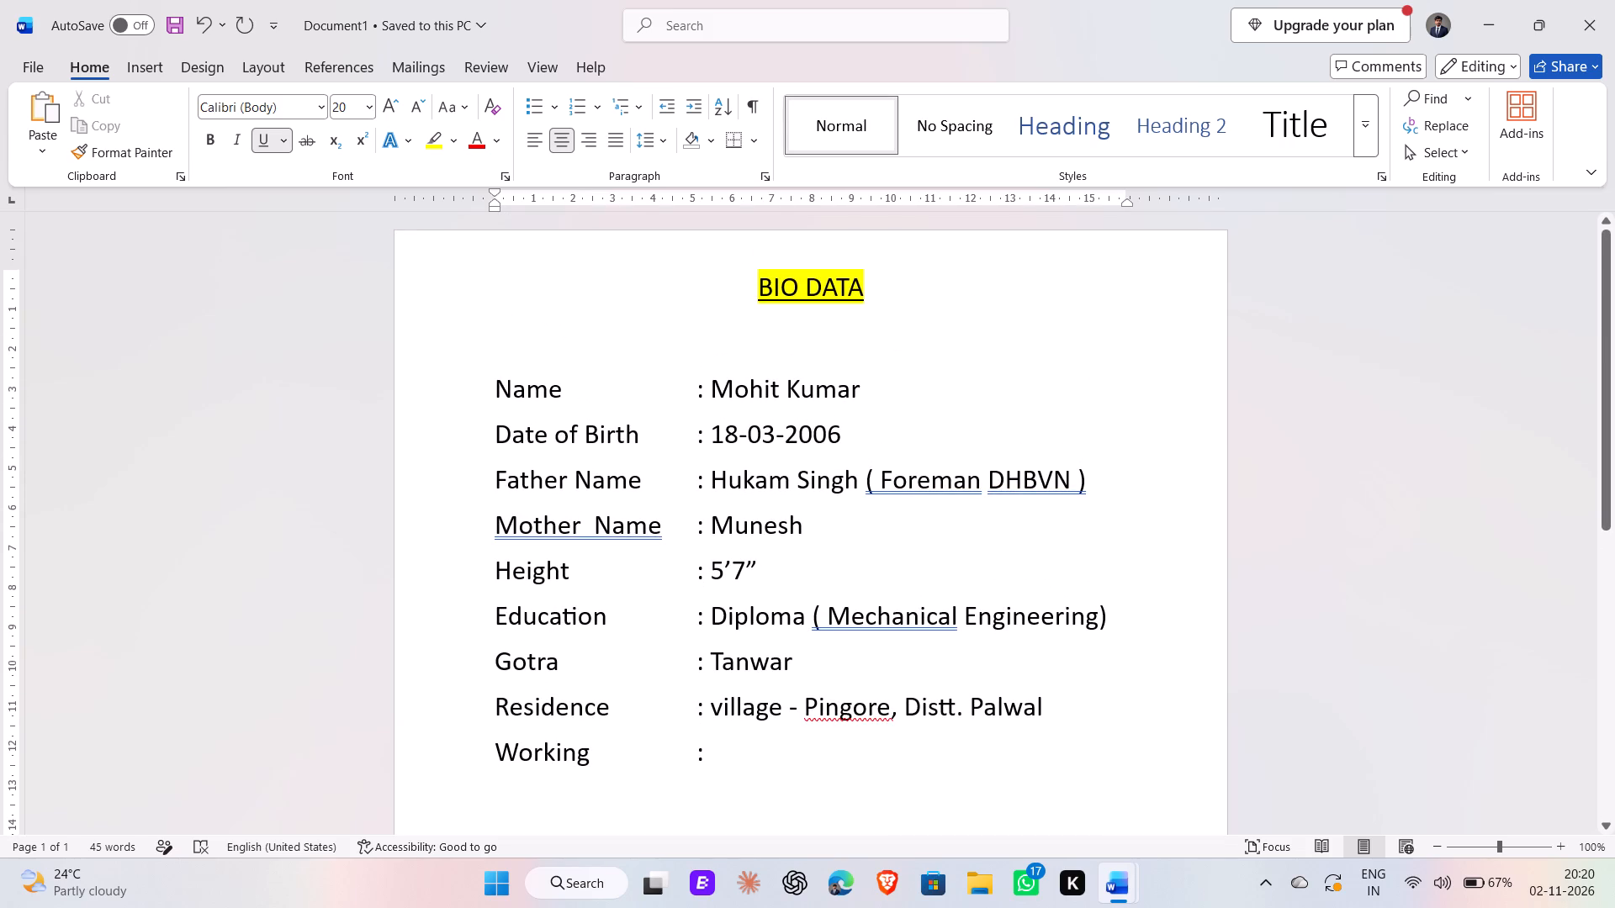
pyautogui.scroll(-1, 890, 332)
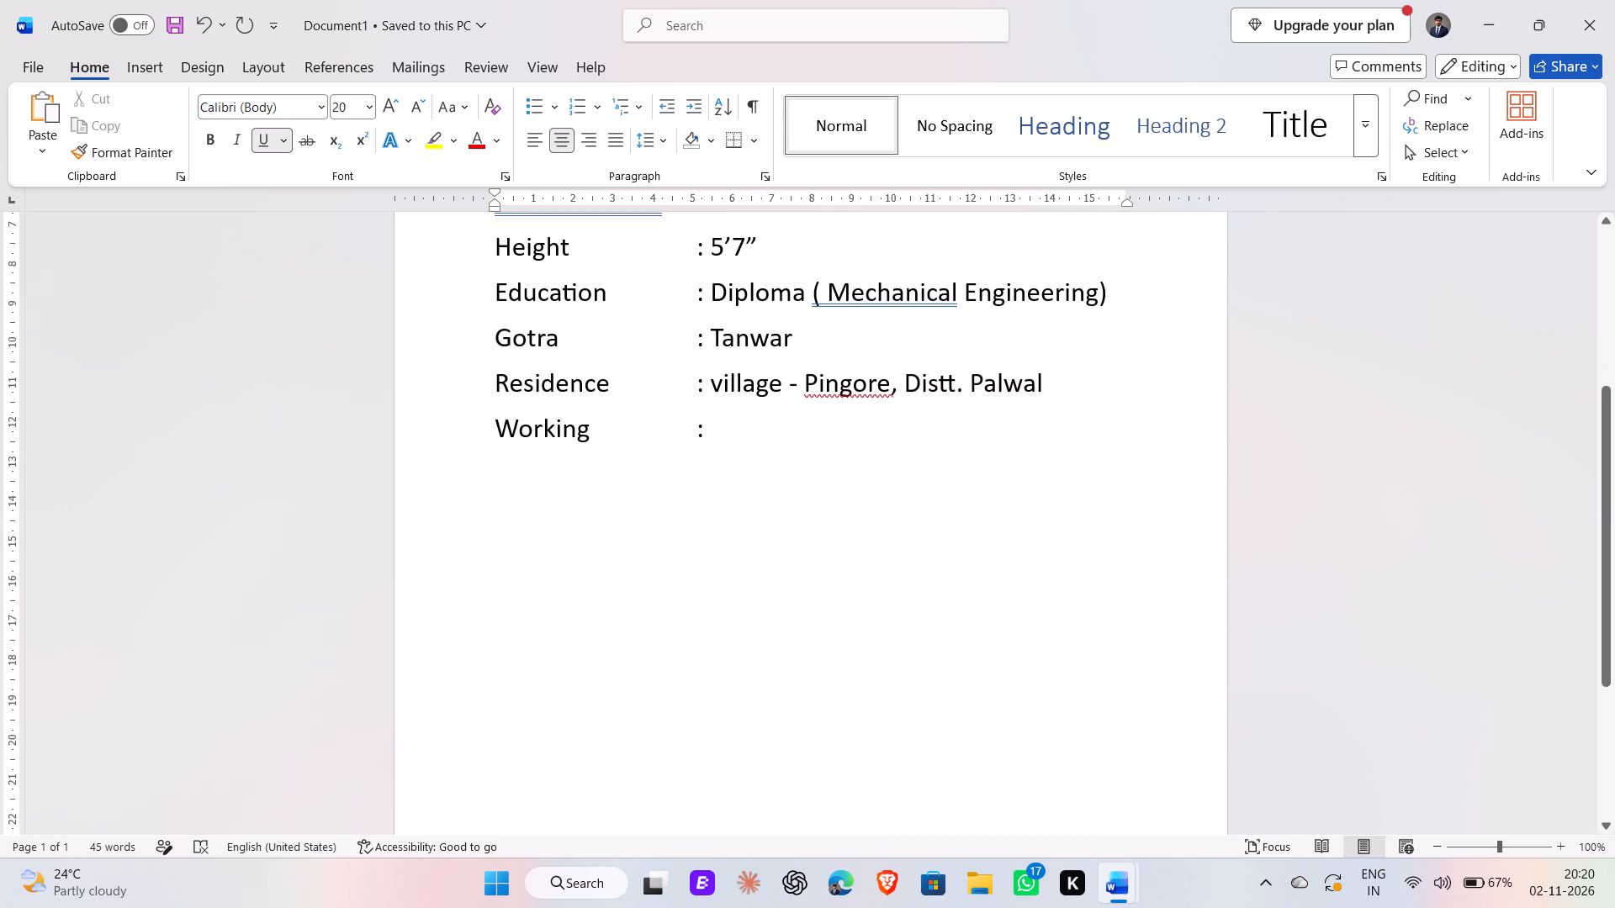
pyautogui.click(744, 427)
pyautogui.scroll(4, 744, 427)
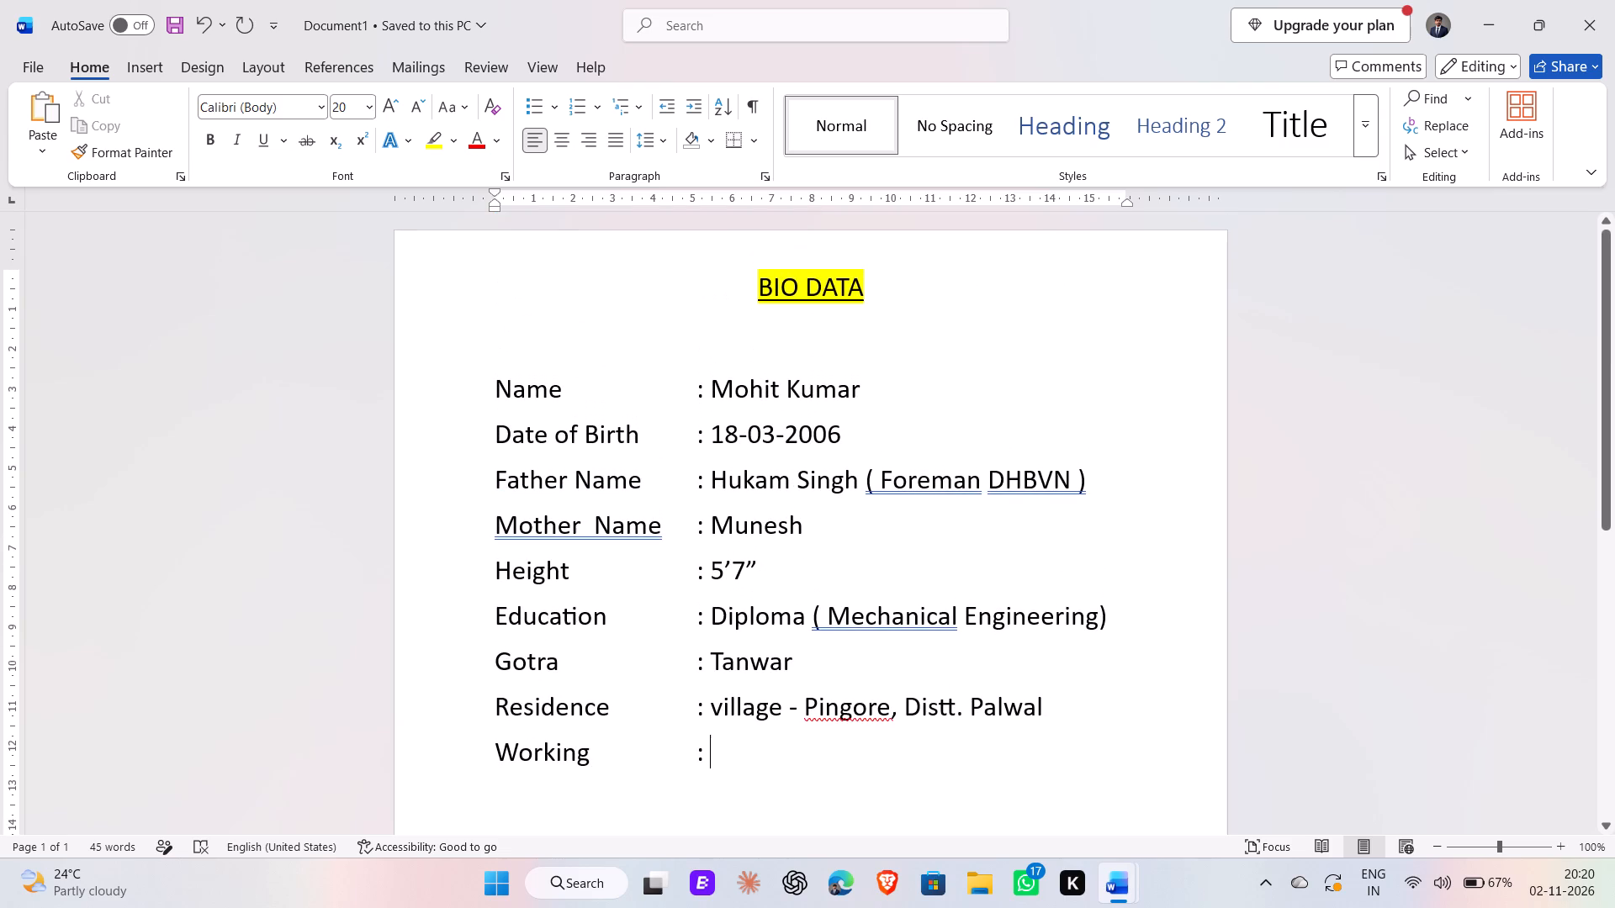
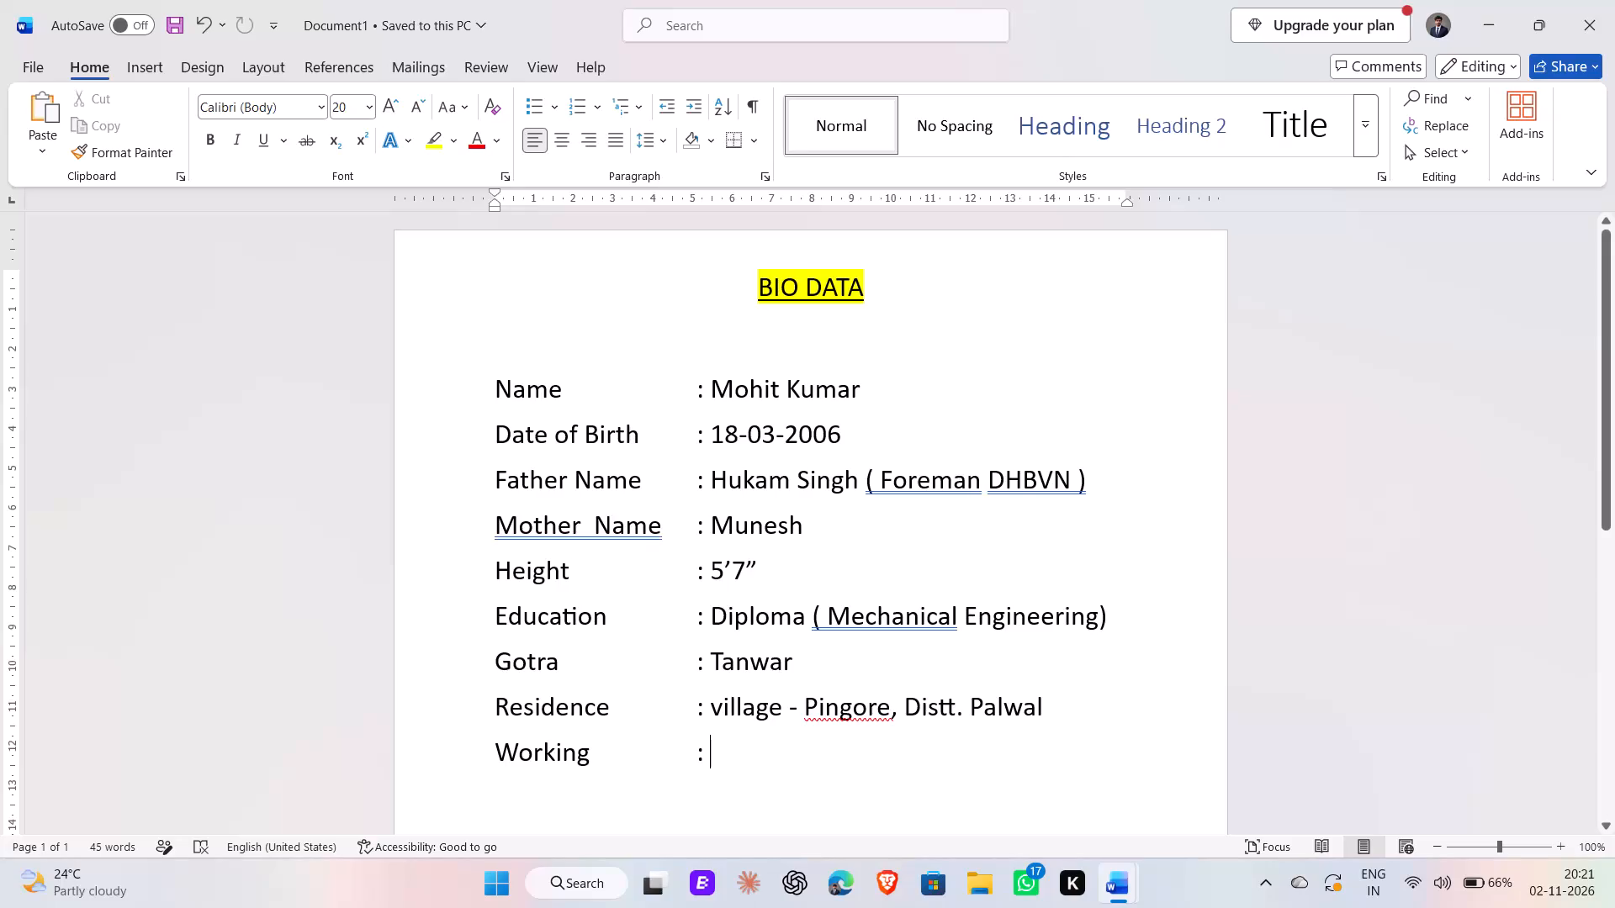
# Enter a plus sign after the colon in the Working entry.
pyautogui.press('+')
# Add "( Gotra - Morathiya" after the mother's name in the Mother Name entry.
pyautogui.scroll(-1, 677, 606)
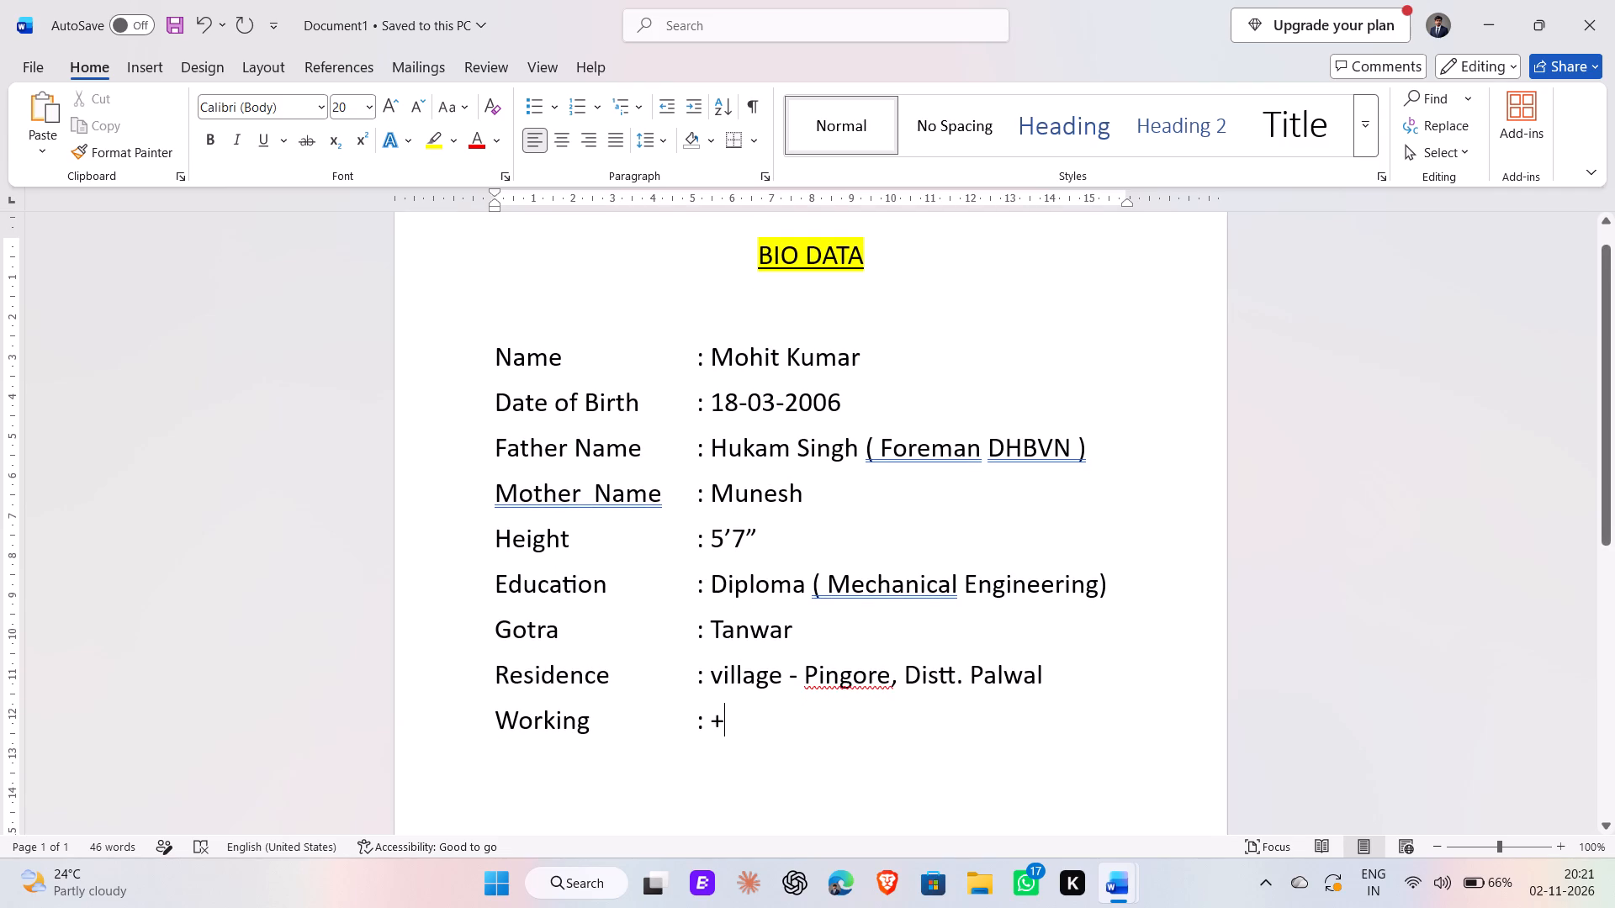
pyautogui.click(807, 488)
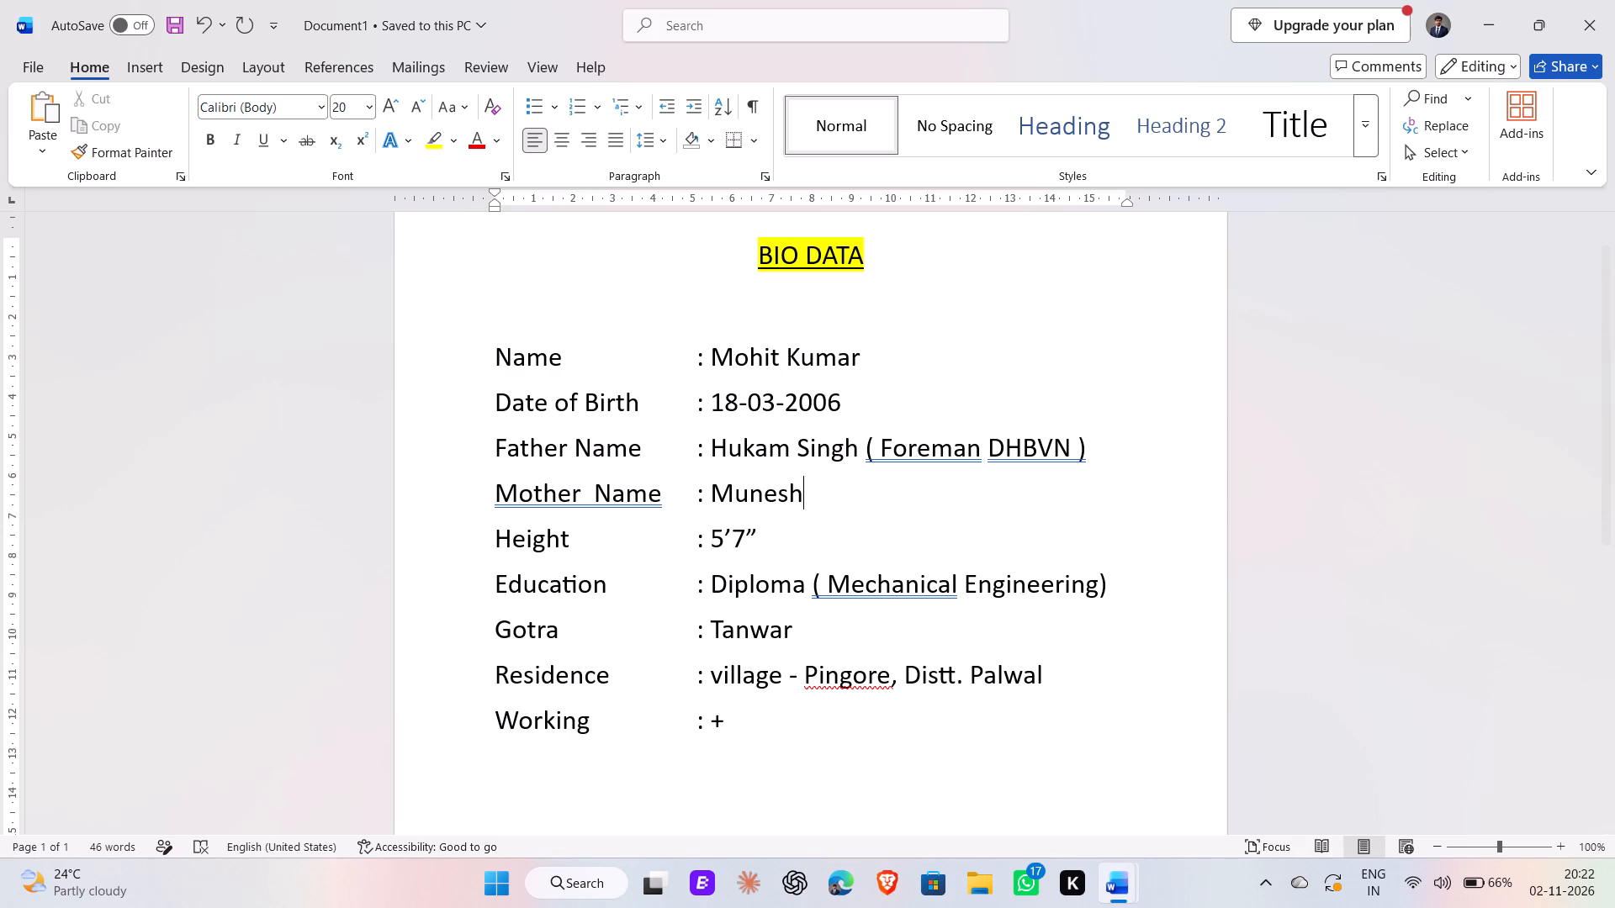
pyautogui.press('space')
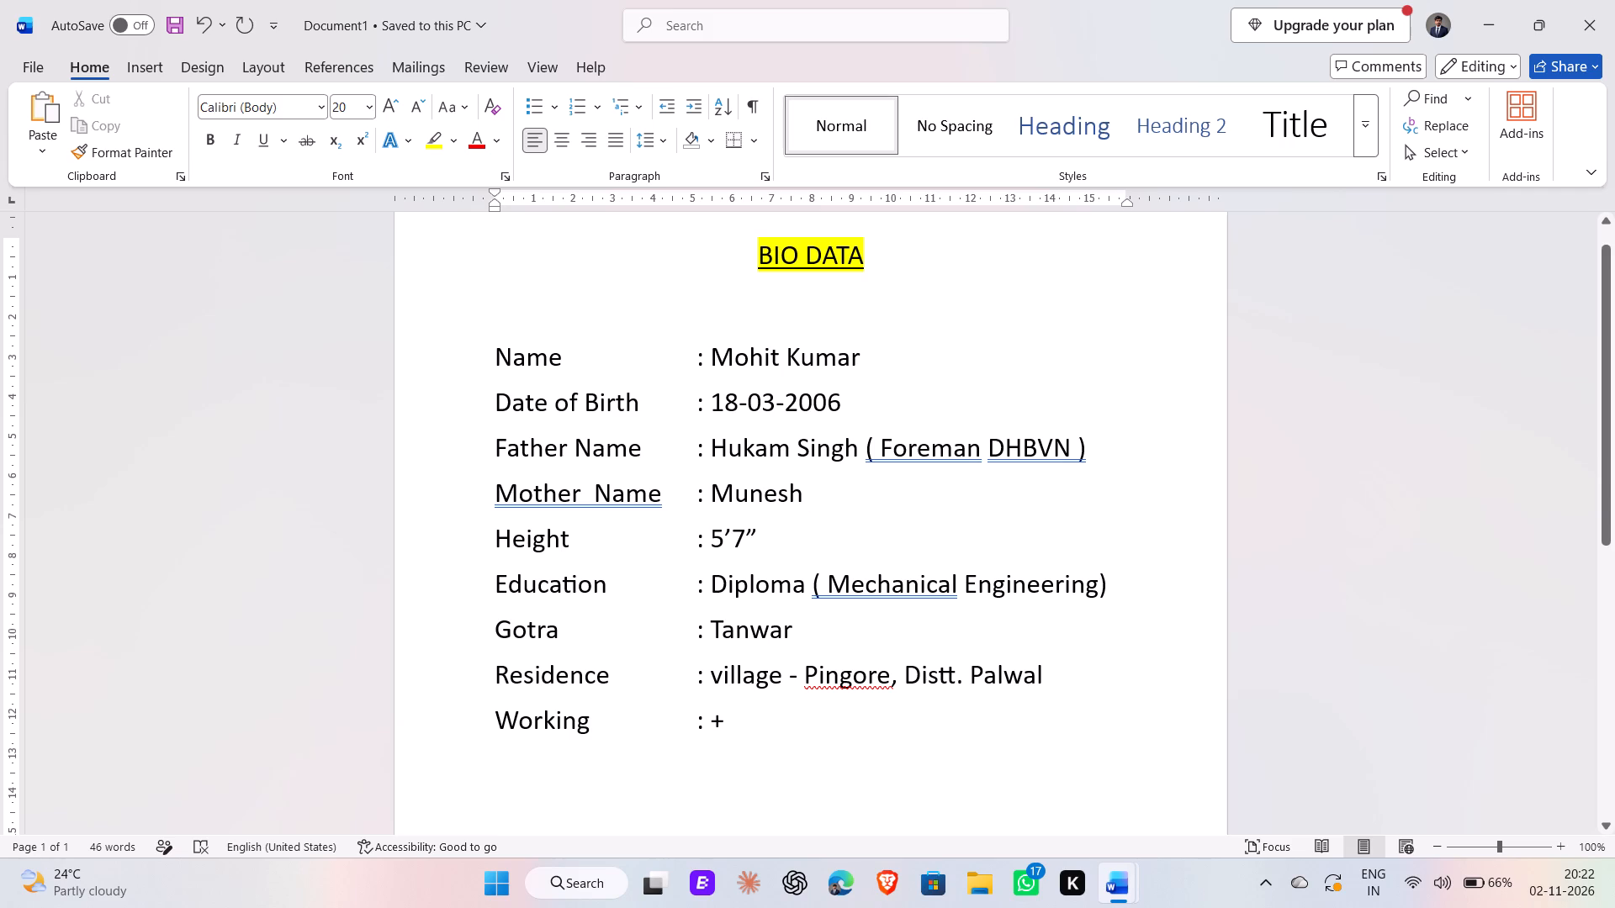
pyautogui.hotkey('shift', '(')
pyautogui.press('space')
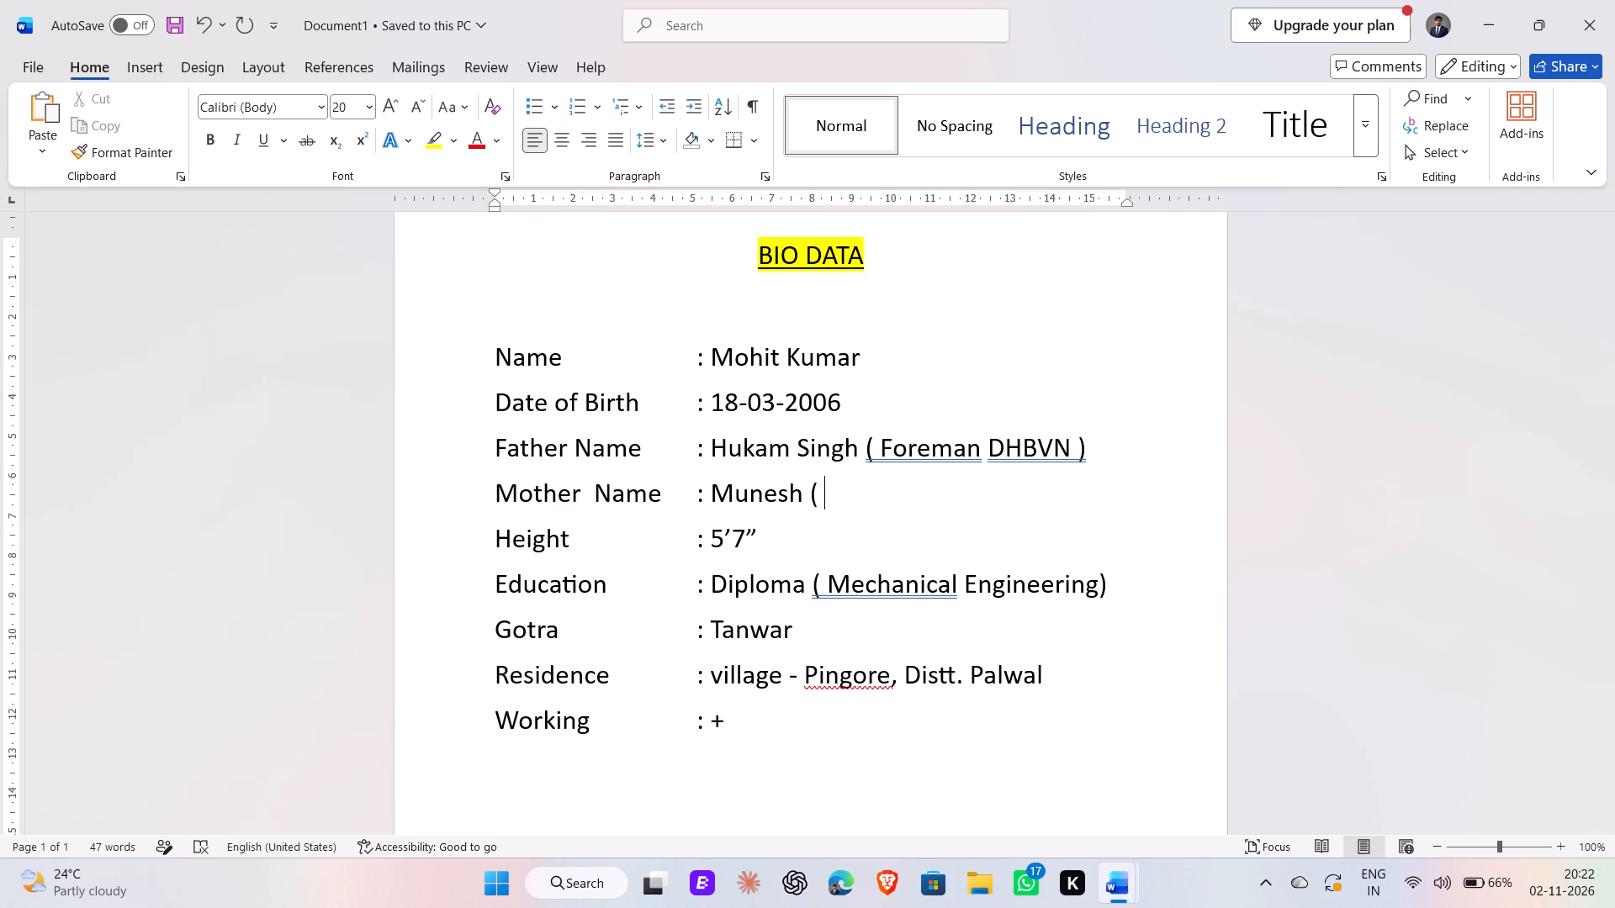
pyautogui.write('Go')
pyautogui.write('tra')
pyautogui.press('space')
pyautogui.write('-')
pyautogui.press('space')
pyautogui.hotkey('shift', 'm')
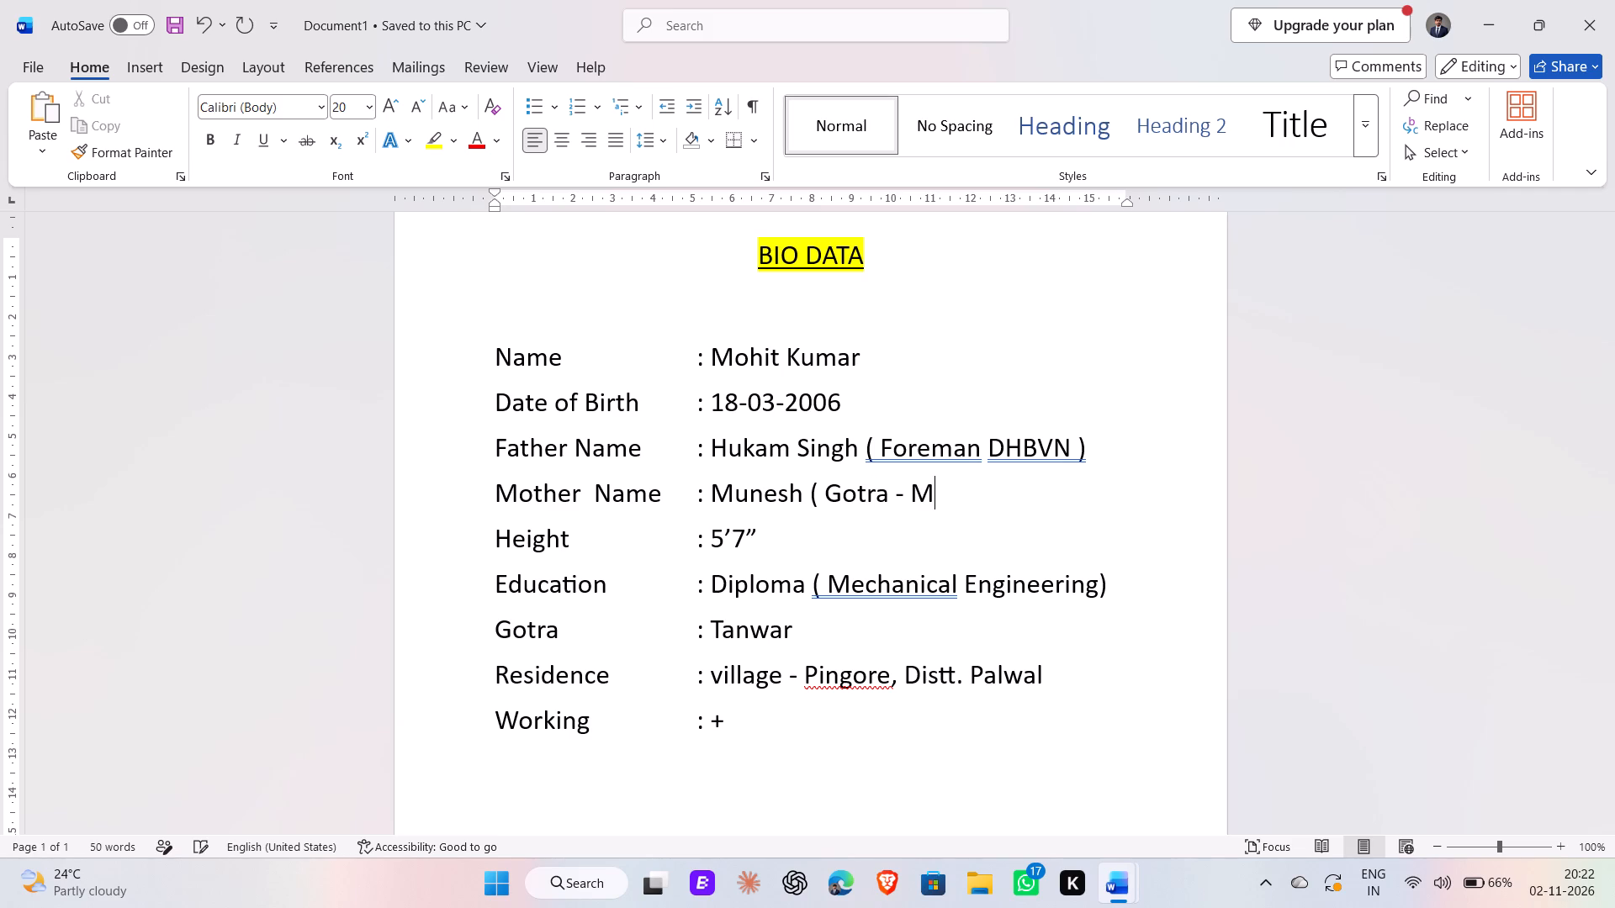
pyautogui.write('or')
pyautogui.write('at')
pyautogui.write('hiya')
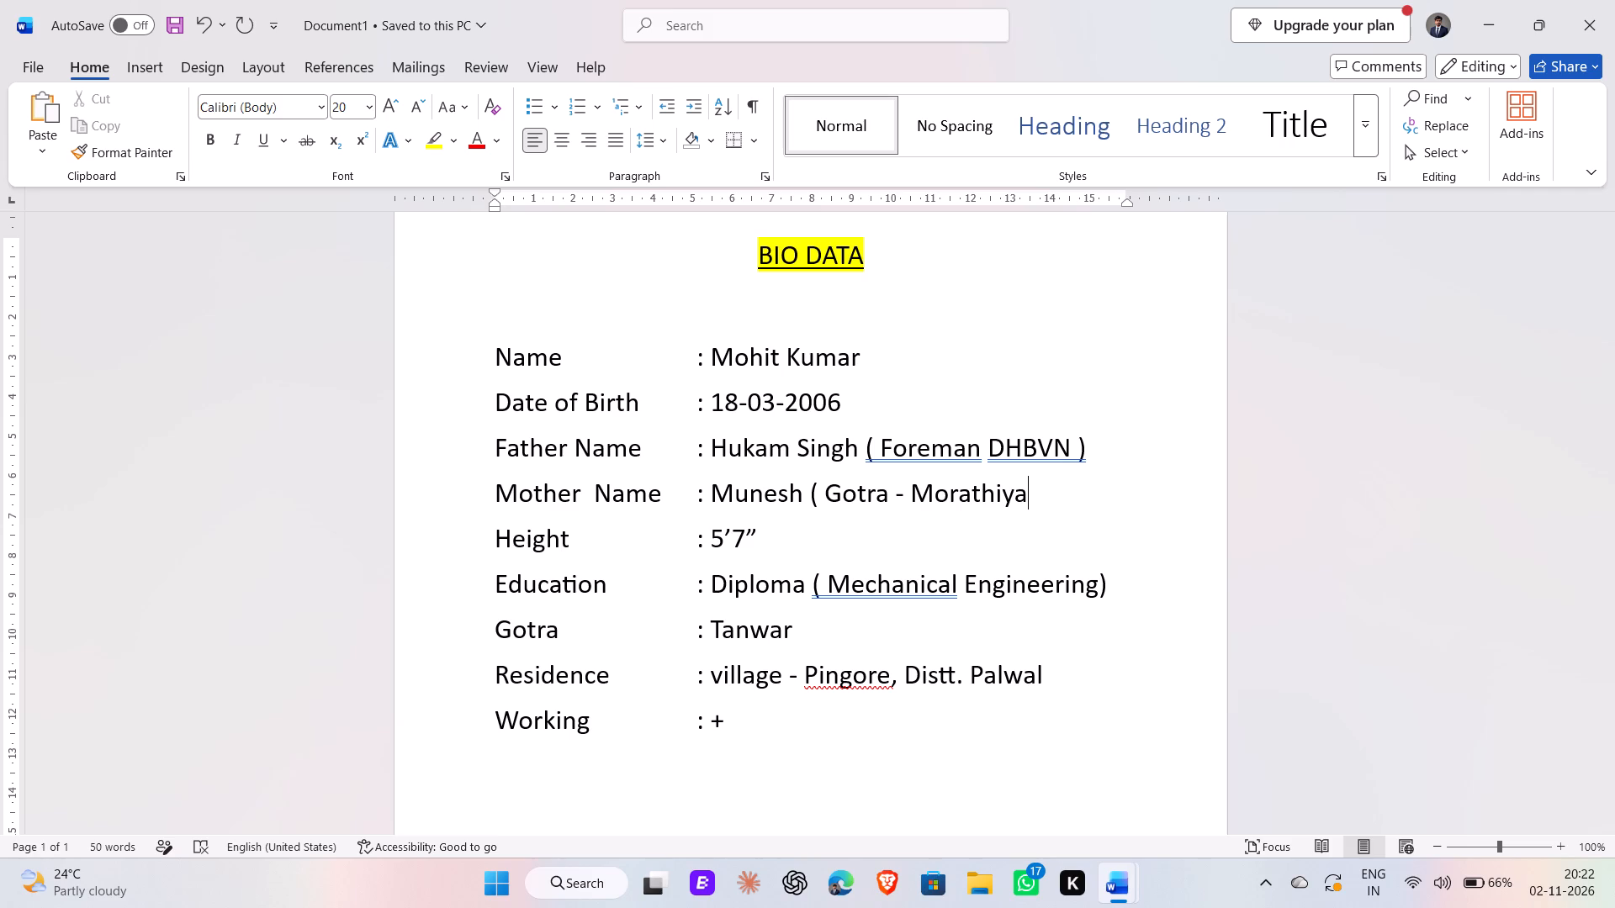
# Minimise the new document and close the old bio data document.
pyautogui.click(1468, 0)
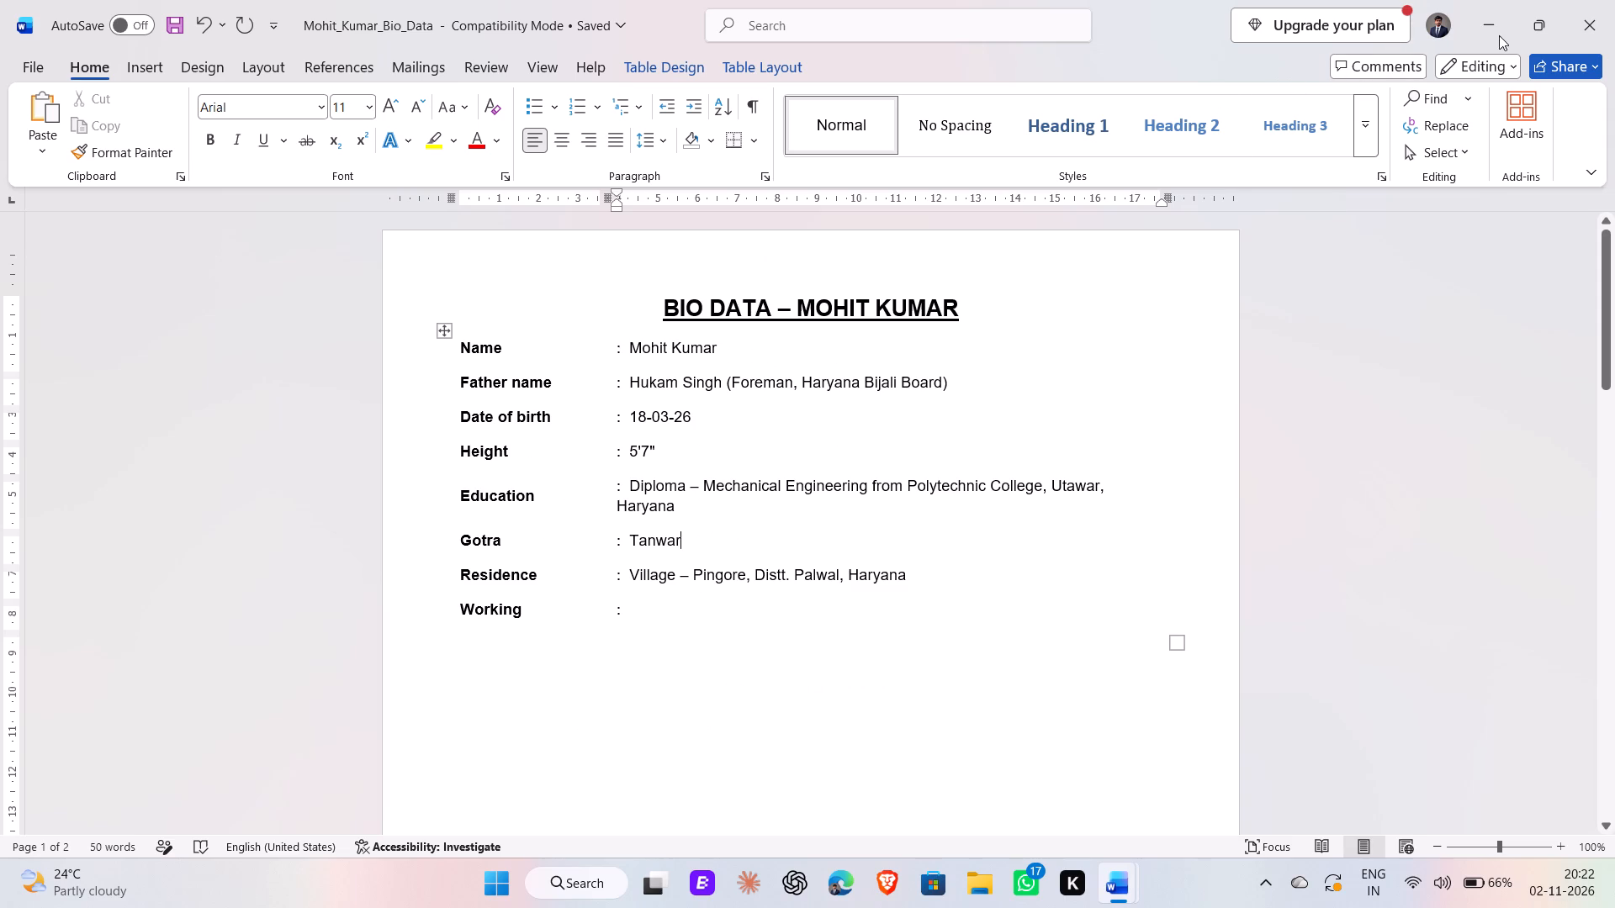
pyautogui.click(1580, 20)
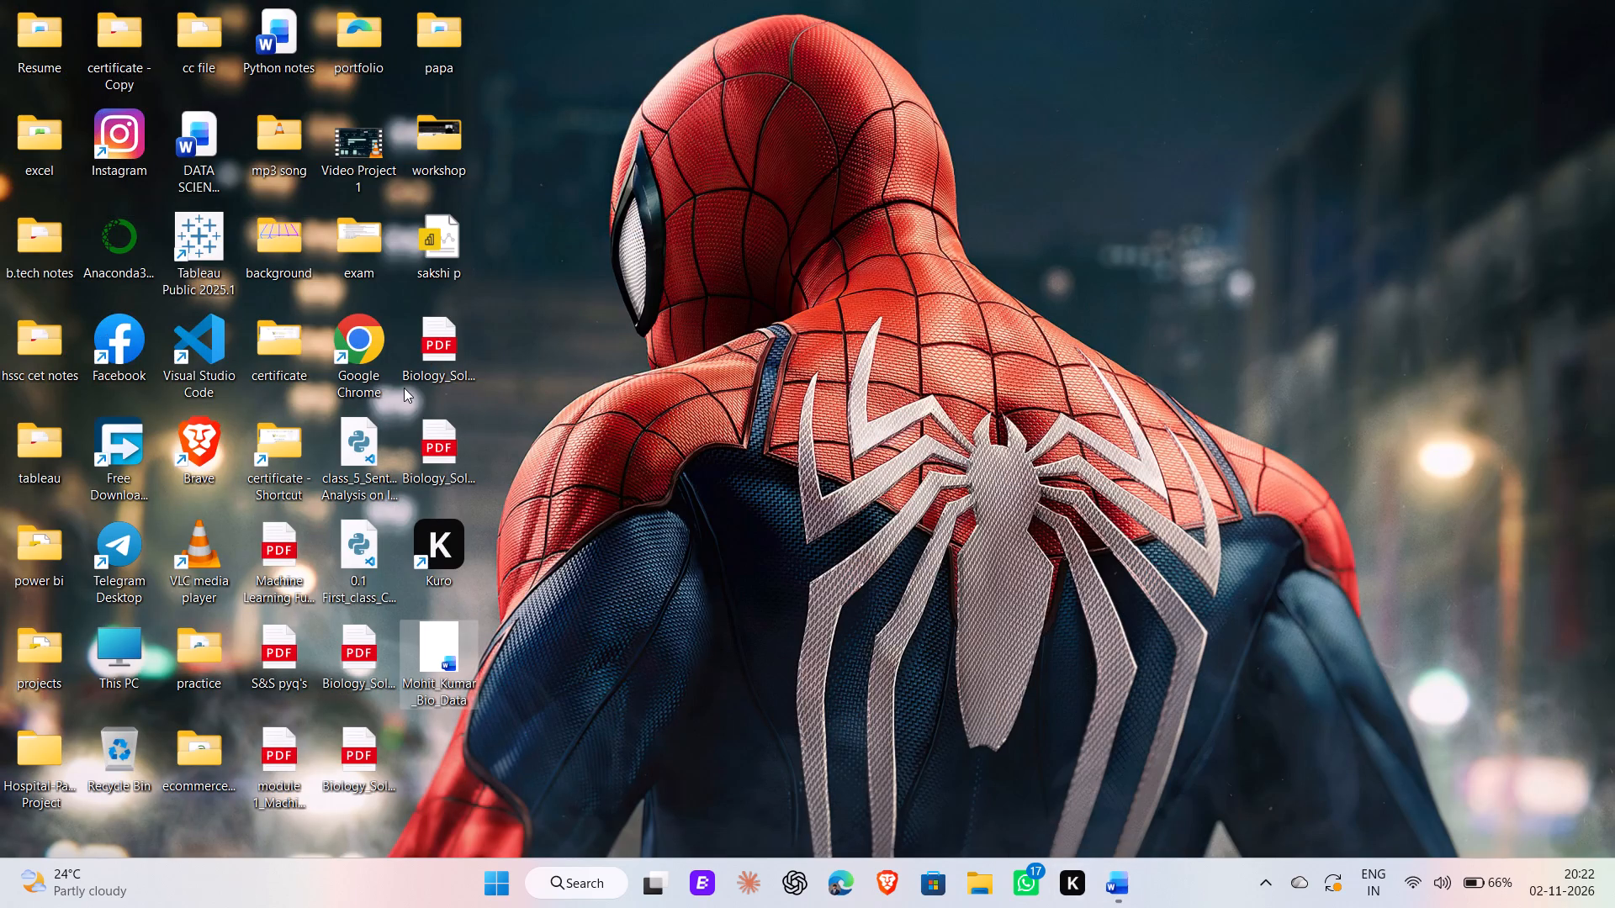
# Open Google Chrome from the desktop and search Google for "morathiya".
pyautogui.click(350, 359)
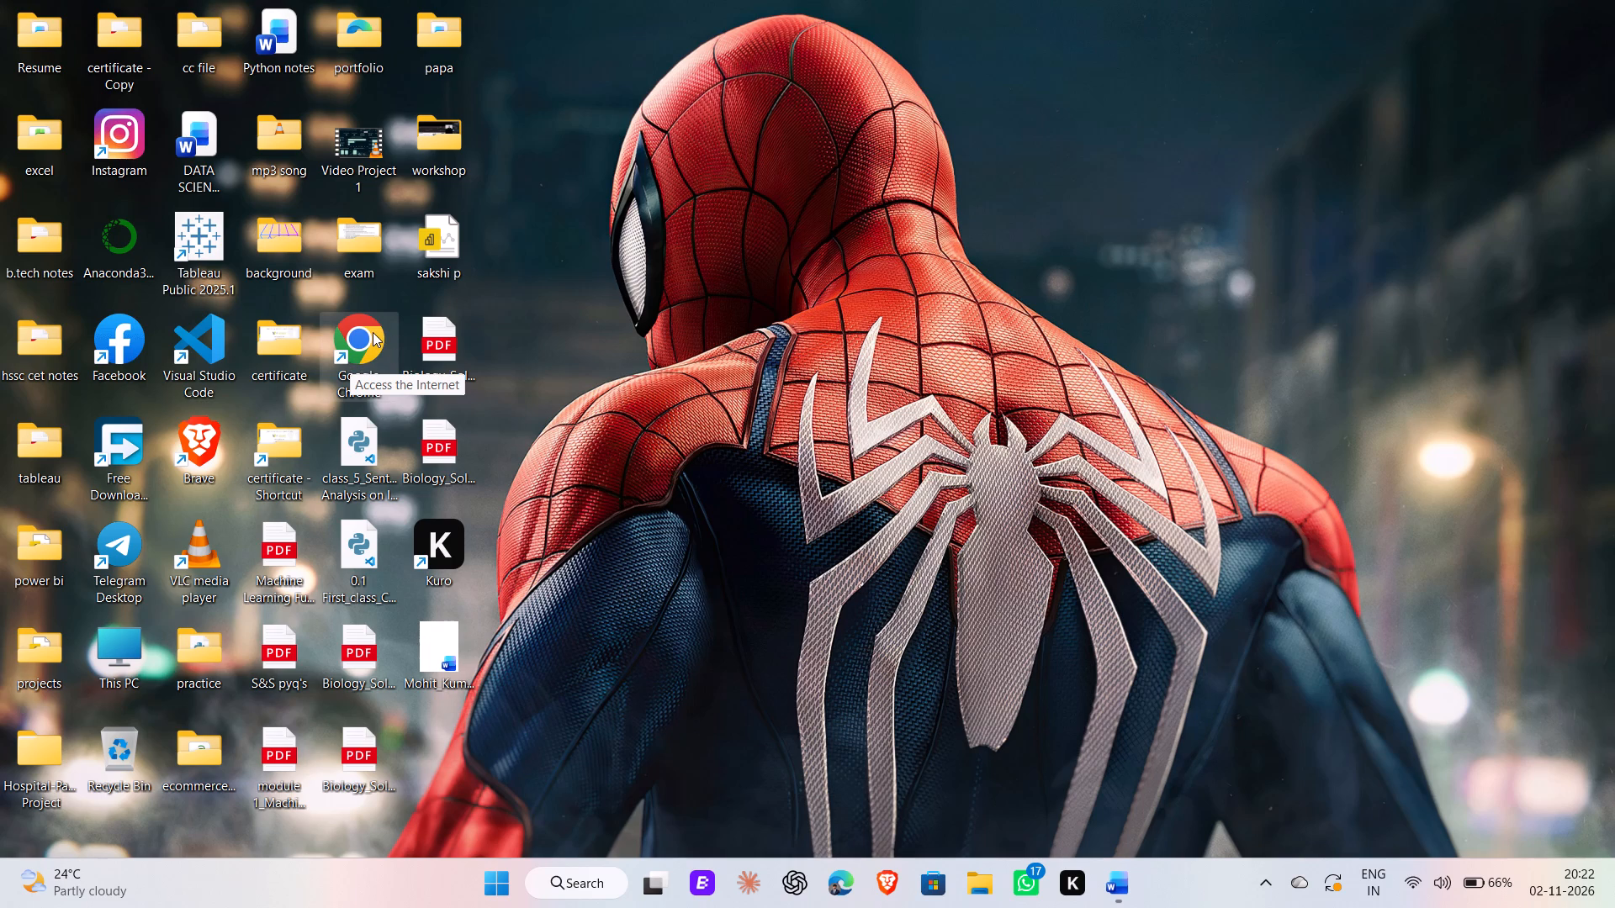
pyautogui.doubleClick(373, 332)
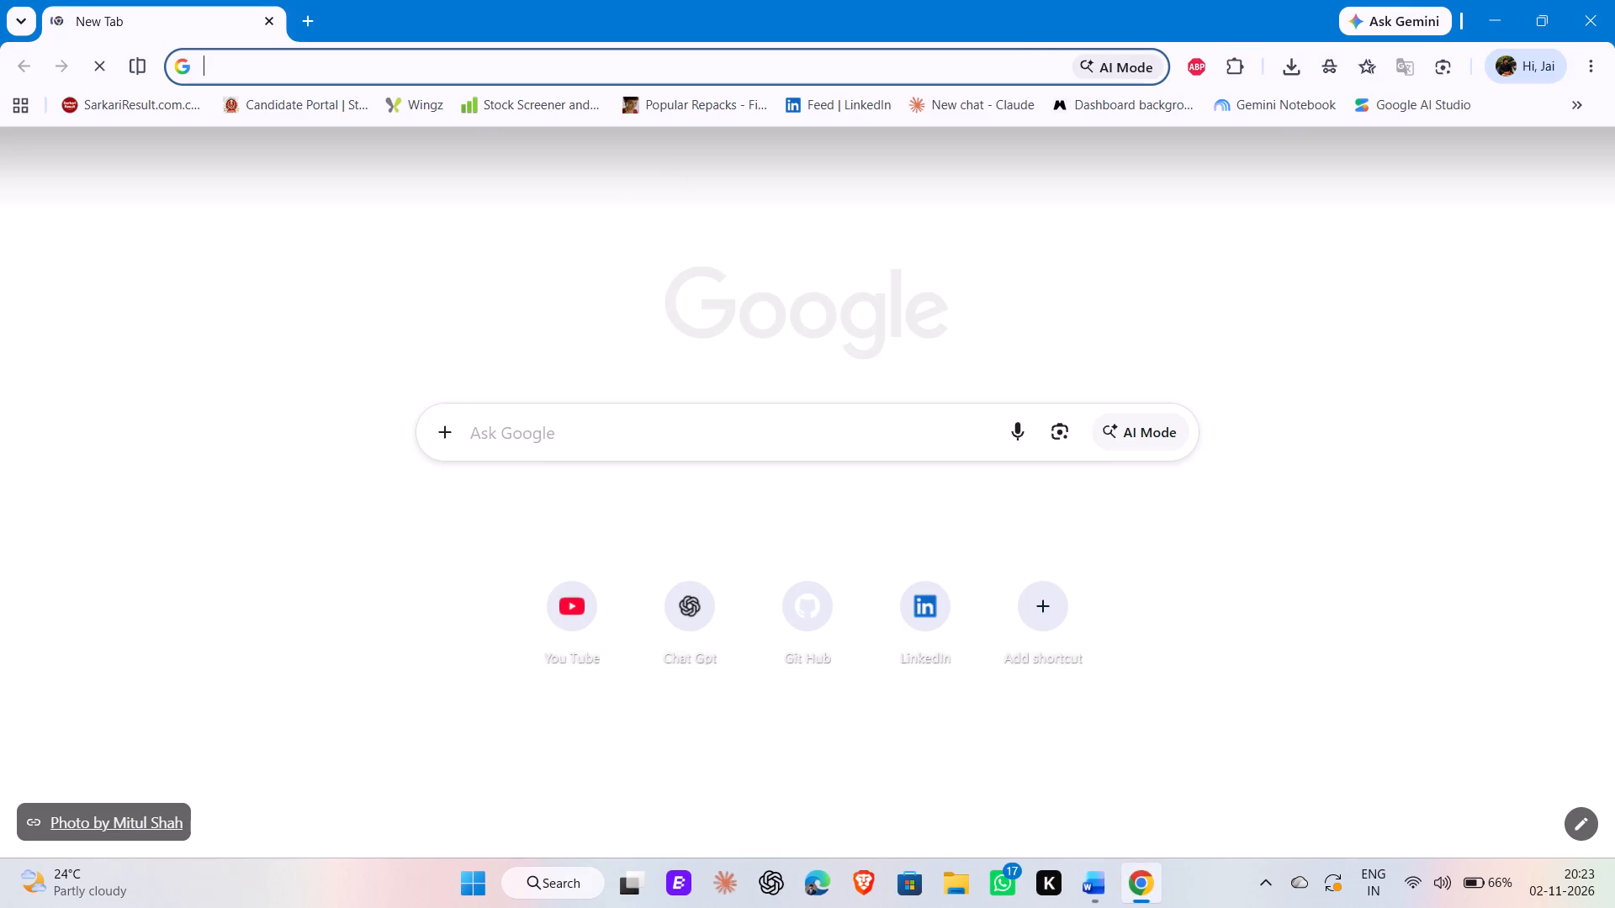
pyautogui.click(652, 422)
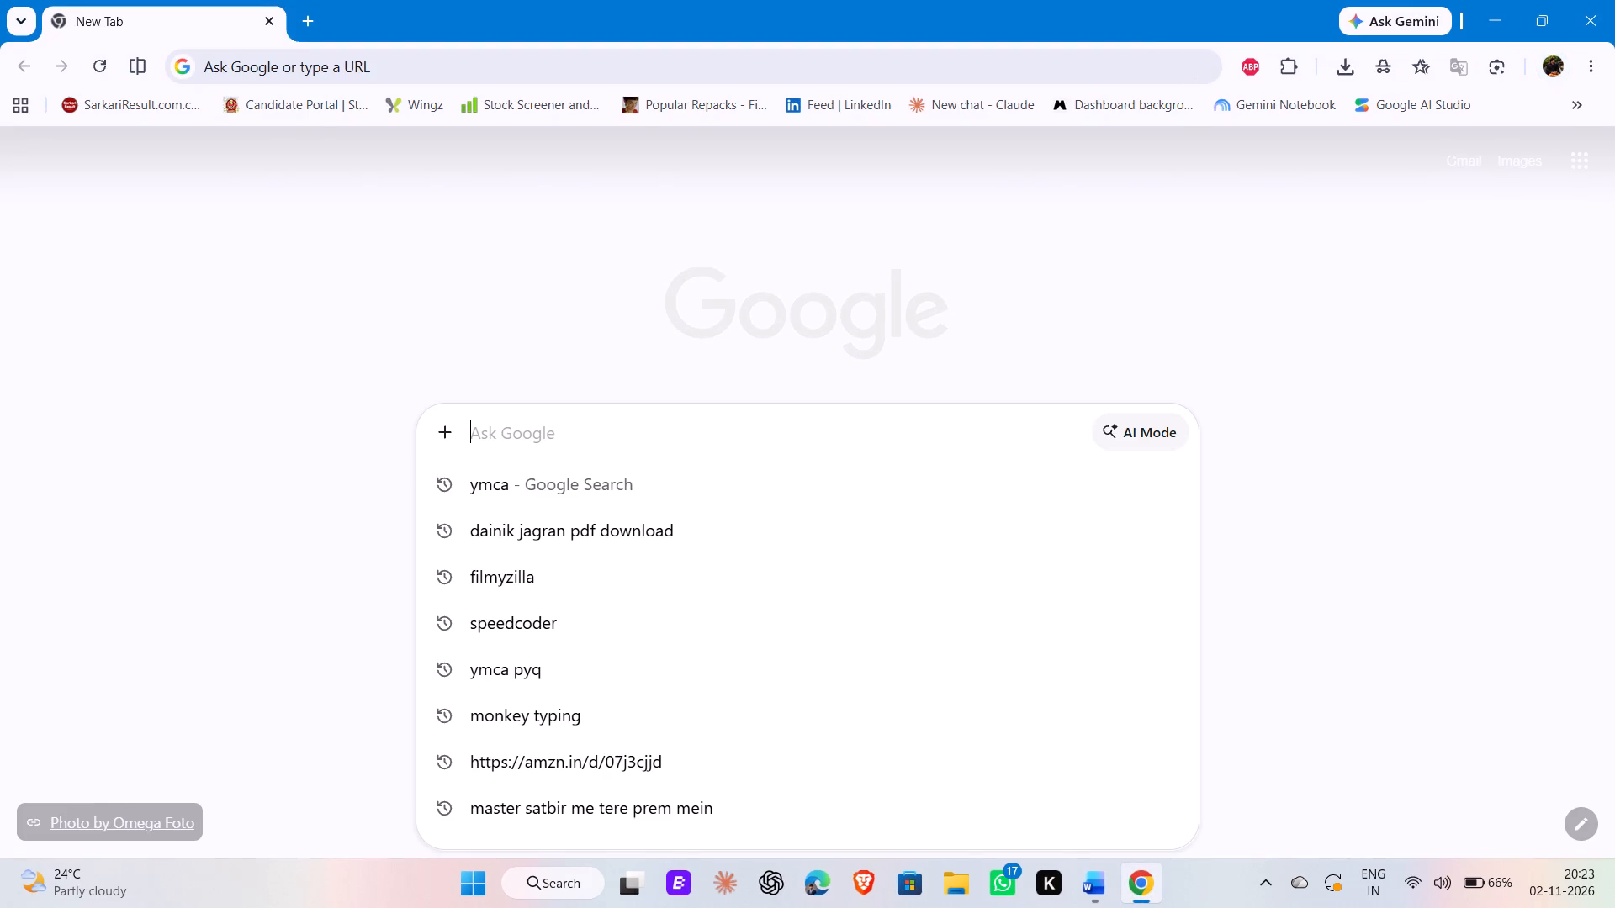
pyautogui.write('mo')
pyautogui.press('r')
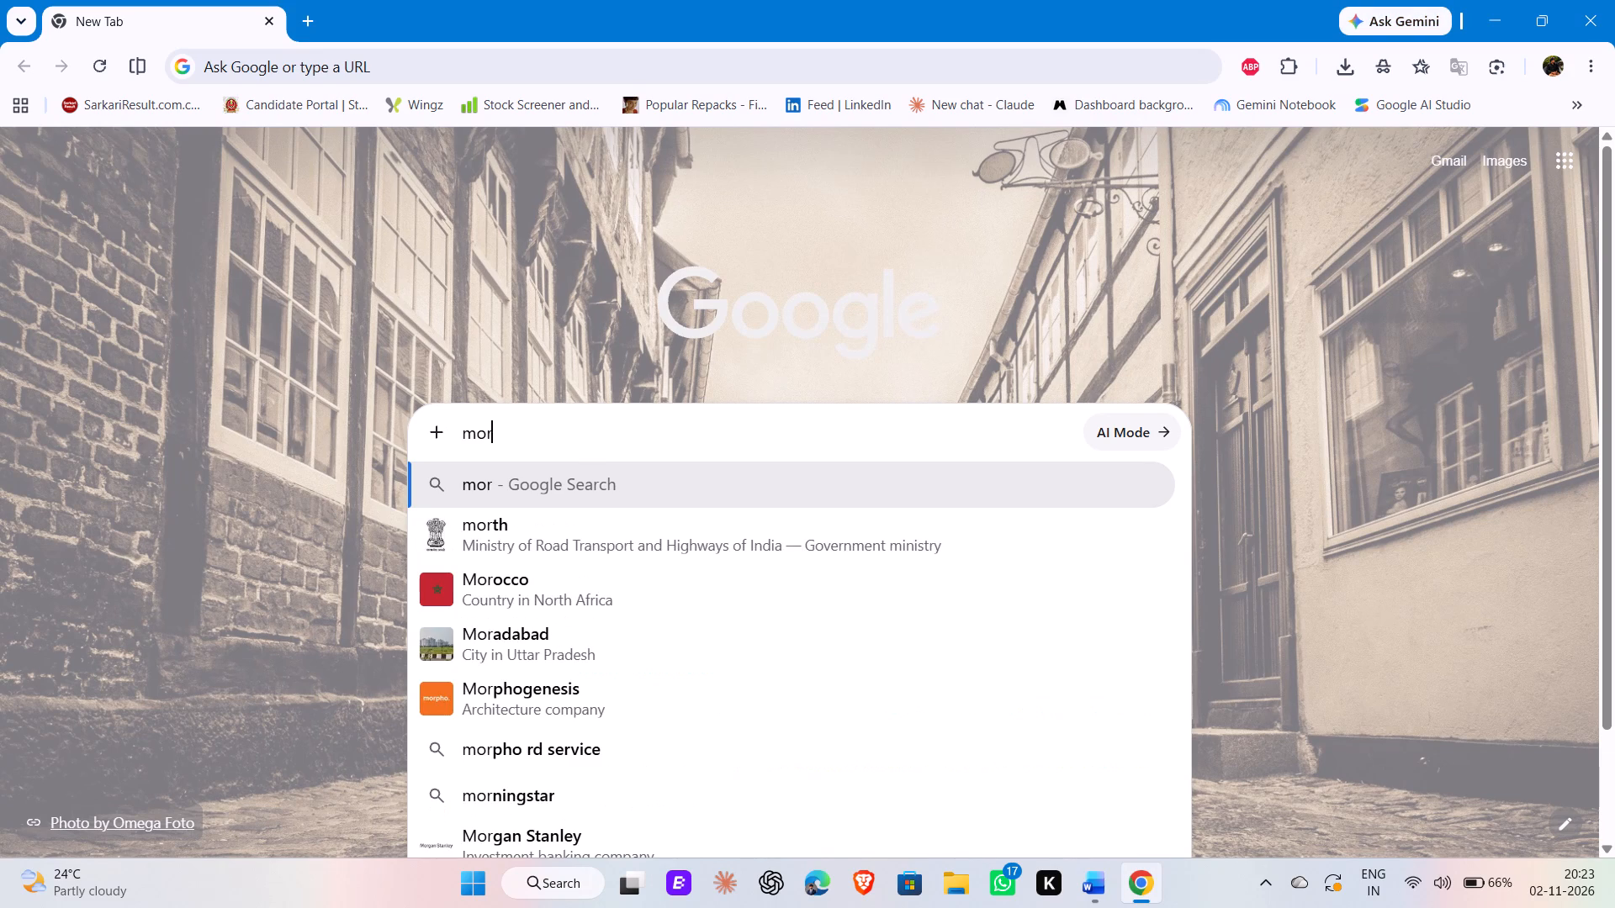
pyautogui.write('athiya')
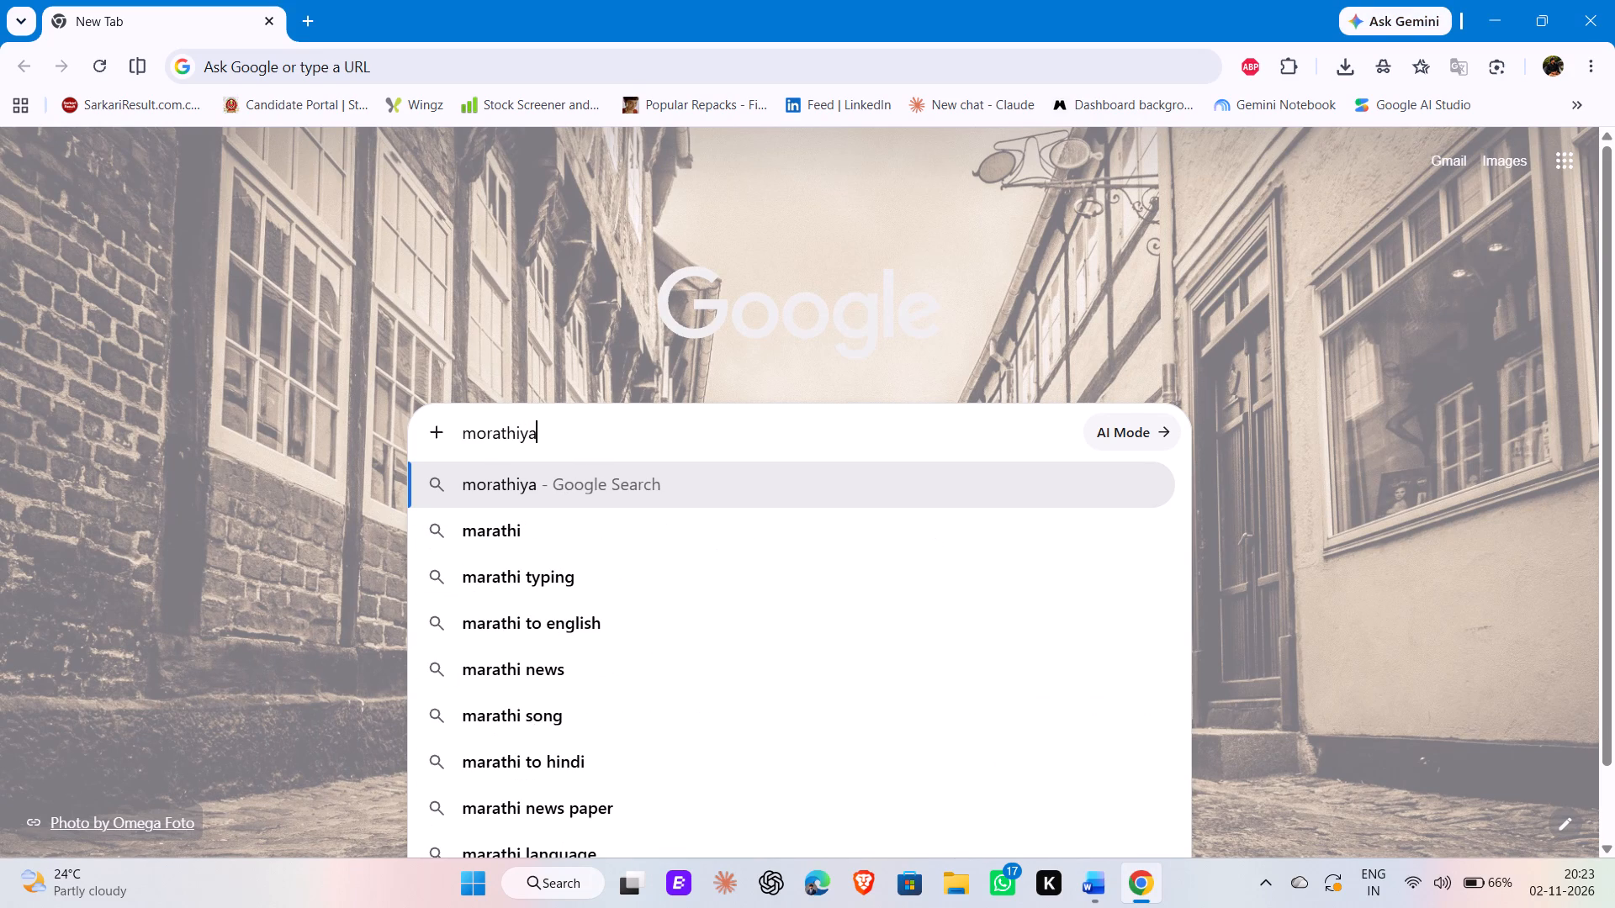
pyautogui.press('Return')
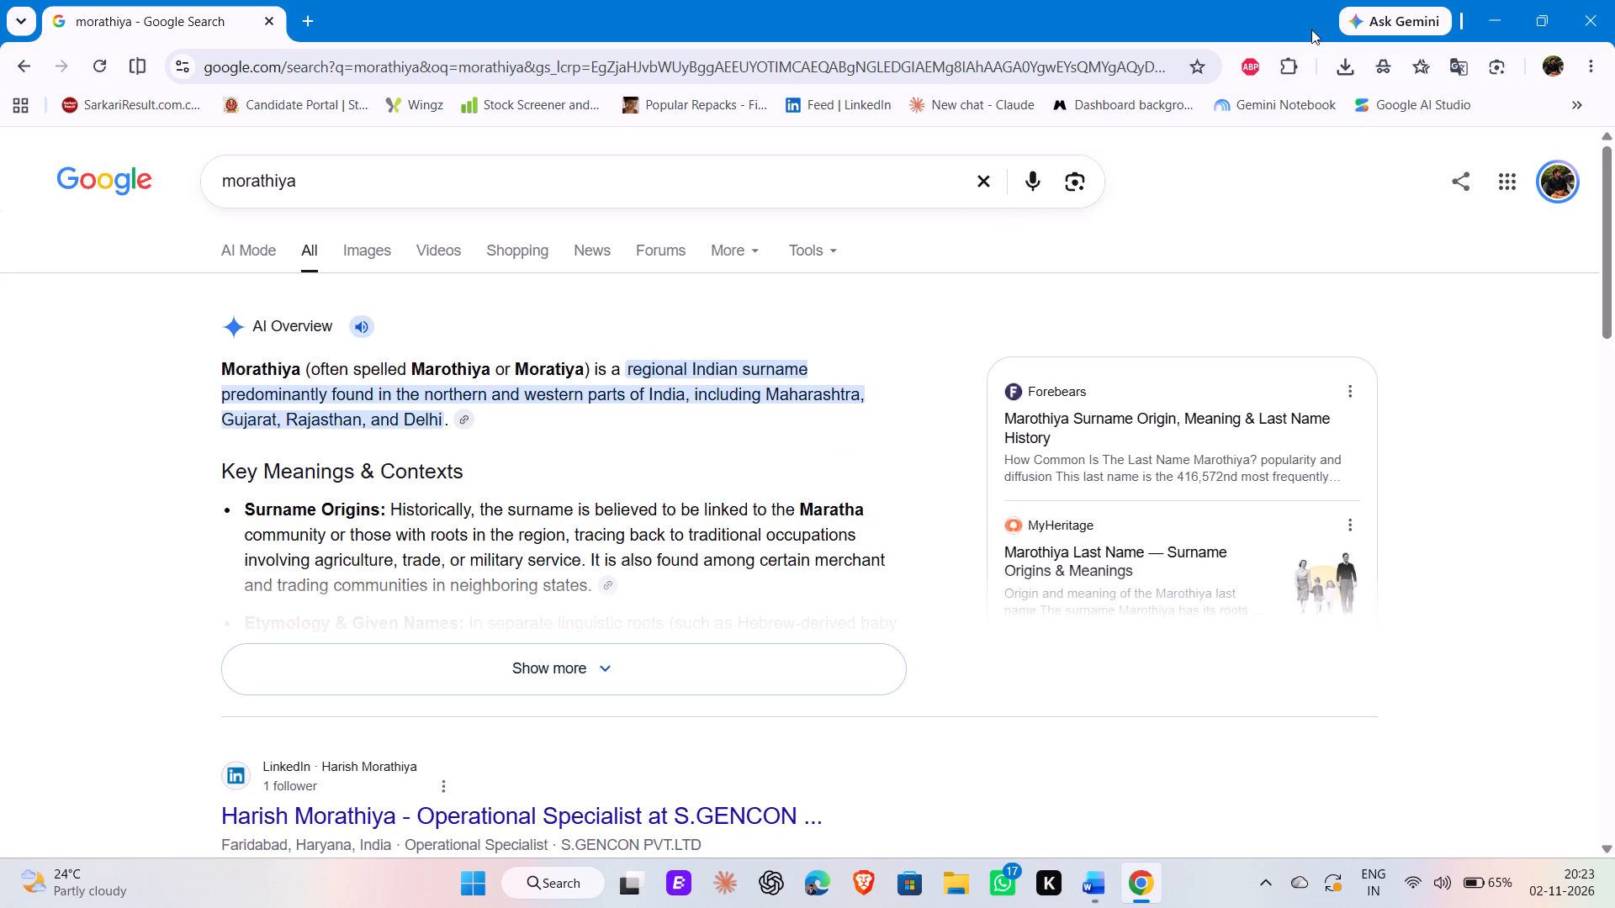
pyautogui.click(1475, 17)
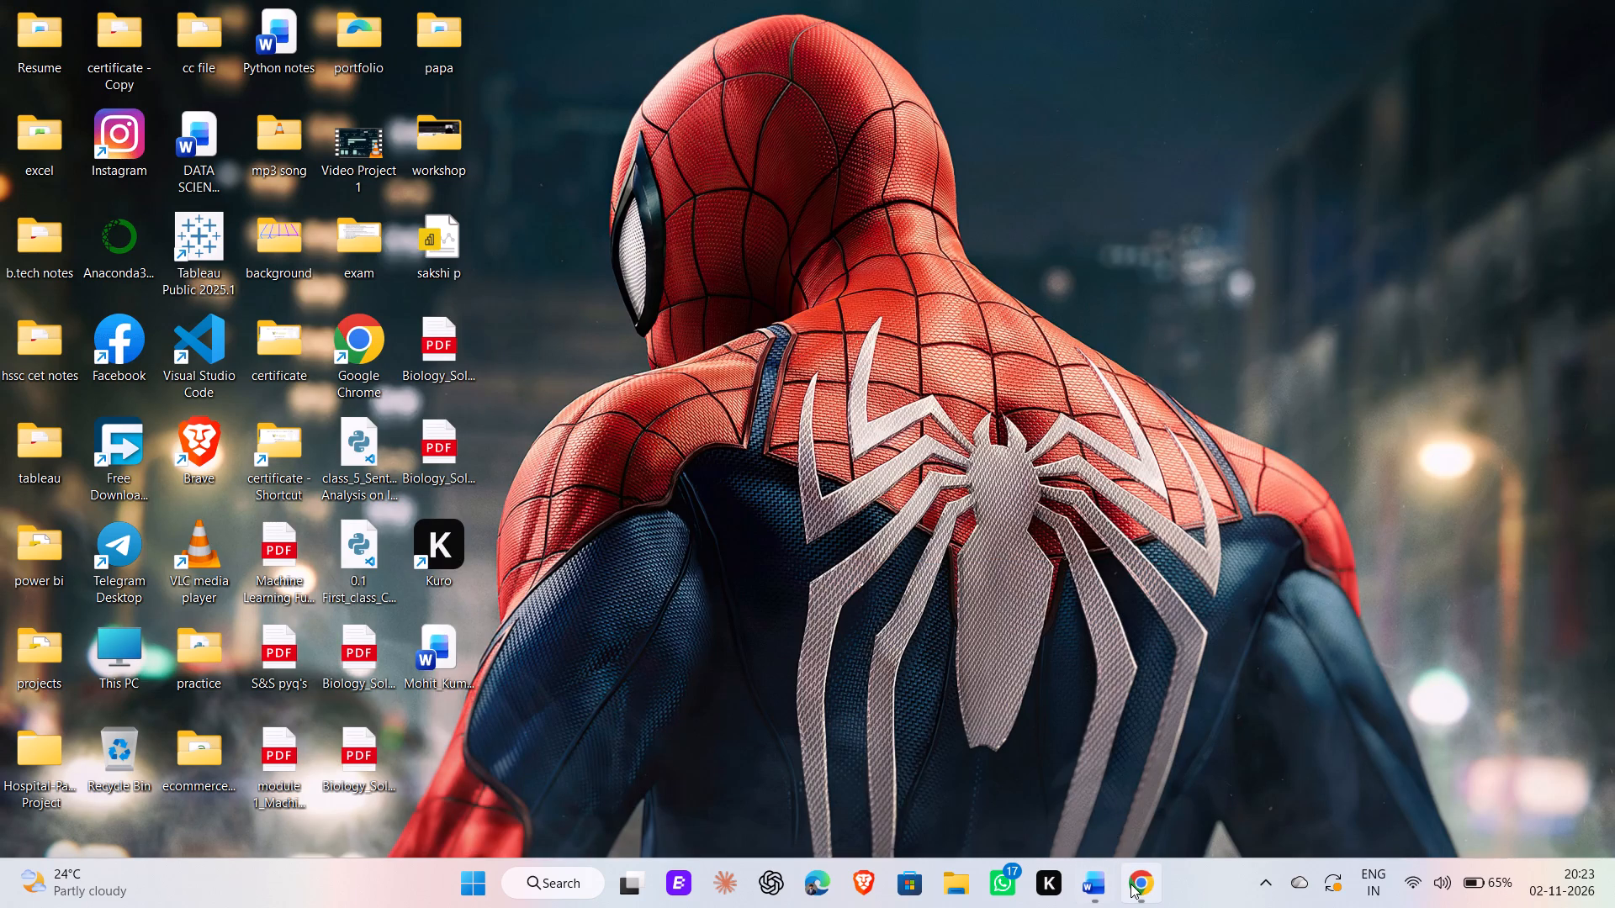
pyautogui.click(1098, 890)
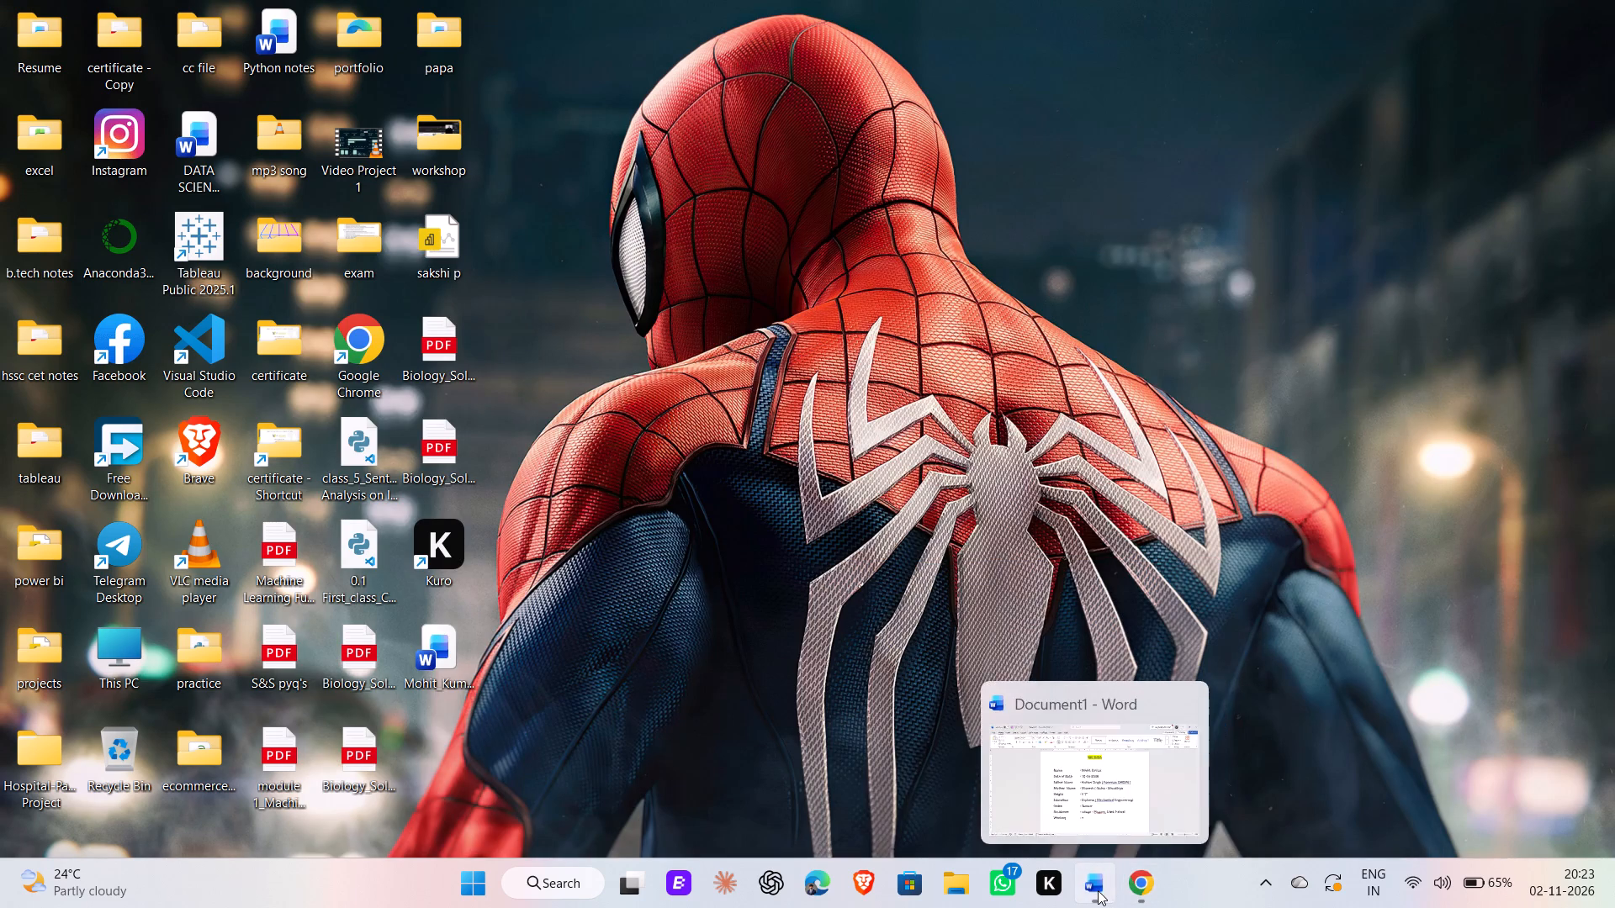
pyautogui.click(728, 731)
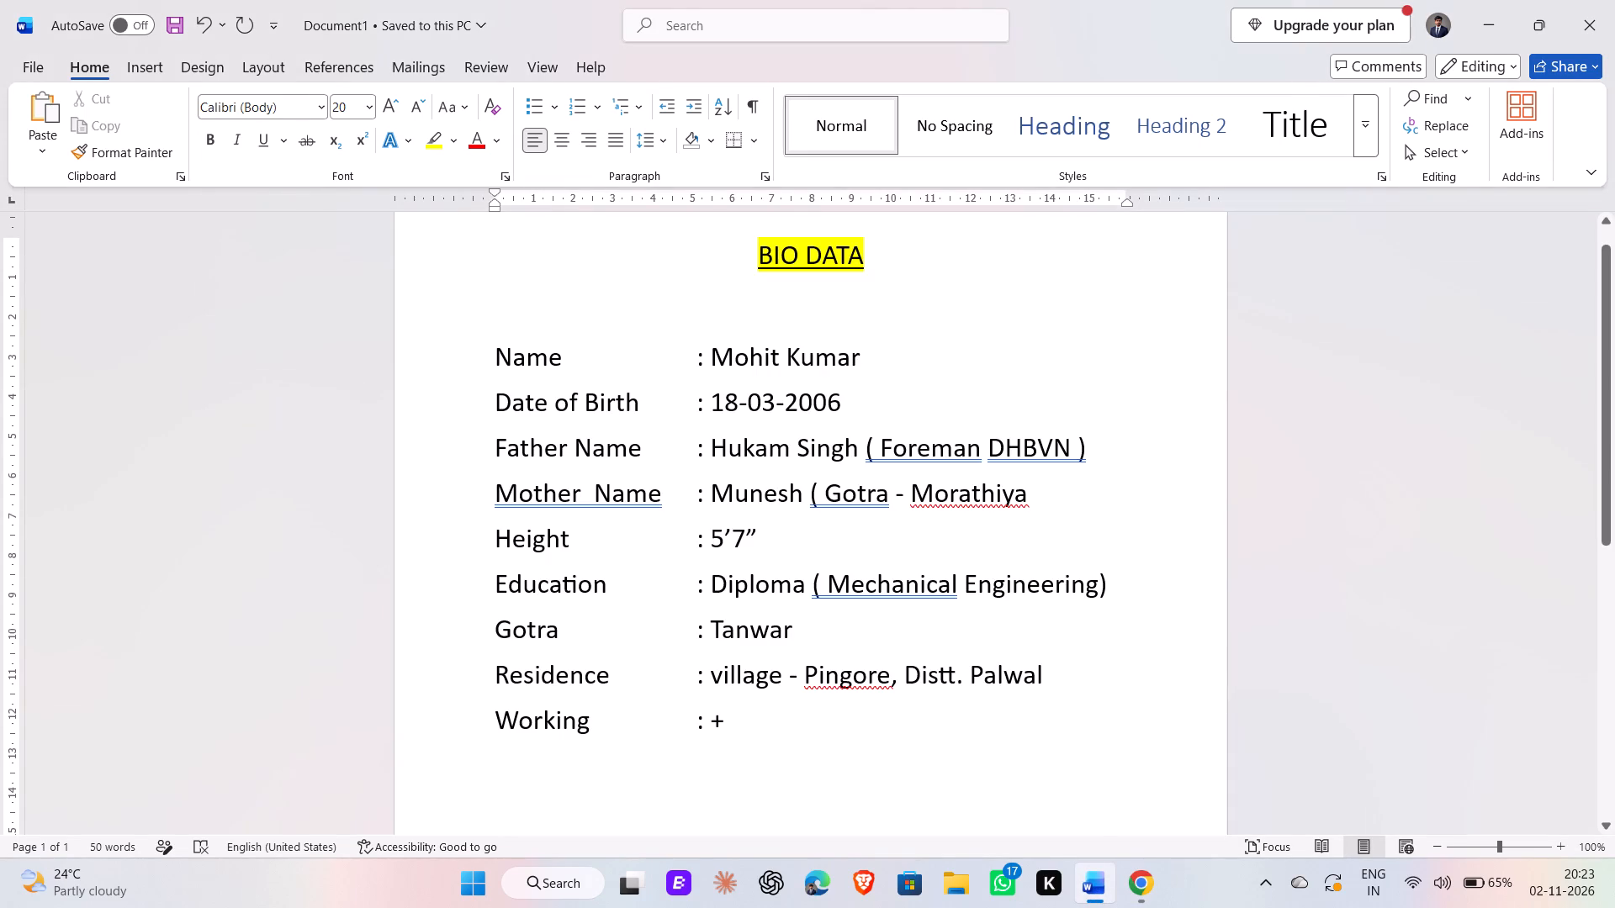
pyautogui.click(1038, 495)
pyautogui.press('space')
pyautogui.write(')')
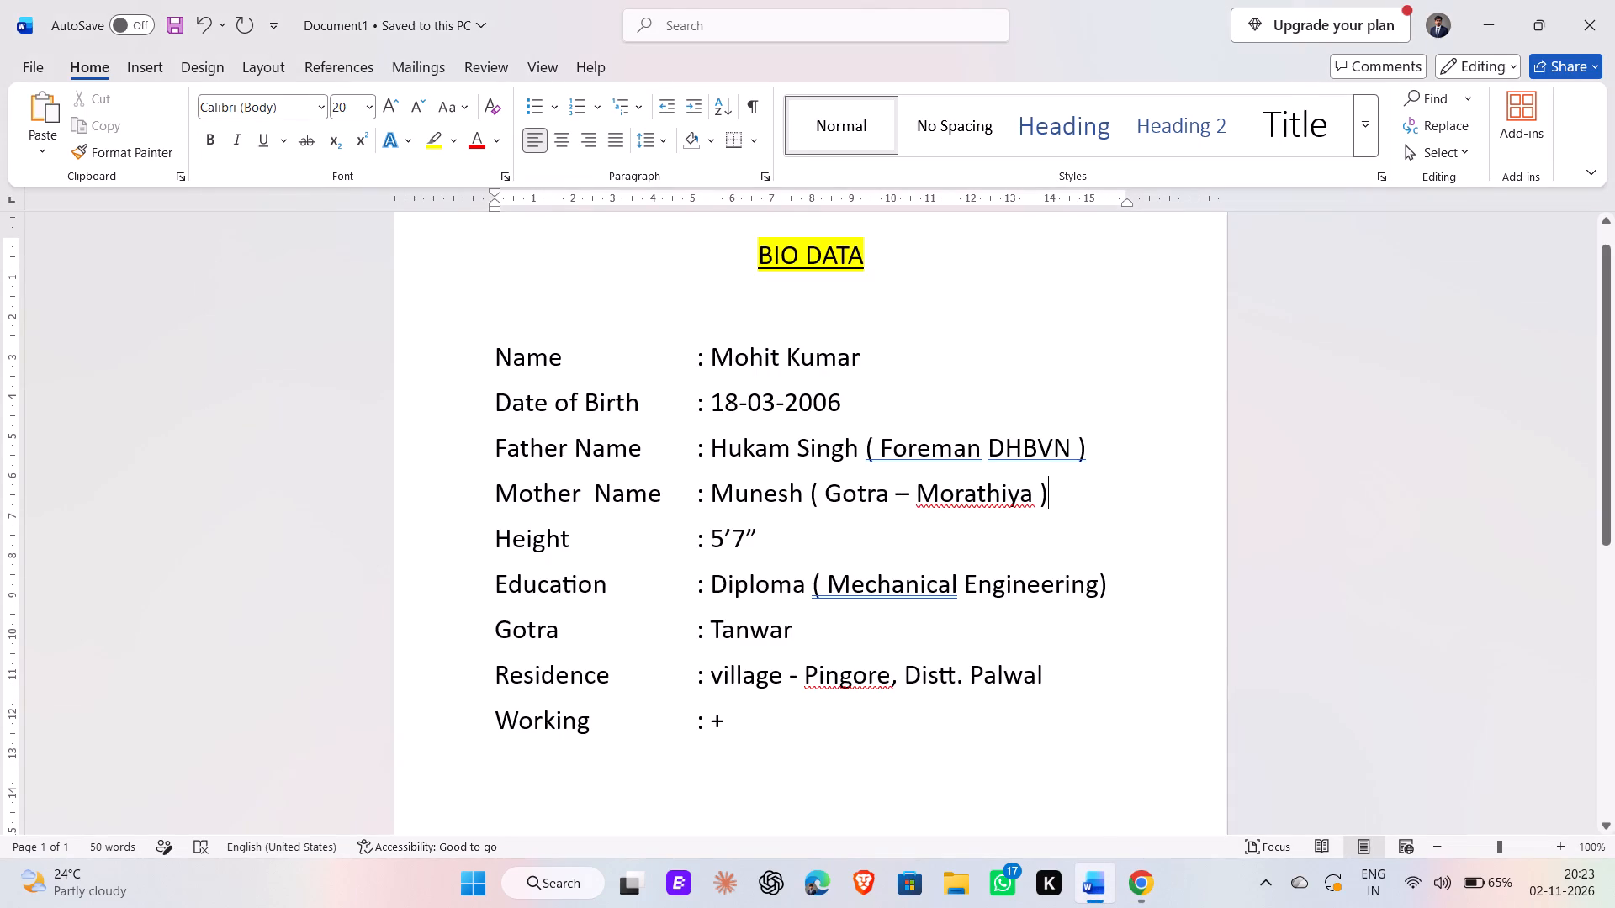
# Replace the plus sign in the Working entry with "Shivani".
pyautogui.click(741, 721)
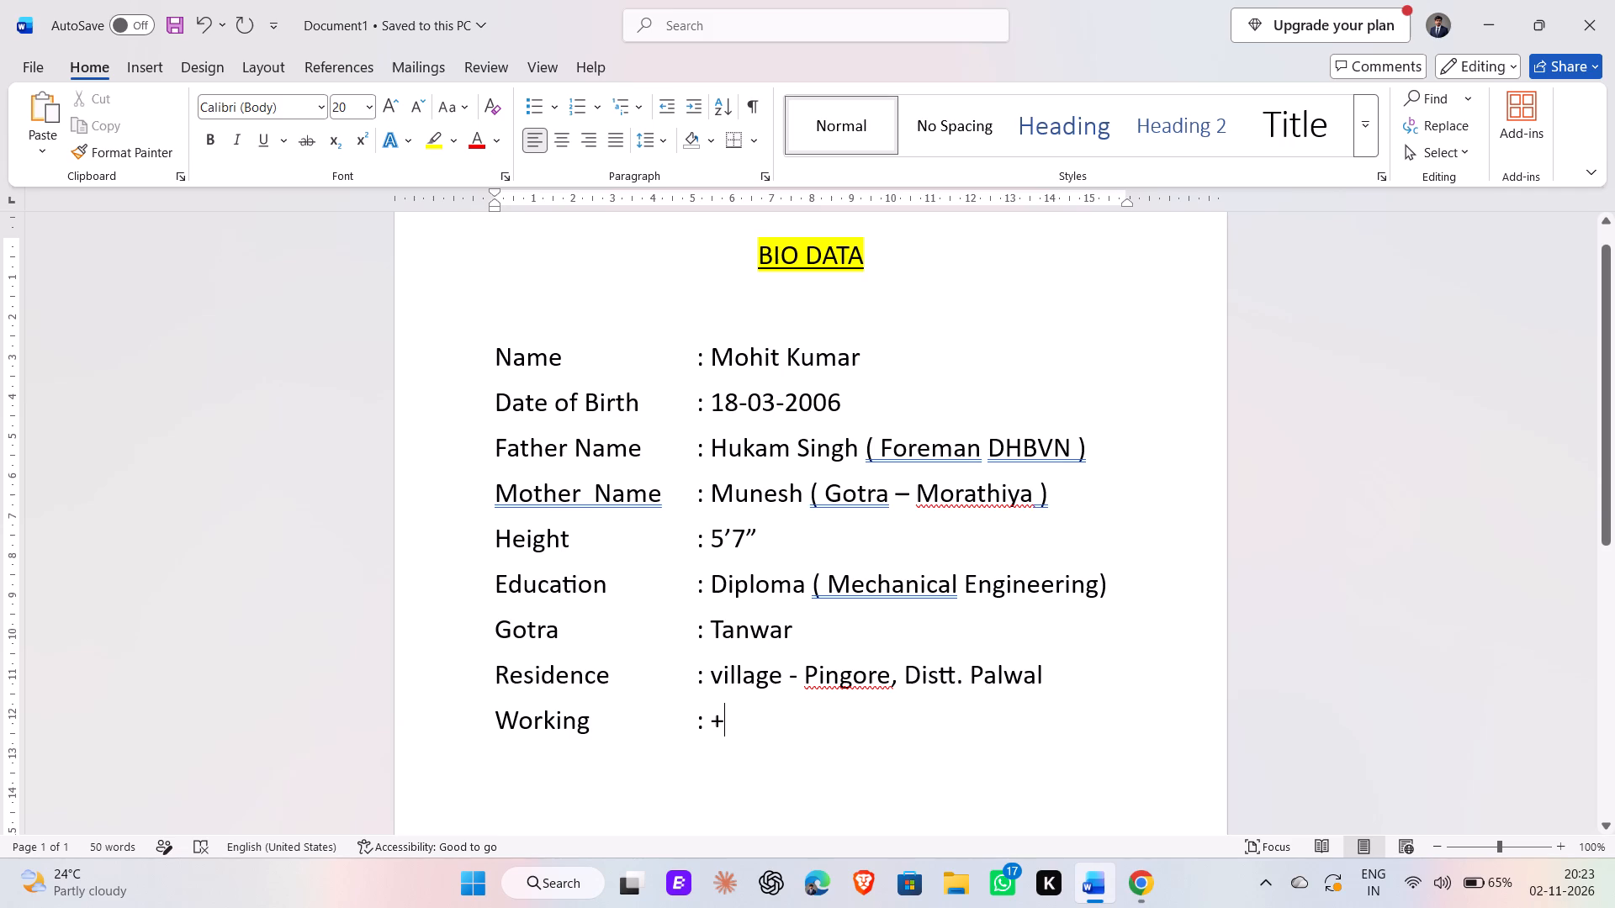
pyautogui.press('BackSpace')
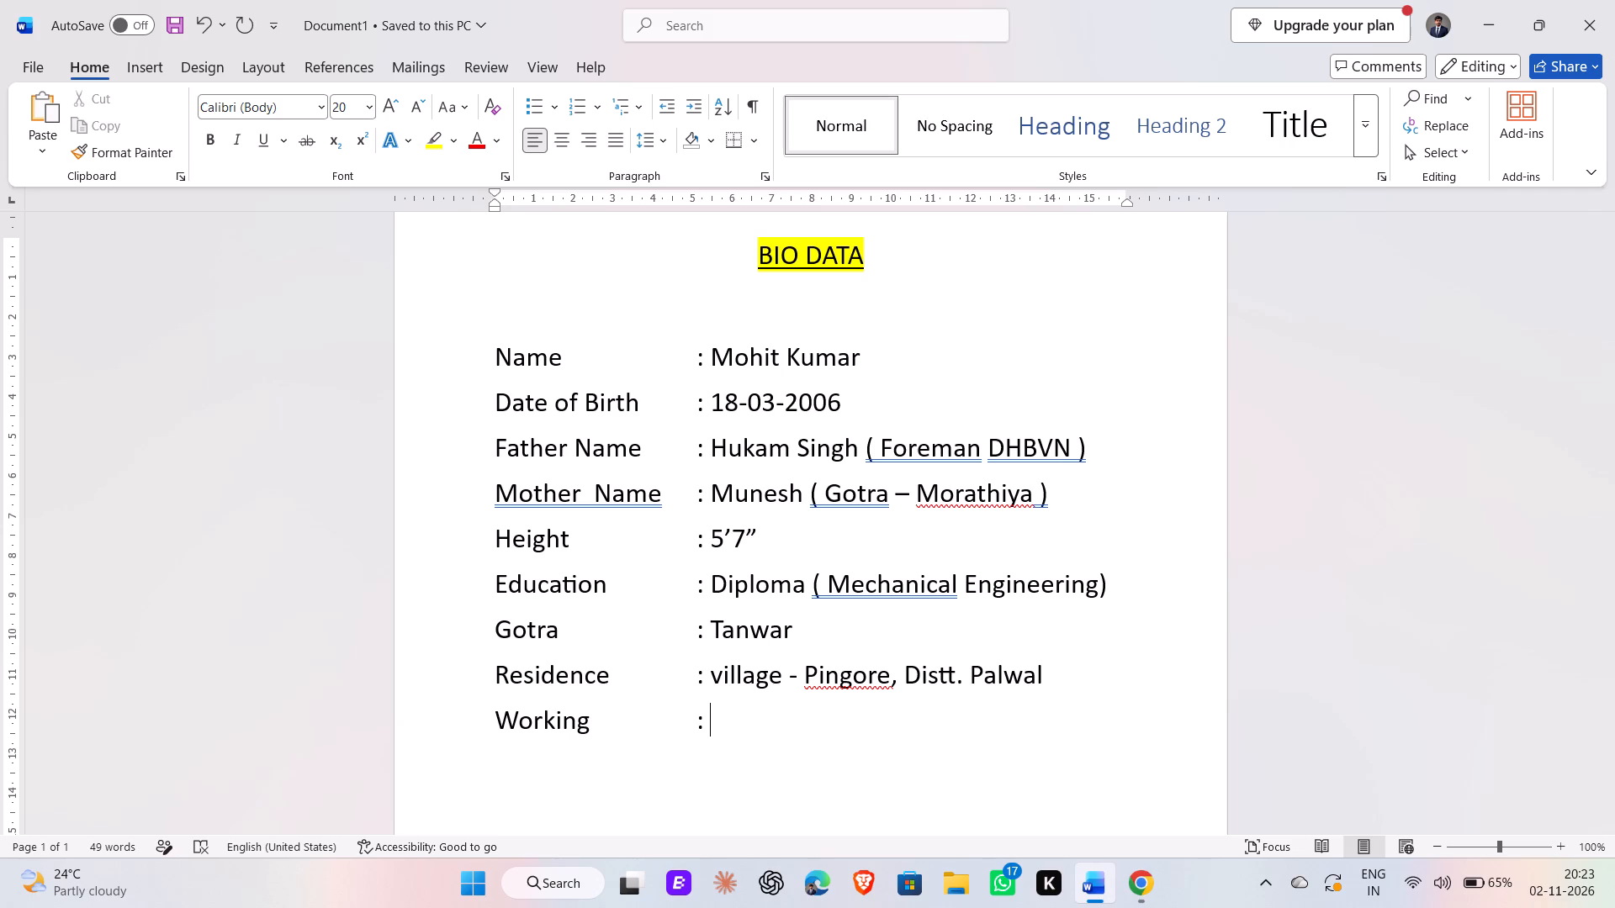
pyautogui.write('Shivani')
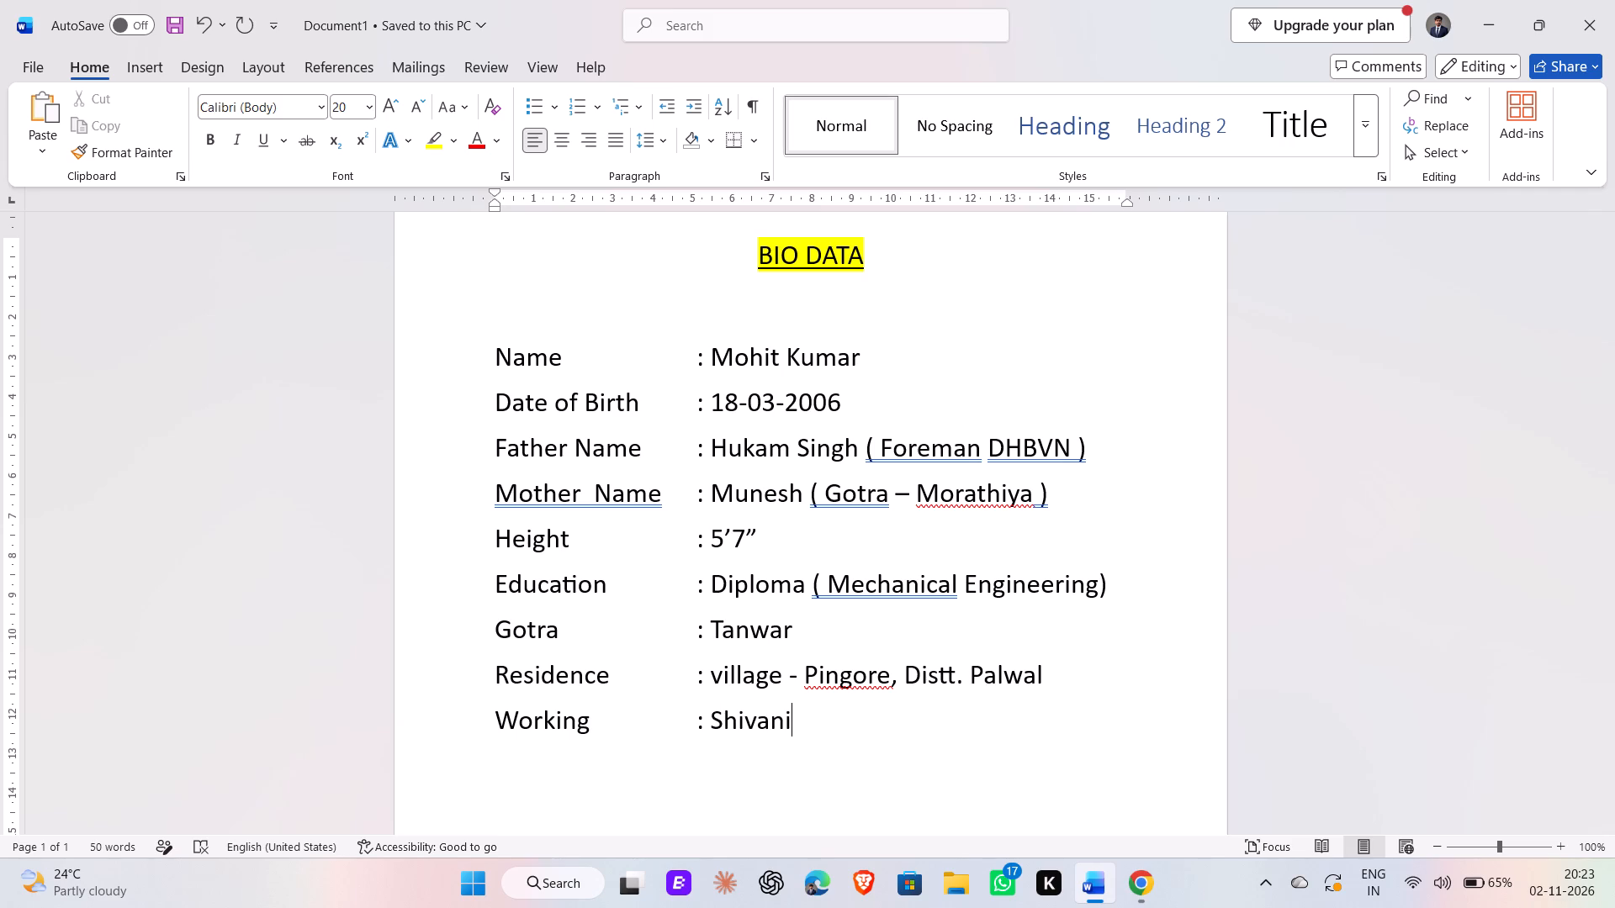
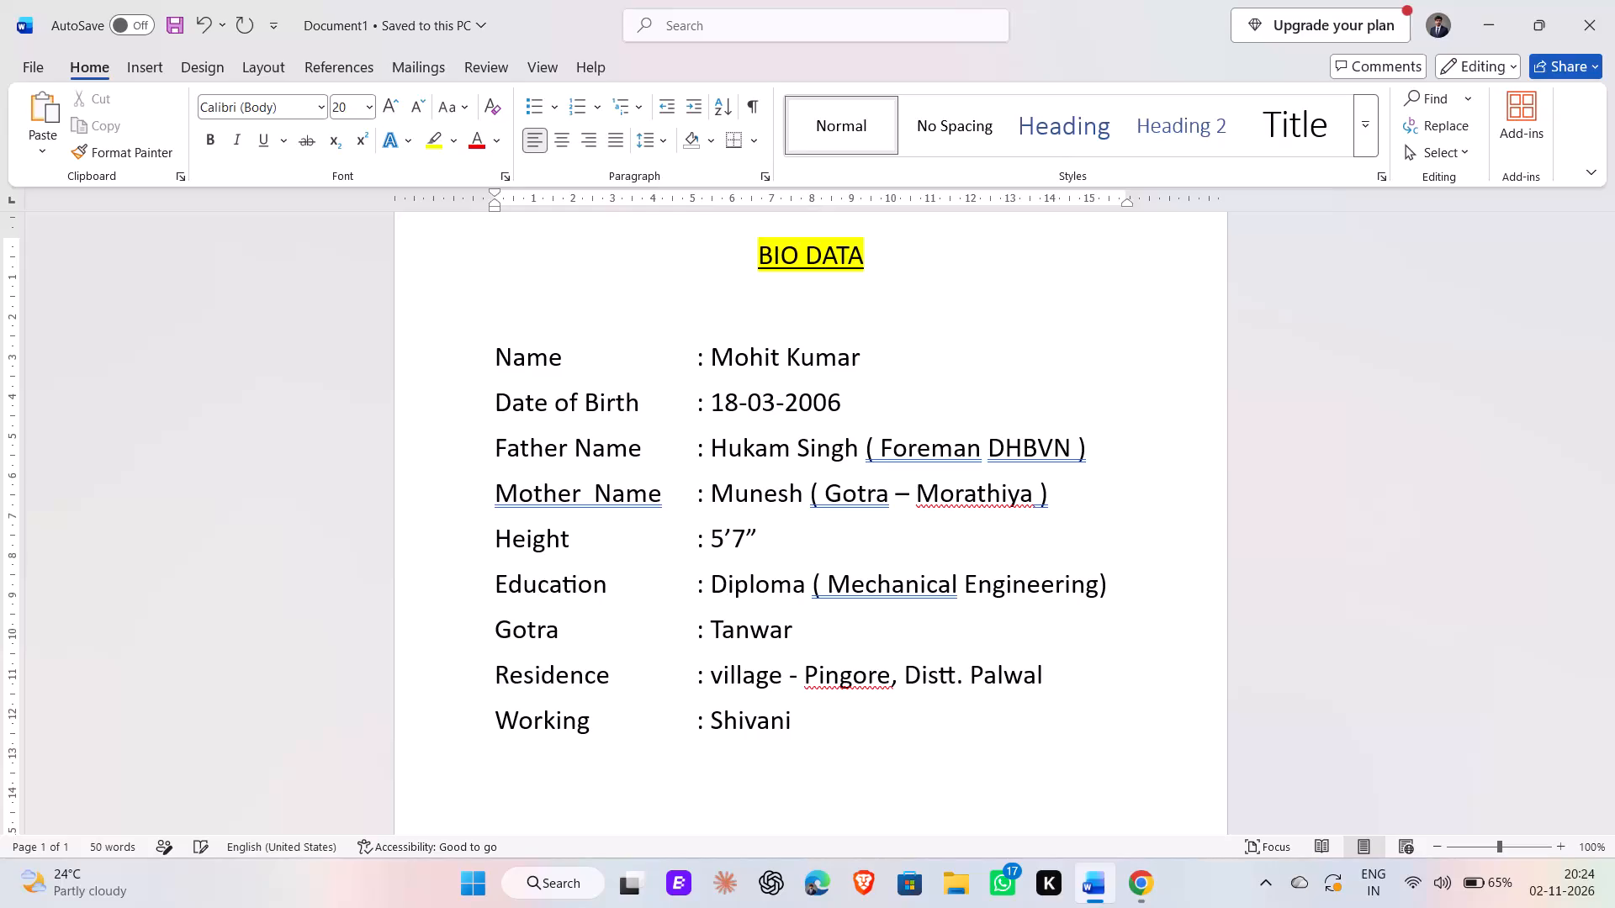
# Complete the Working entry by adding "PVT. LTD ( Prithla)" after "Shivani".
pyautogui.write('PVT')
pyautogui.hotkey('shift', '>')
pyautogui.press('BackSpace')
pyautogui.write('.')
pyautogui.press('space')
pyautogui.write('LTD')
pyautogui.press('space')
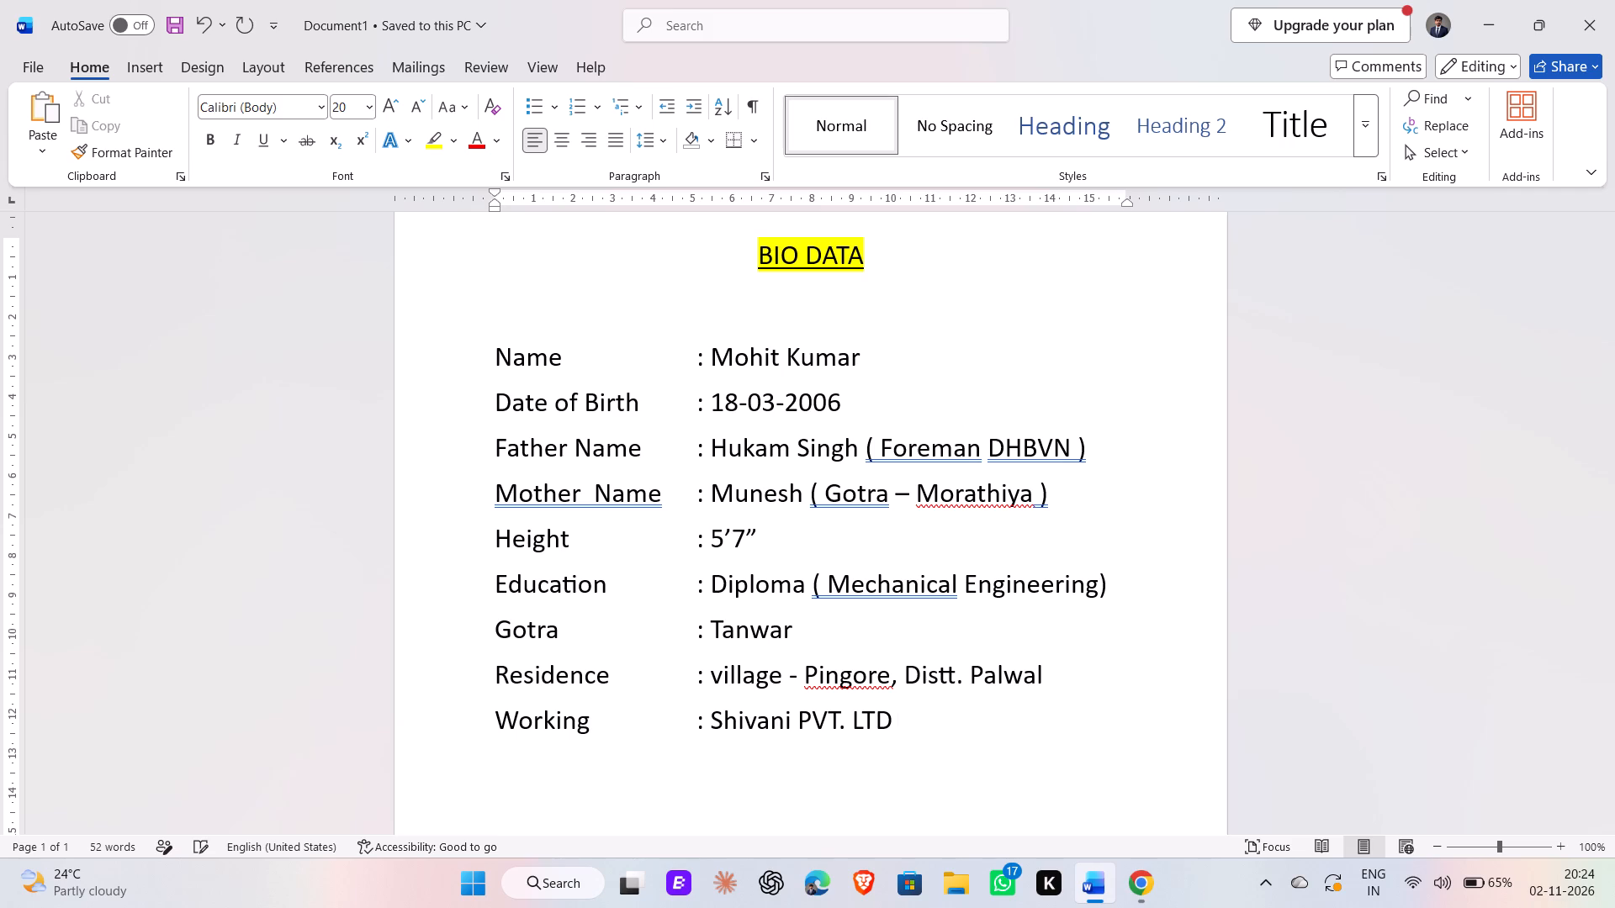
pyautogui.hotkey('shift', '(')
pyautogui.write('pr')
pyautogui.press('BackSpace')
pyautogui.press('BackSpace')
pyautogui.press('space')
pyautogui.write('Prithla')
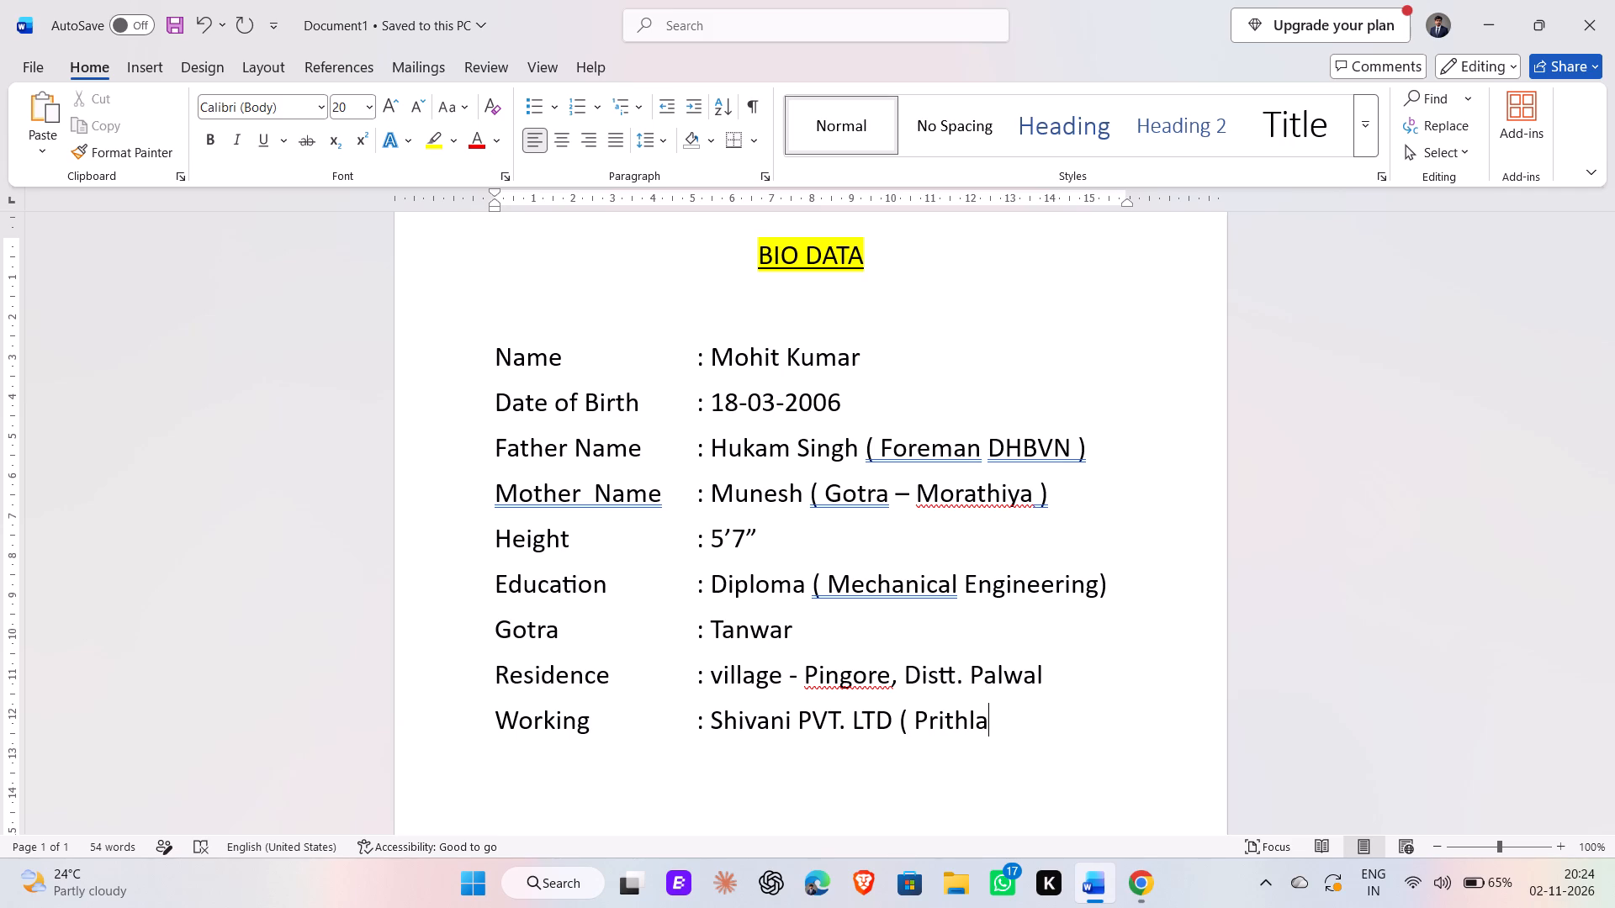
pyautogui.hotkey('shift', ')')
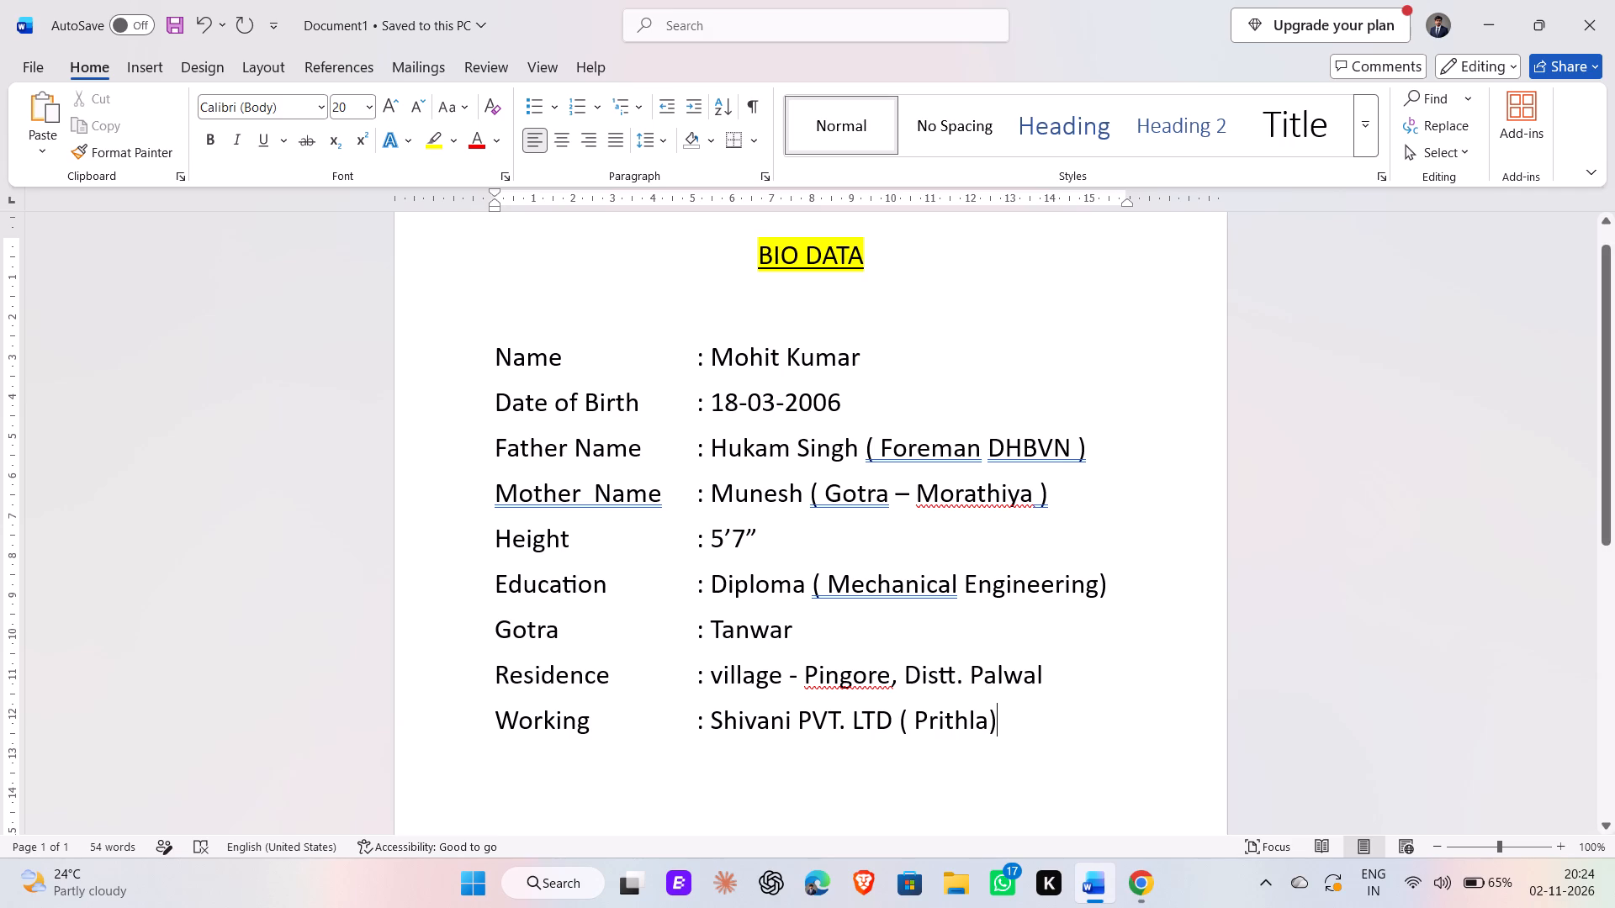
pyautogui.scroll(1, 690, 578)
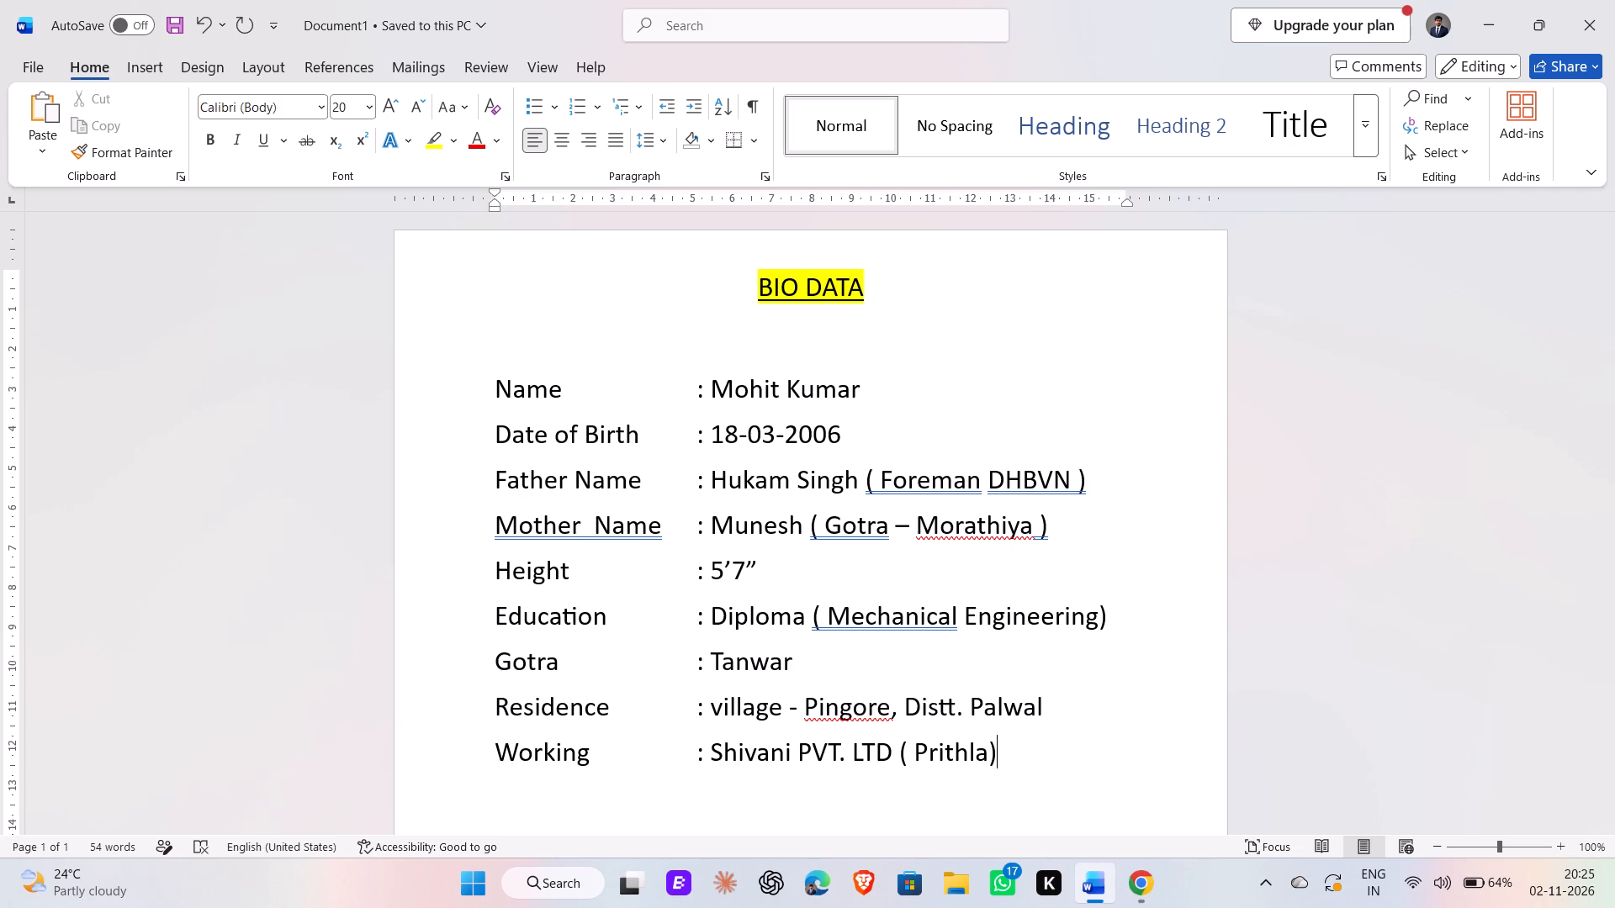
pyautogui.click(974, 531)
pyautogui.press('BackSpace')
pyautogui.press('e')
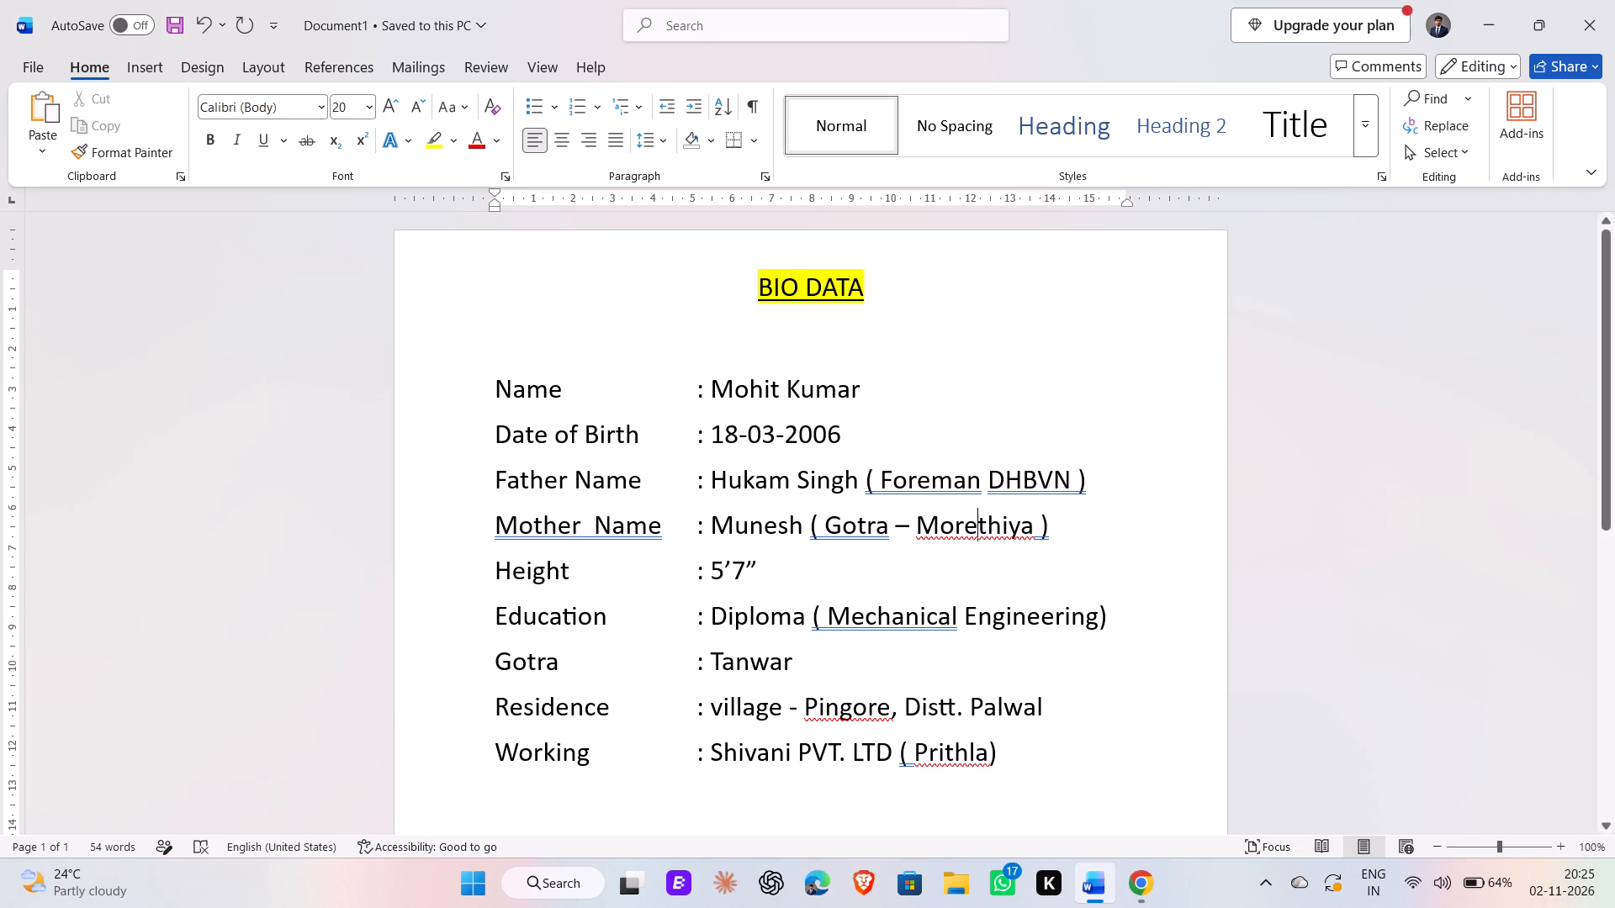
# Move the whole Gotra line from below Education to directly below Date of Birth, leaving no blank line.
pyautogui.scroll(1, 941, 457)
pyautogui.click(792, 663)
pyautogui.moveTo(792, 663); pyautogui.dragTo(527, 665)
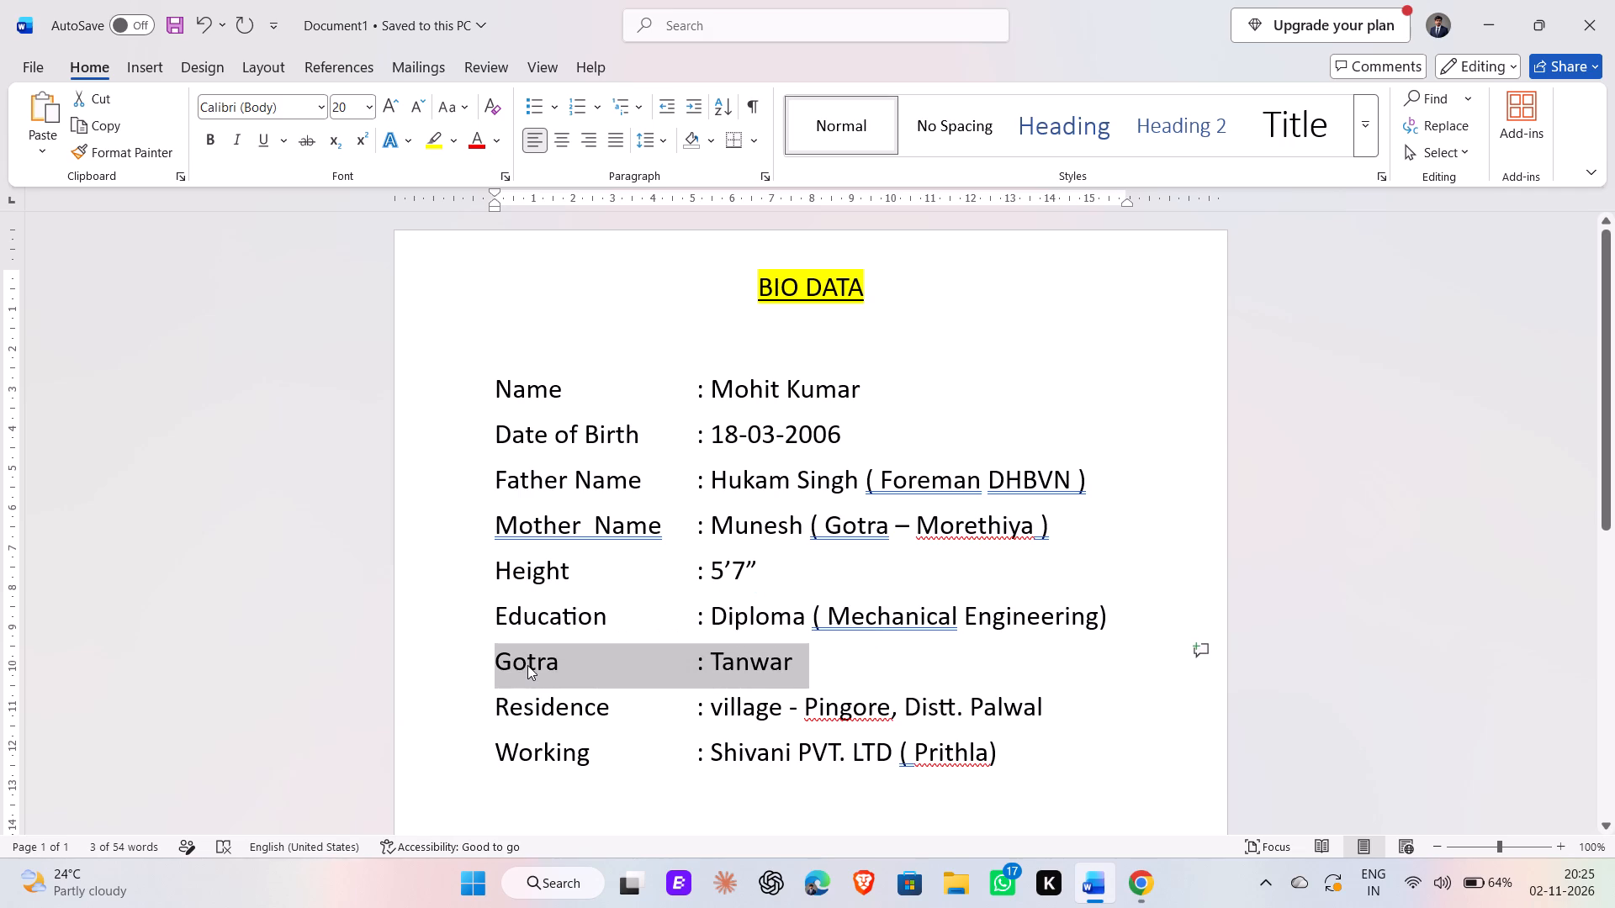
pyautogui.hotkey('ctrl', 'x')
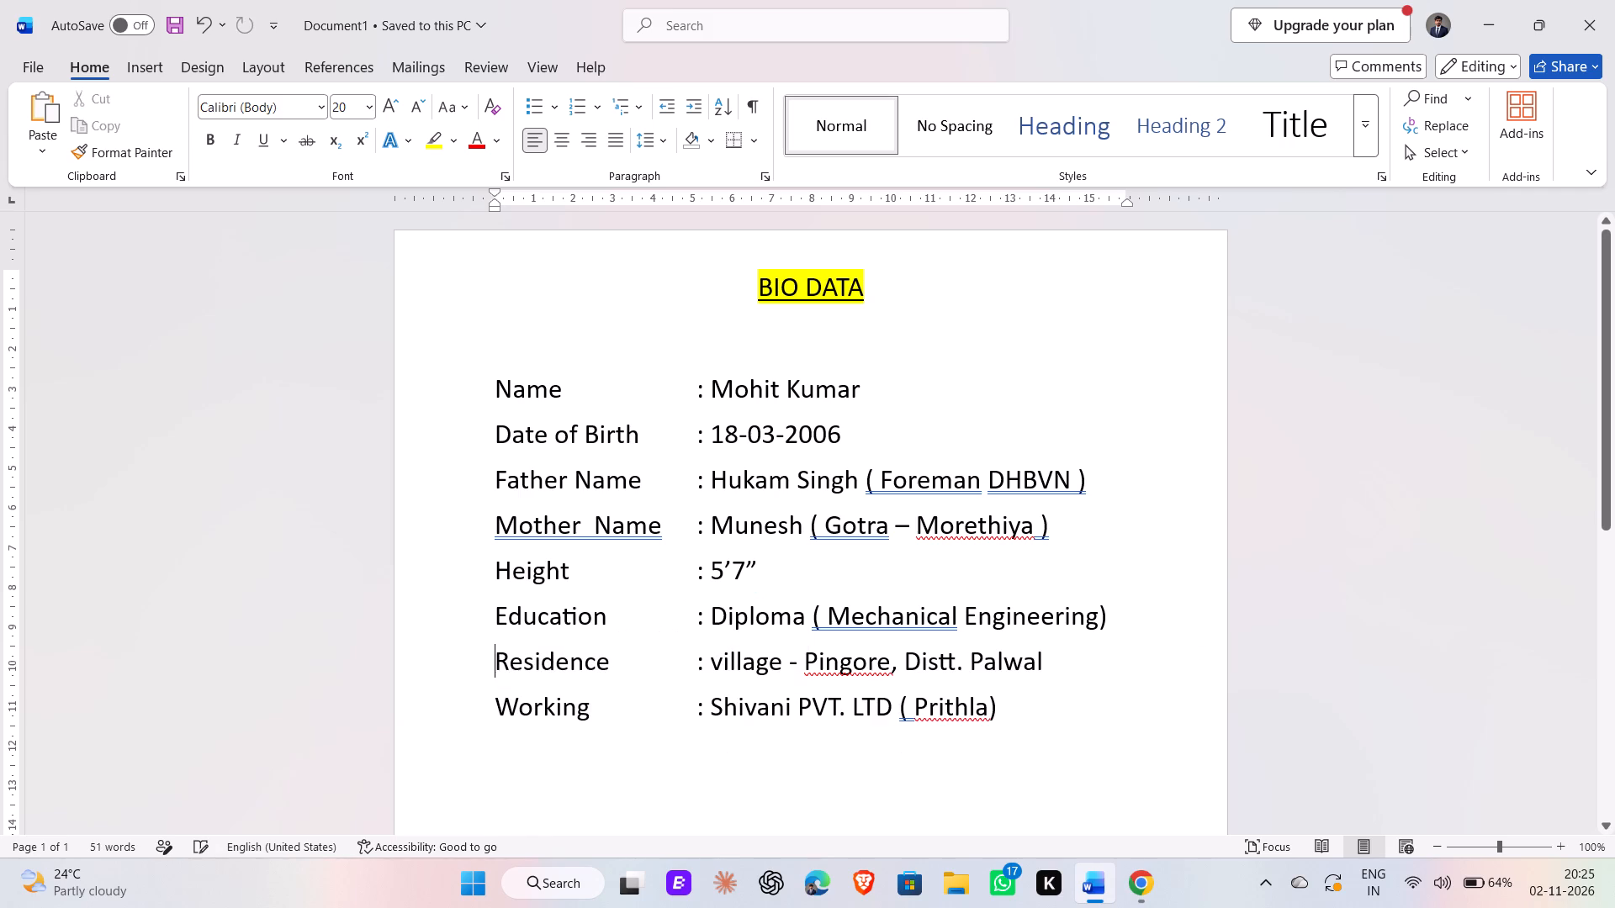
pyautogui.click(839, 433)
pyautogui.press('Return')
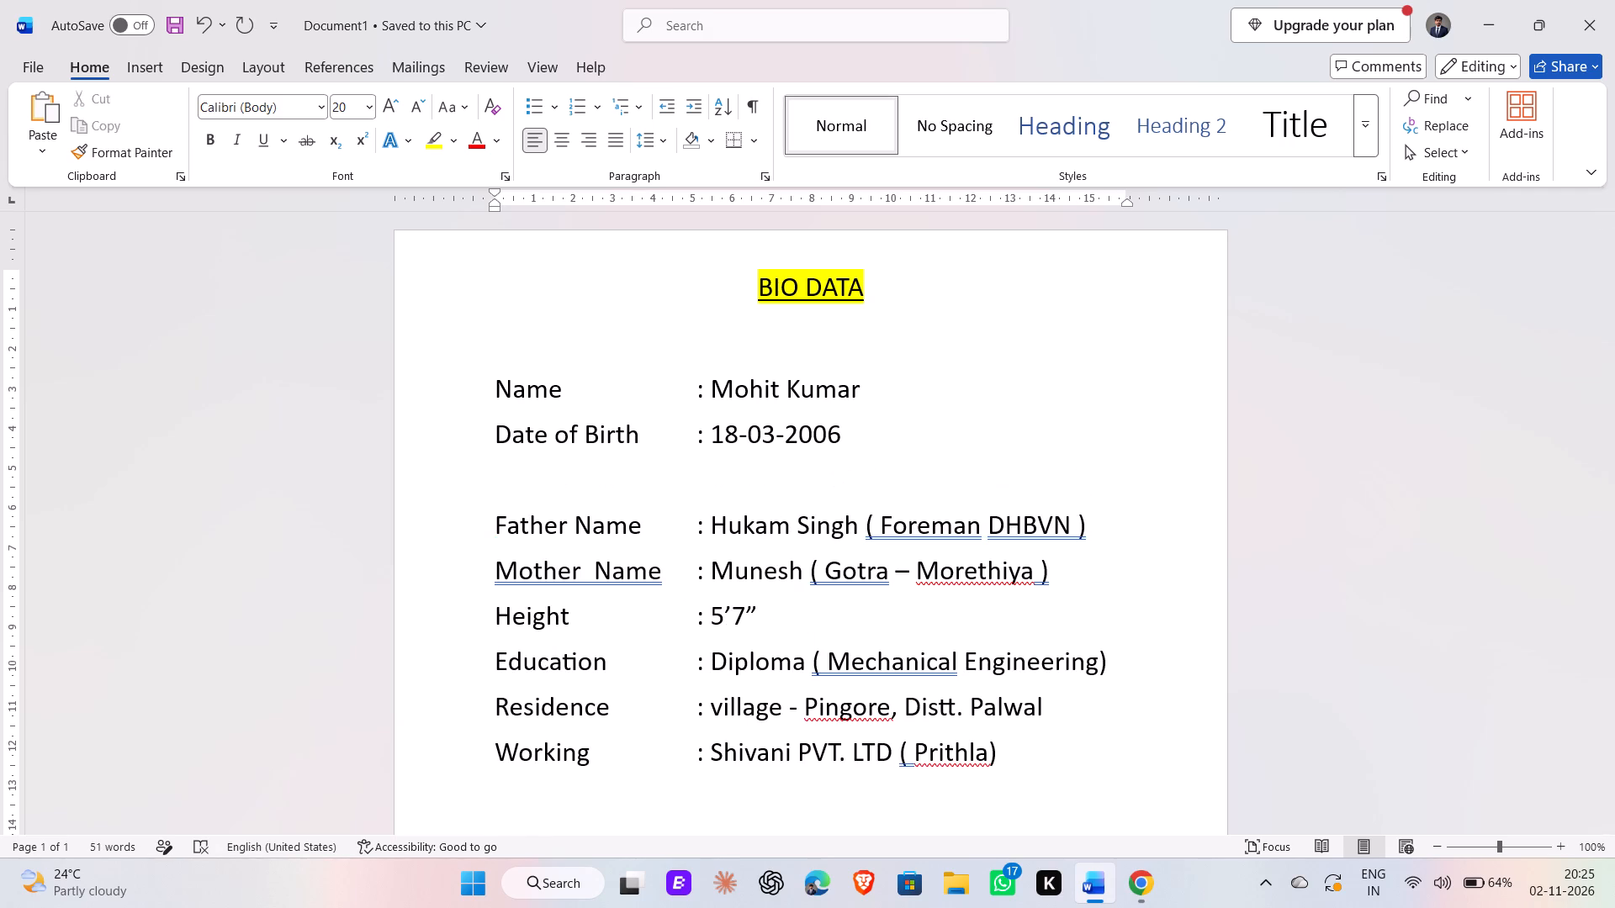
pyautogui.hotkey('ctrl', 'v')
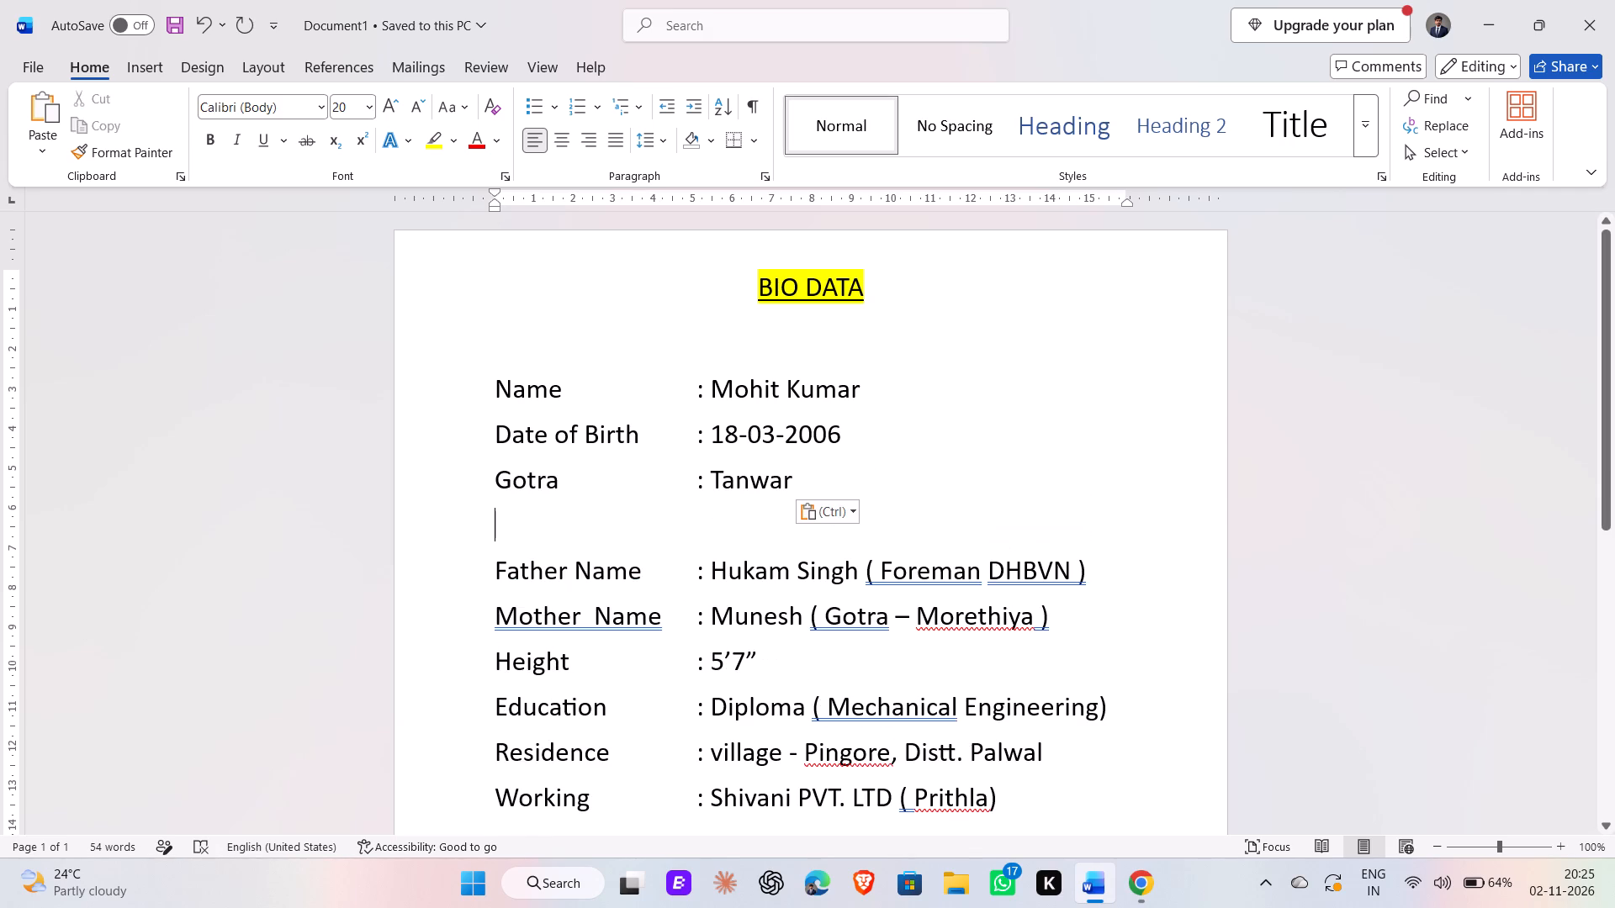
pyautogui.press('BackSpace')
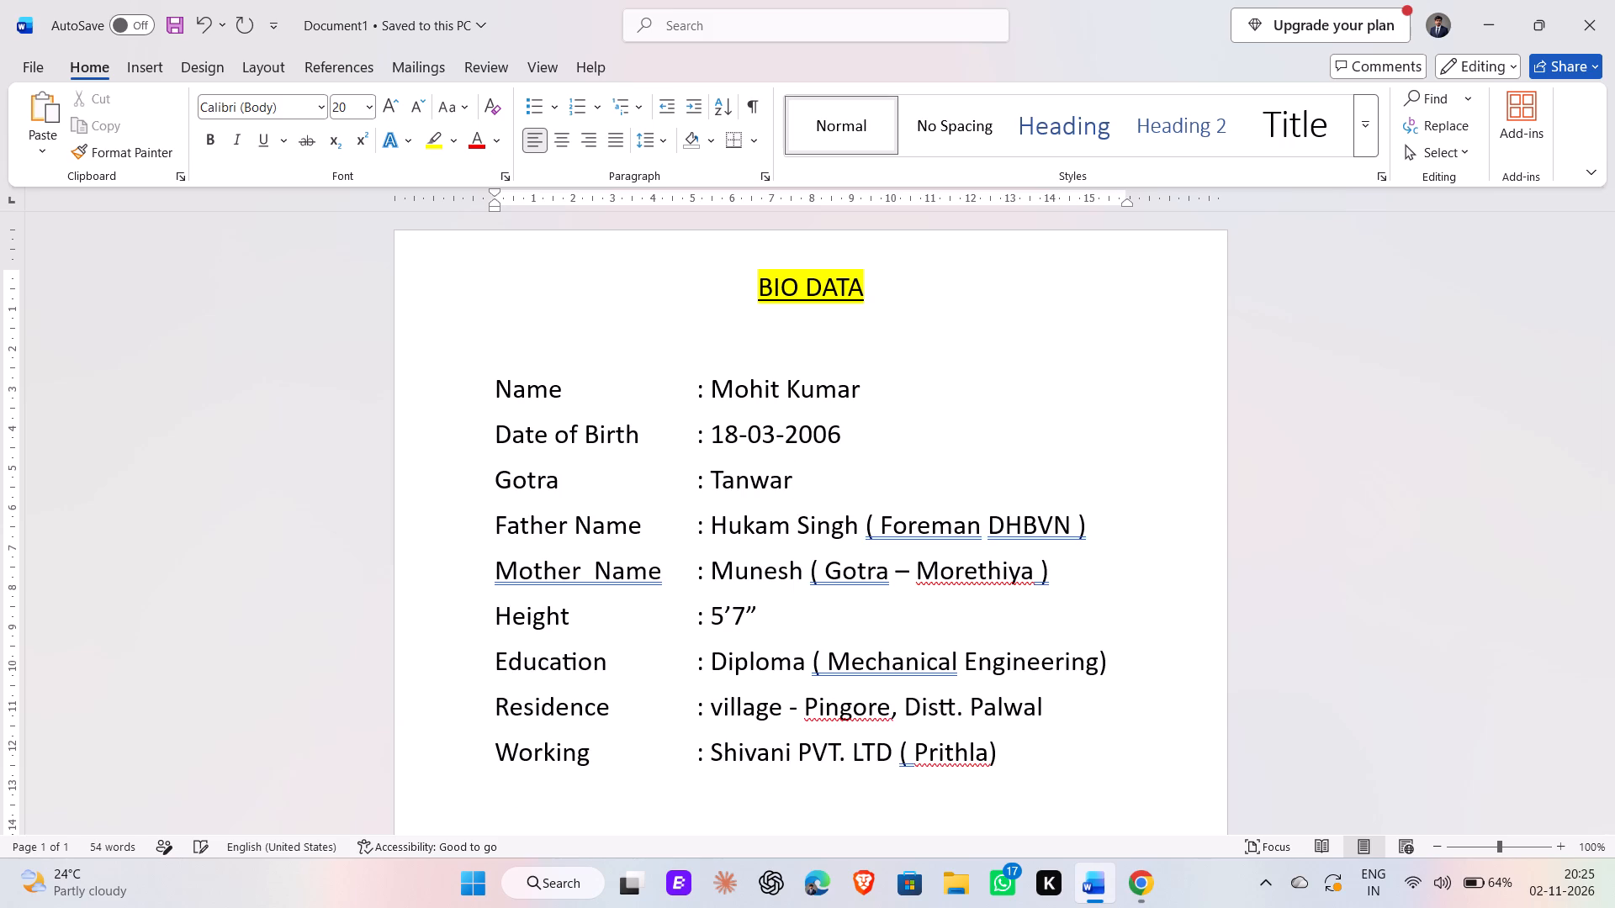
# Insert a "Grandmother" line below Father Name, with its colon aligned to the other entries.
pyautogui.scroll(-1, 584, 527)
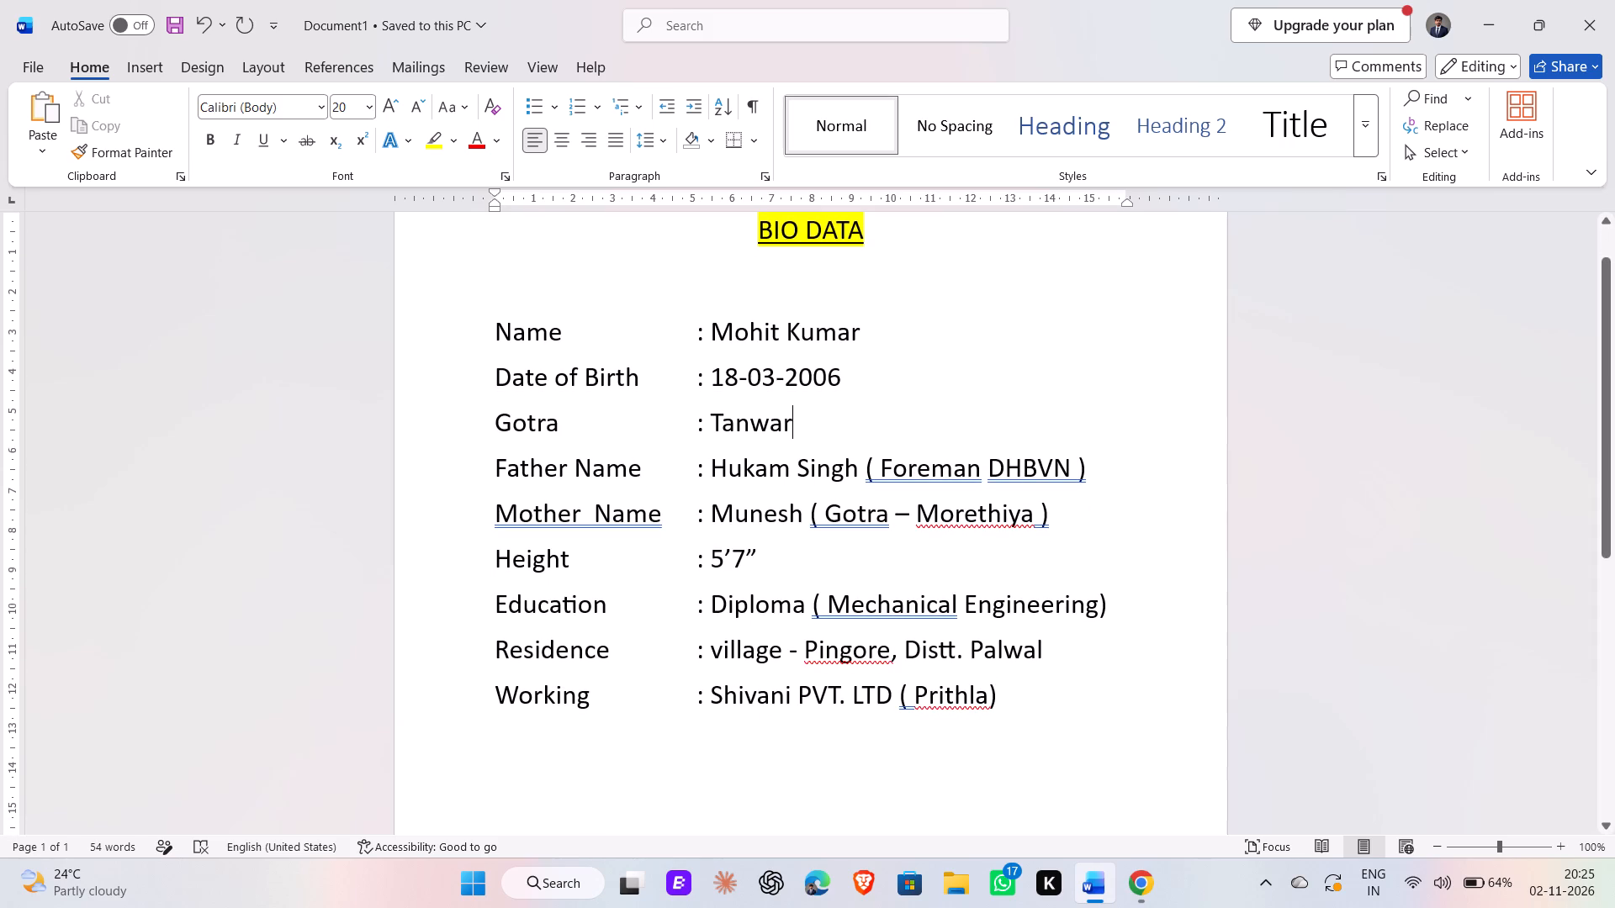
pyautogui.scroll(-1, 584, 527)
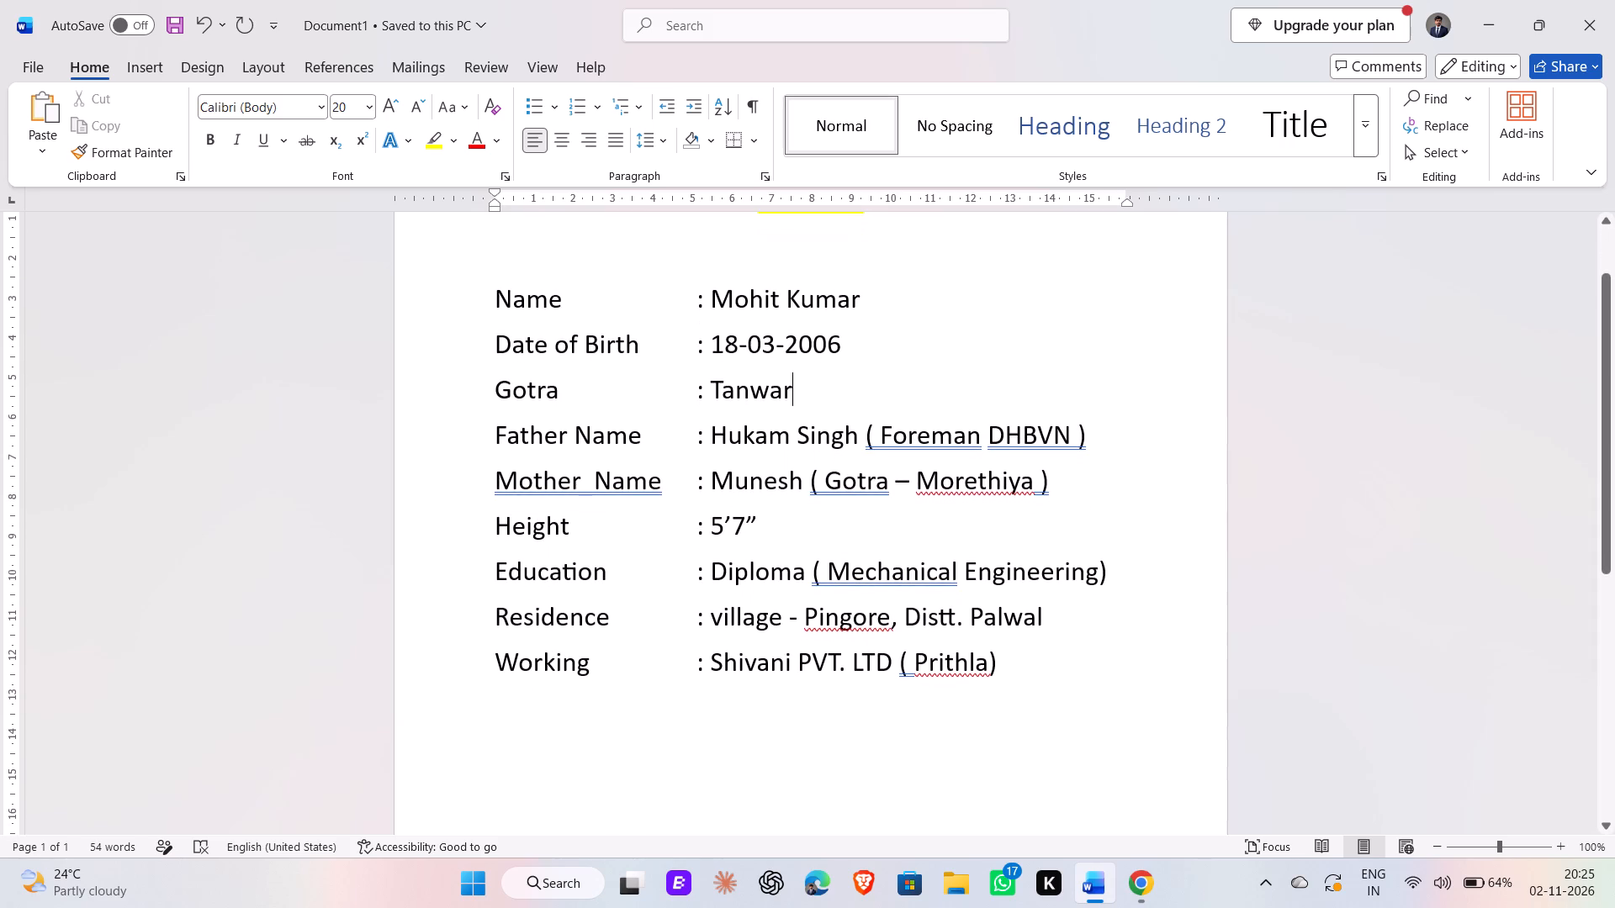
pyautogui.scroll(-1, 584, 527)
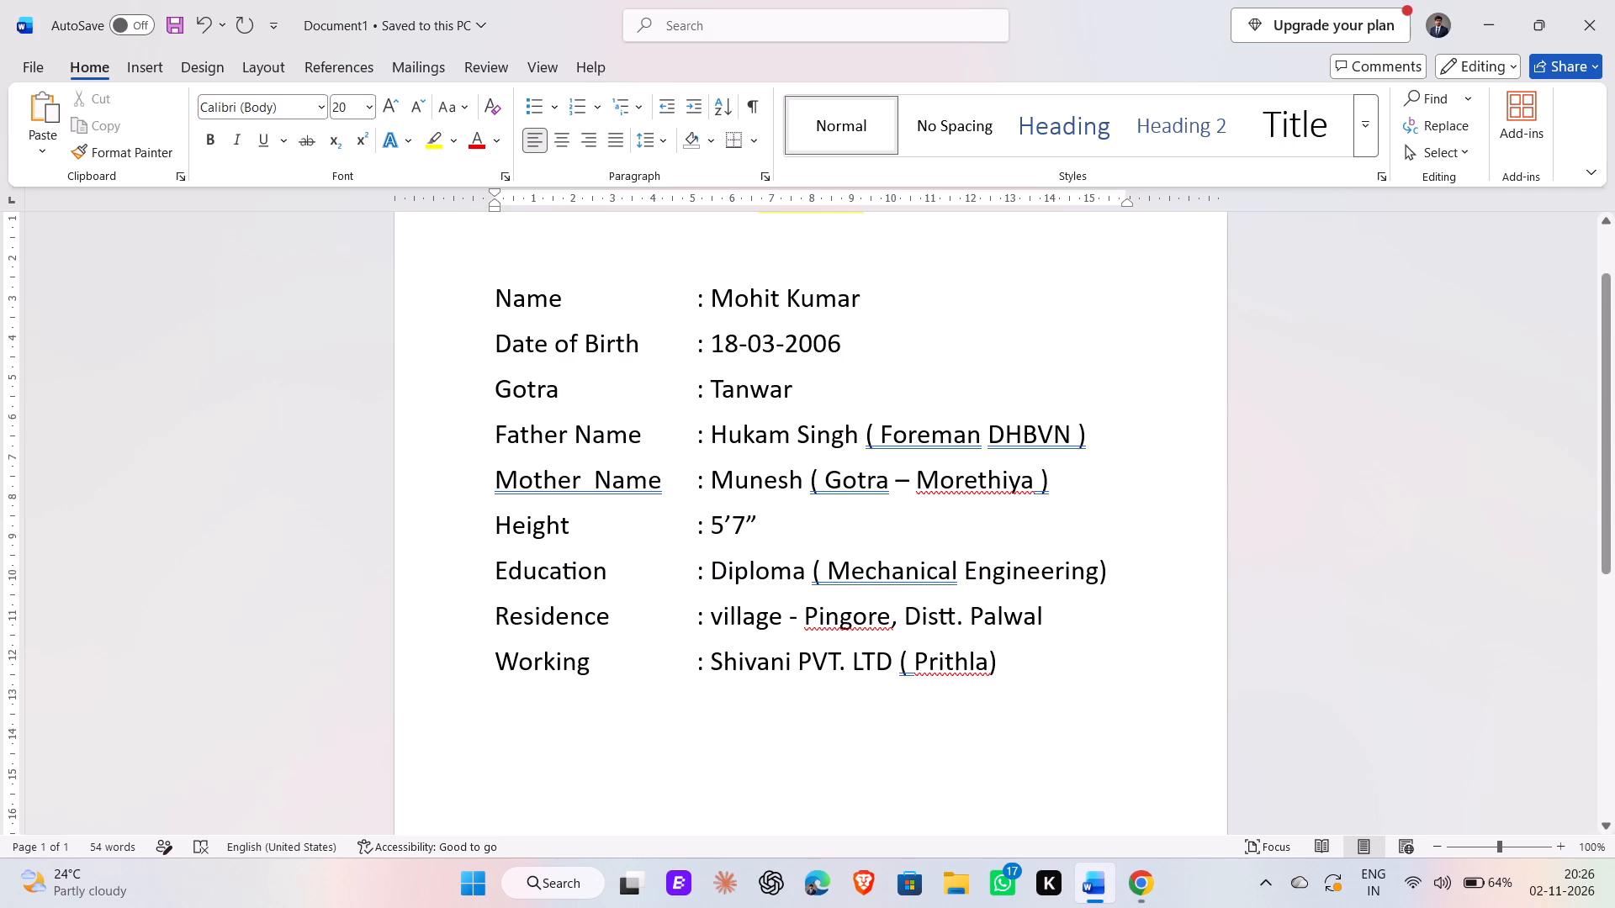
pyautogui.click(1054, 478)
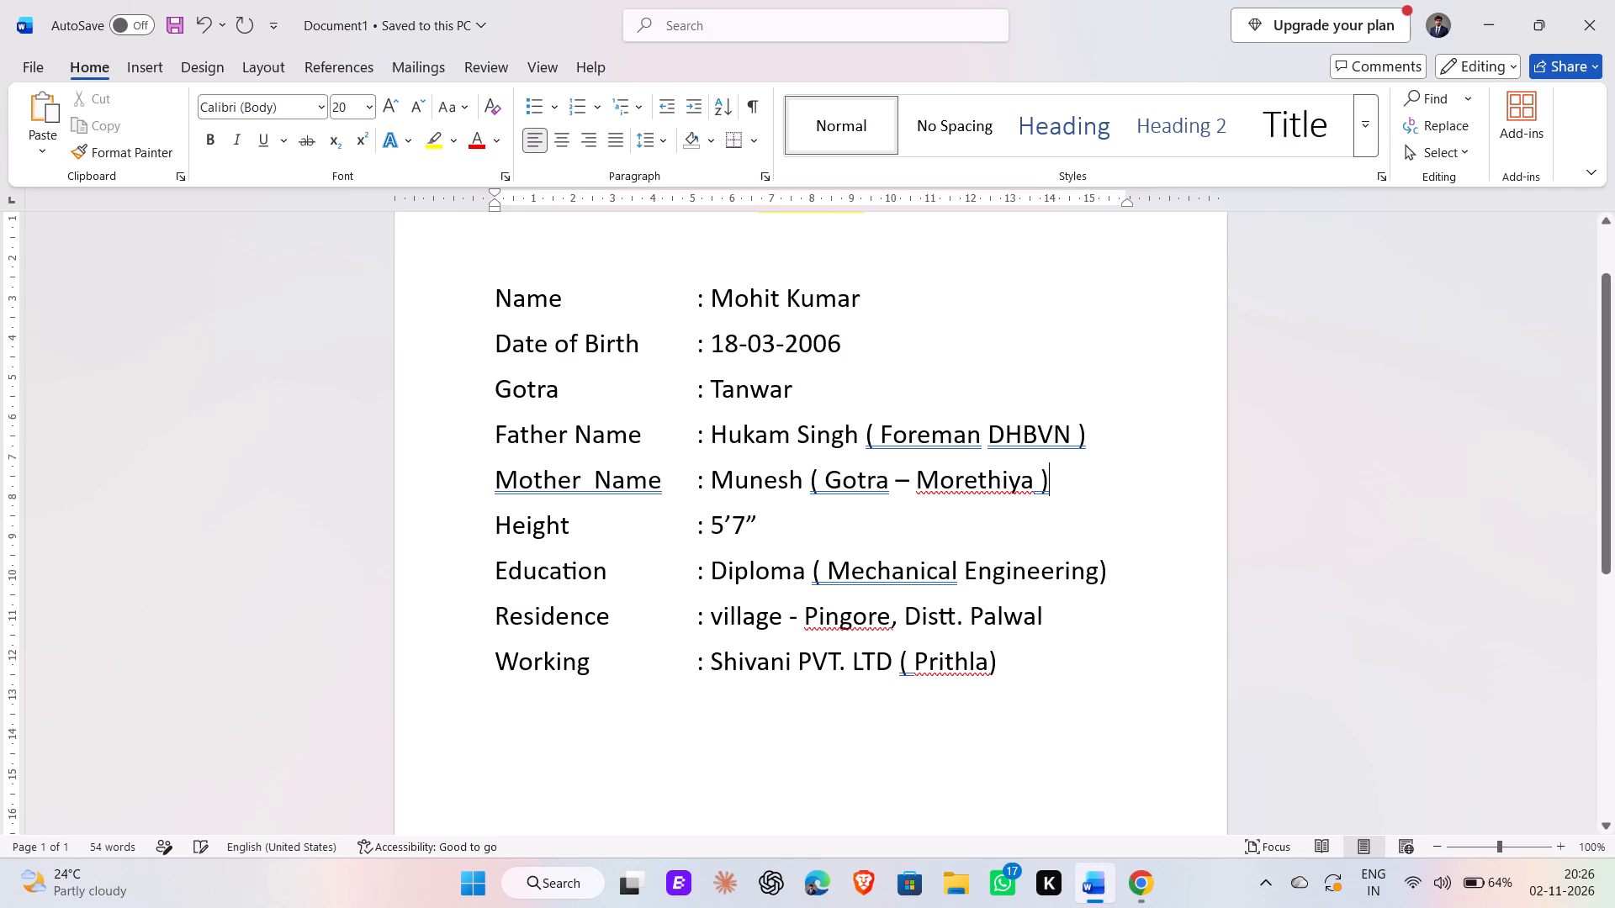
pyautogui.click(1089, 433)
pyautogui.press('Return')
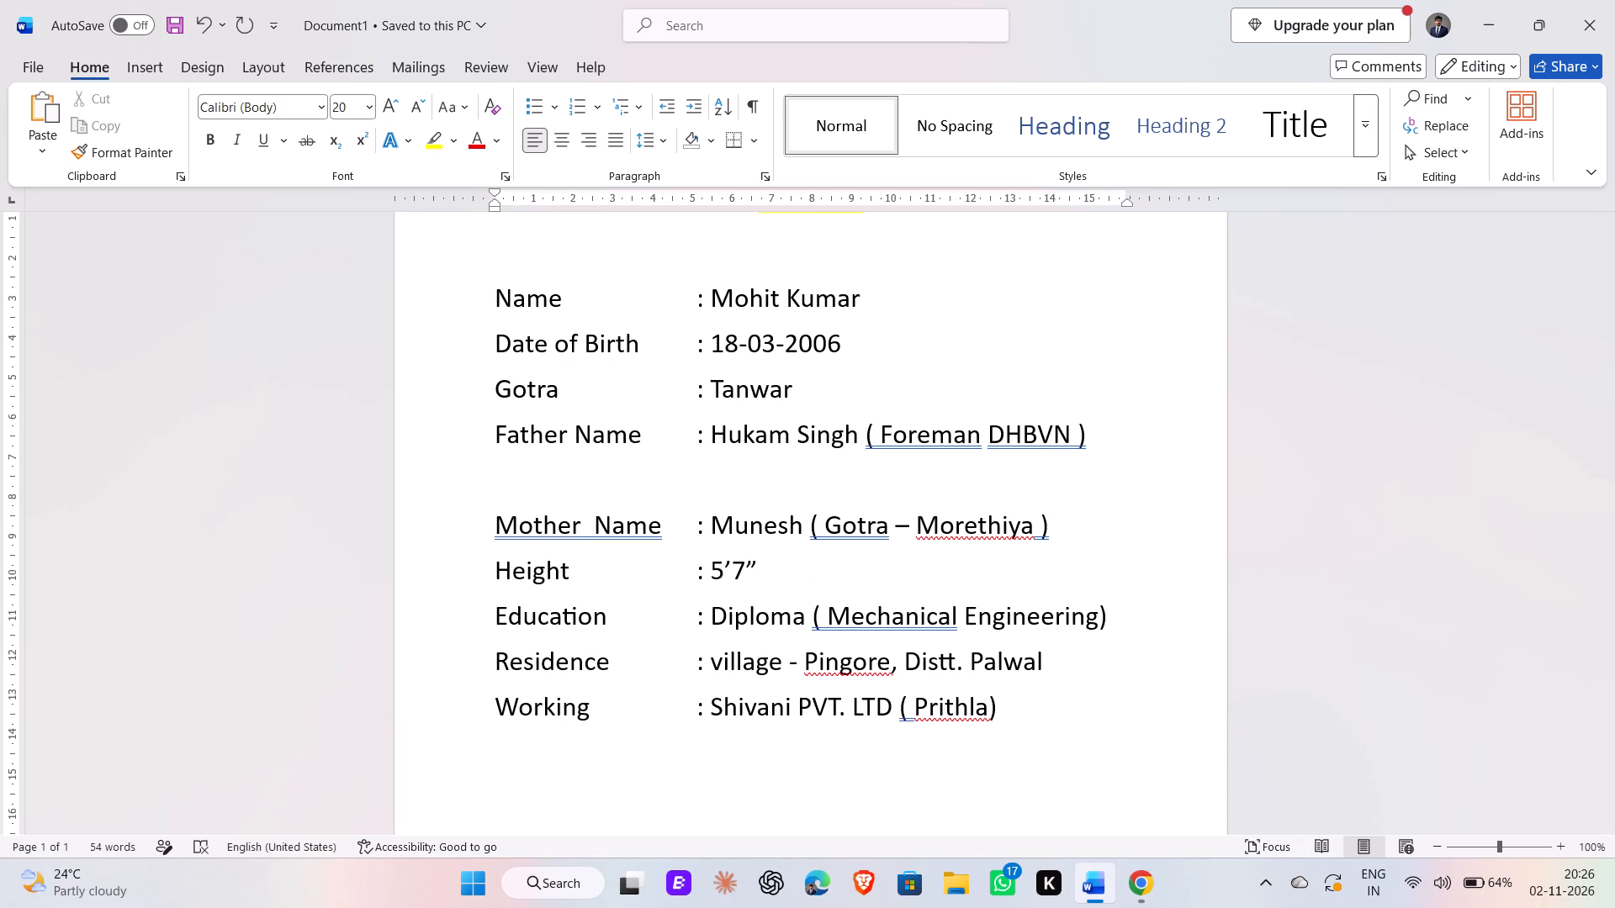
pyautogui.write('Grand')
pyautogui.press('m')
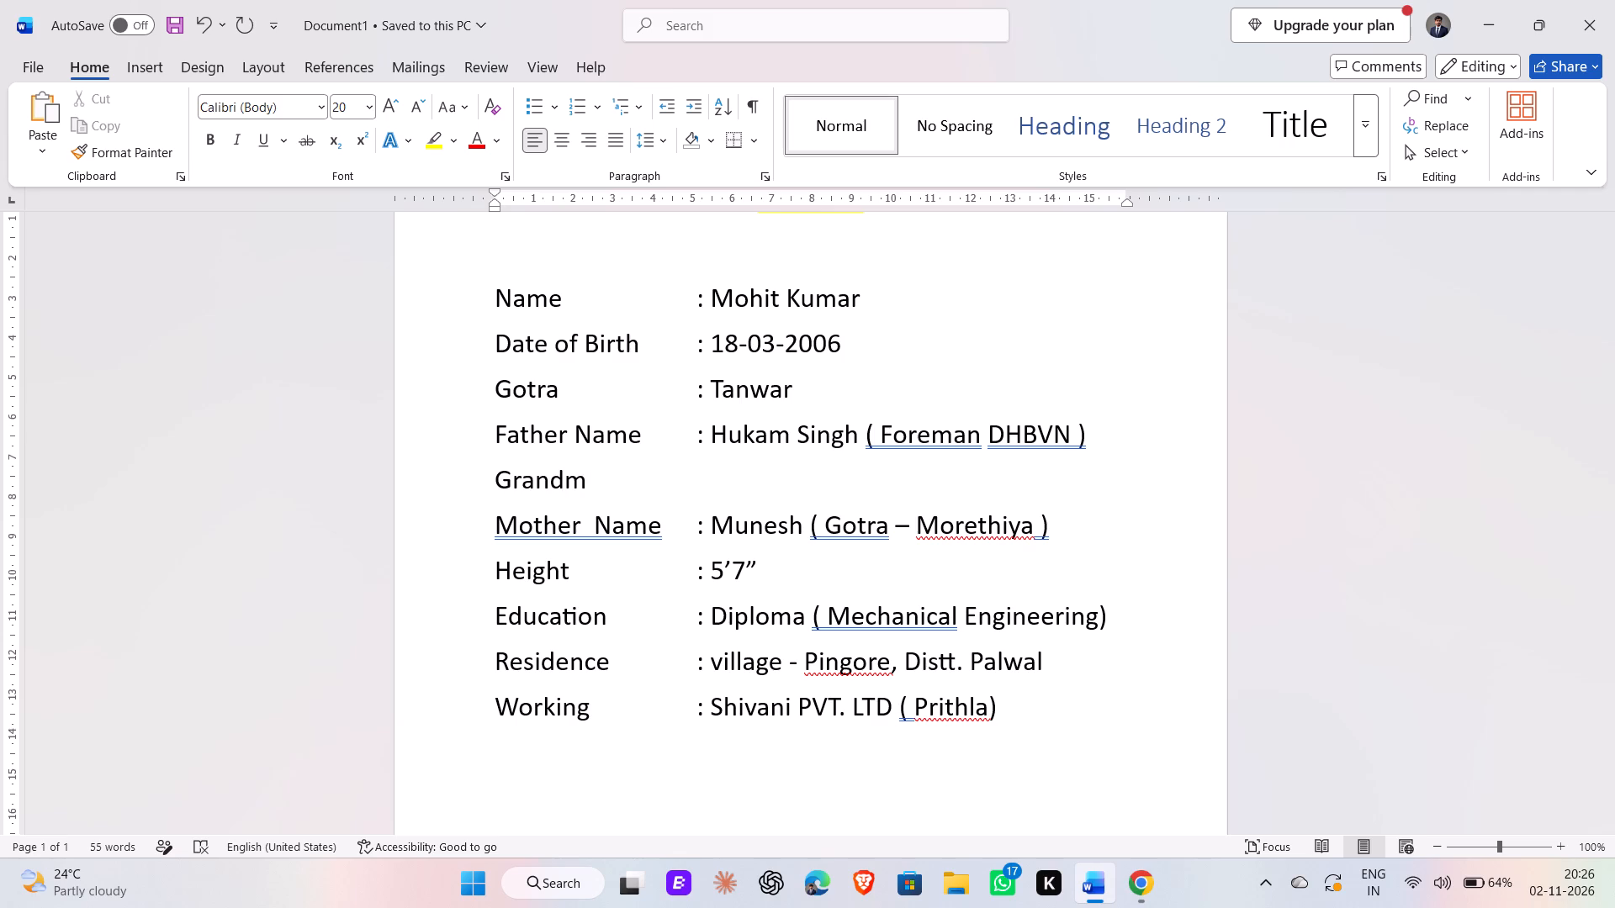
pyautogui.press('BackSpace')
pyautogui.write('mother')
pyautogui.press('space')
pyautogui.press('Tab')
pyautogui.write(':')
pyautogui.press('space')
pyautogui.press('BackSpace')
pyautogui.press('BackSpace')
pyautogui.write(':')
pyautogui.press('space')
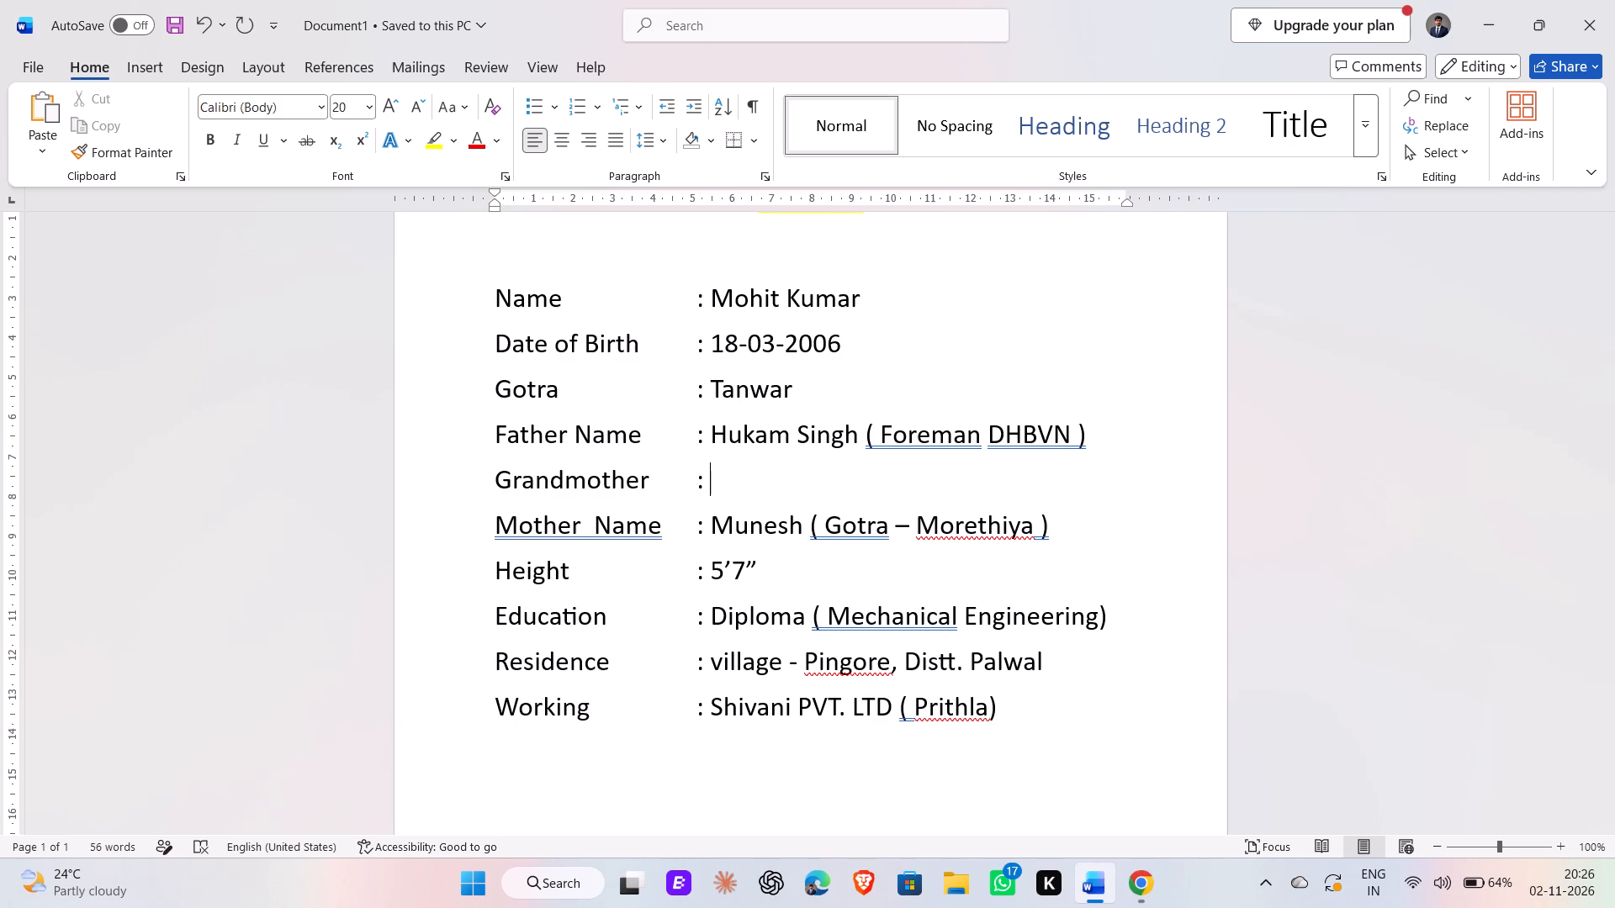
# Enter "( Gotra – Chauhan )" as the value of the Grandmother entry.
pyautogui.hotkey('shift', '(')
pyautogui.press('space')
pyautogui.write('Gotra')
pyautogui.press('space')
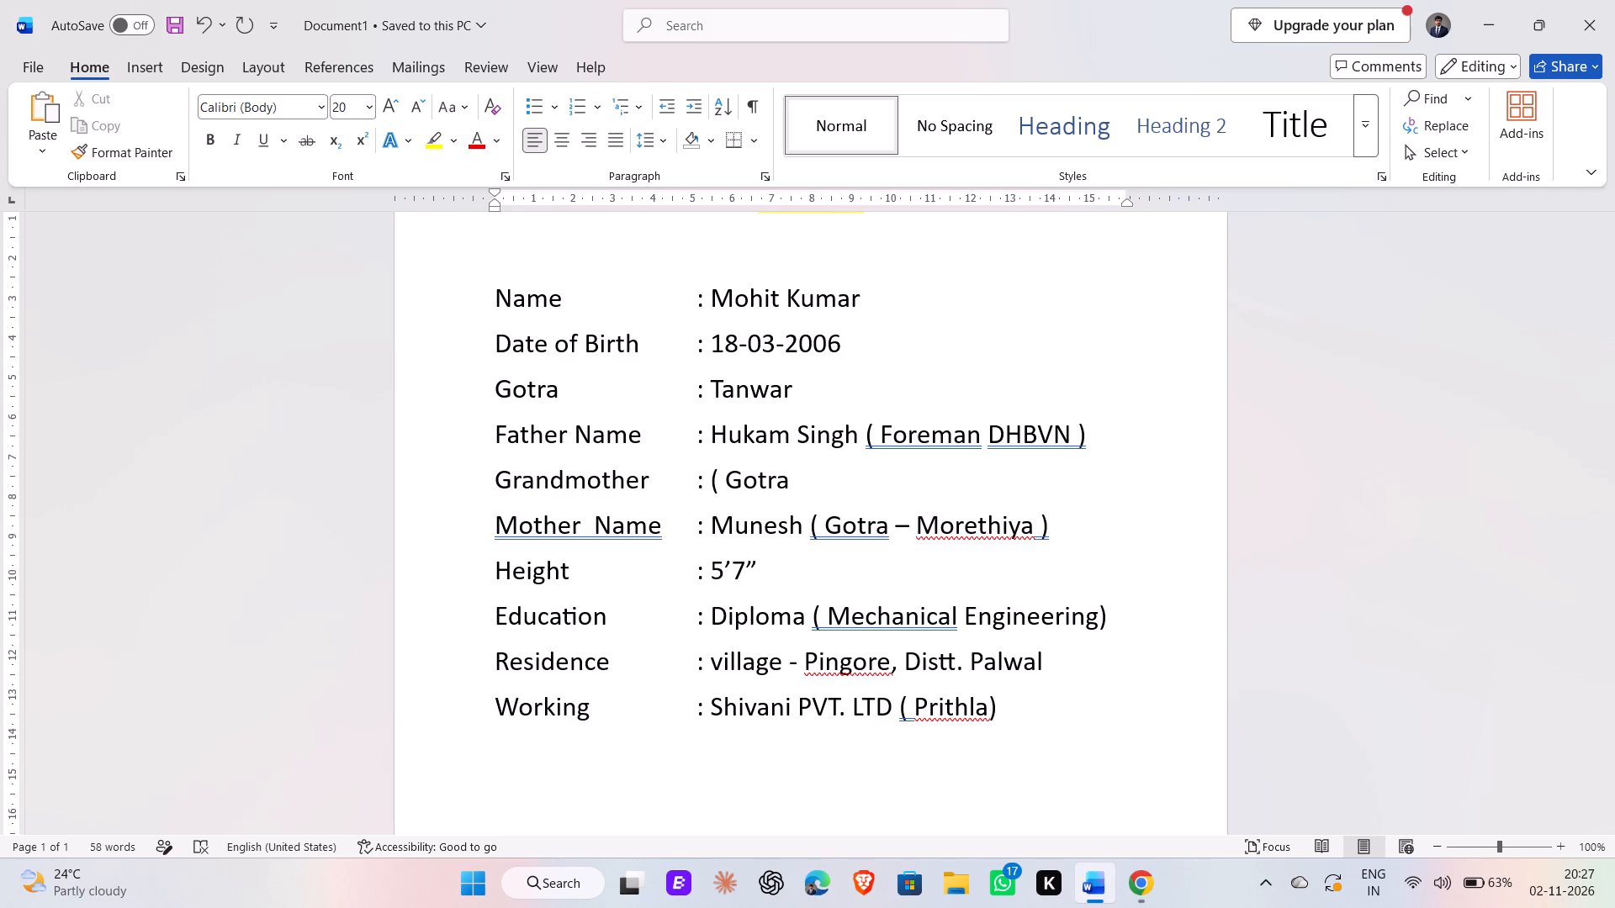
pyautogui.write('-')
pyautogui.press('space')
pyautogui.write('Chauhan')
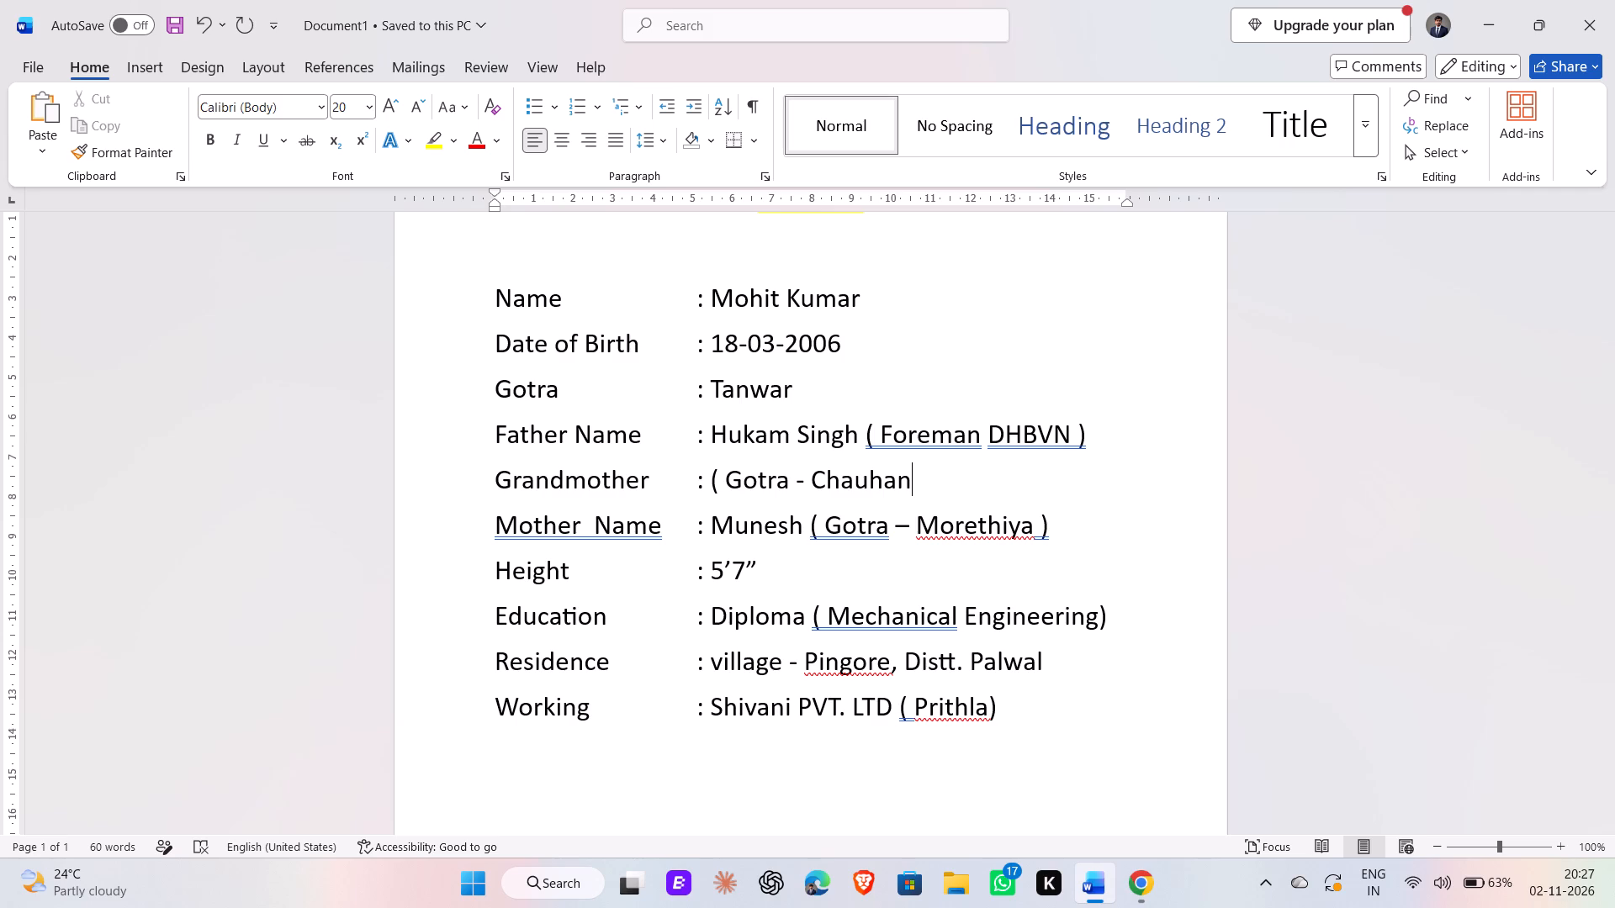
pyautogui.press('space')
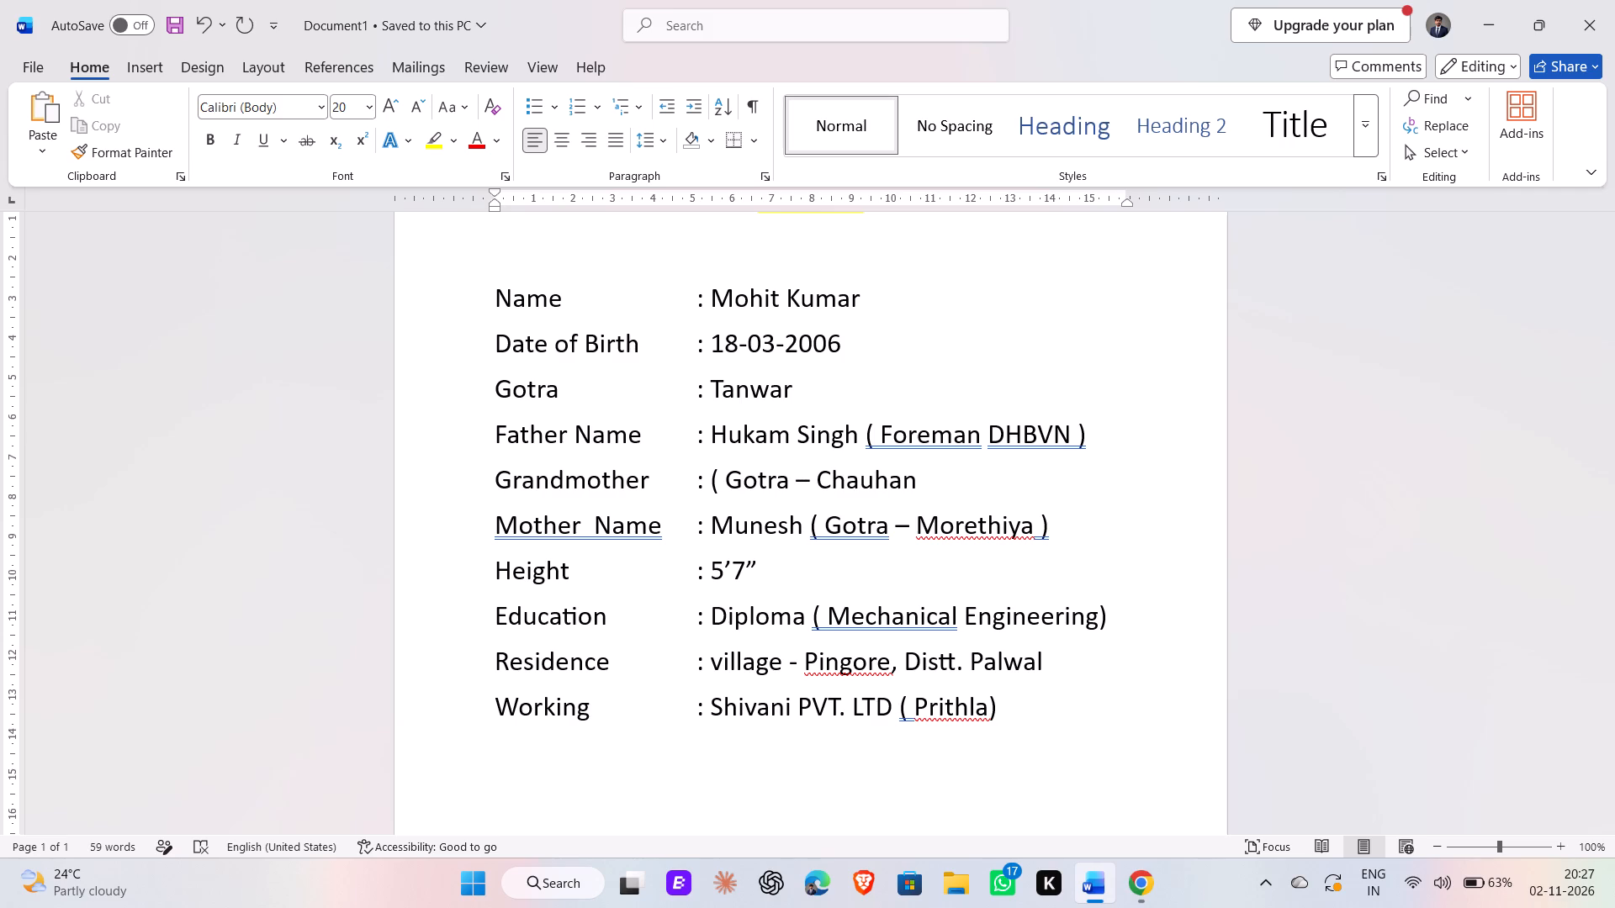
pyautogui.hotkey('shift', ')')
# Remove both parentheses from the Grandmother entry so its value reads "Gotra – Chauhan" after the colon.
pyautogui.press('BackSpace')
pyautogui.press('Left')
pyautogui.press('Left')
pyautogui.press('Left')
pyautogui.press('Left')
pyautogui.press('Left')
pyautogui.press('Left')
pyautogui.press('Left')
pyautogui.press('Left')
pyautogui.press('Left')
pyautogui.press('Left')
pyautogui.press('Left')
pyautogui.press('Left')
pyautogui.press('Left')
pyautogui.press('Left')
pyautogui.press('Left')
pyautogui.press('Left')
pyautogui.press('Left')
pyautogui.press('BackSpace')
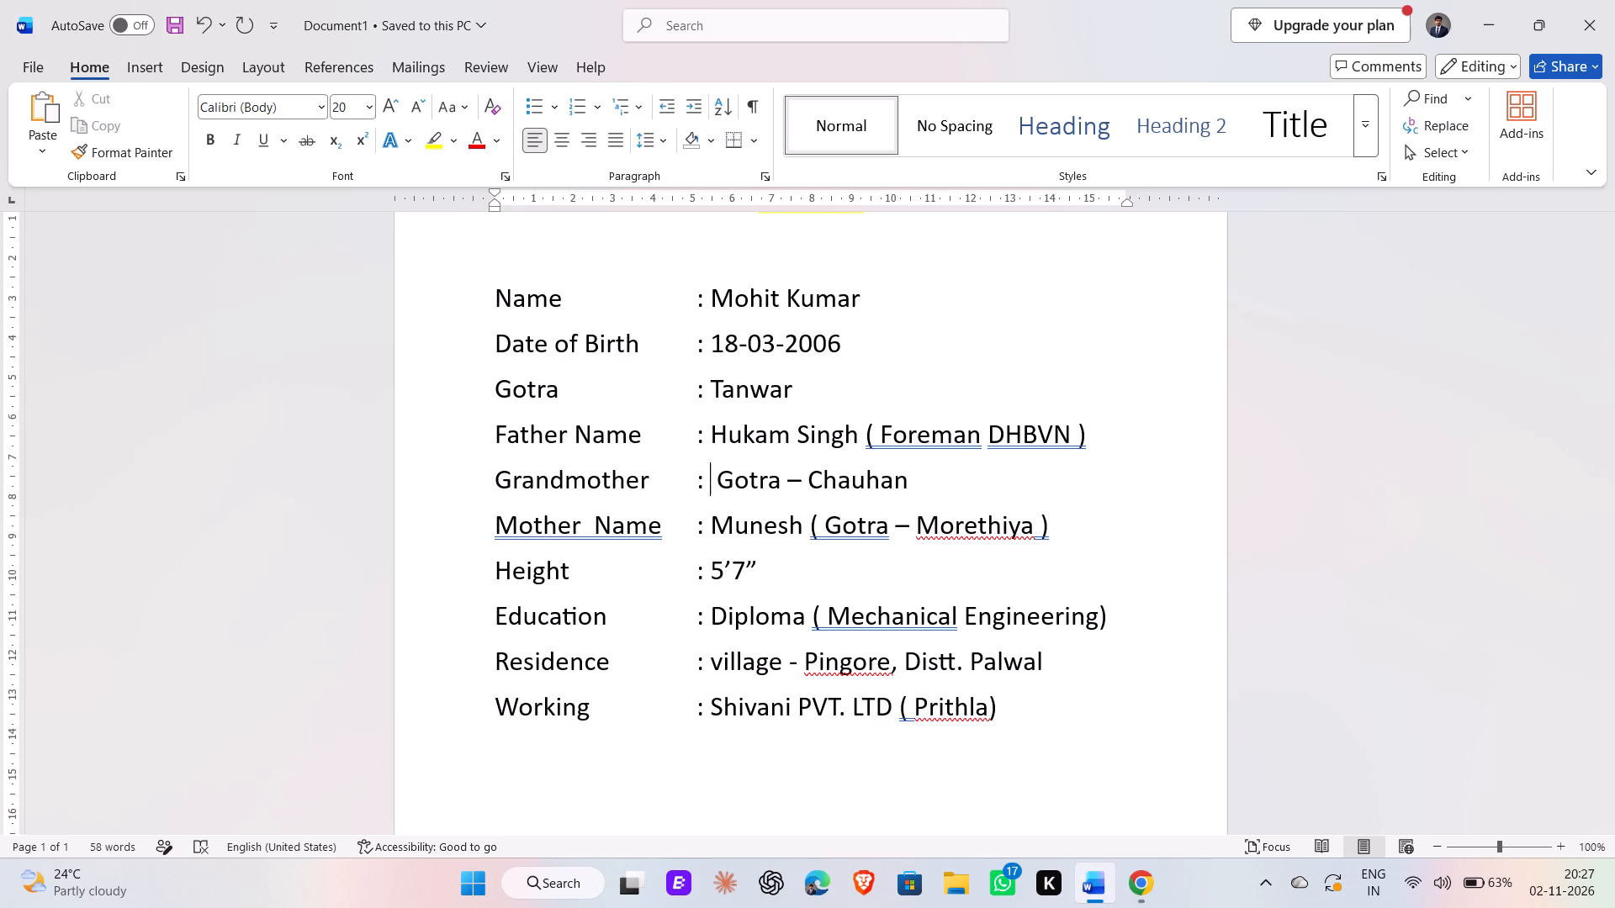
pyautogui.press('BackSpace')
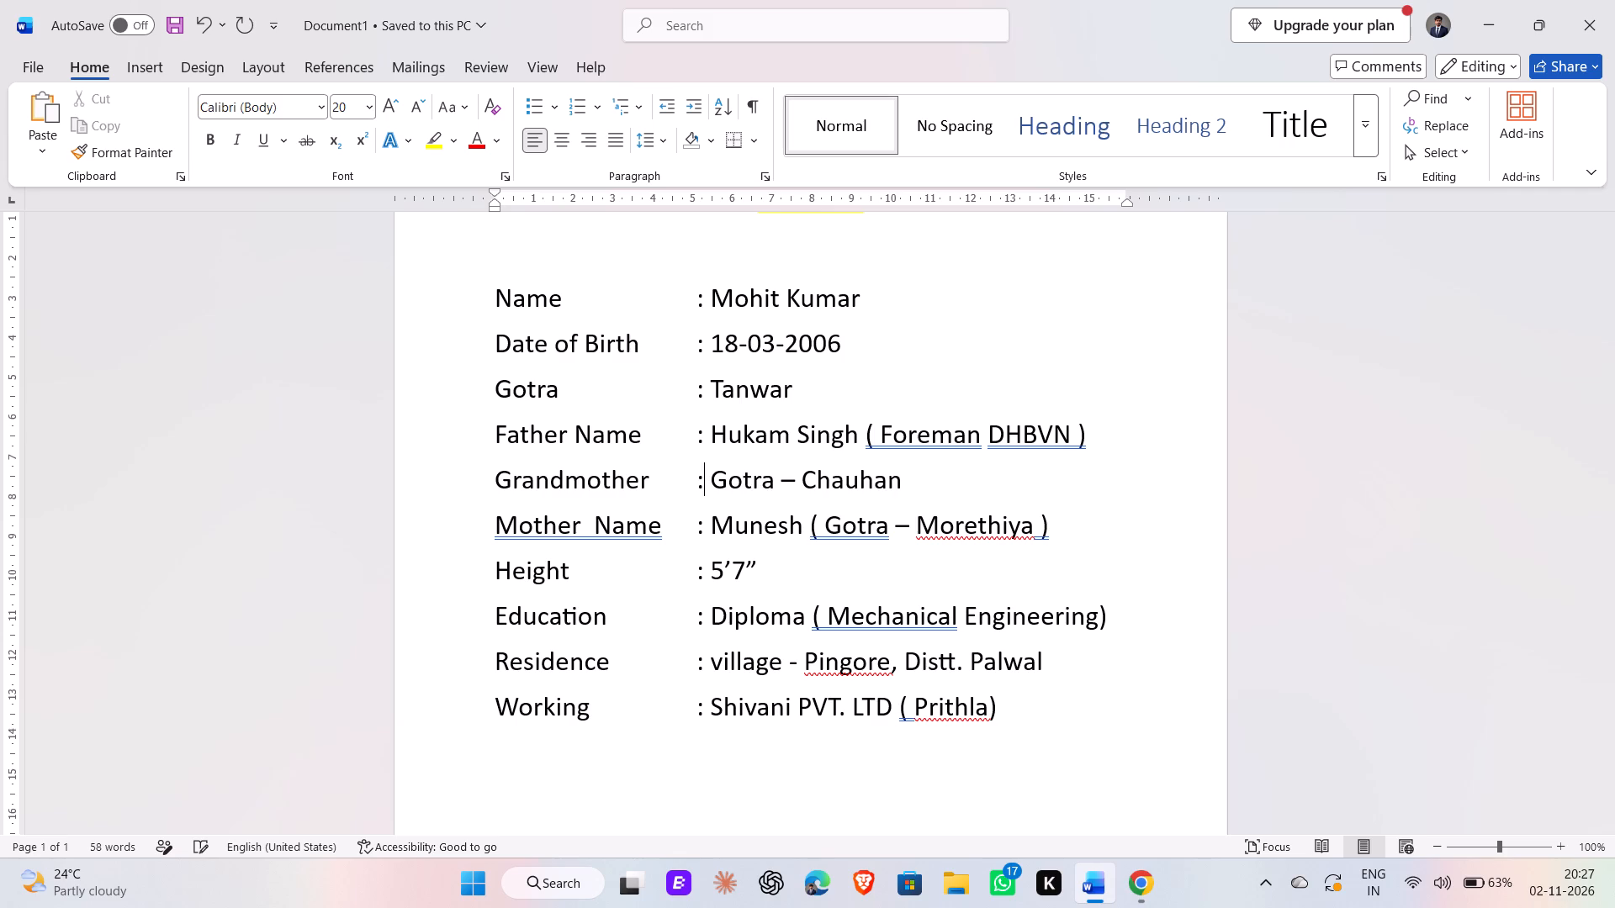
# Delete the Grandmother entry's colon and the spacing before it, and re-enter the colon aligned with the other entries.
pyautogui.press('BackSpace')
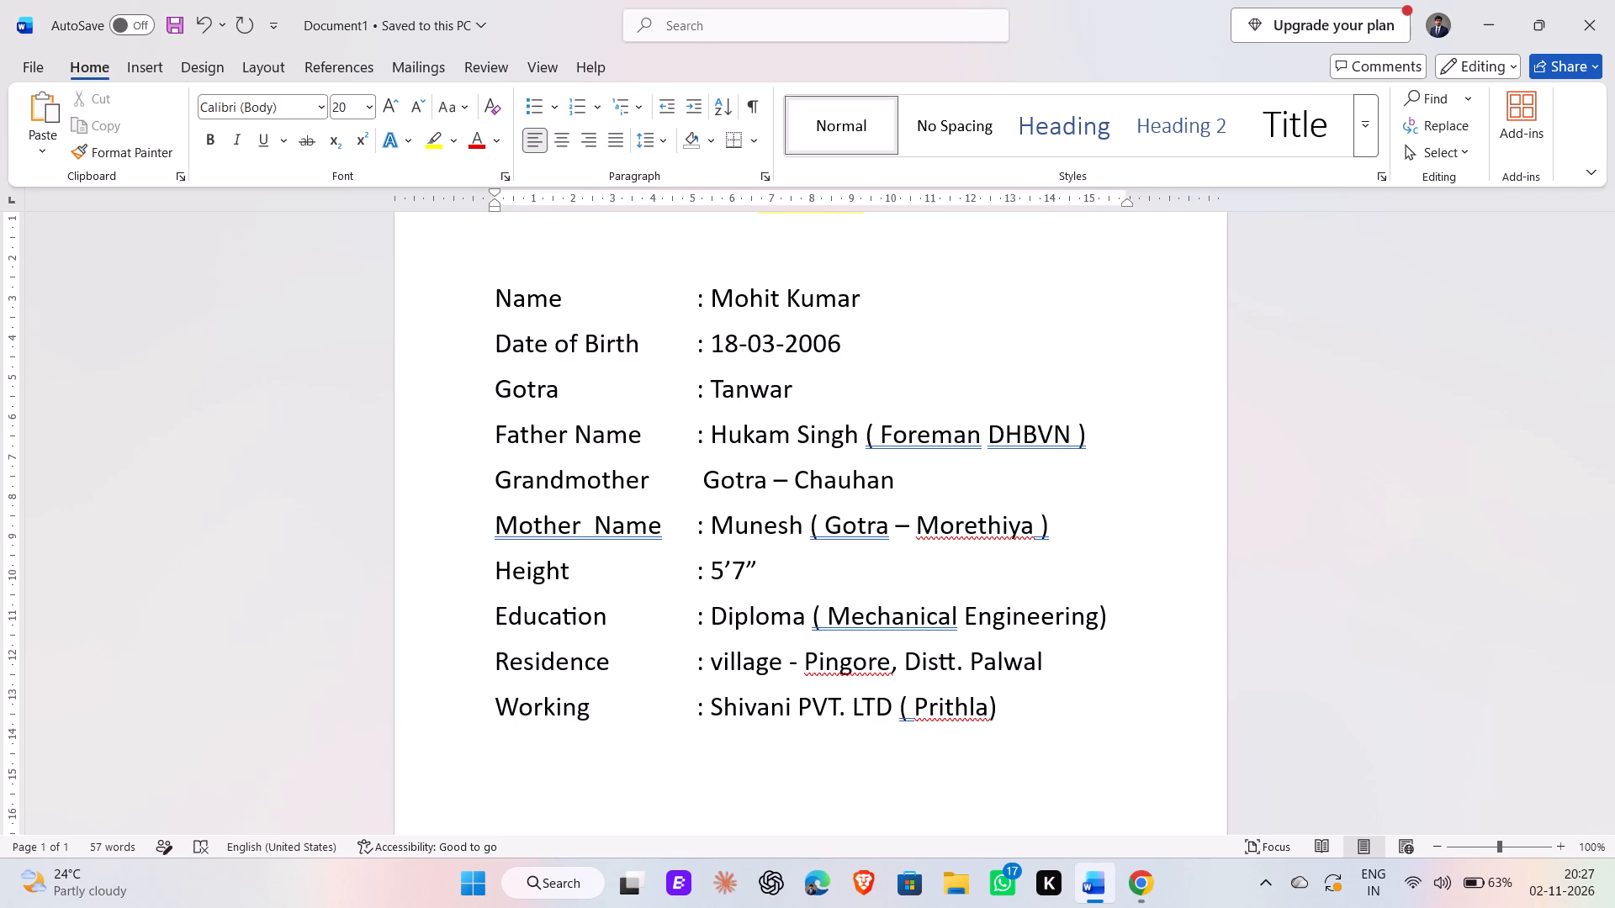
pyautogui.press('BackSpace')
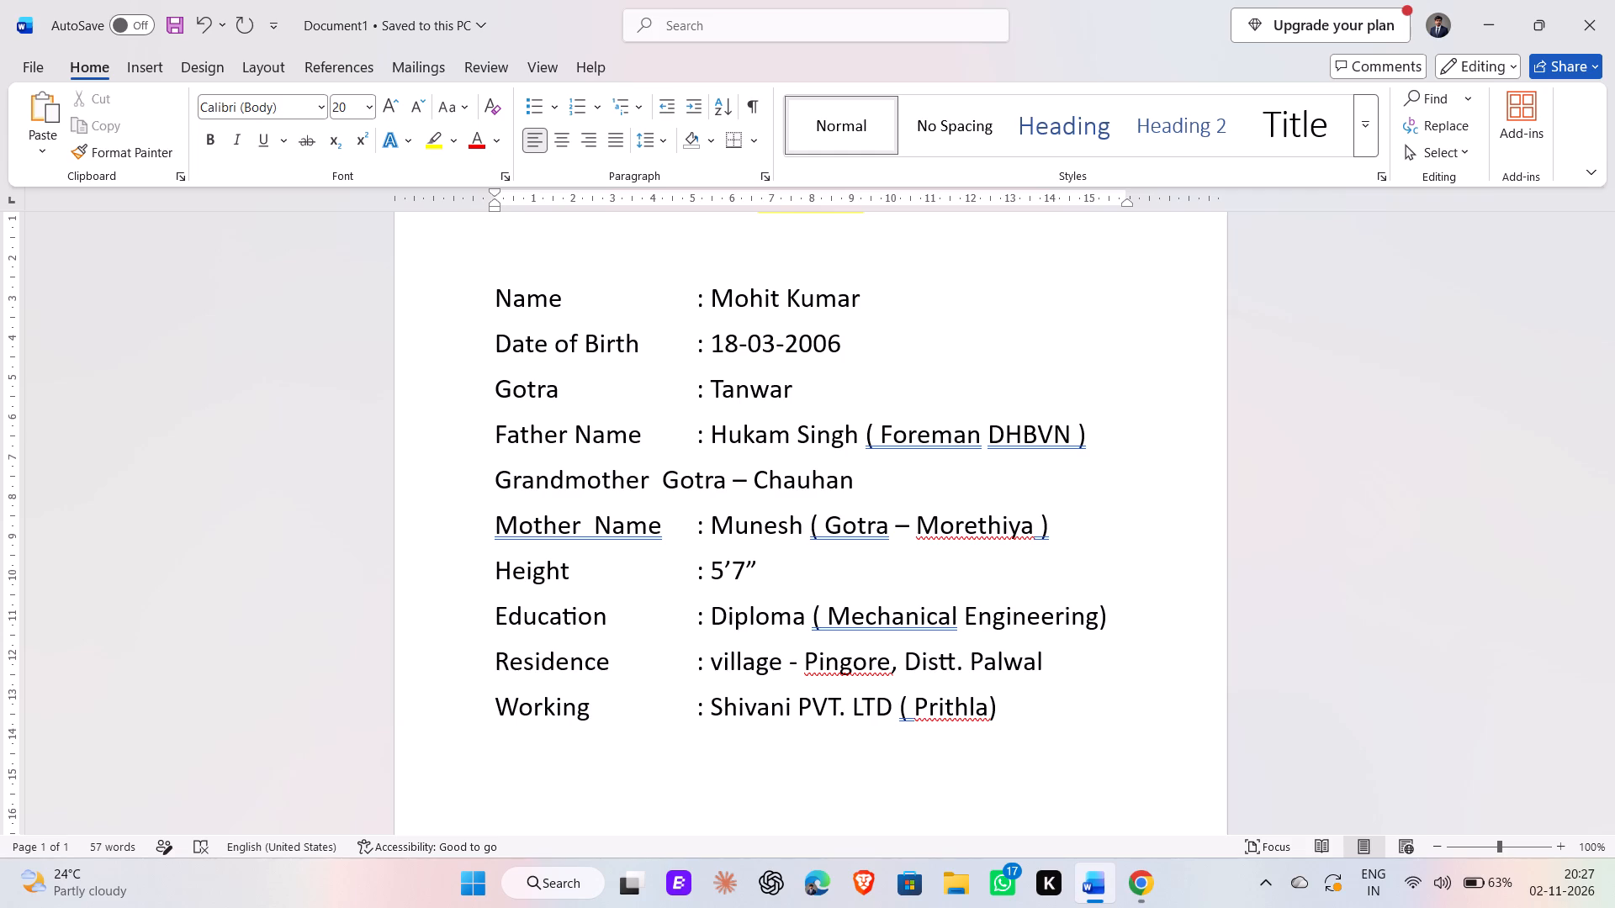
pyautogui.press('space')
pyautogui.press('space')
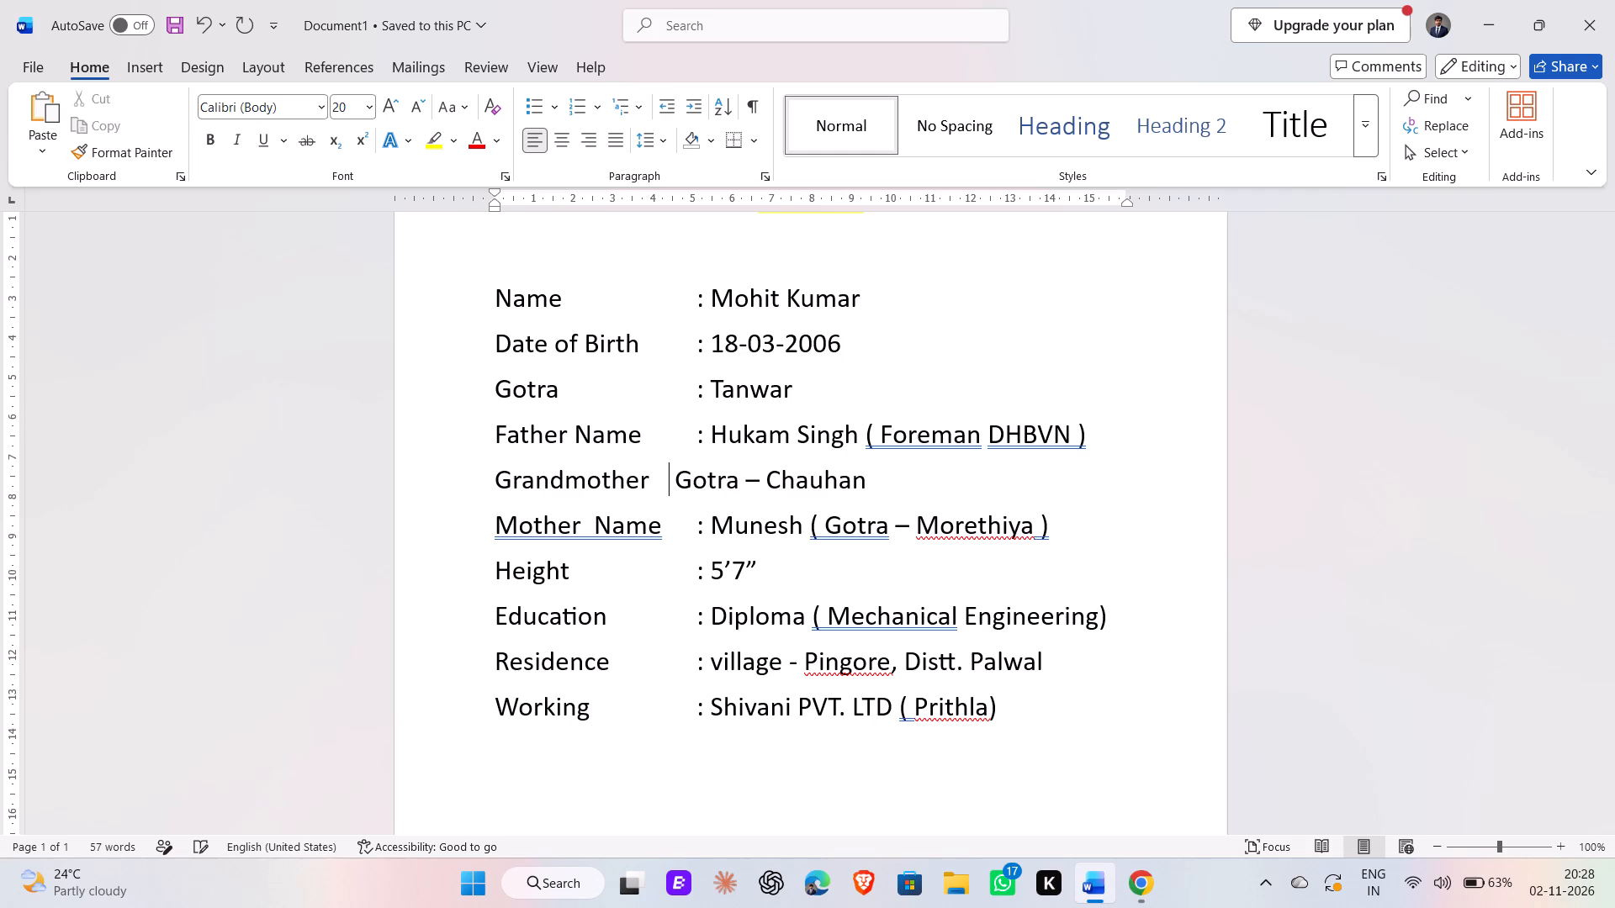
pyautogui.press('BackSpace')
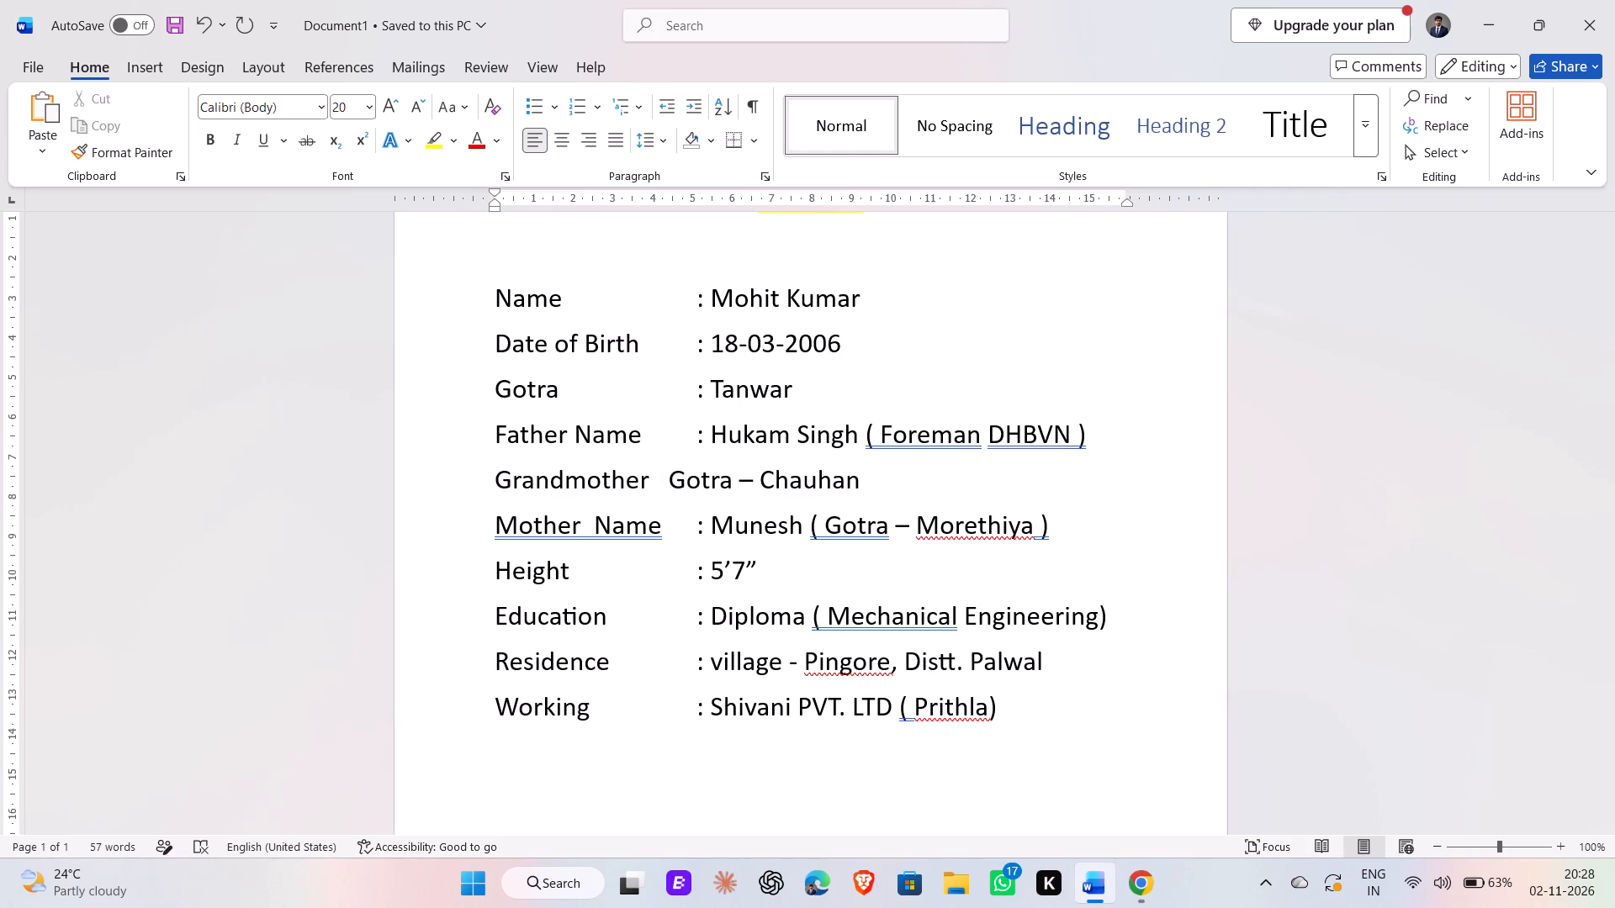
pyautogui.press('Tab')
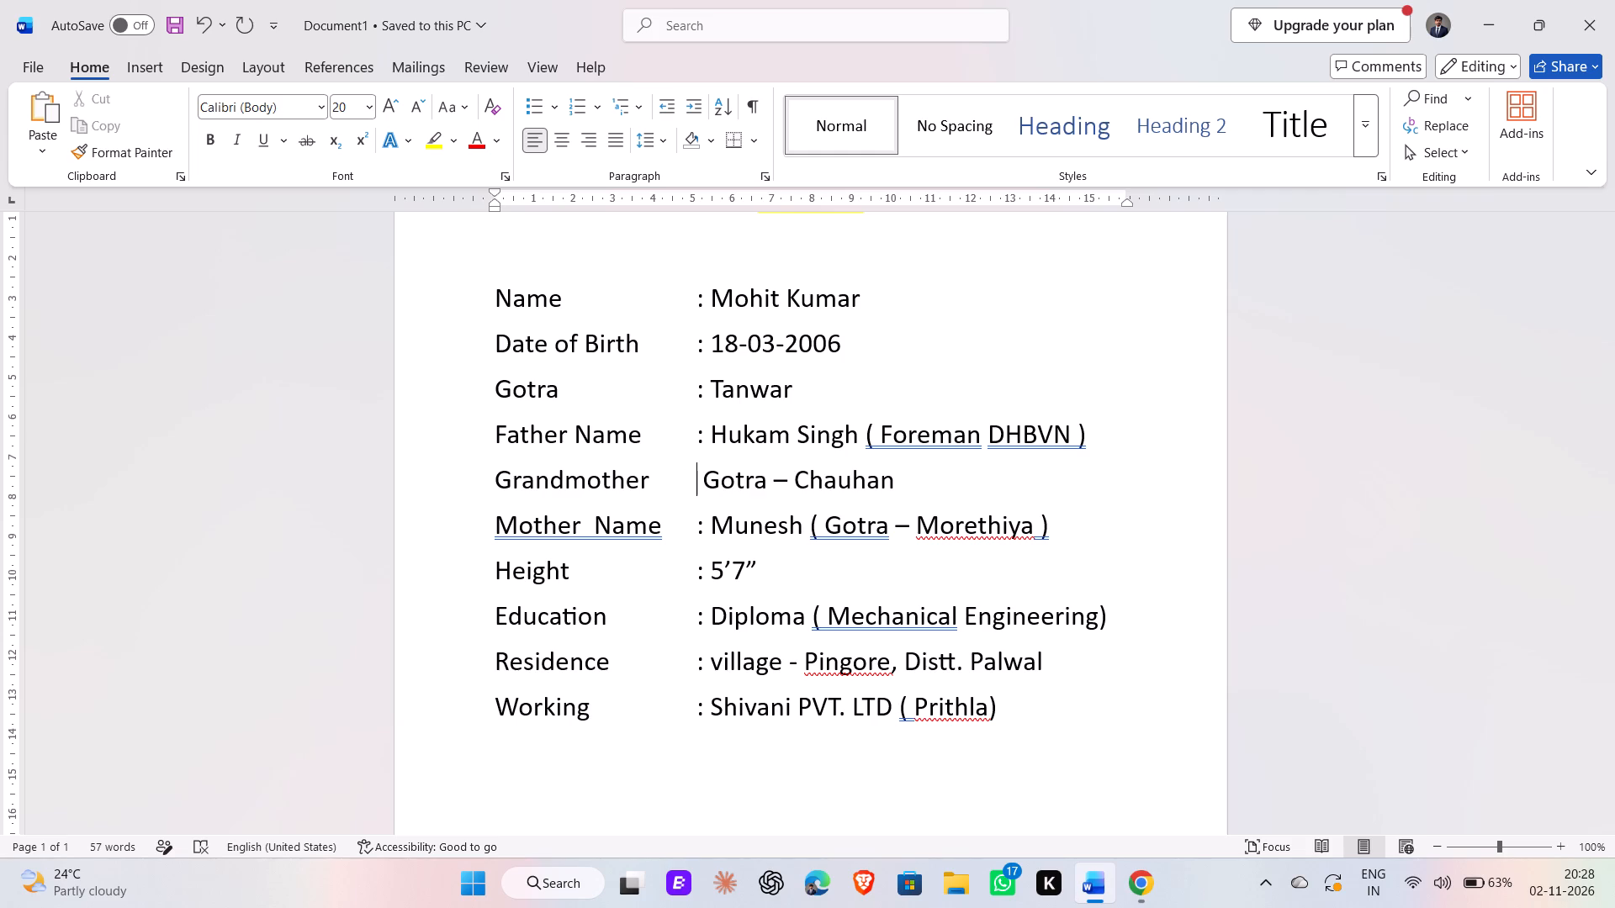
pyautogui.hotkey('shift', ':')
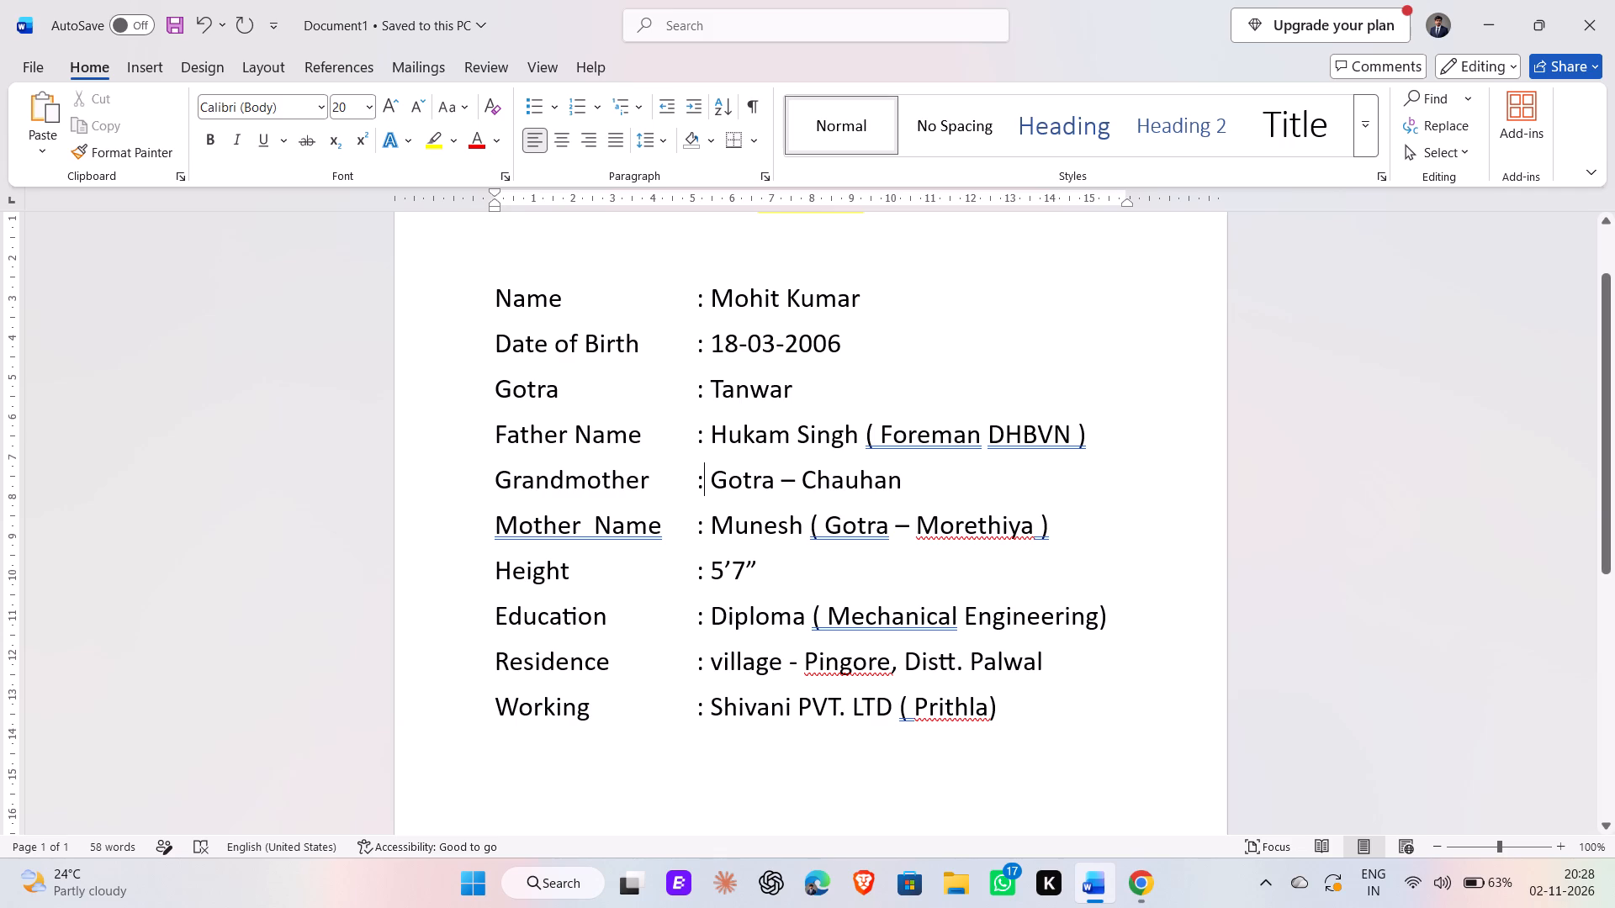
# Move the Height and Education lines together to directly below Date of Birth, leaving no blank line.
pyautogui.moveTo(490, 571); pyautogui.dragTo(1160, 611)
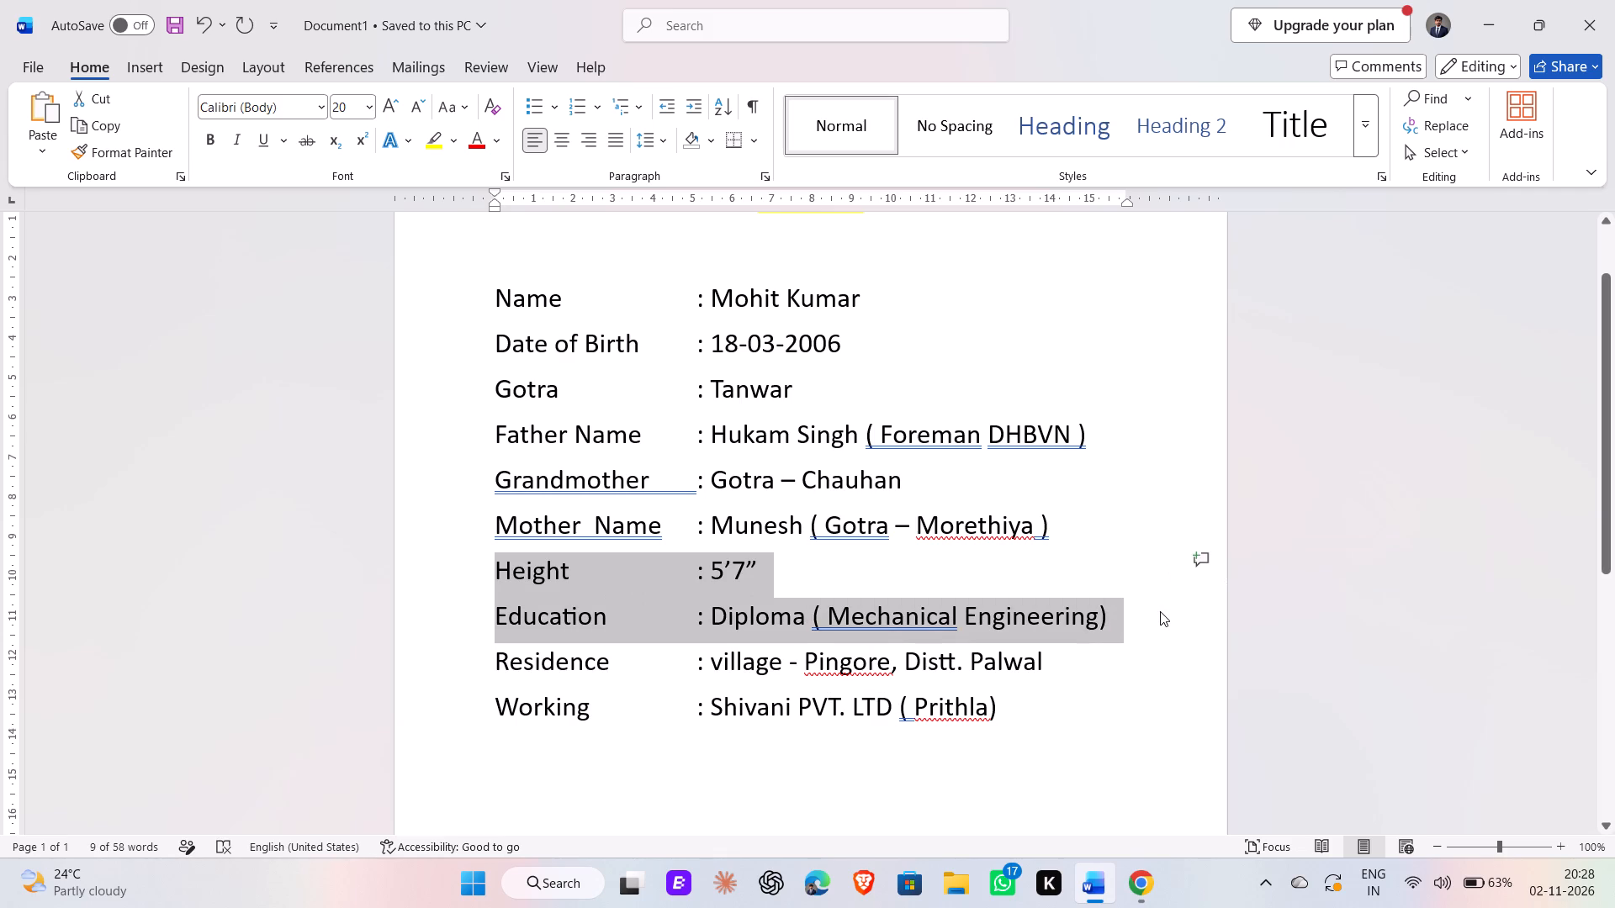
pyautogui.hotkey('ctrl', 'x')
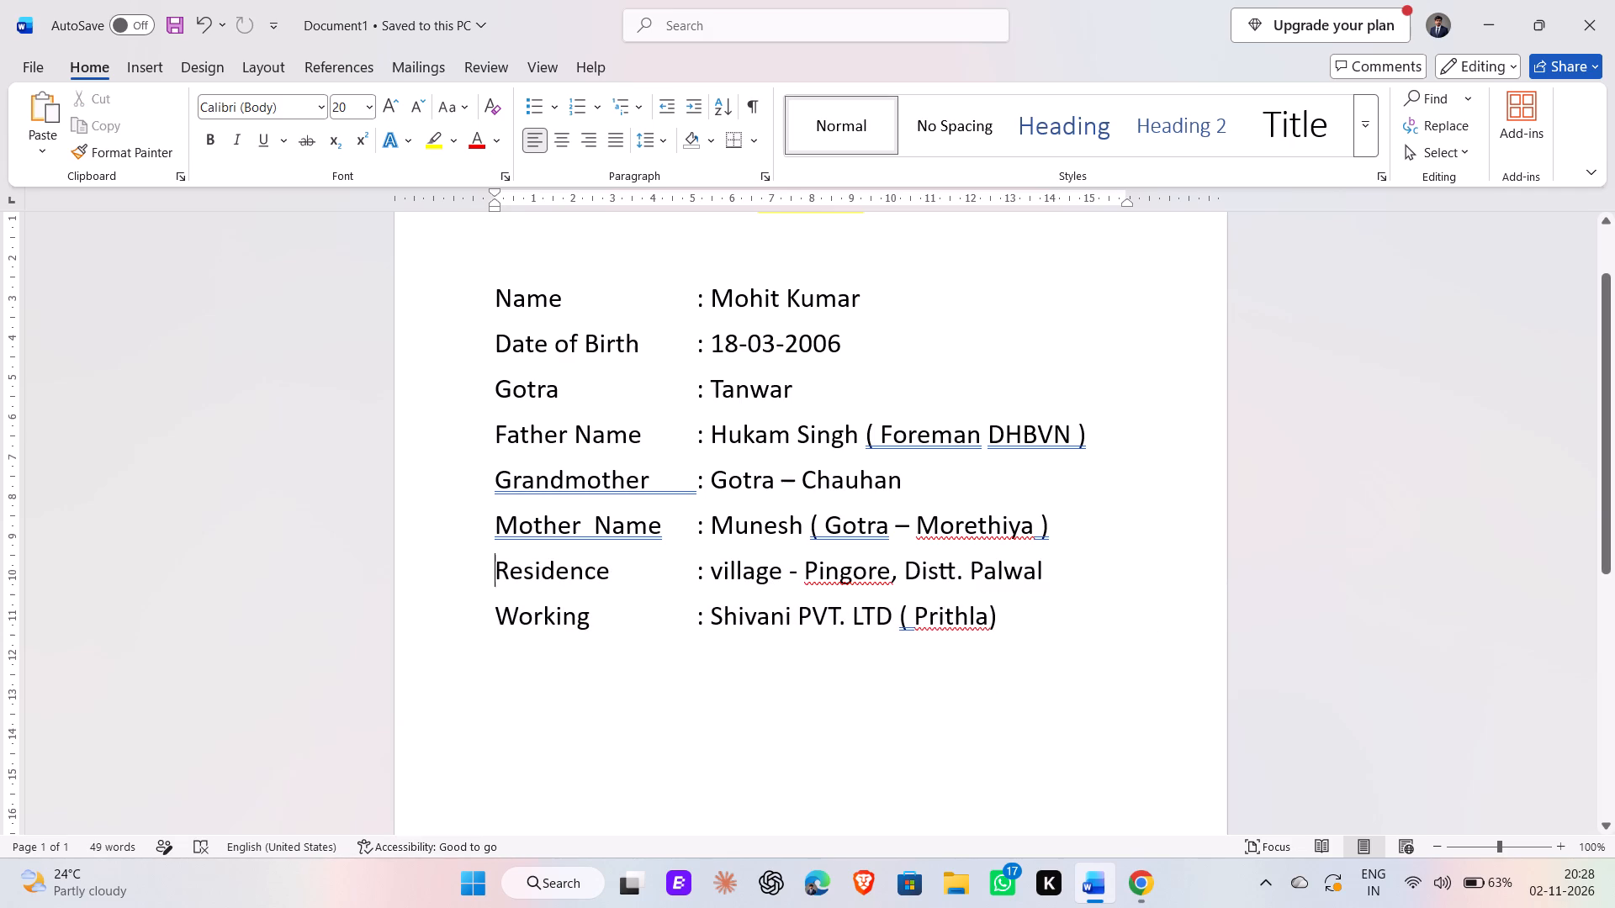
pyautogui.click(843, 347)
pyautogui.press('Return')
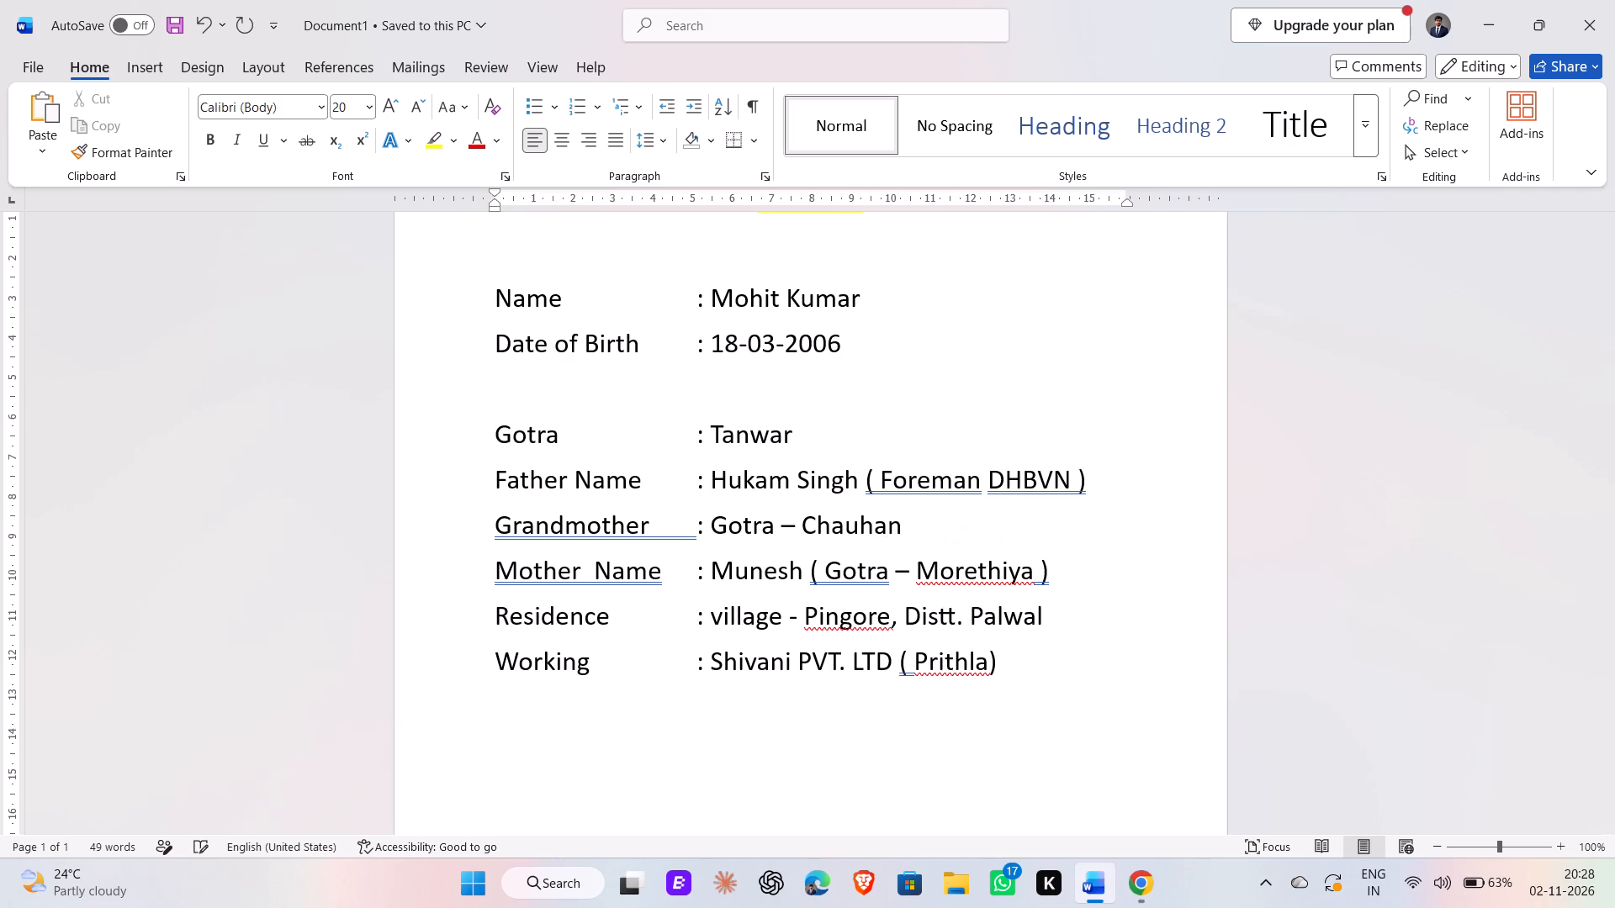
pyautogui.hotkey('ctrl', 'v')
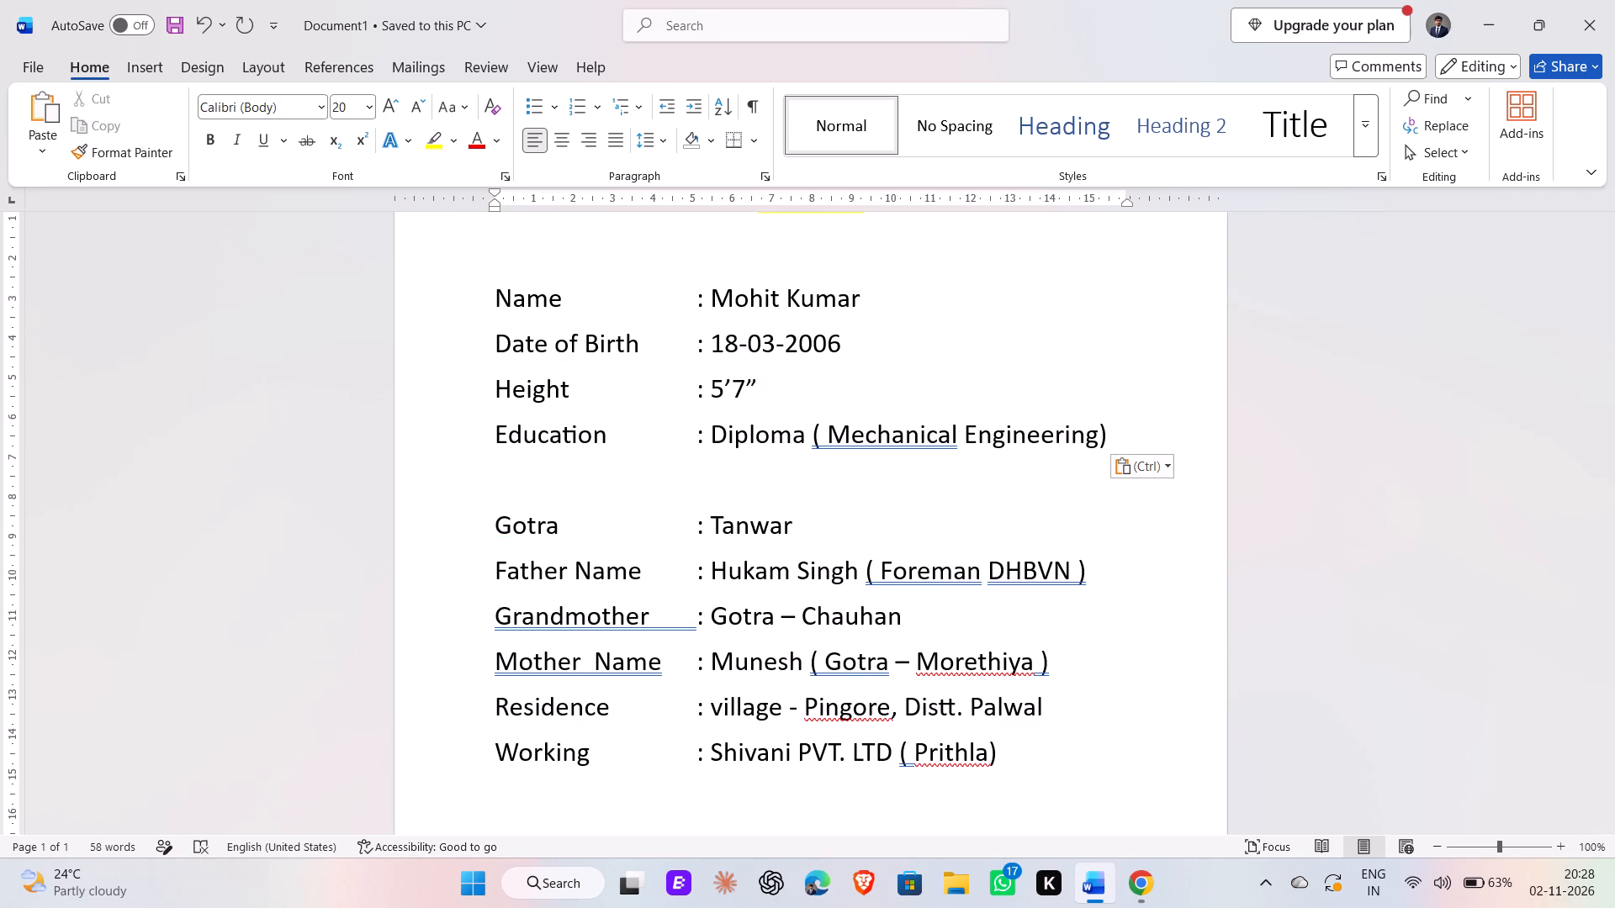
pyautogui.press('BackSpace')
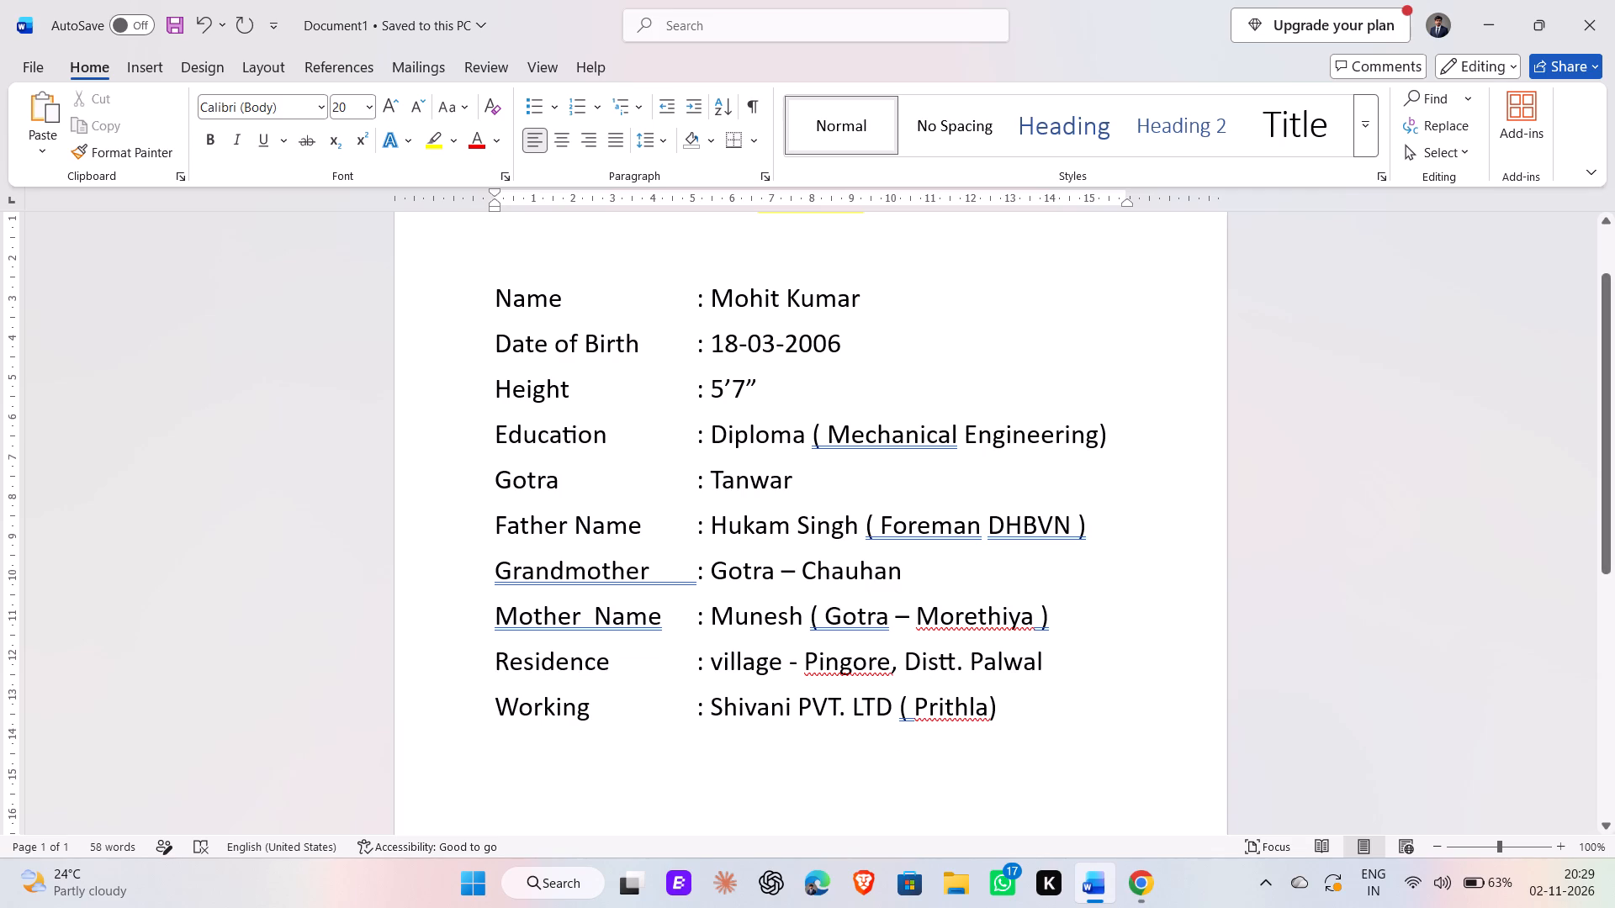
# Move the whole Grandmother line from above Mother Name to directly below it, leaving no blank line.
pyautogui.moveTo(498, 572); pyautogui.dragTo(966, 563)
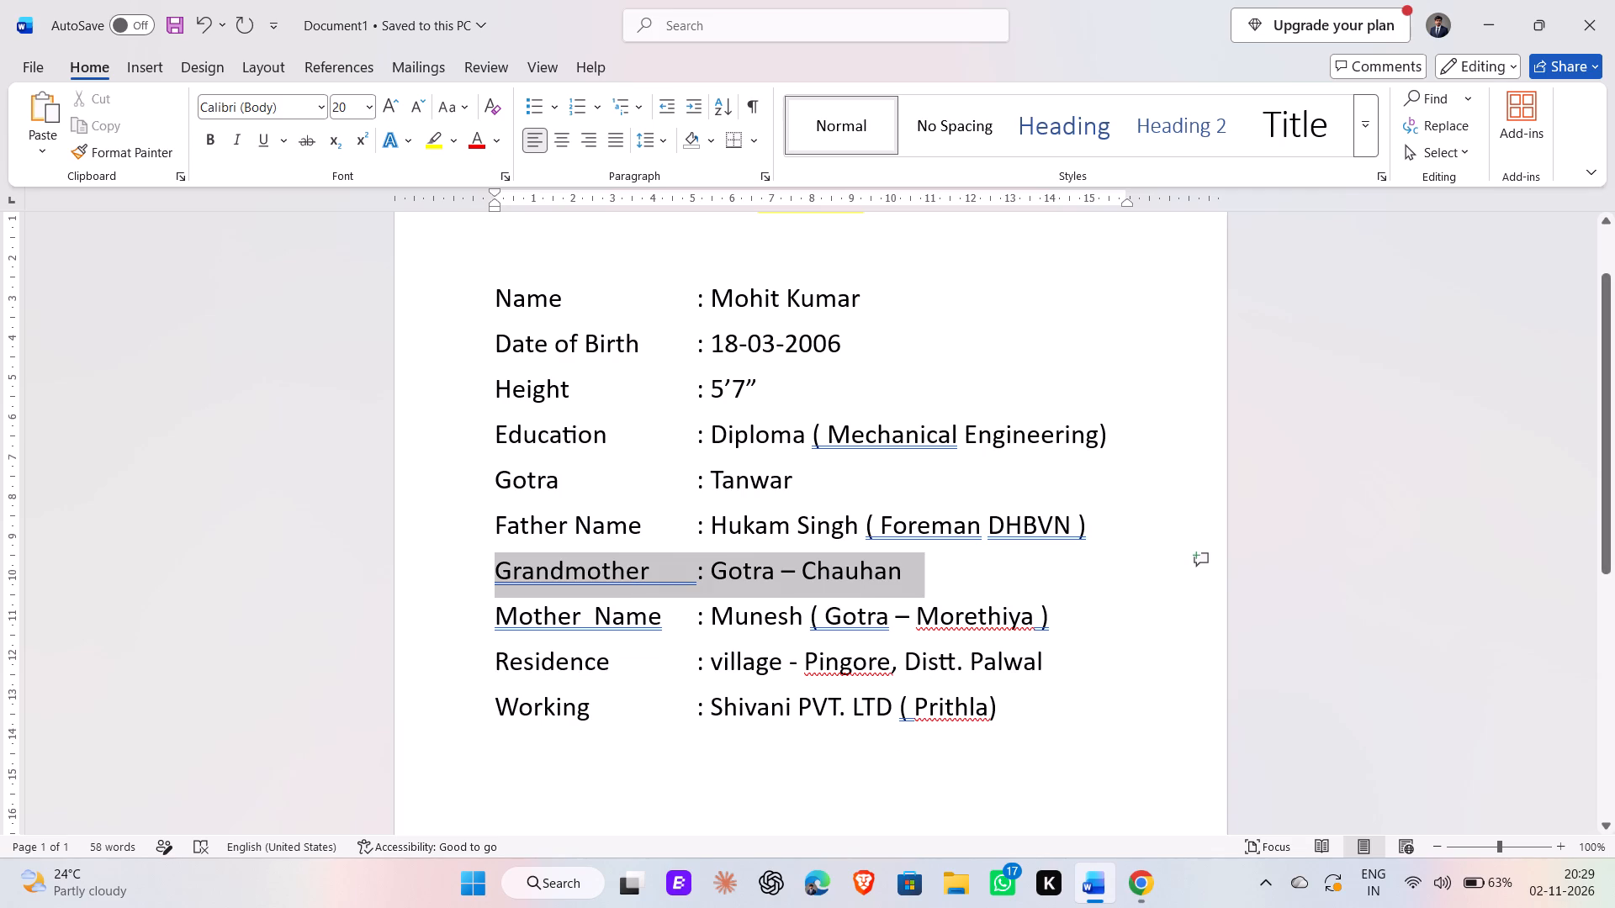
pyautogui.moveTo(966, 563); pyautogui.dragTo(975, 562)
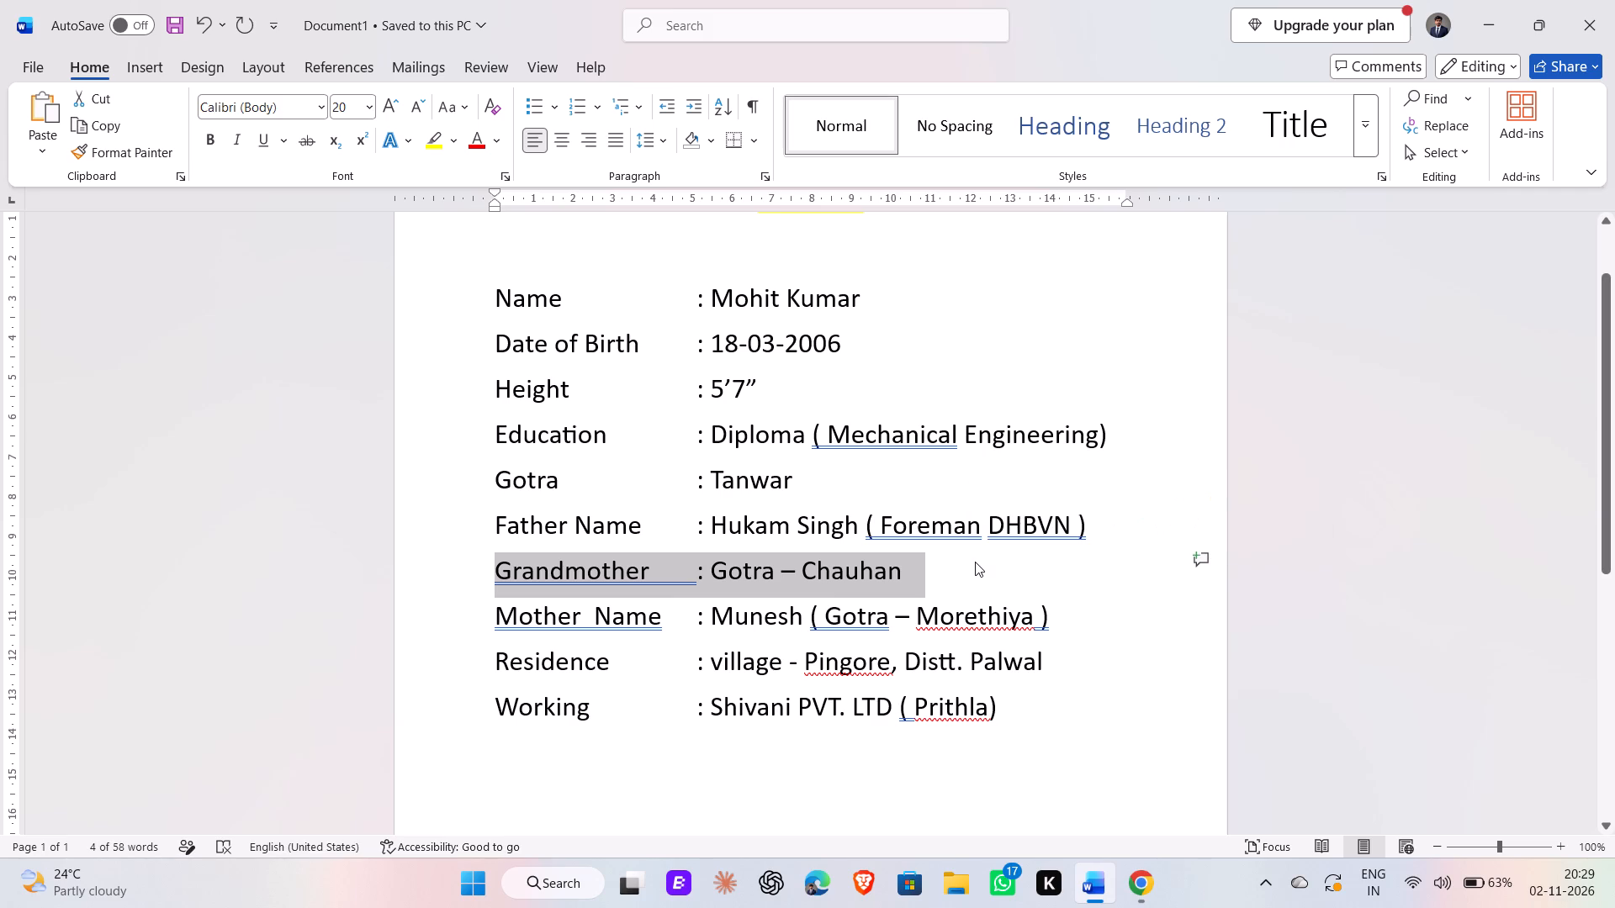
pyautogui.hotkey('ctrl', 'x')
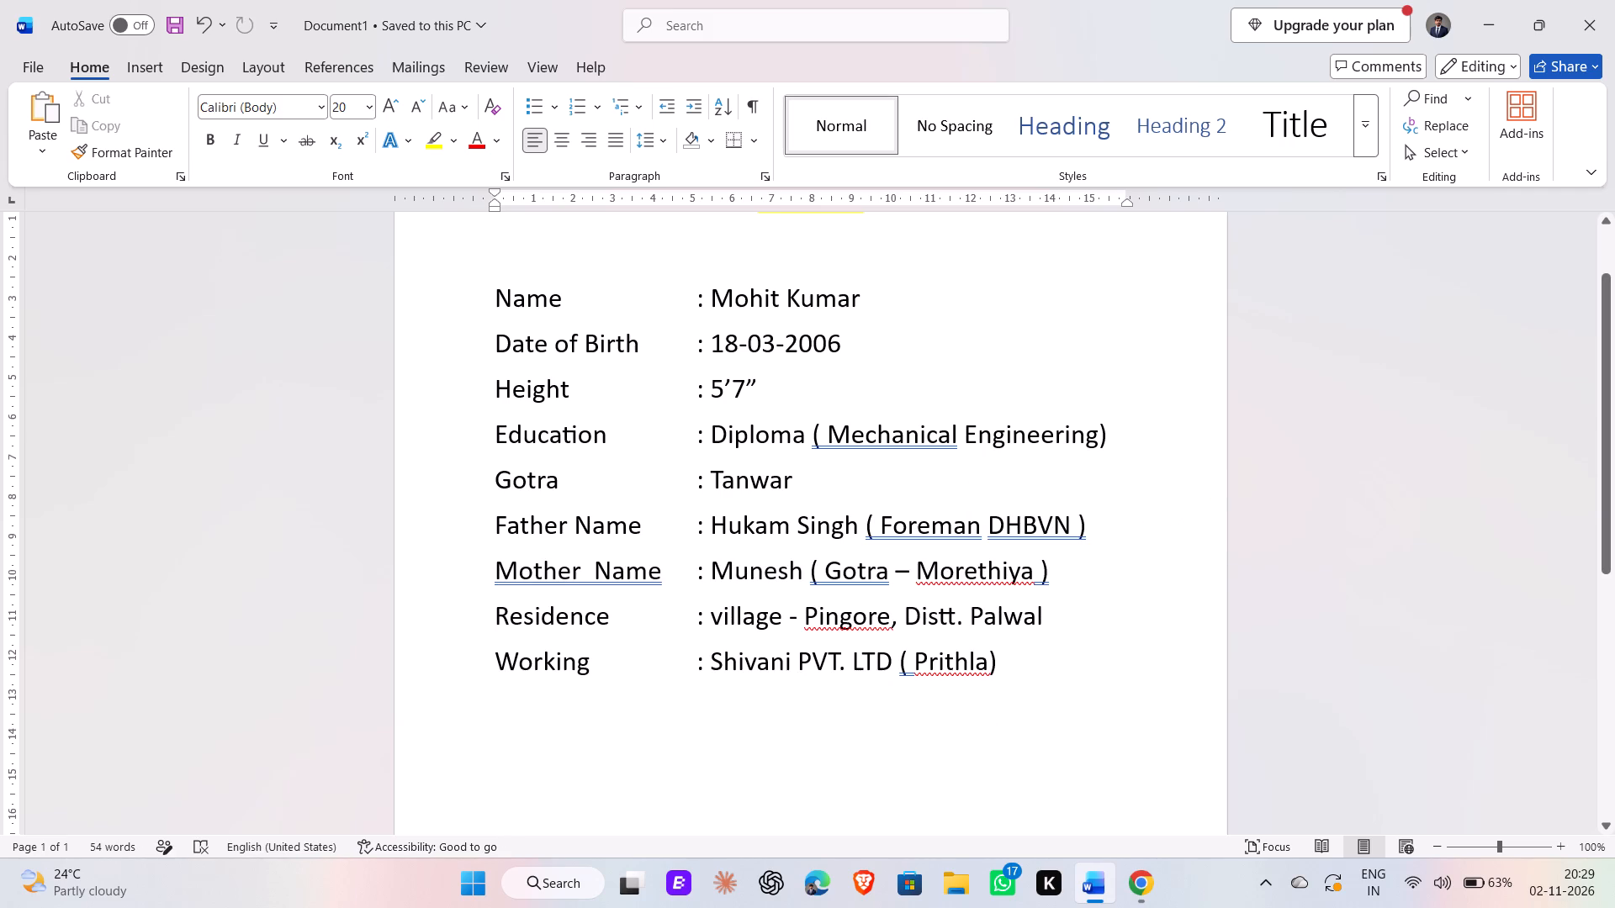
pyautogui.press('Down')
pyautogui.press('Up')
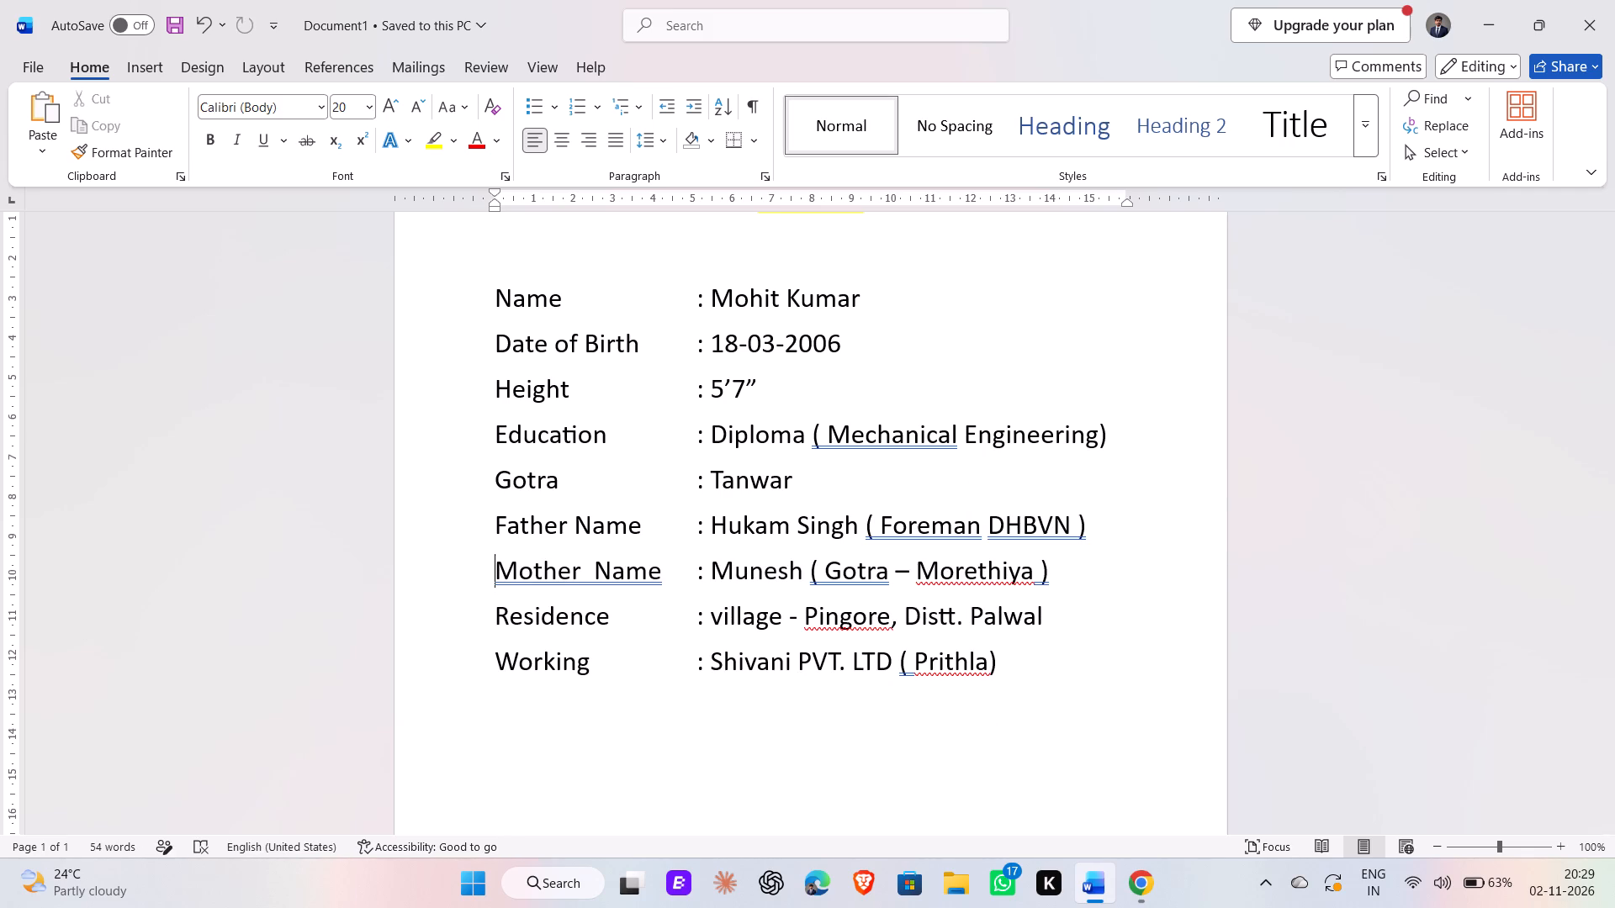
pyautogui.press('Right')
pyautogui.press('Right')
pyautogui.press('Right')
pyautogui.press('Right')
pyautogui.press('Right')
pyautogui.press('Right')
pyautogui.press('Right')
pyautogui.press('Right')
pyautogui.press('Right')
pyautogui.press('Right')
pyautogui.press('Right')
pyautogui.press('Right')
pyautogui.press('Right')
pyautogui.press('Right')
pyautogui.press('Right')
pyautogui.press('Right')
pyautogui.press('Right')
pyautogui.press('Right')
pyautogui.press('Right')
pyautogui.press('Right')
pyautogui.press('Right')
pyautogui.press('Right')
pyautogui.press('Right')
pyautogui.press('Right')
pyautogui.press('Right')
pyautogui.press('Right')
pyautogui.press('Right')
pyautogui.press('Right')
pyautogui.press('Right')
pyautogui.press('Return')
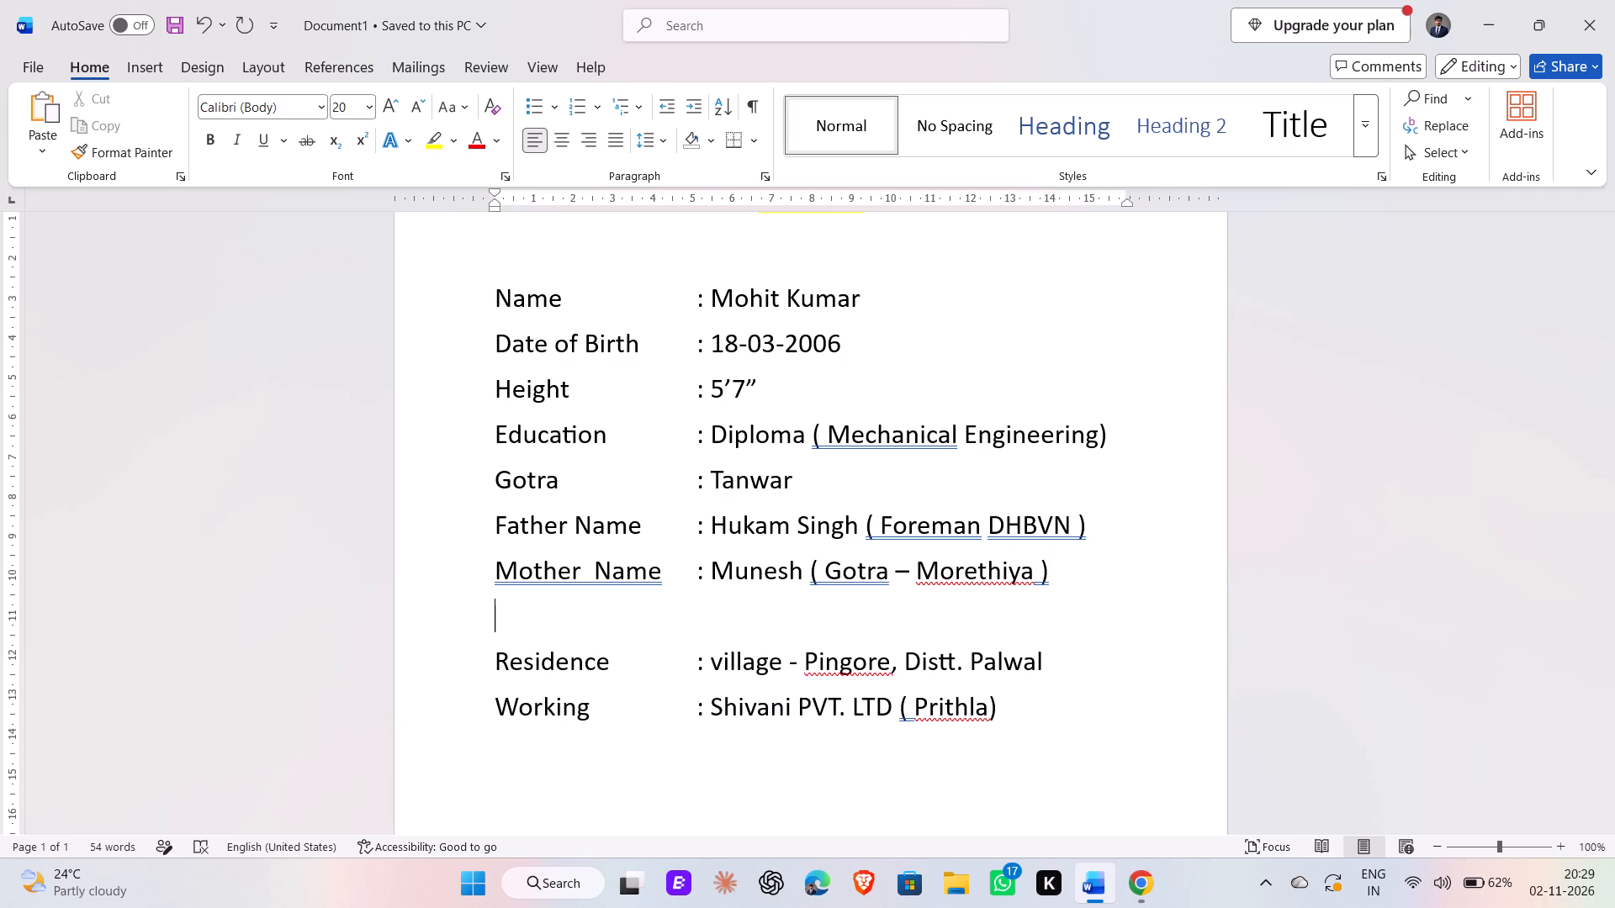
pyautogui.hotkey('ctrl', 'x')
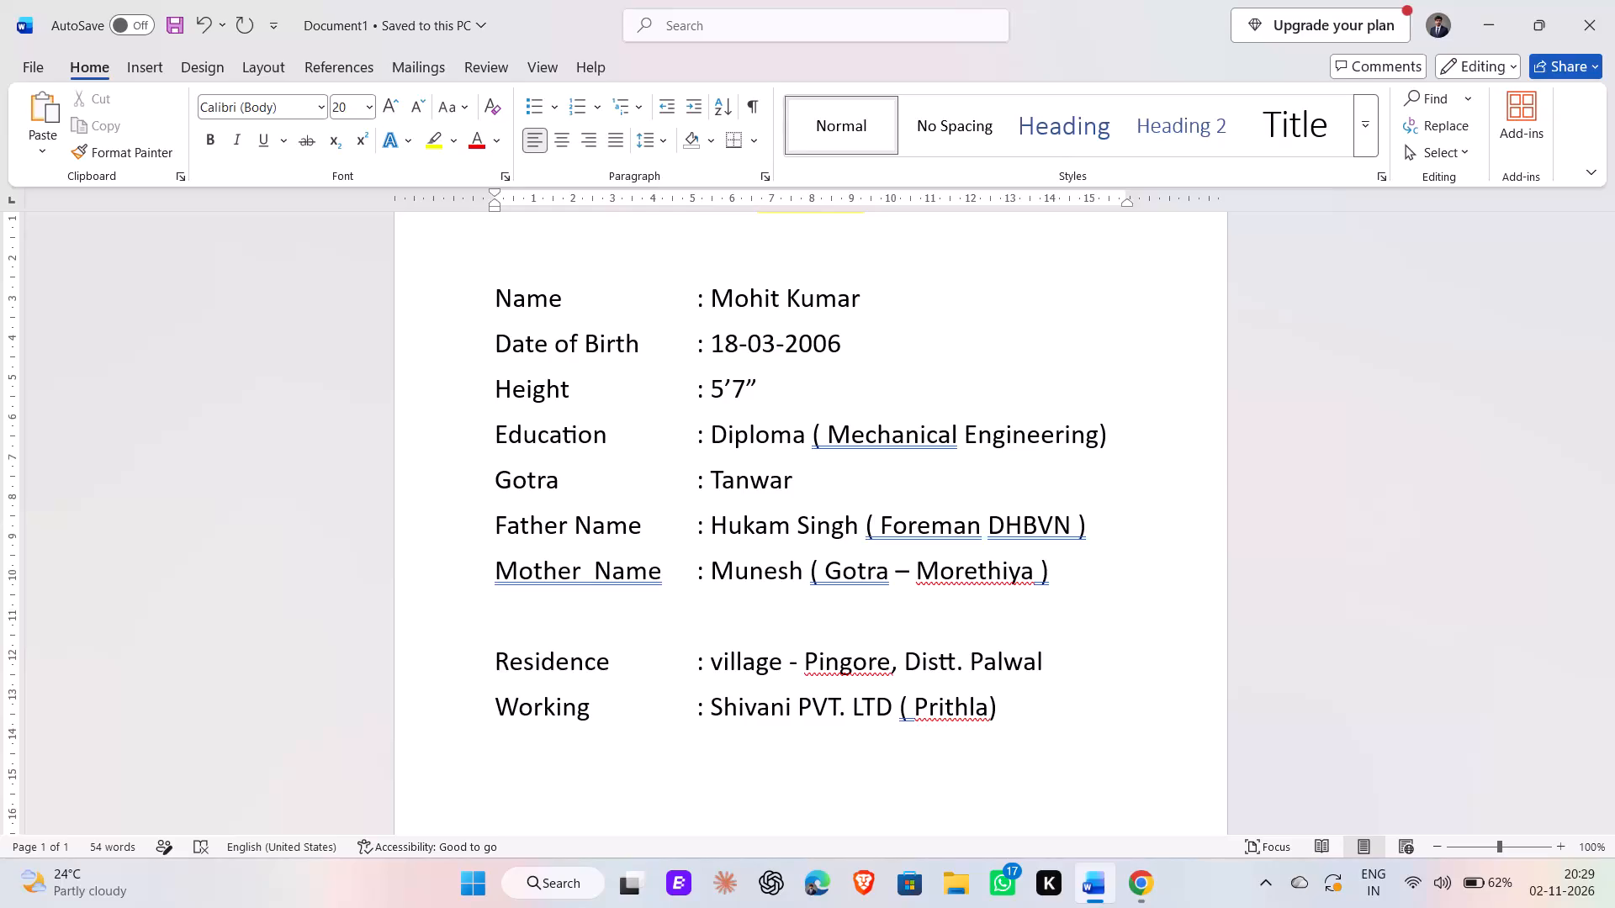
pyautogui.hotkey('ctrl', 'v')
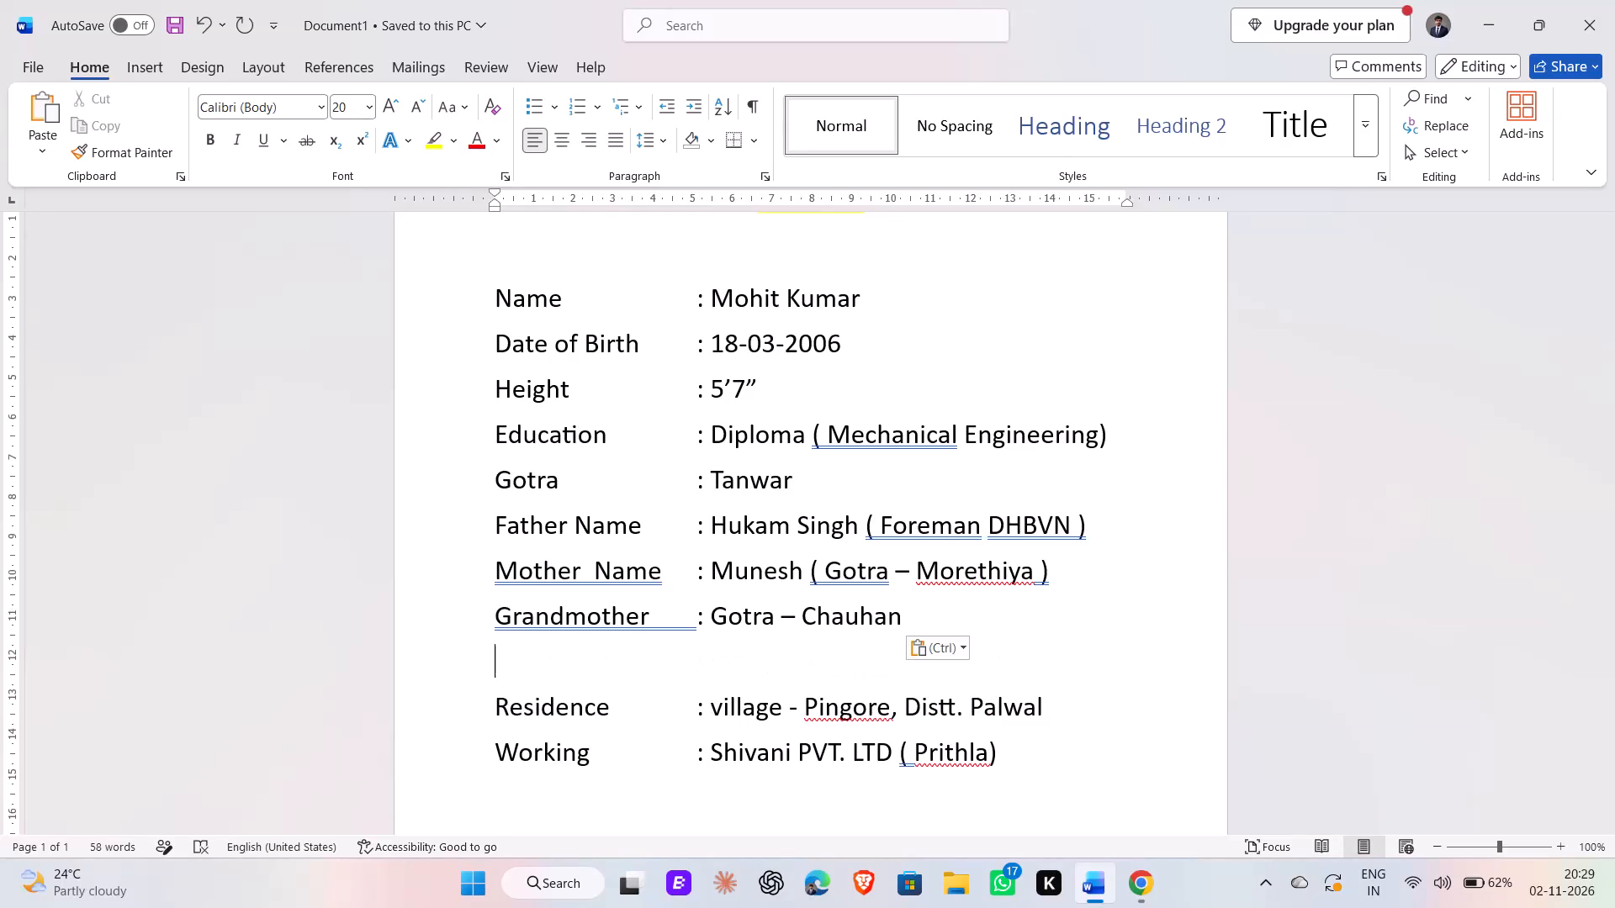
pyautogui.press('BackSpace')
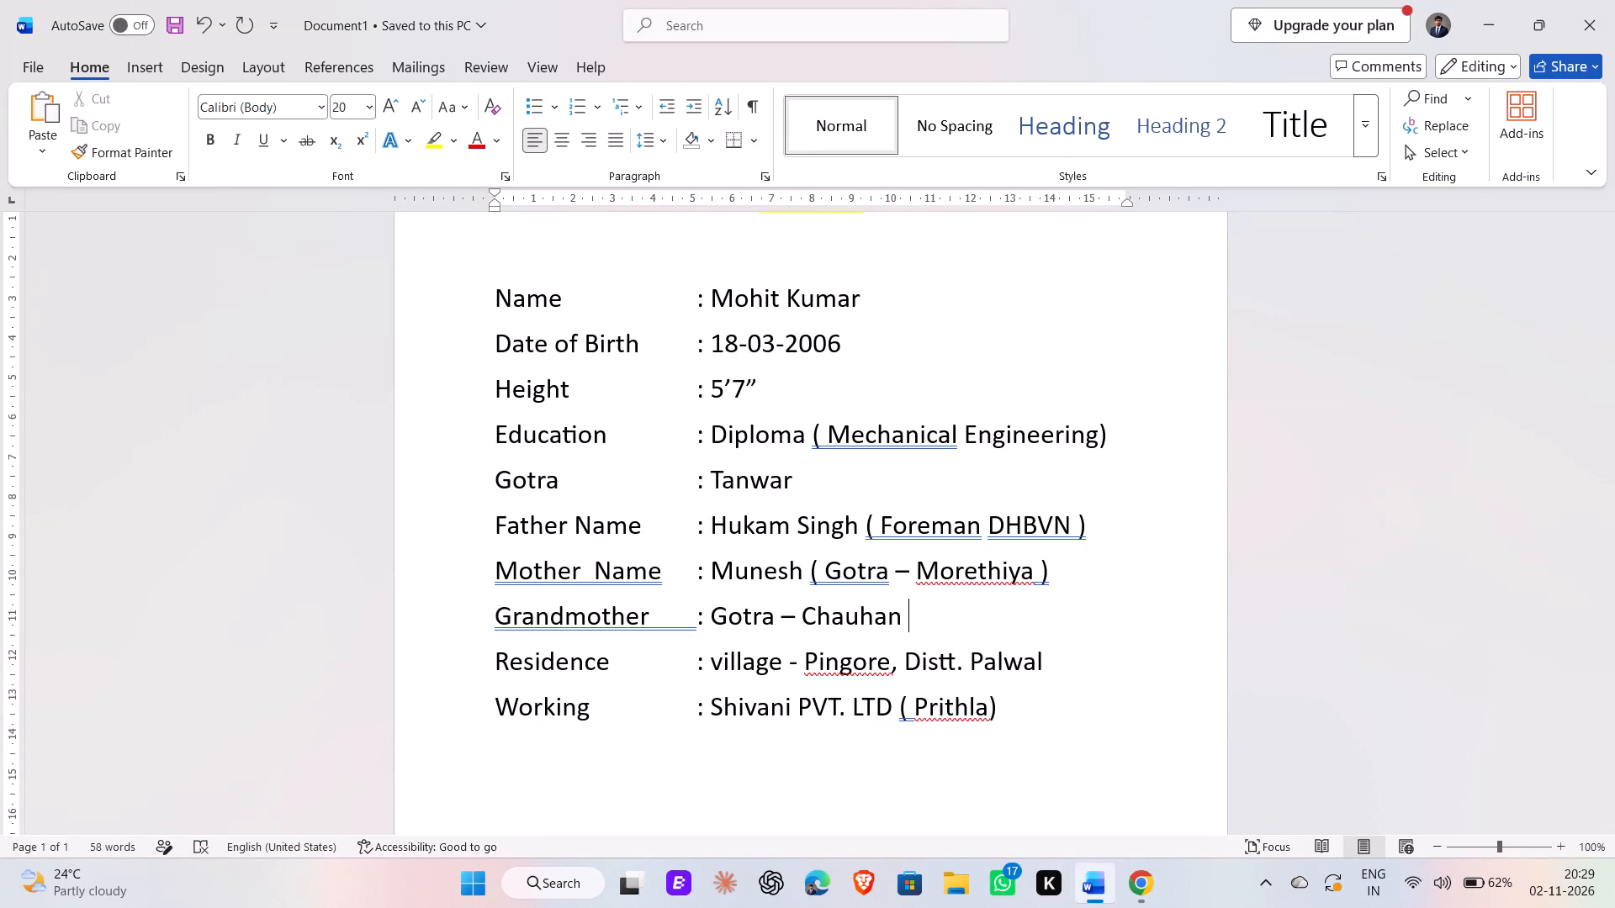
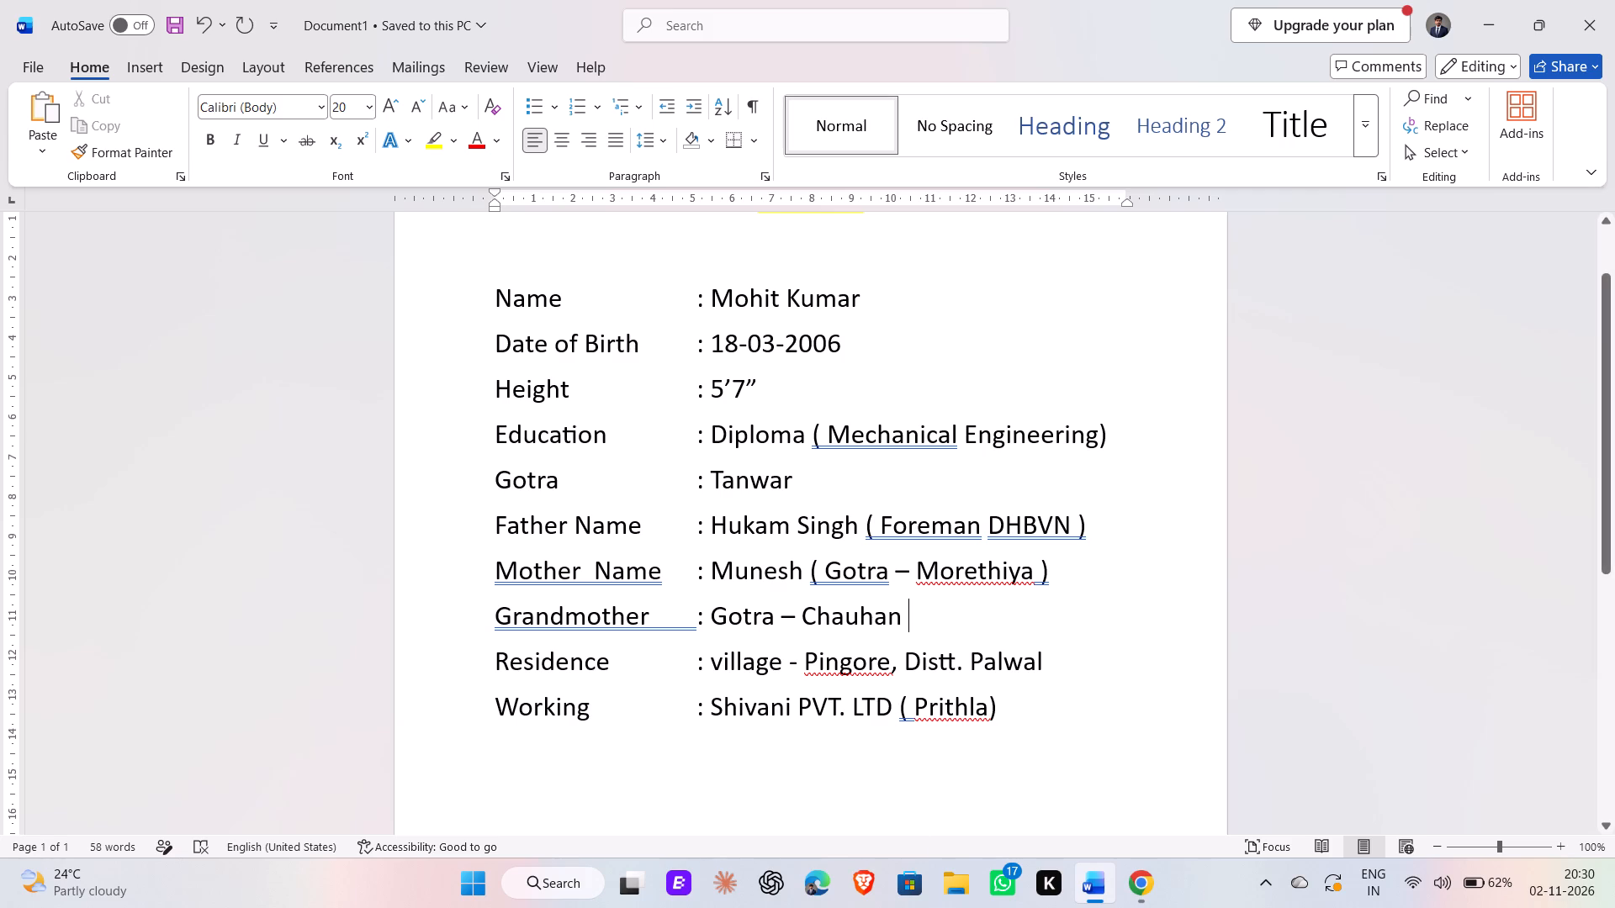
# Move the whole Working line from the end of the list to directly below Education, leaving no blank line.
pyautogui.click(998, 706)
pyautogui.moveTo(998, 706); pyautogui.dragTo(463, 678)
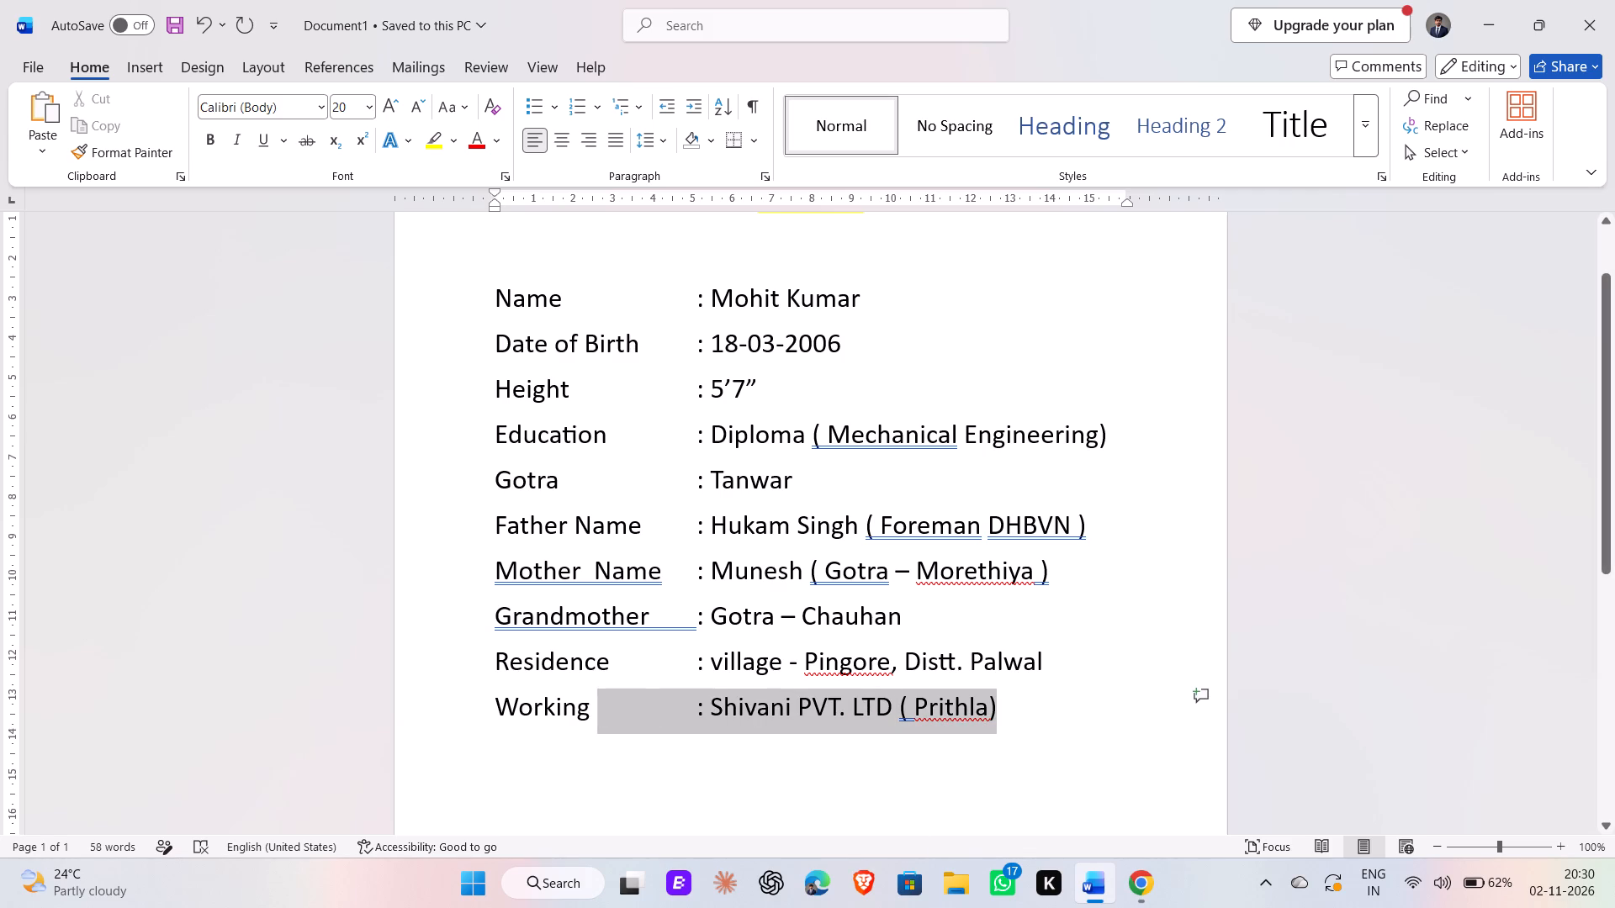
pyautogui.moveTo(463, 678); pyautogui.dragTo(447, 714)
pyautogui.hotkey('ctrl', 'x')
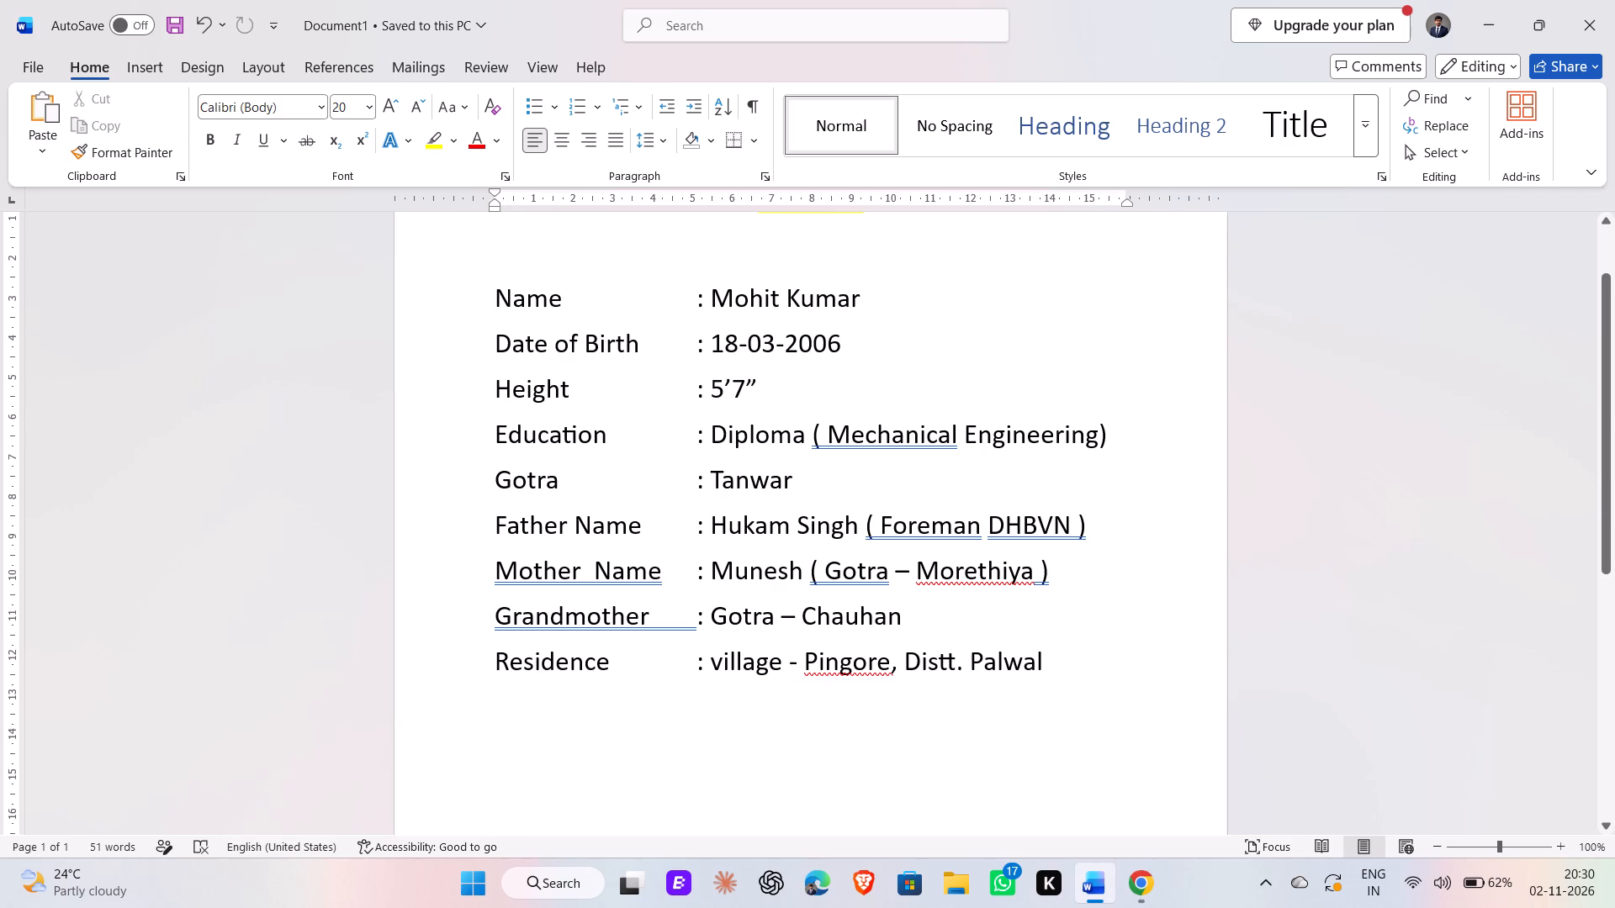
pyautogui.click(759, 387)
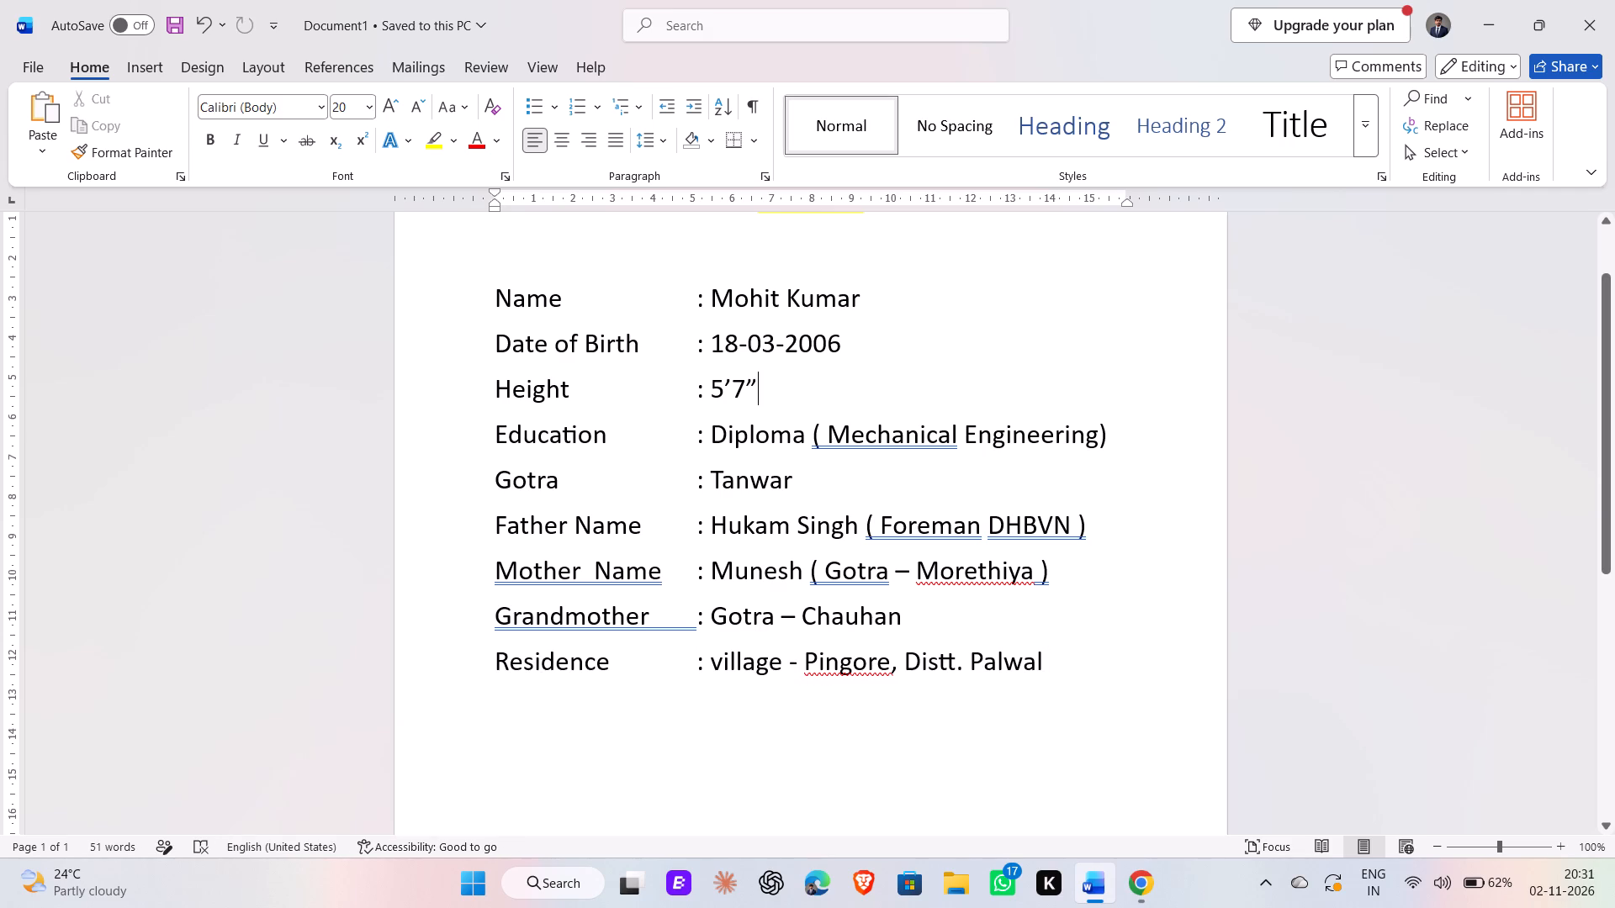
pyautogui.click(1113, 438)
pyautogui.press('Return')
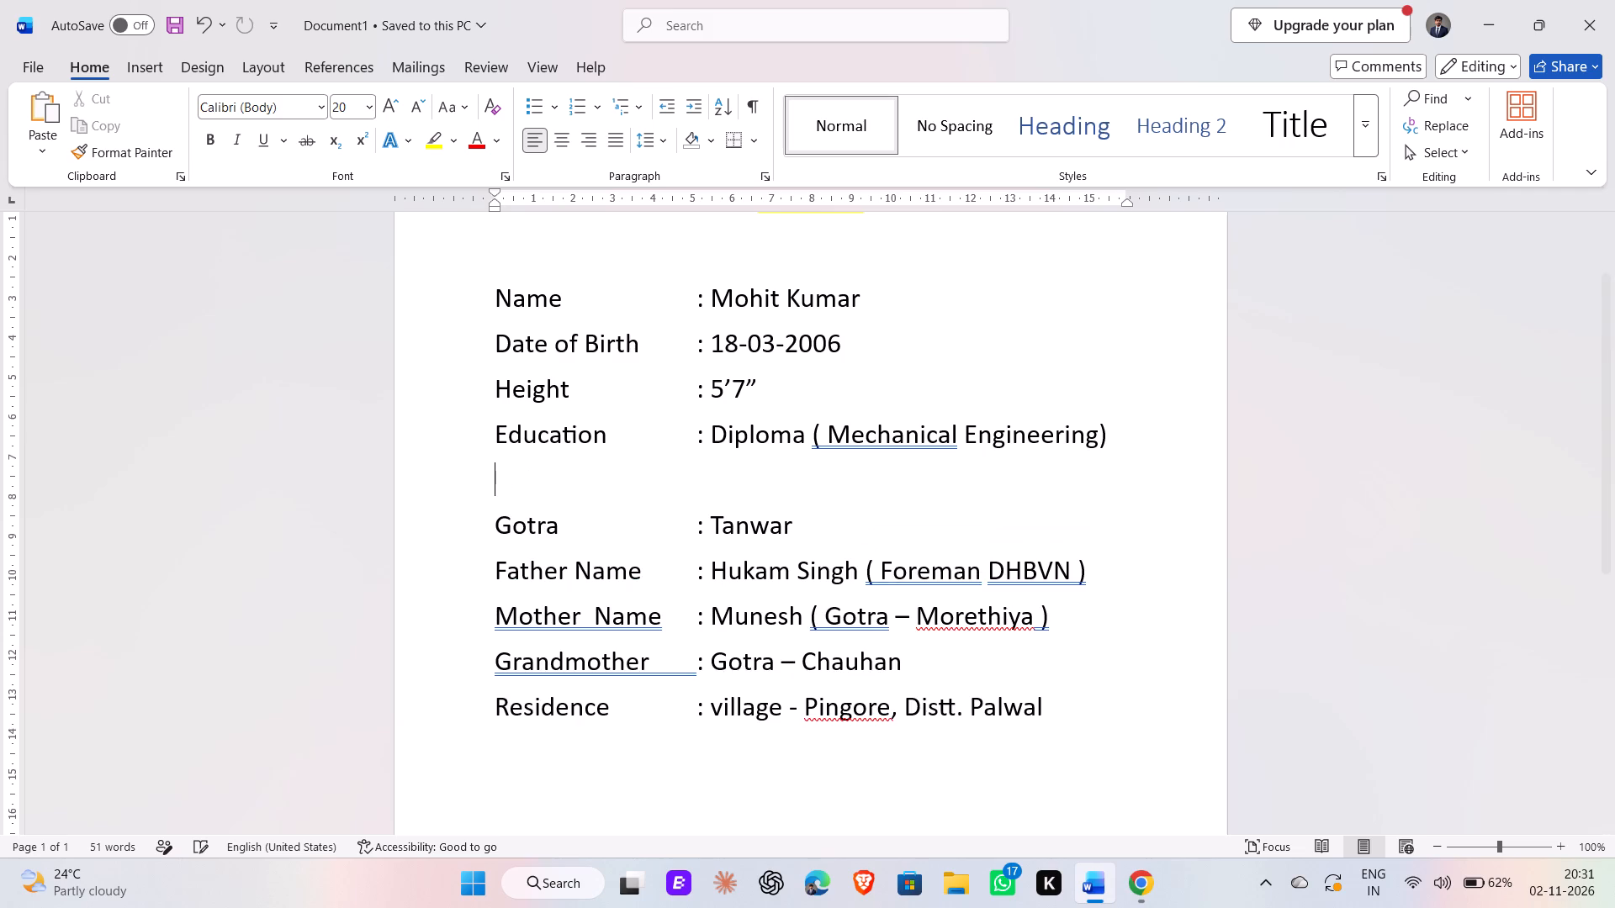
pyautogui.hotkey('ctrl', 'v')
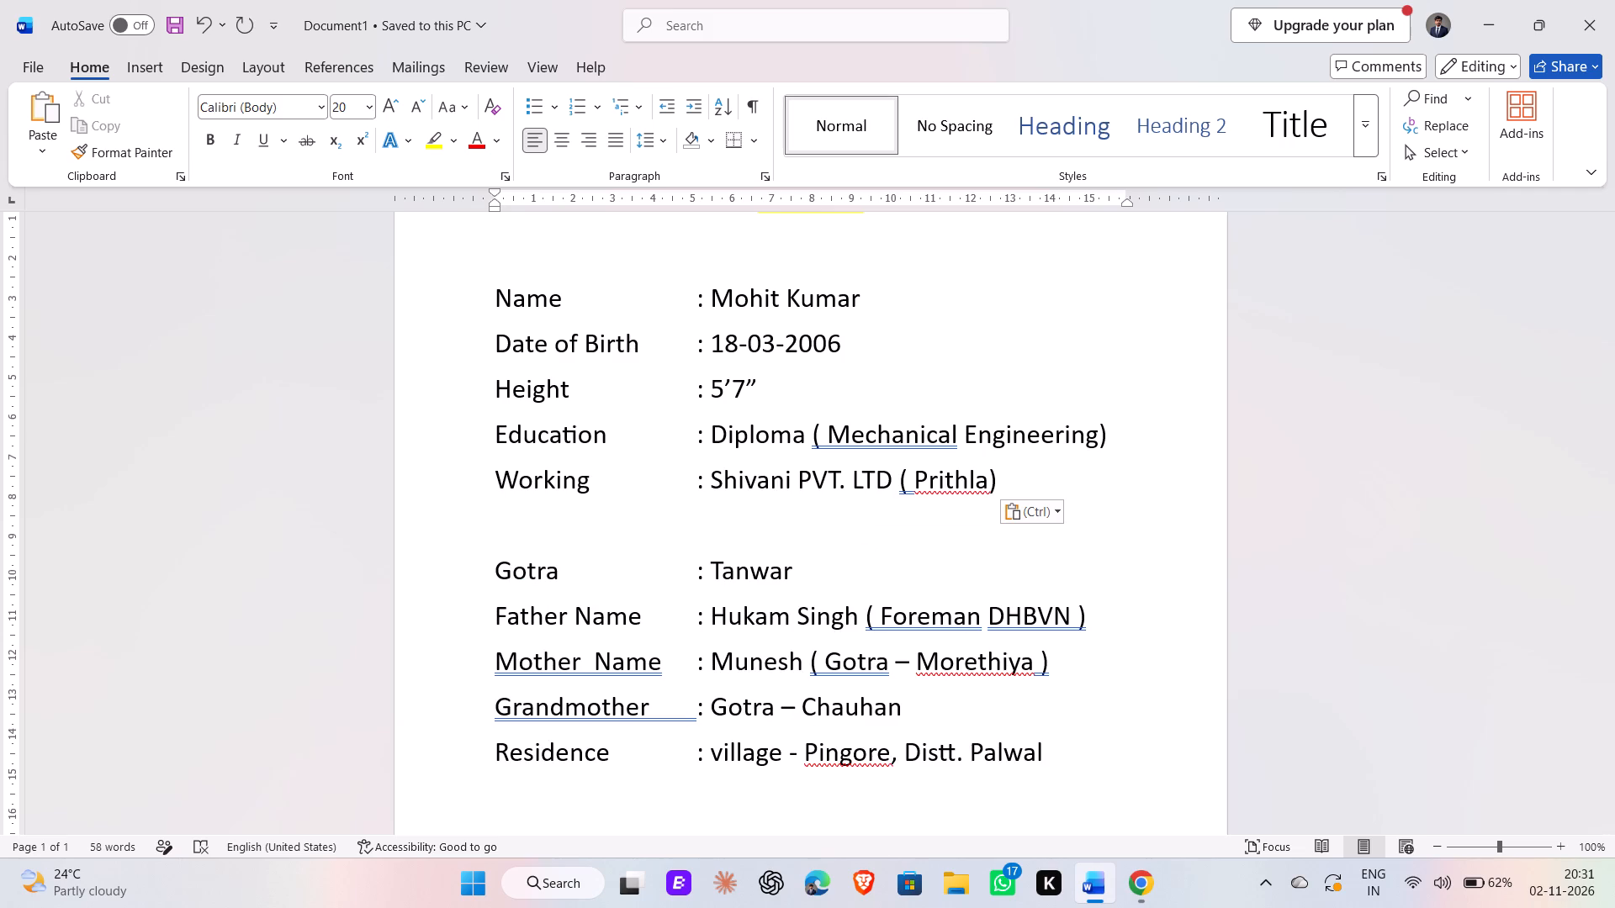
pyautogui.press('BackSpace')
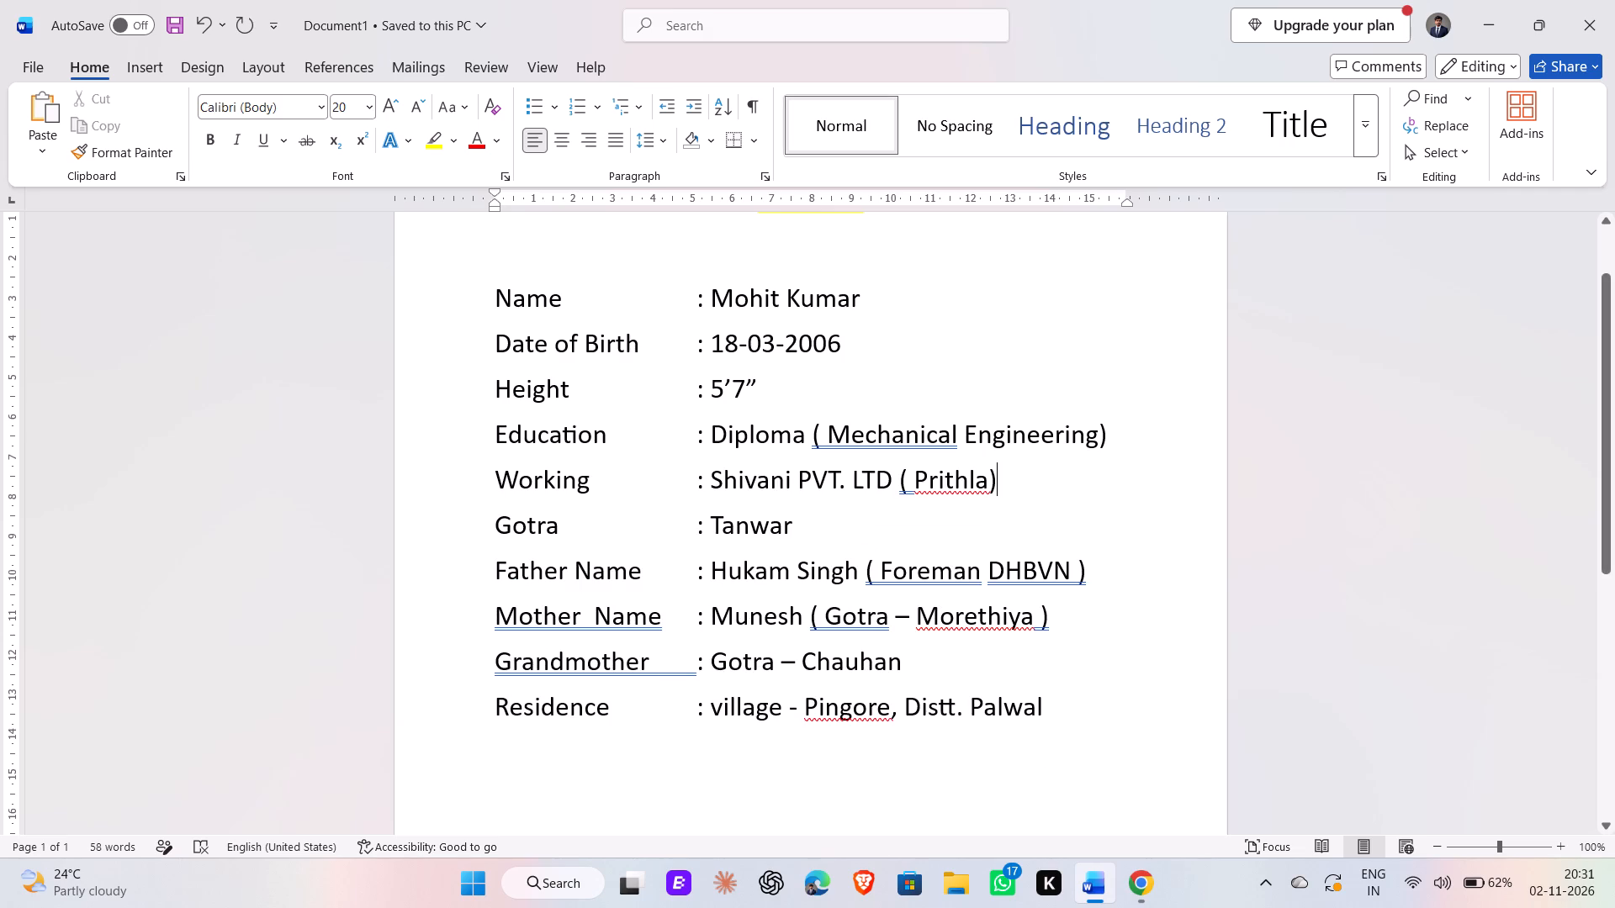
# Review the bio data page from the heading to the Residence line and look over the available document style sets.
pyautogui.scroll(7, 922, 452)
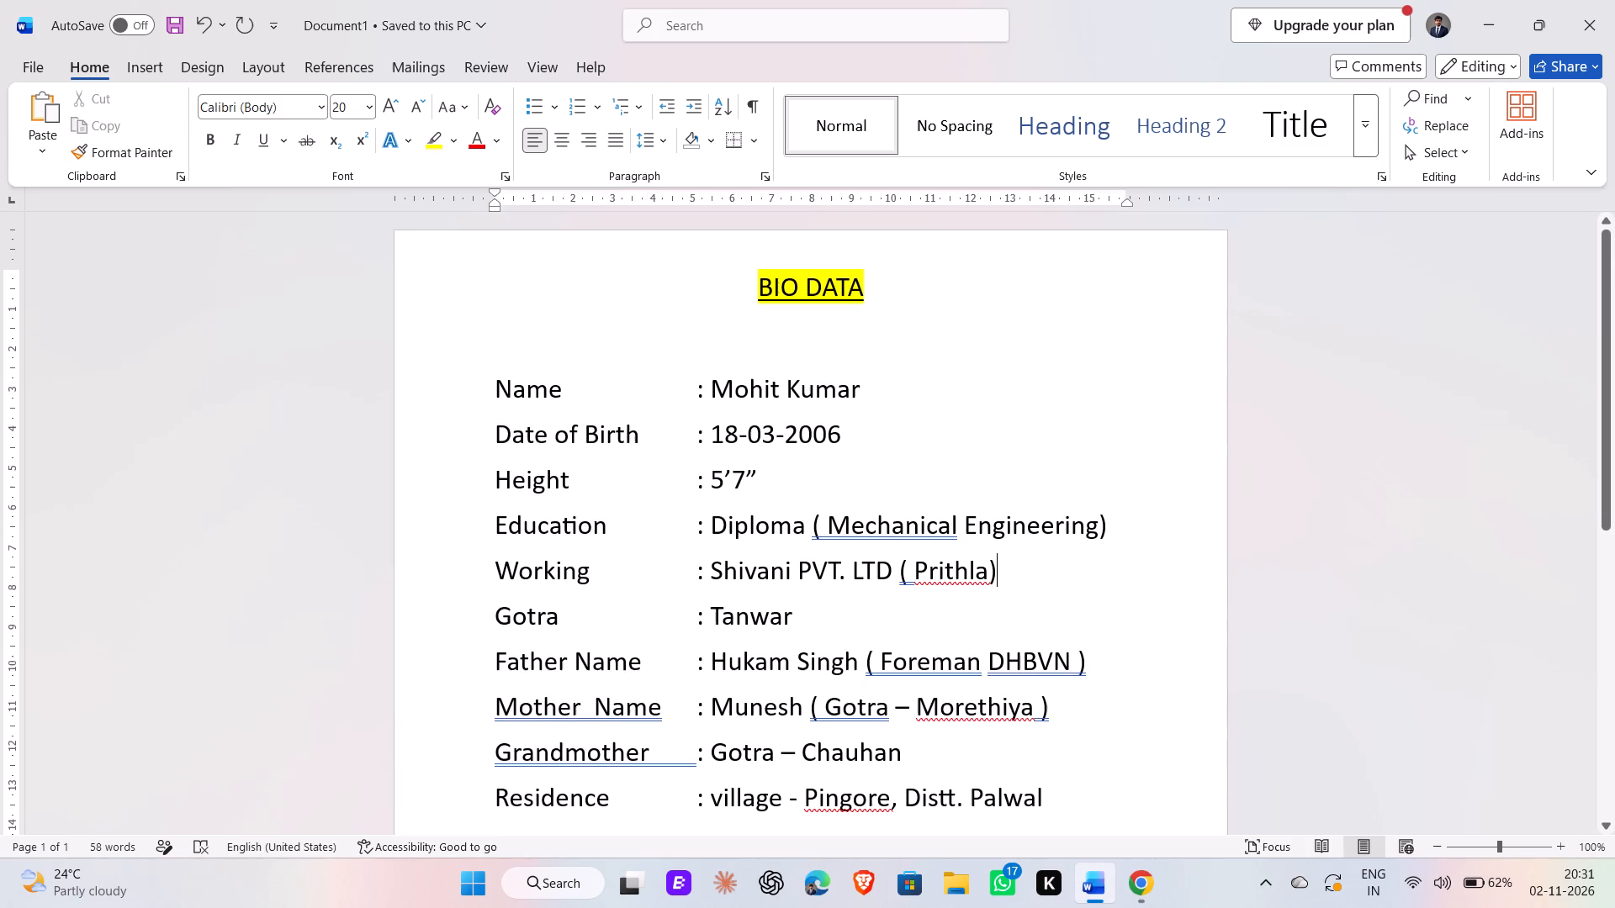
pyautogui.scroll(1, 922, 452)
pyautogui.click(823, 327)
pyautogui.scroll(-1, 823, 327)
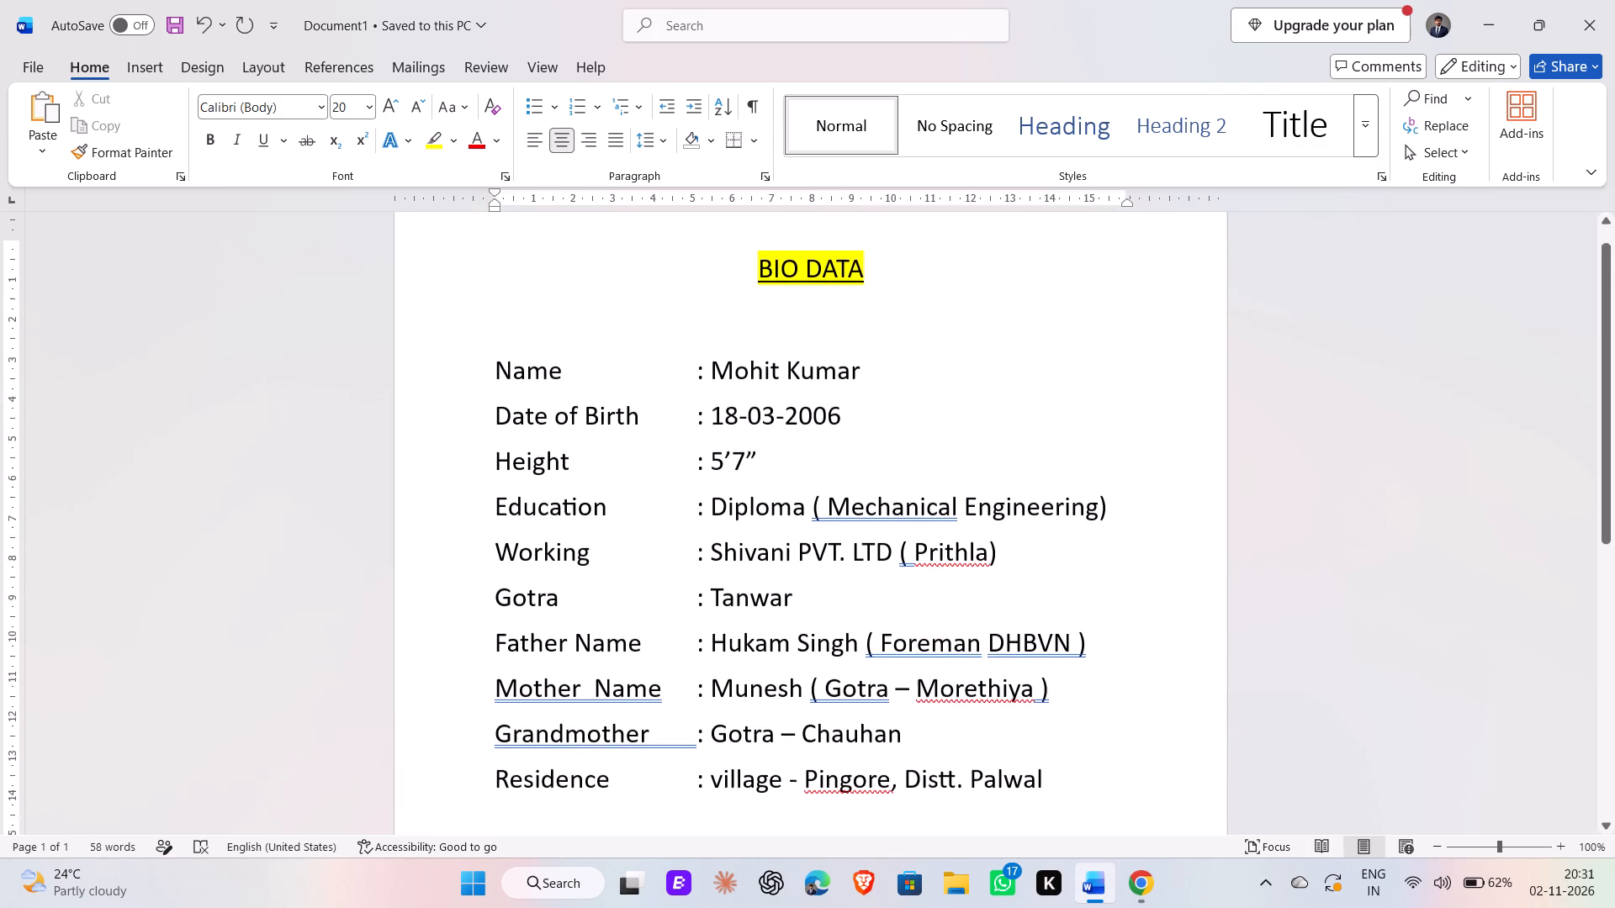
pyautogui.scroll(-1, 823, 327)
pyautogui.scroll(3, 823, 327)
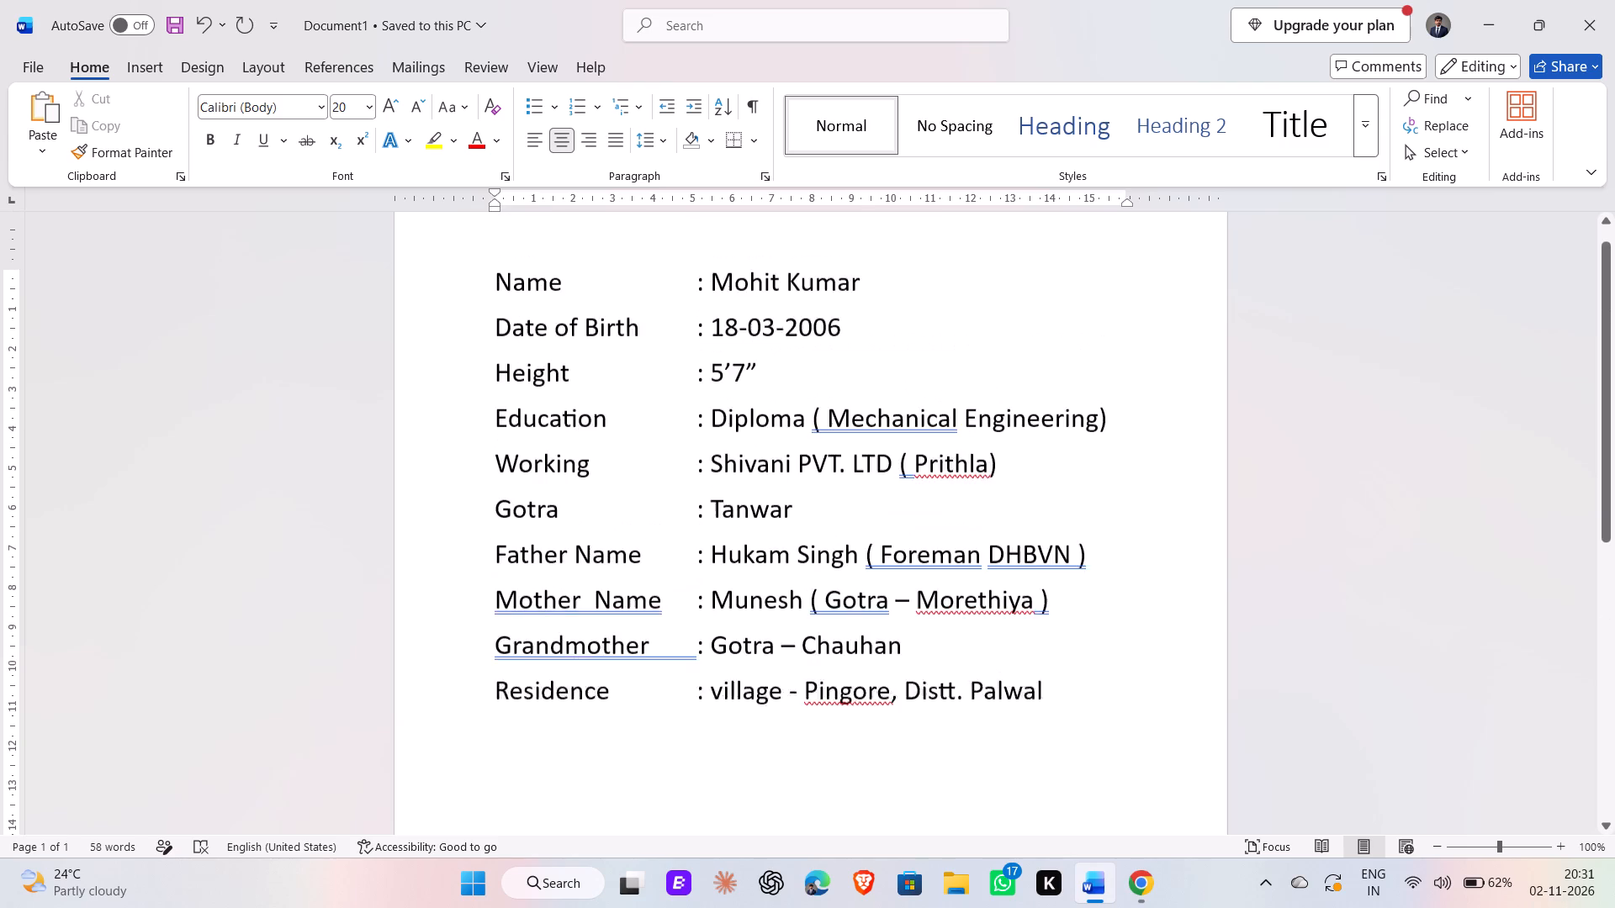
pyautogui.scroll(2, 823, 327)
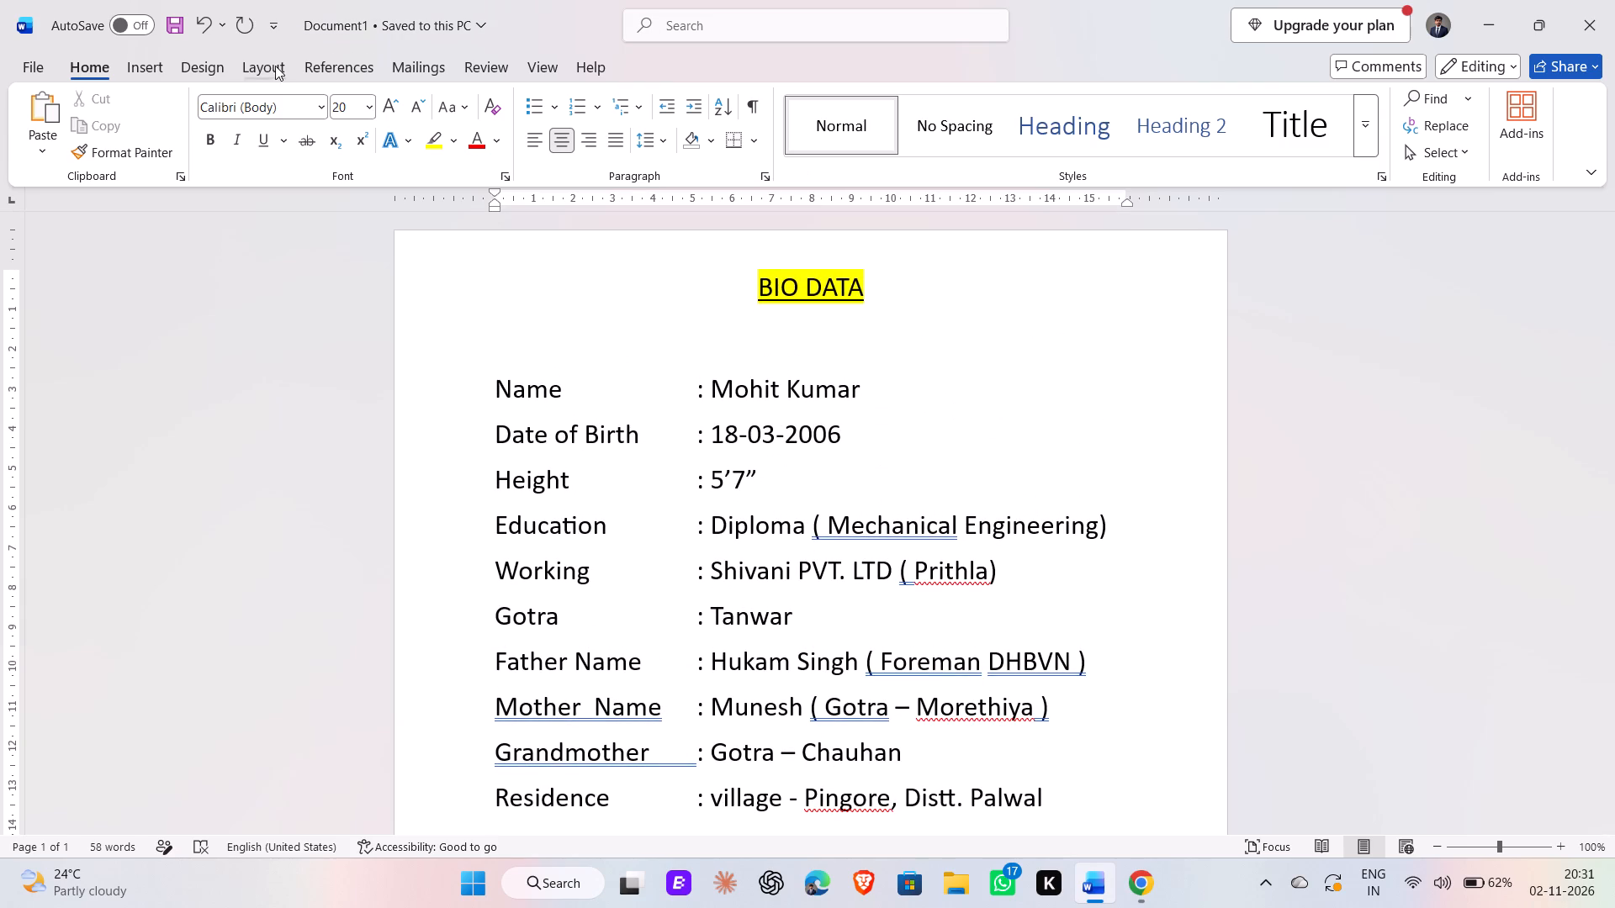
pyautogui.click(201, 60)
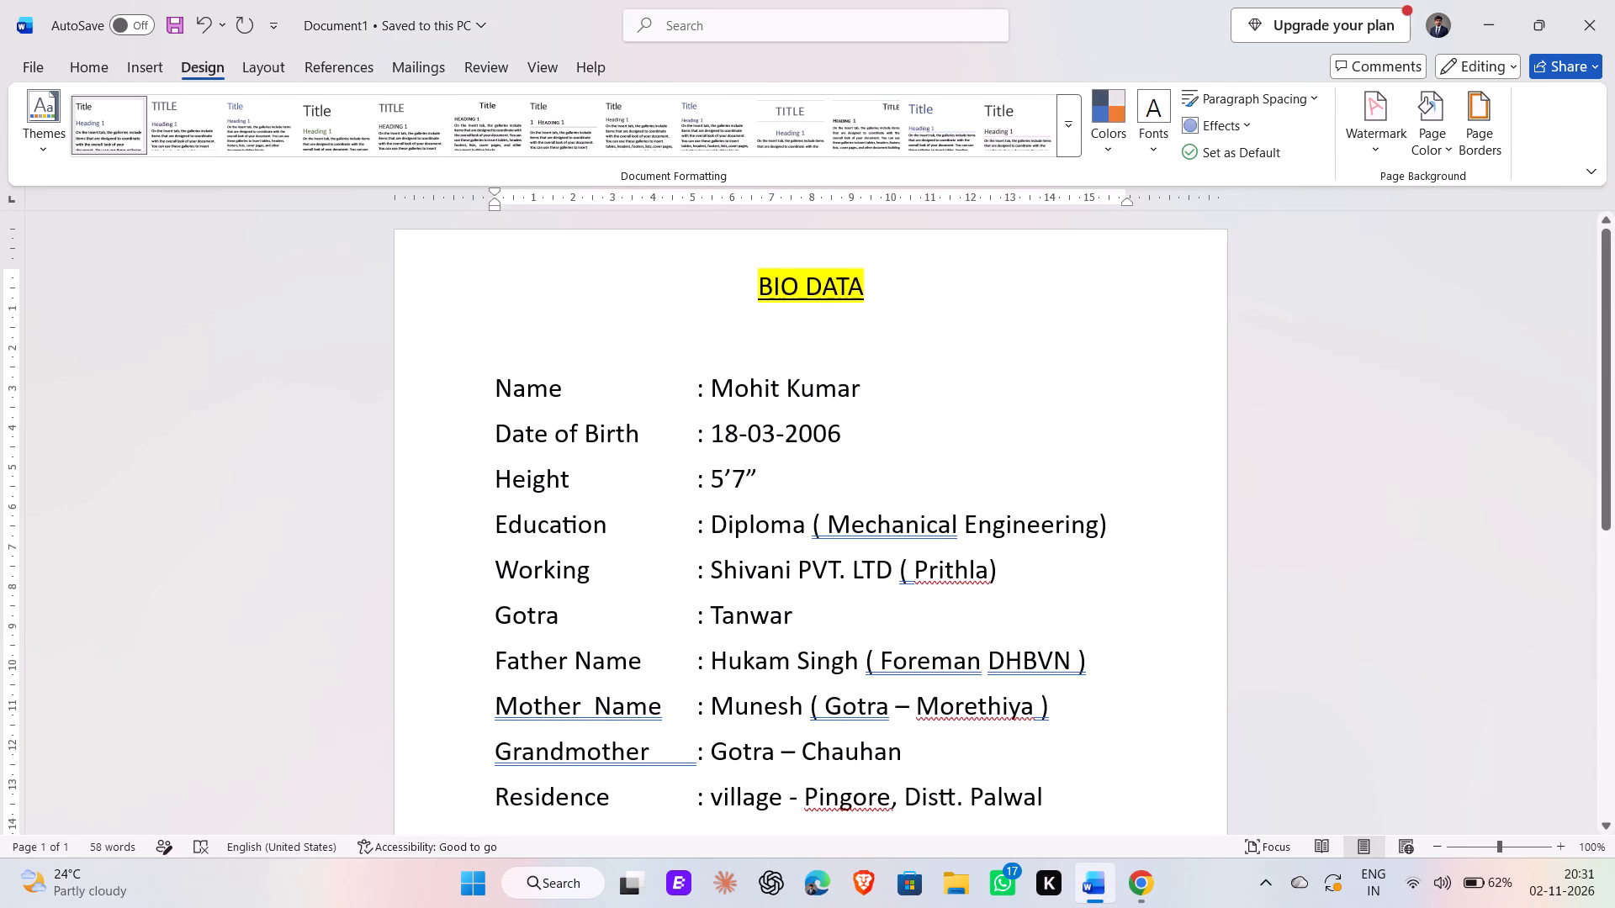
pyautogui.scroll(-1, 458, 298)
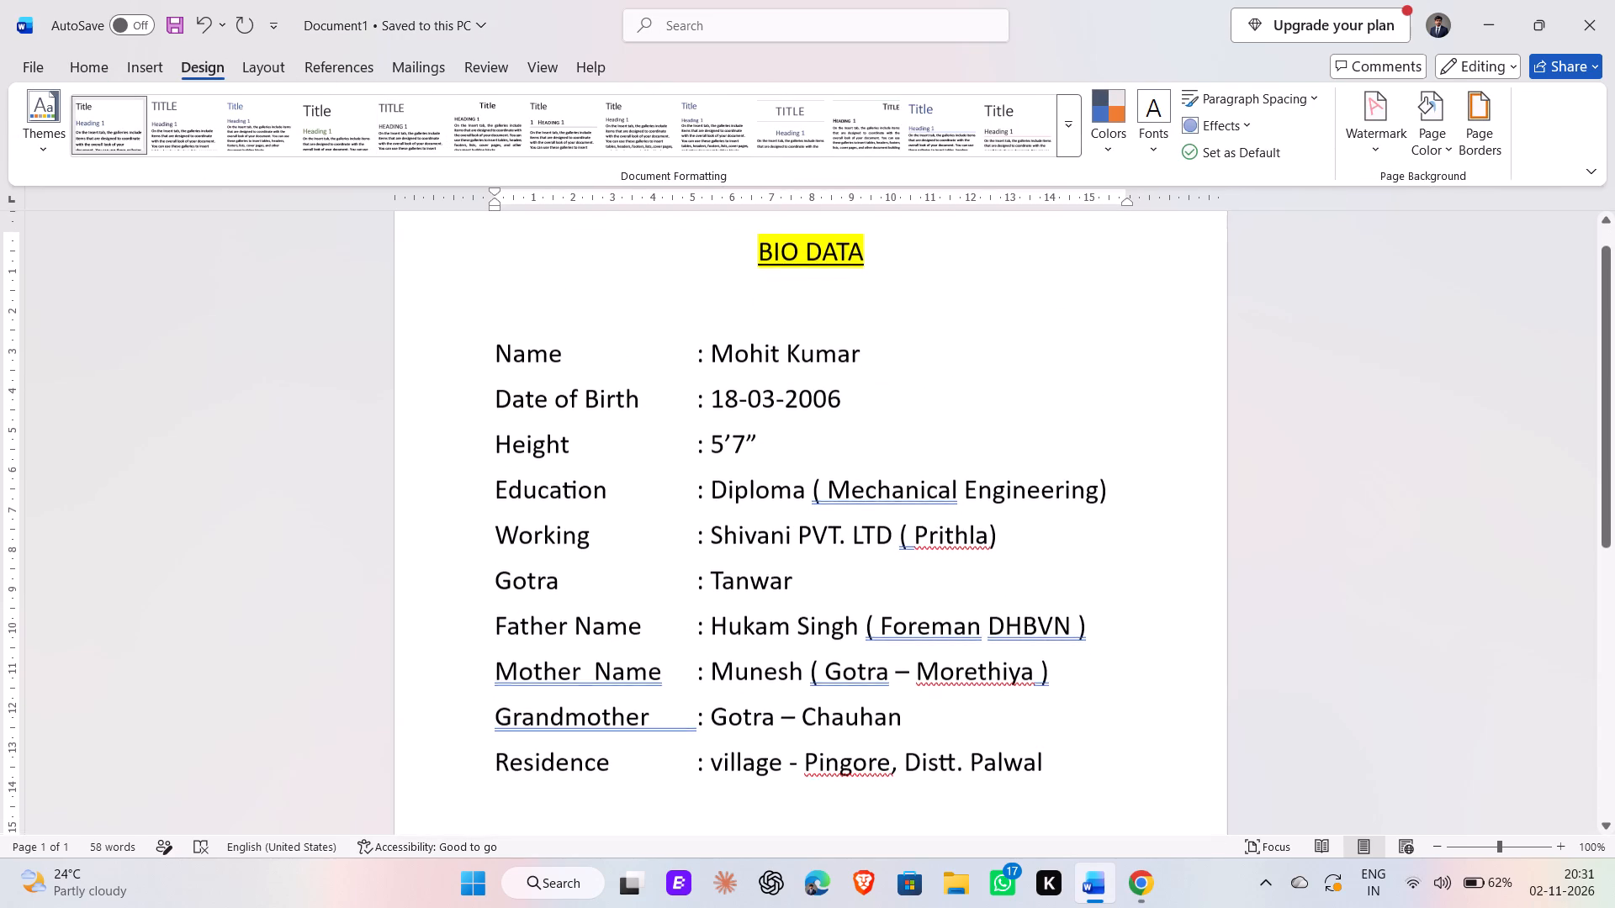
pyautogui.scroll(-1, 458, 298)
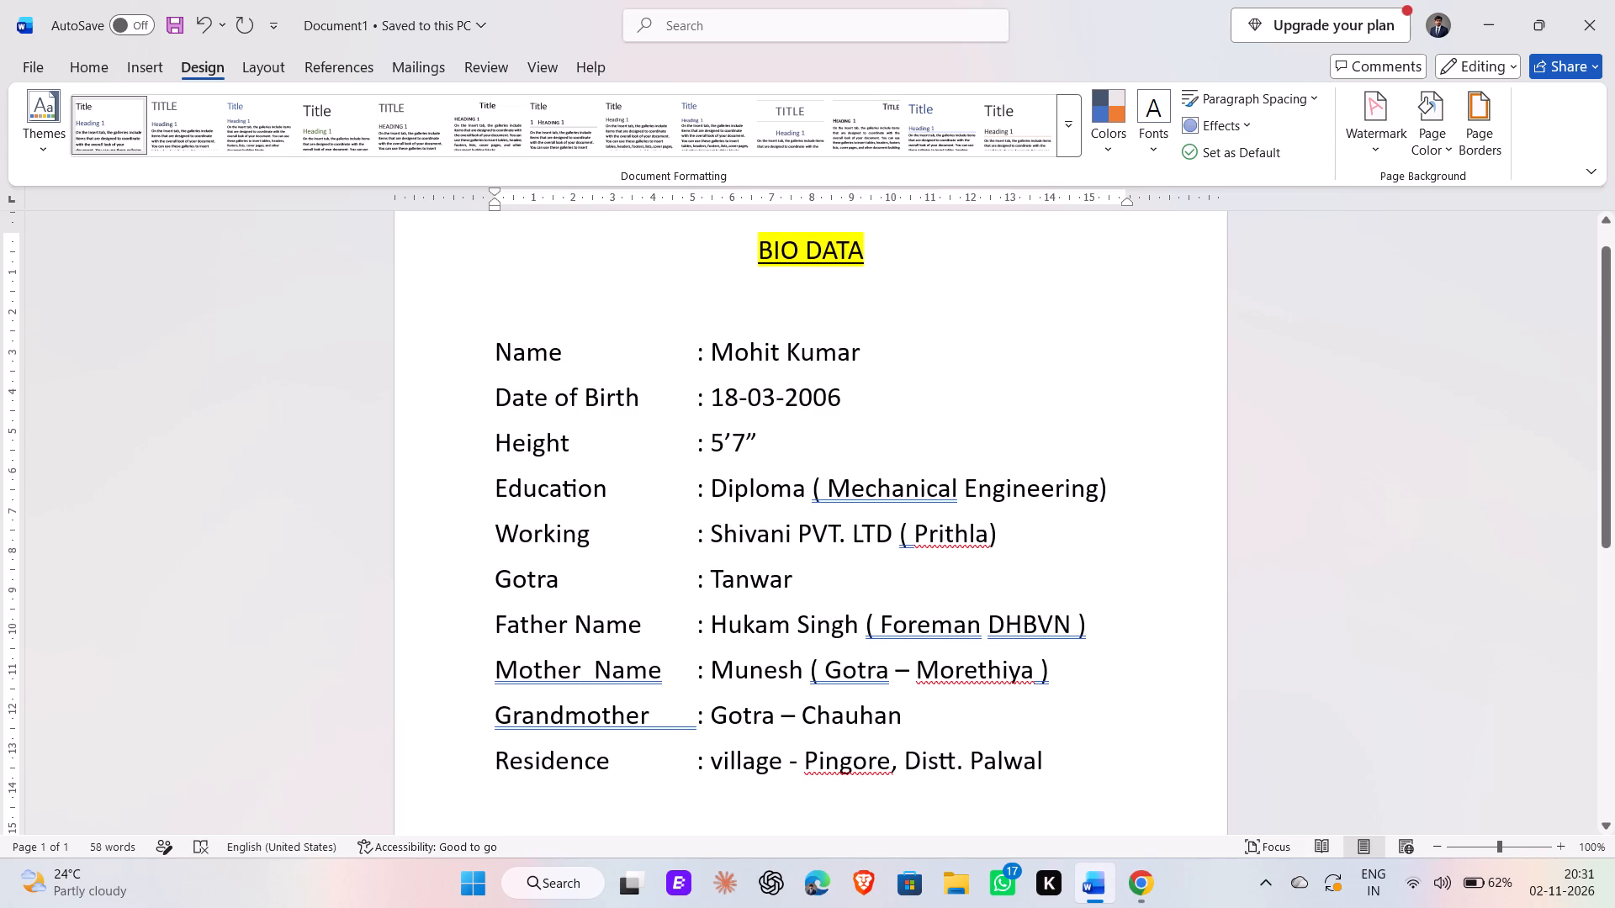
pyautogui.scroll(-1, 458, 298)
pyautogui.scroll(3, 458, 298)
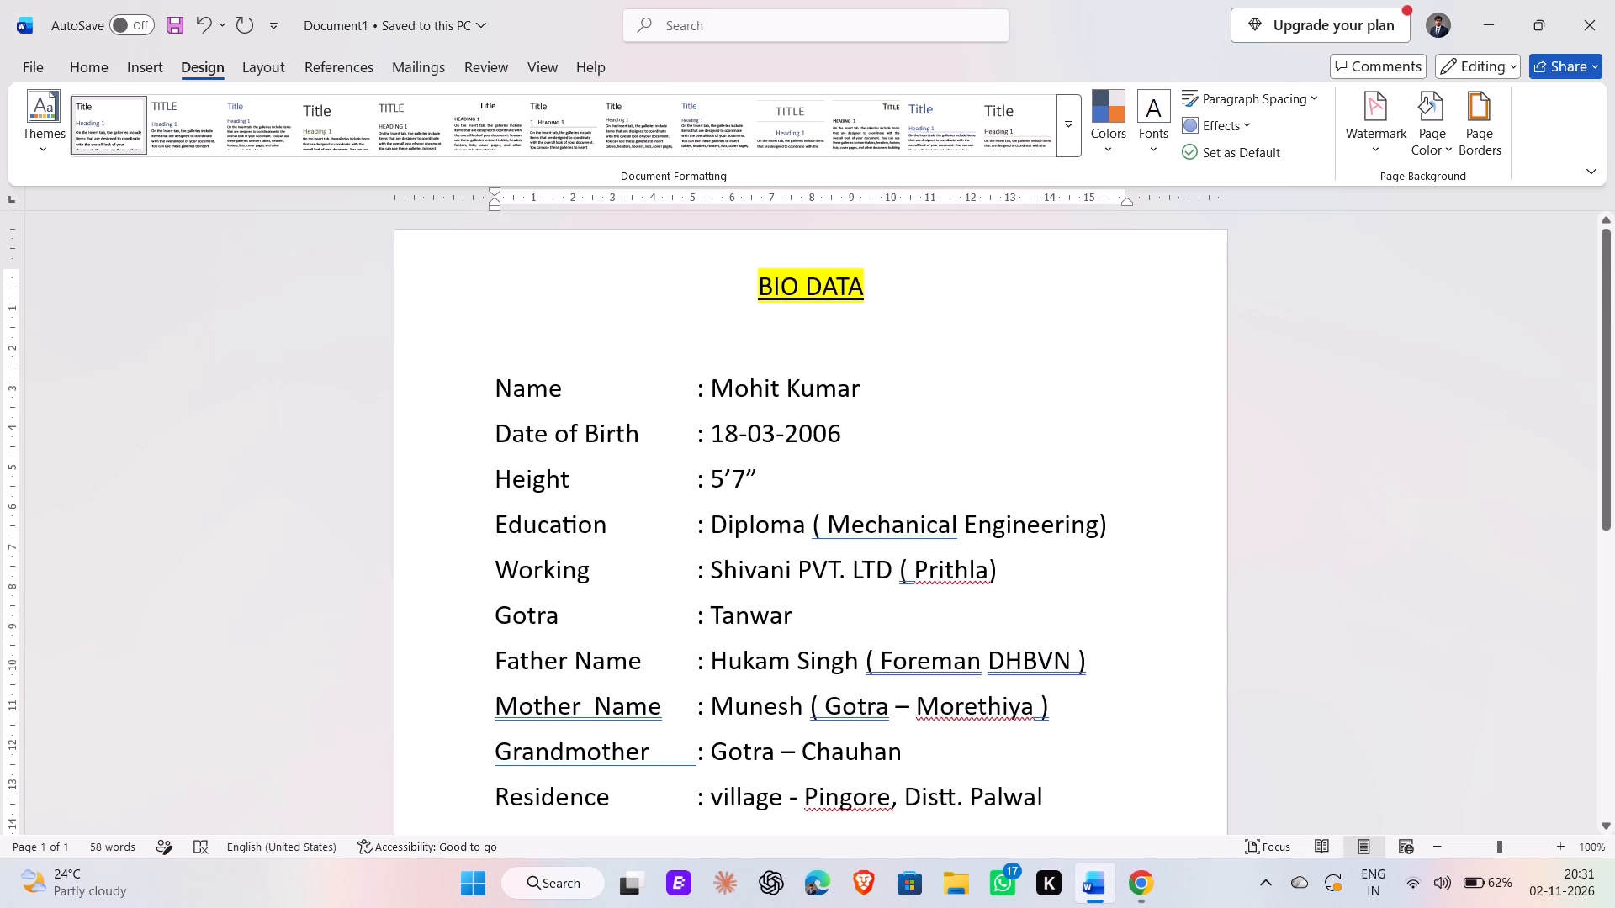
pyautogui.scroll(2, 458, 298)
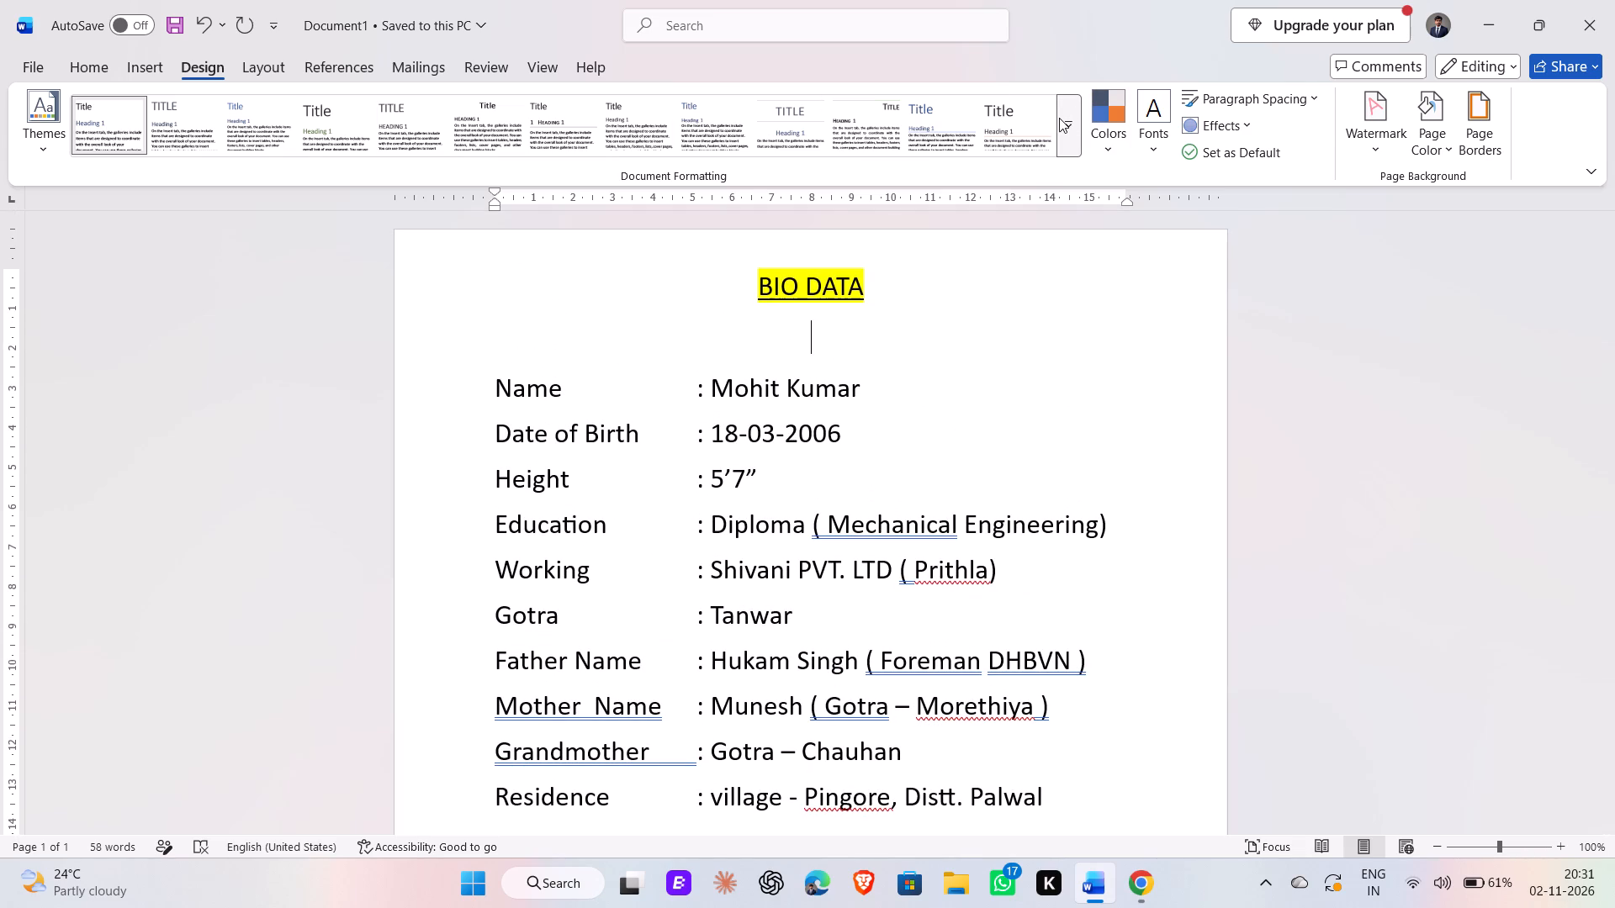
pyautogui.click(1059, 118)
pyautogui.click(1059, 118)
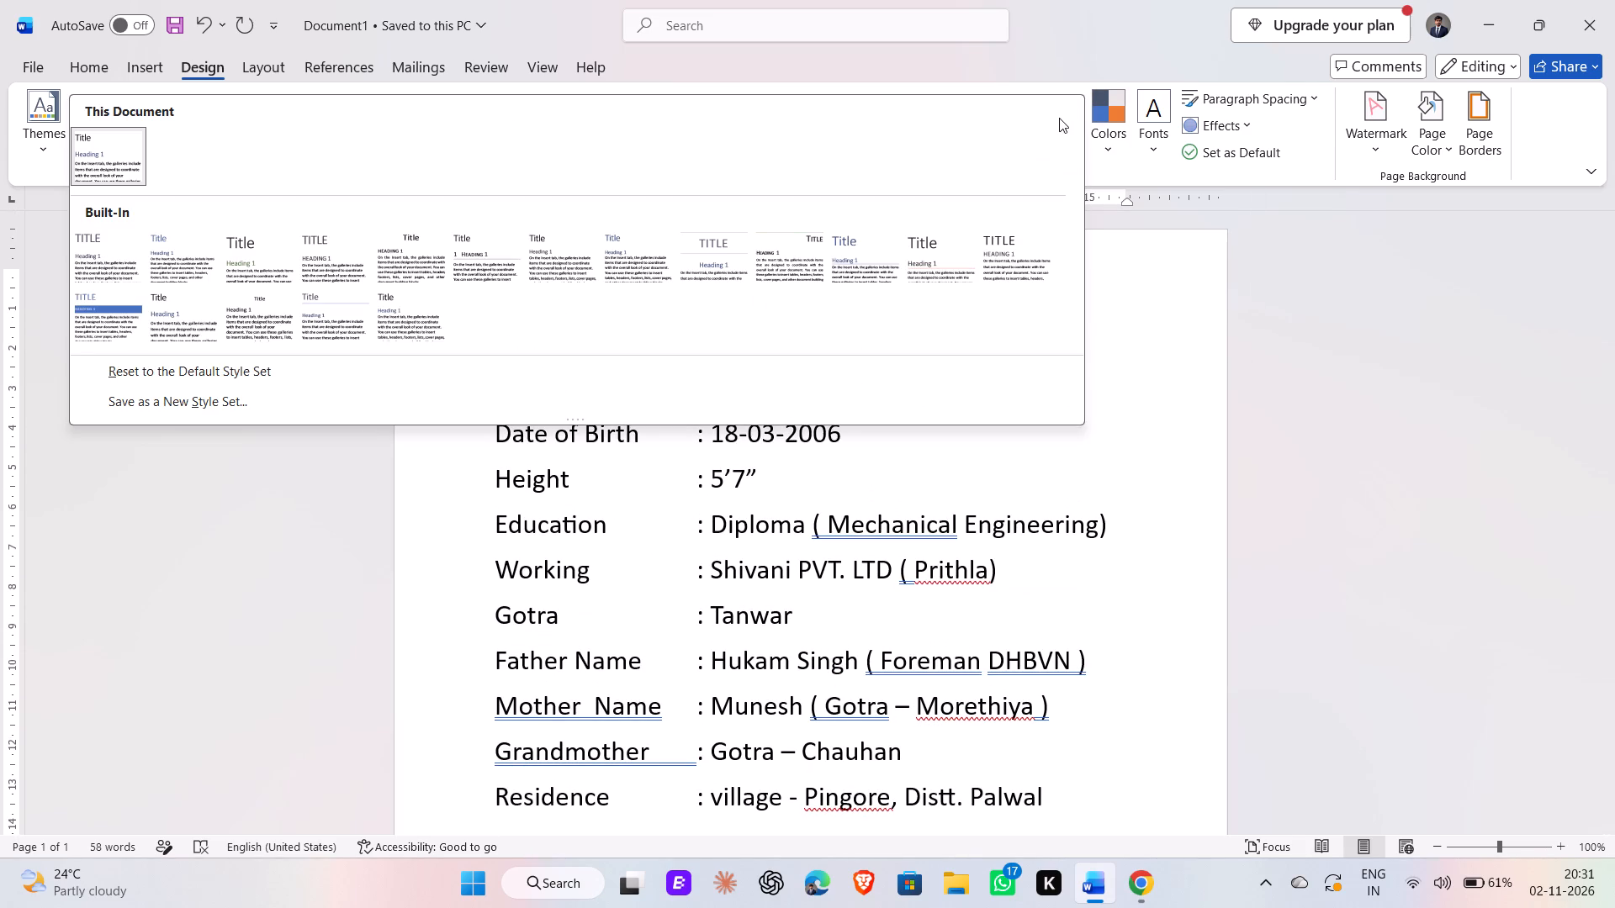
pyautogui.click(1141, 231)
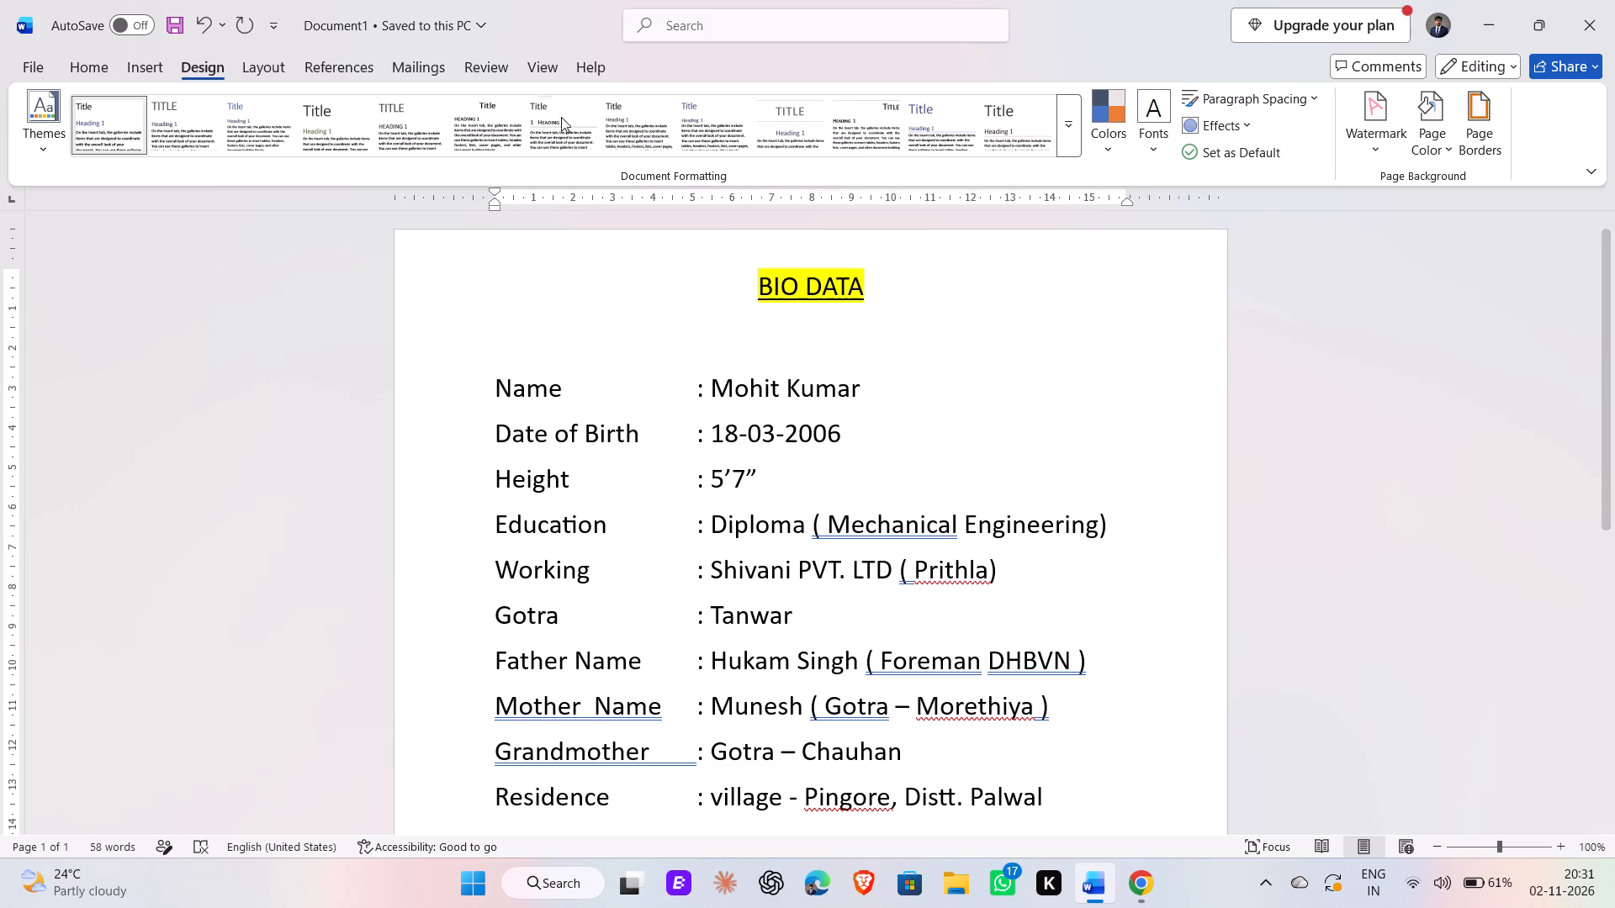
# Start saving the document and add "Mohit" after "BIO DATA" in the file name.
pyautogui.click(182, 21)
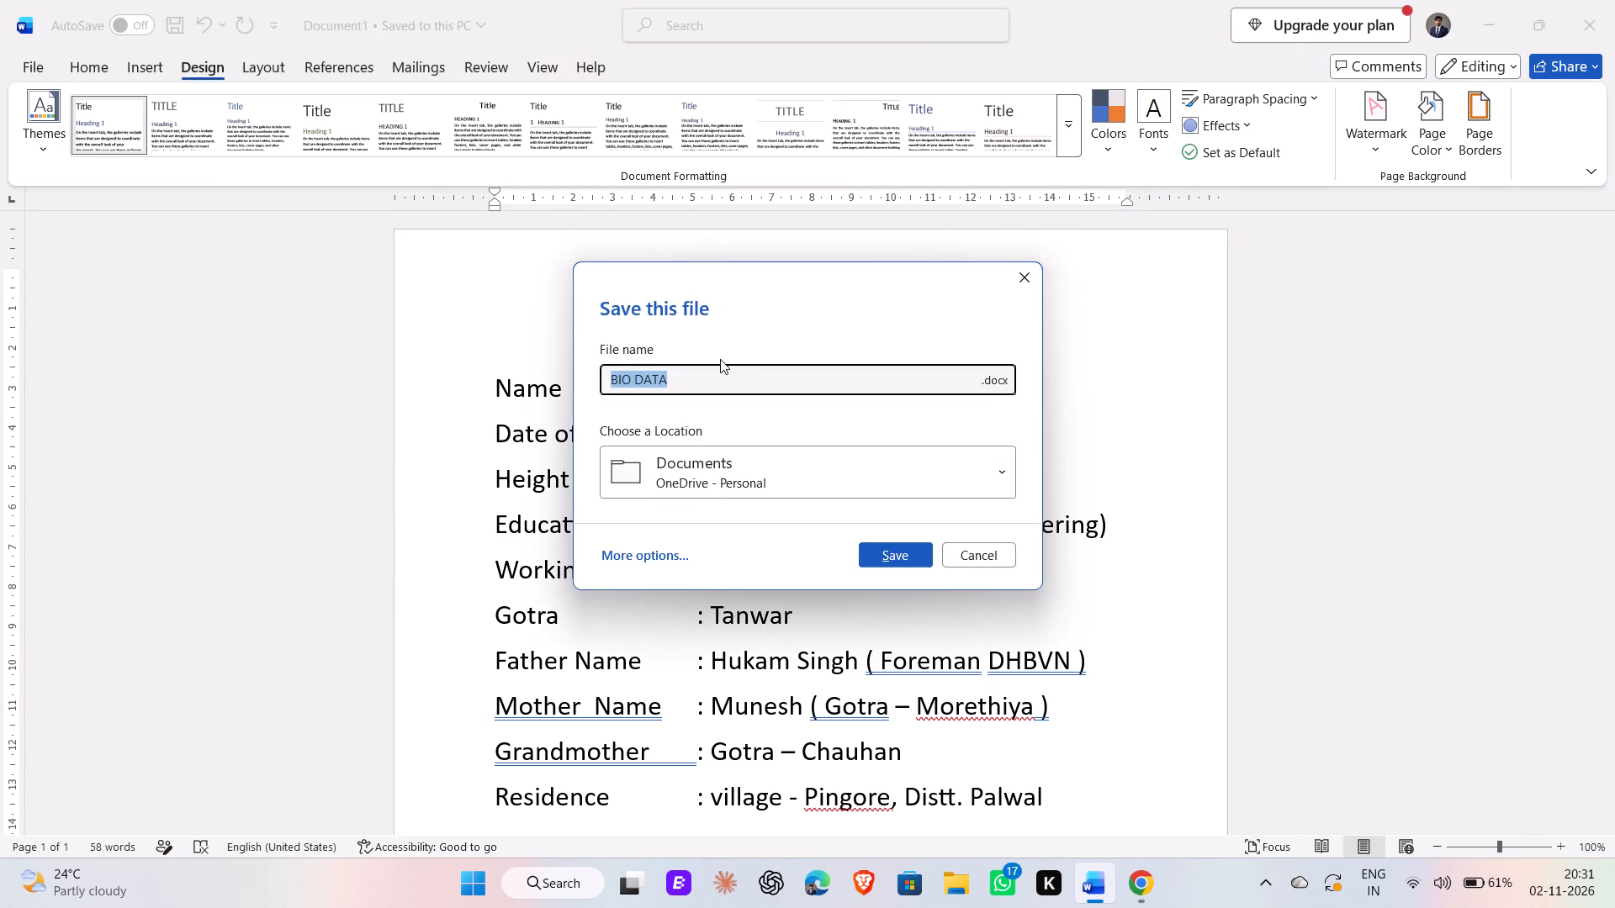
pyautogui.click(718, 374)
pyautogui.press('space')
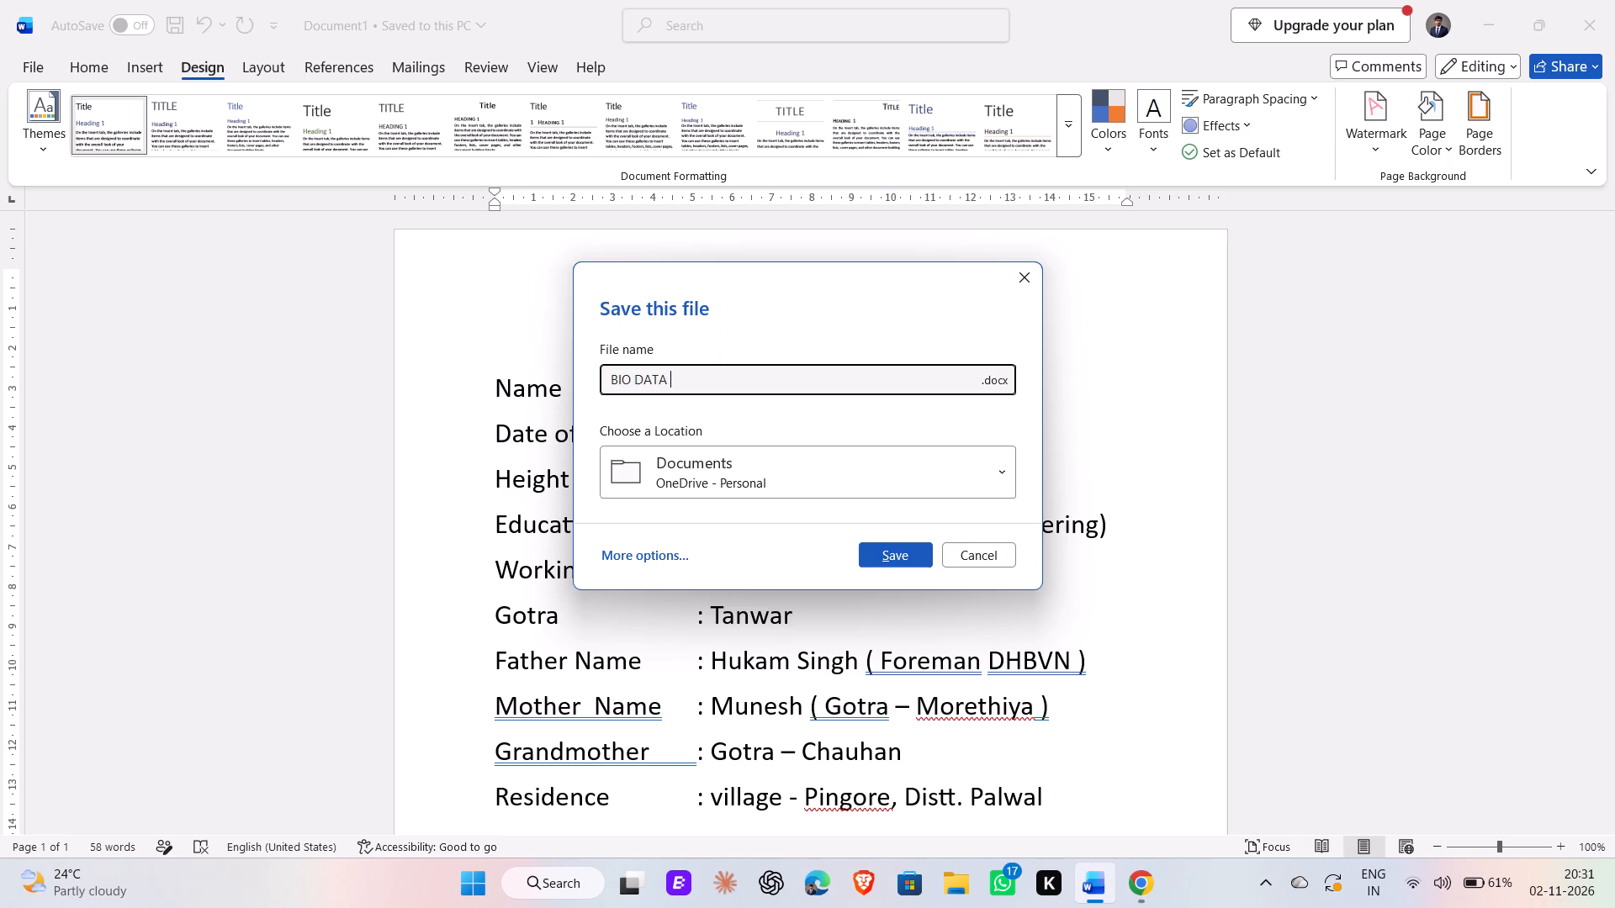
pyautogui.write('mohit')
pyautogui.press('Left')
pyautogui.press('Left')
pyautogui.press('Left')
pyautogui.press('Left')
pyautogui.press('BackSpace')
pyautogui.hotkey('shift', 'm')
# Replace the "BIO DATA" part of the file name with "Bio Data", keeping "Mohit" after it.
pyautogui.click(669, 377)
pyautogui.press('BackSpace')
pyautogui.press('BackSpace')
pyautogui.press('BackSpace')
pyautogui.press('BackSpace')
pyautogui.press('BackSpace')
pyautogui.press('BackSpace')
pyautogui.press('BackSpace')
pyautogui.press('BackSpace')
pyautogui.press('BackSpace')
pyautogui.press('BackSpace')
pyautogui.press('BackSpace')
pyautogui.press('BackSpace')
pyautogui.press('BackSpace')
pyautogui.write('Bi')
pyautogui.write('o')
pyautogui.press('space')
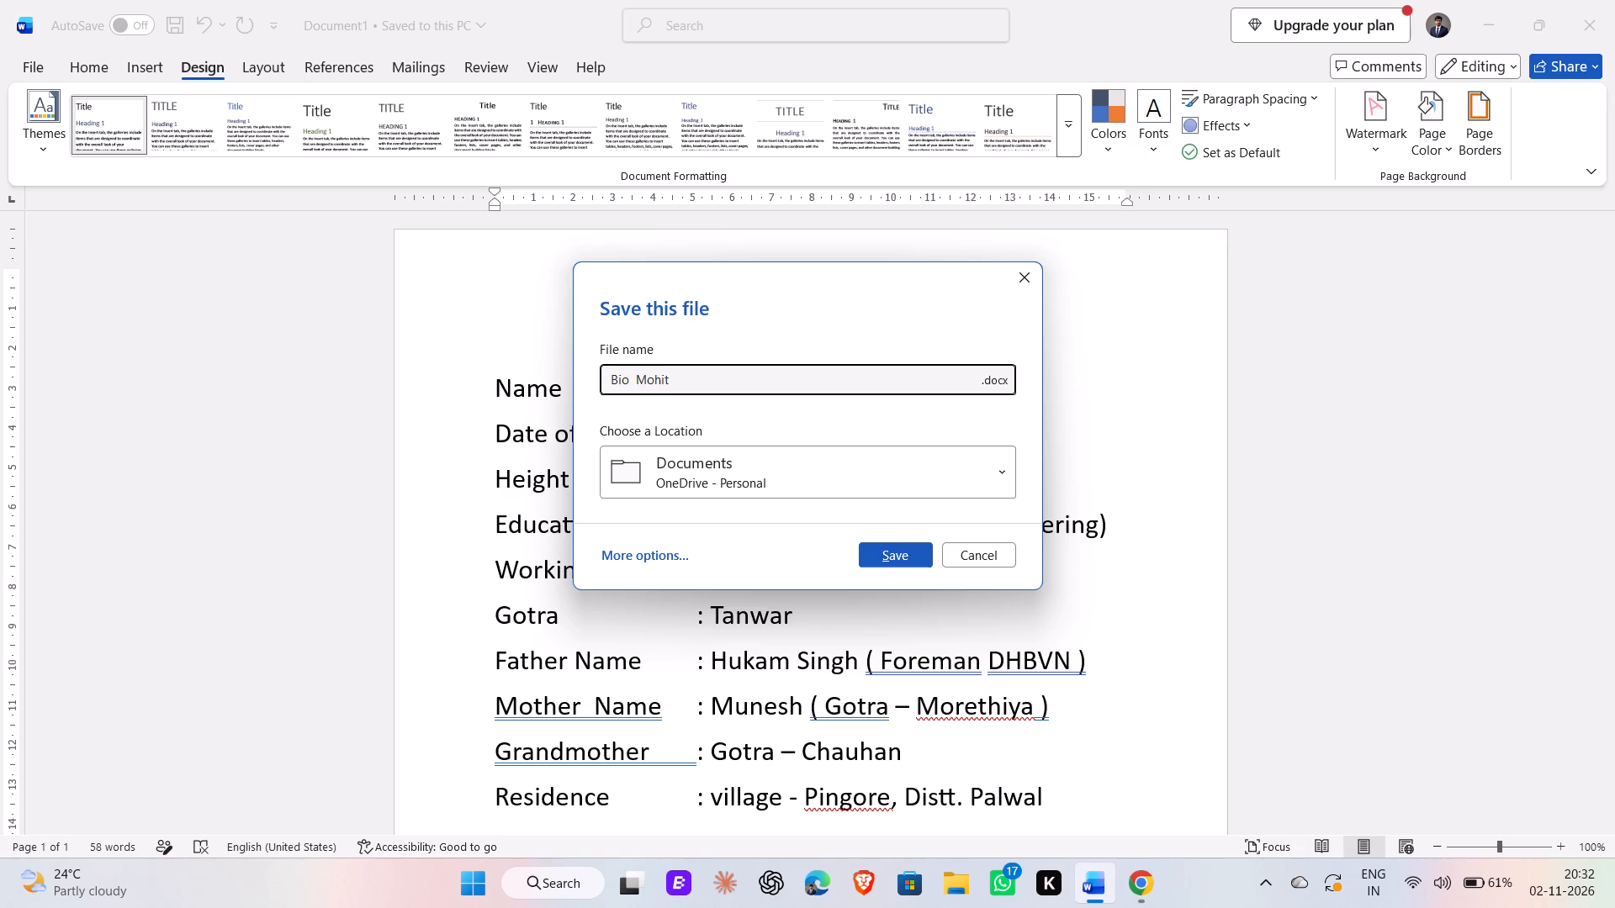
pyautogui.write('Data')
pyautogui.press('space')
# Set the save location to Desktop and the file format to PDF, and save the file.
pyautogui.click(774, 462)
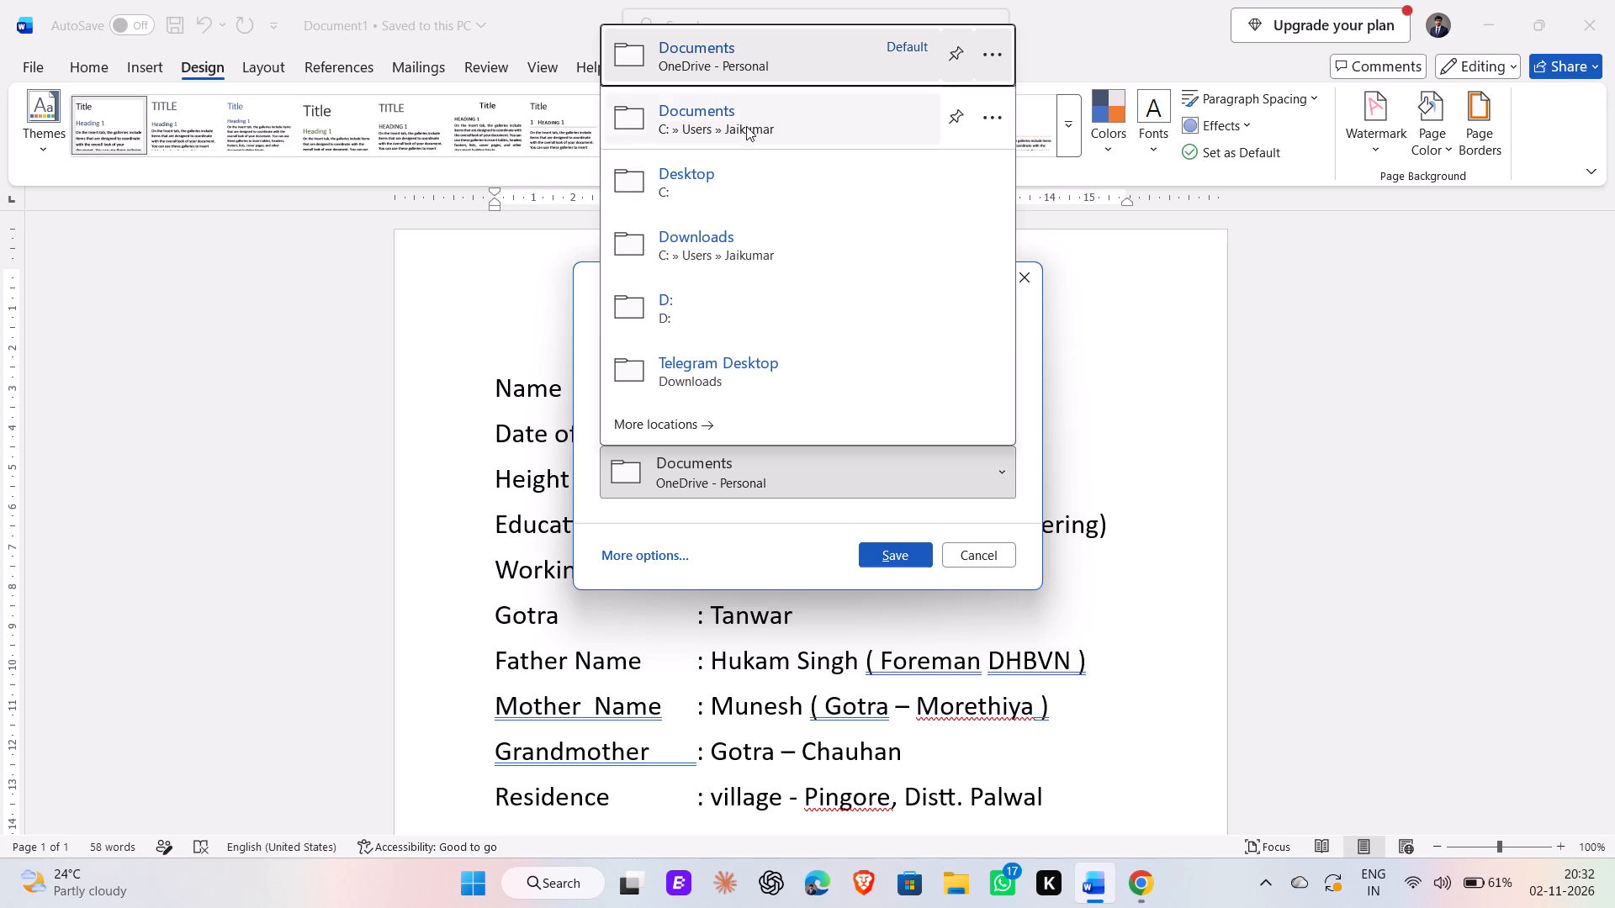
pyautogui.click(744, 185)
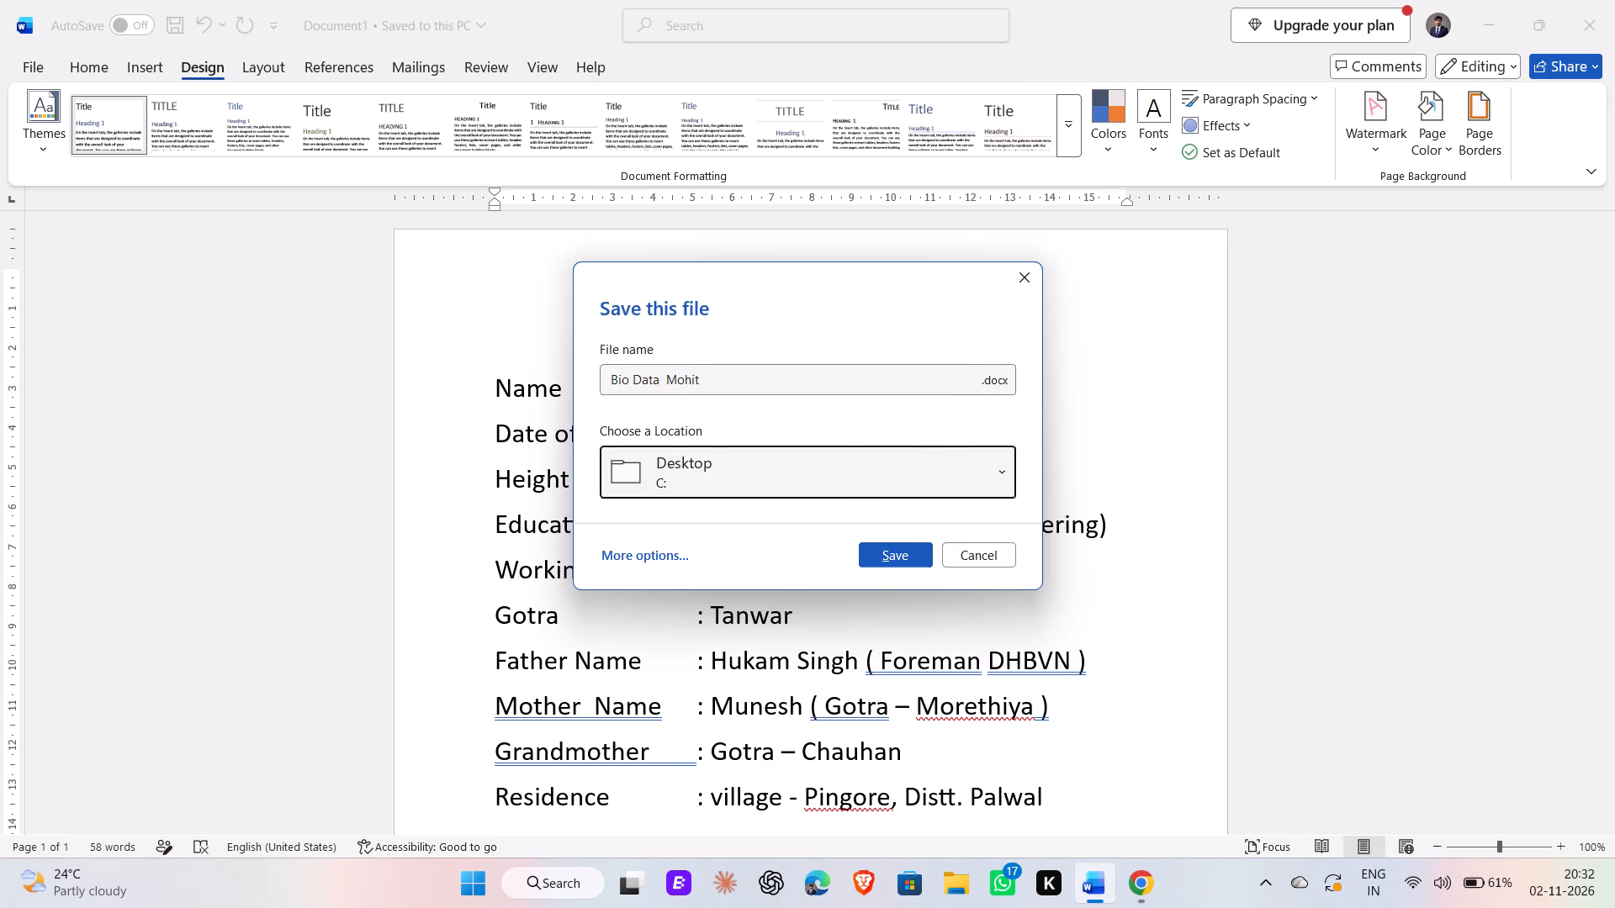
pyautogui.click(980, 384)
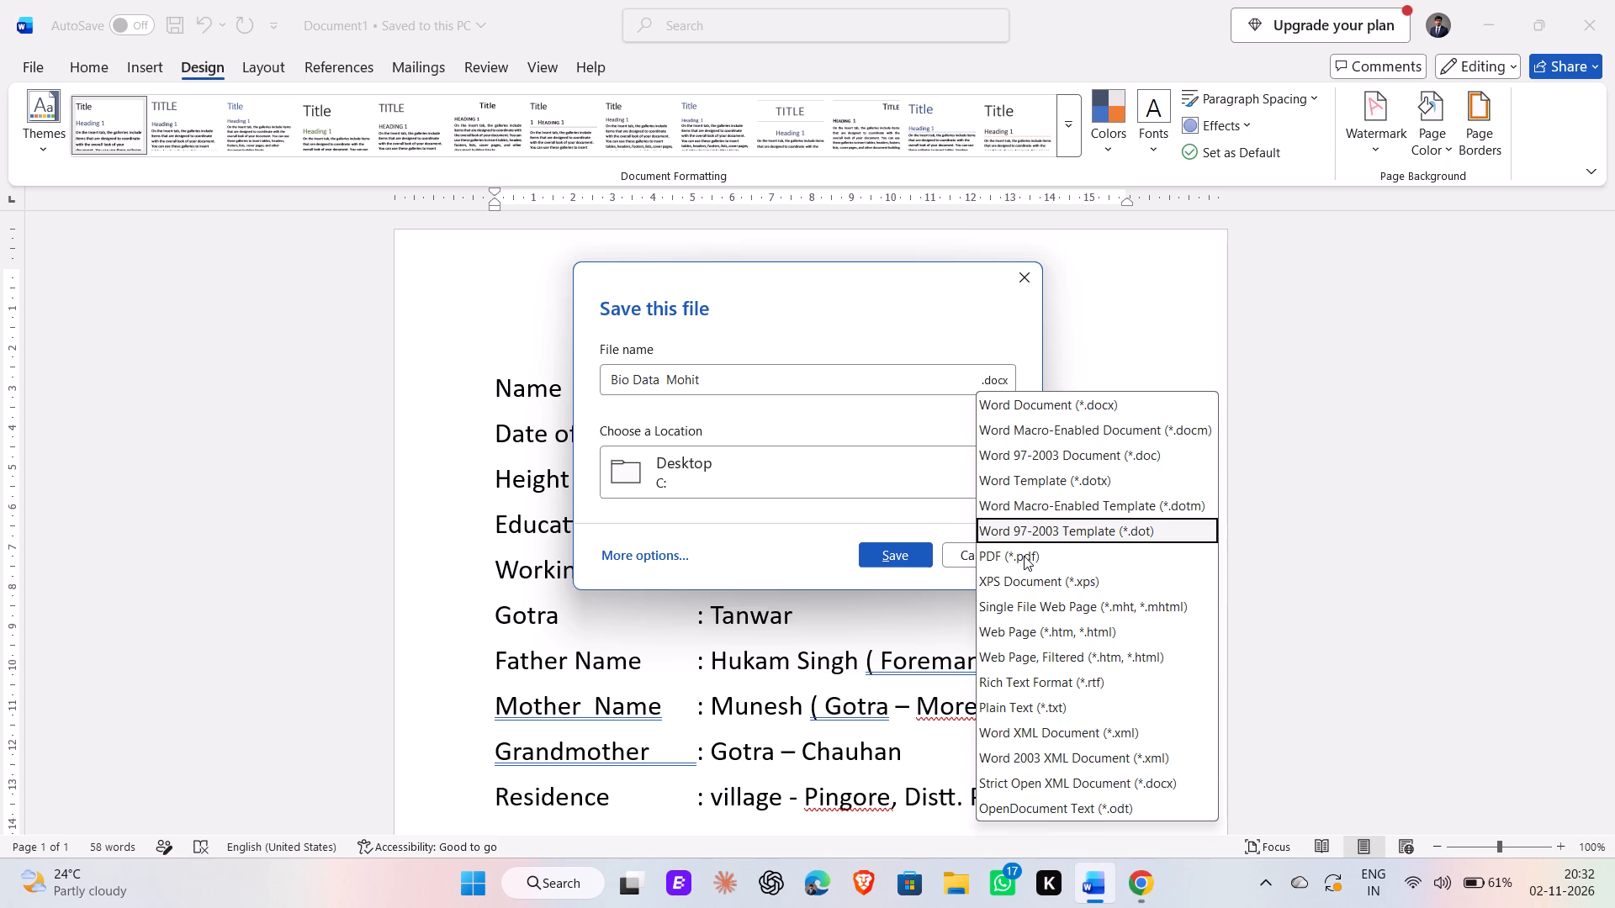
pyautogui.click(1024, 556)
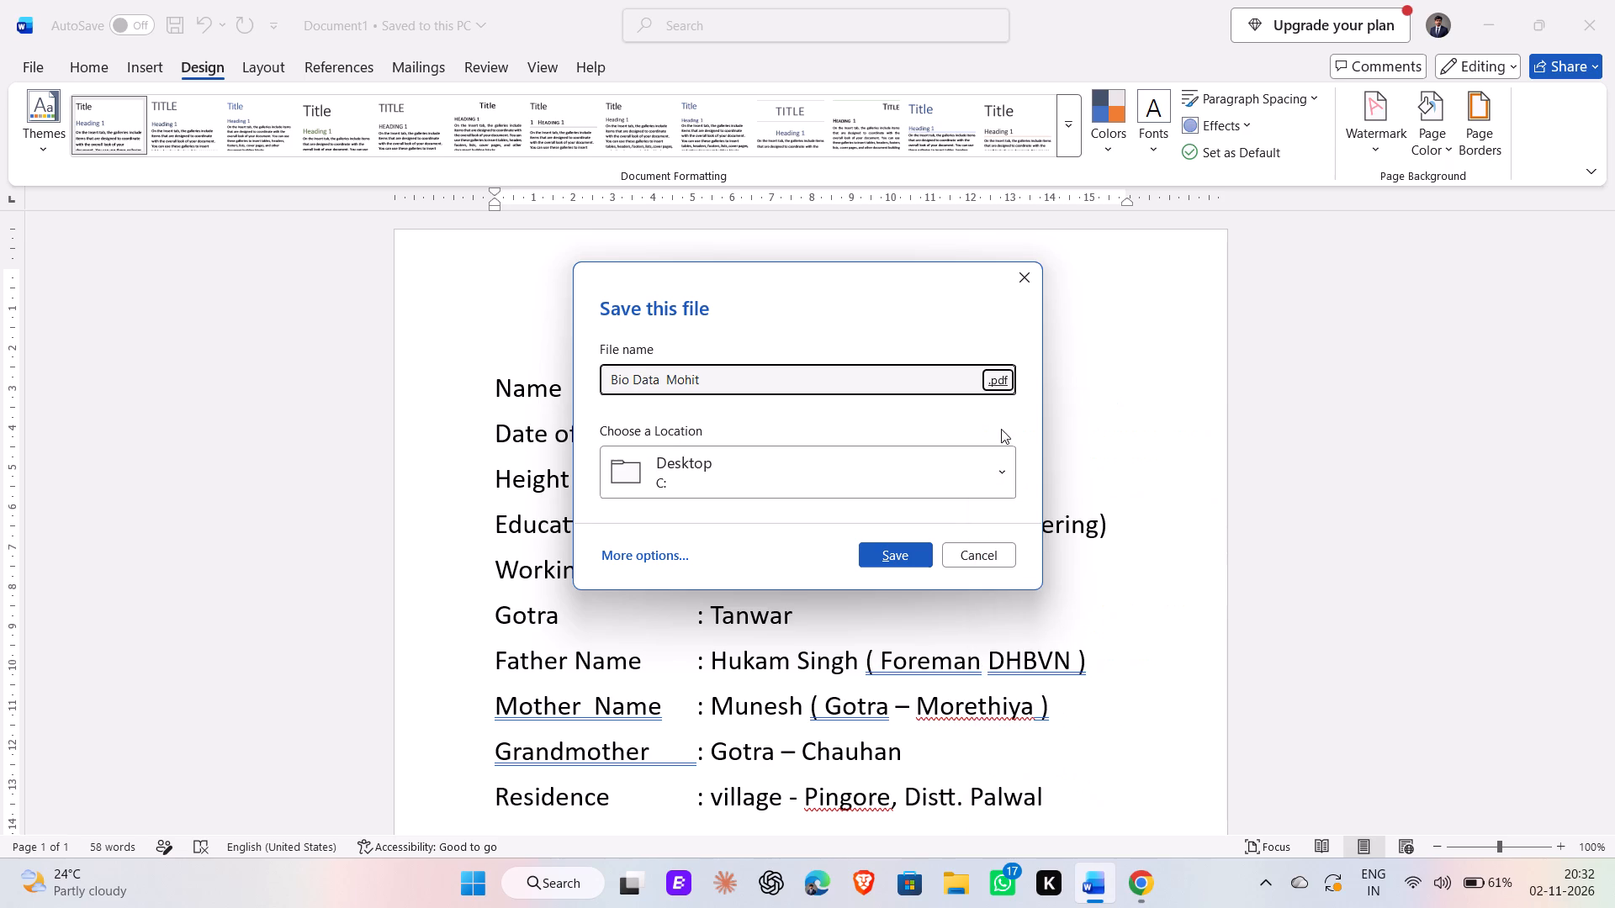
pyautogui.click(913, 556)
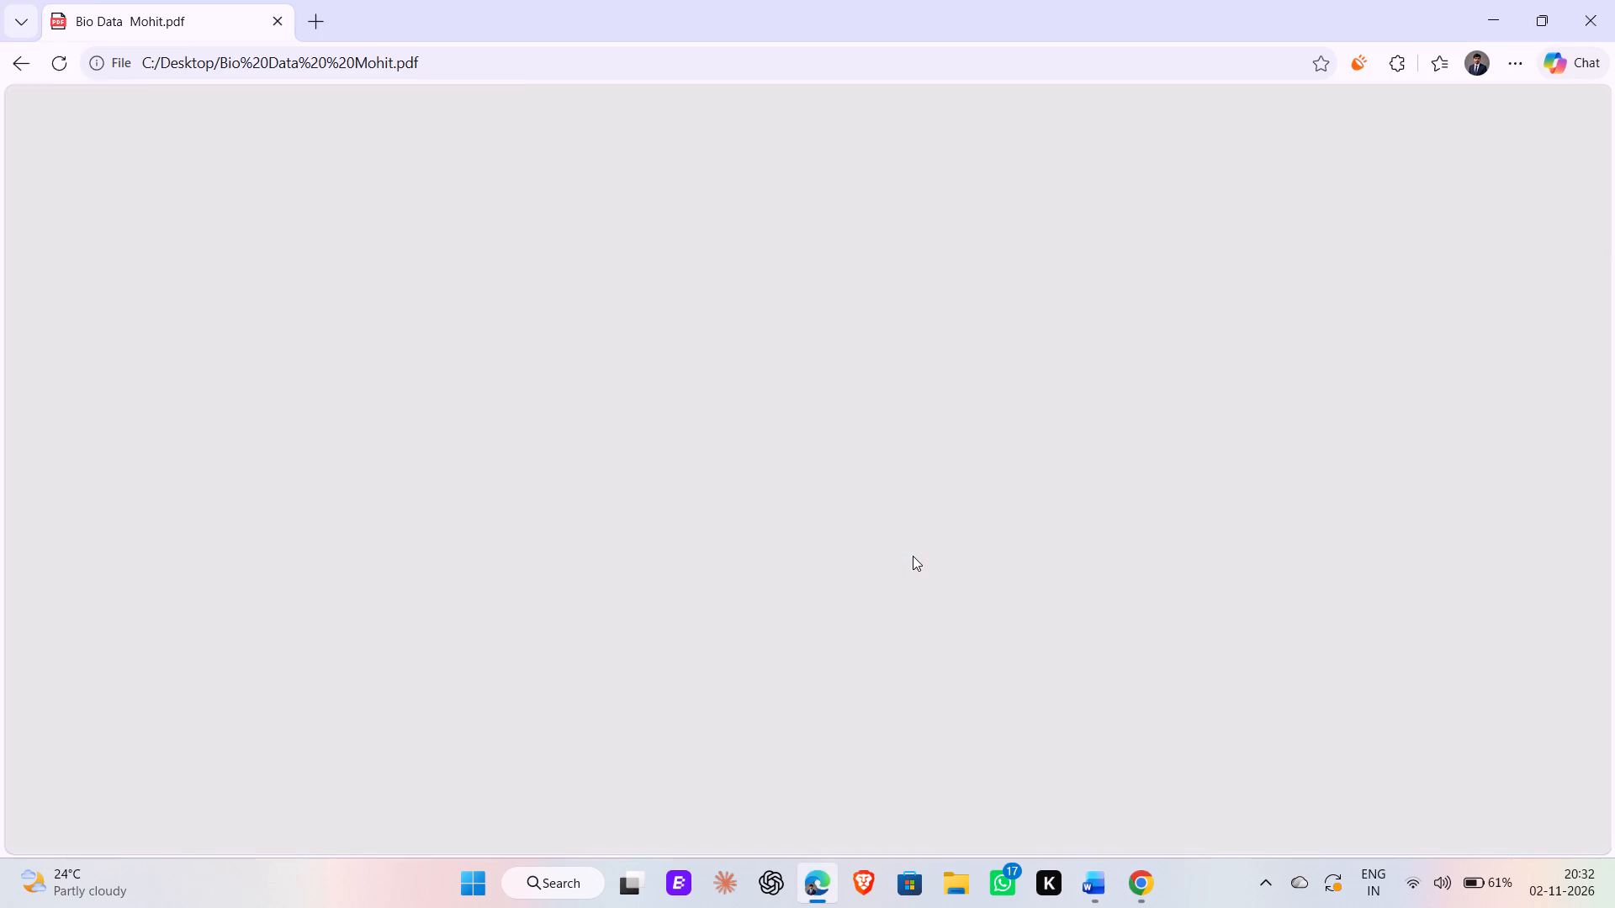
# Check the bio data entries and page layout in the exported PDF in Edge.
pyautogui.scroll(-4, 913, 556)
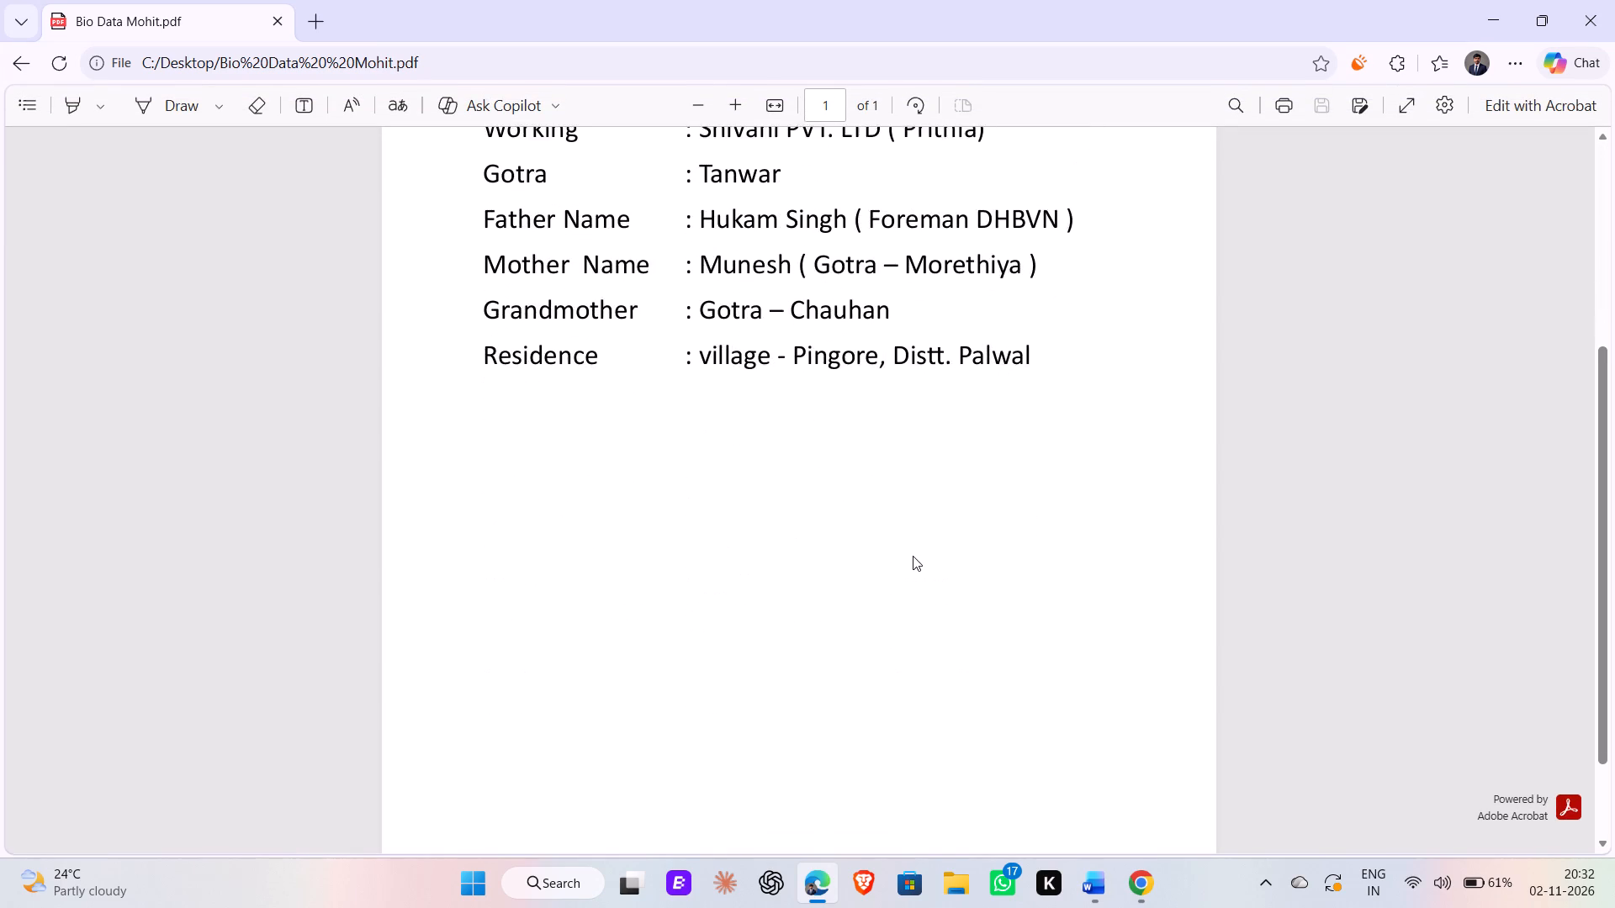
pyautogui.scroll(4, 913, 556)
pyautogui.scroll(-7, 913, 556)
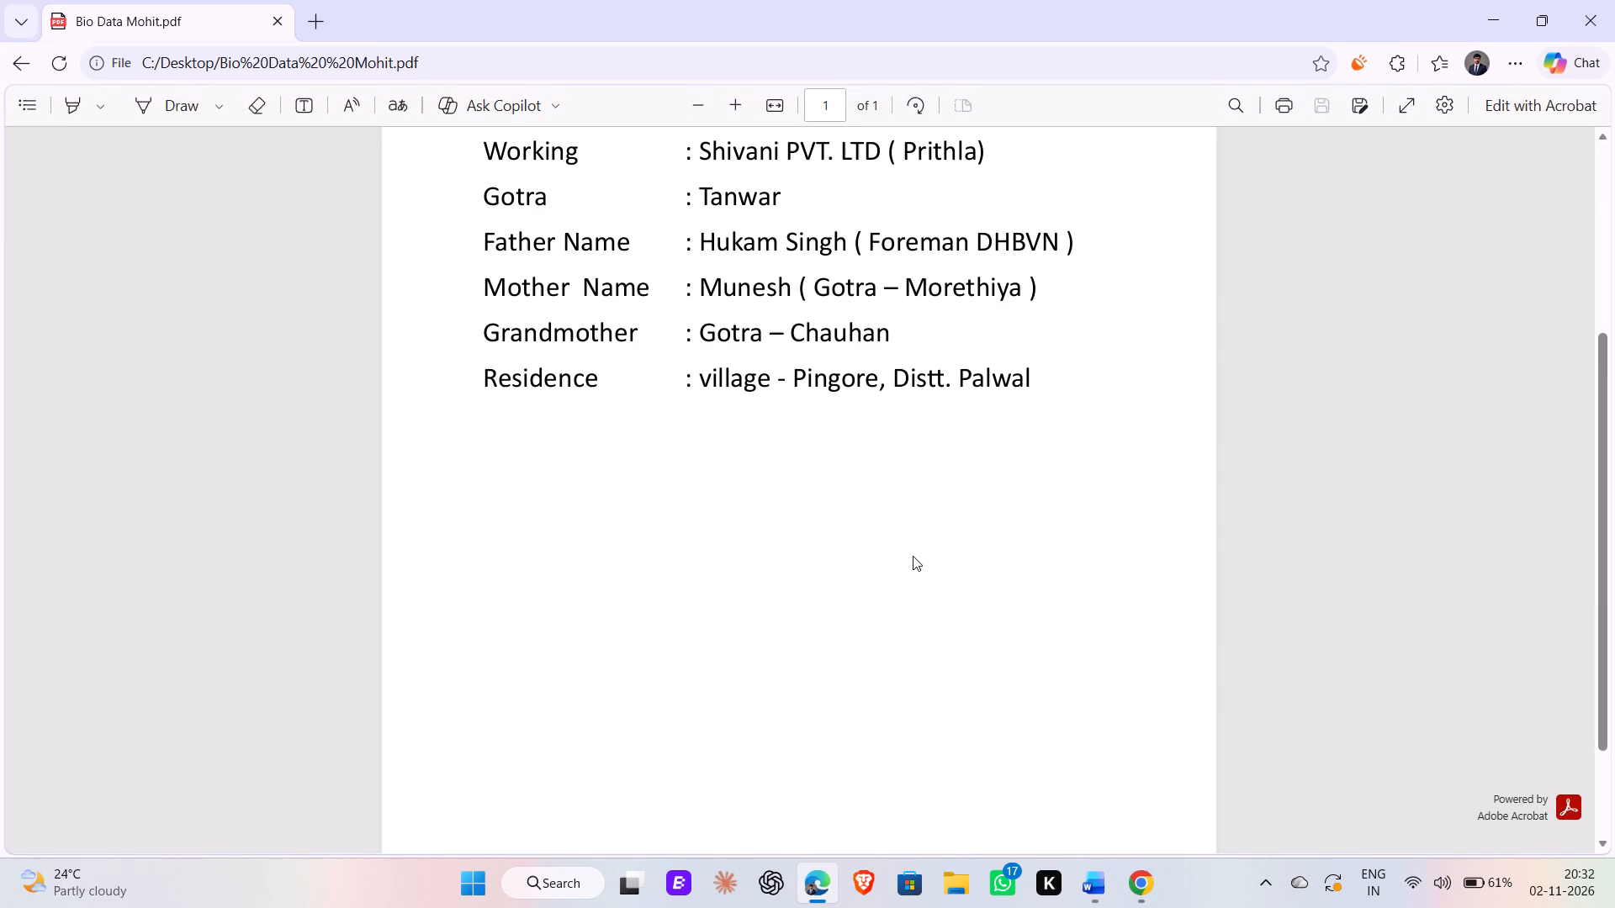
pyautogui.scroll(5, 913, 556)
pyautogui.scroll(-4, 913, 556)
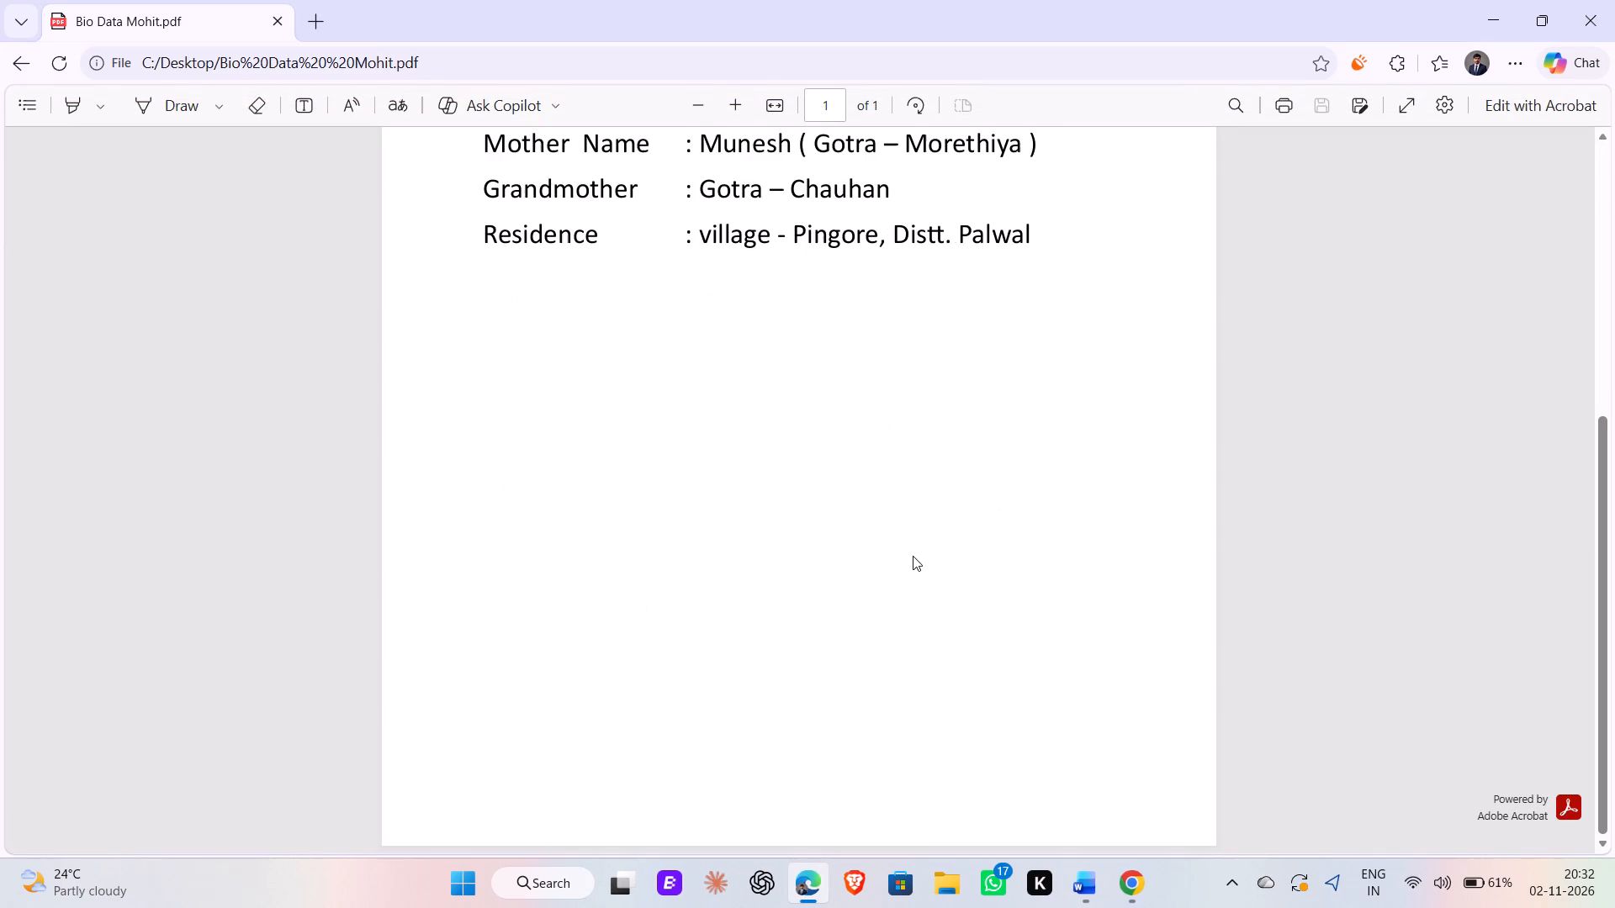
# Look over the top of the exported bio data PDF once more, close it and return to the Word document.
pyautogui.scroll(3, 913, 556)
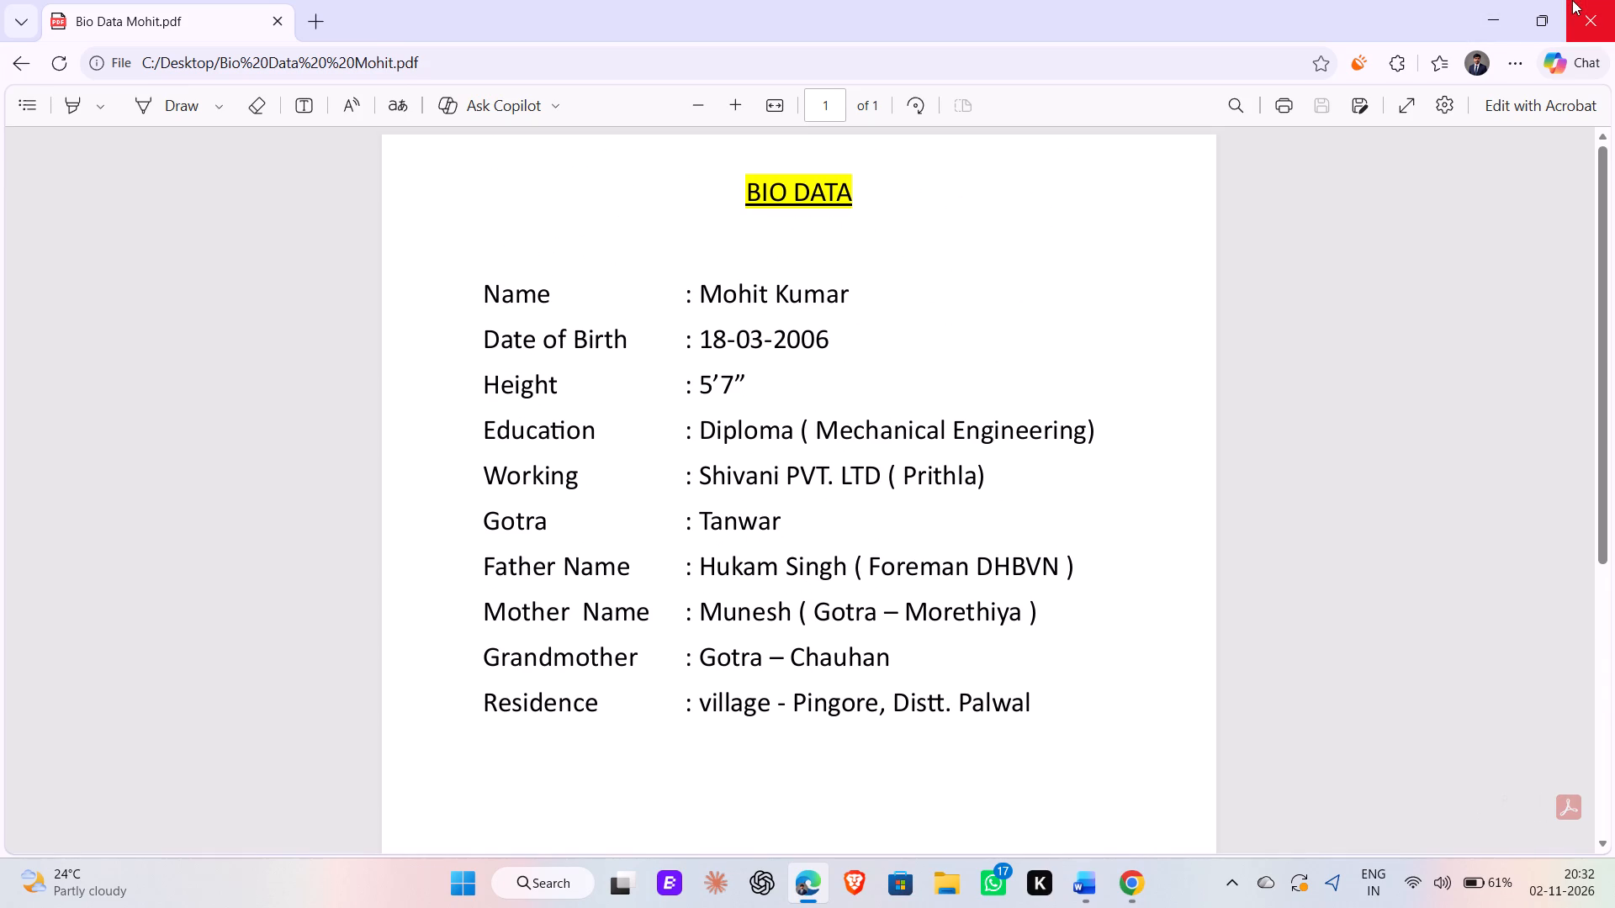
pyautogui.click(1572, 0)
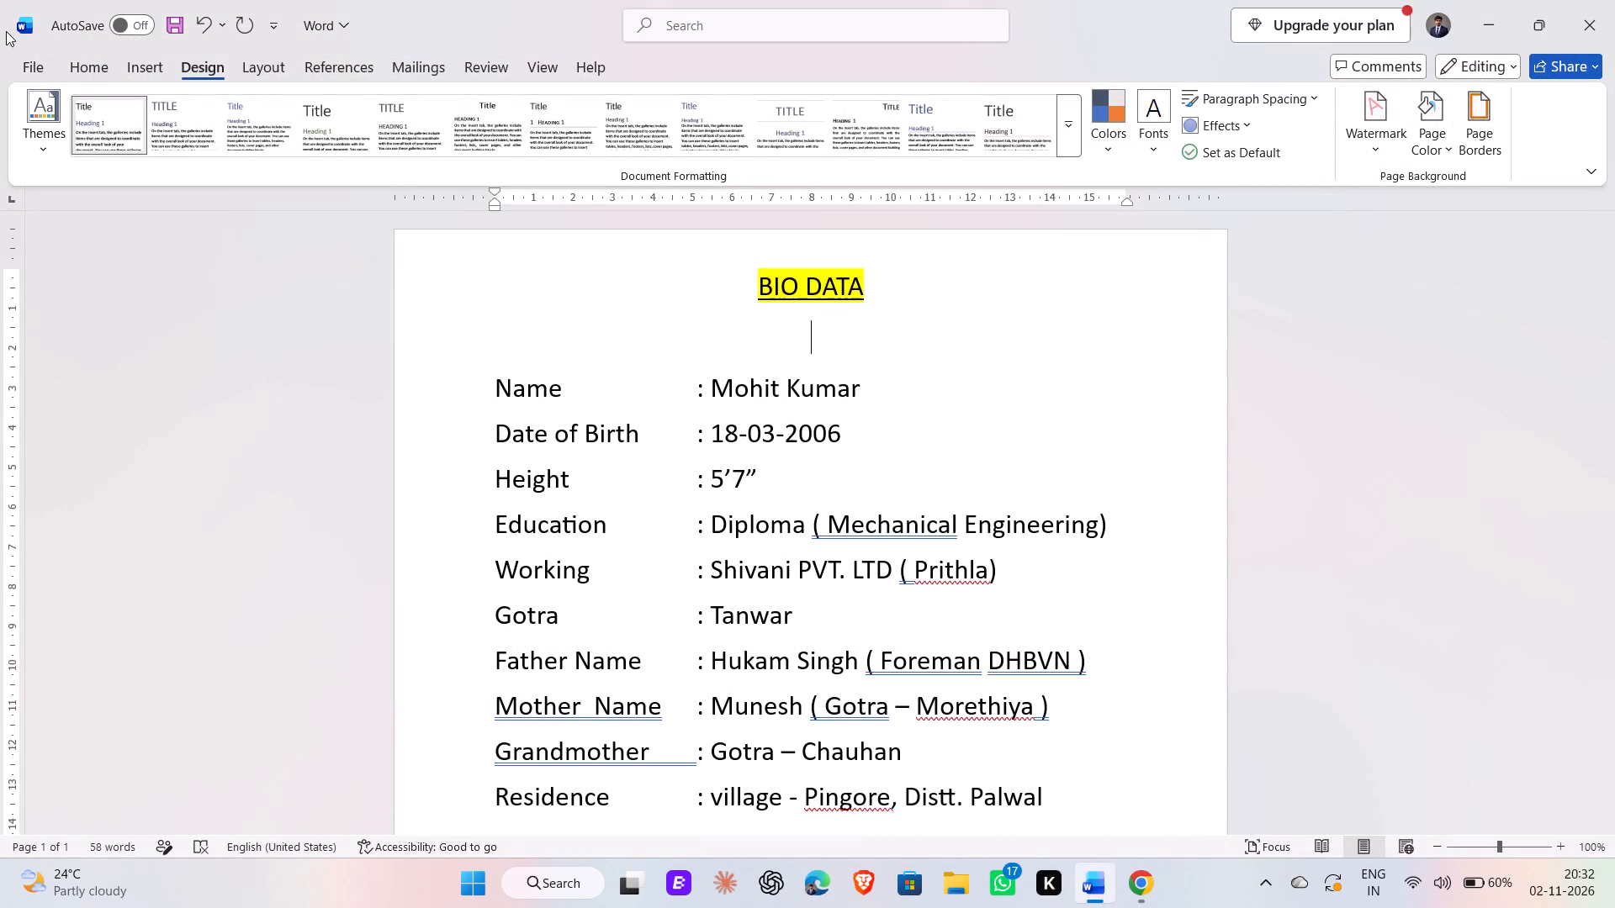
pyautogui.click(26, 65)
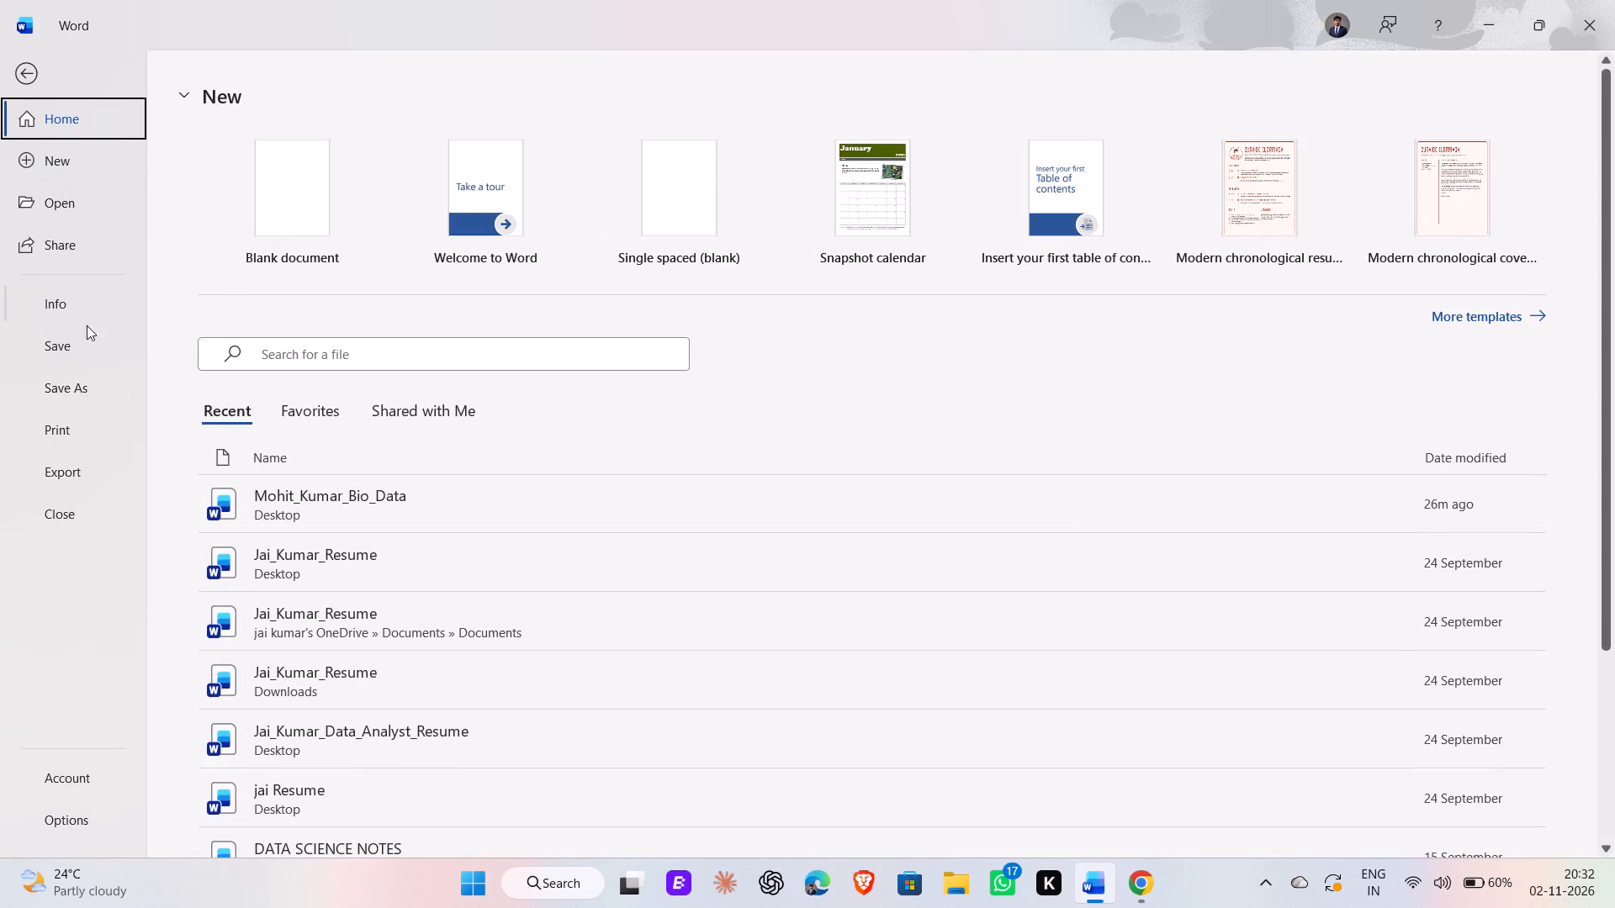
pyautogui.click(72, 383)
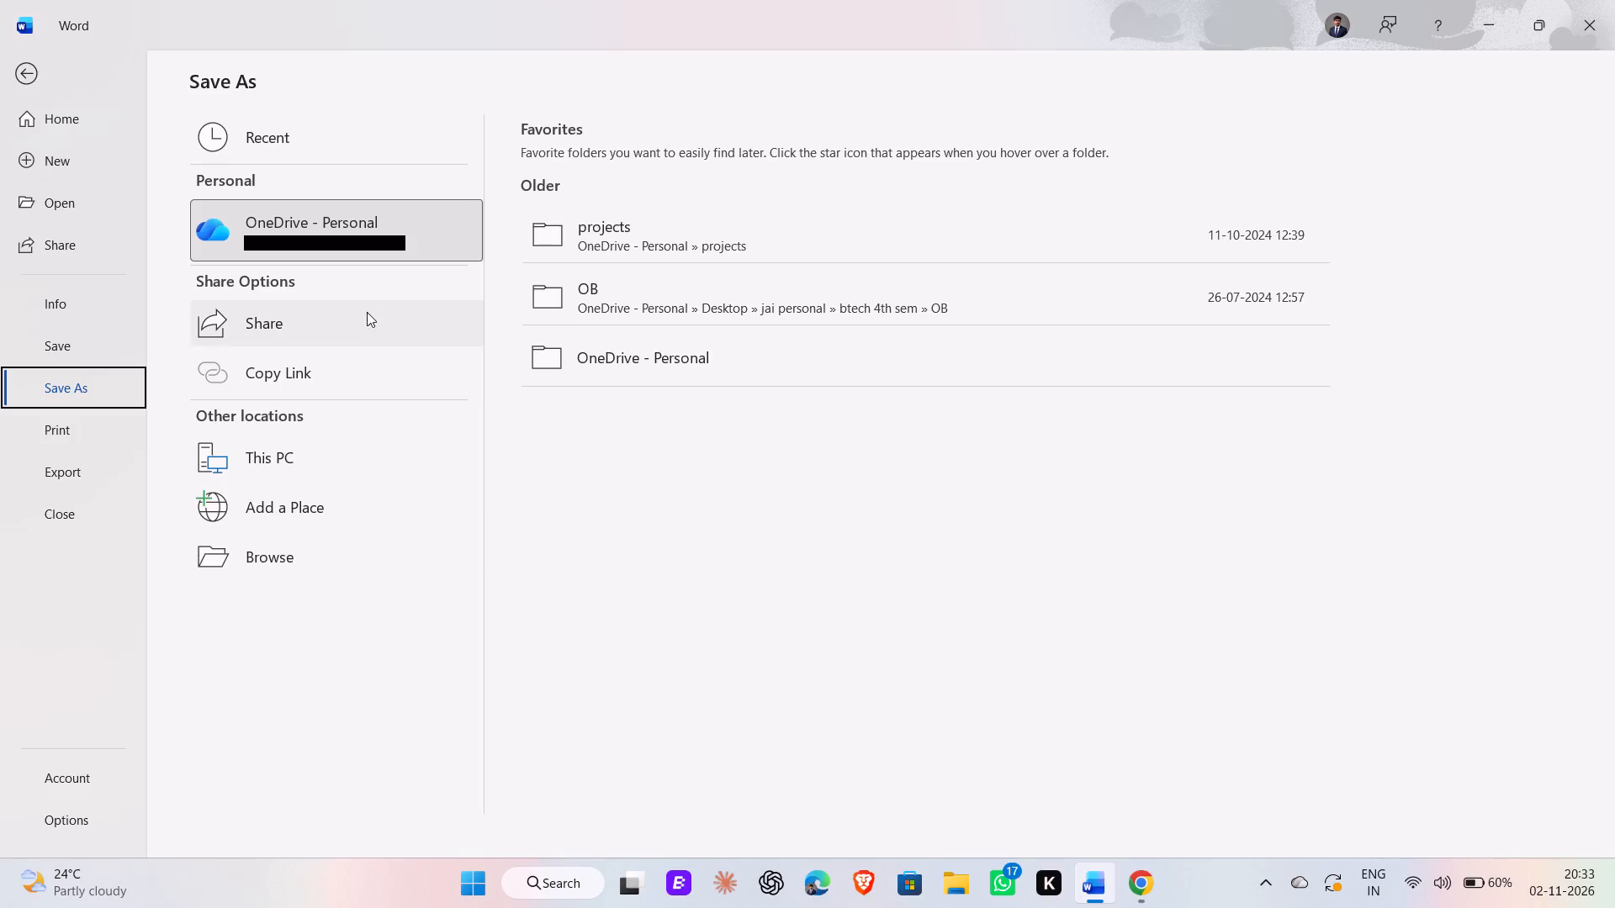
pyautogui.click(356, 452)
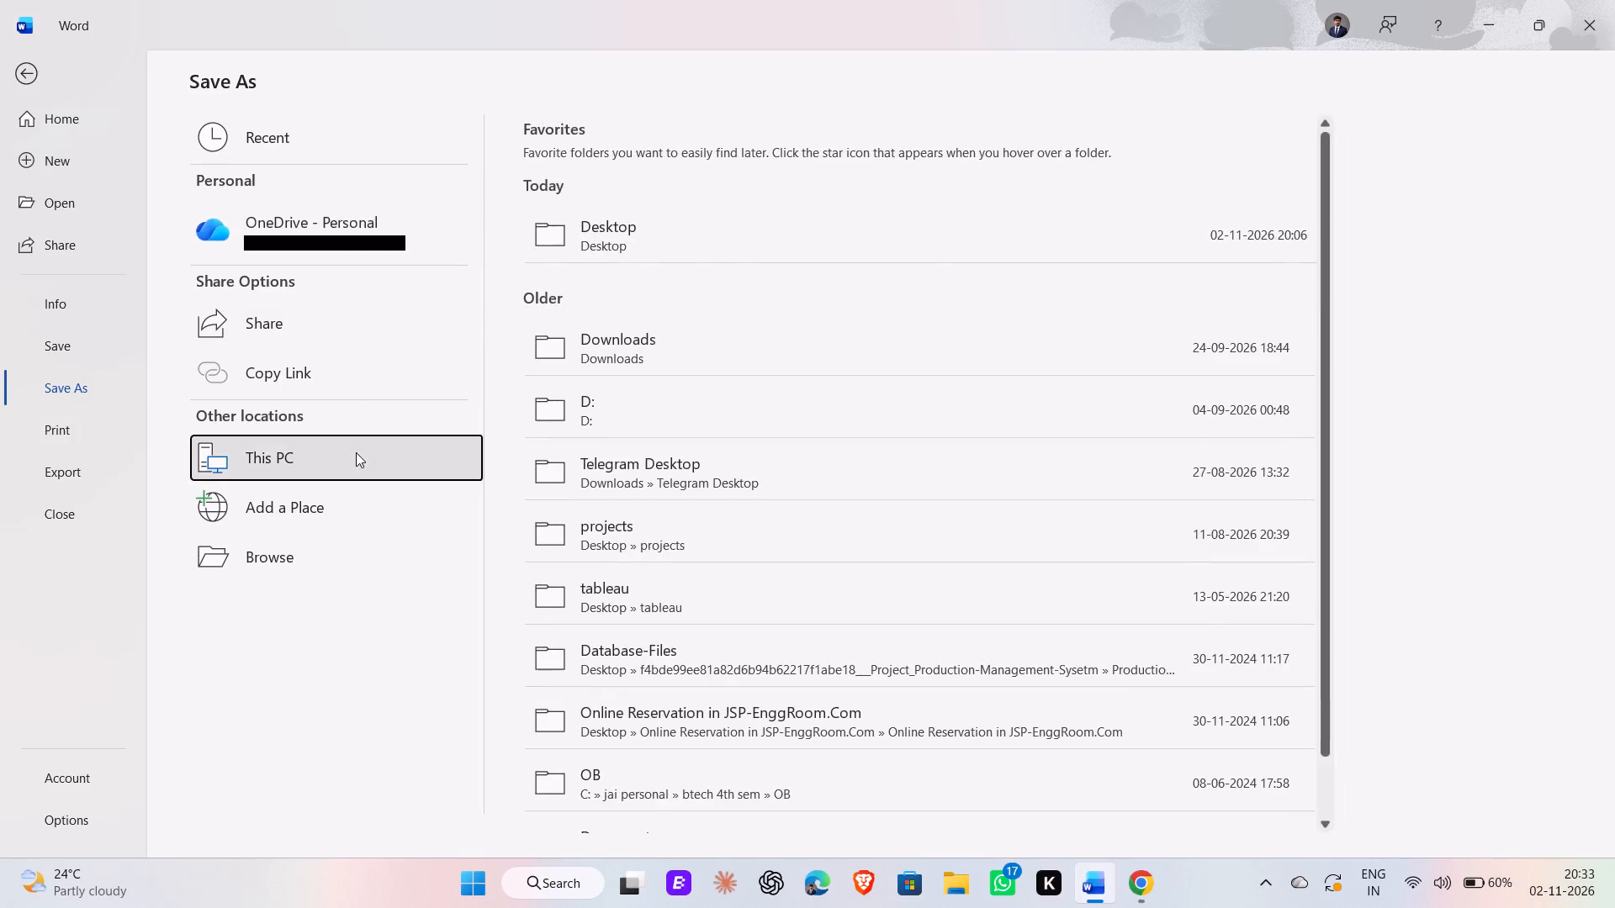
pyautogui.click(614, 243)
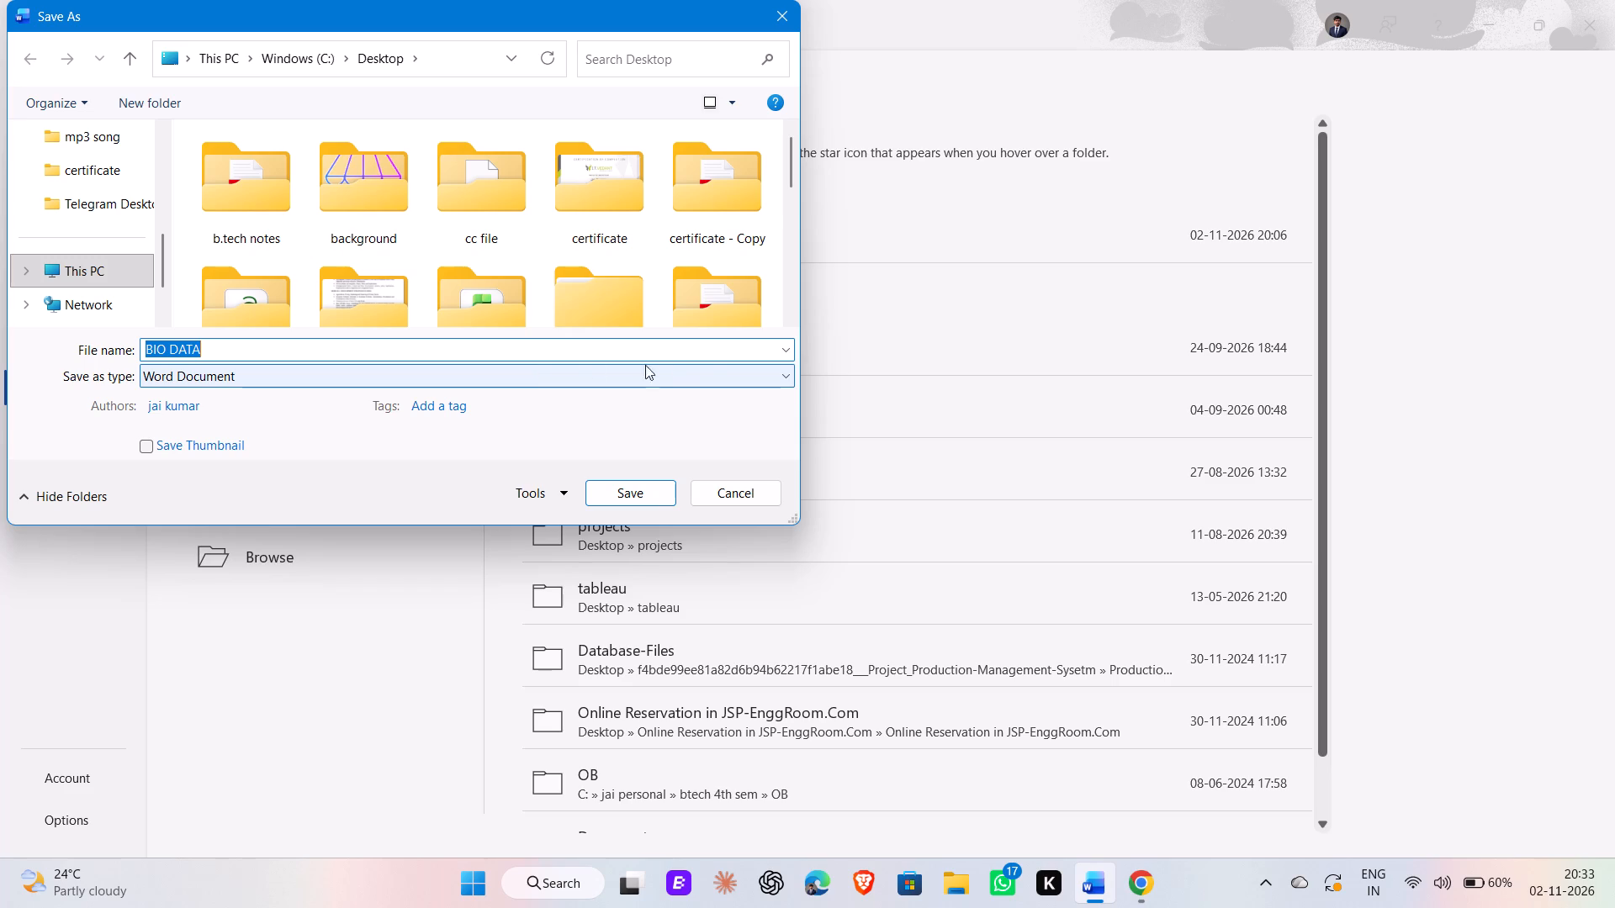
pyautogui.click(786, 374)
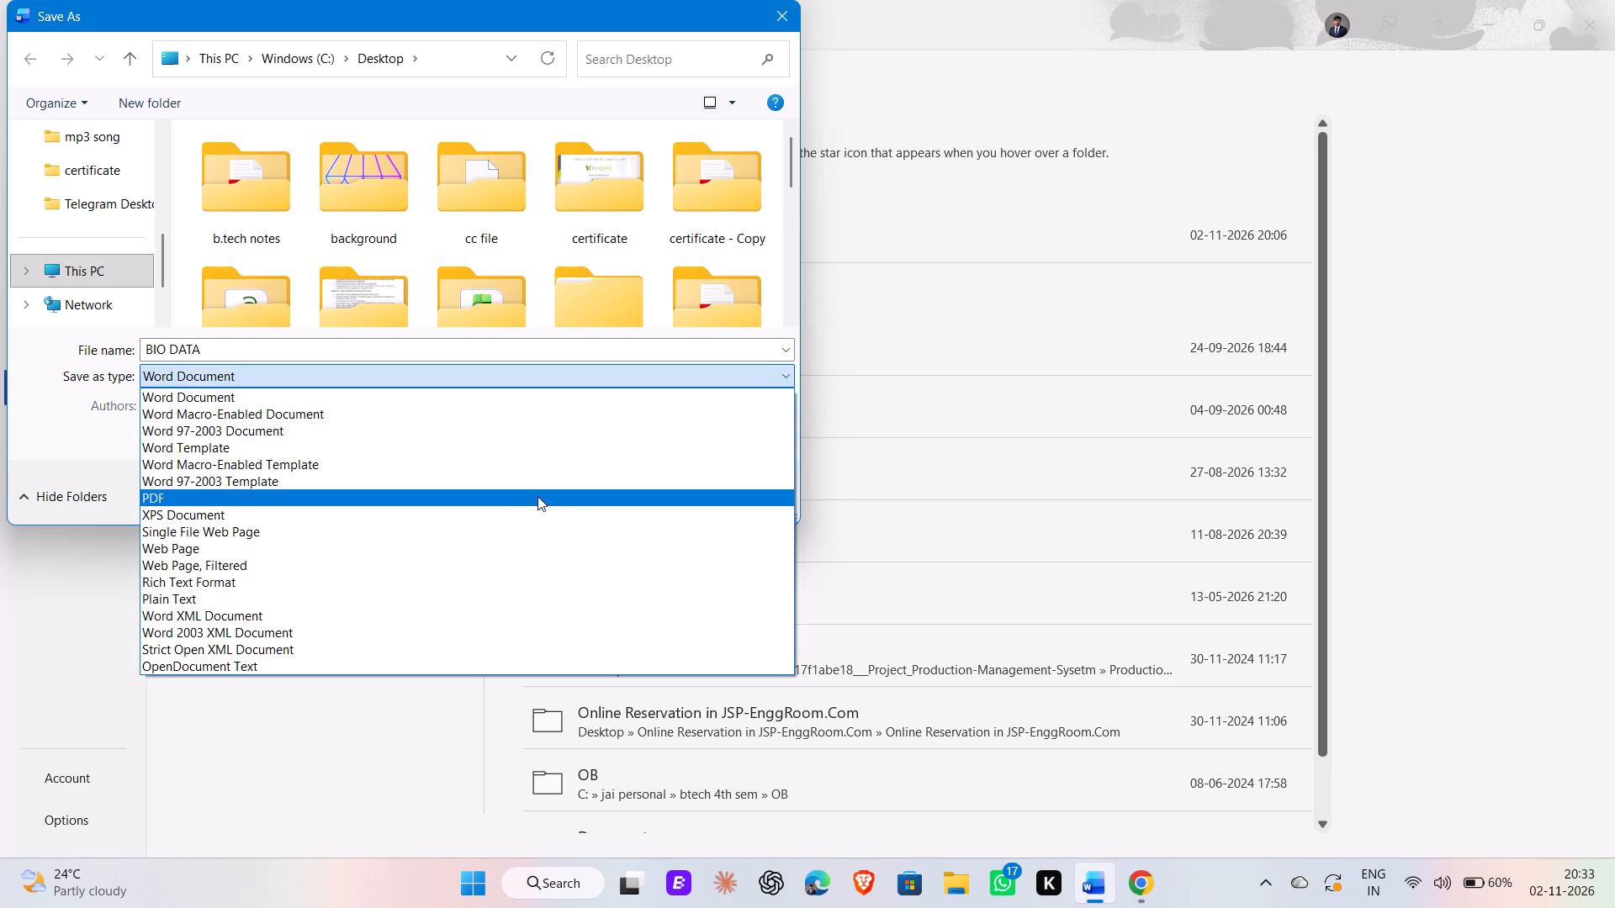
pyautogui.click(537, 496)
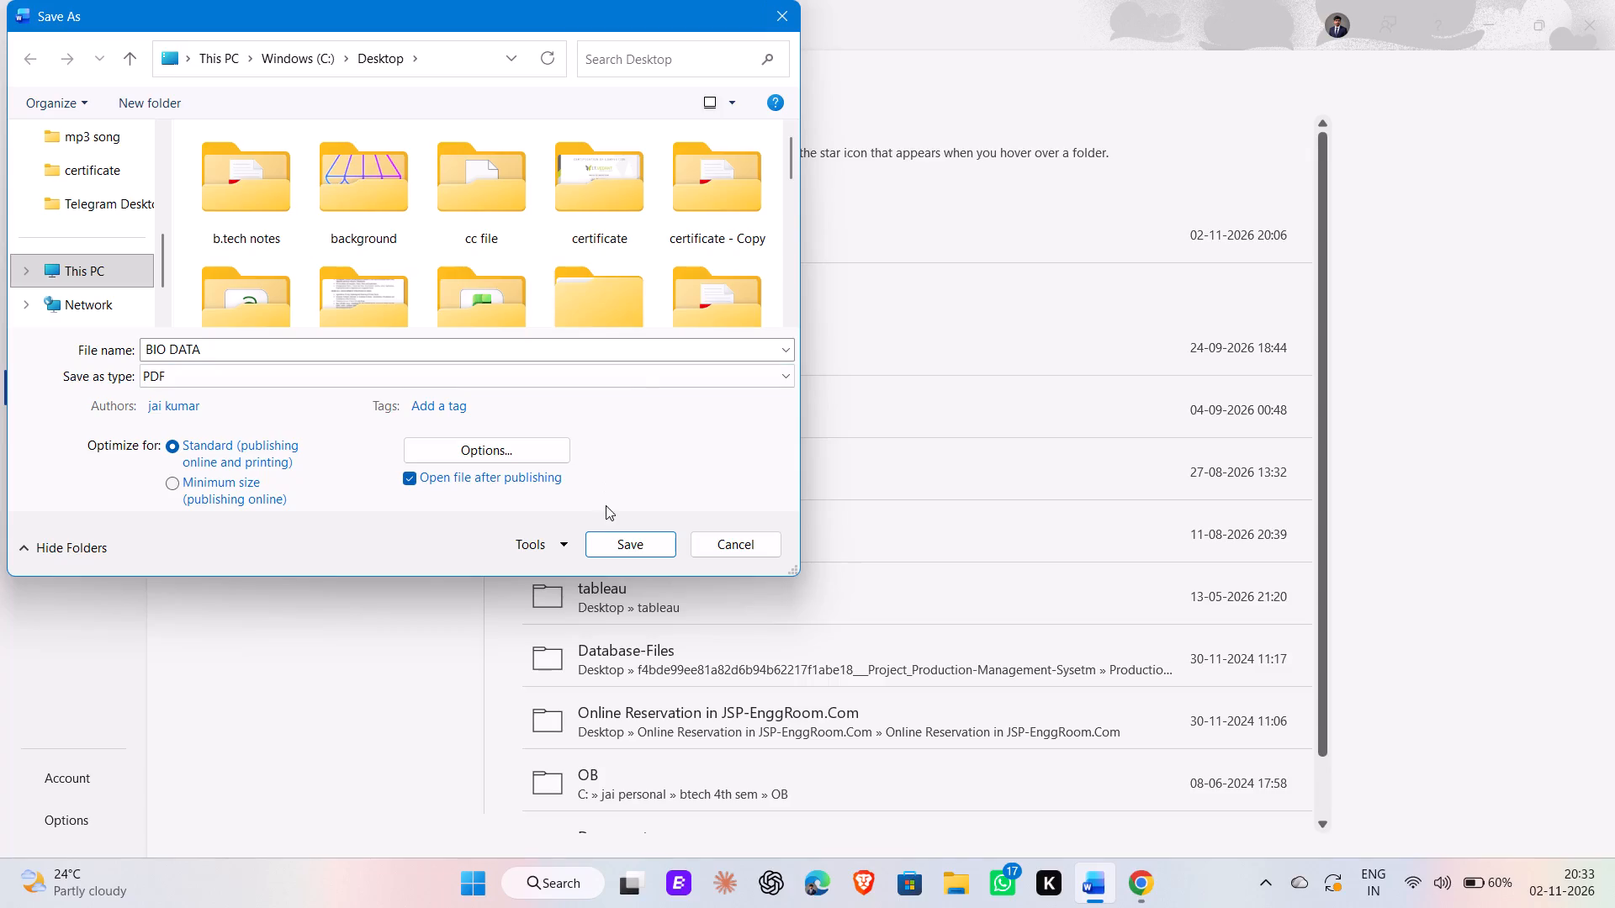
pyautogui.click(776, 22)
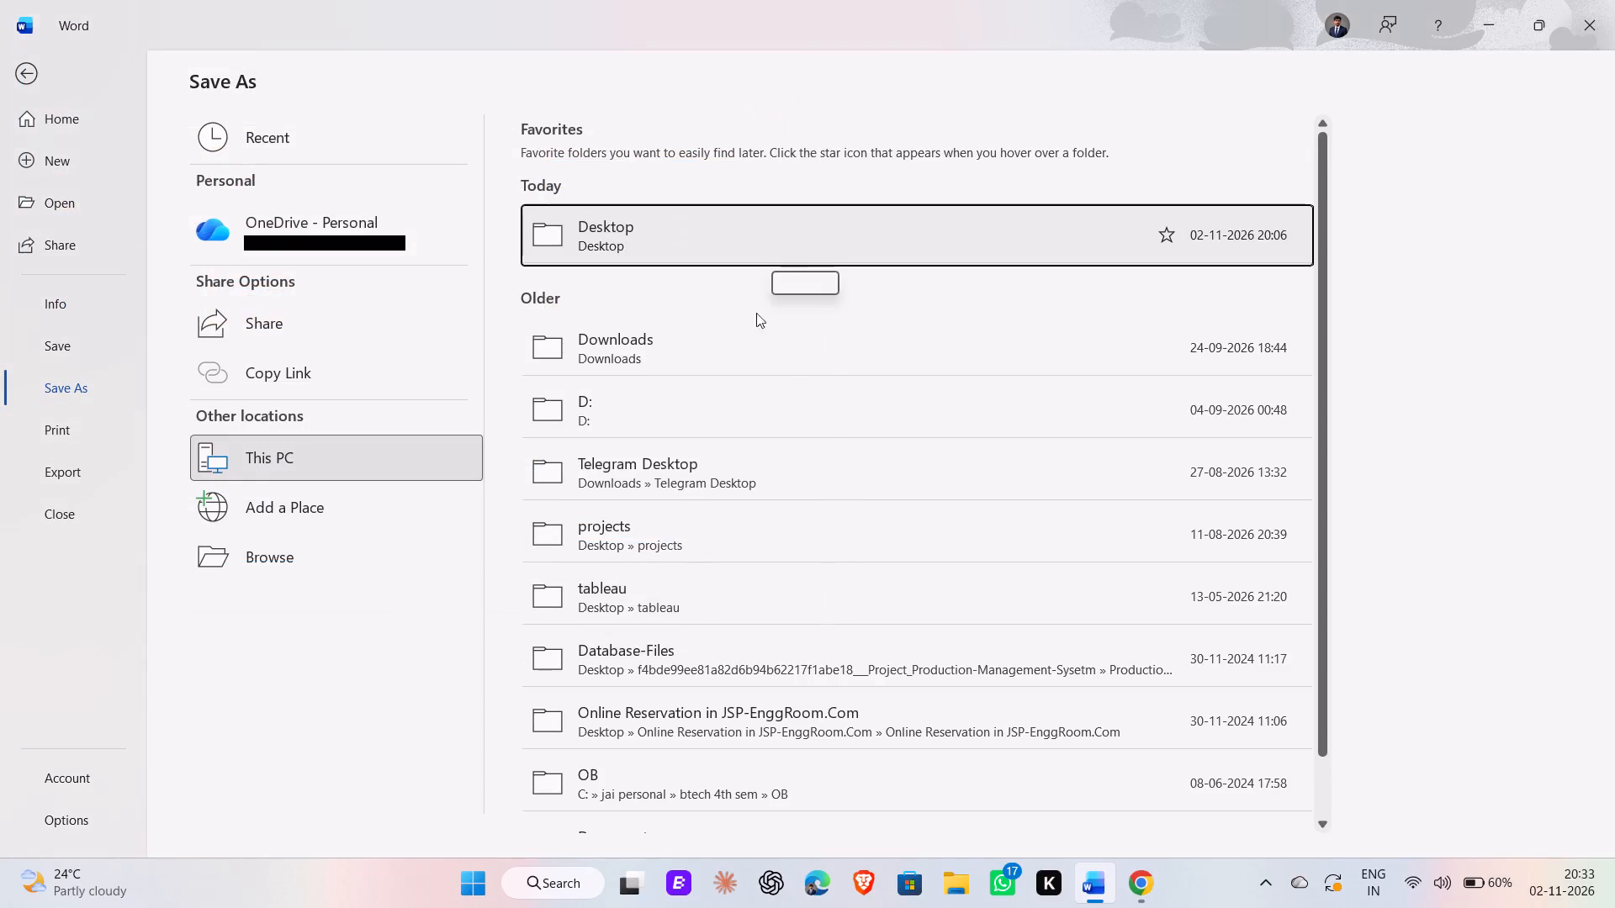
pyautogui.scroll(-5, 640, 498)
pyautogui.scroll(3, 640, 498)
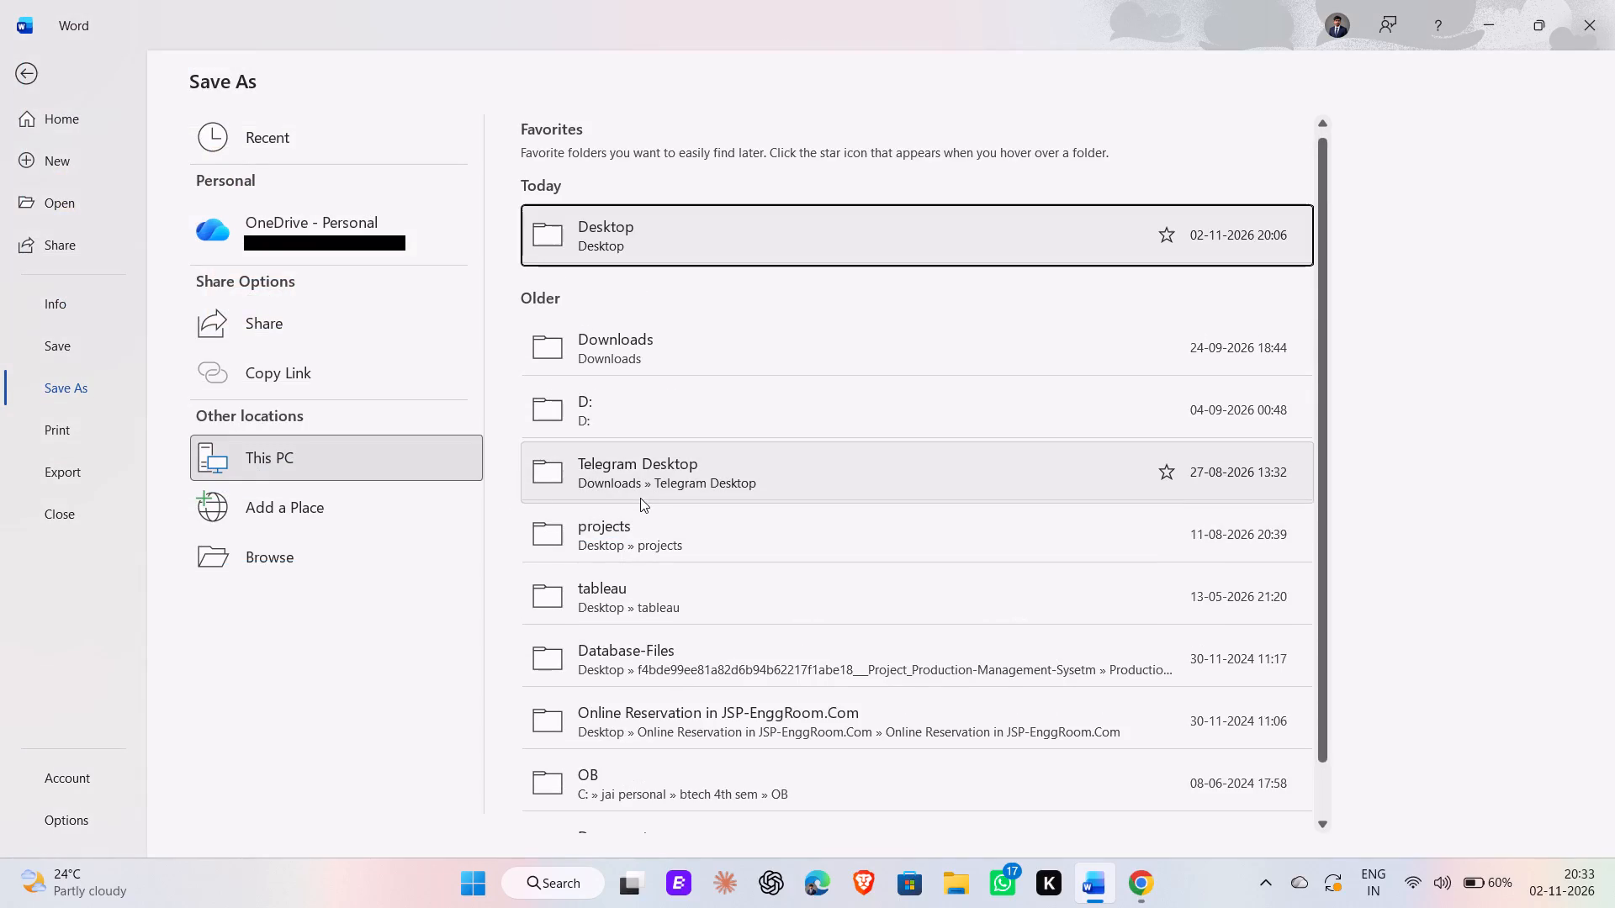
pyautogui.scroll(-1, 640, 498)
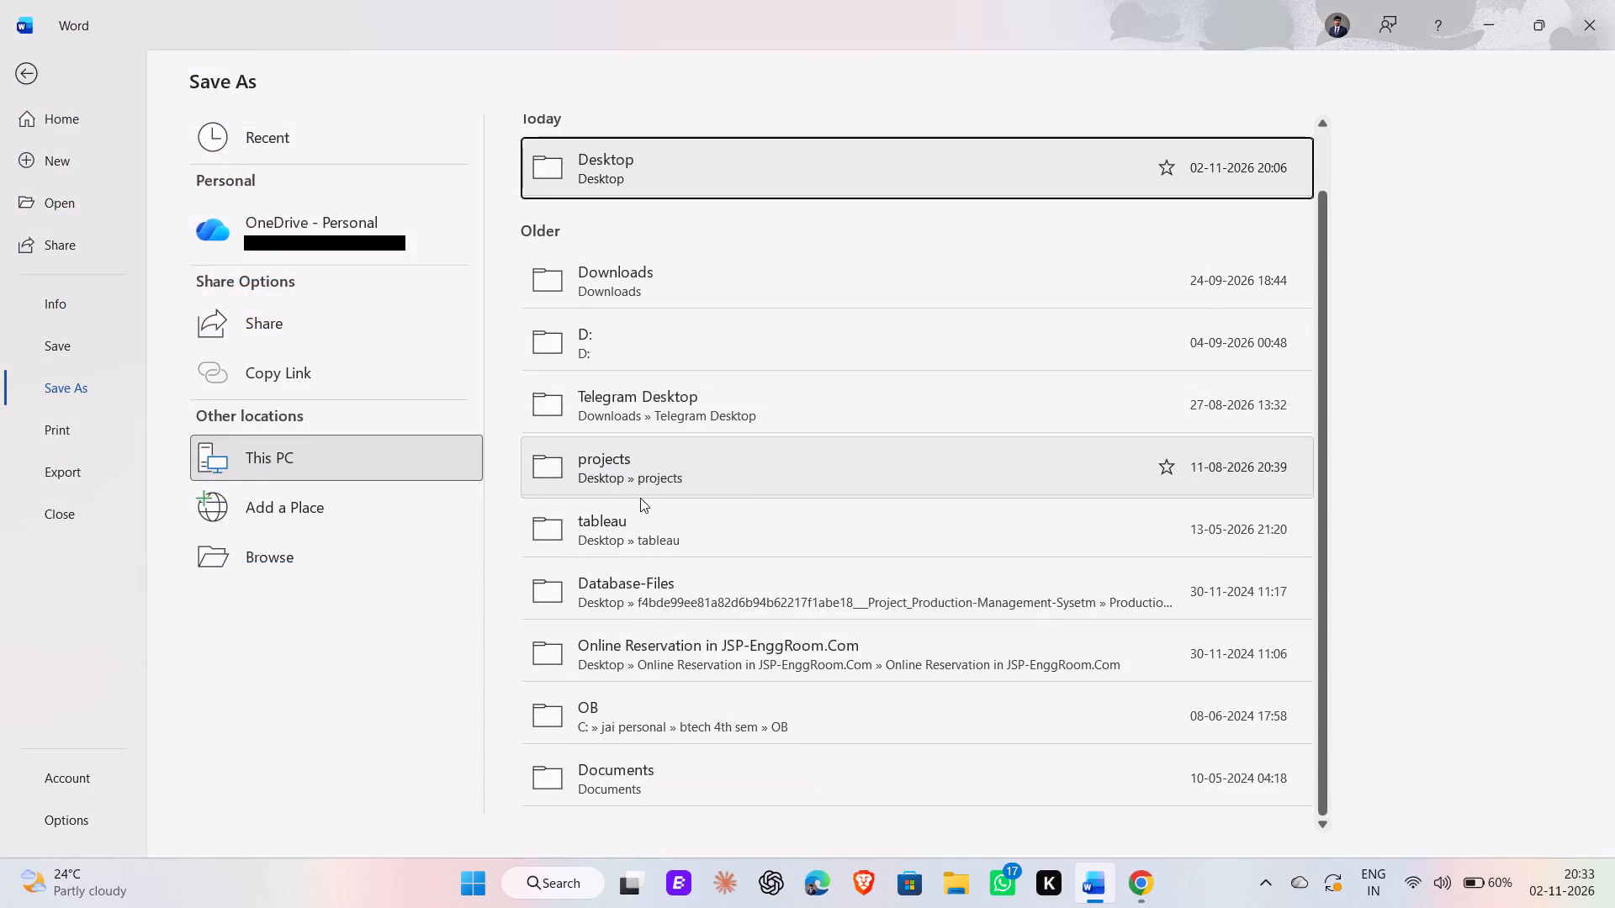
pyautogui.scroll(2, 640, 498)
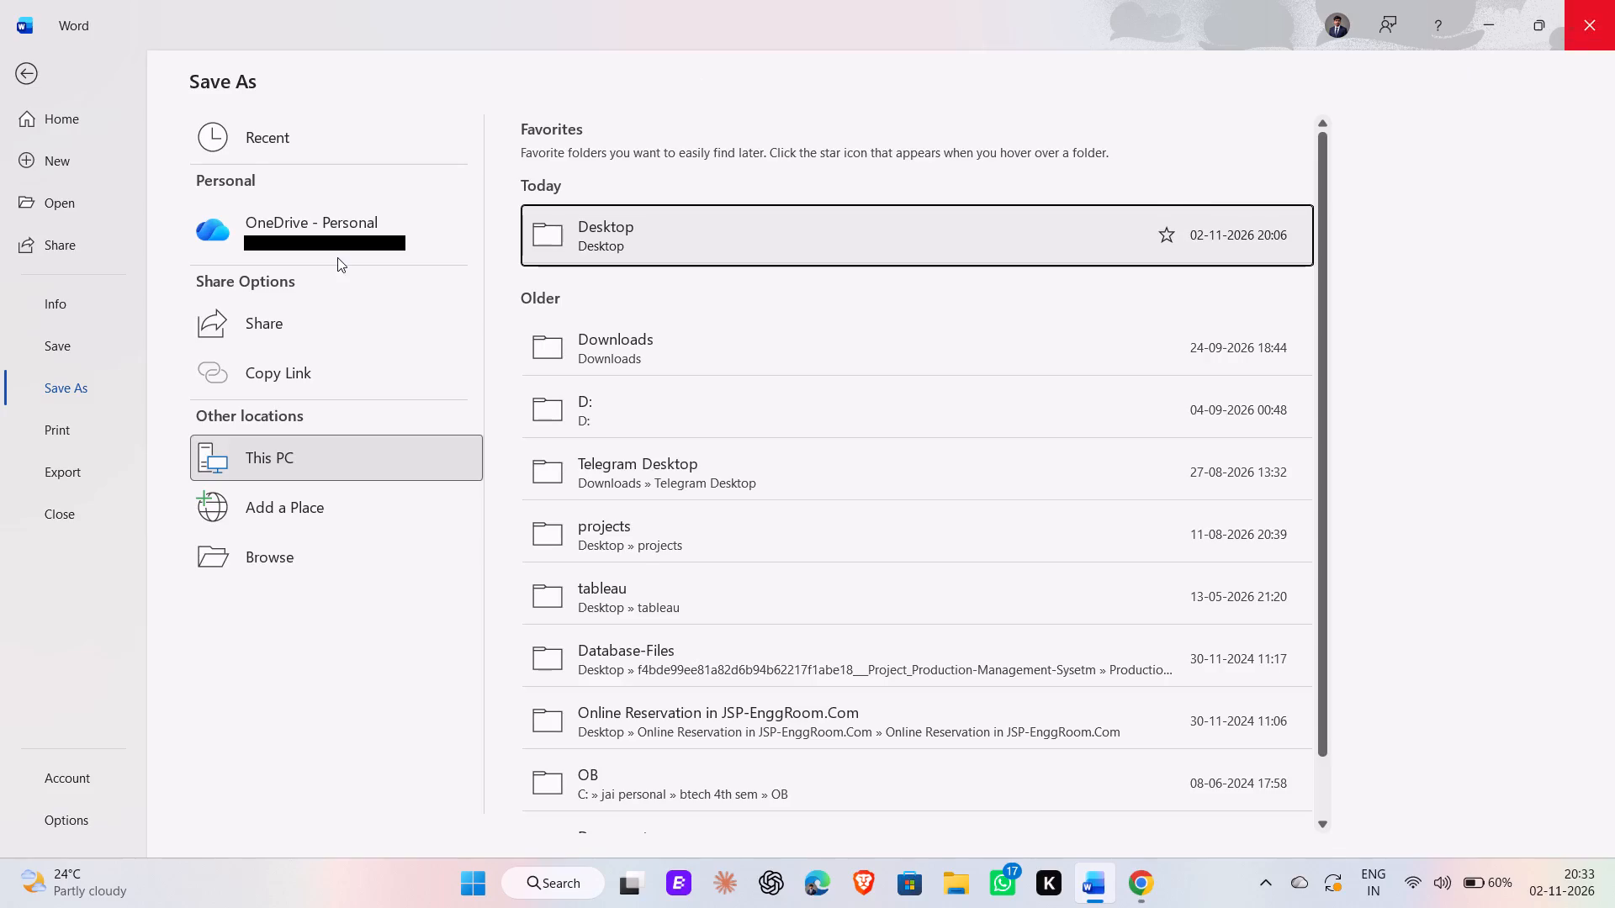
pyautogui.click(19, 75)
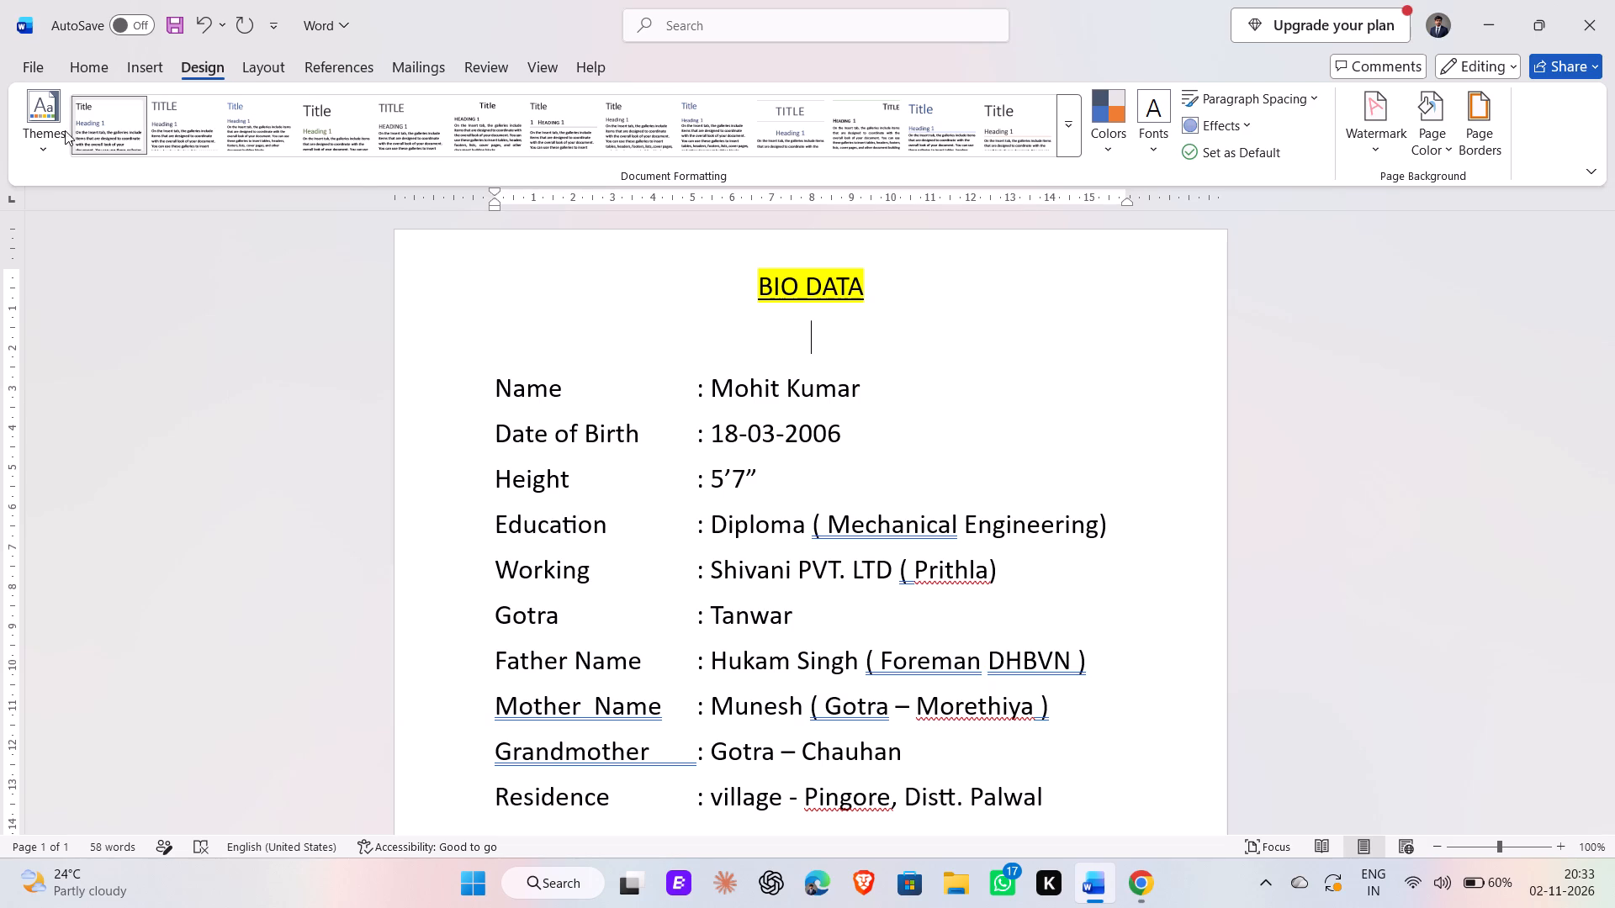
# Apply the Office theme to the bio data document.
pyautogui.click(34, 129)
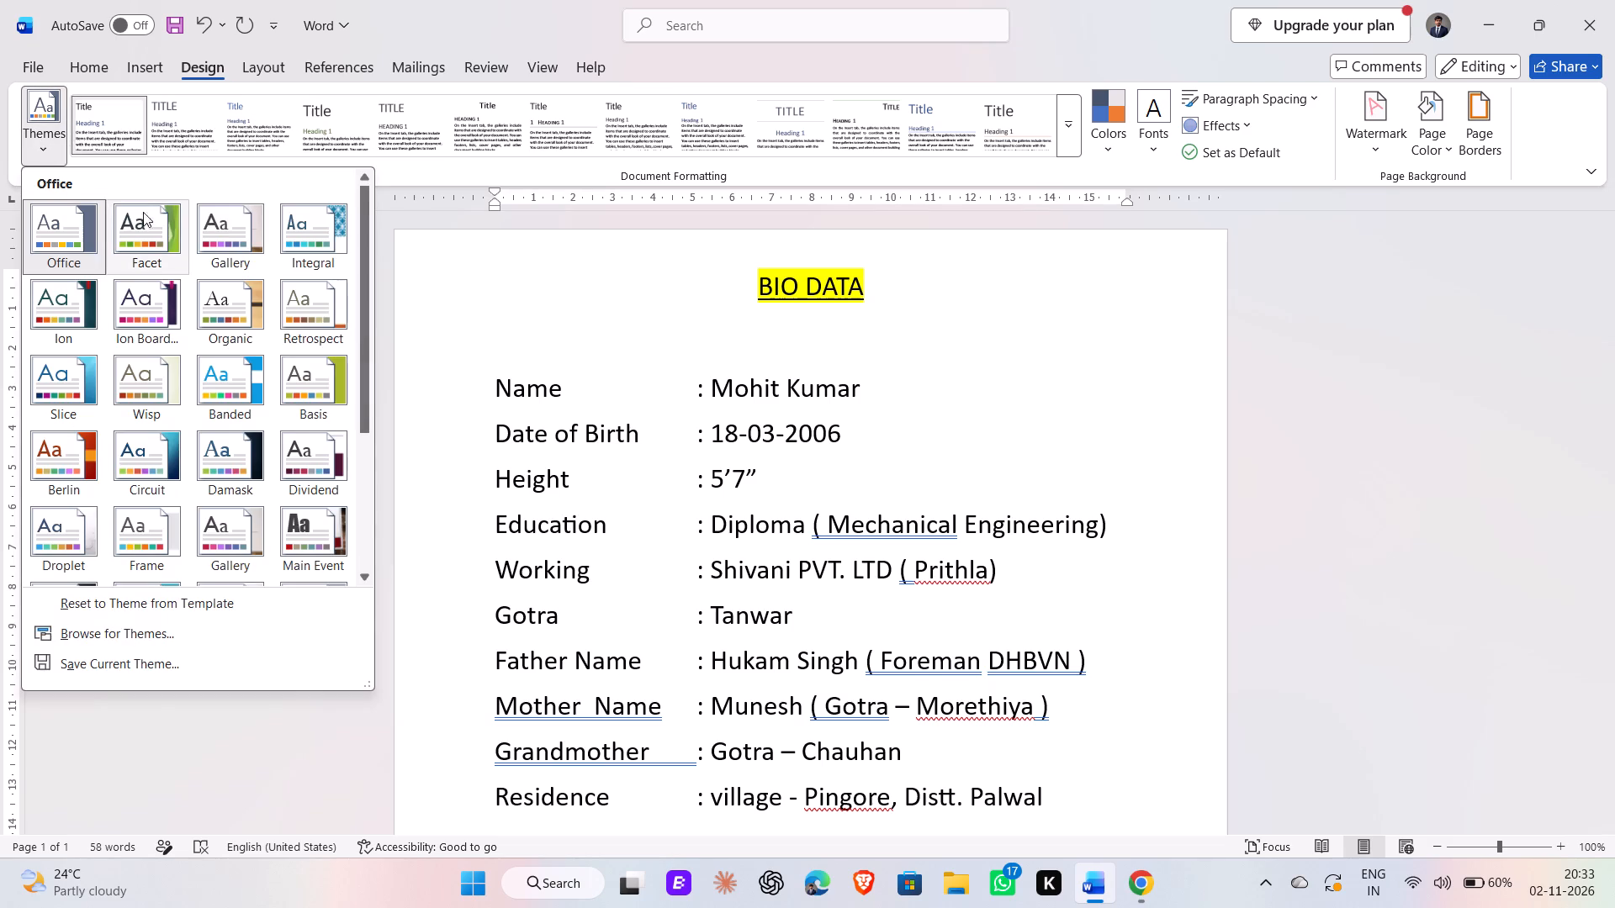
pyautogui.click(52, 228)
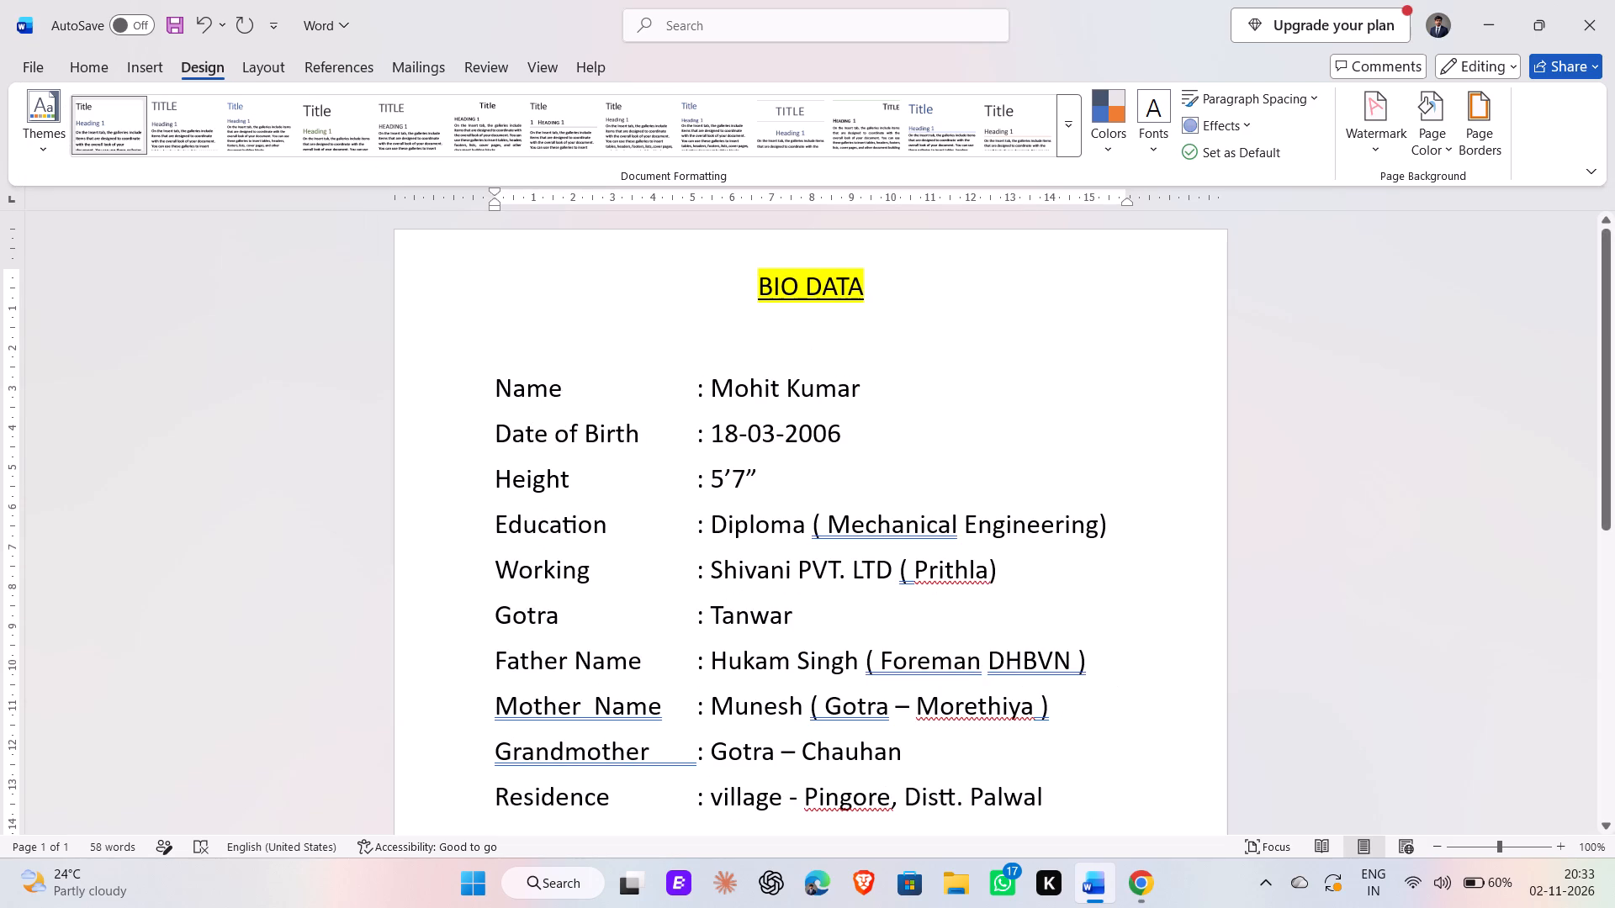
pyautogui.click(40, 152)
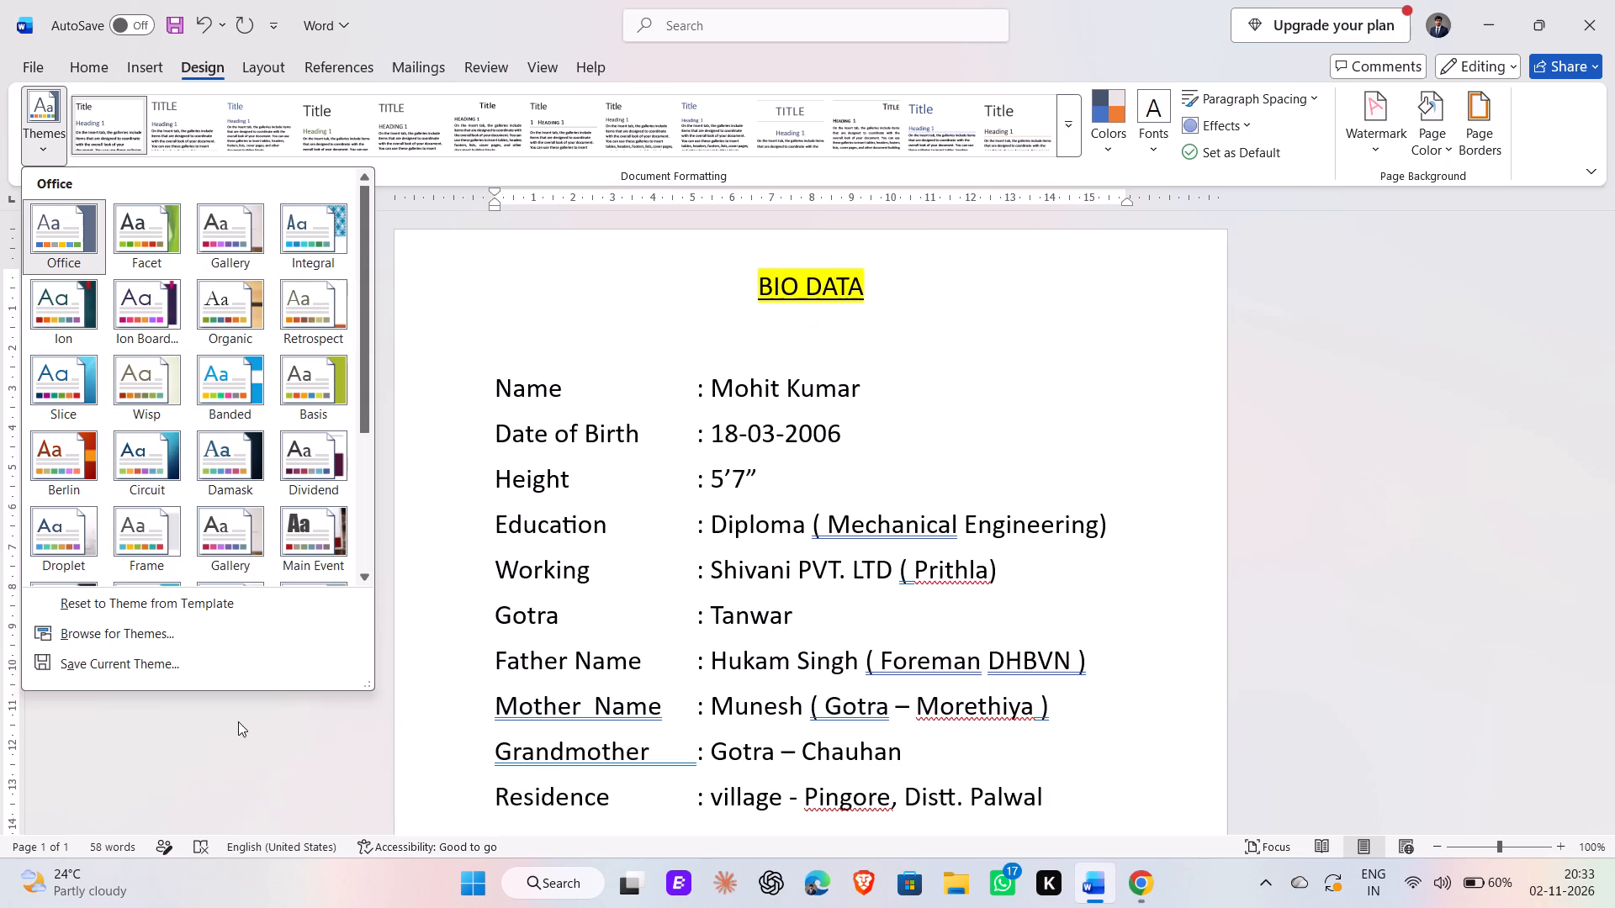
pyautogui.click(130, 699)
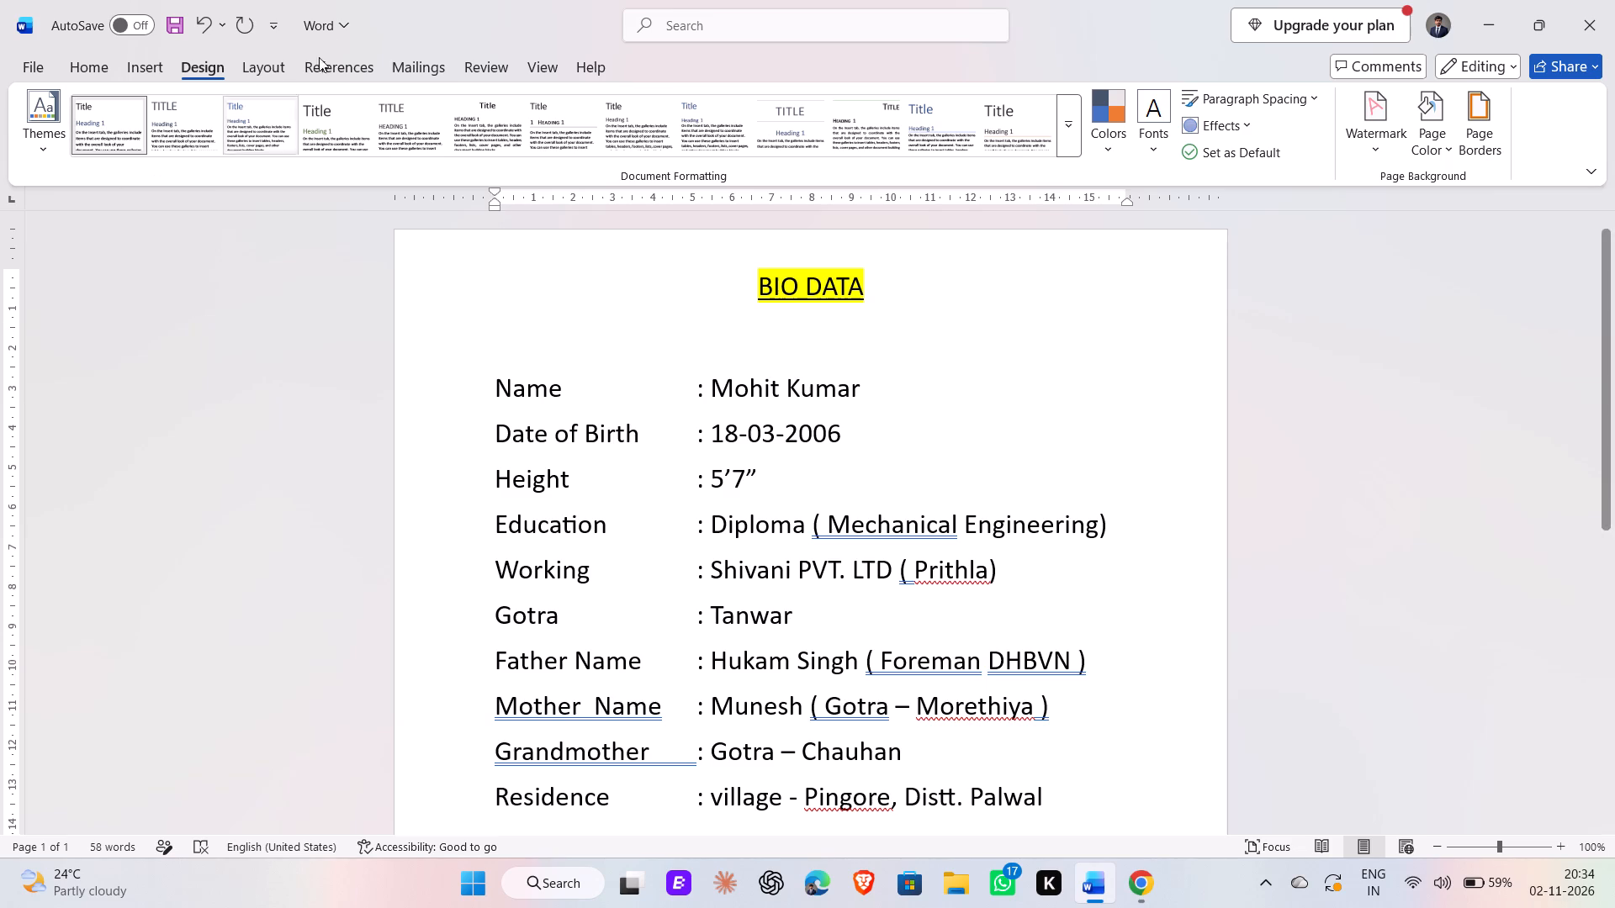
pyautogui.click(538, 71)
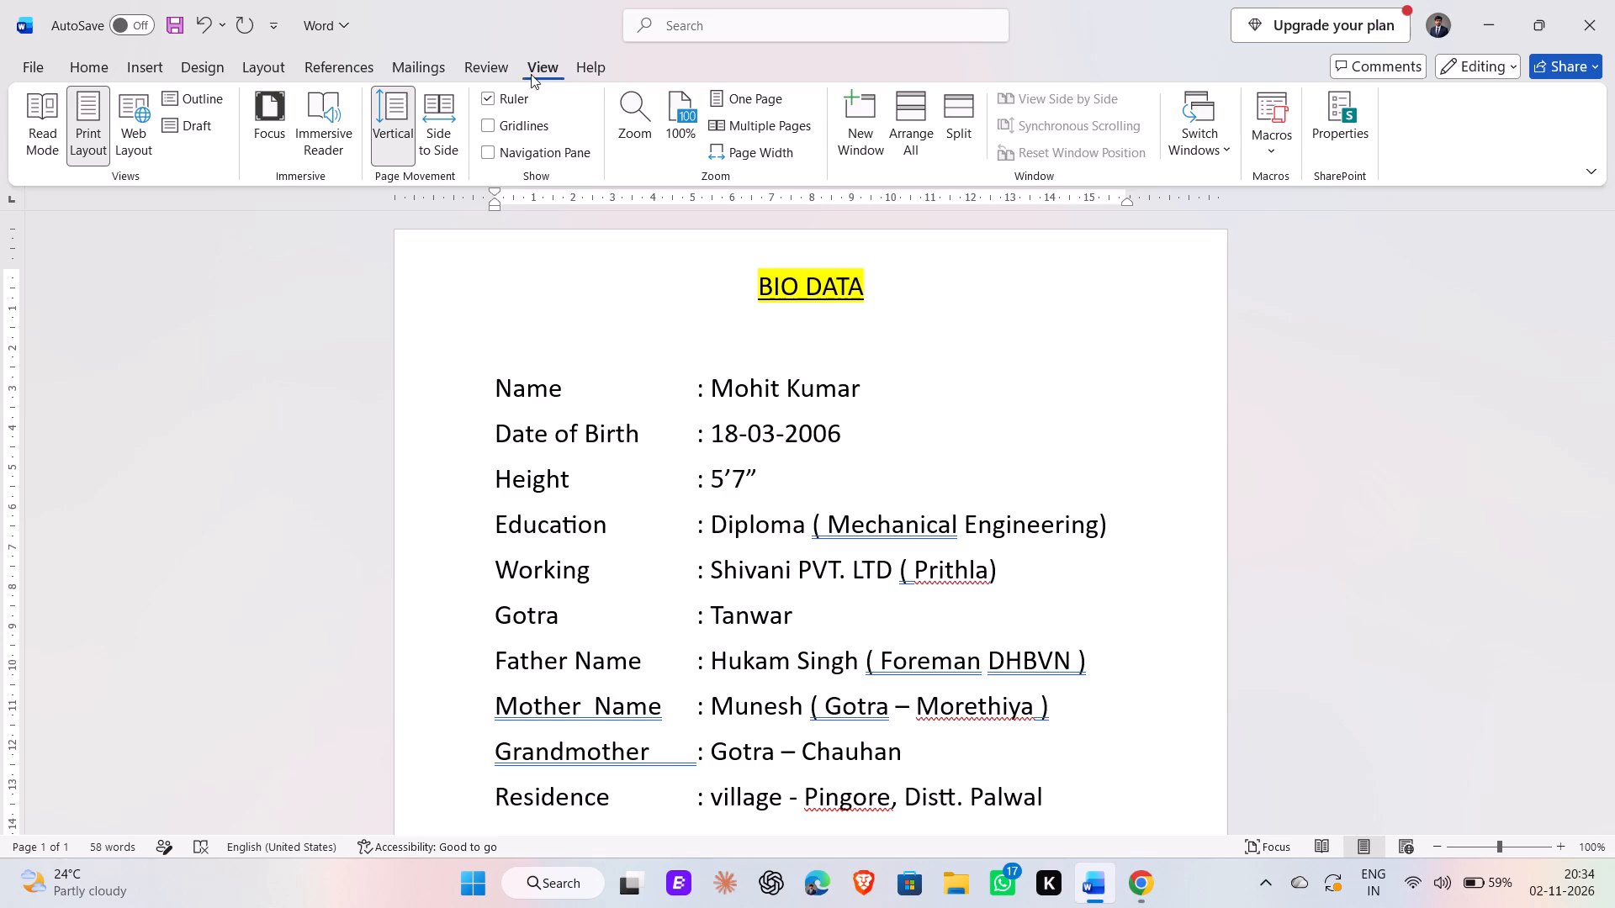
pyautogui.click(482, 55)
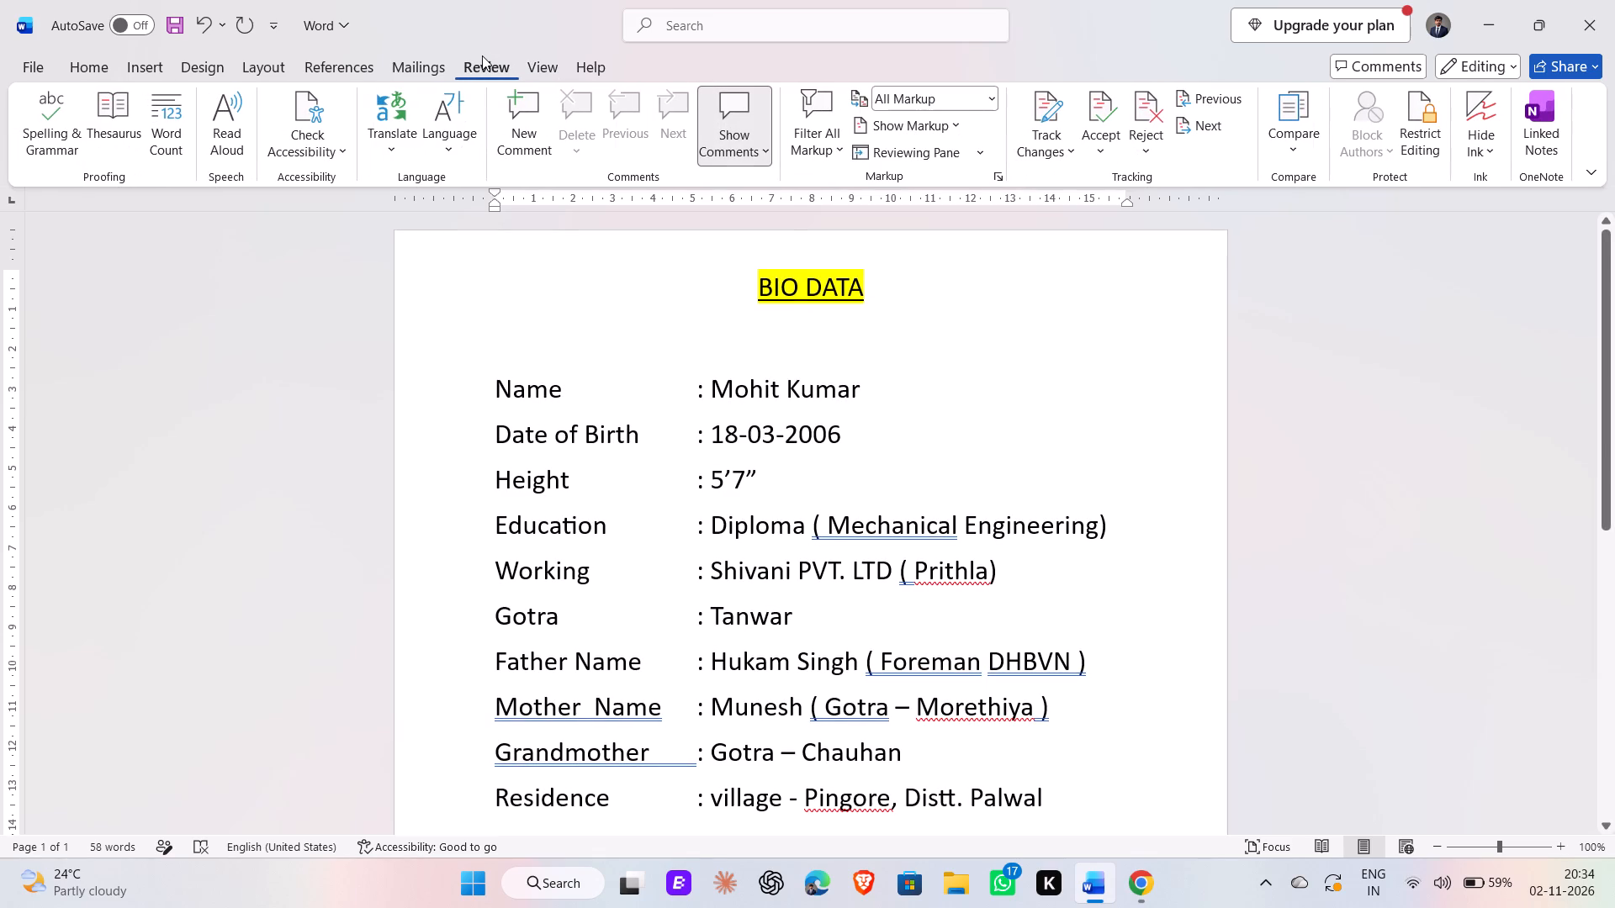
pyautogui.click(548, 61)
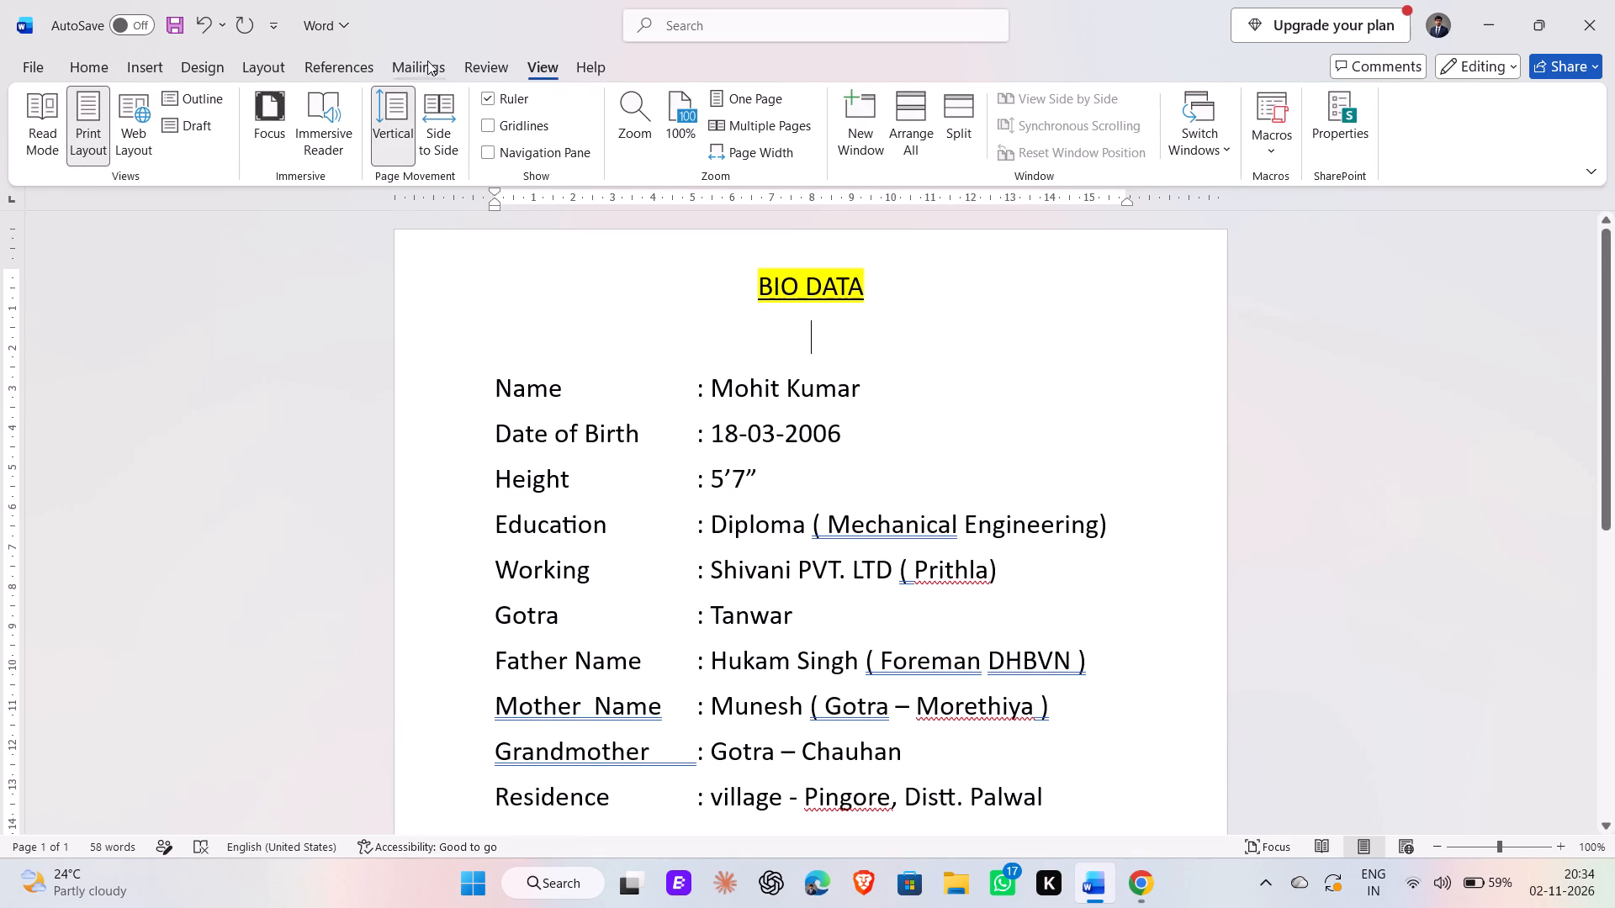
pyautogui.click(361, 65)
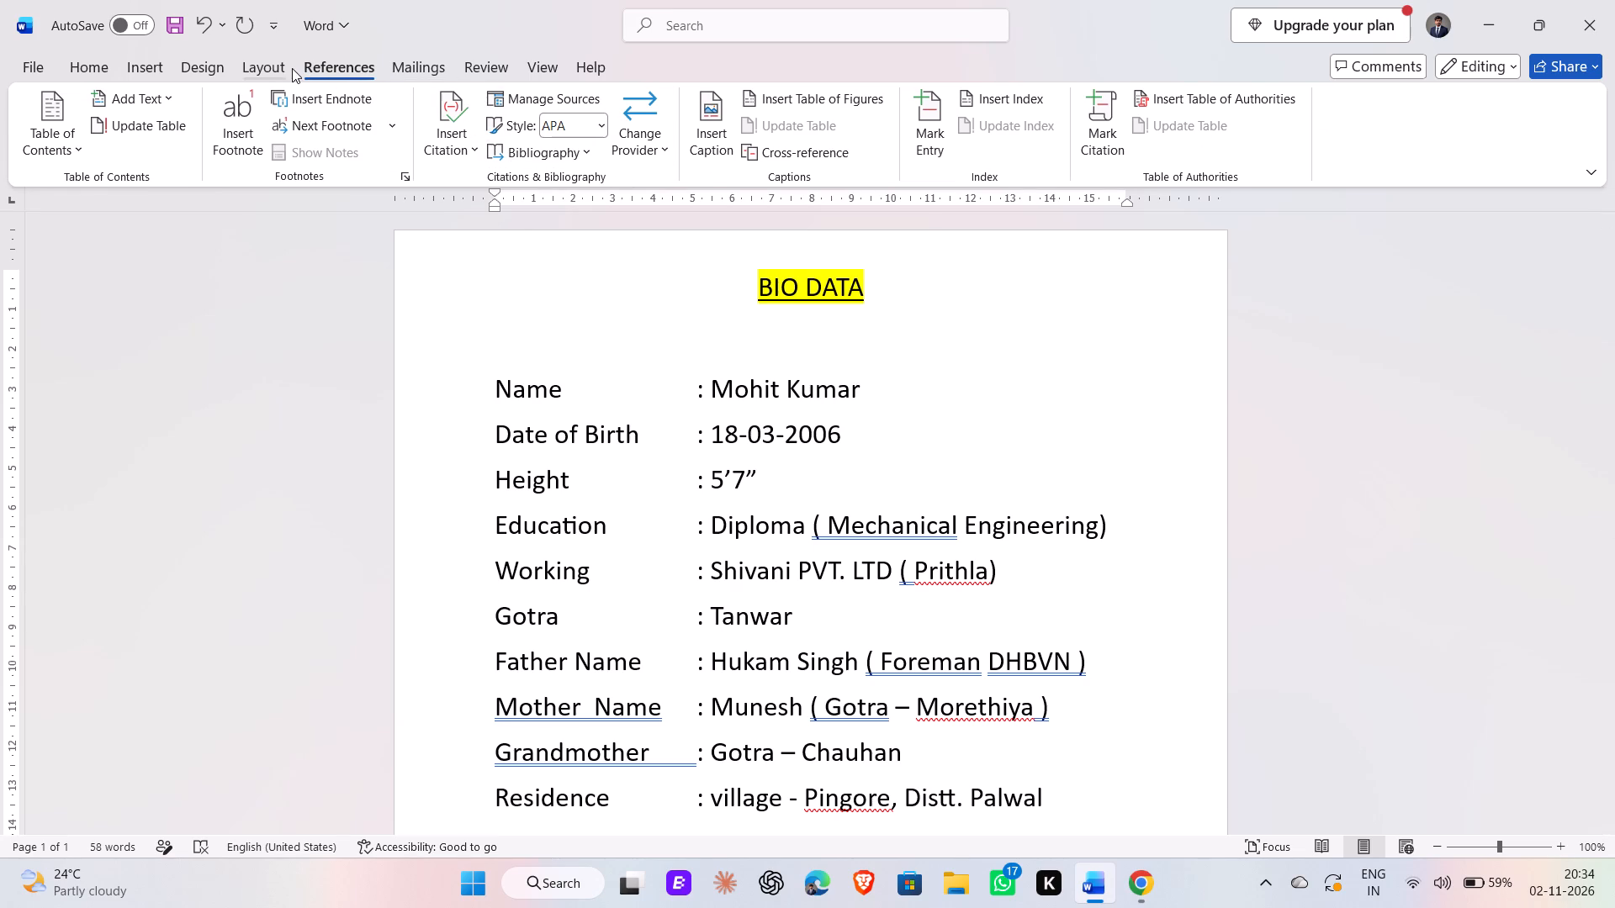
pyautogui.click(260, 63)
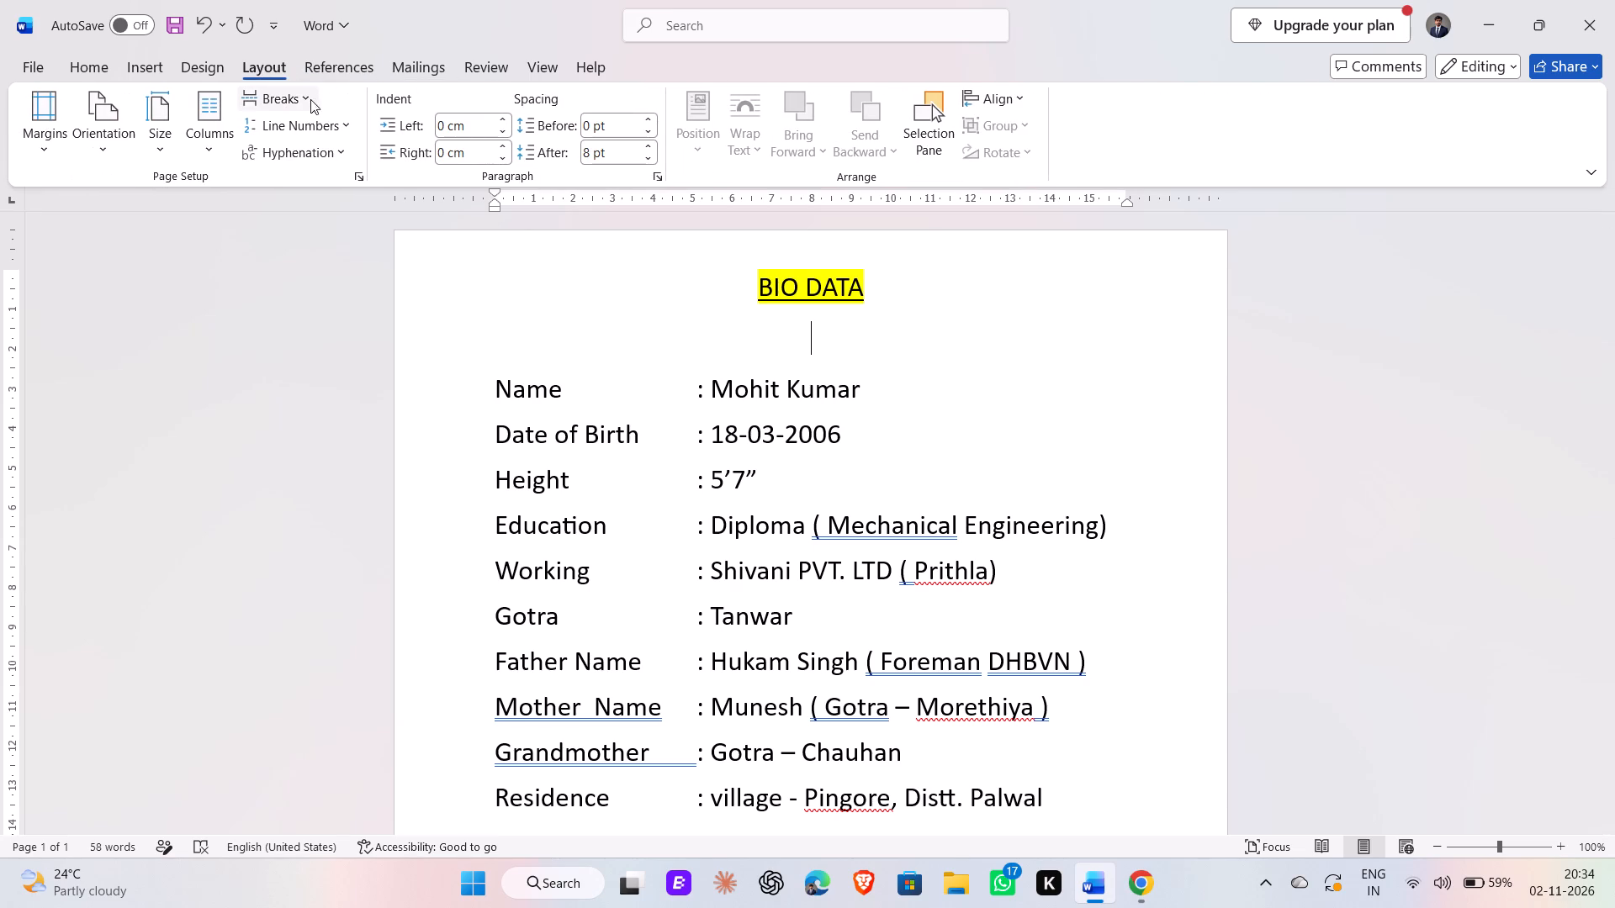
# Change the document's theme colors to the Office 2007 - 2010 set.
pyautogui.click(204, 62)
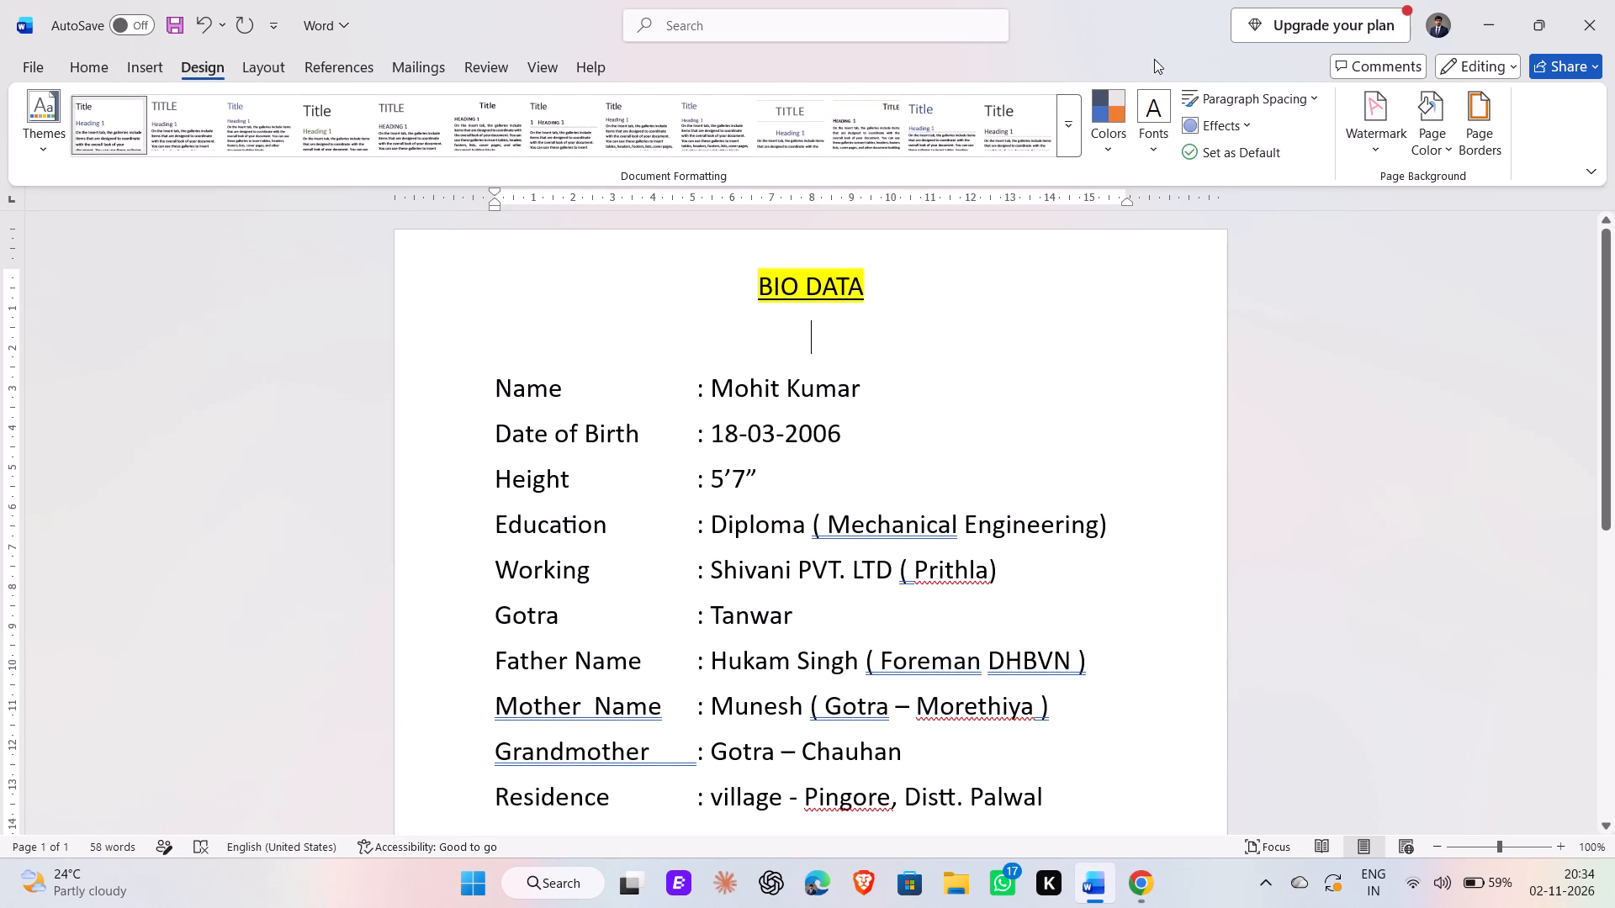
pyautogui.click(1097, 146)
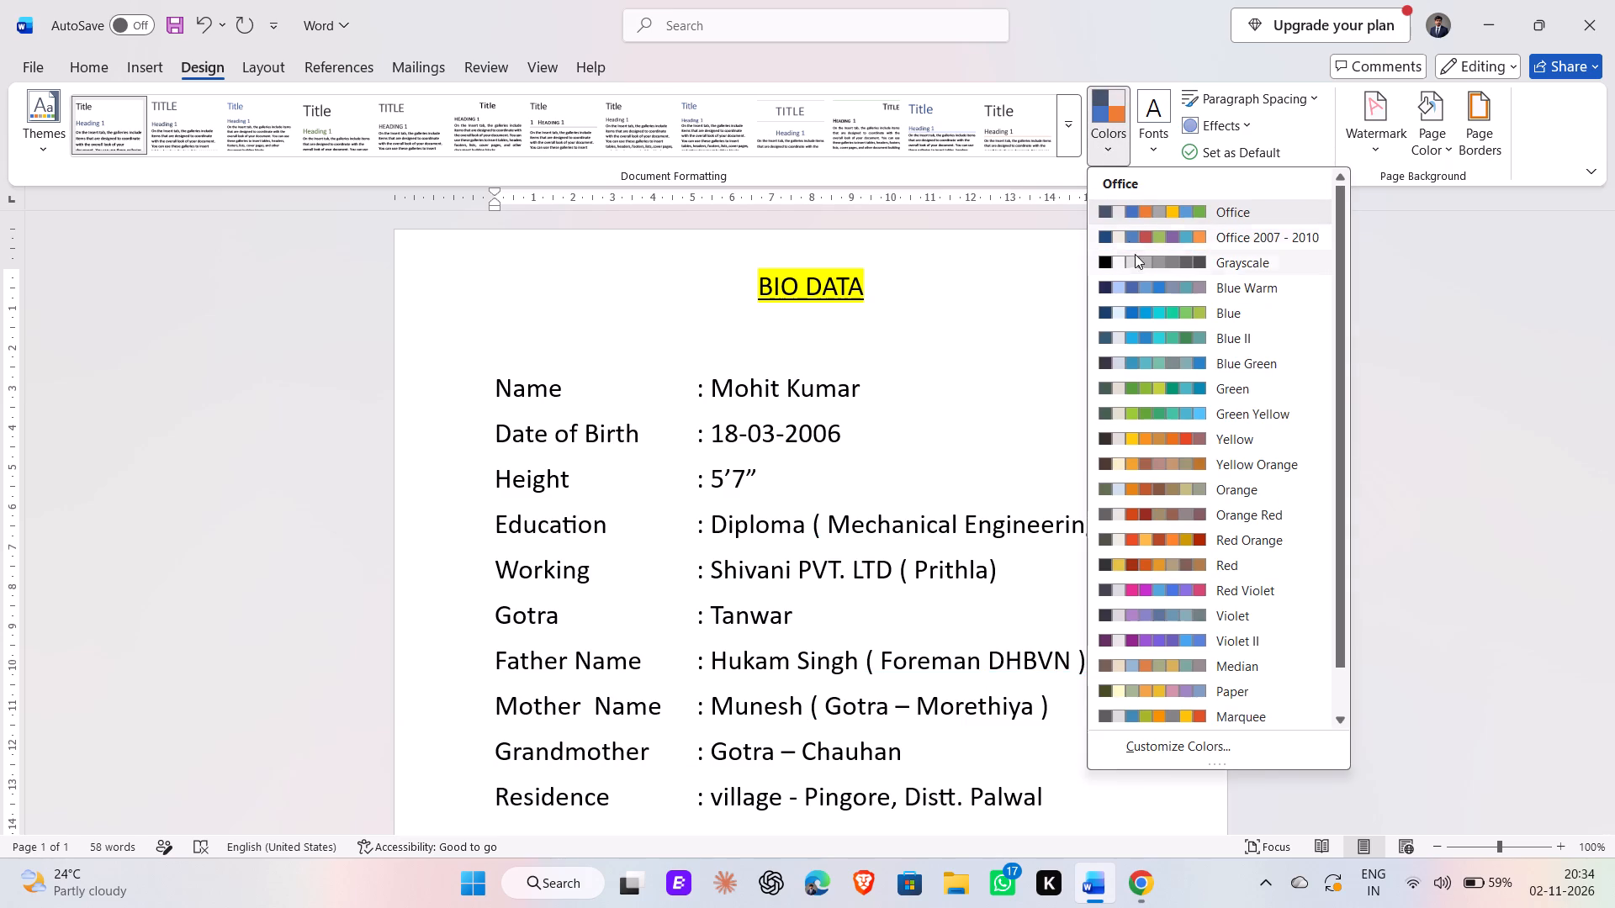
pyautogui.click(1157, 240)
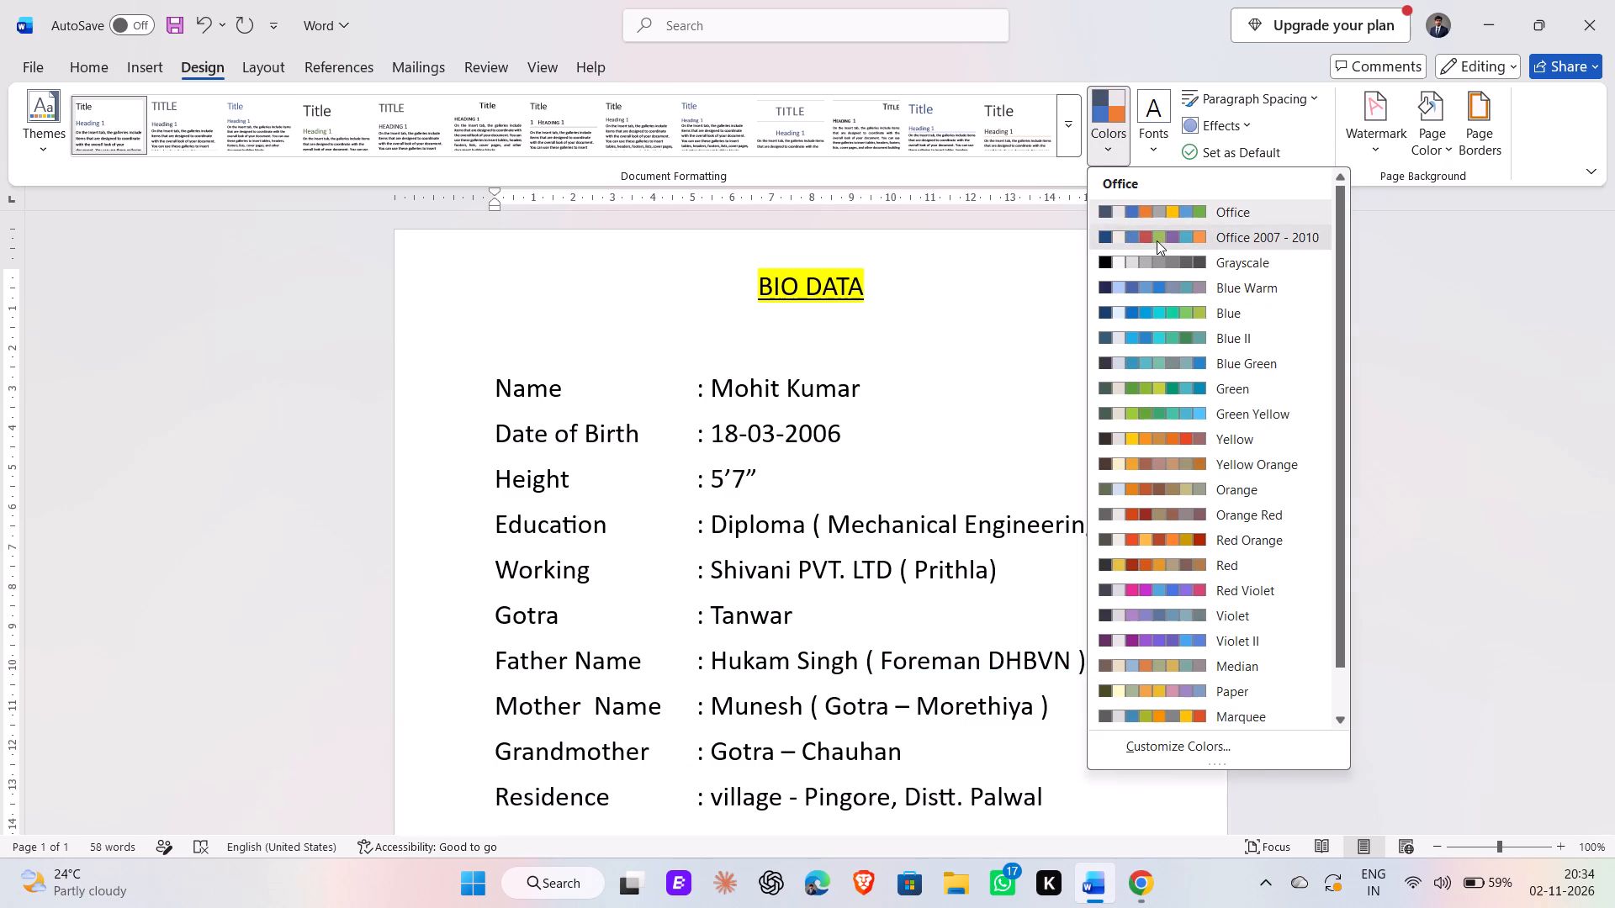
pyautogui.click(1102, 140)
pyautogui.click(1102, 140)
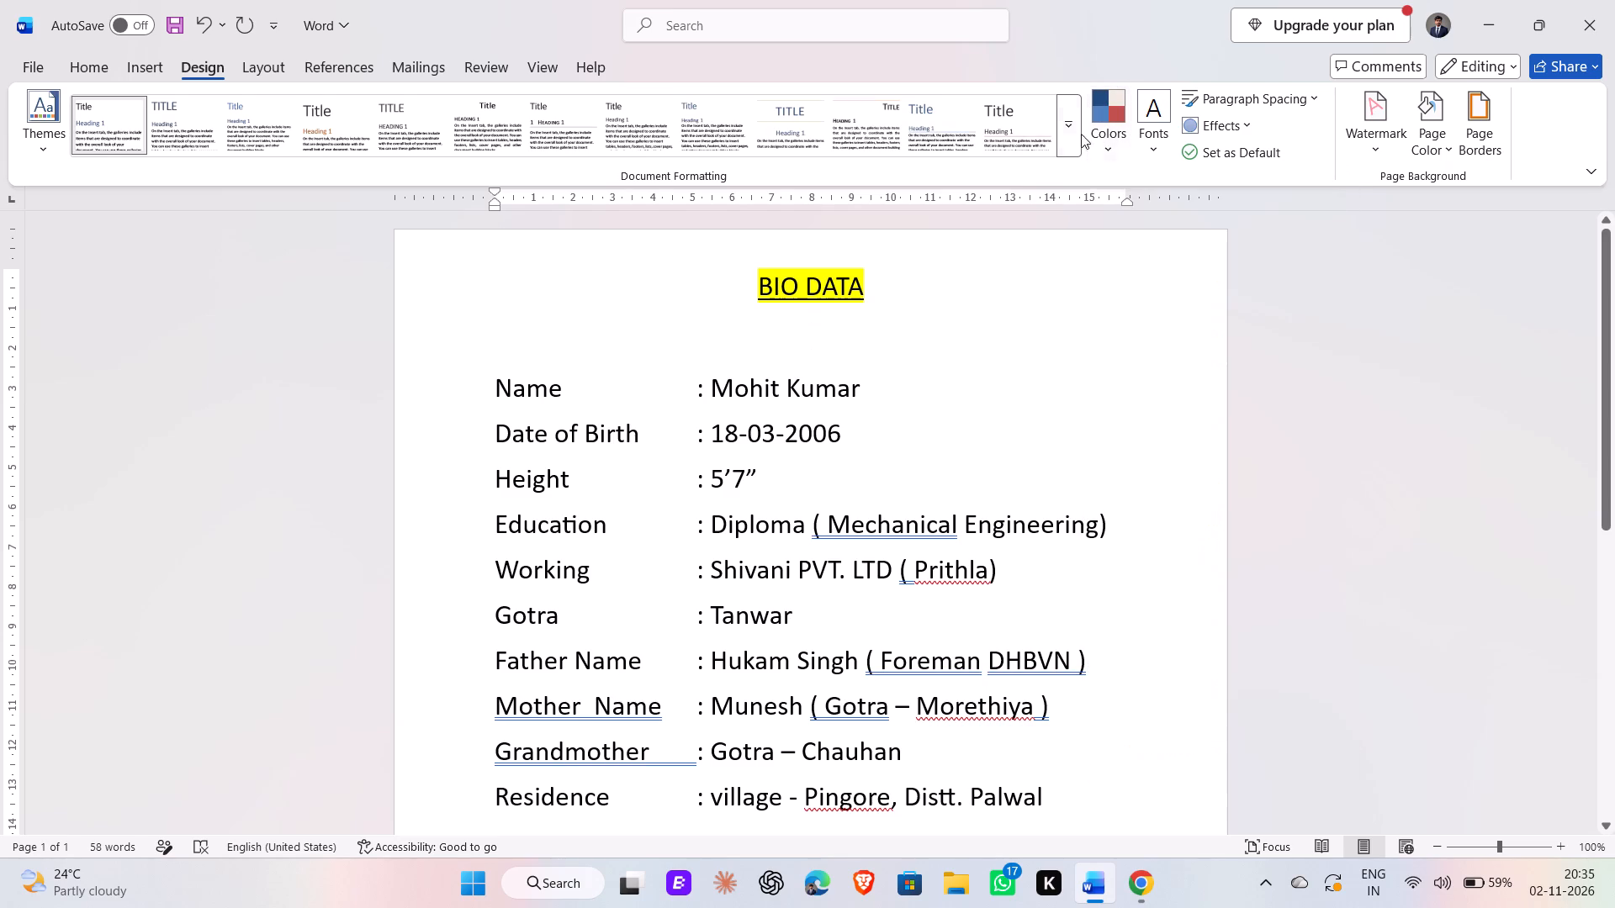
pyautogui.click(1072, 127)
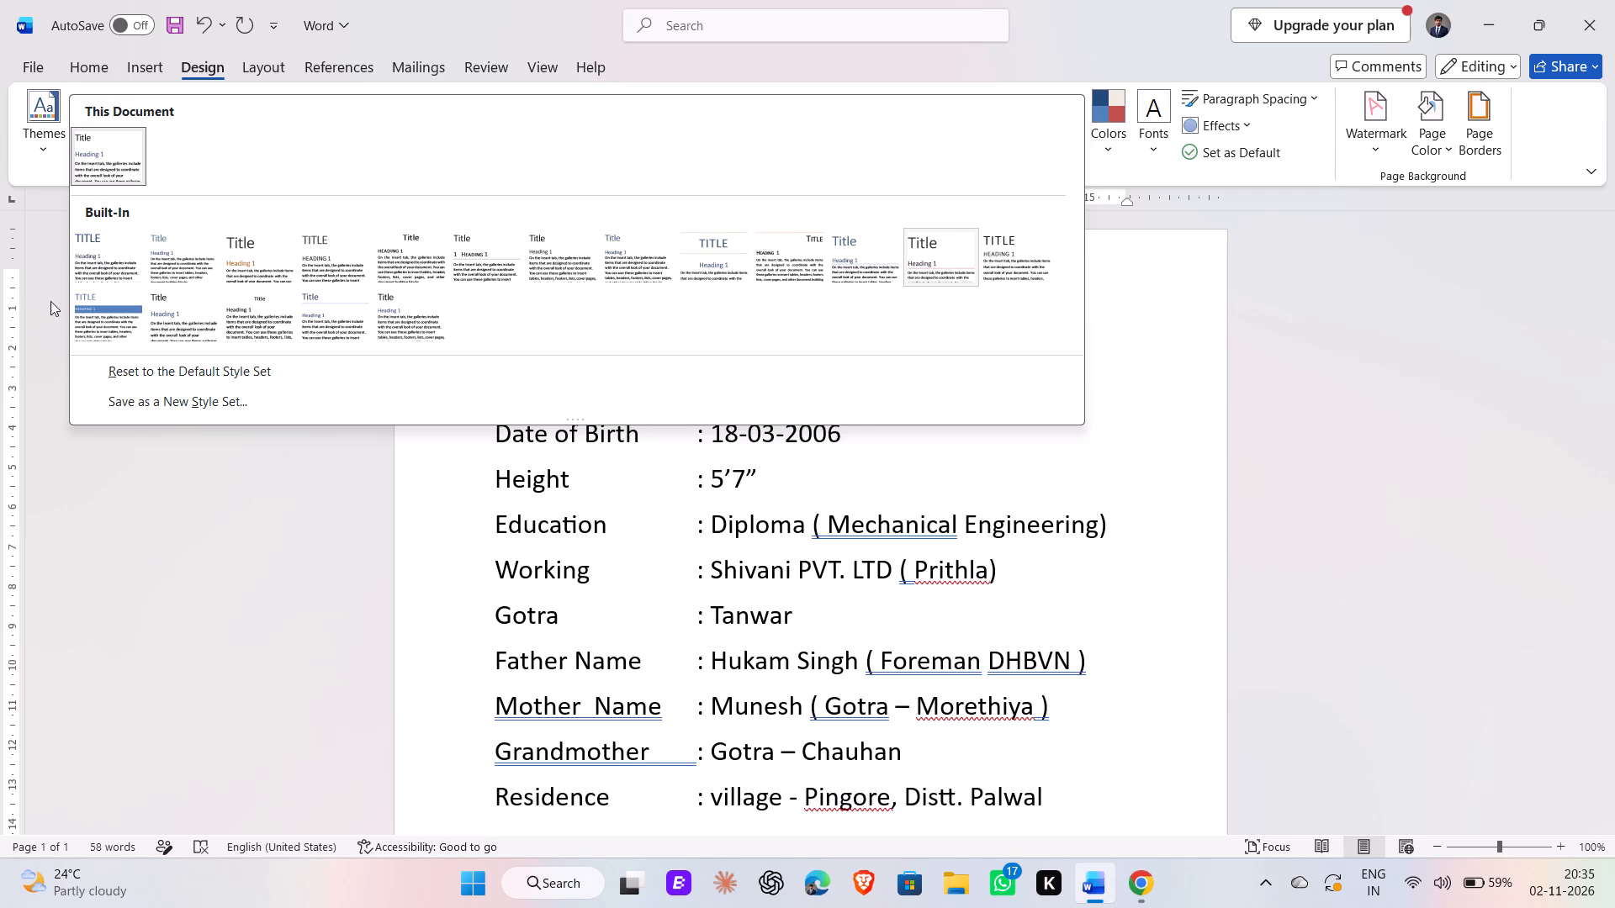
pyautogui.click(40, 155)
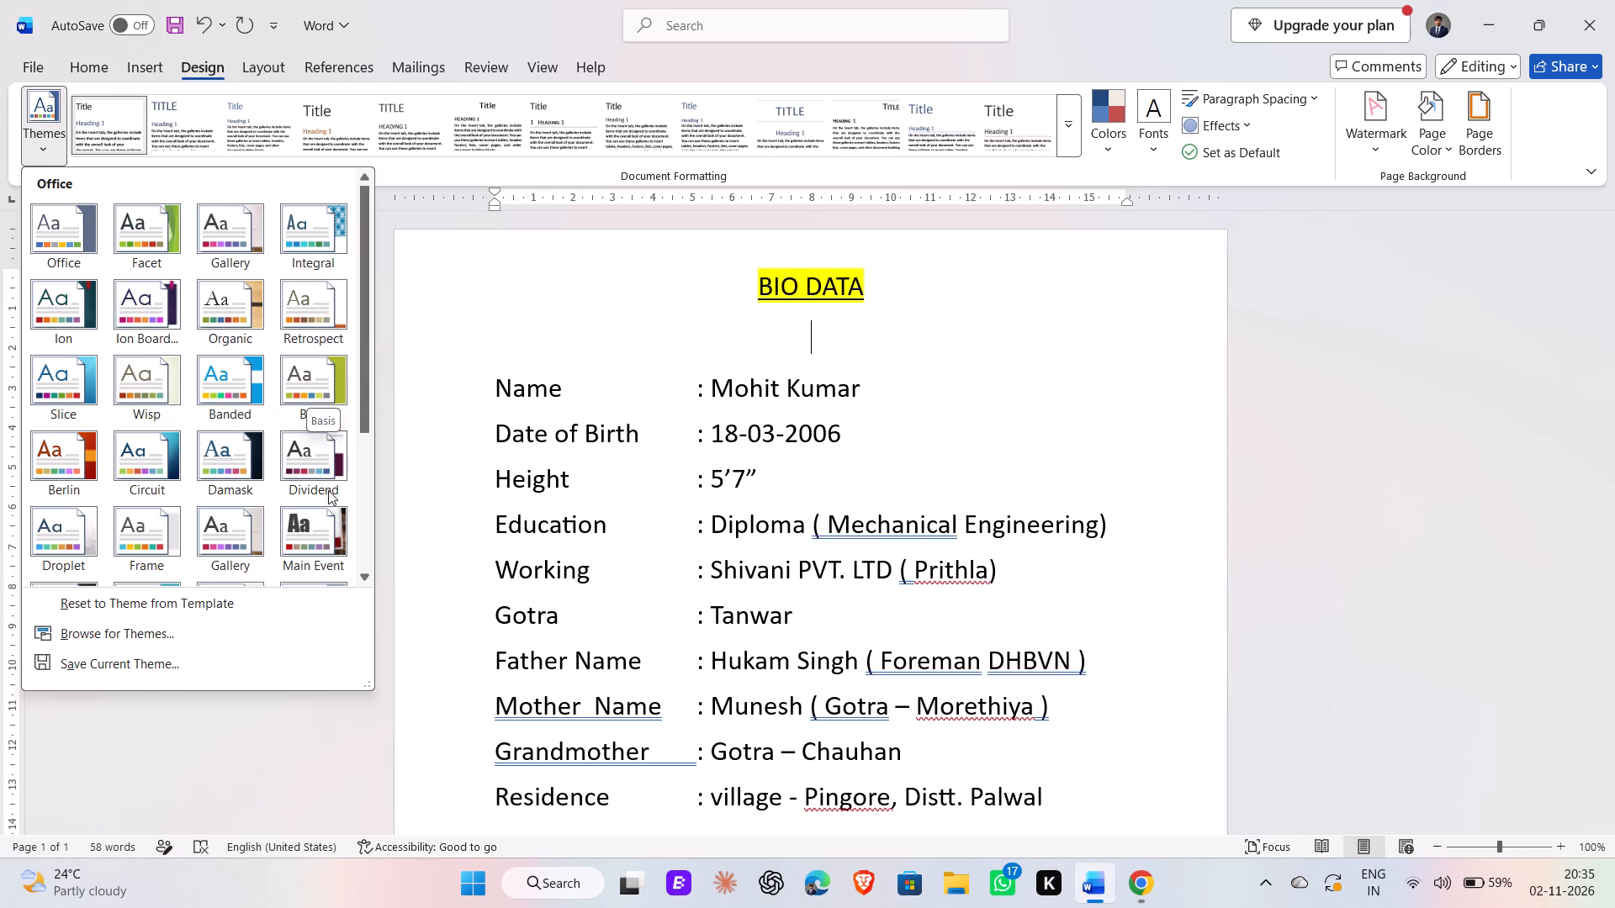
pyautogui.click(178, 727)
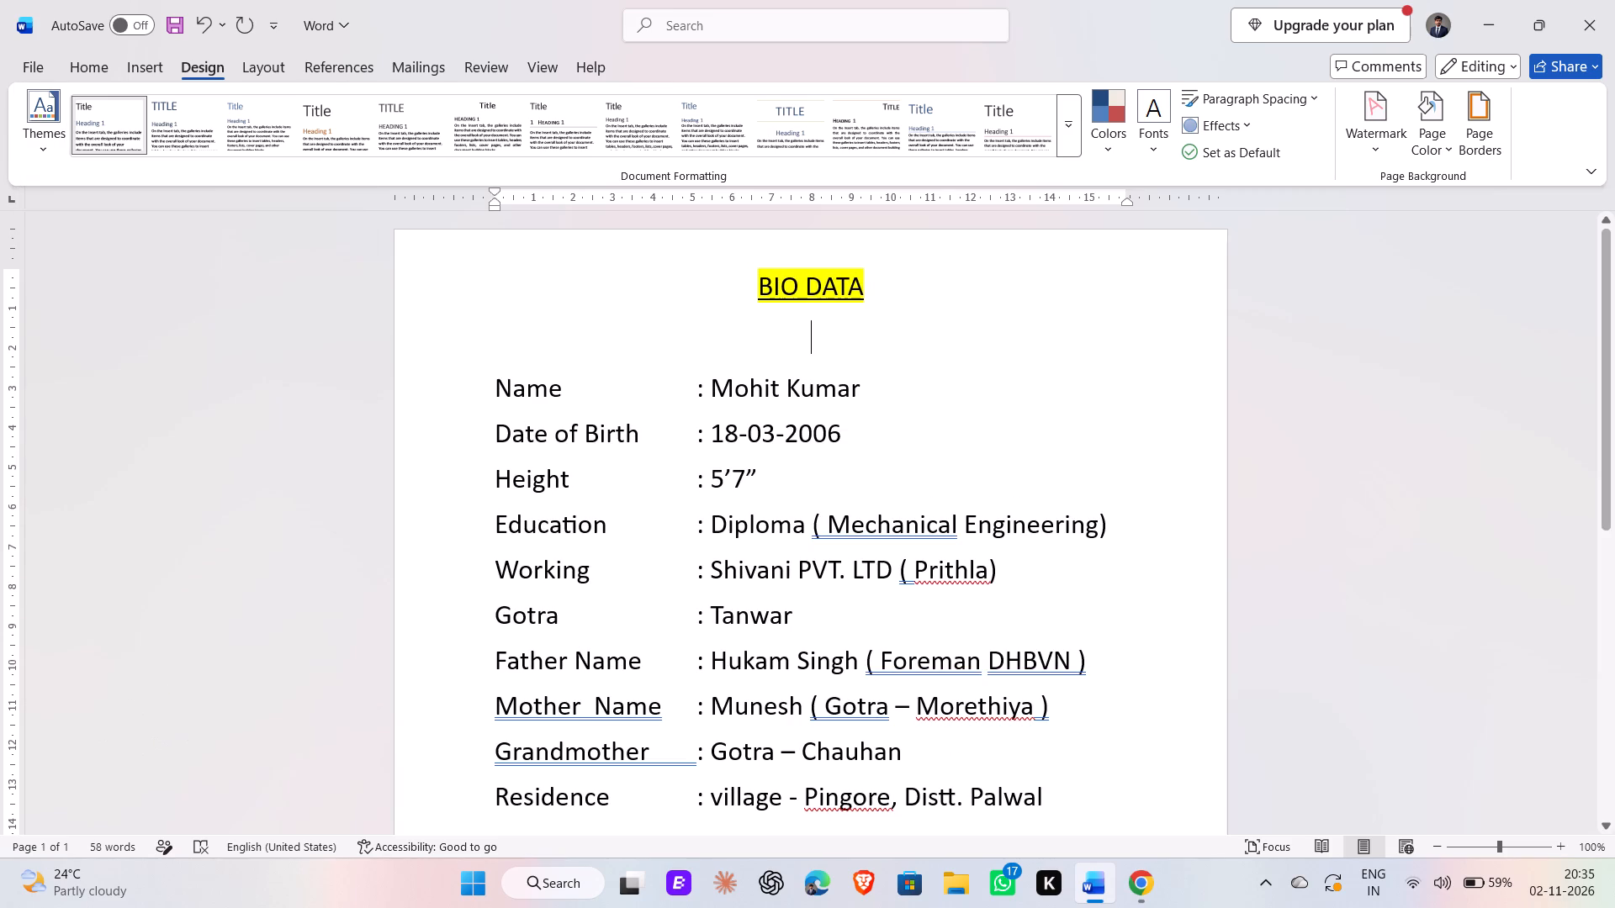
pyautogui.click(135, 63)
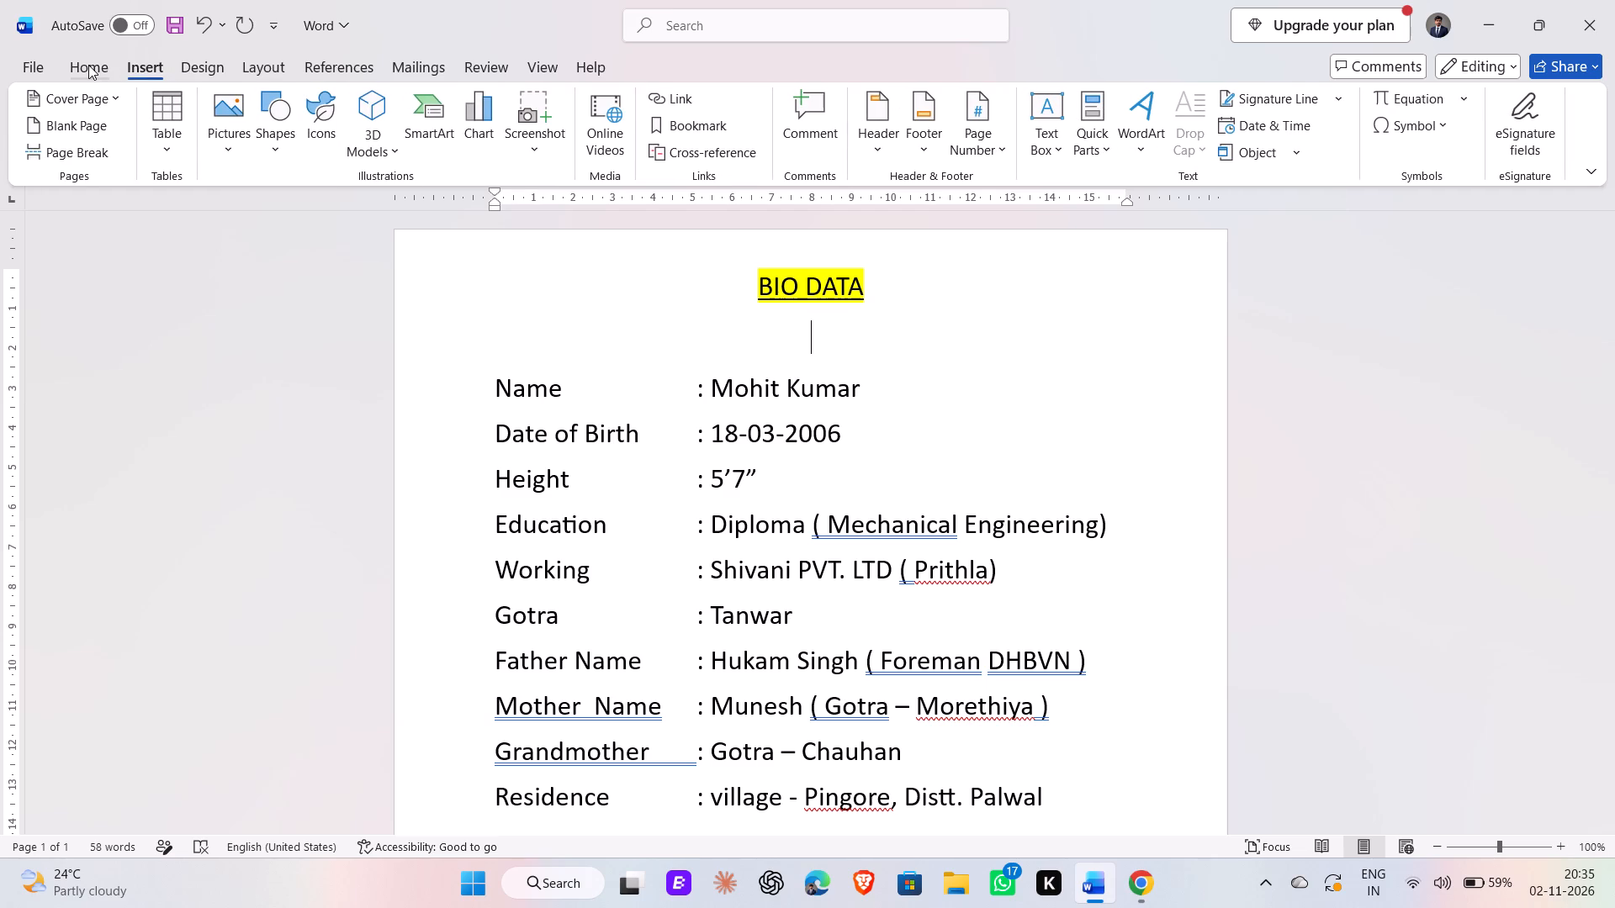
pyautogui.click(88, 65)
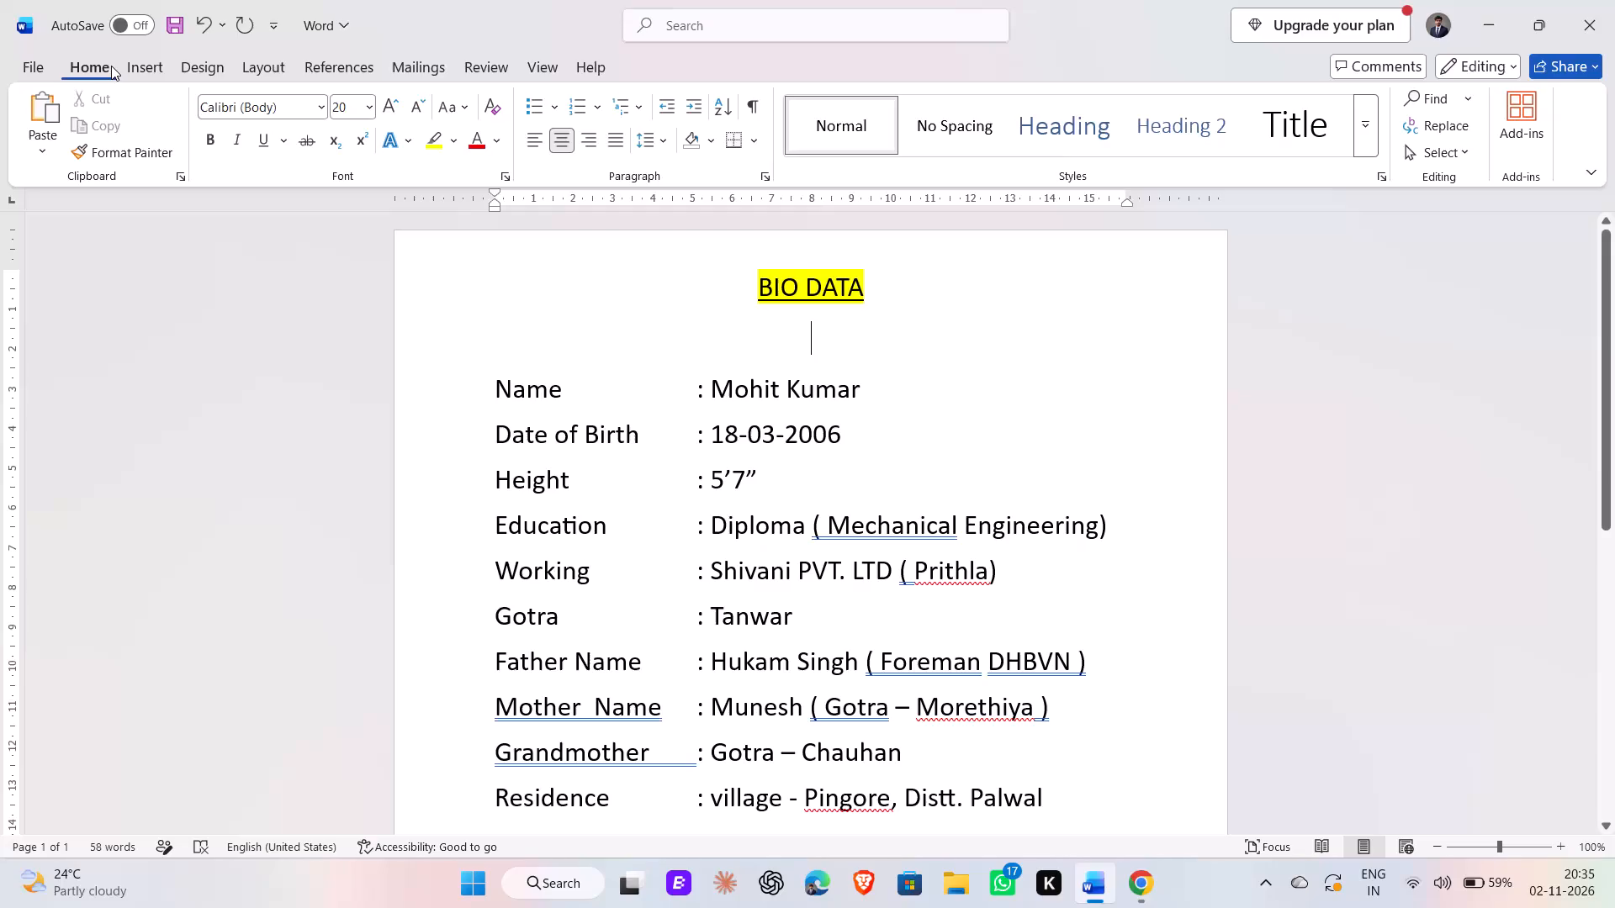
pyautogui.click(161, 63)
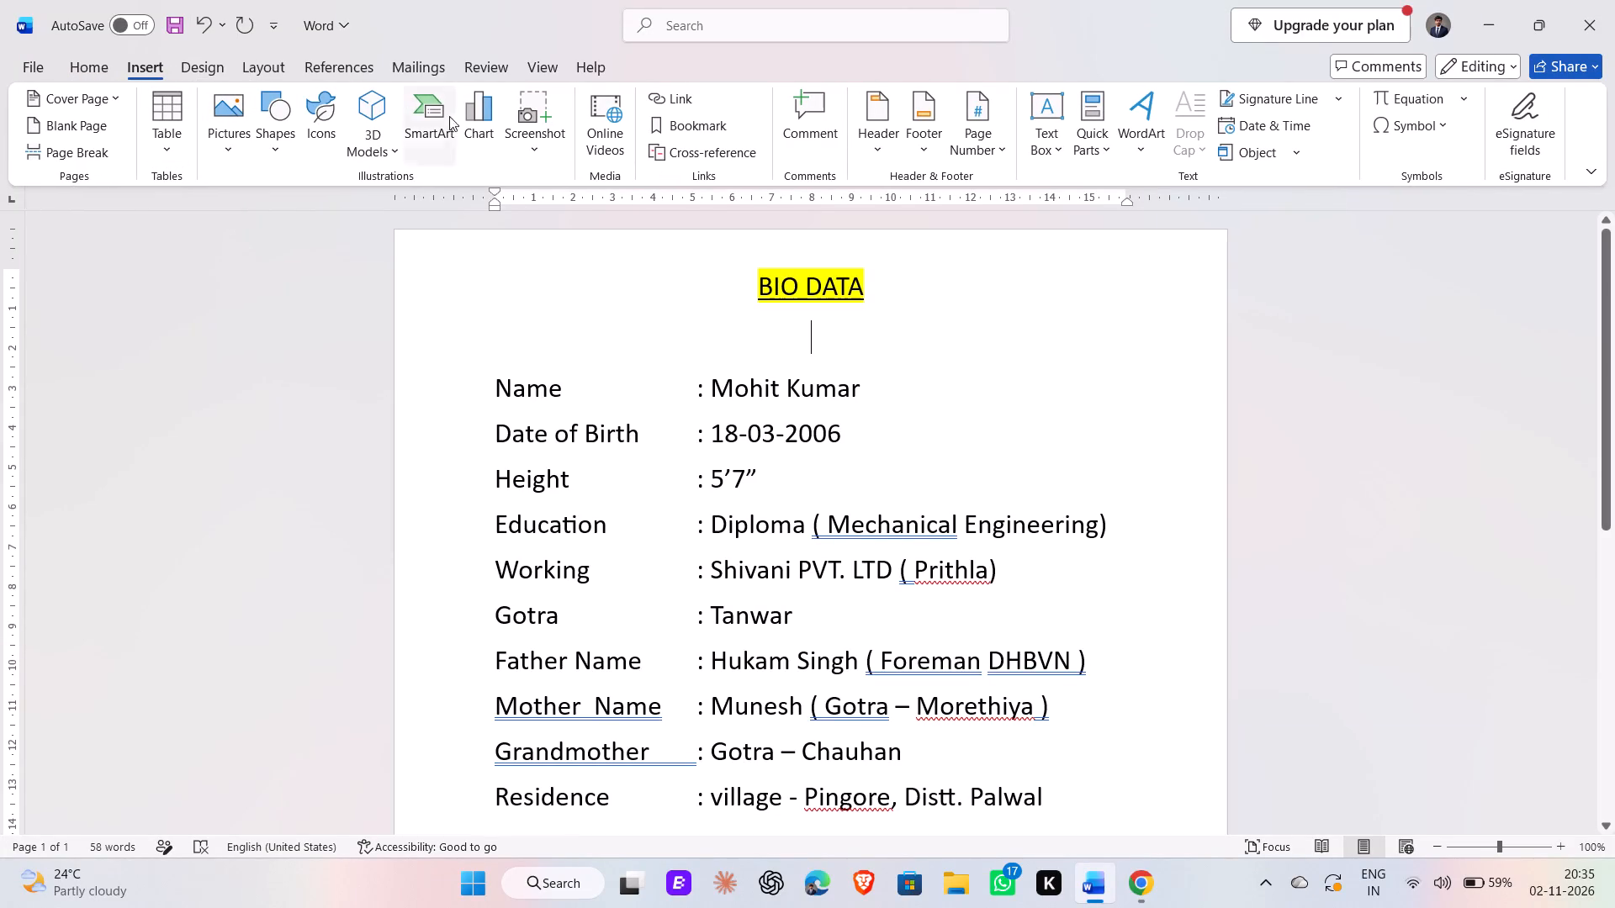
# Set the page color of the bio data to the light aqua-blue theme shade, the second-lightest tint of that color.
pyautogui.click(219, 67)
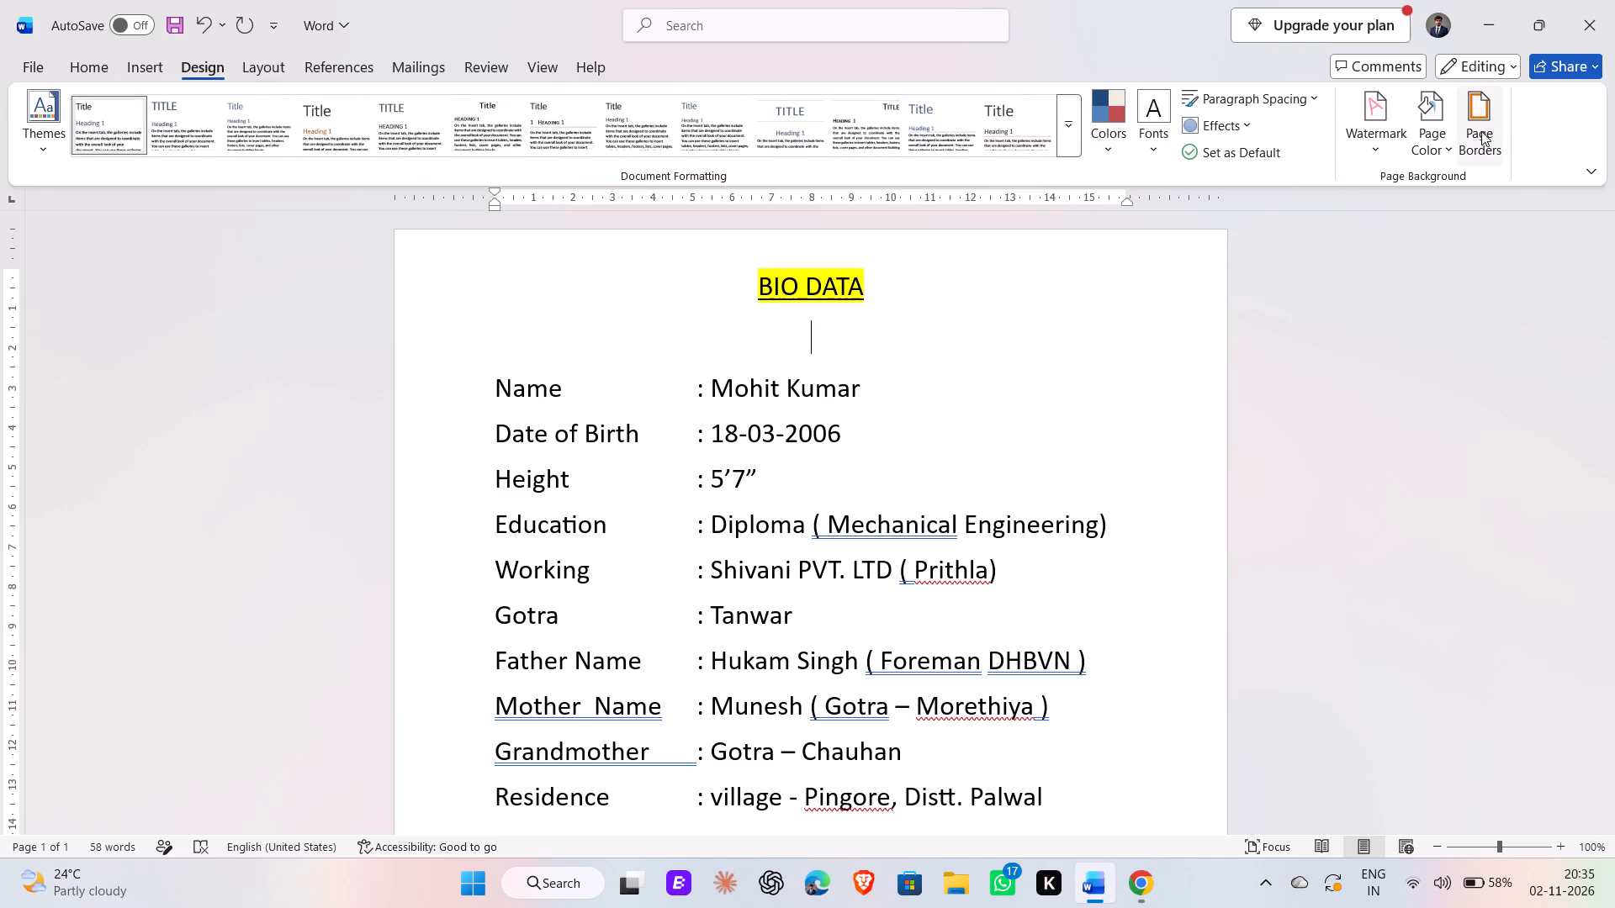
pyautogui.click(1448, 140)
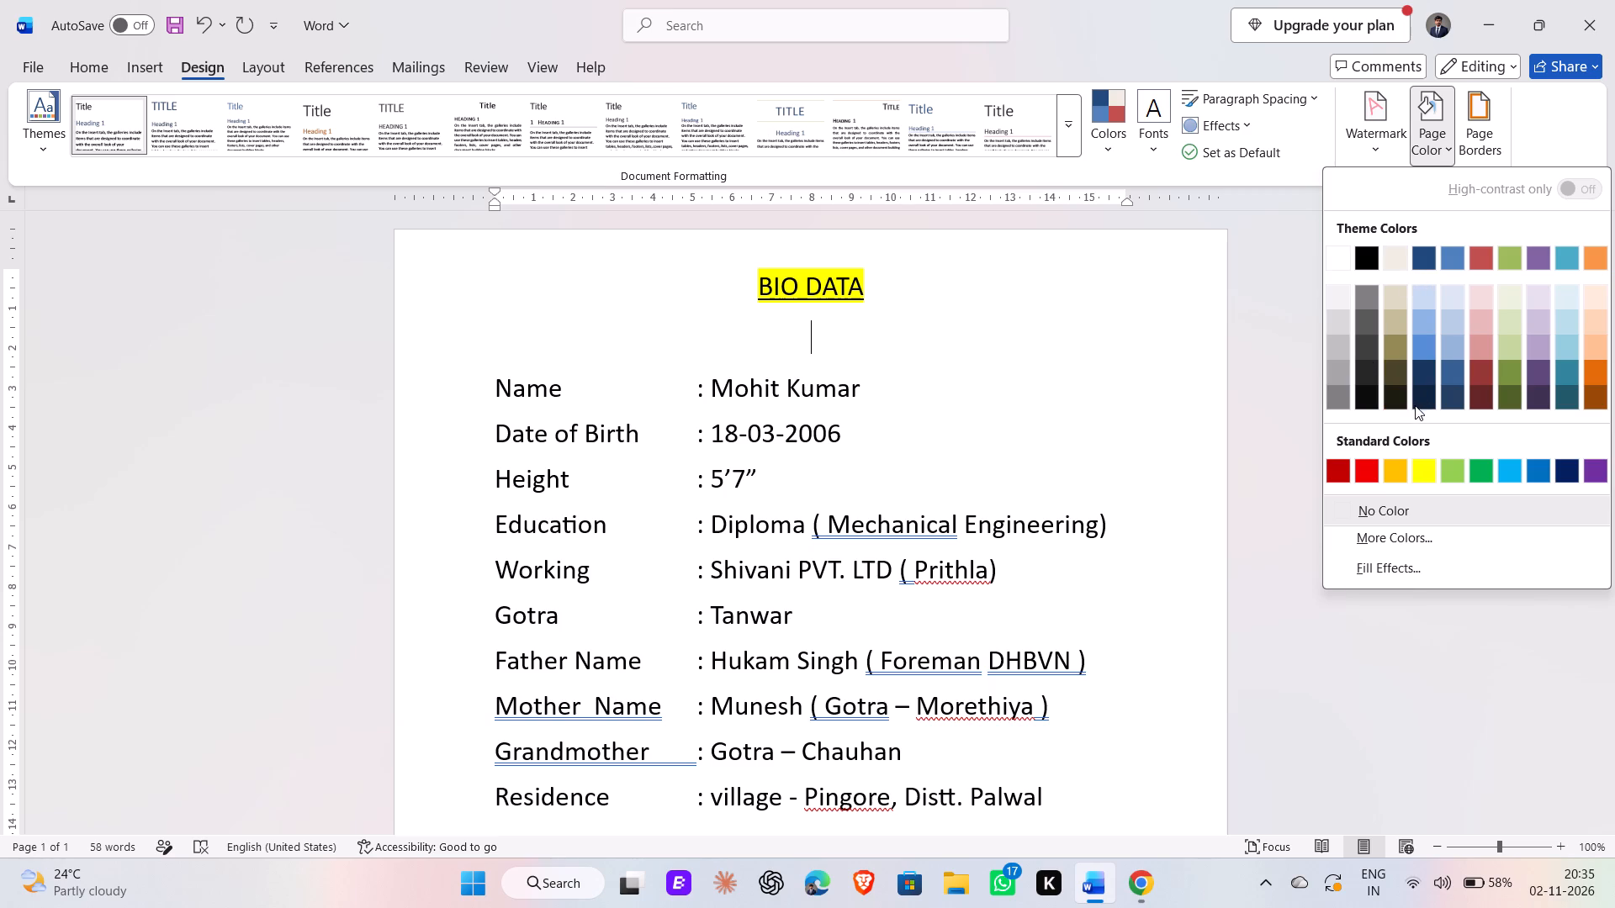
pyautogui.click(1570, 317)
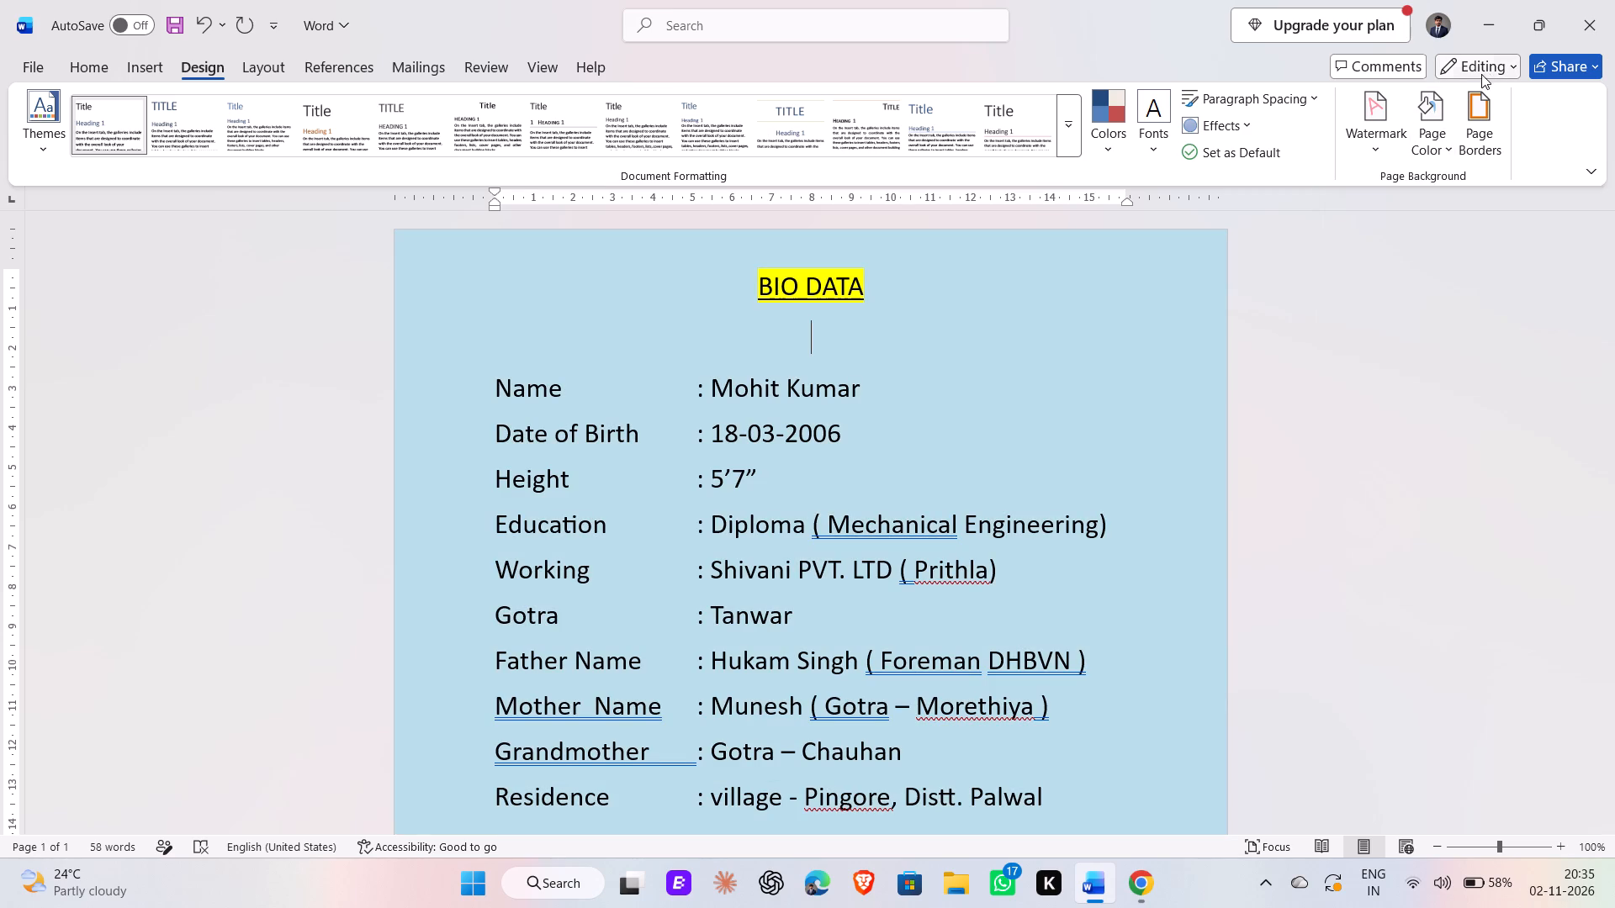
# Change the page color of the bio data to the lightest tint of the aqua theme color and check the page.
pyautogui.click(1440, 126)
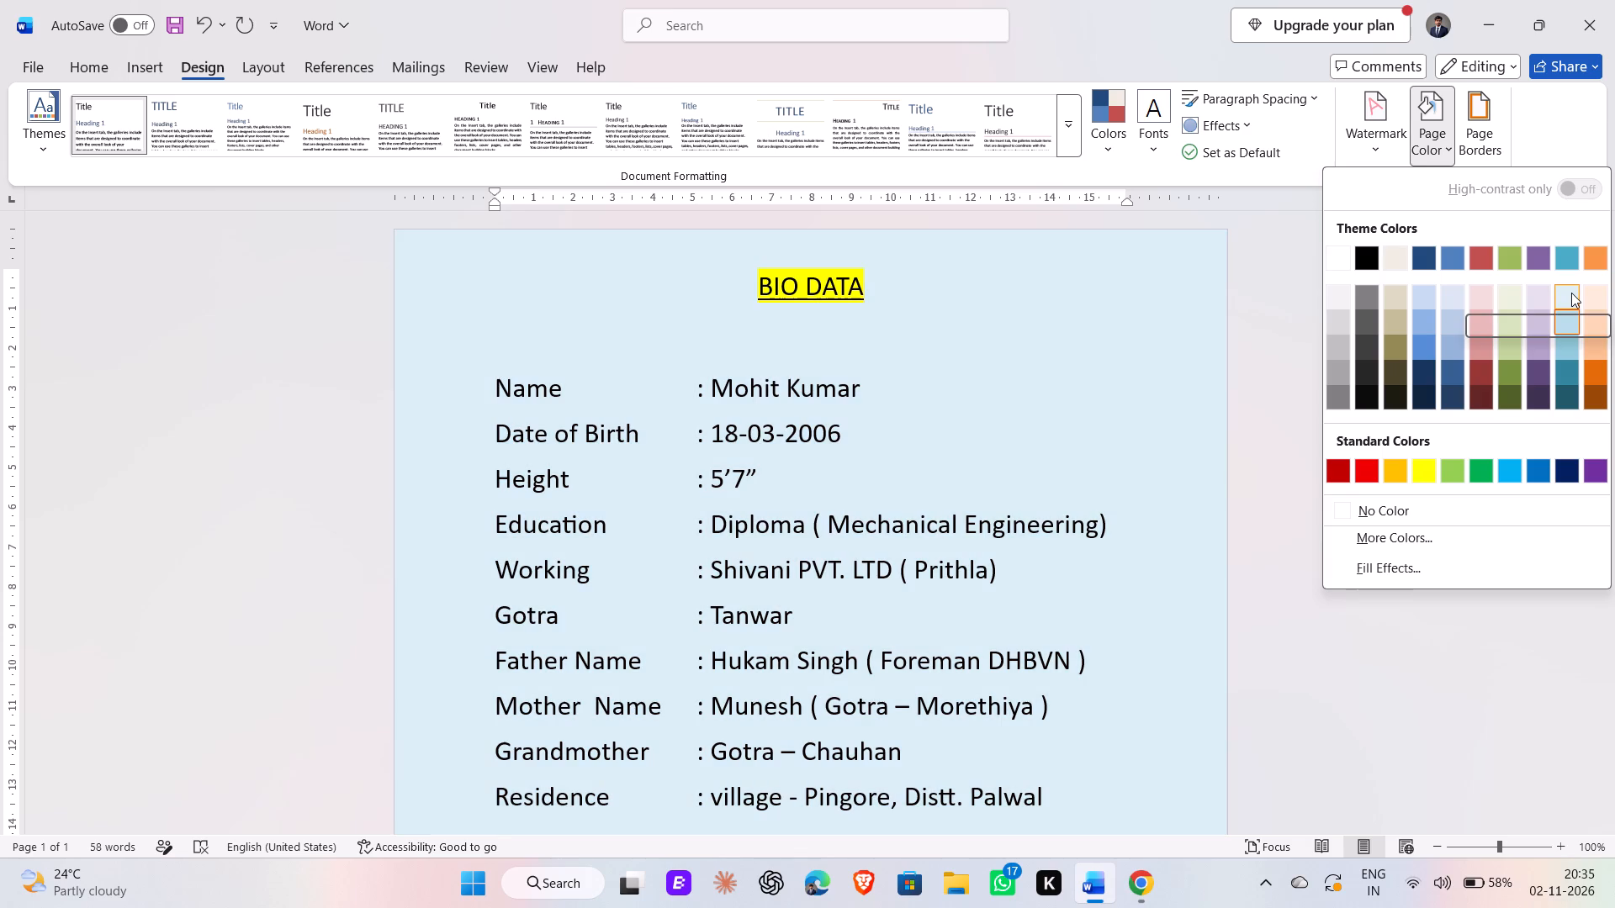
pyautogui.click(1571, 293)
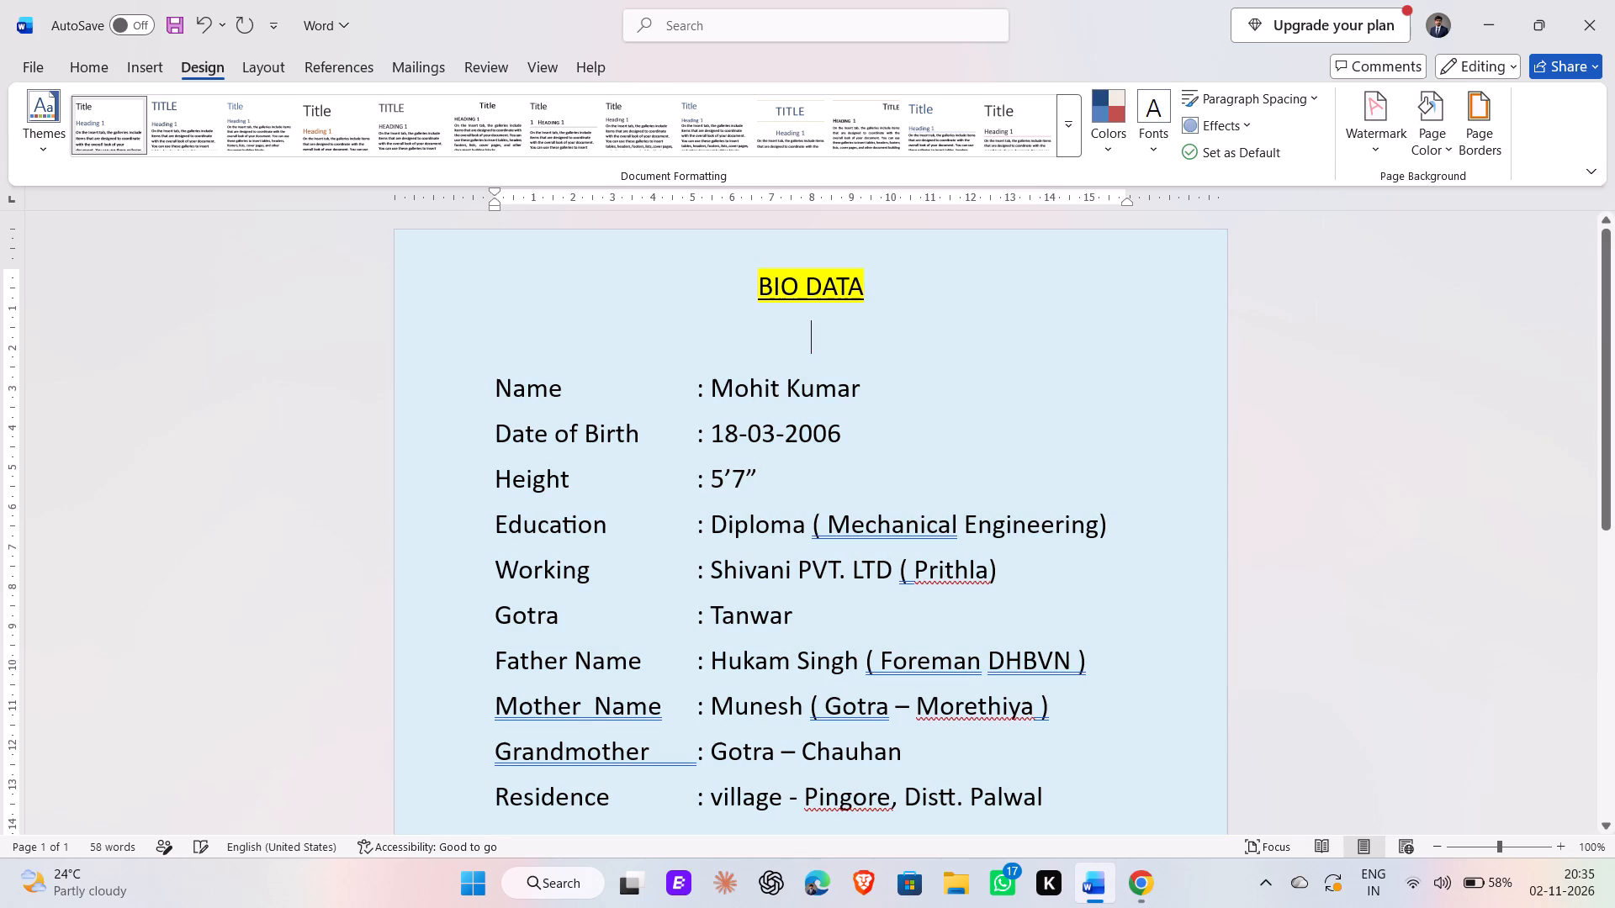
pyautogui.scroll(-4, 1000, 538)
pyautogui.scroll(4, 1000, 538)
pyautogui.scroll(-1, 1000, 538)
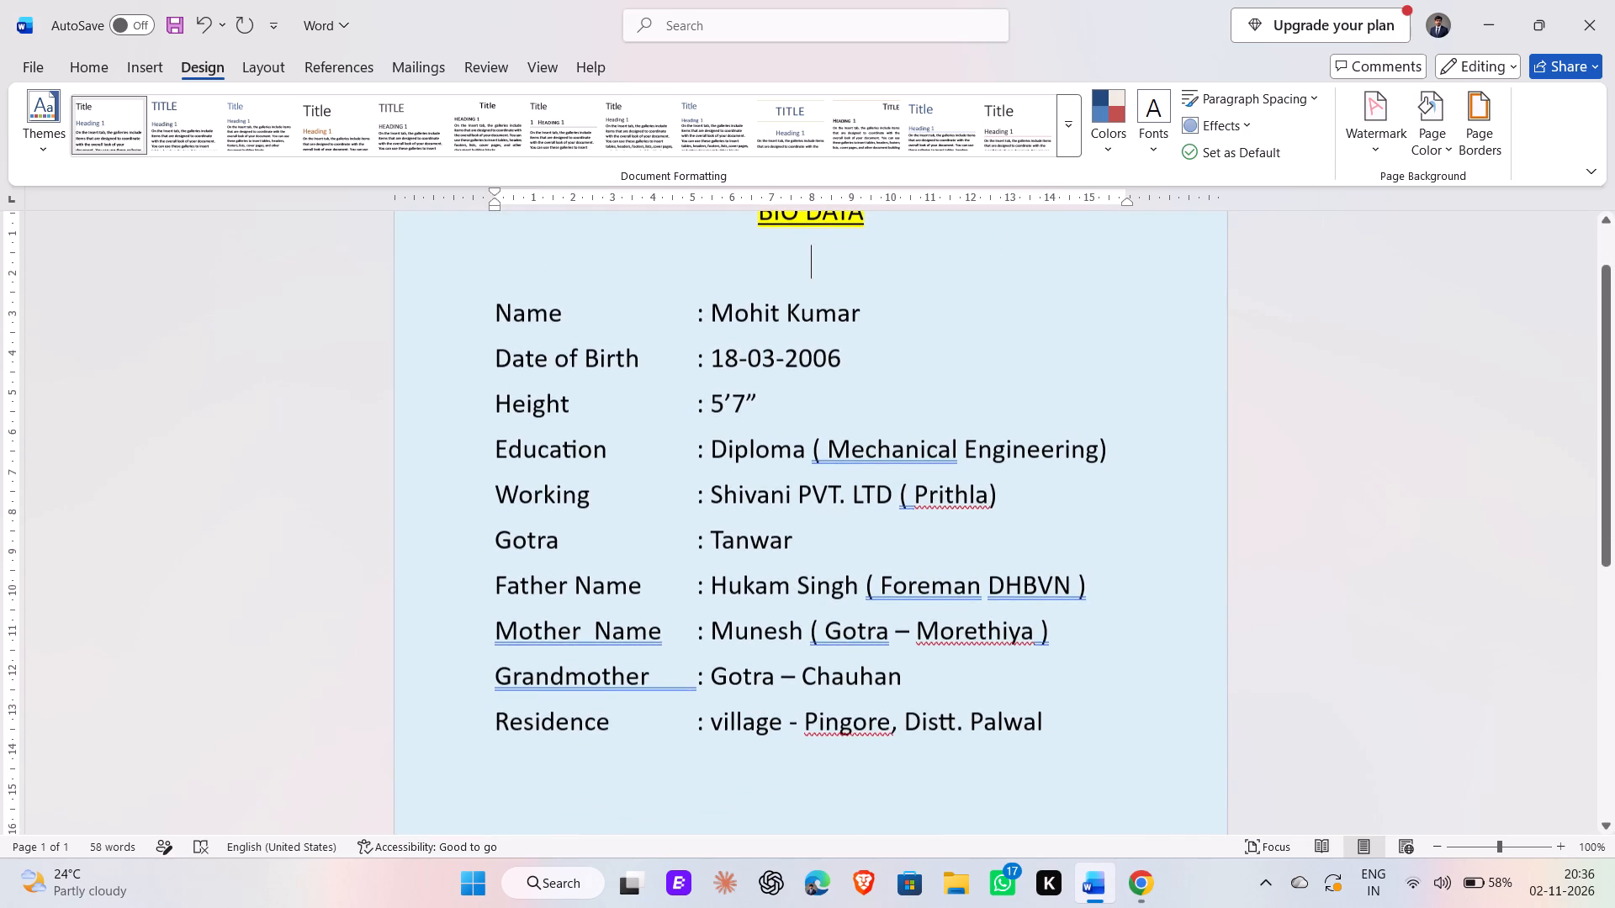
pyautogui.scroll(-1, 1000, 538)
pyautogui.scroll(1, 1000, 538)
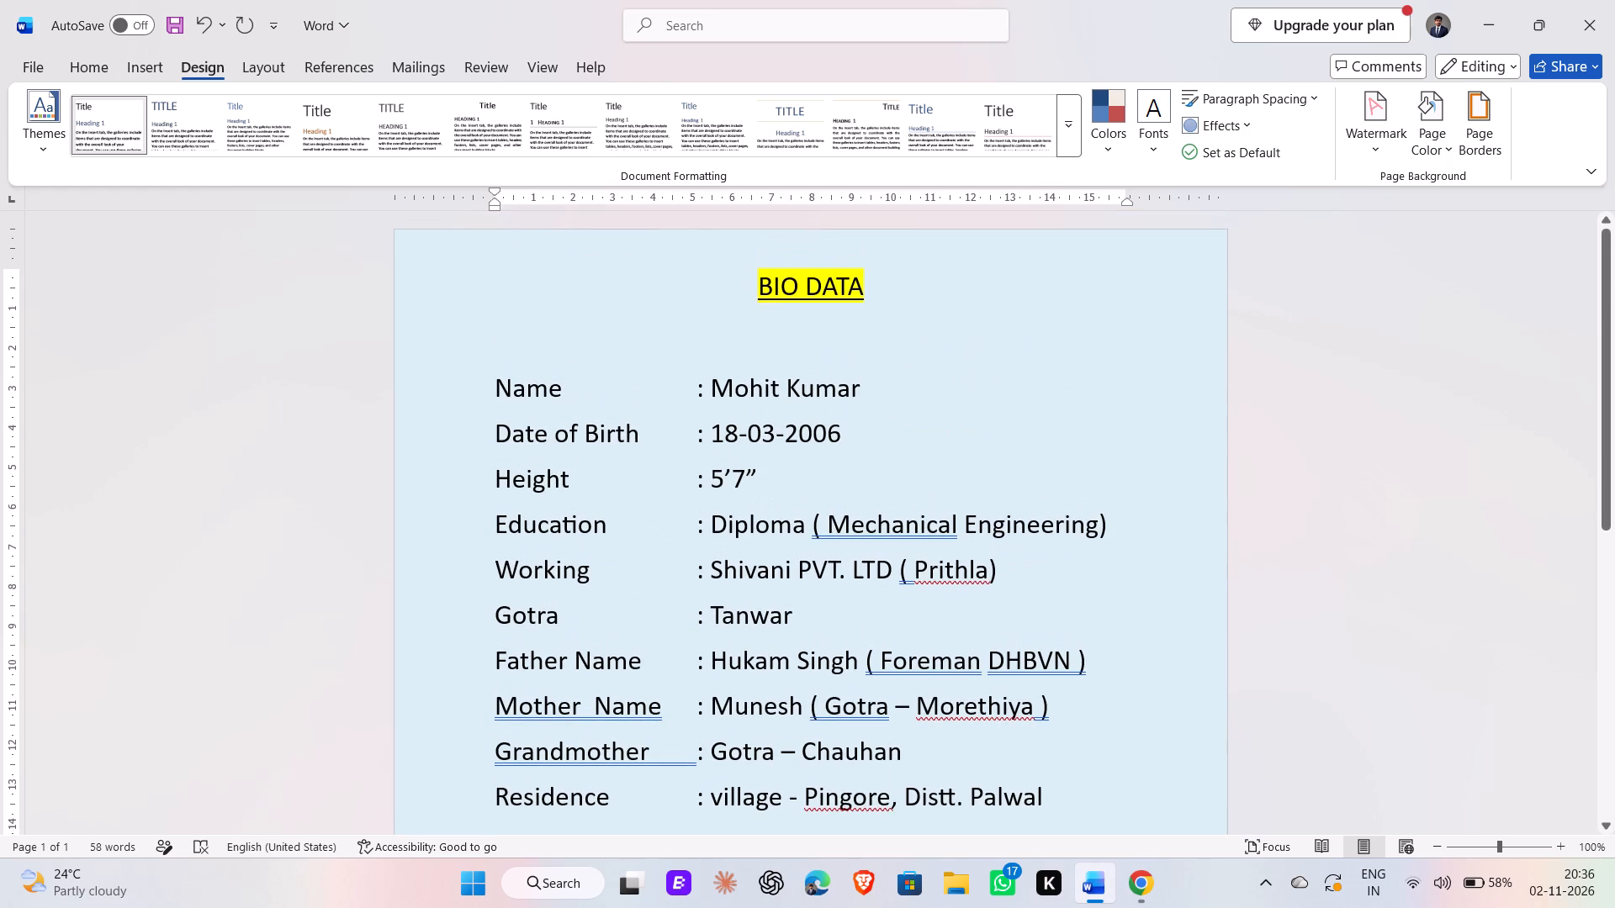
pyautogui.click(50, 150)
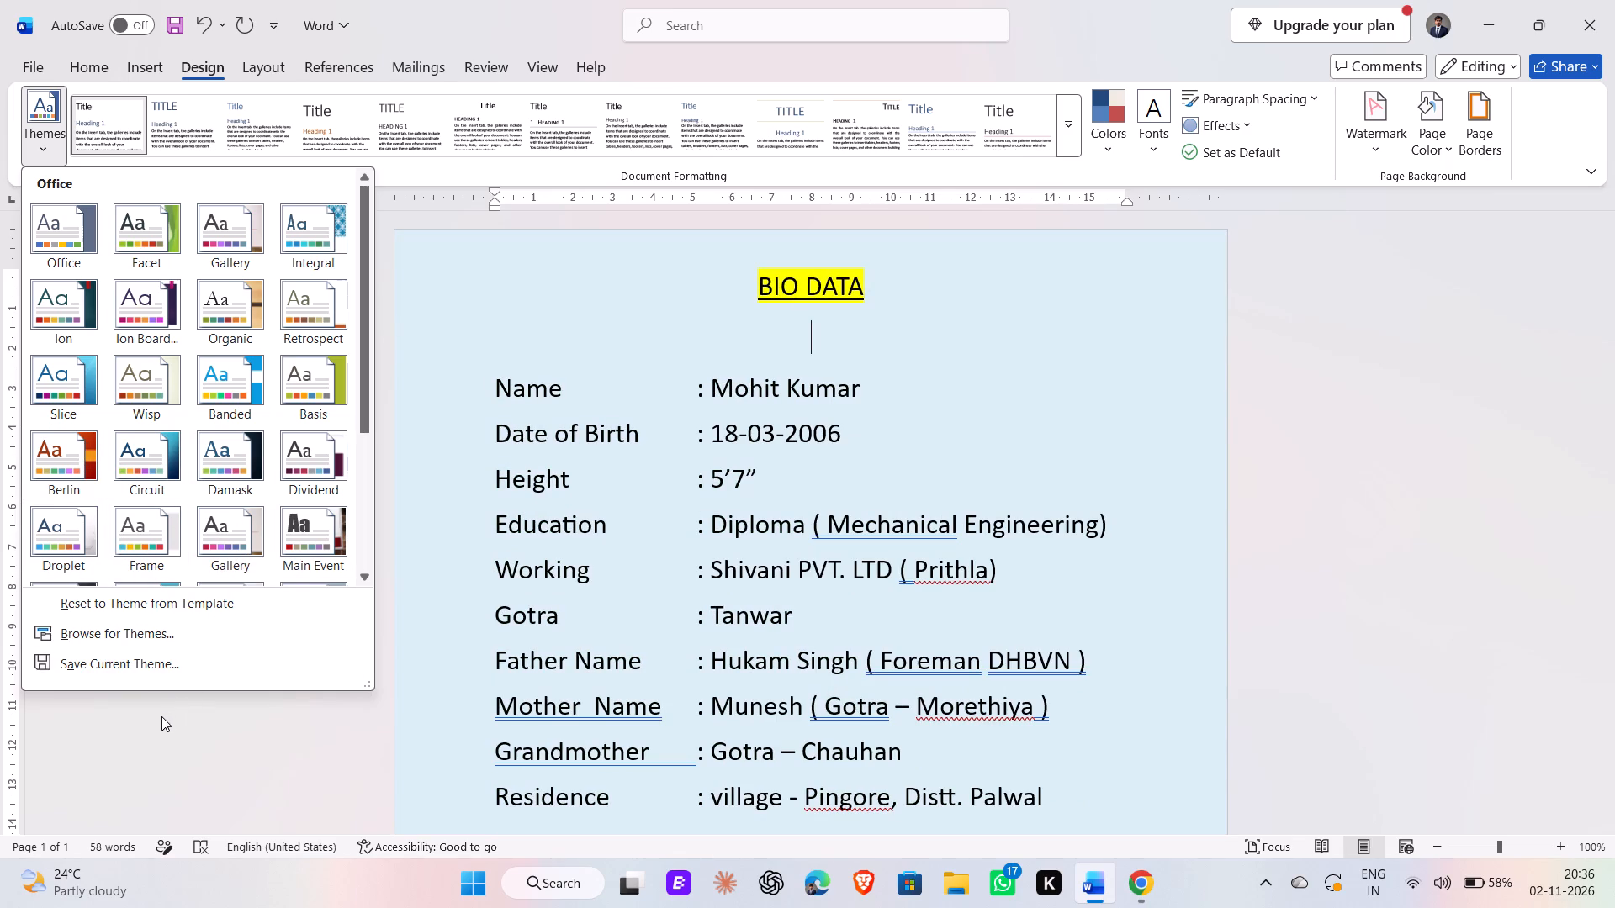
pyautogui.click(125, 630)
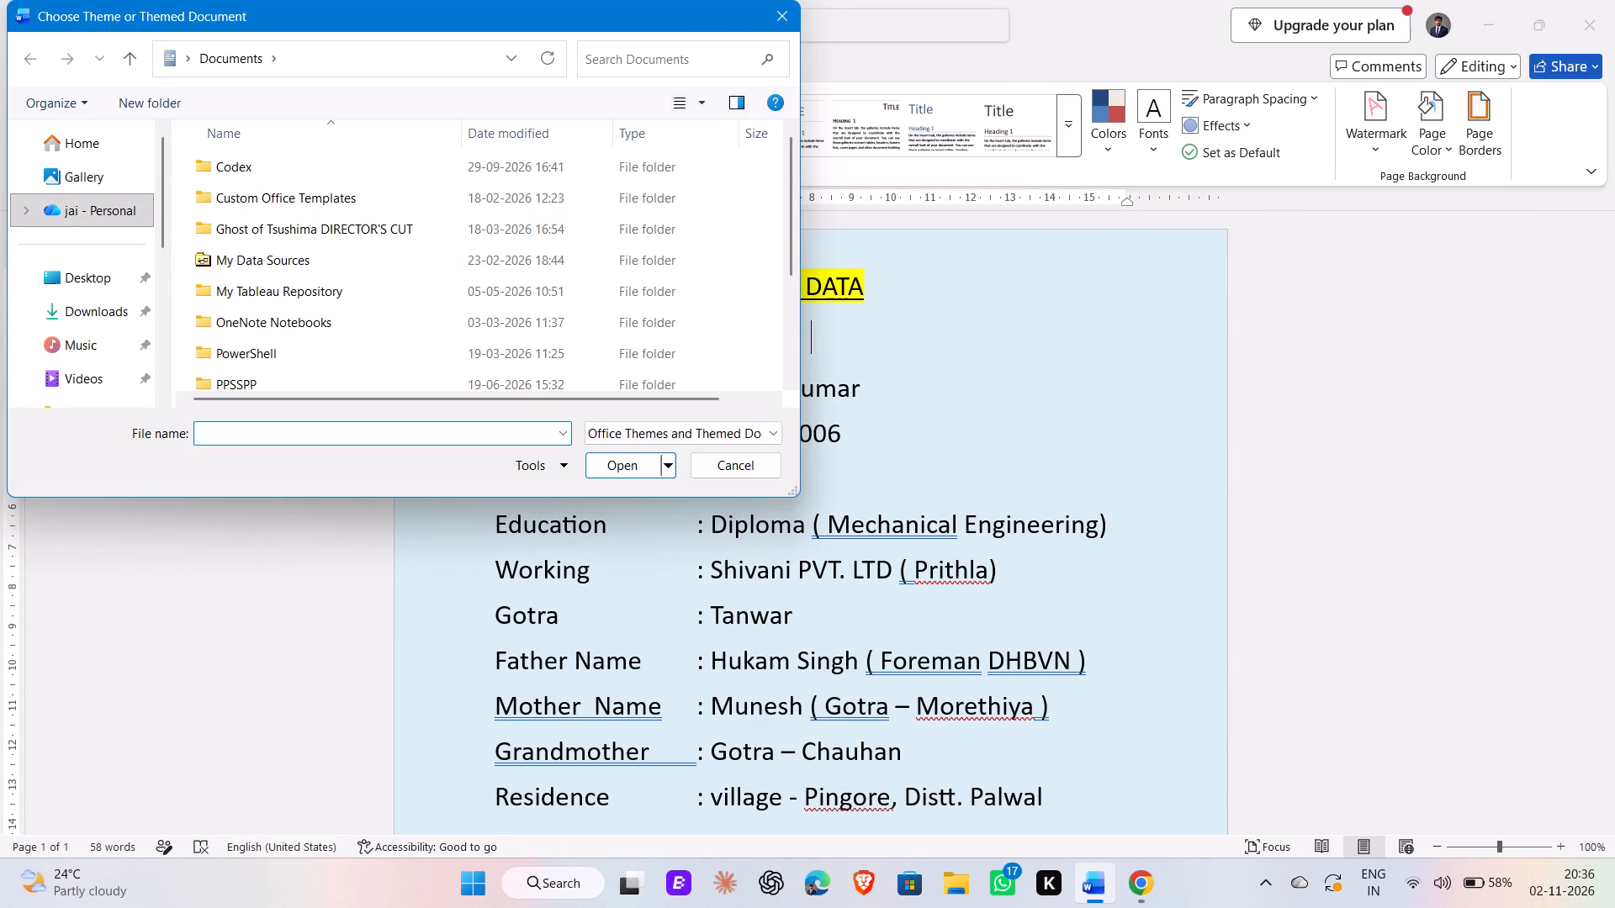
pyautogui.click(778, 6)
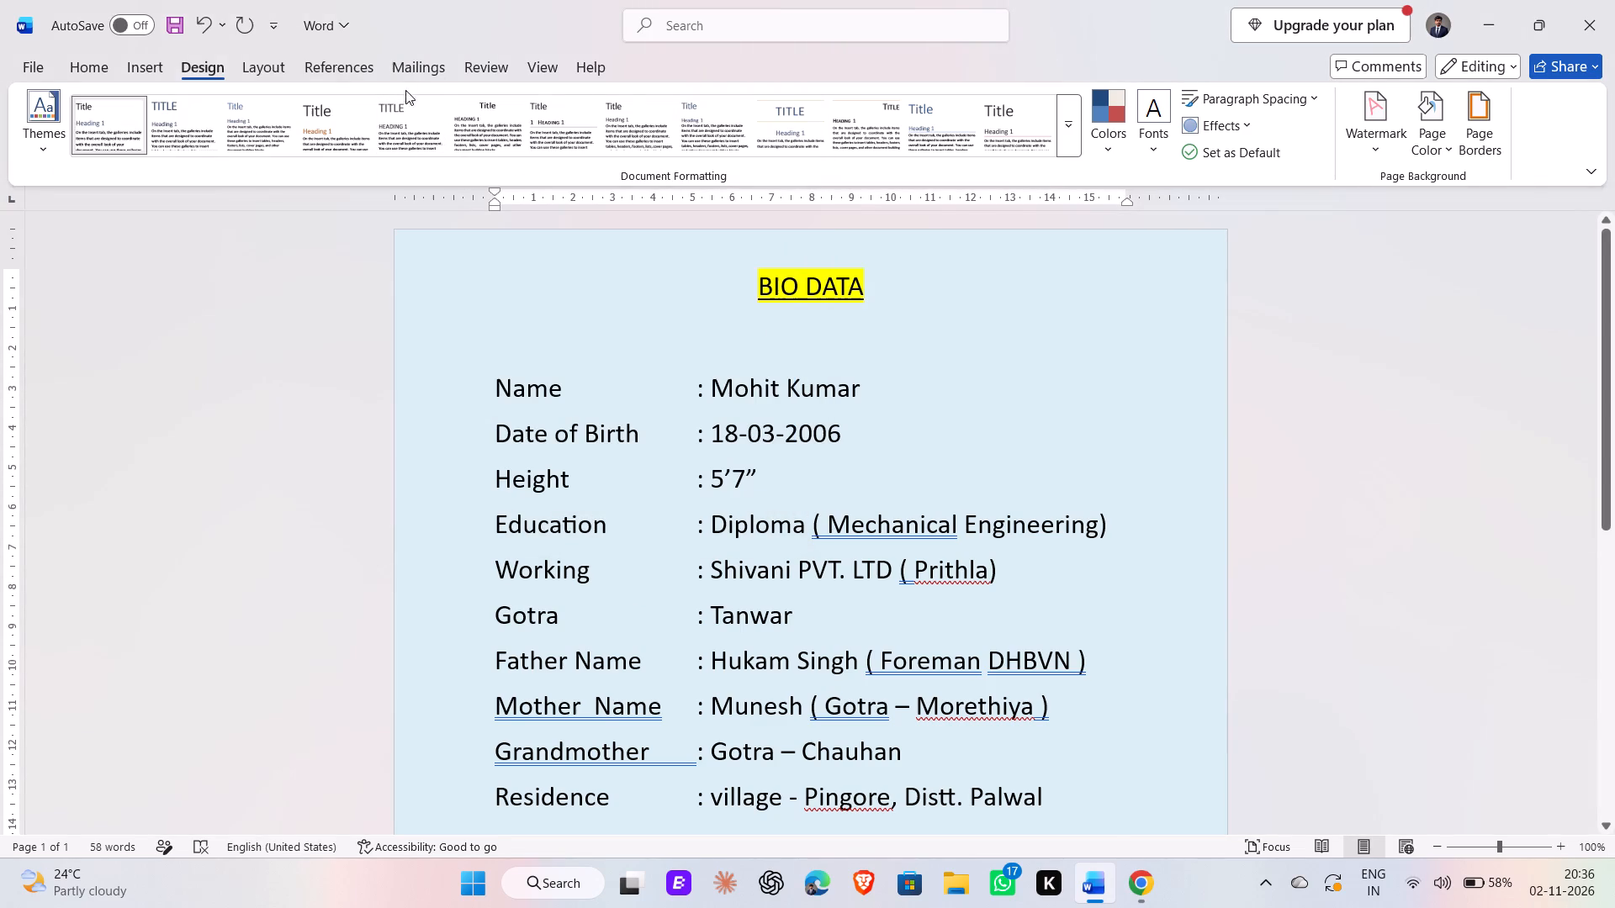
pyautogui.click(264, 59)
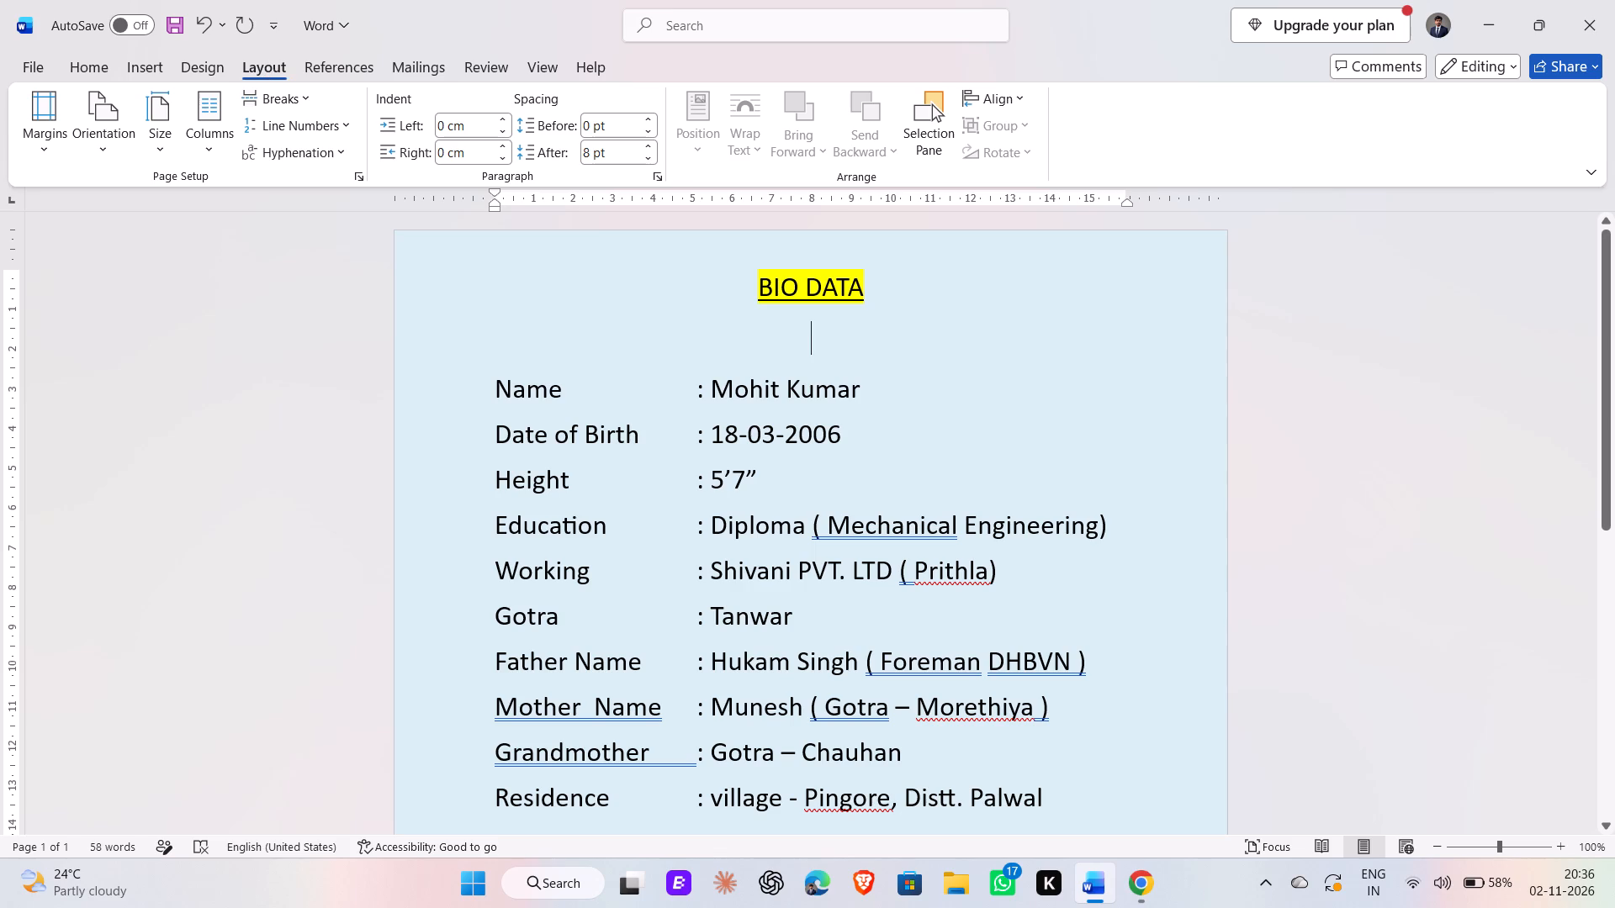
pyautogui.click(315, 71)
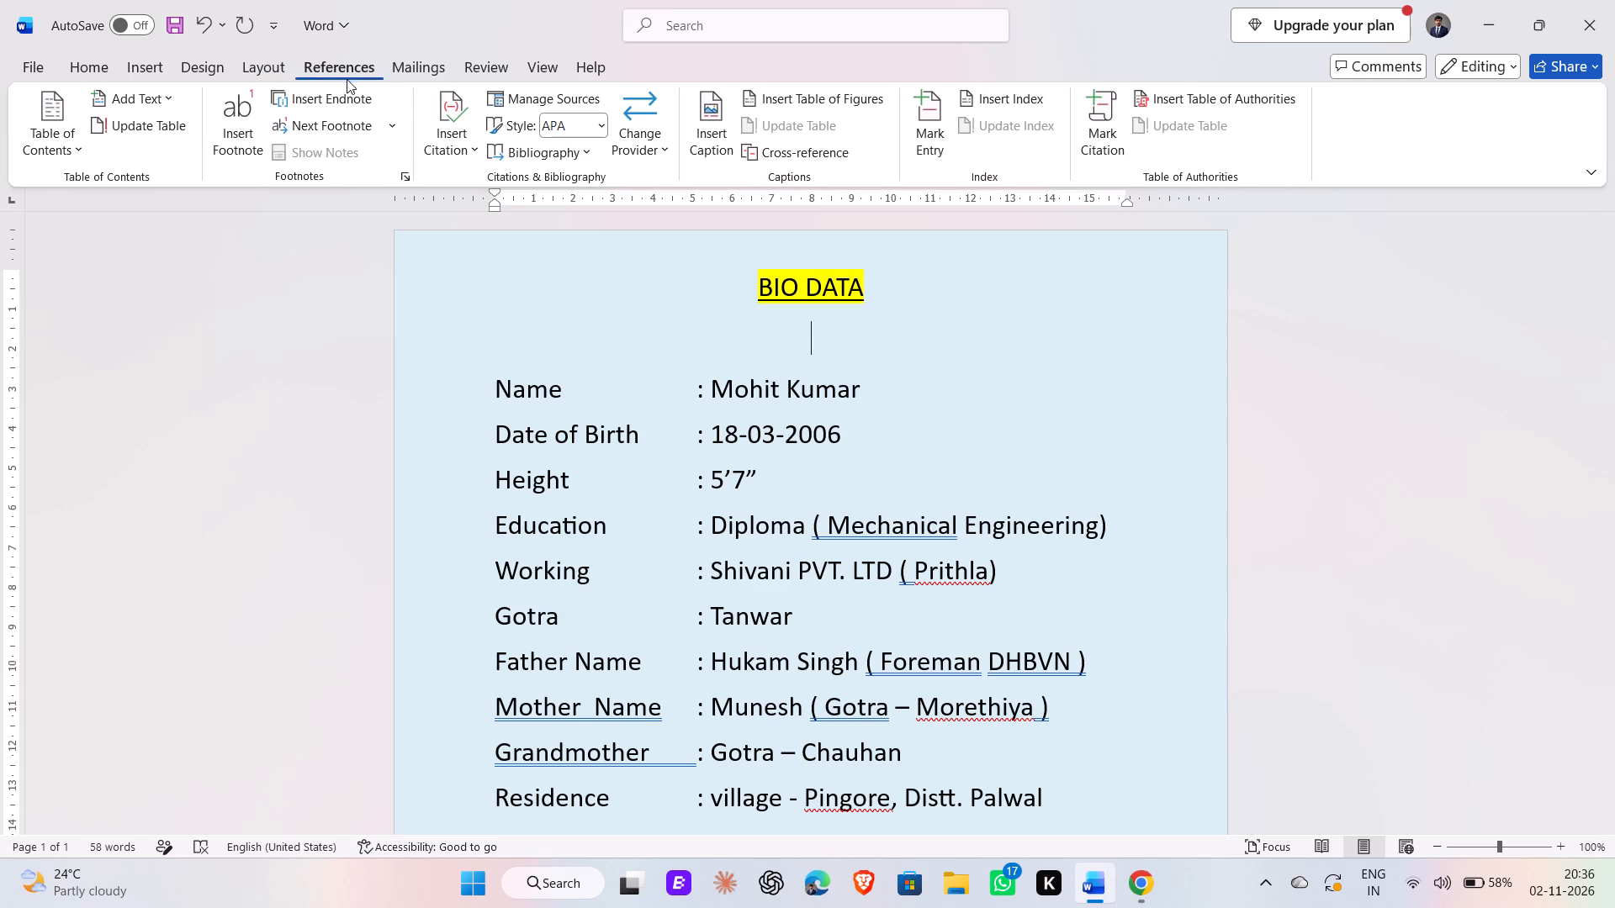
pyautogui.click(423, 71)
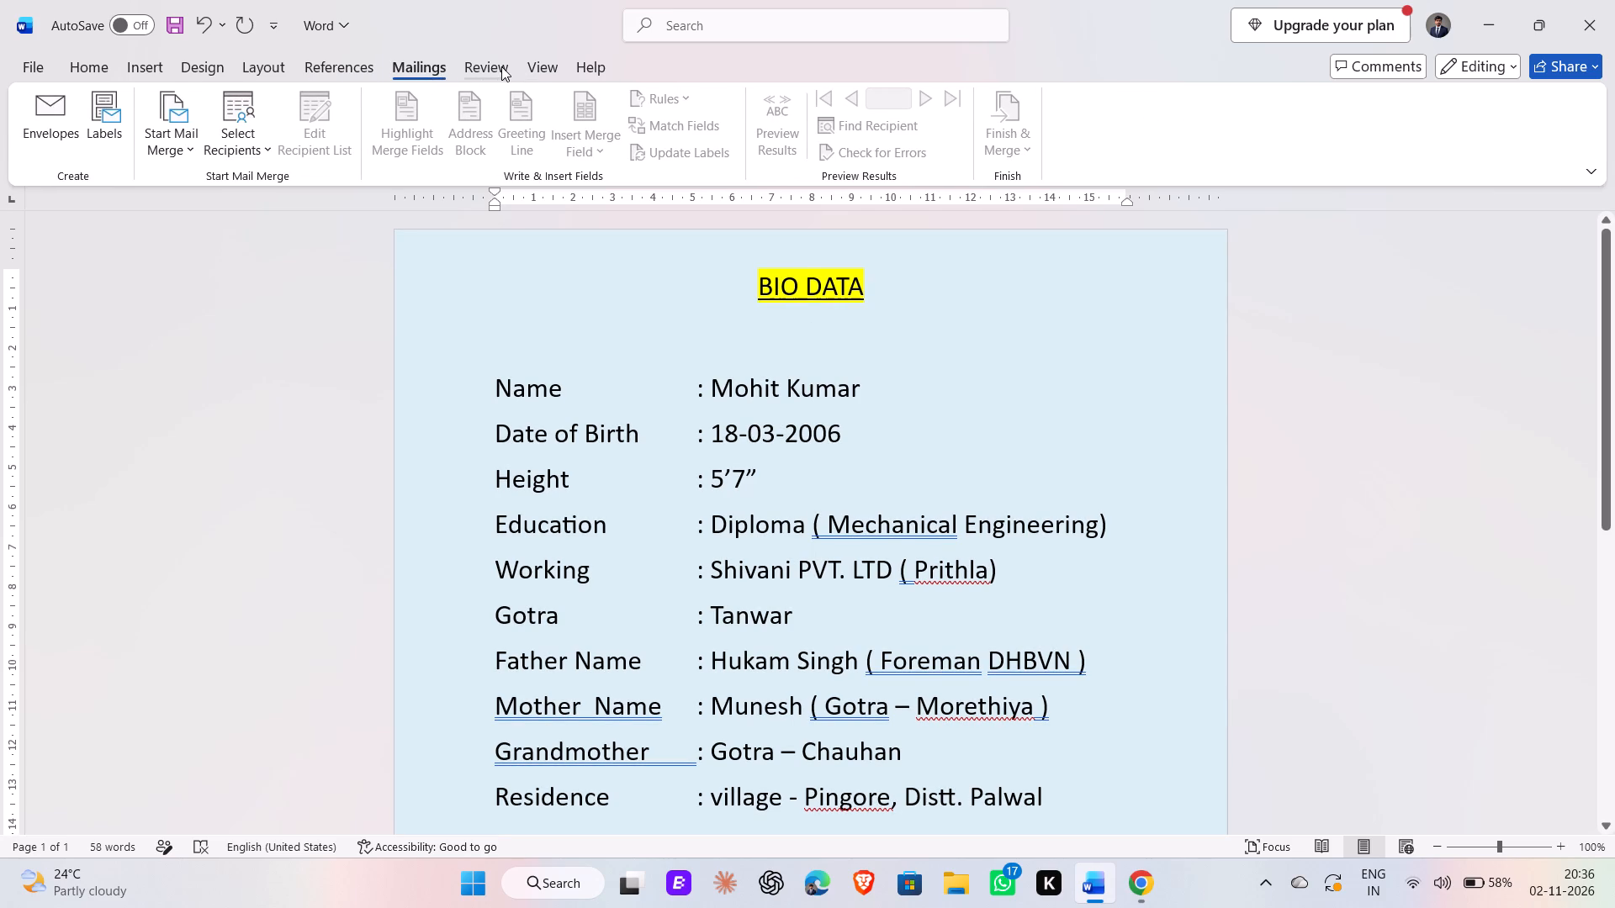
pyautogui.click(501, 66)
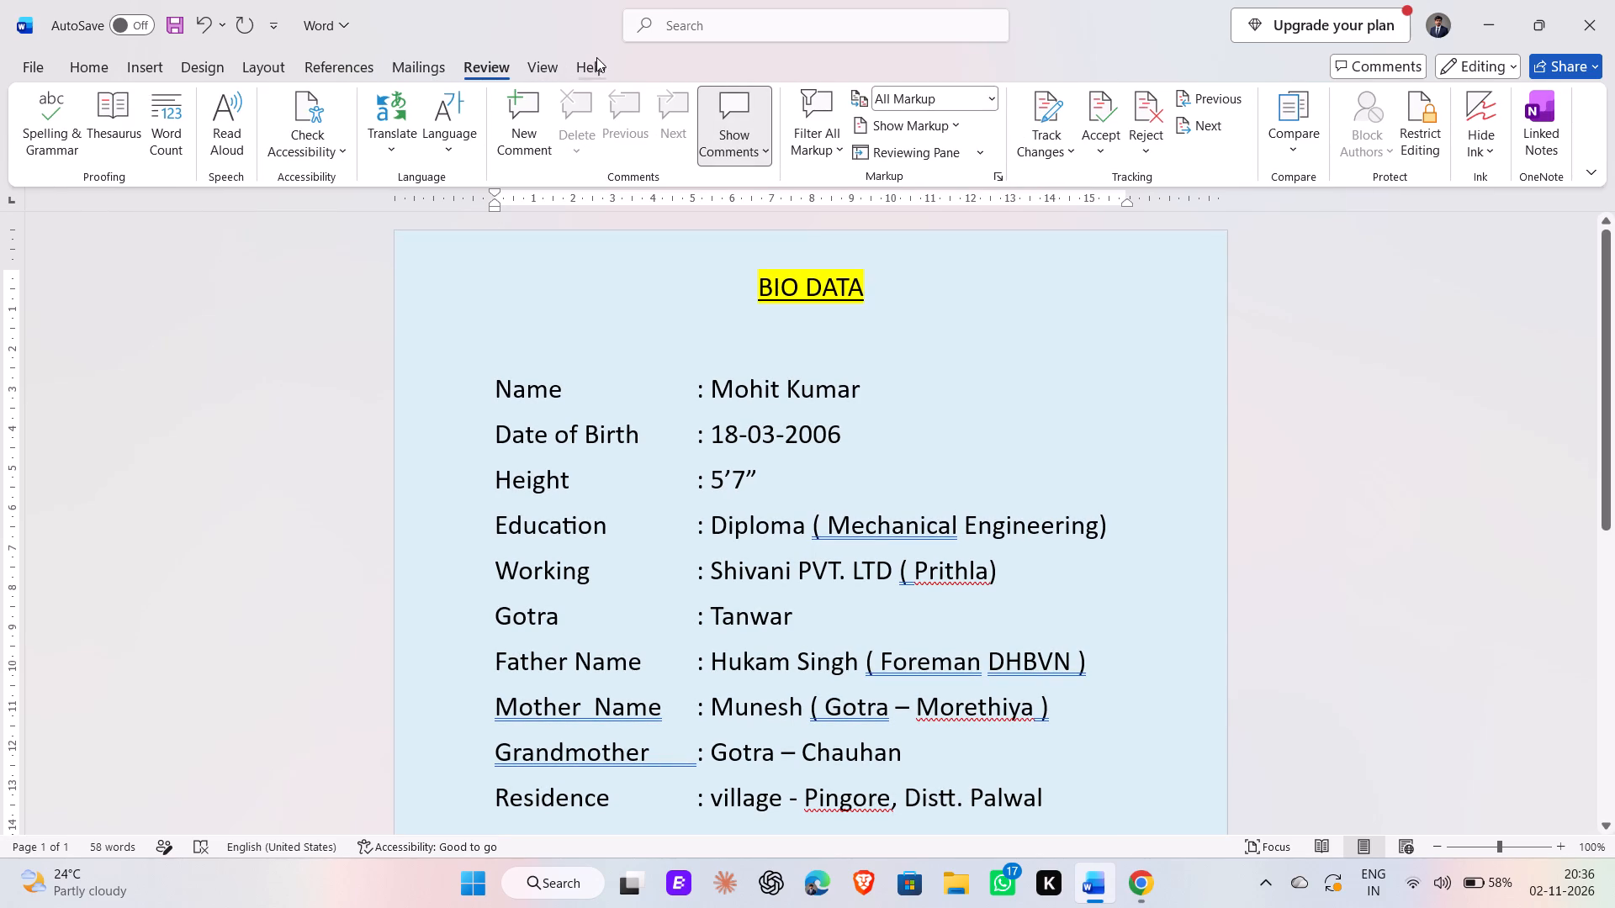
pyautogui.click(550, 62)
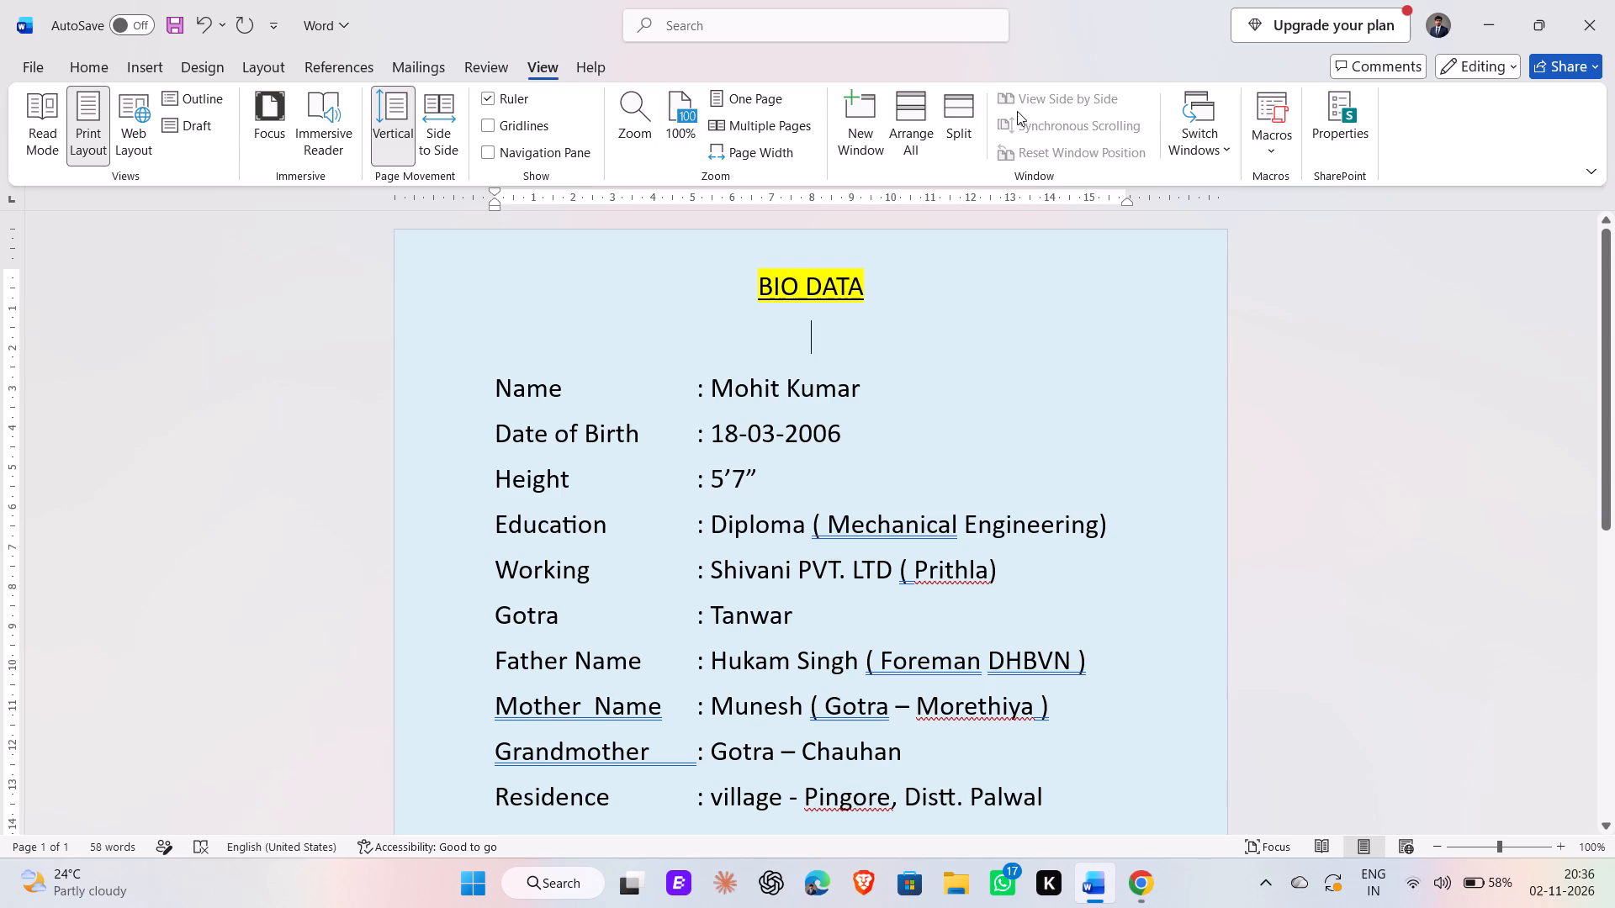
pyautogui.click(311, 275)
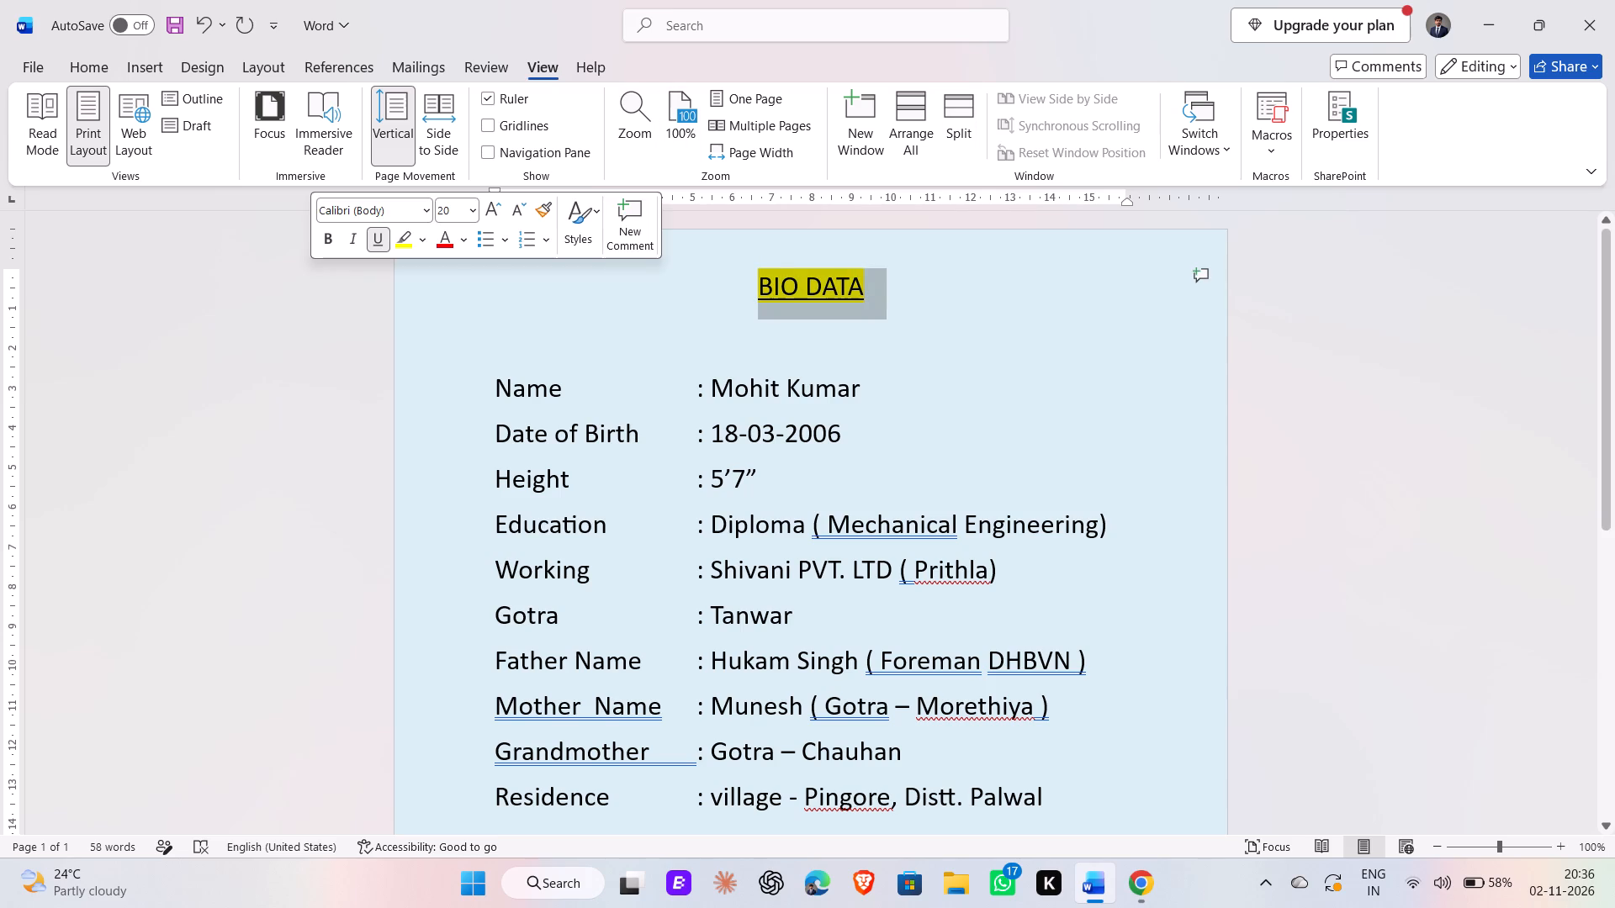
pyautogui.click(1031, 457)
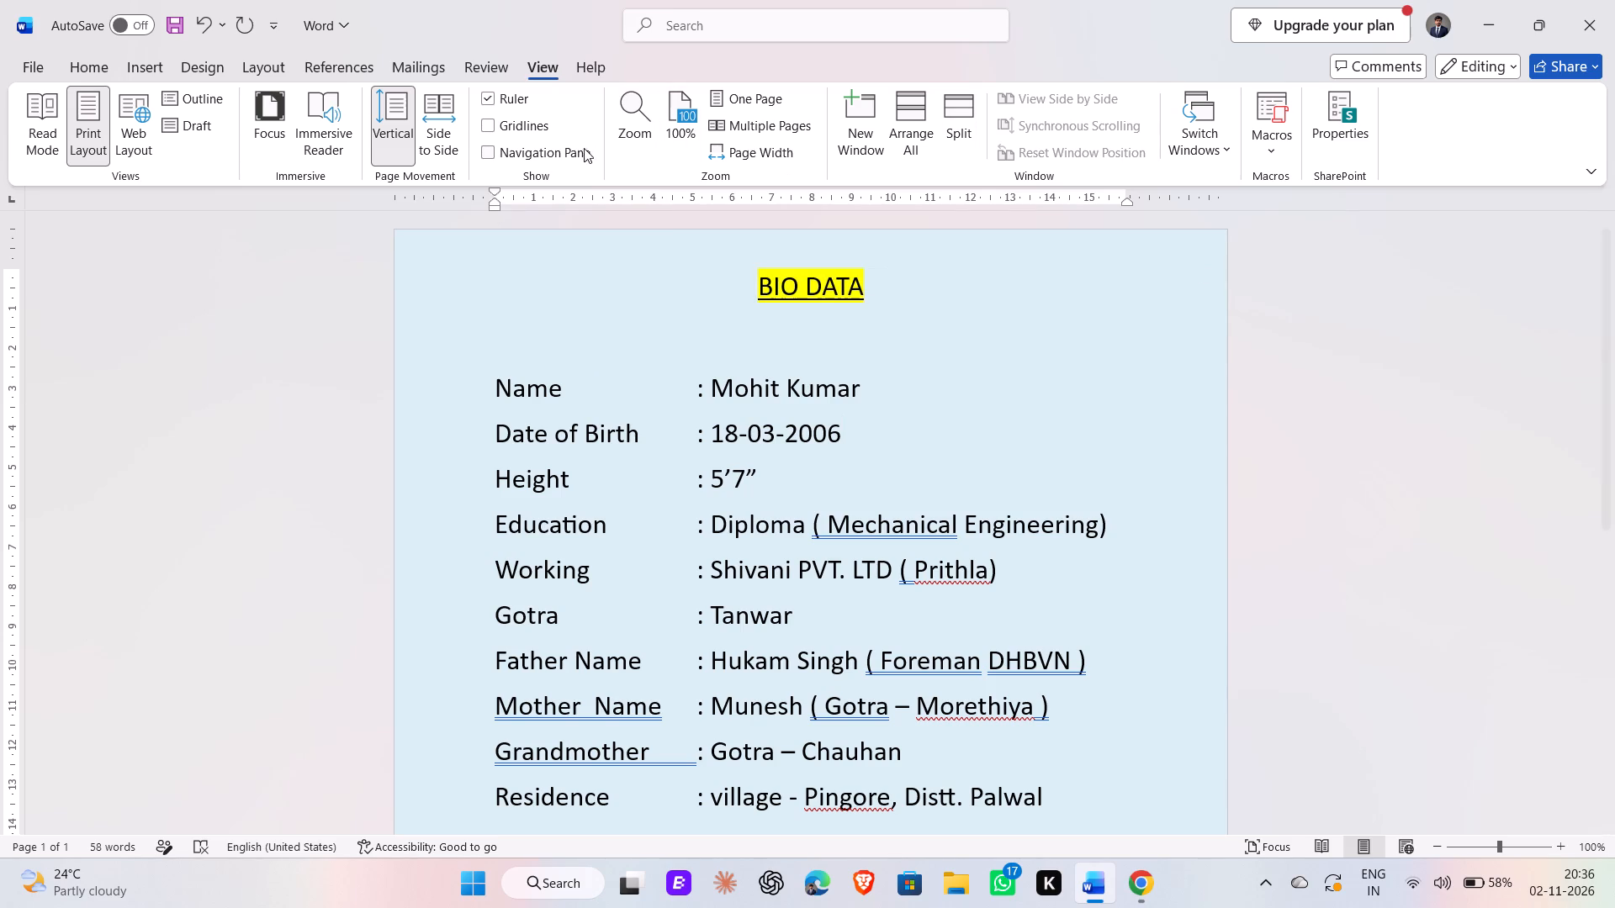
# Save the document as "bio data mohut" in .docx format in the local Documents folder on the C: drive.
pyautogui.hotkey('ctrl', 's')
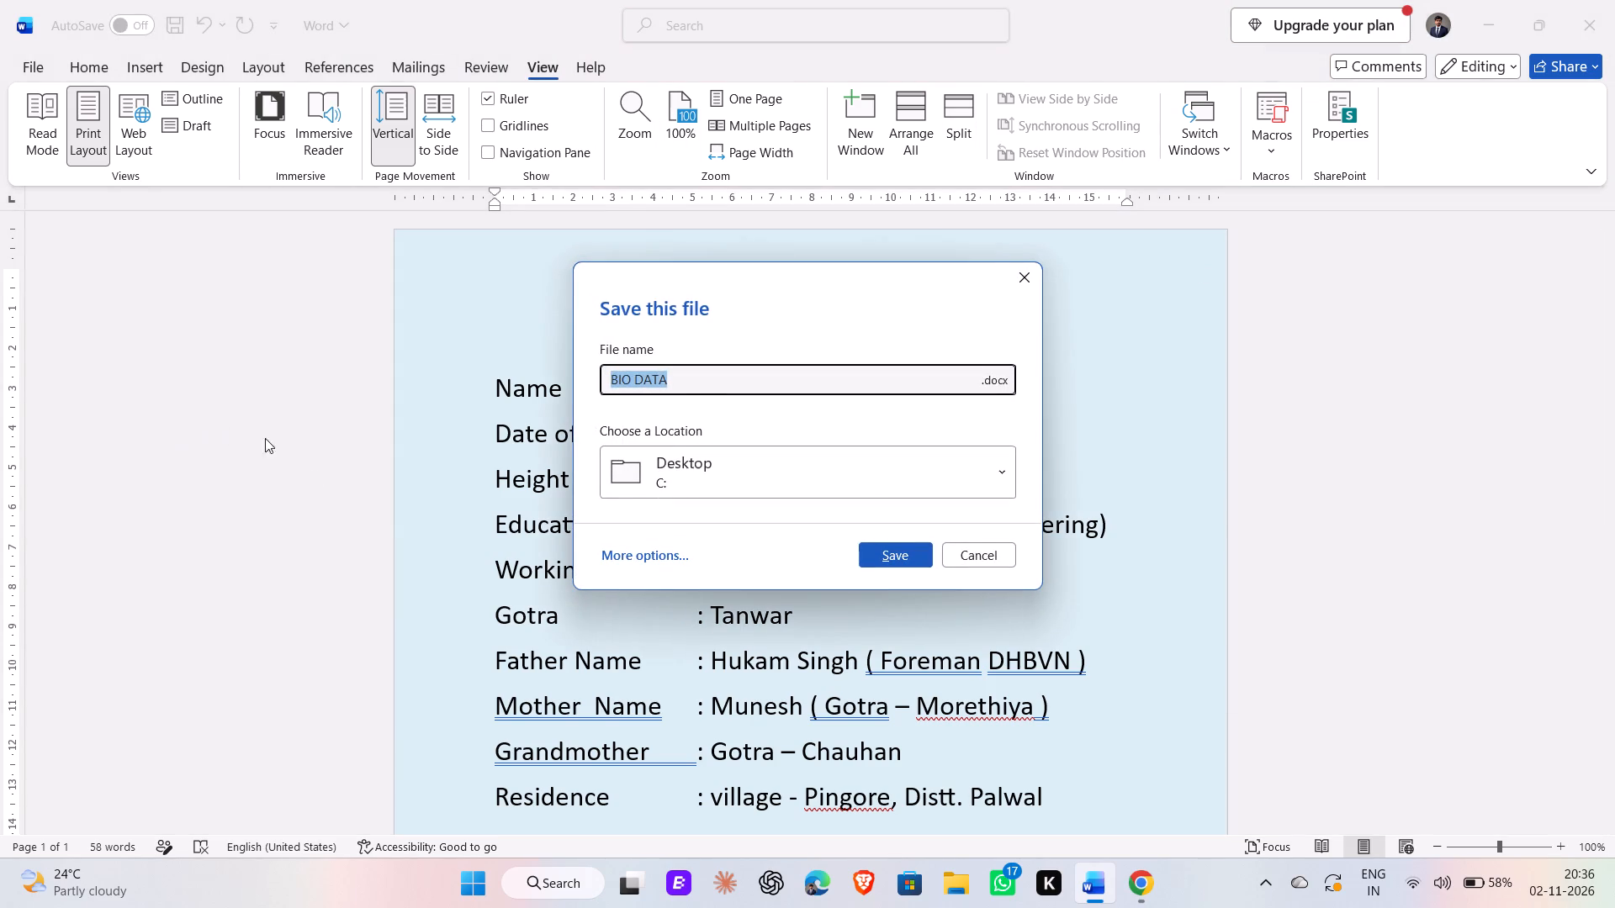
pyautogui.click(1014, 283)
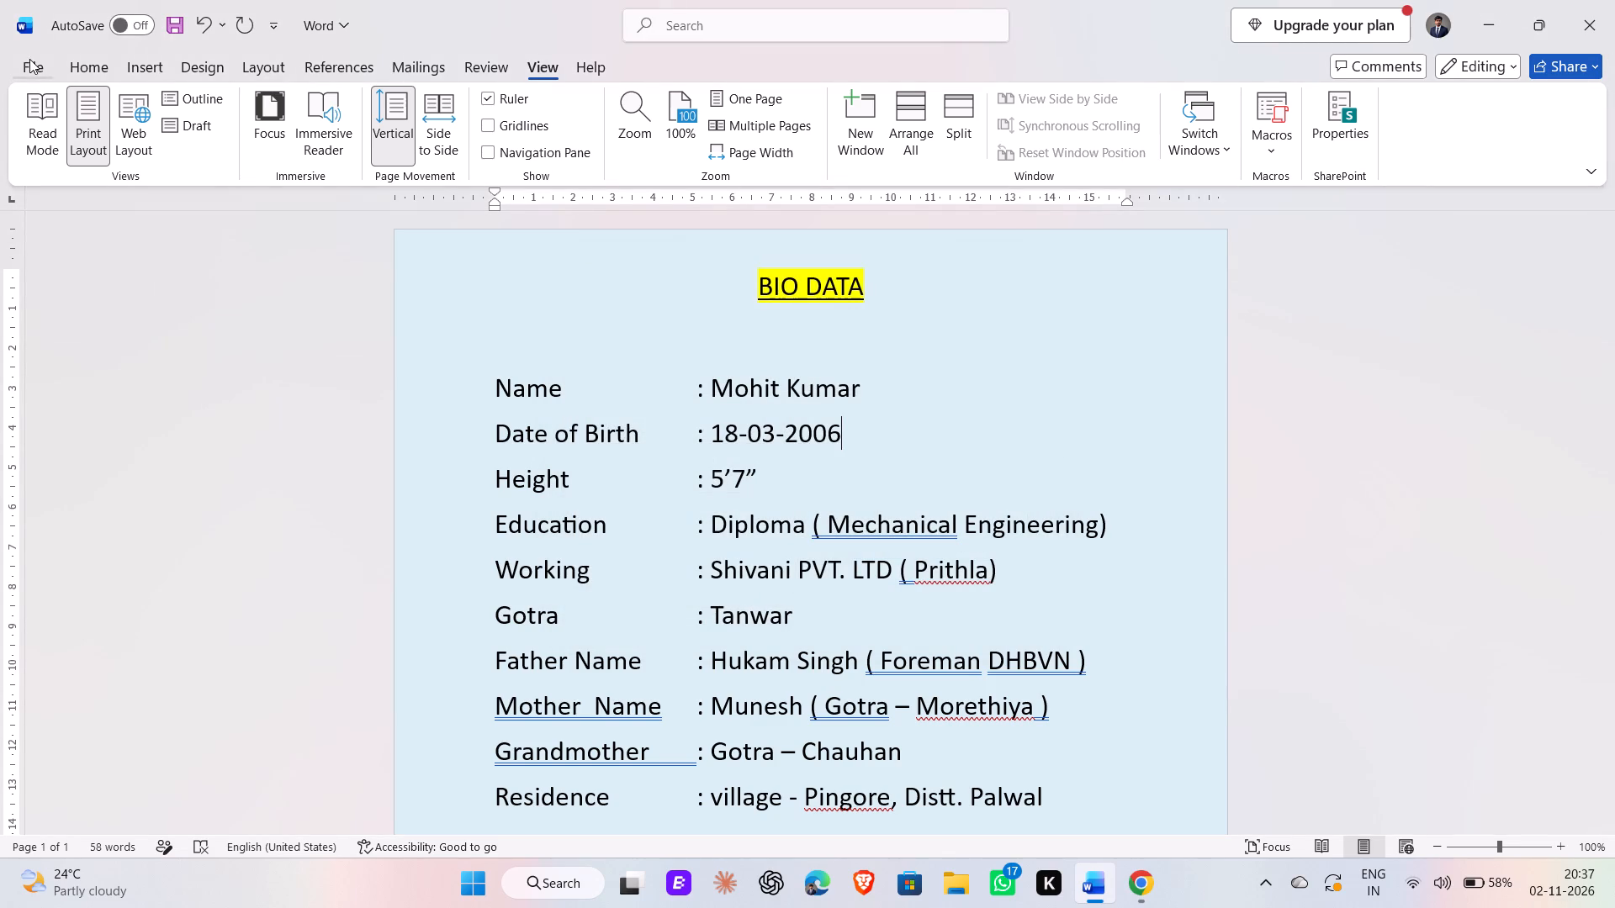
pyautogui.hotkey('ctrl', 's')
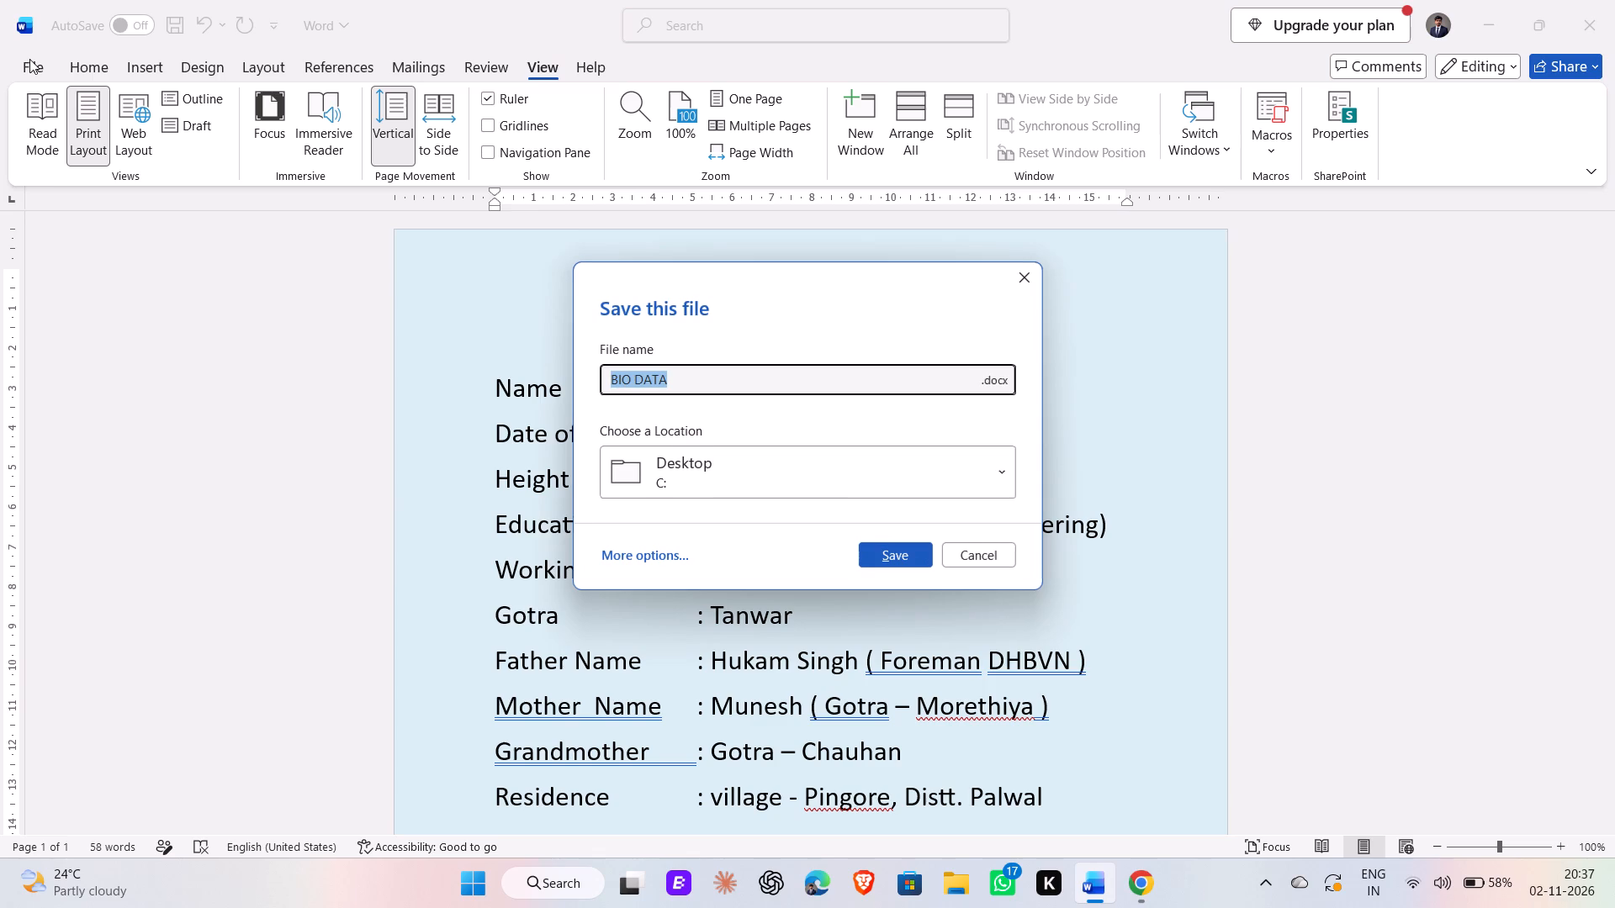
pyautogui.click(786, 467)
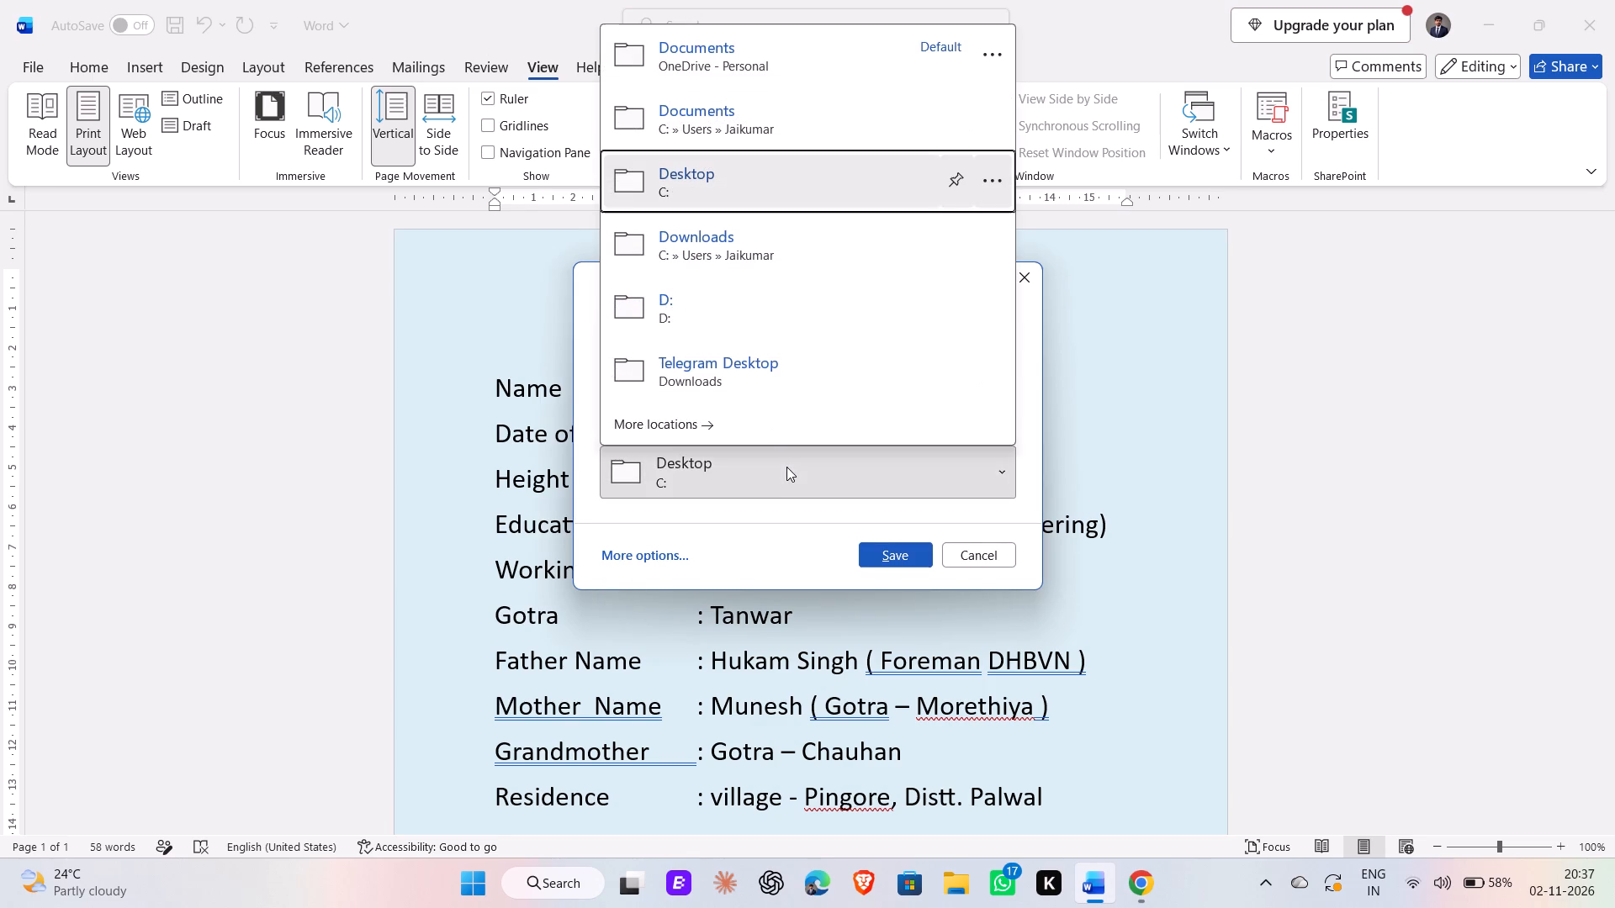
pyautogui.click(754, 124)
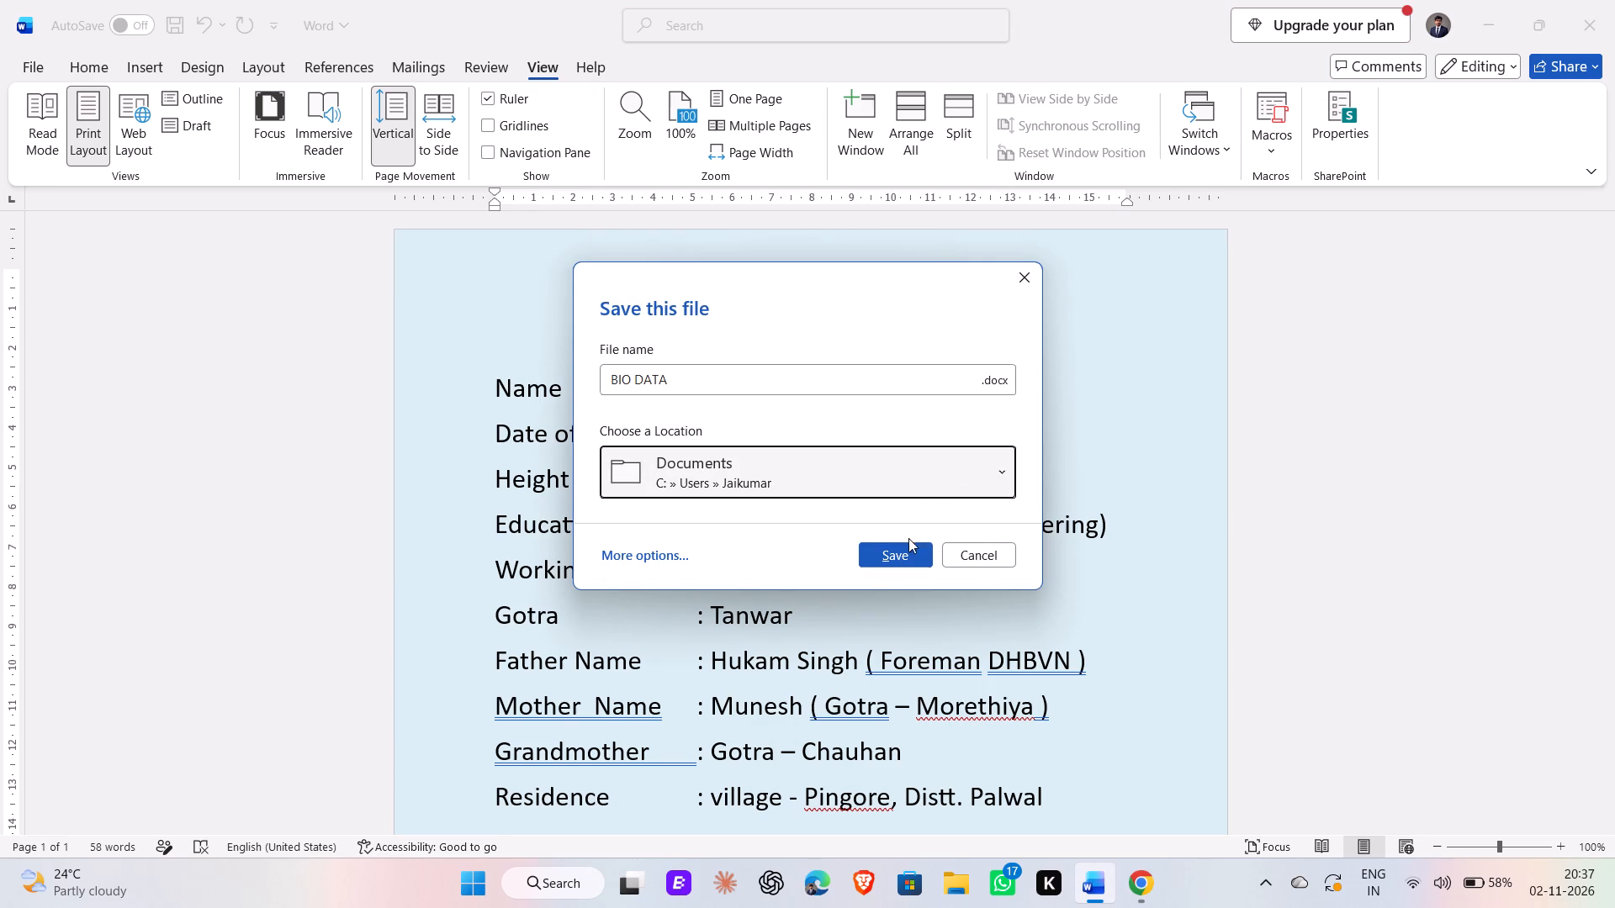
pyautogui.click(796, 379)
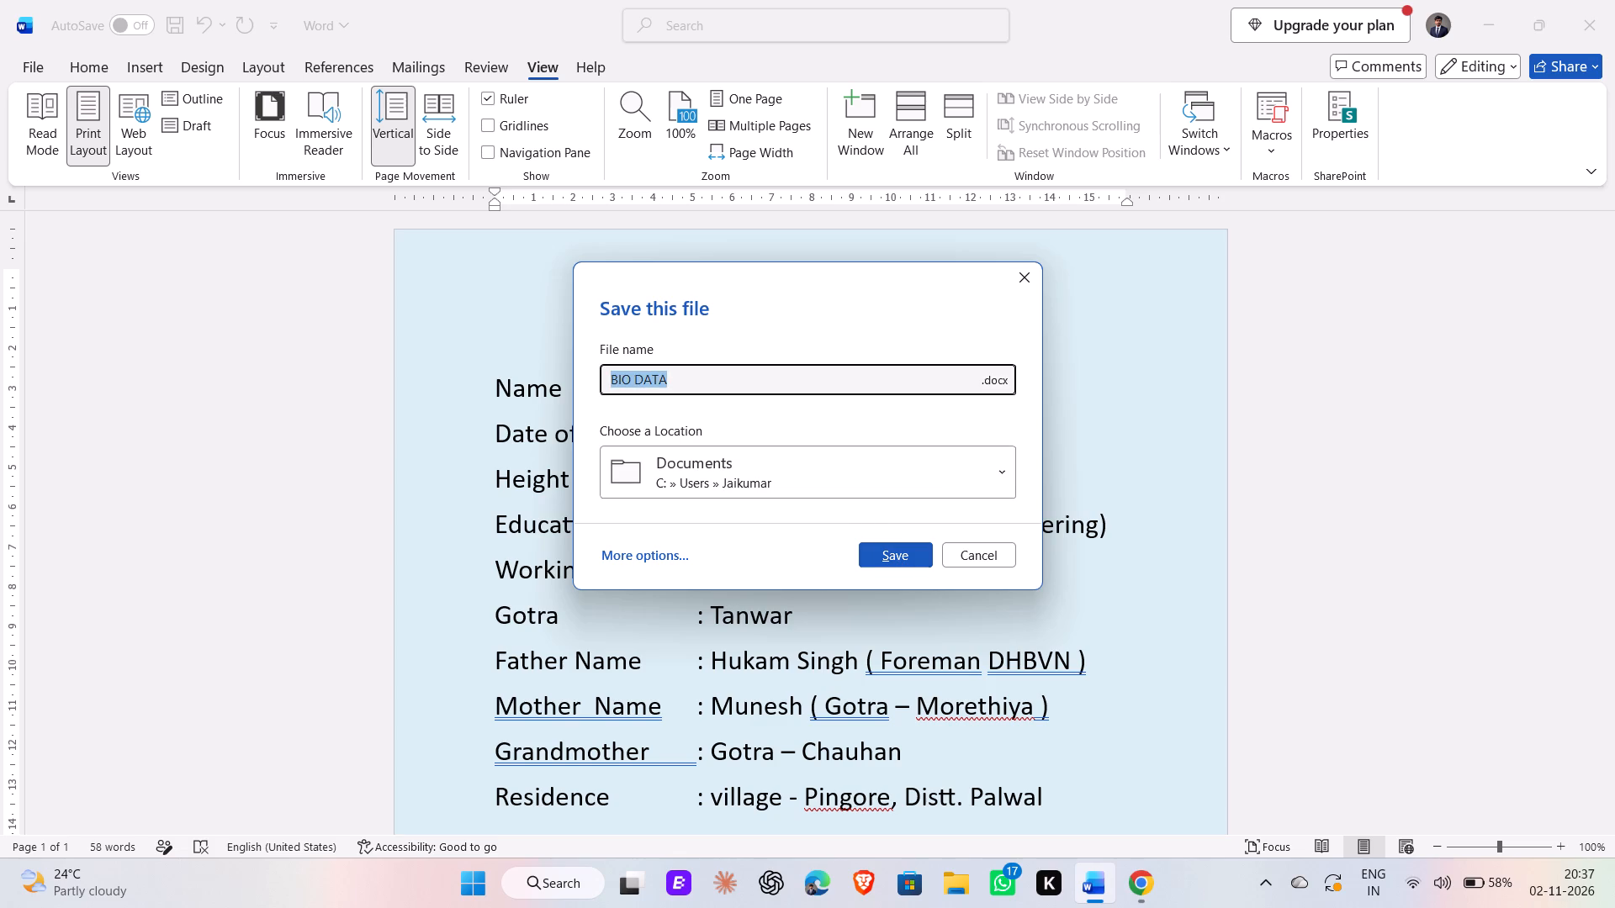
pyautogui.press('space')
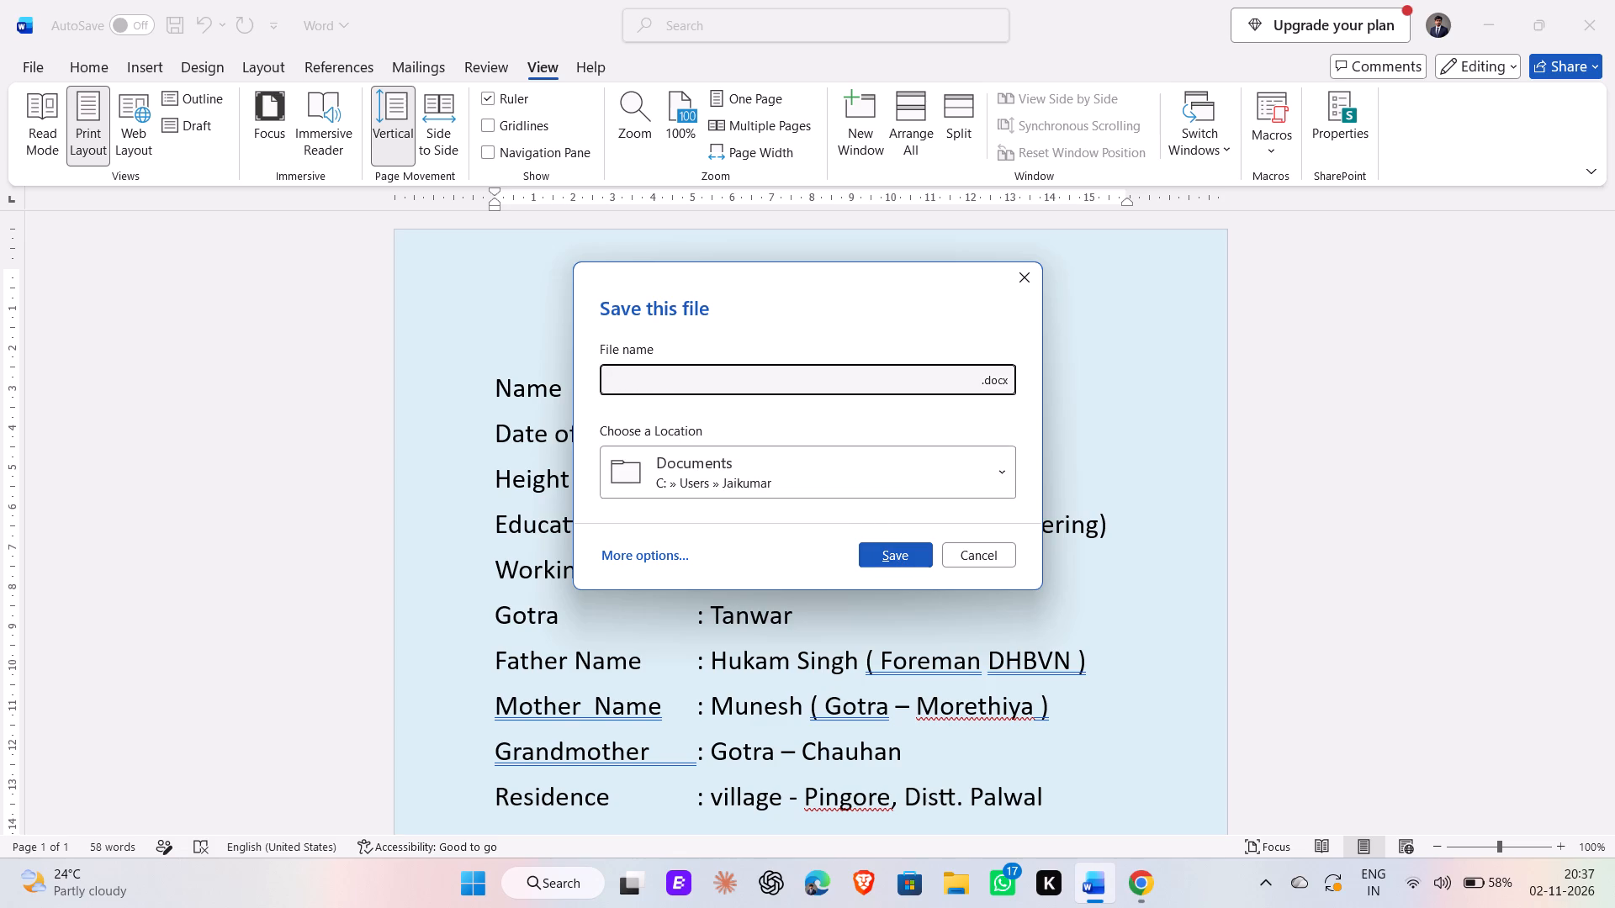
pyautogui.write('bi')
pyautogui.write('o data mohut')
pyautogui.click(924, 557)
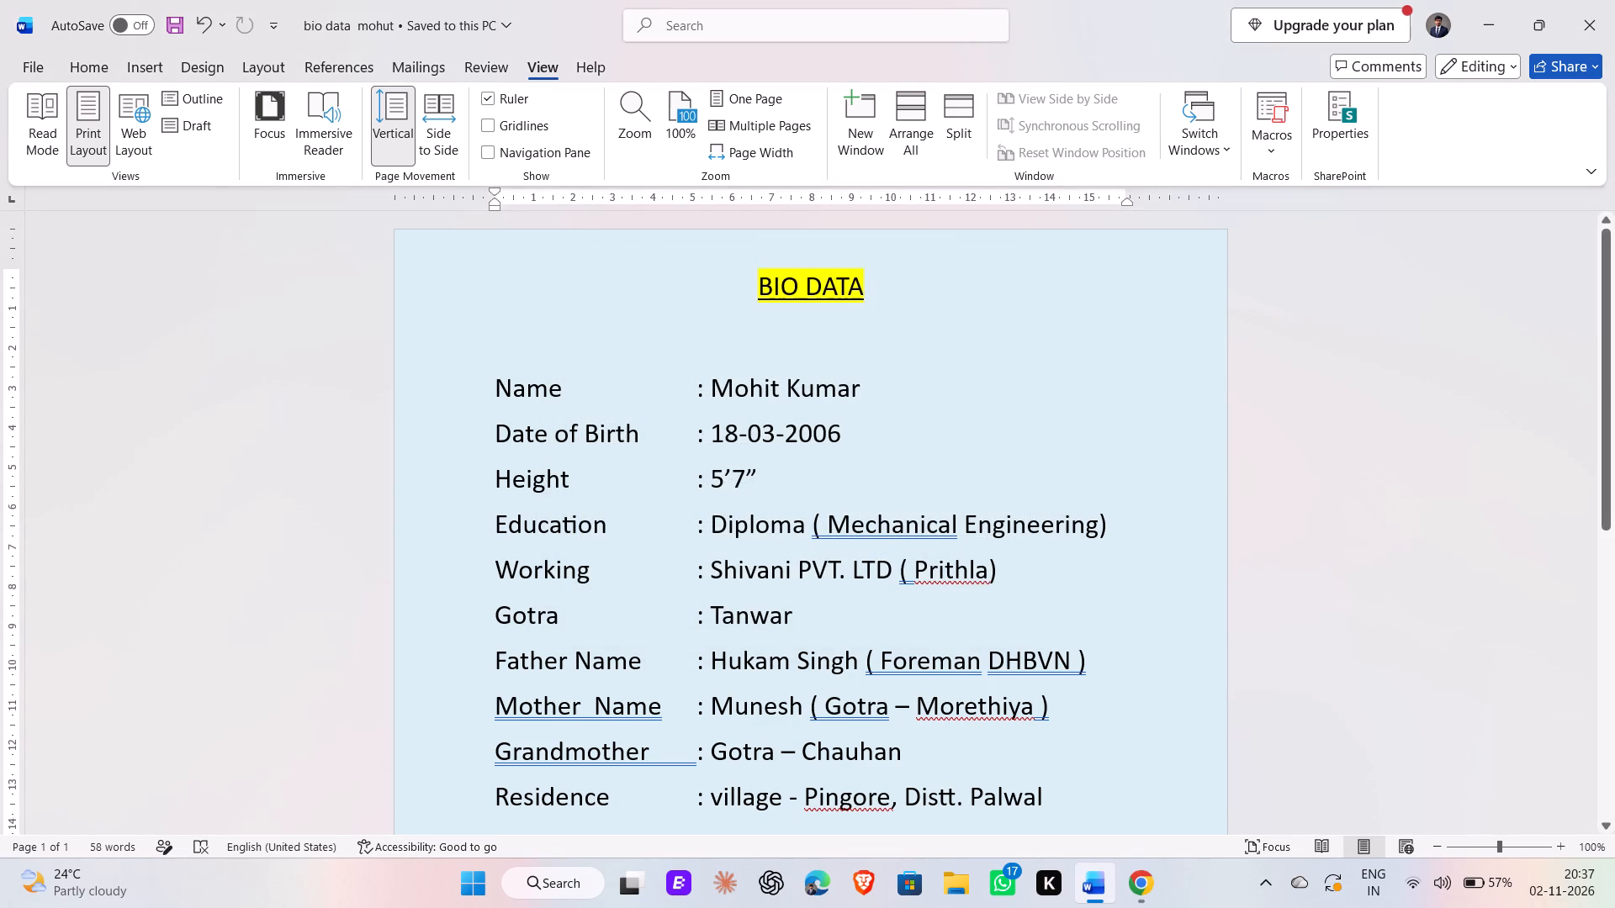
# Look over the saved bio data page and close the document.
pyautogui.scroll(-14, 1095, 490)
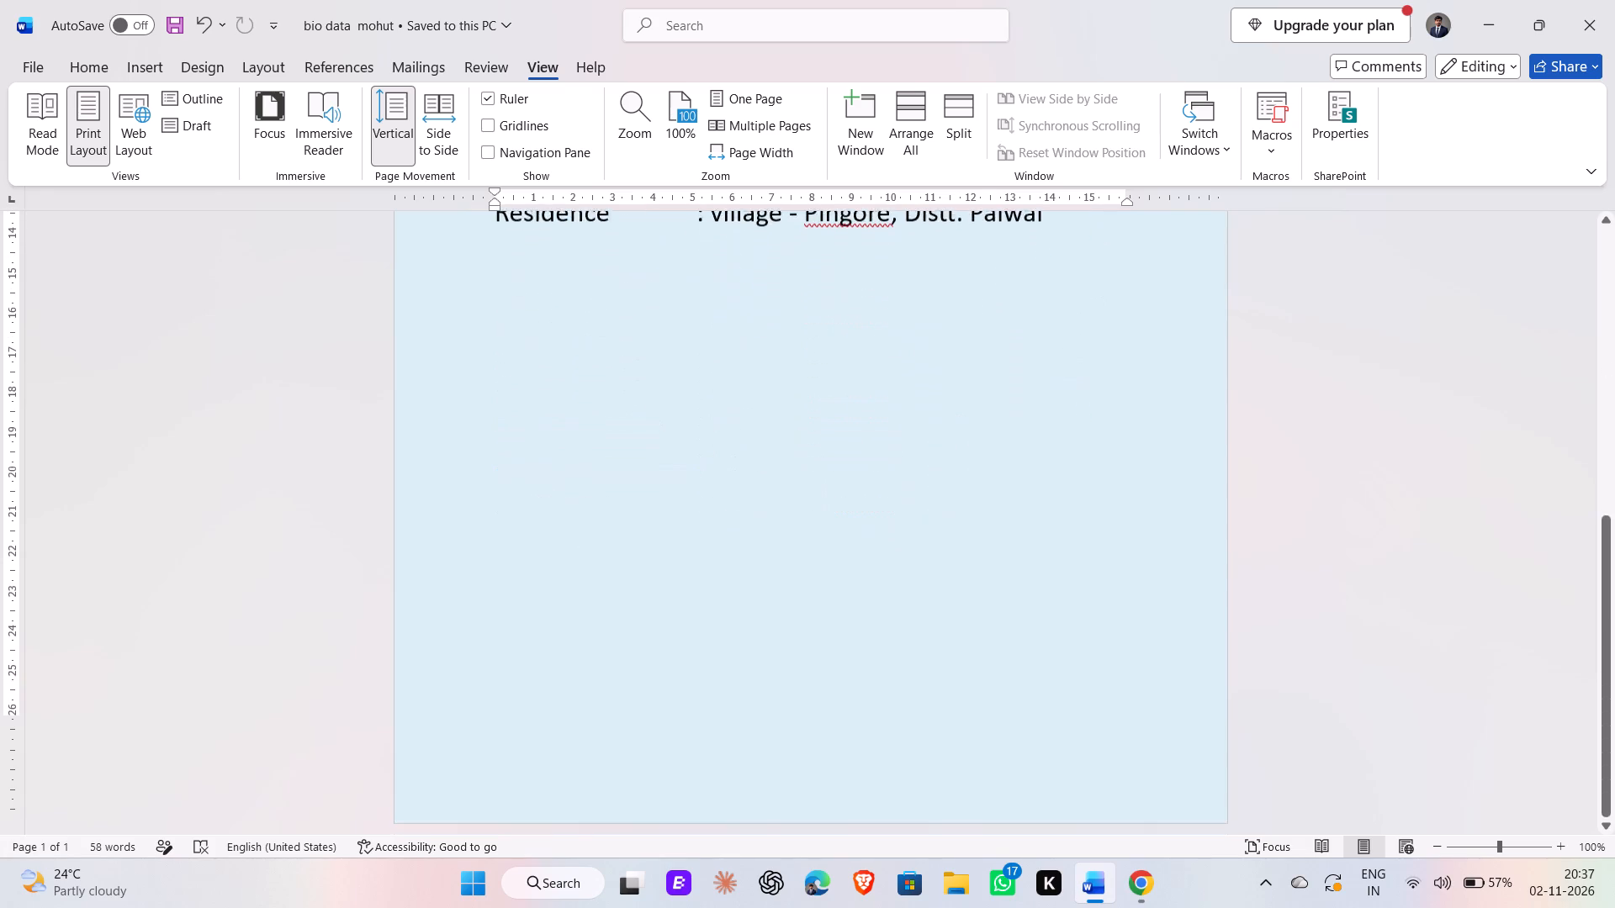
pyautogui.scroll(-1, 1188, 440)
pyautogui.scroll(2, 1188, 440)
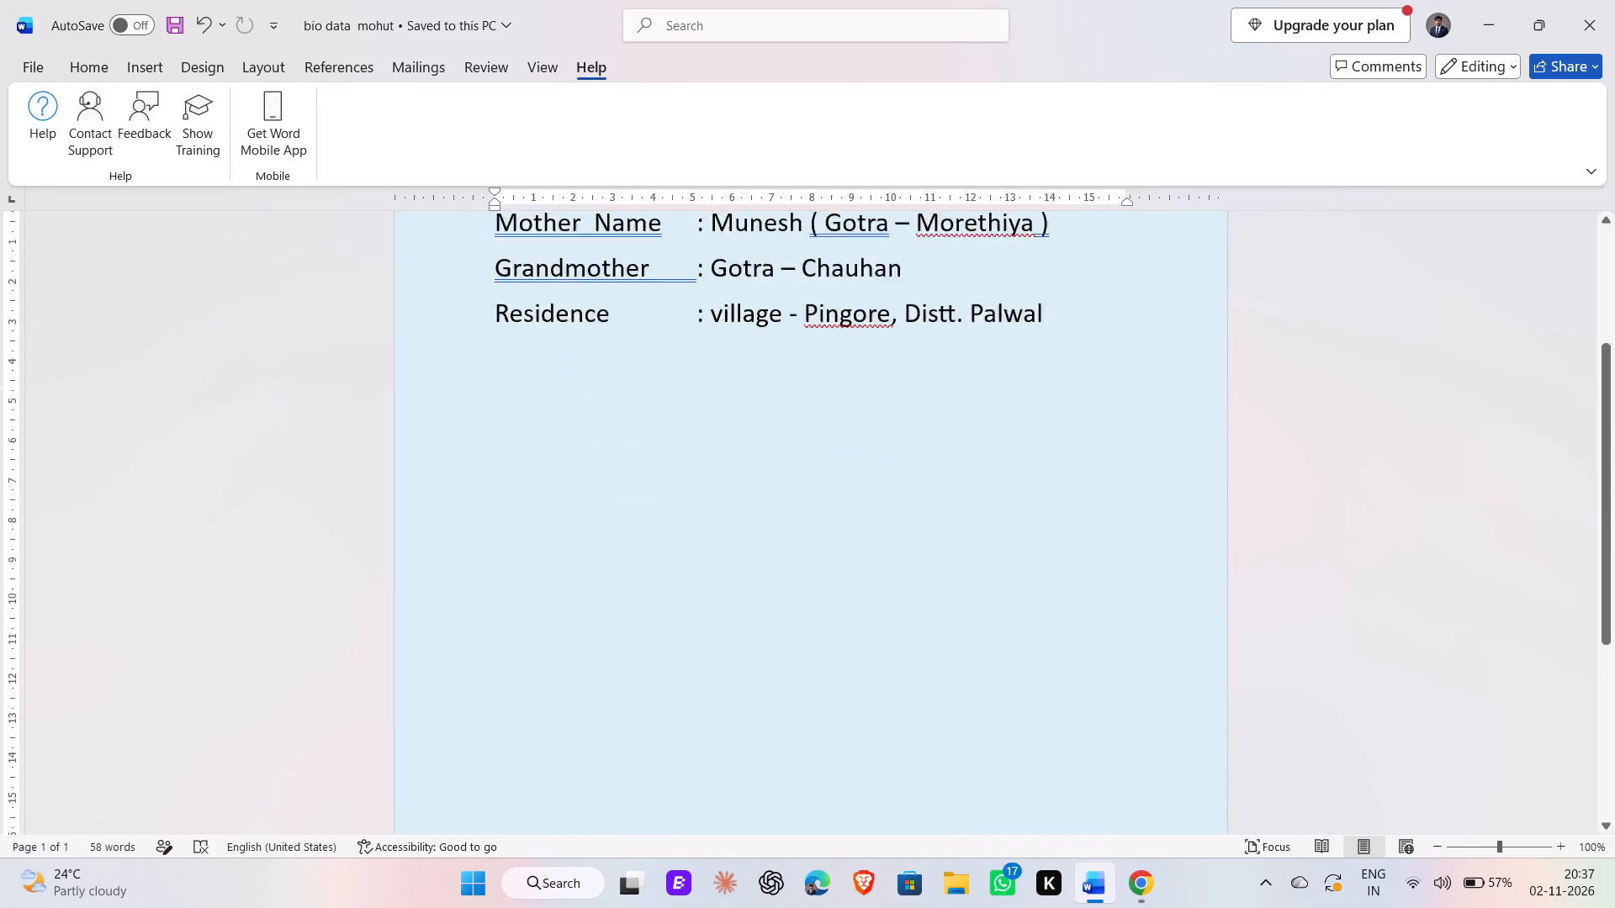
pyautogui.scroll(3, 1188, 440)
pyautogui.click(1603, 3)
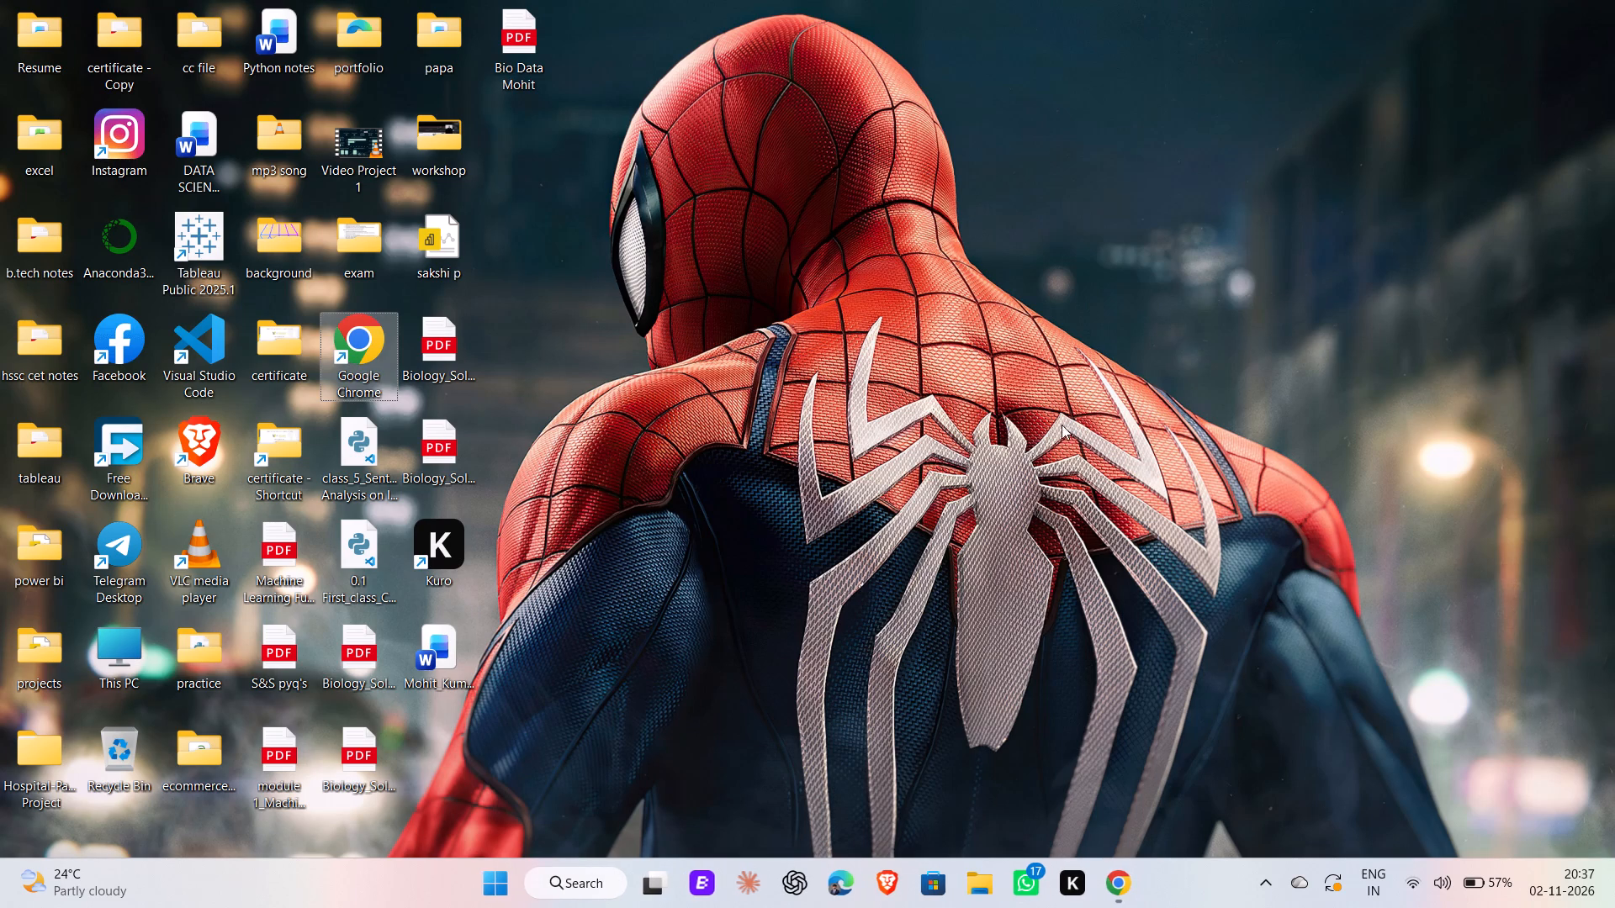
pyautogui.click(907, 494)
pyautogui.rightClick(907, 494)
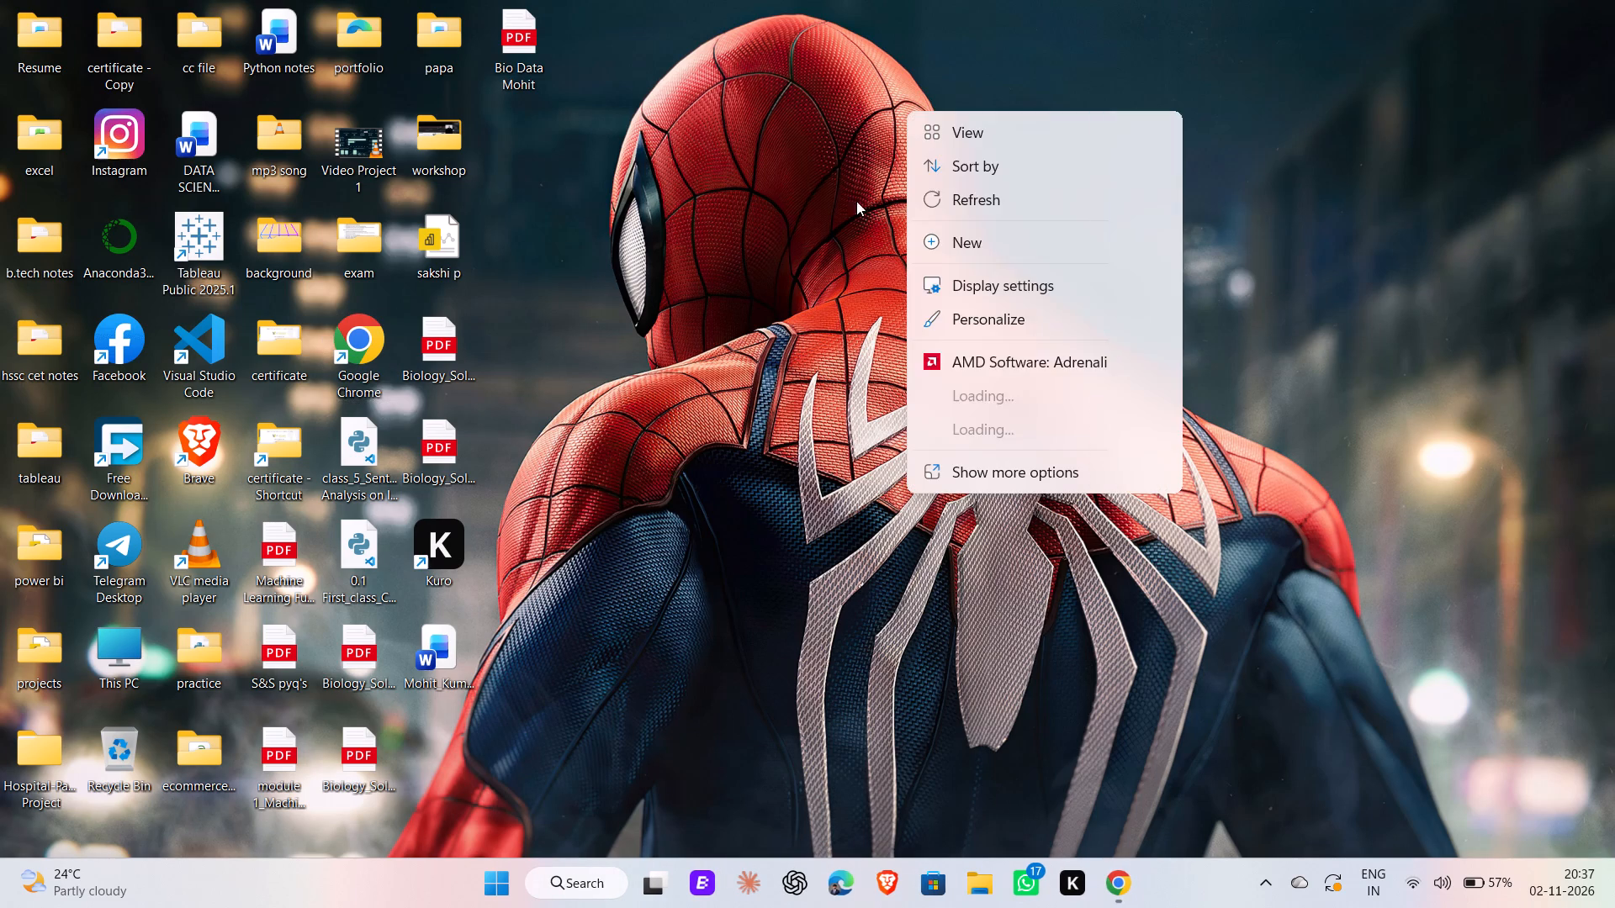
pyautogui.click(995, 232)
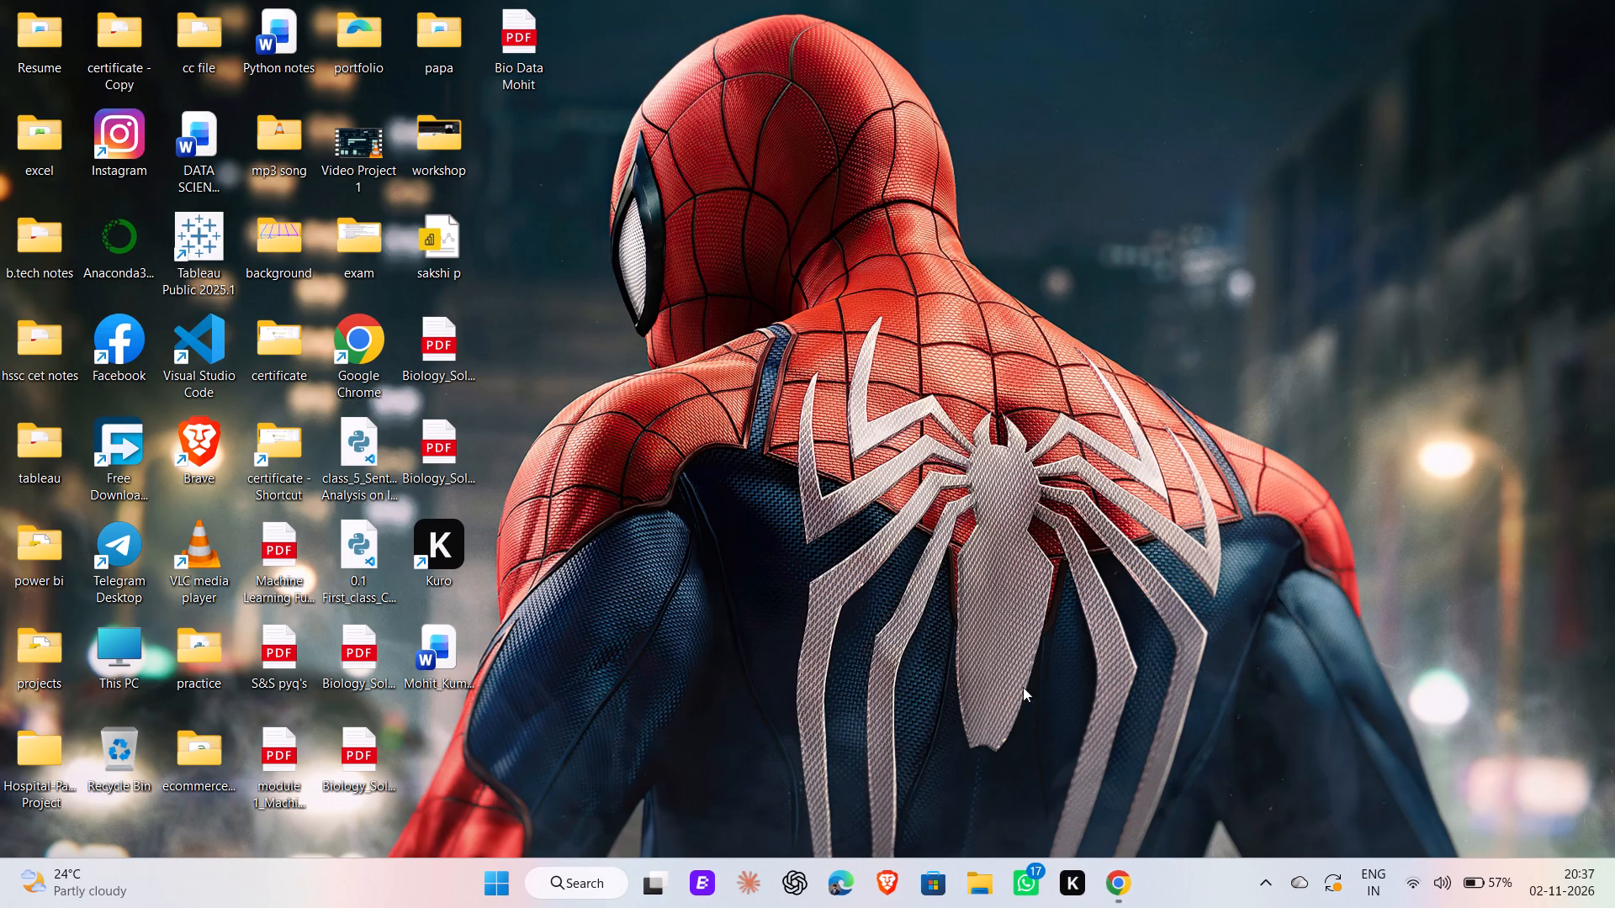
# Switch to WhatsApp.
pyautogui.click(1018, 884)
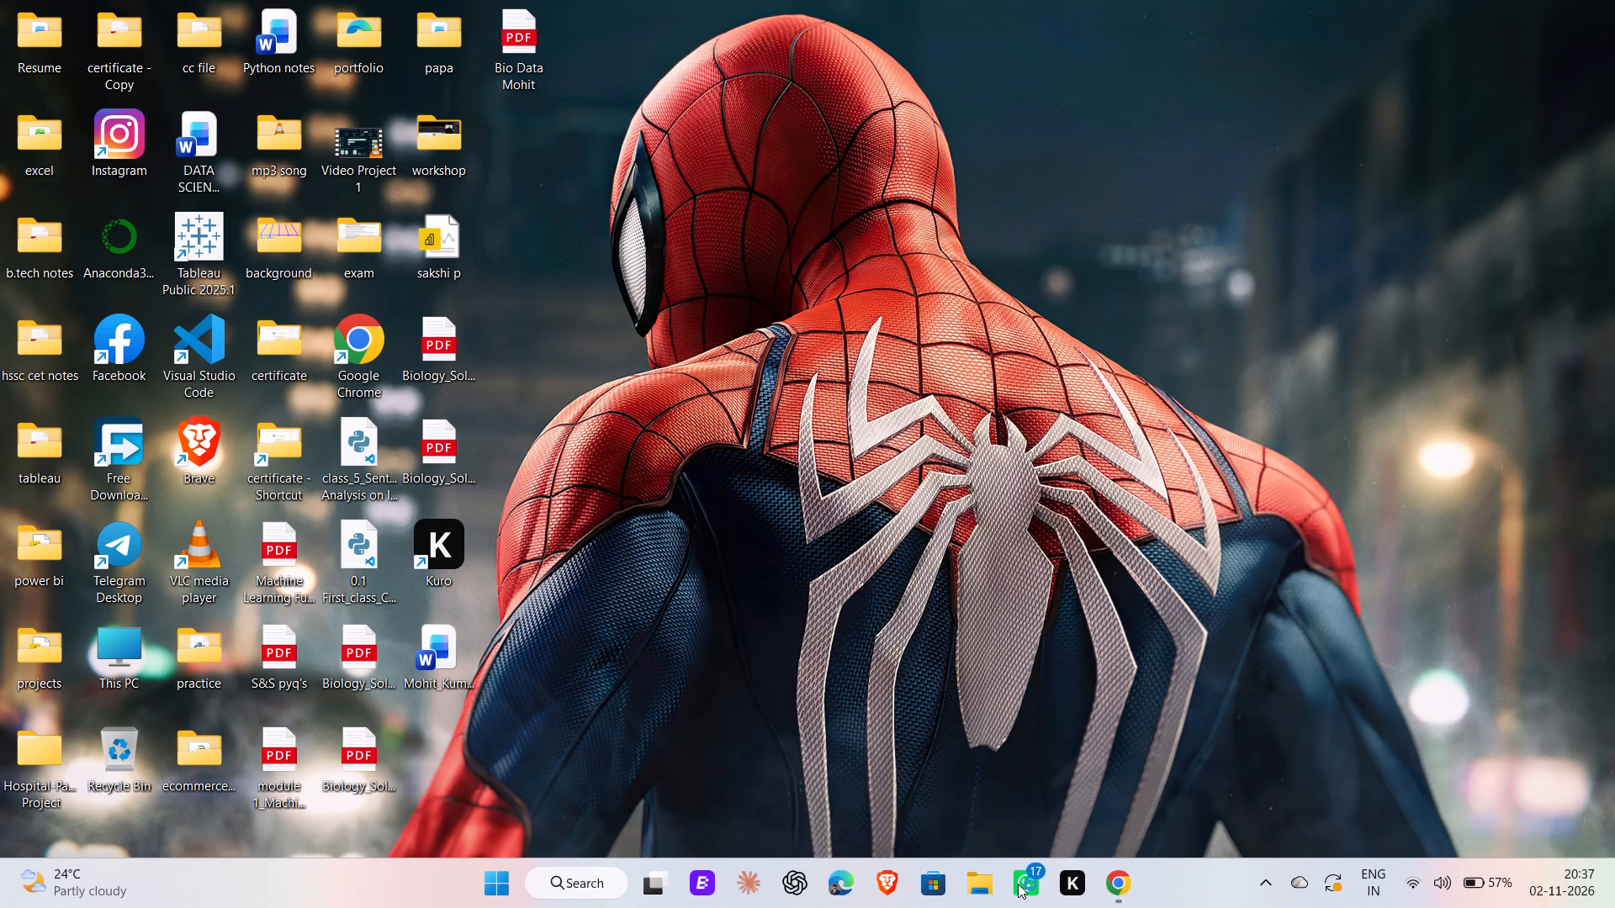
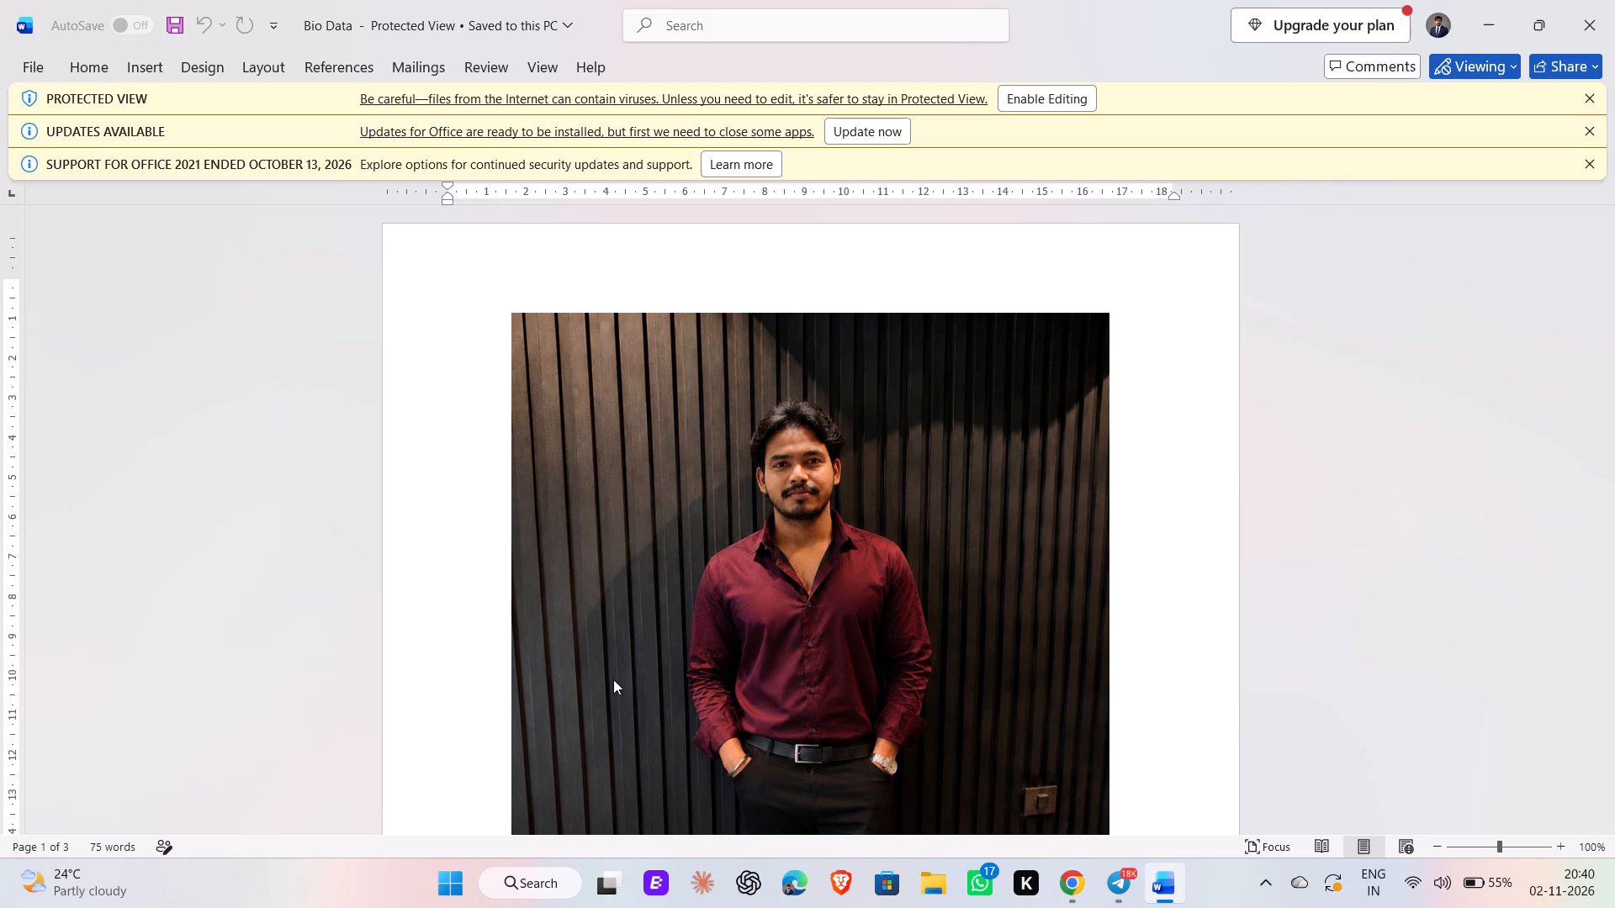
# Review the three-page Bio Data document in Protected View, examining the photo and the personal, education and family details.
pyautogui.scroll(-9, 613, 679)
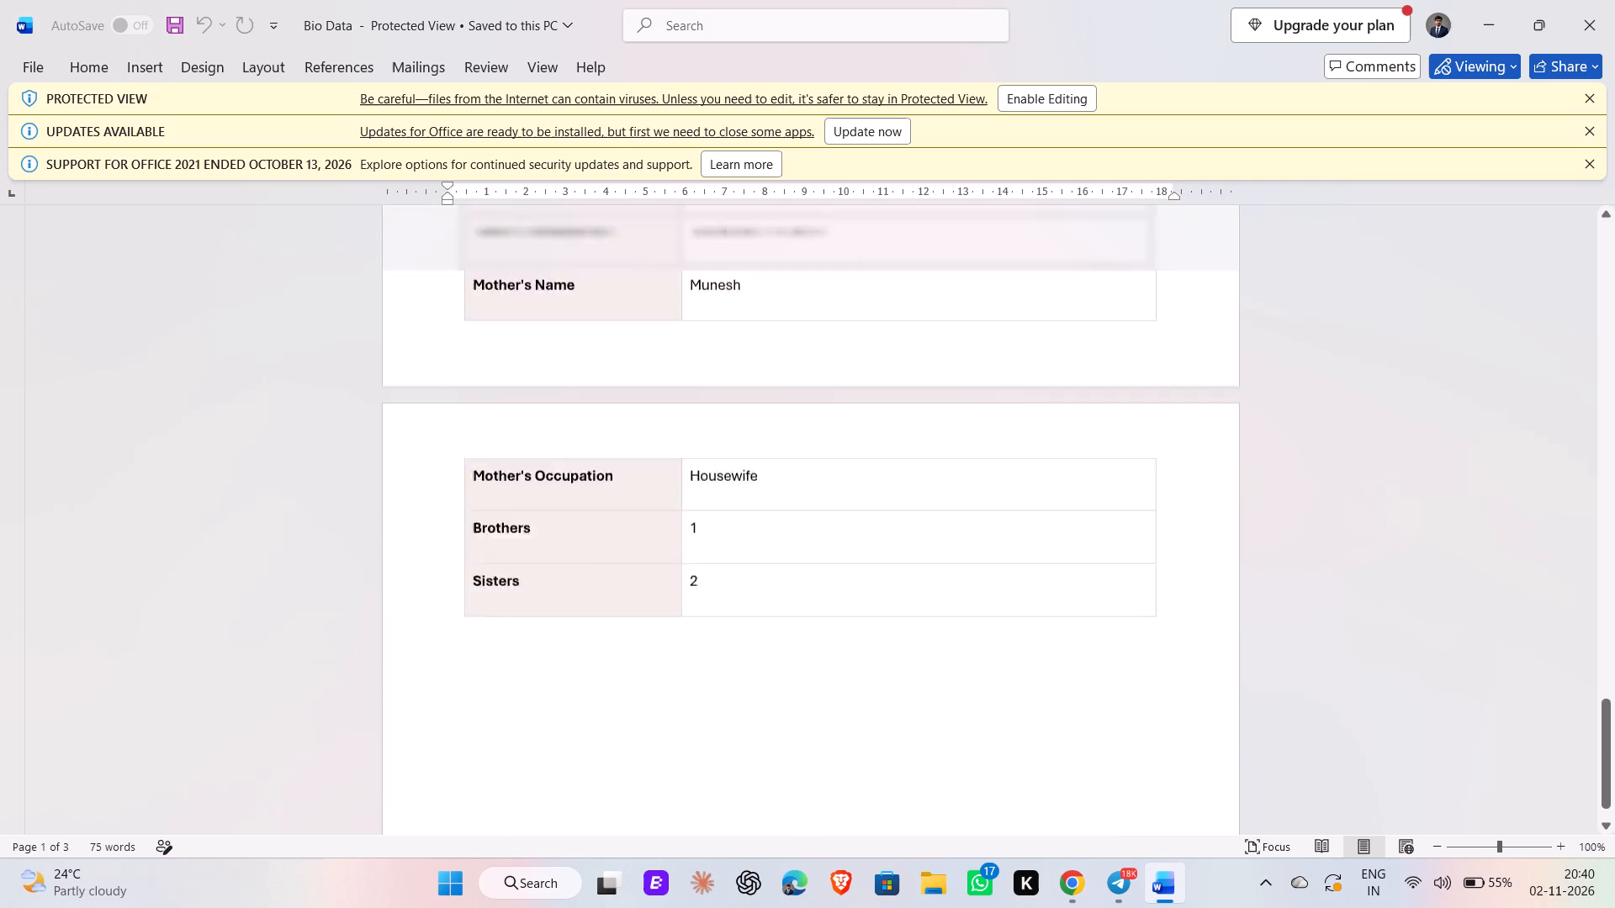
pyautogui.scroll(4, 613, 679)
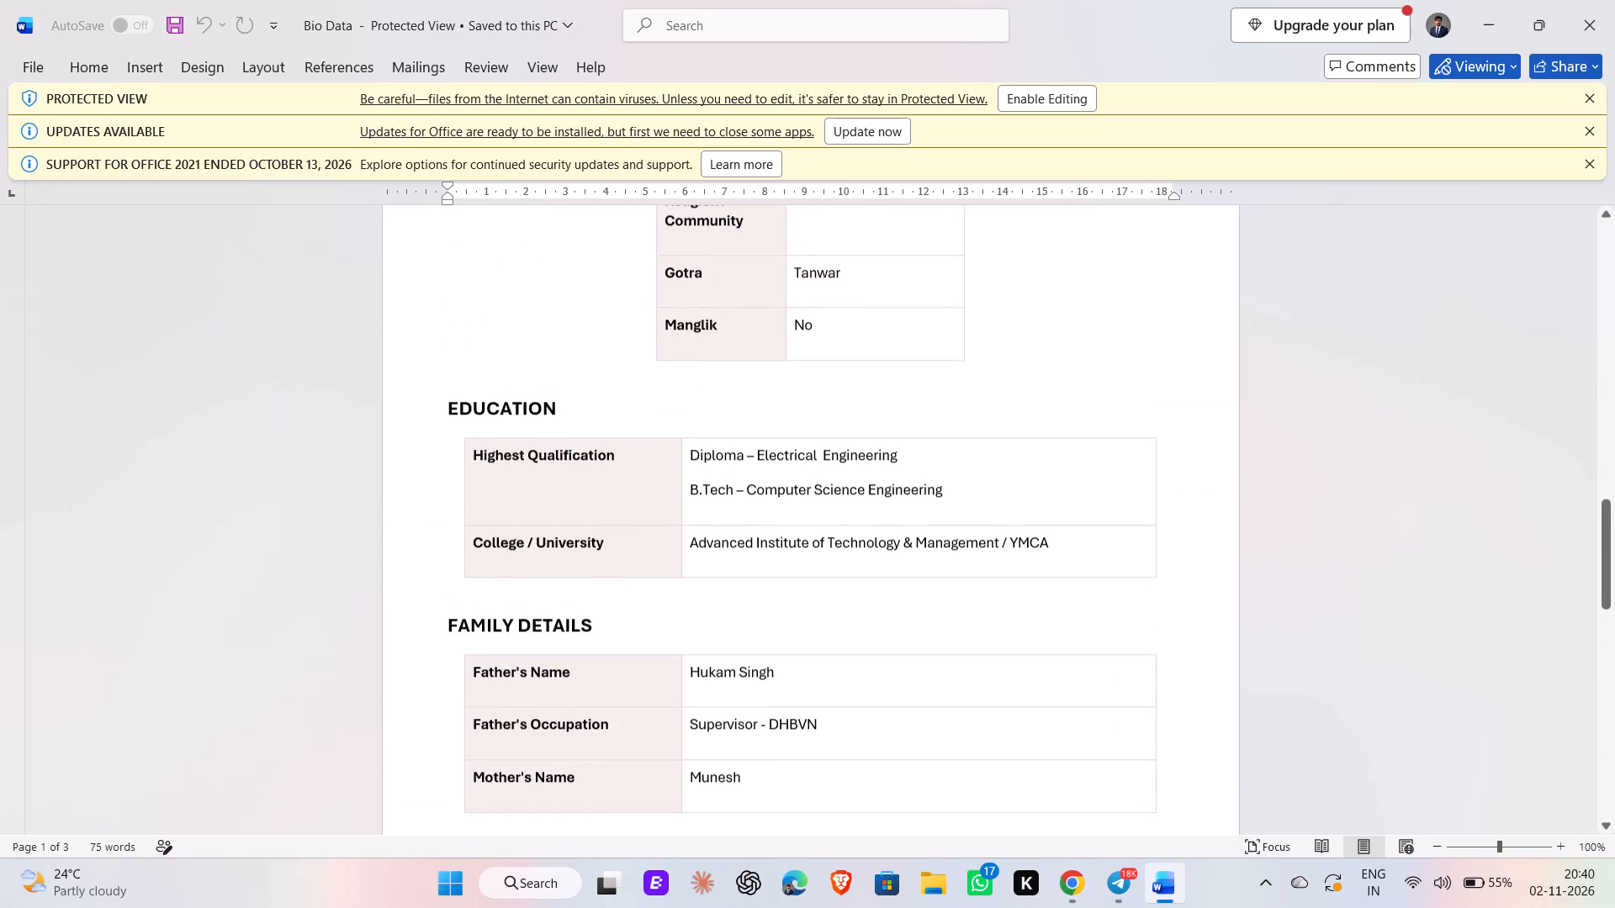
pyautogui.scroll(4, 613, 679)
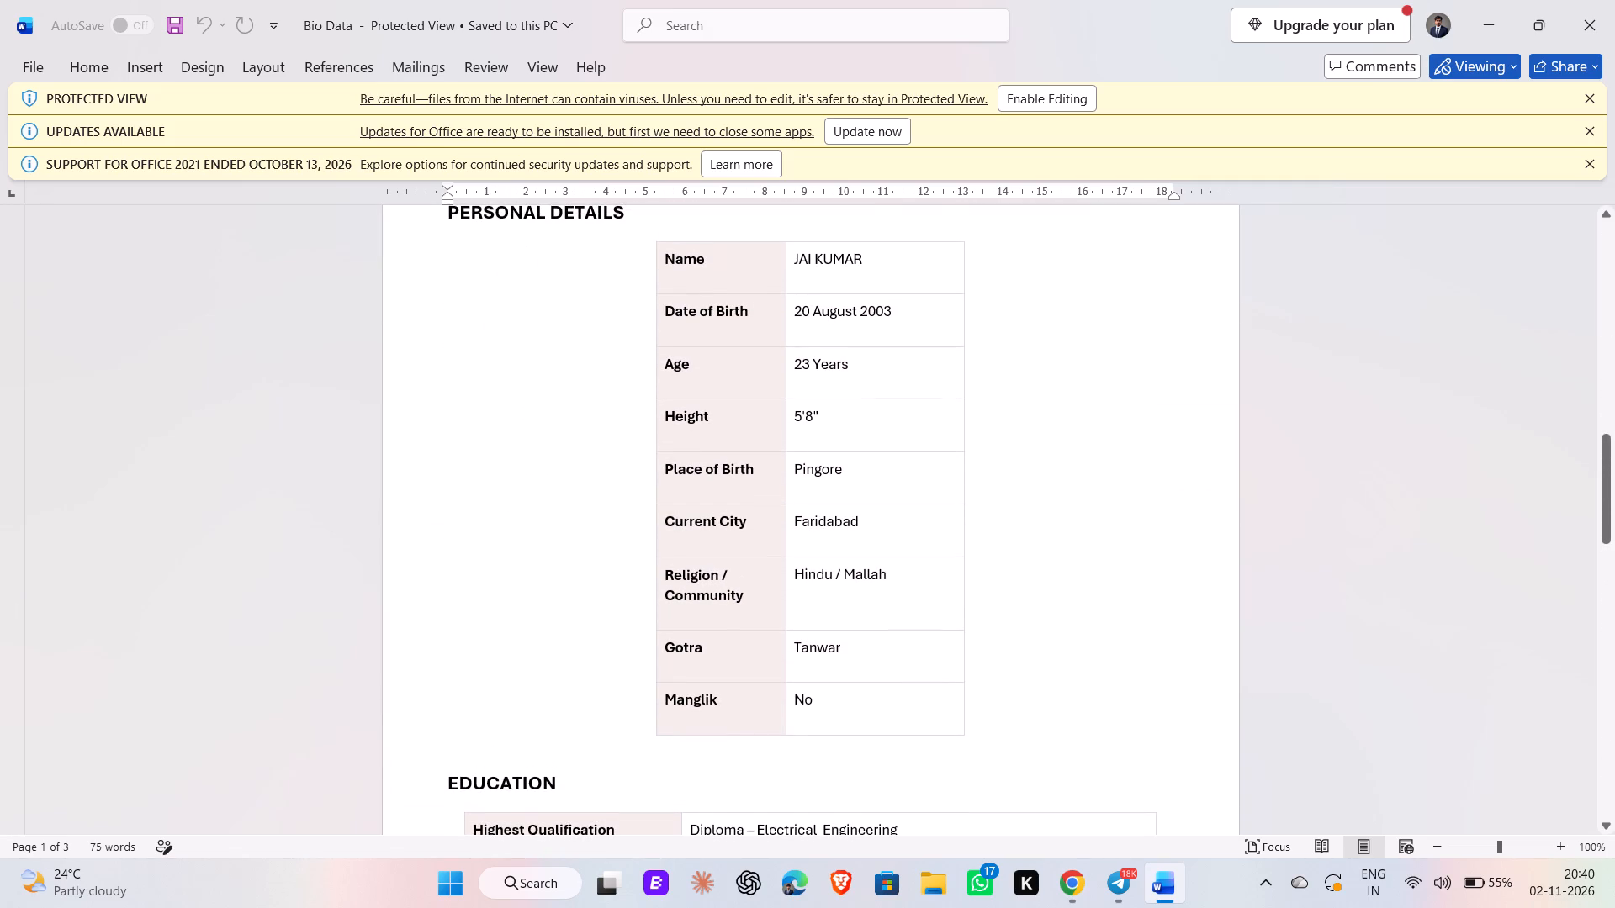
pyautogui.scroll(2, 613, 679)
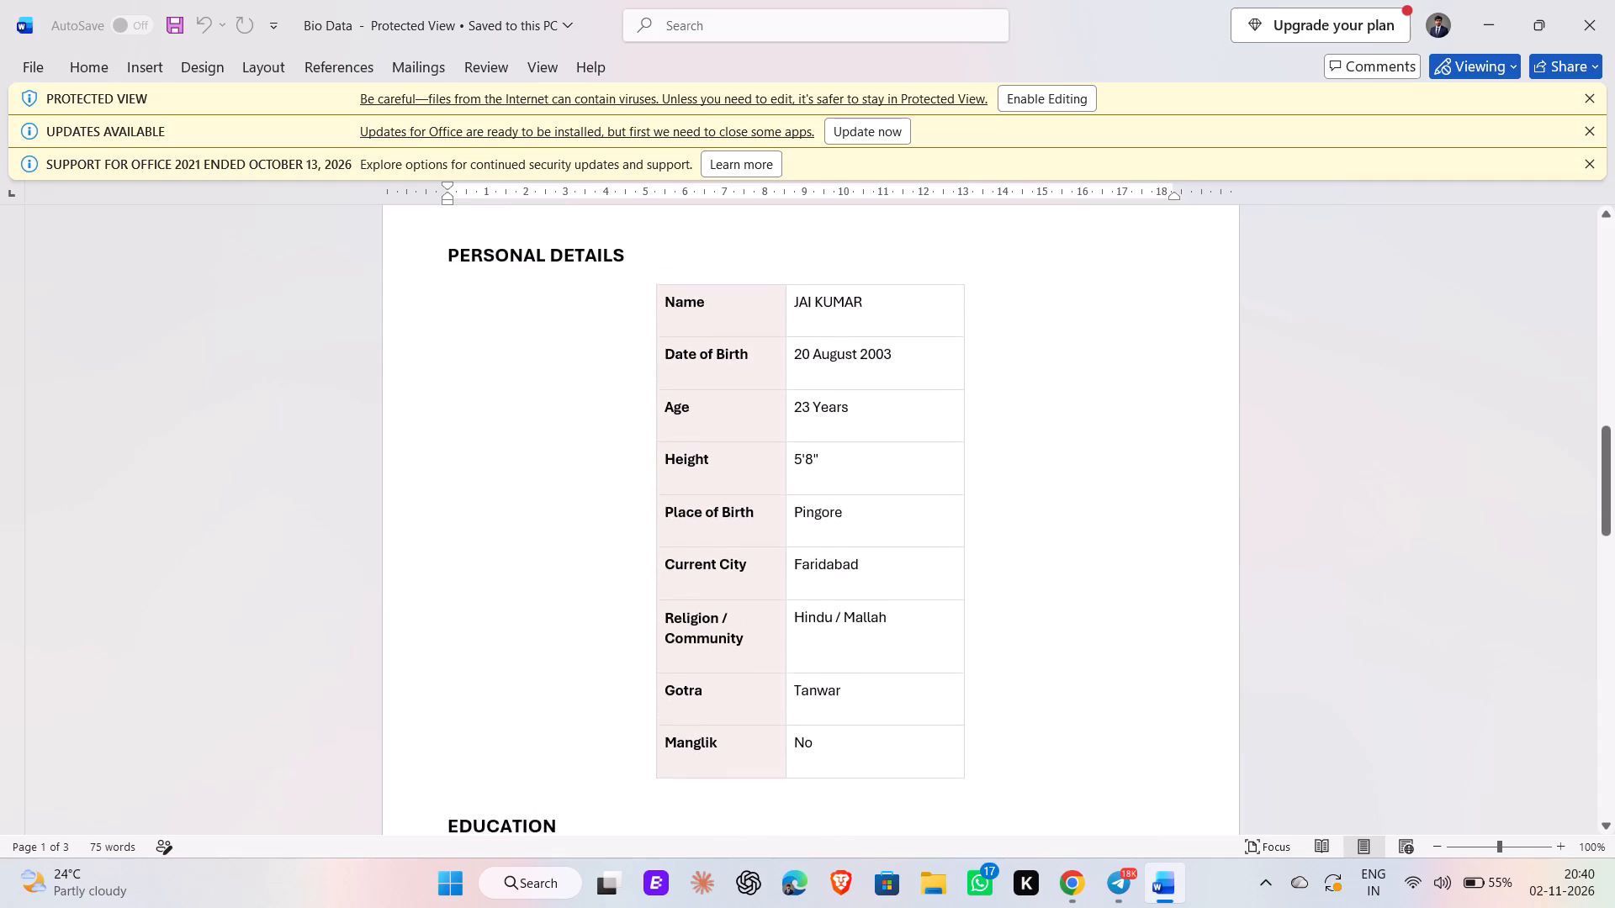
pyautogui.scroll(8, 613, 679)
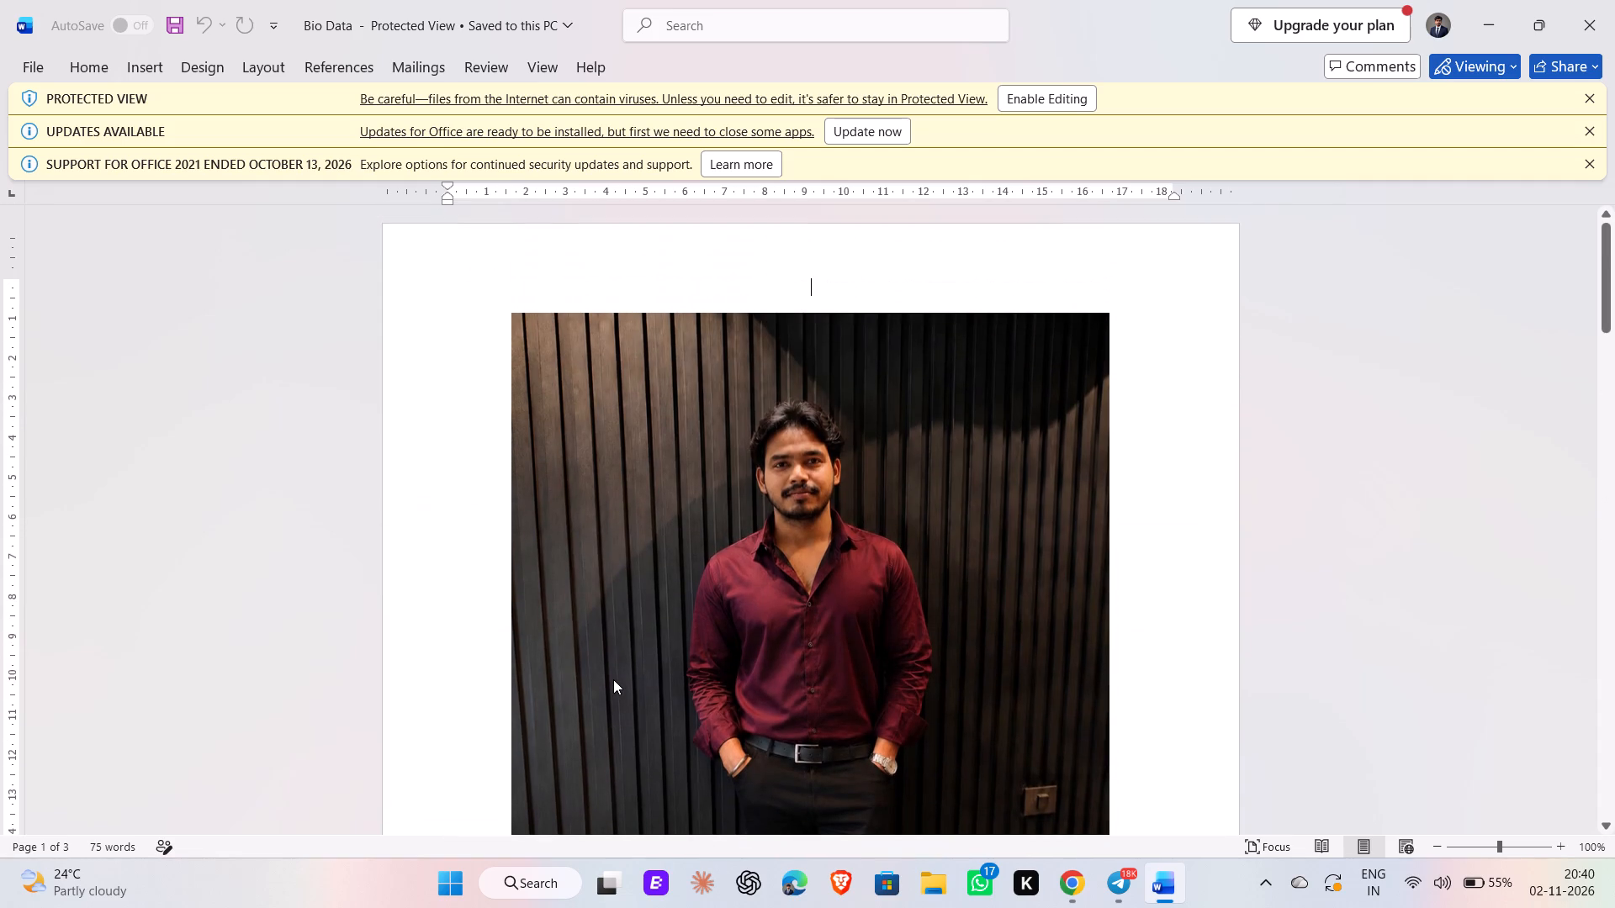
pyautogui.scroll(1, 613, 679)
pyautogui.scroll(-2, 613, 679)
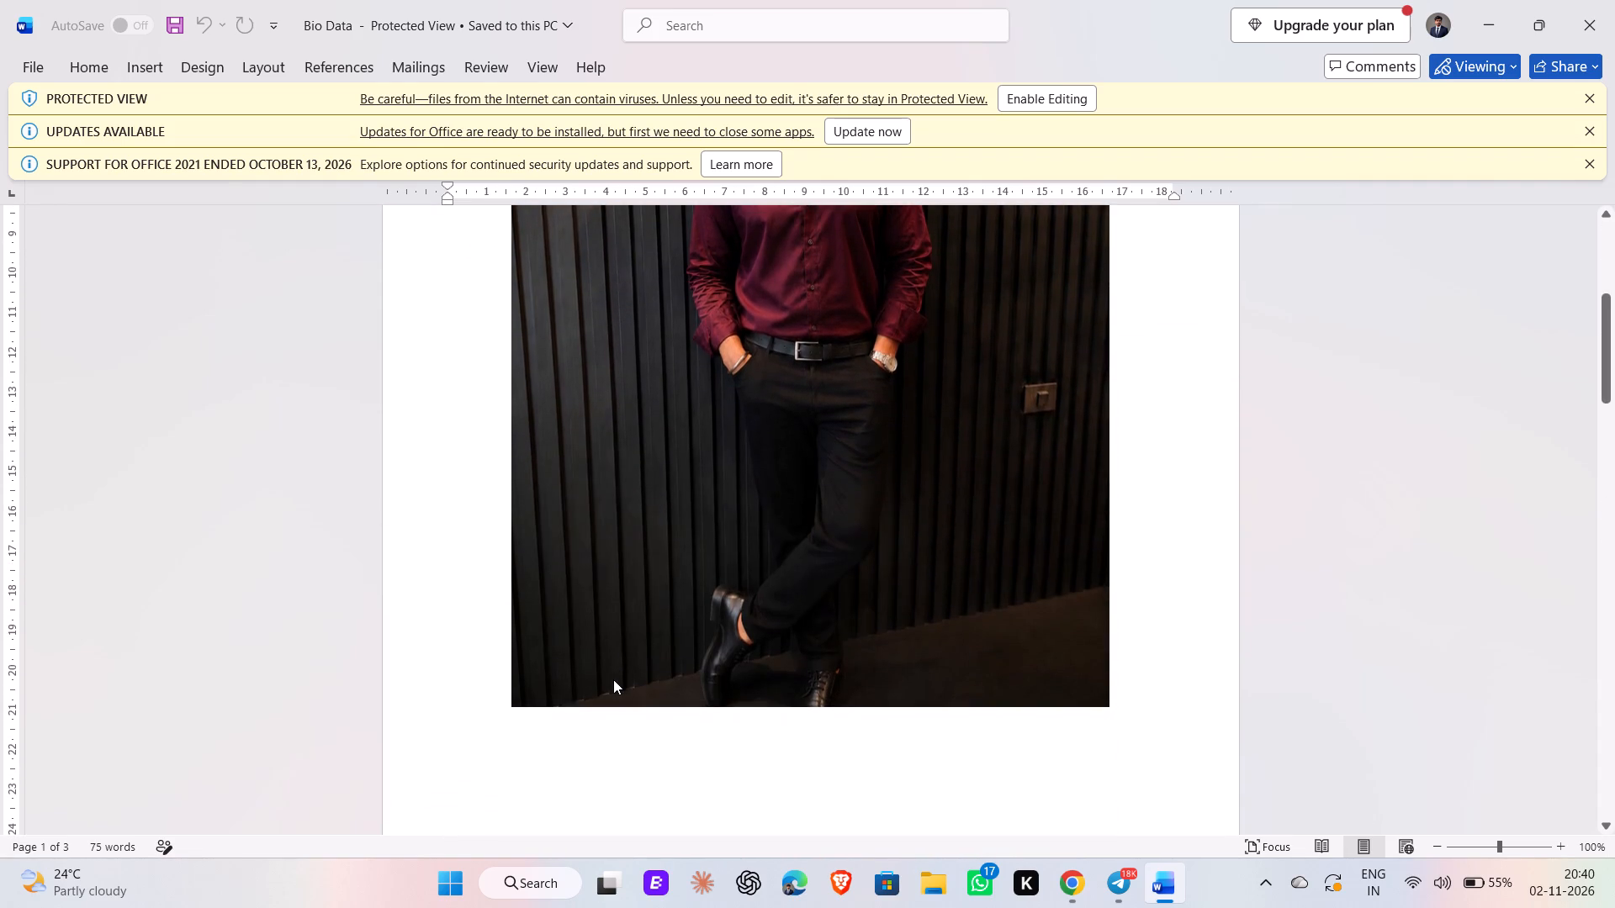
pyautogui.scroll(9, 613, 679)
pyautogui.scroll(-1, 613, 679)
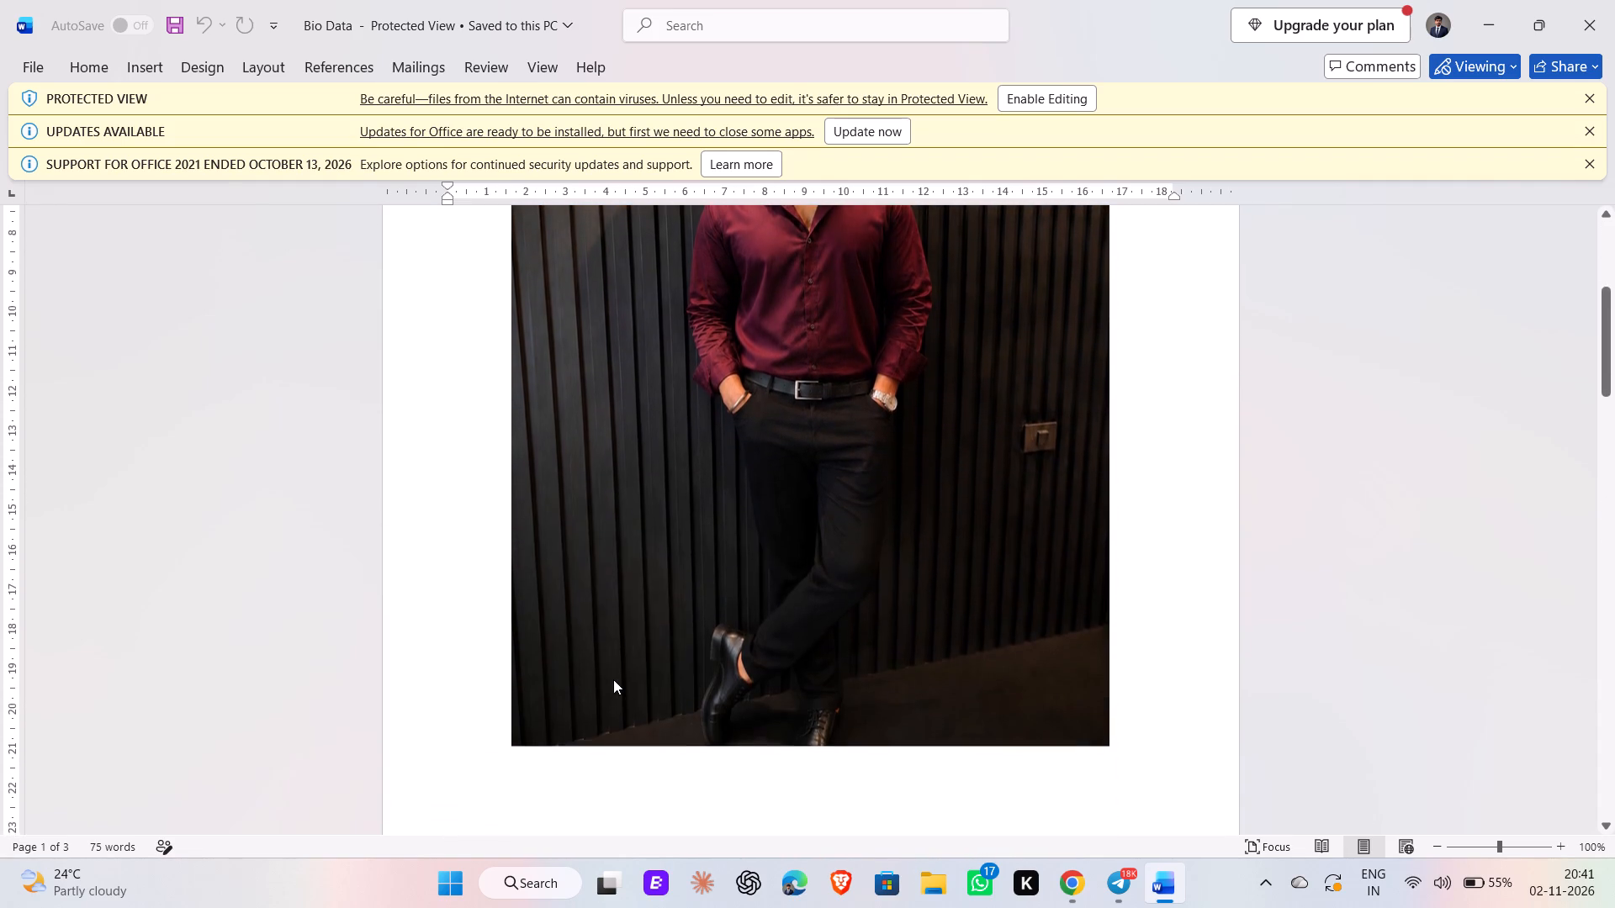
pyautogui.scroll(4, 613, 679)
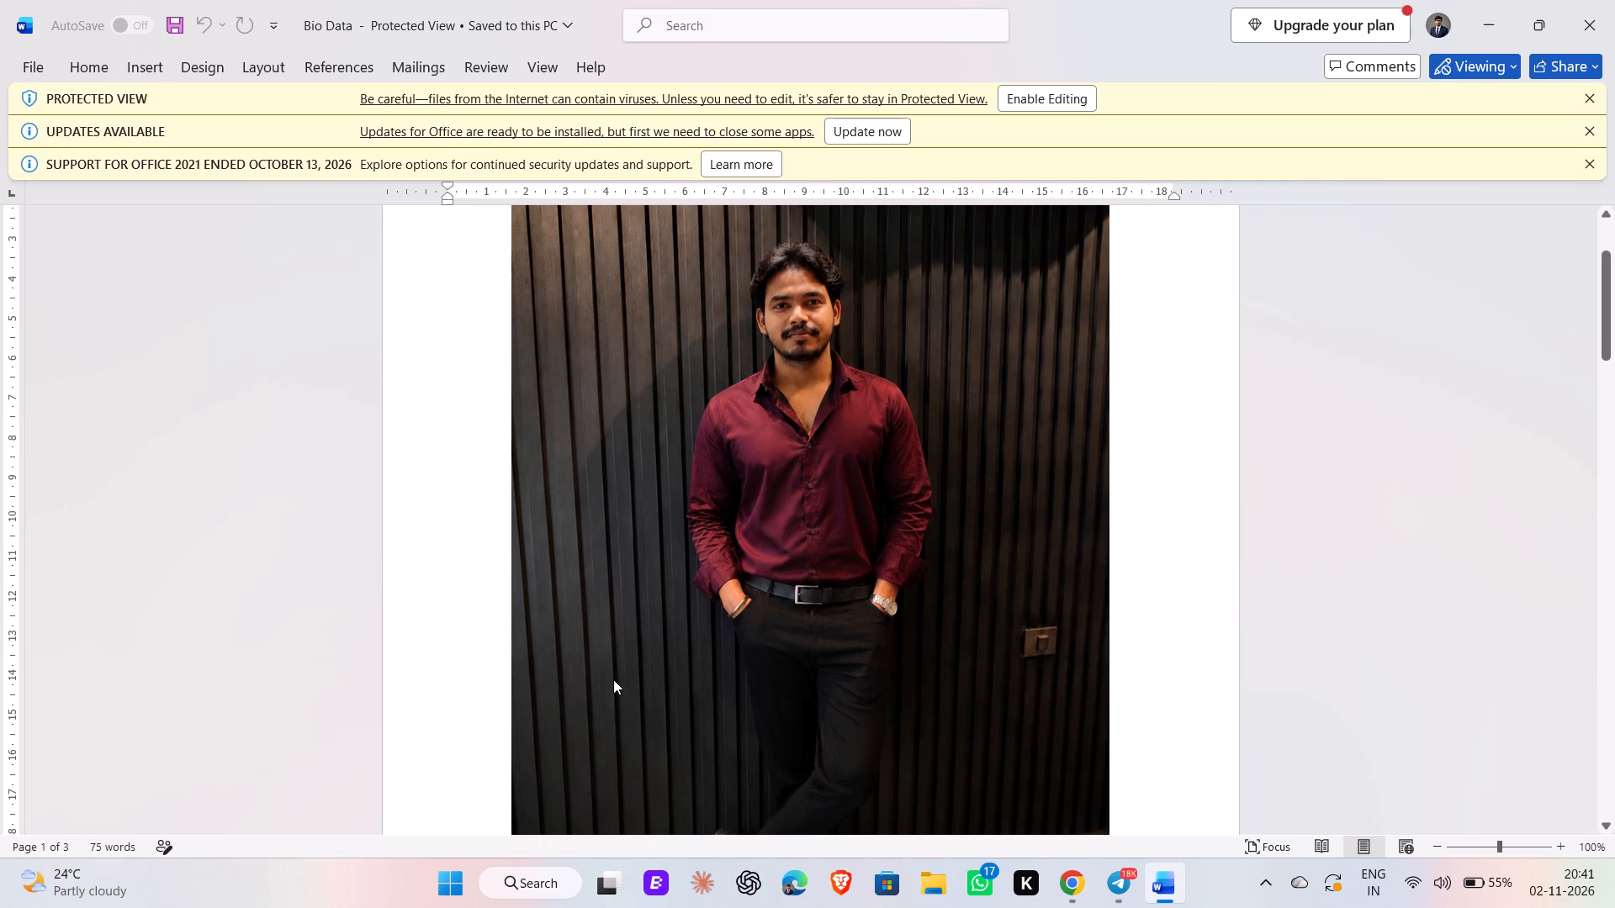
pyautogui.scroll(3, 613, 679)
pyautogui.scroll(-1, 613, 679)
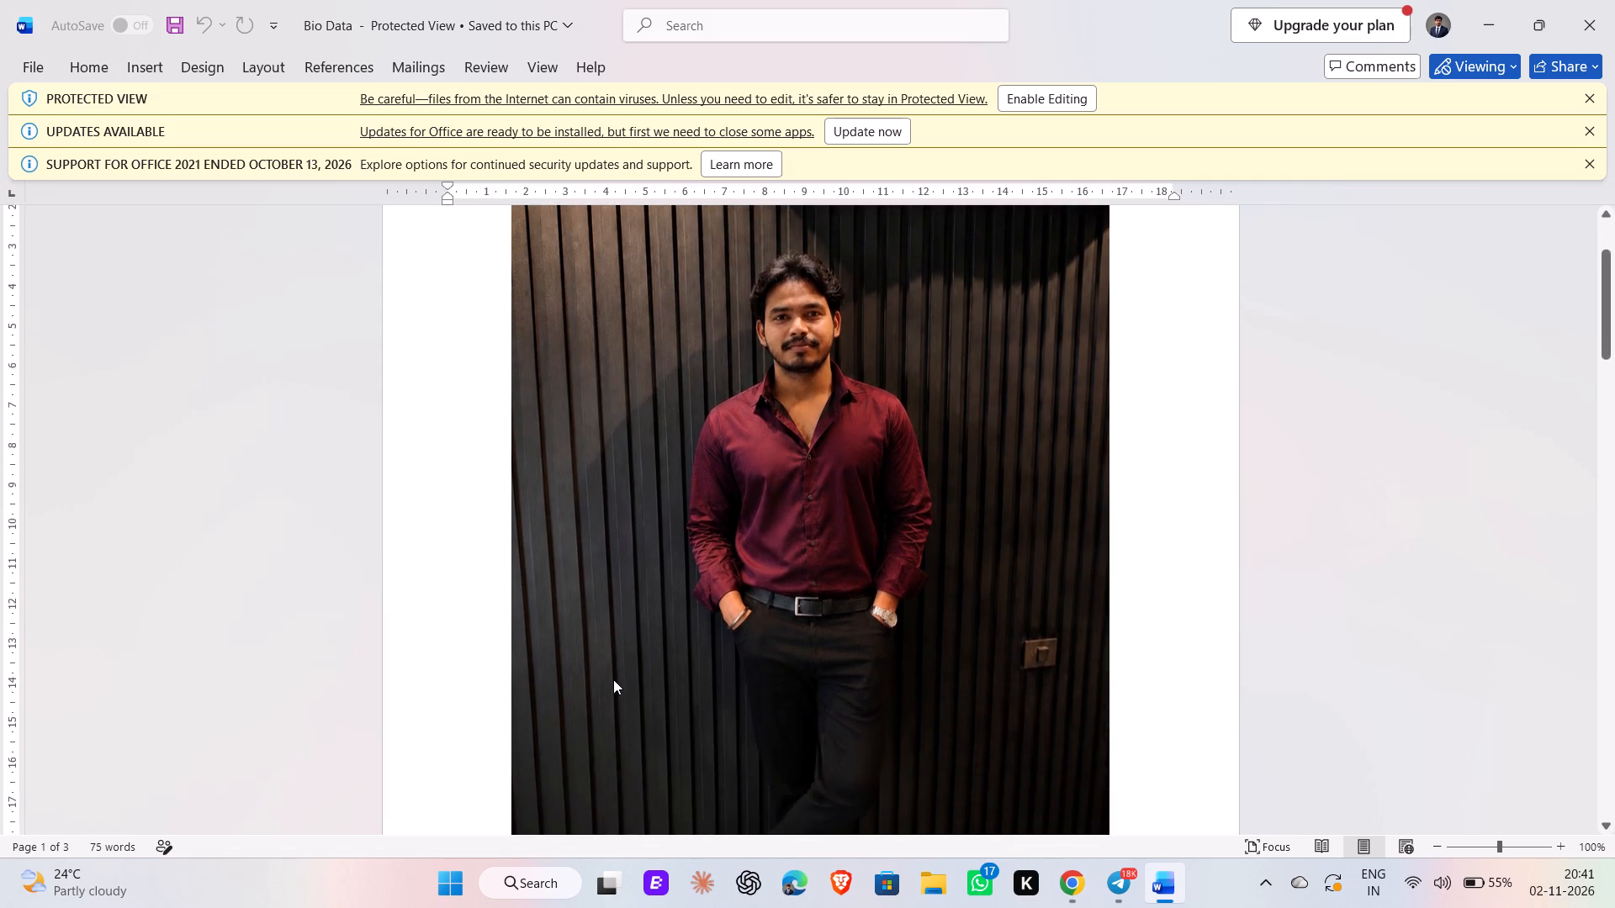
pyautogui.scroll(-5, 613, 679)
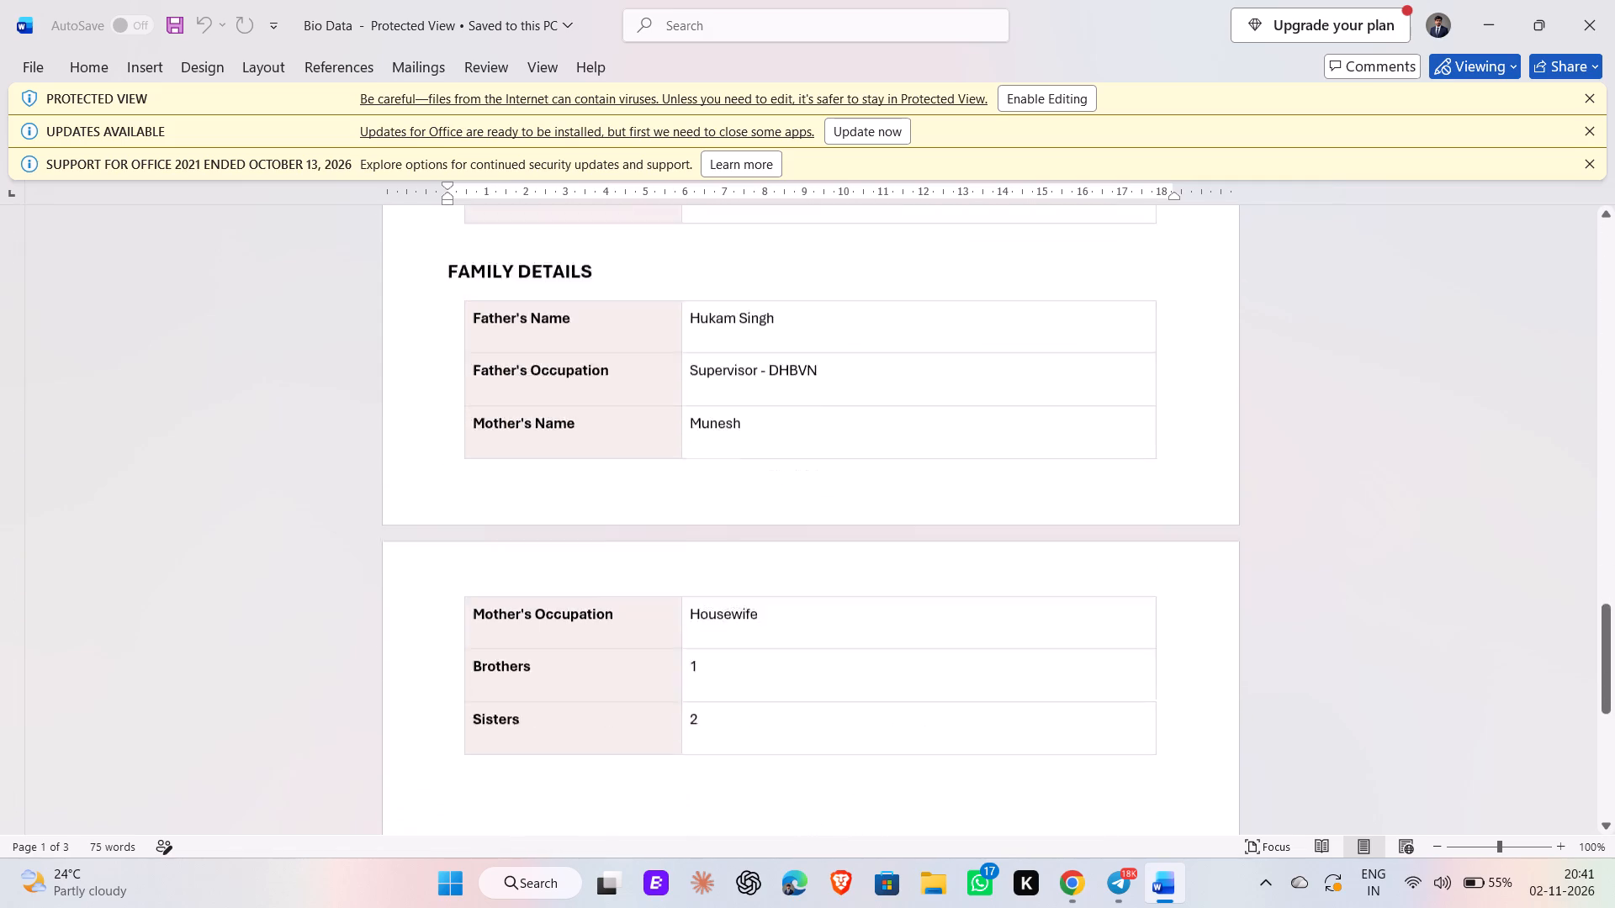
pyautogui.scroll(-2, 613, 679)
pyautogui.scroll(8, 613, 679)
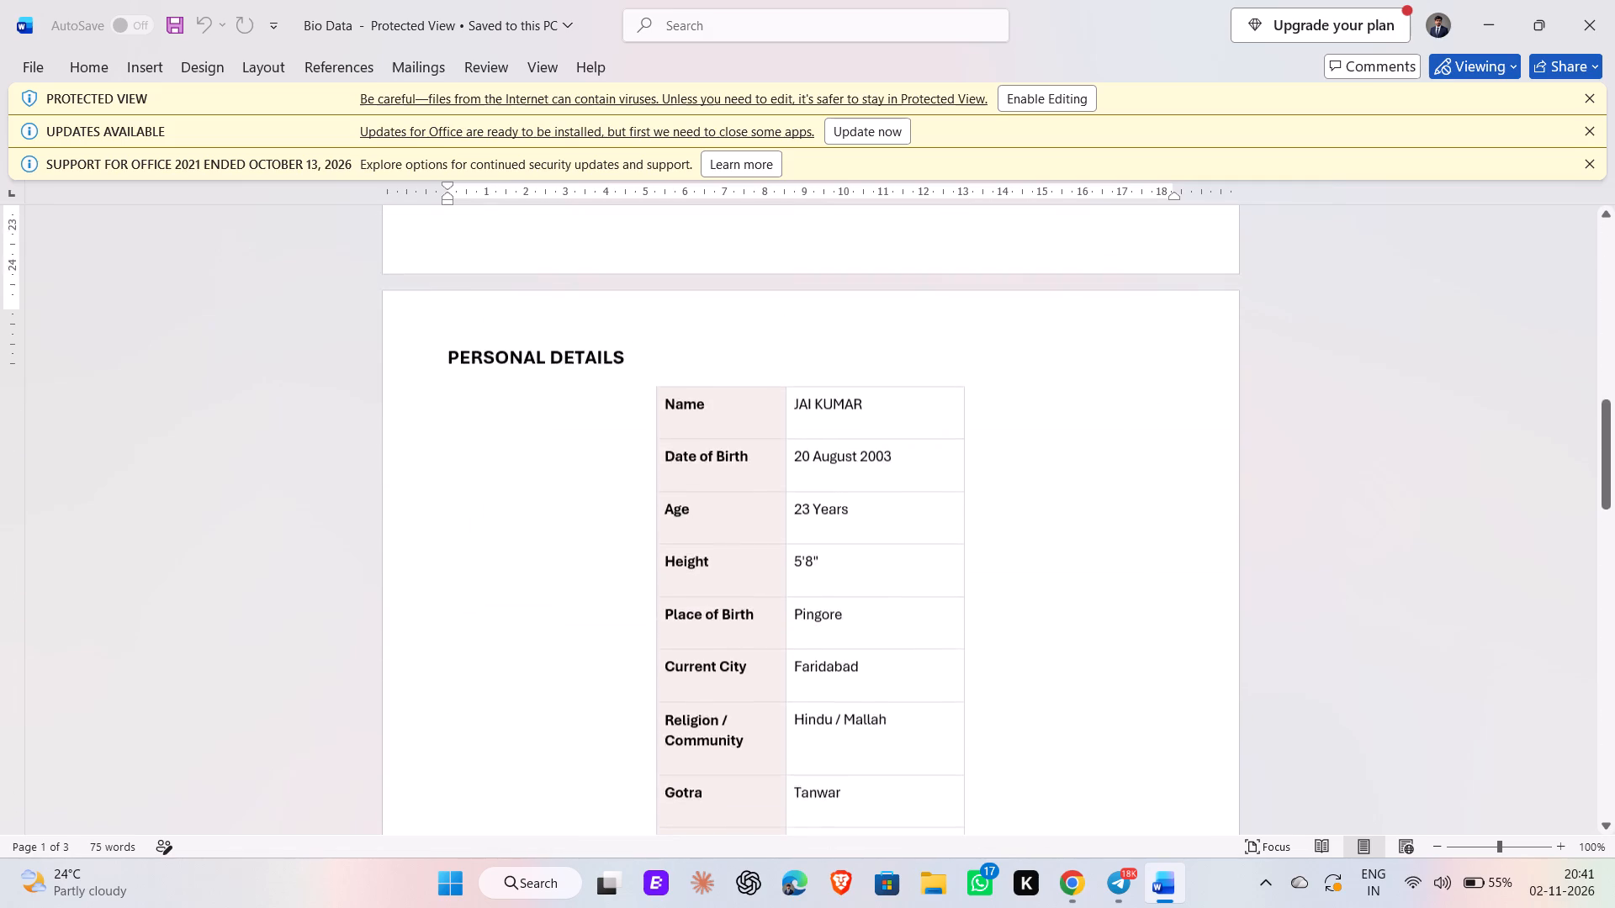
pyautogui.scroll(4, 613, 679)
pyautogui.scroll(-4, 613, 679)
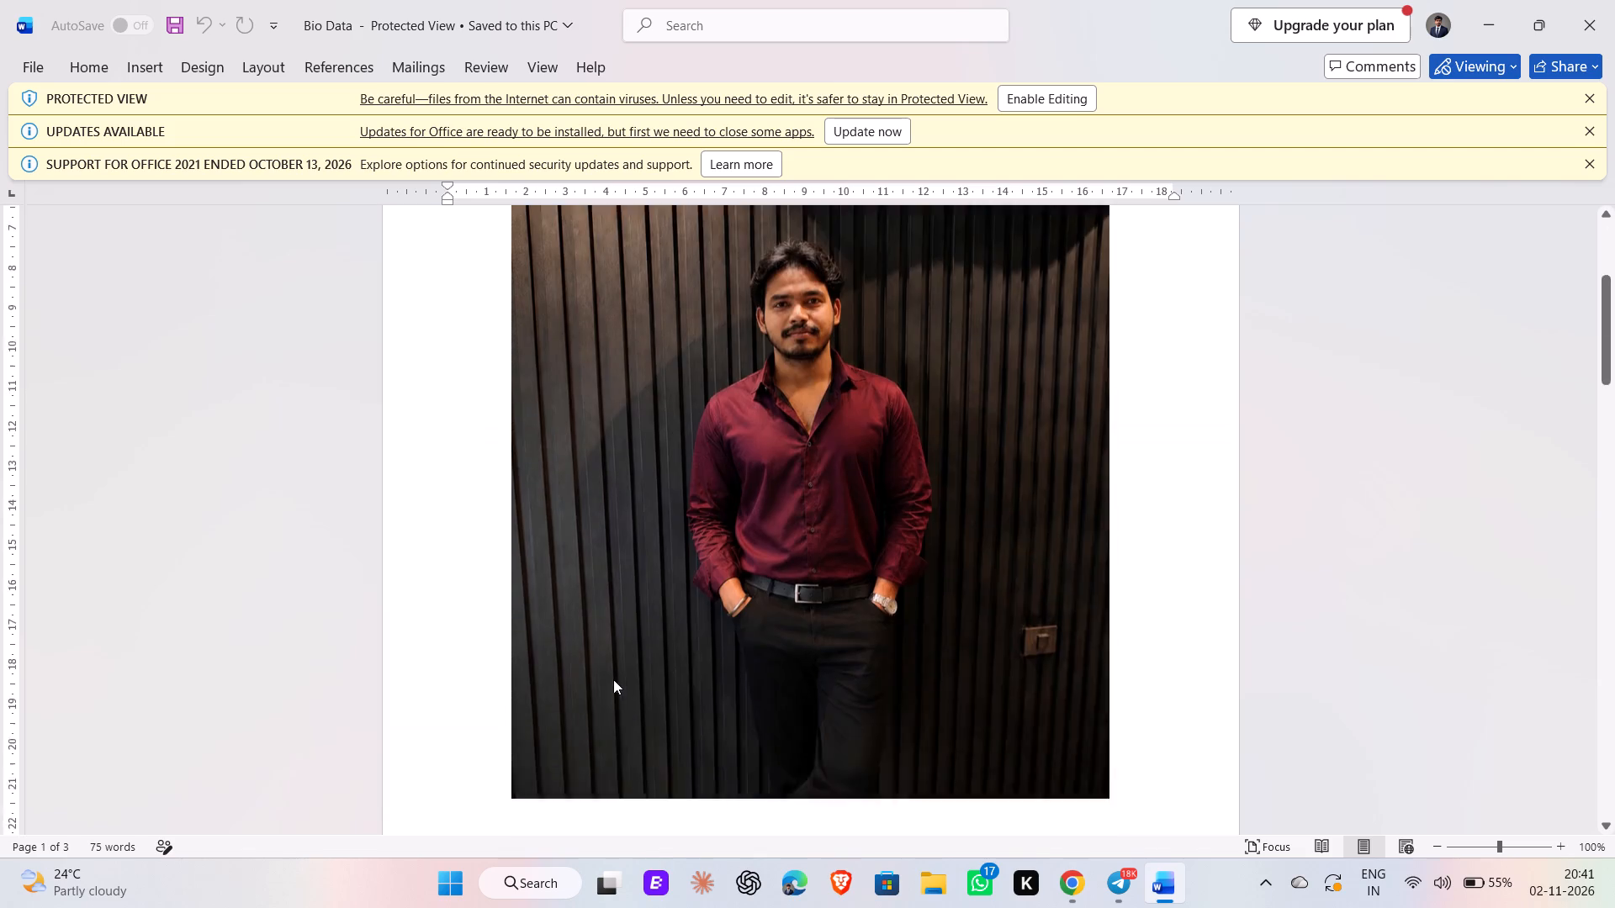
pyautogui.scroll(-5, 613, 679)
pyautogui.scroll(1, 613, 679)
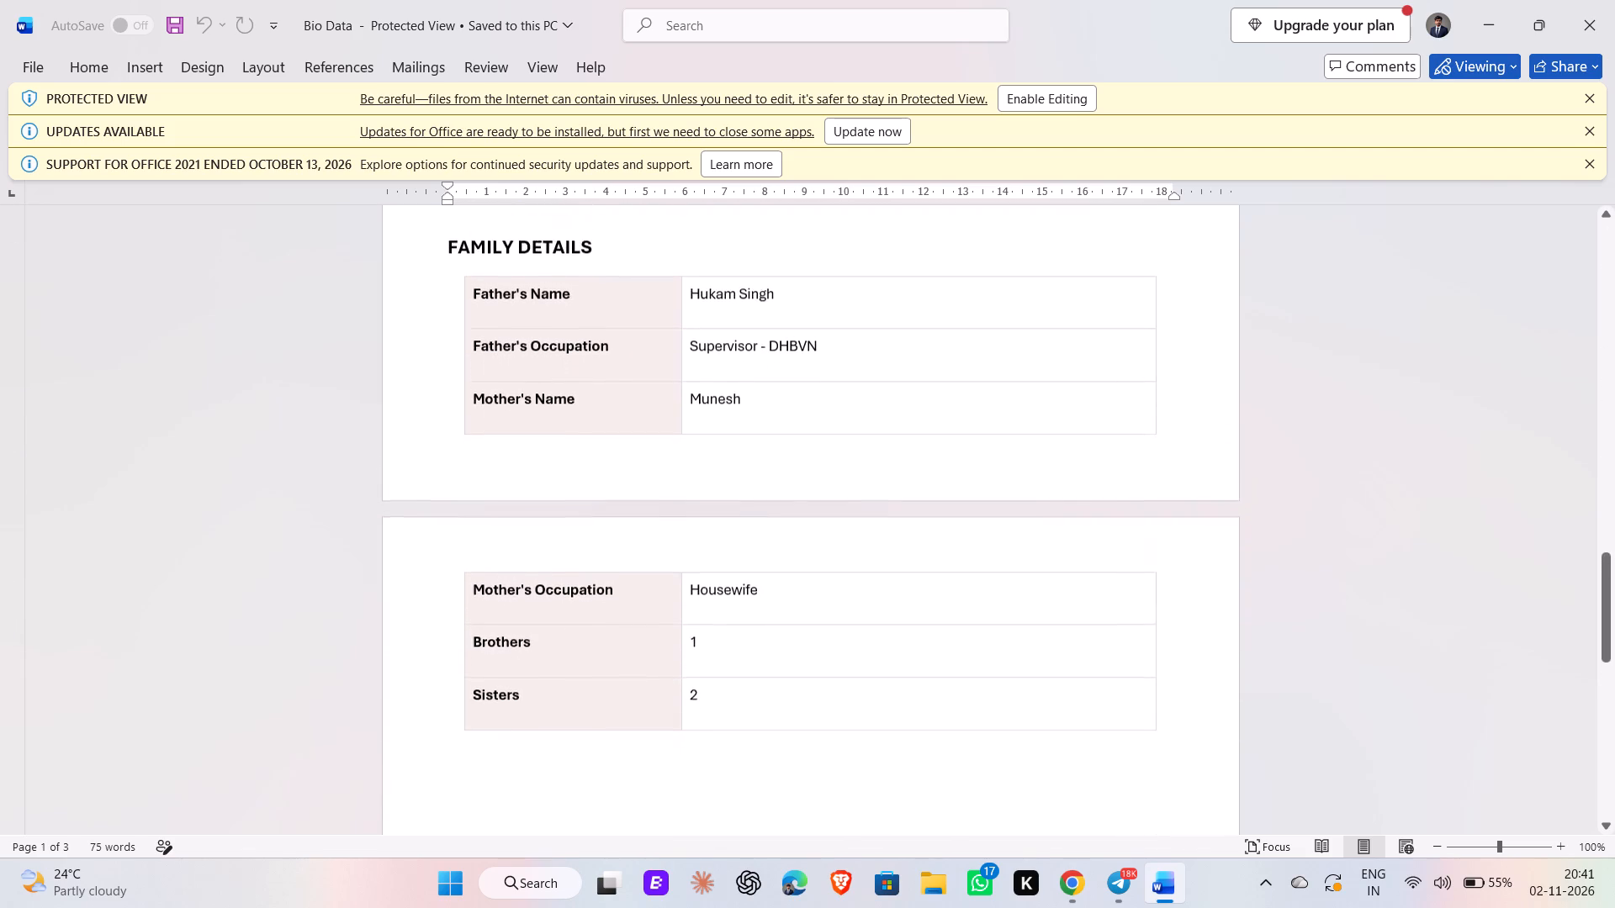
pyautogui.scroll(1, 613, 679)
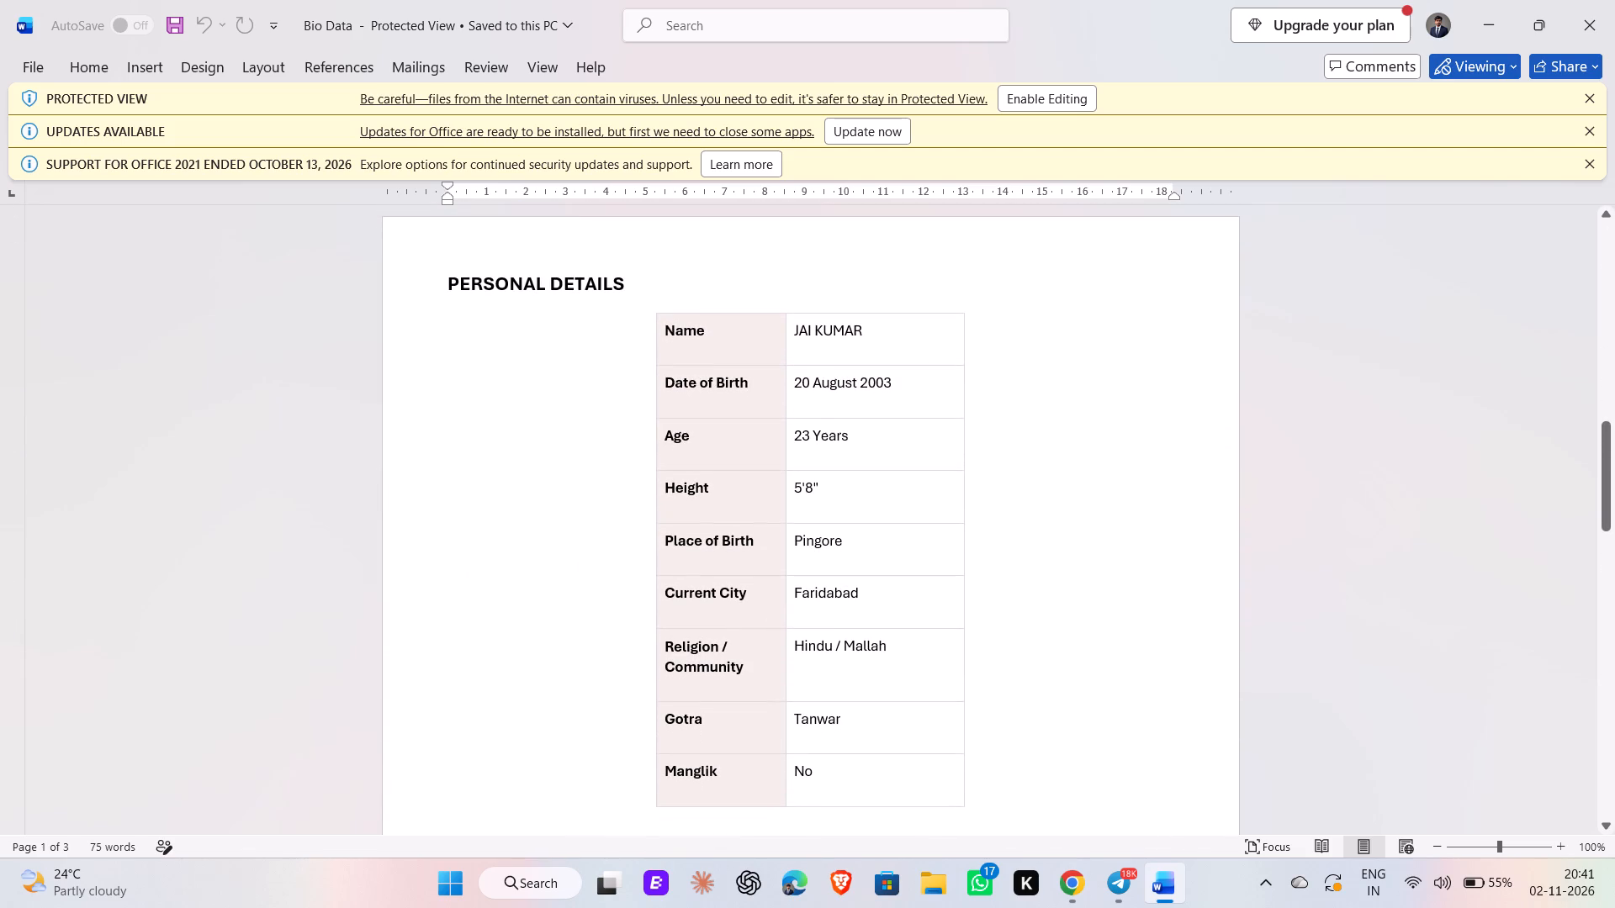
pyautogui.scroll(1, 613, 679)
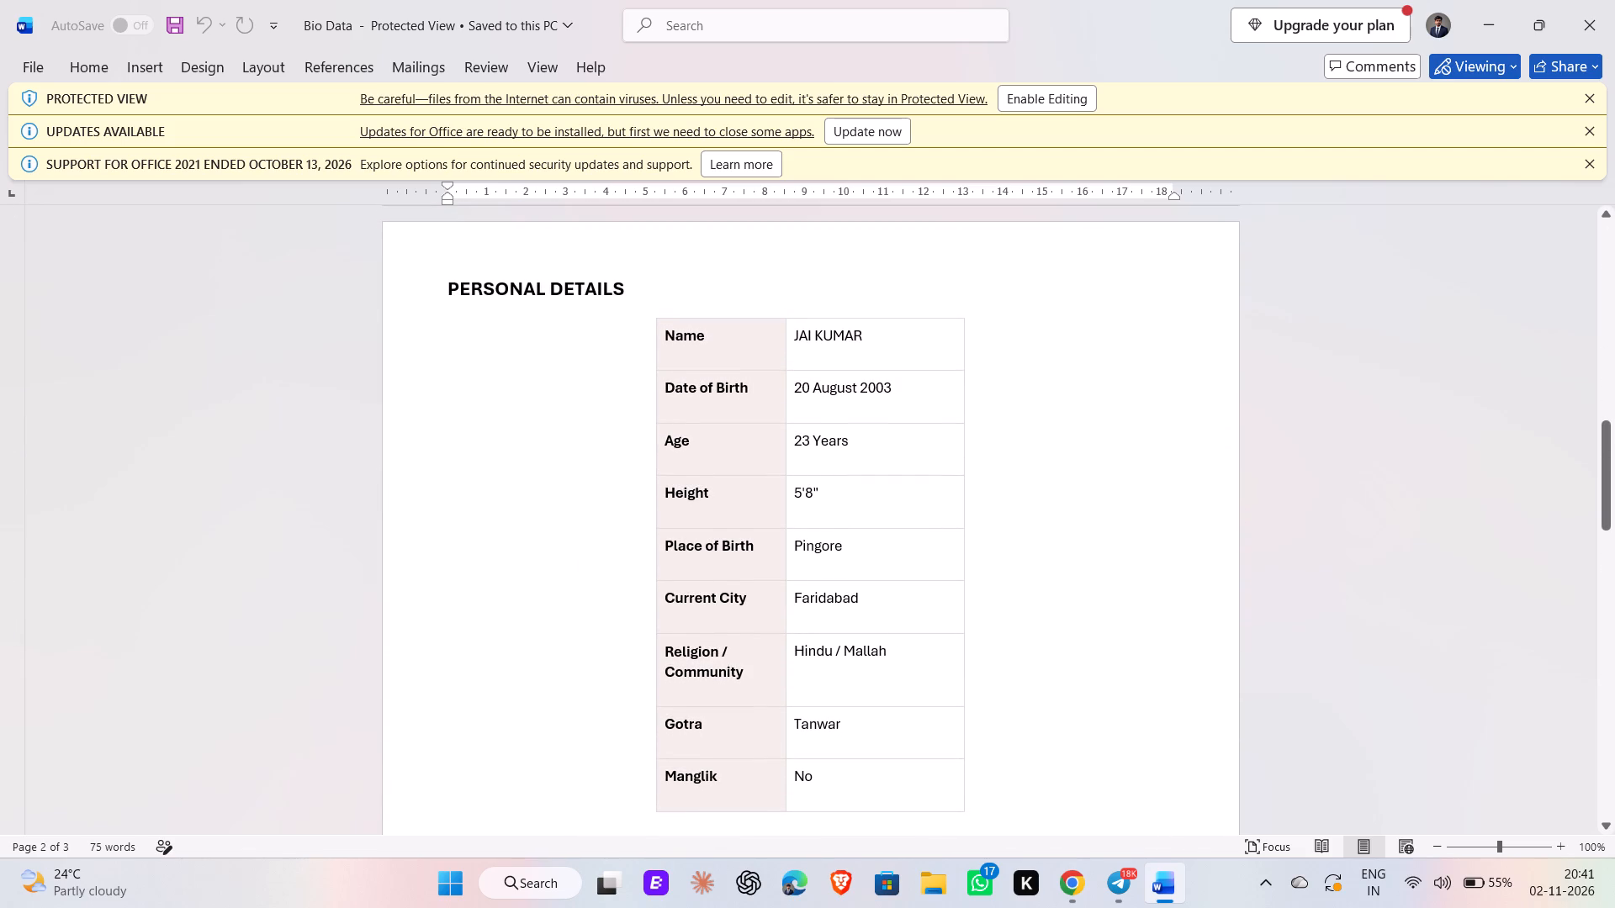
pyautogui.scroll(3, 613, 679)
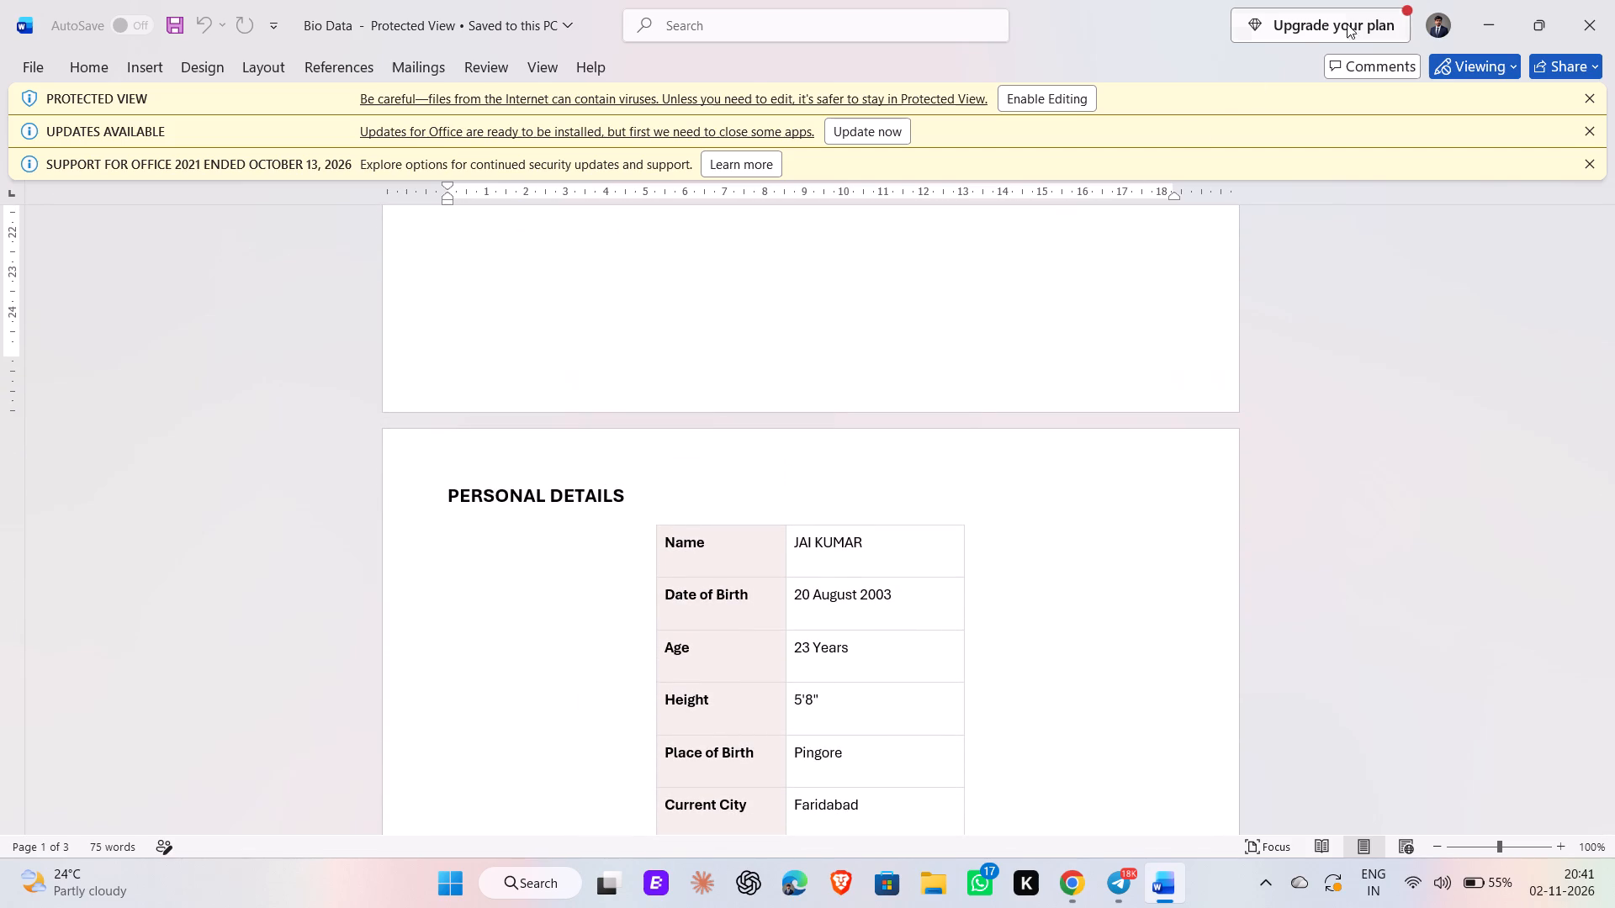
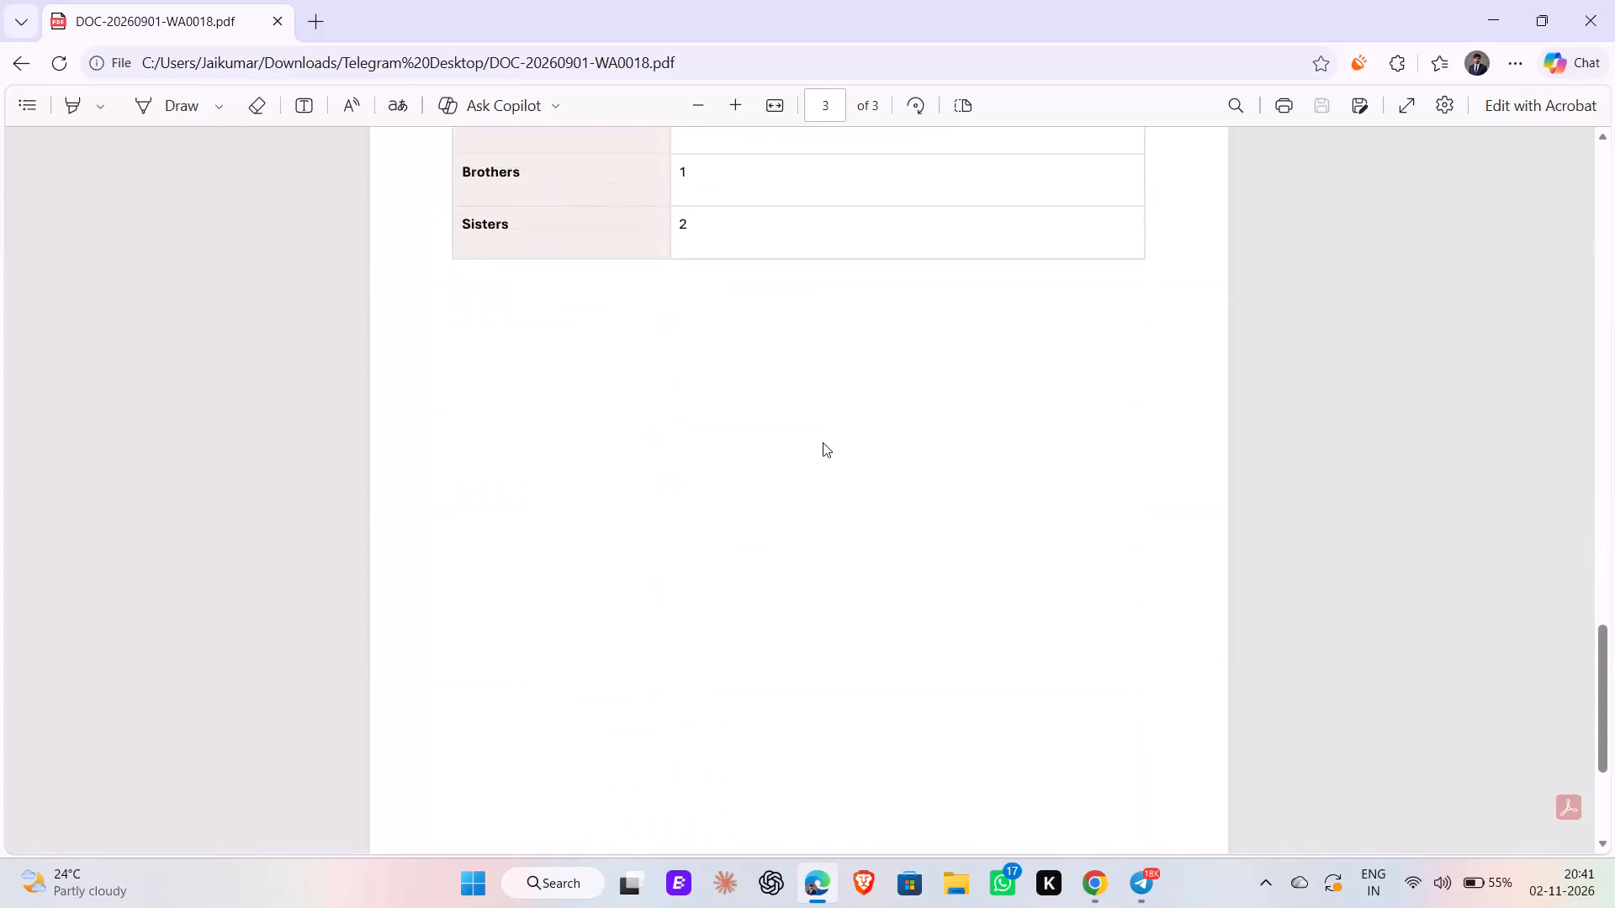
# View the remainder of page 3 of the PDF, below the family details, through to the document's end.
pyautogui.scroll(-4, 823, 442)
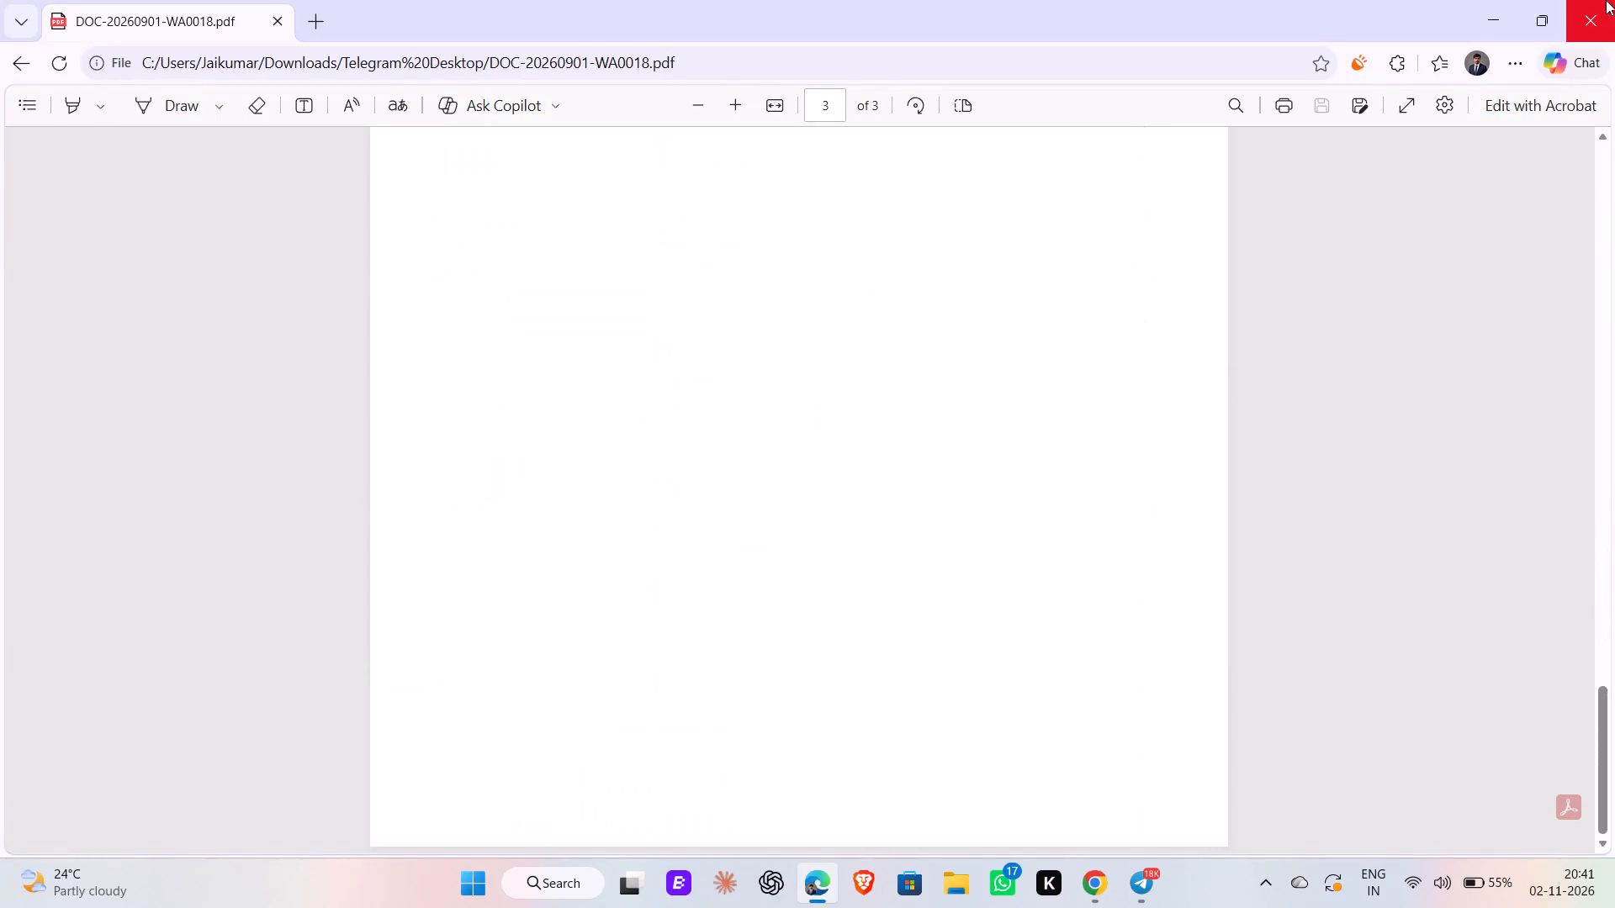
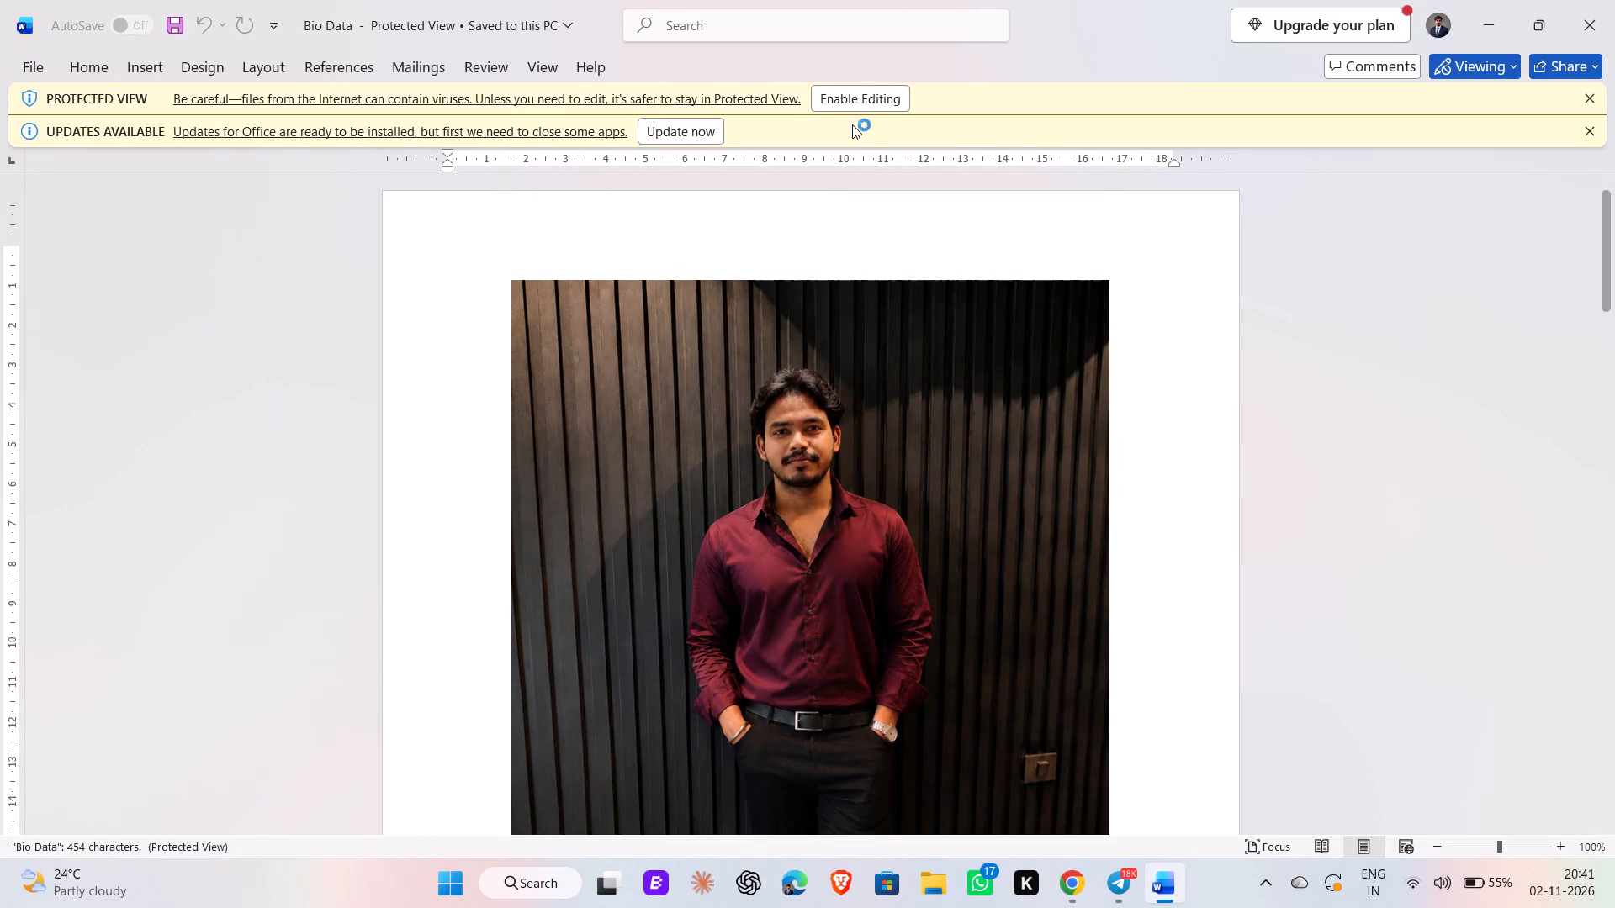
# Enable editing for the protected Bio Data document.
pyautogui.click(855, 102)
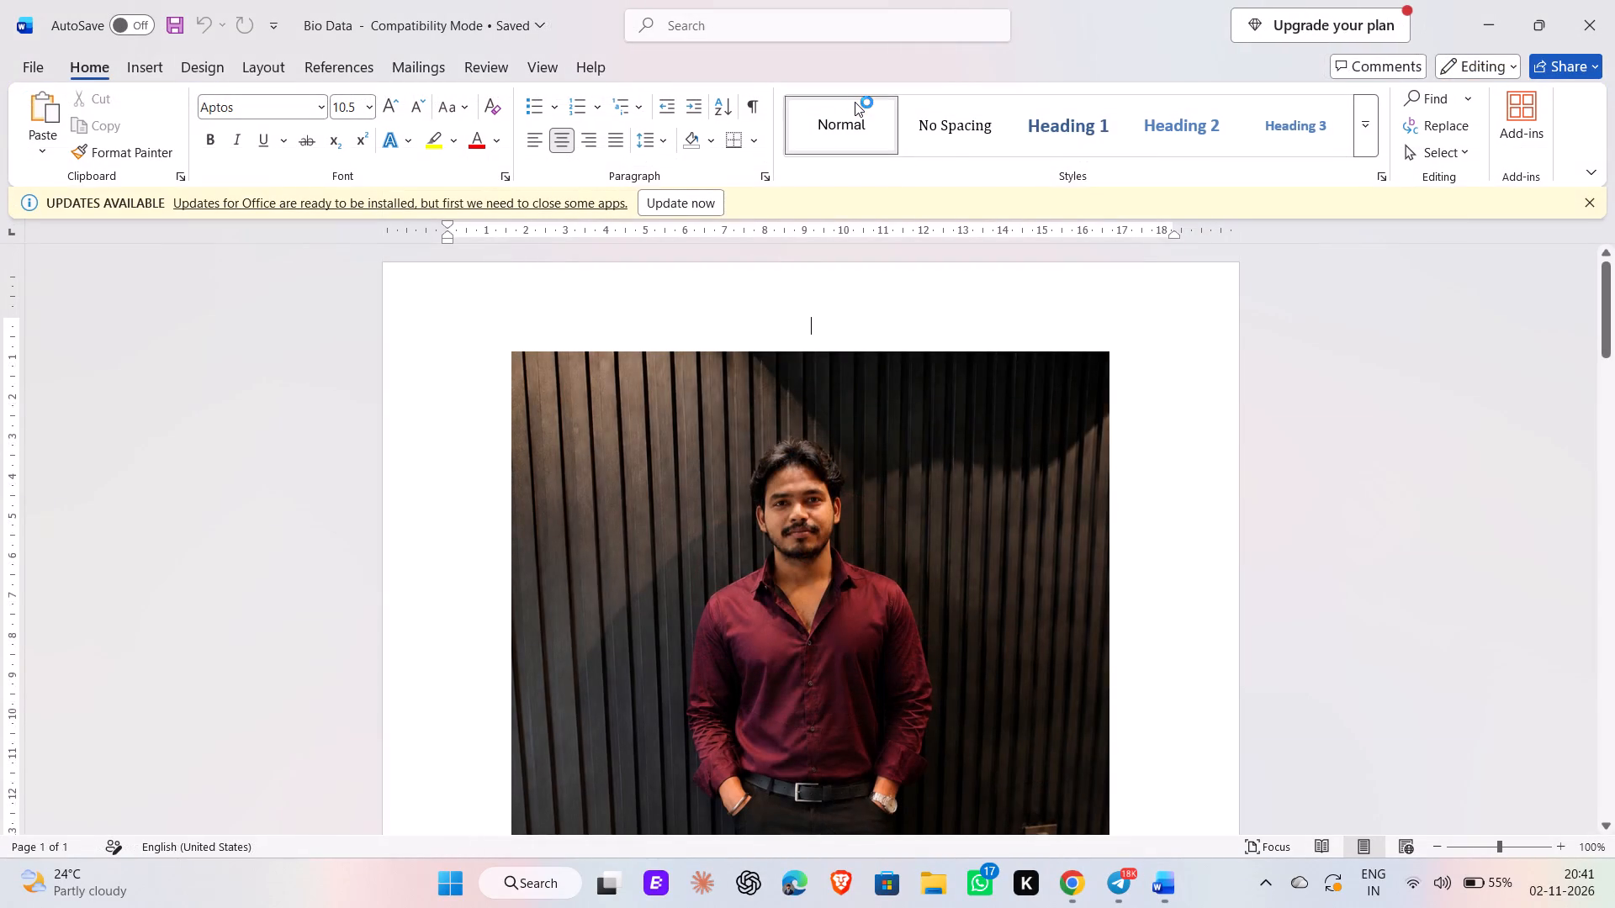
# Shrink the portrait photo on the first page to about 9 cm wide and 10 cm tall.
pyautogui.scroll(-3, 789, 520)
pyautogui.scroll(1, 789, 520)
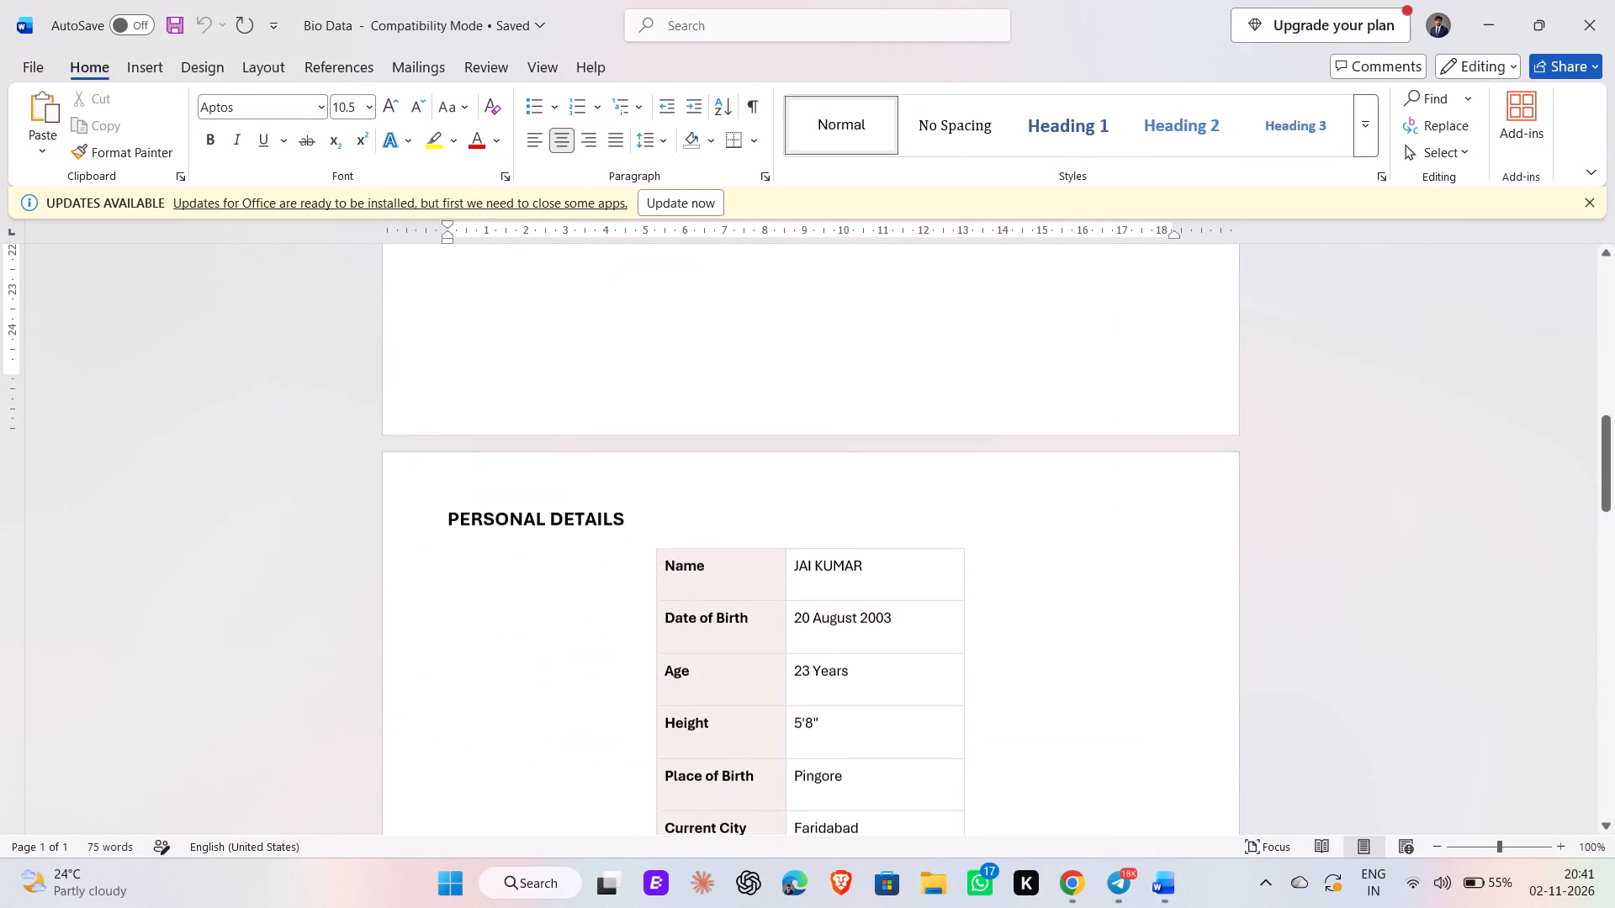
pyautogui.scroll(1, 789, 520)
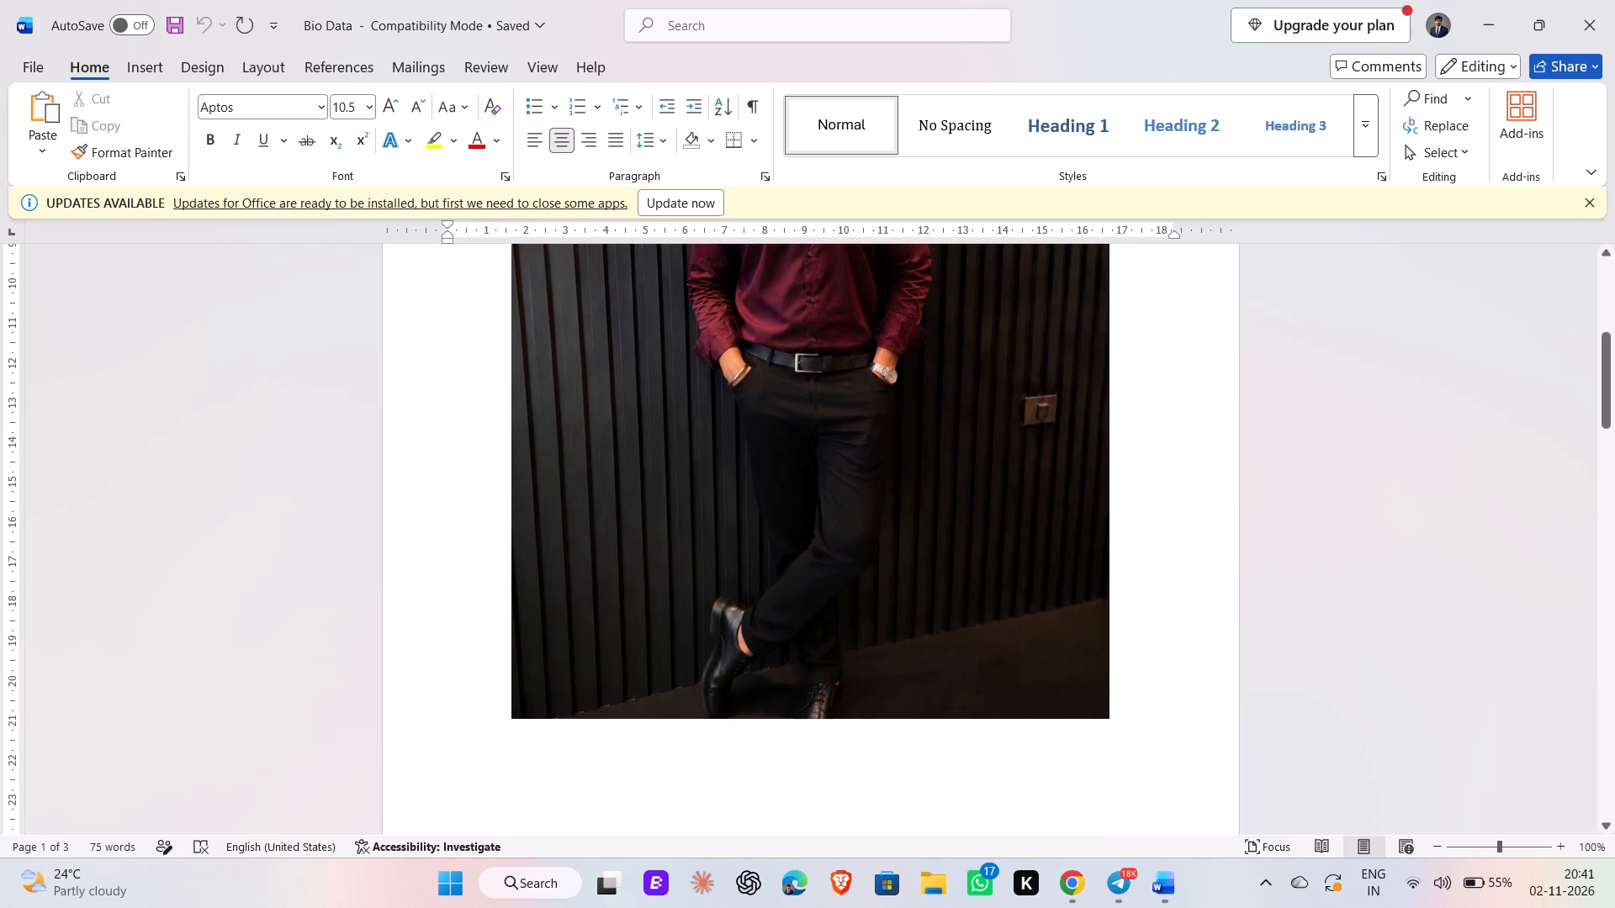
pyautogui.click(513, 714)
pyautogui.moveTo(513, 718); pyautogui.dragTo(605, 344)
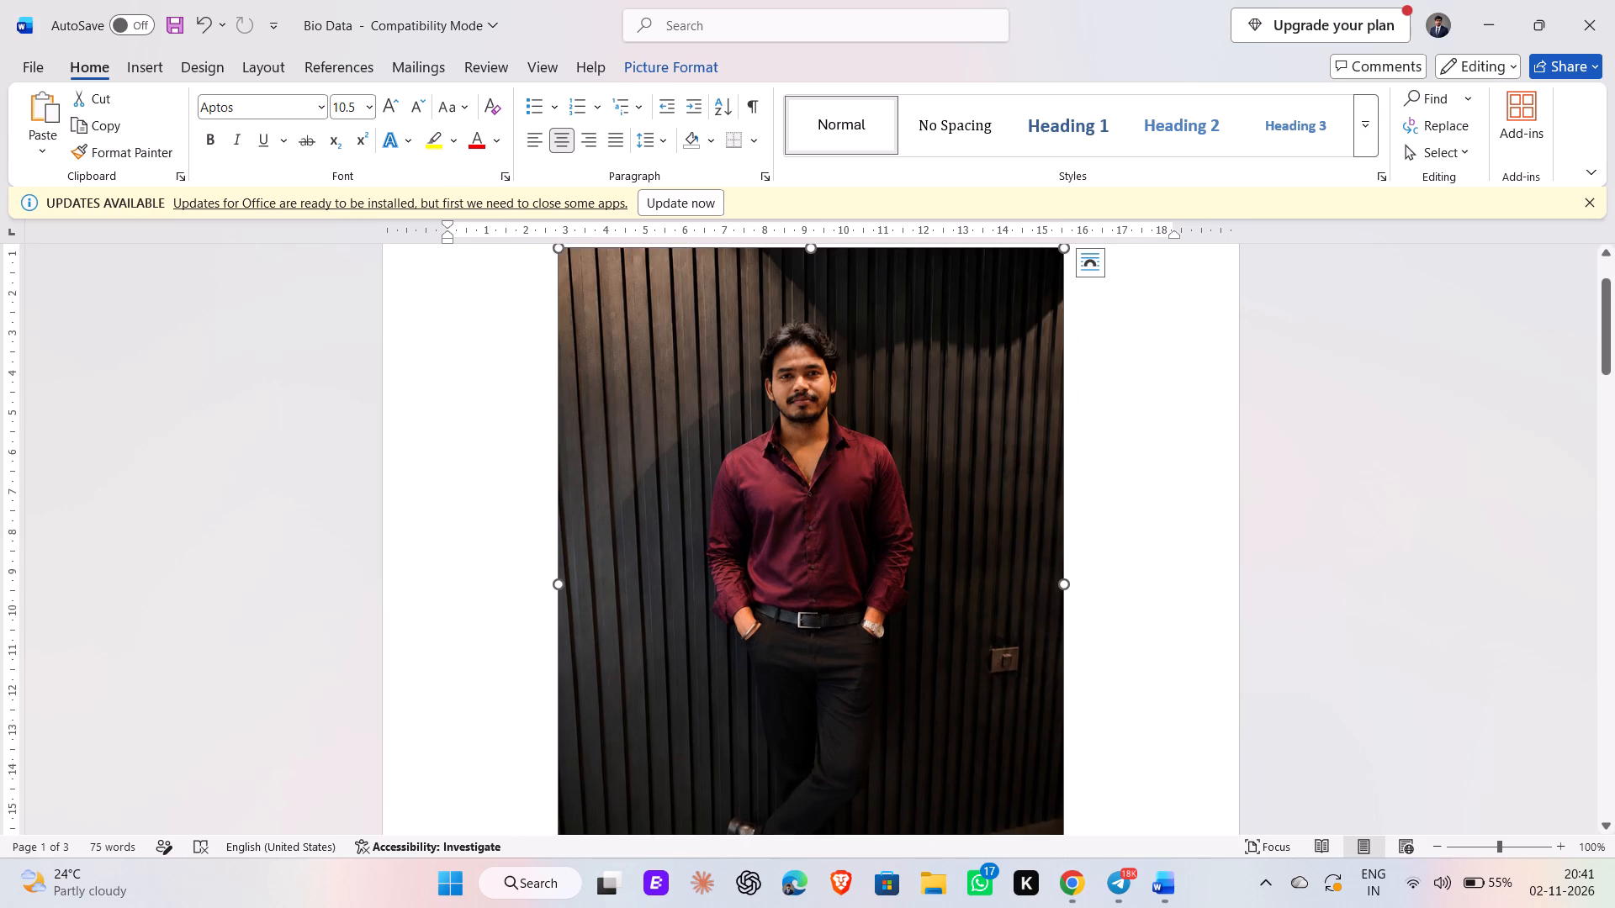
pyautogui.scroll(-3, 807, 485)
pyautogui.scroll(3, 807, 485)
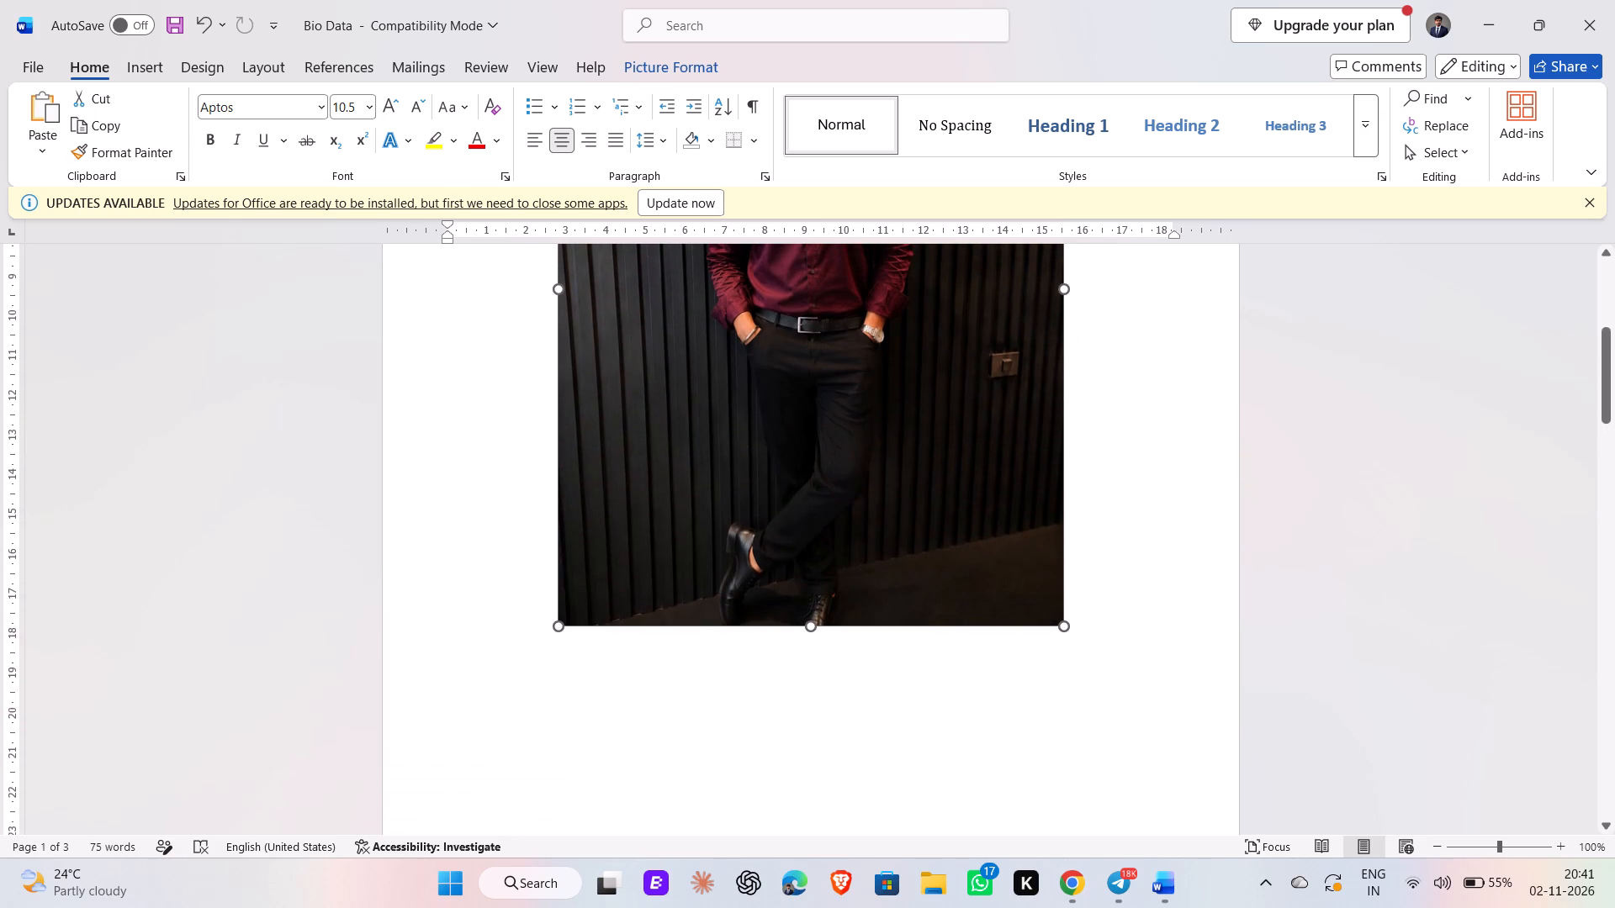
pyautogui.moveTo(809, 628); pyautogui.dragTo(814, 401)
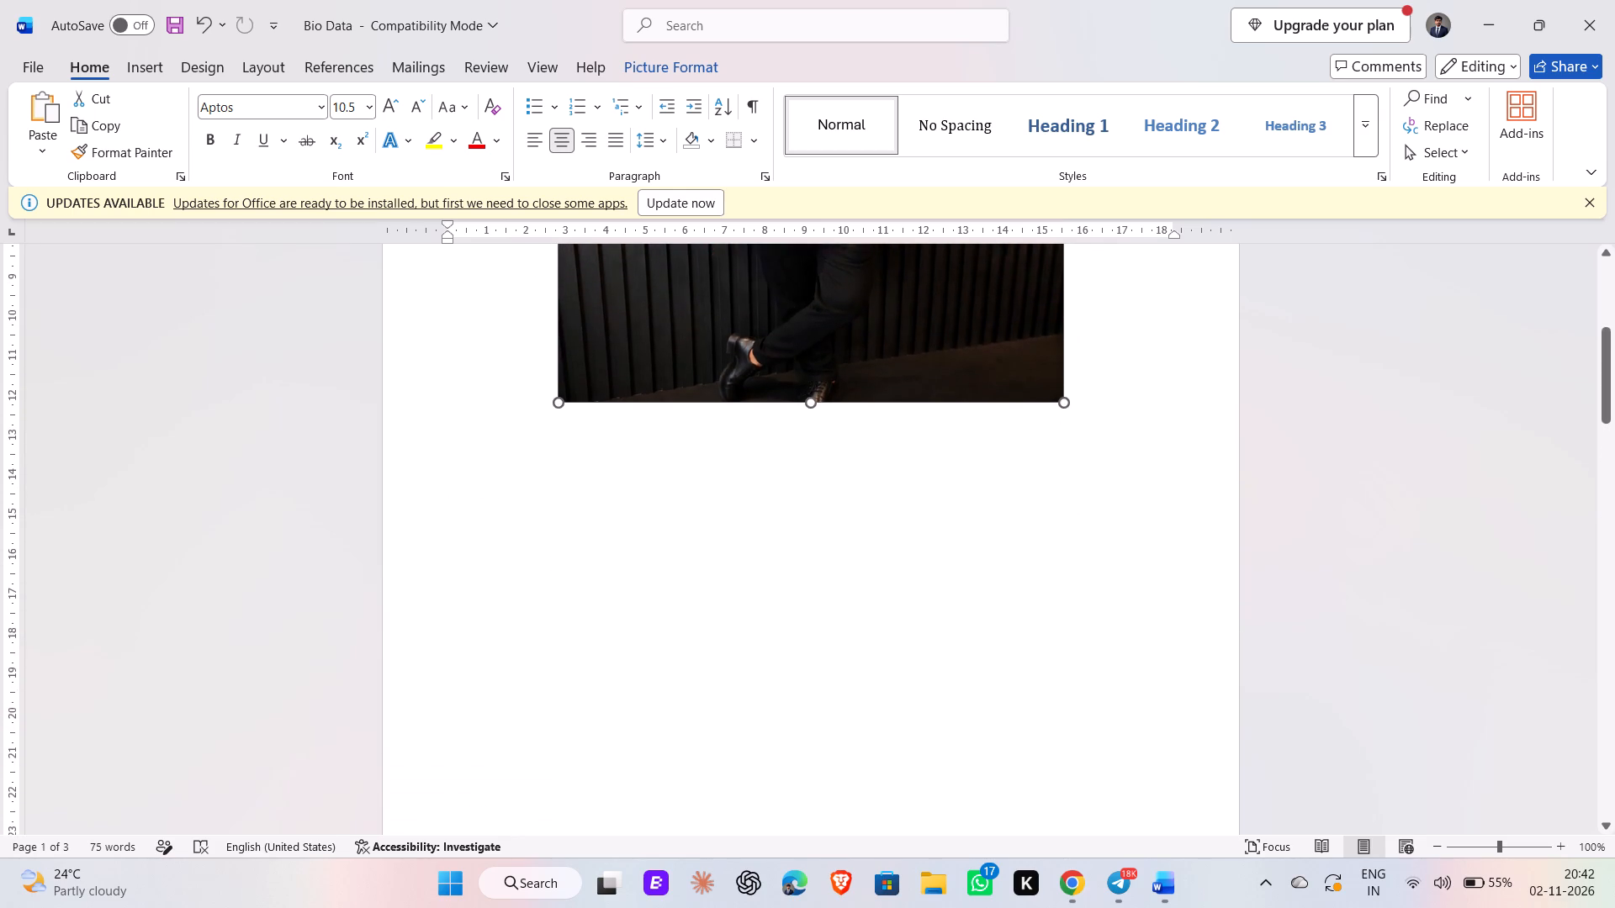
pyautogui.moveTo(814, 401); pyautogui.dragTo(814, 402)
pyautogui.scroll(2, 814, 402)
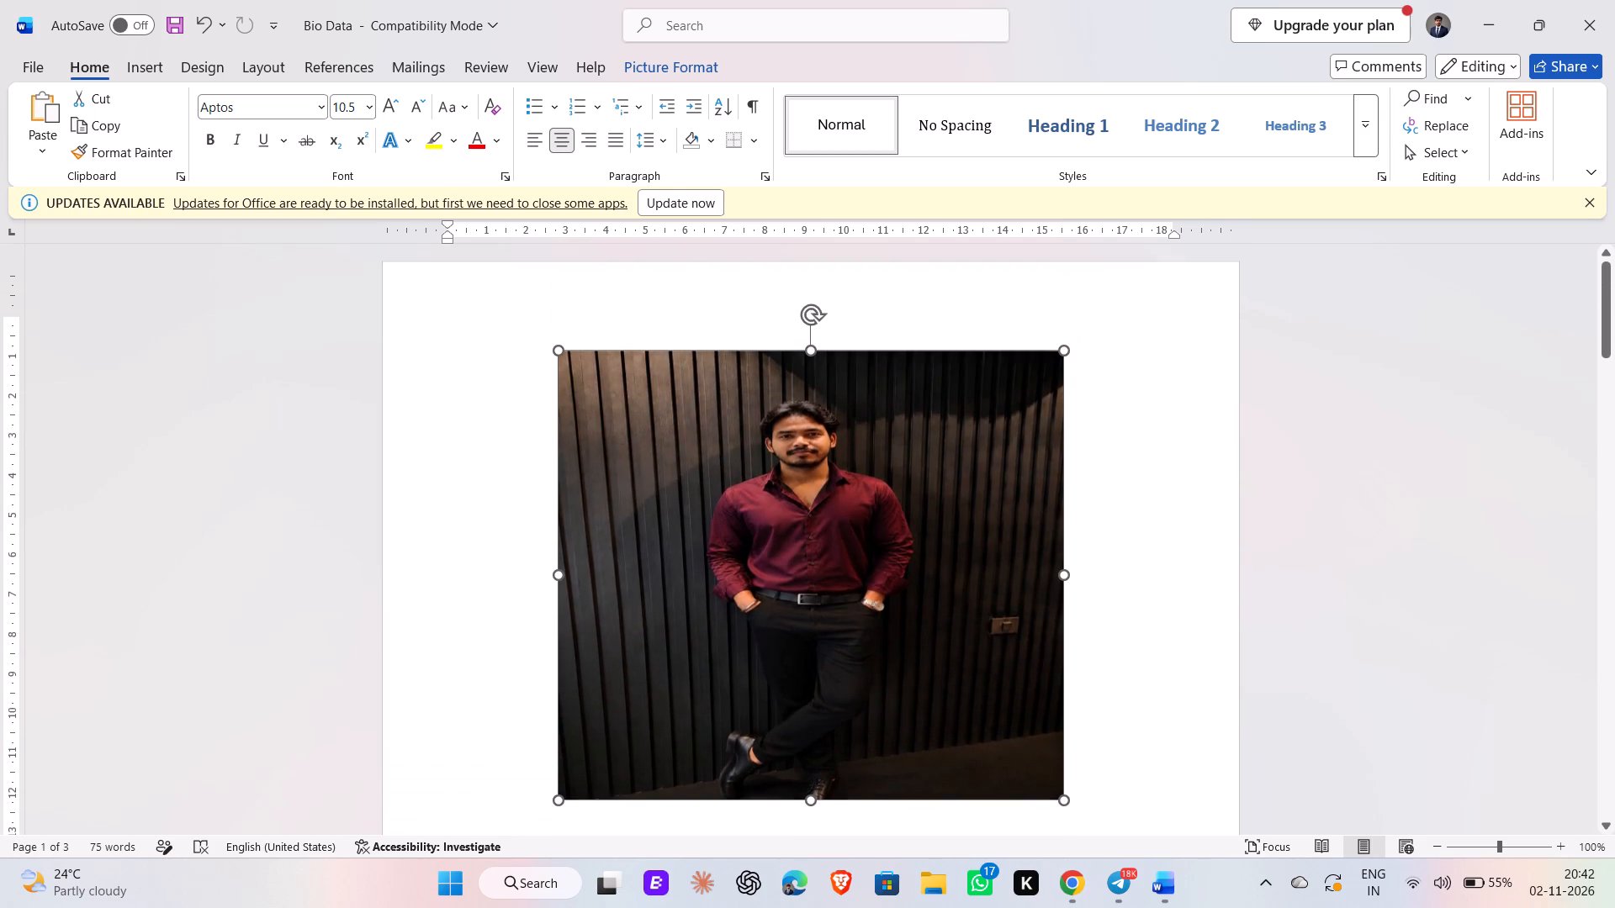
pyautogui.scroll(-1, 812, 348)
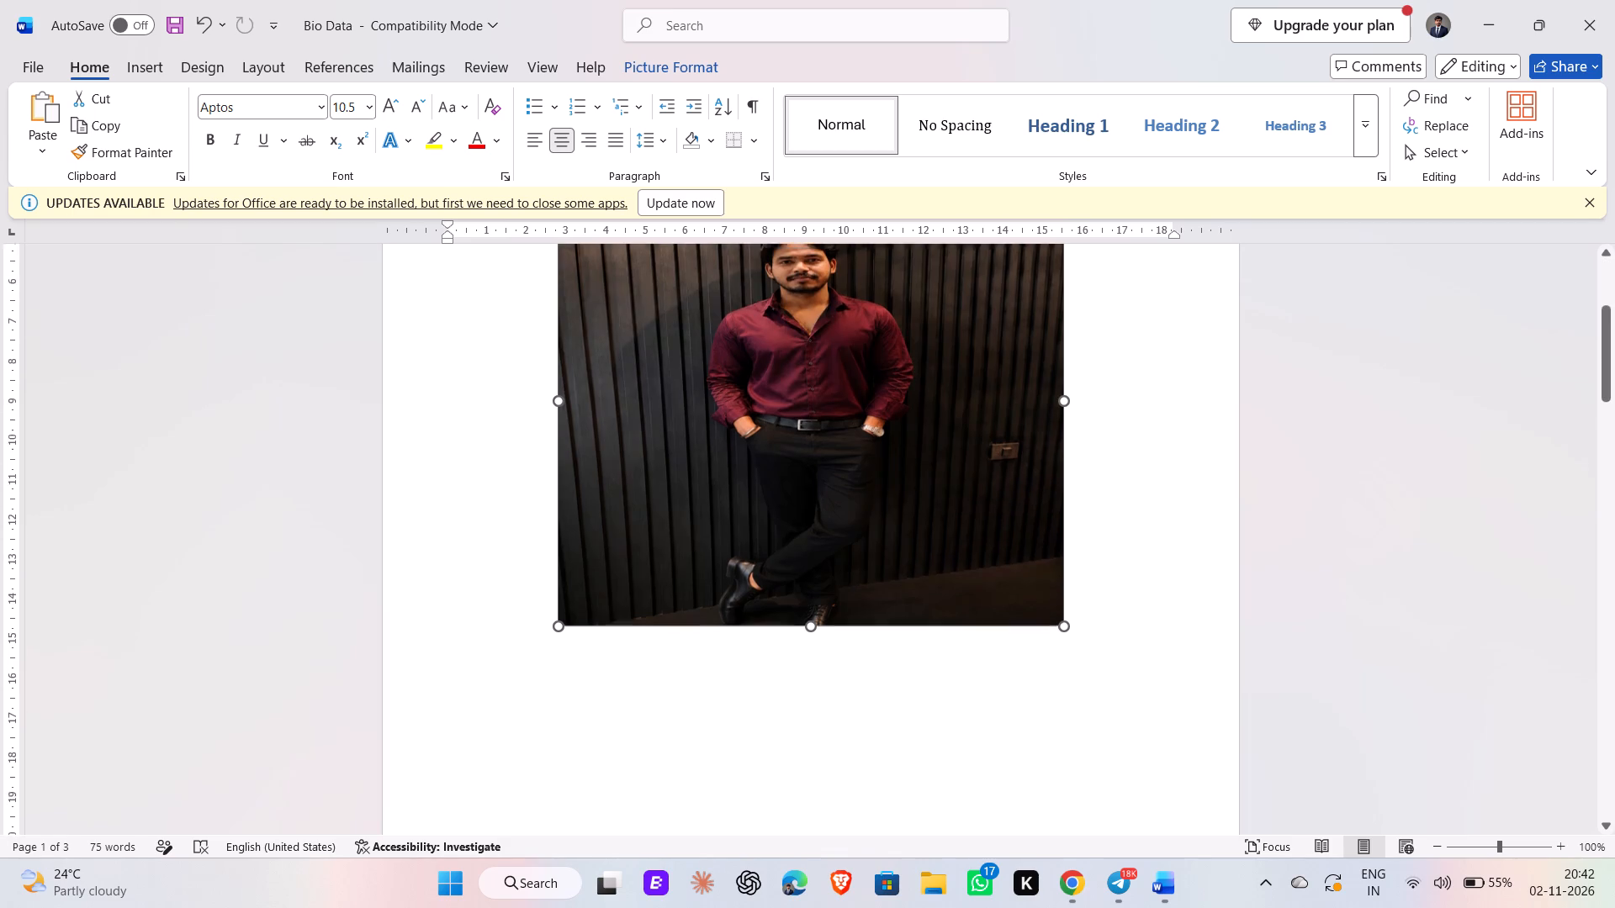
pyautogui.scroll(-1, 812, 348)
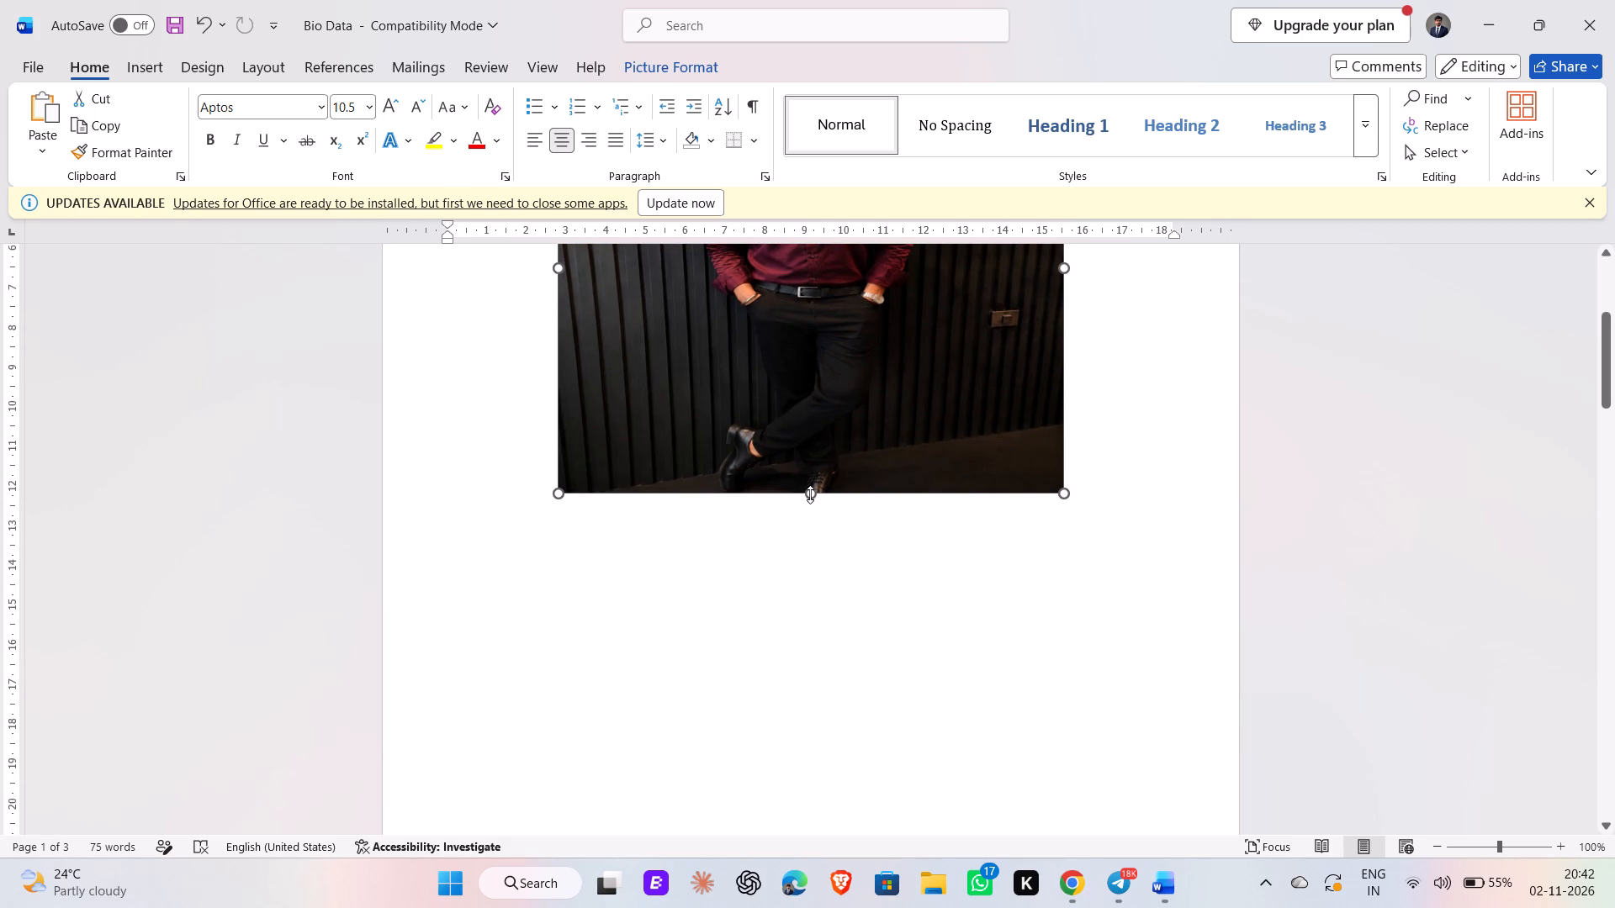
pyautogui.moveTo(811, 496); pyautogui.dragTo(823, 614)
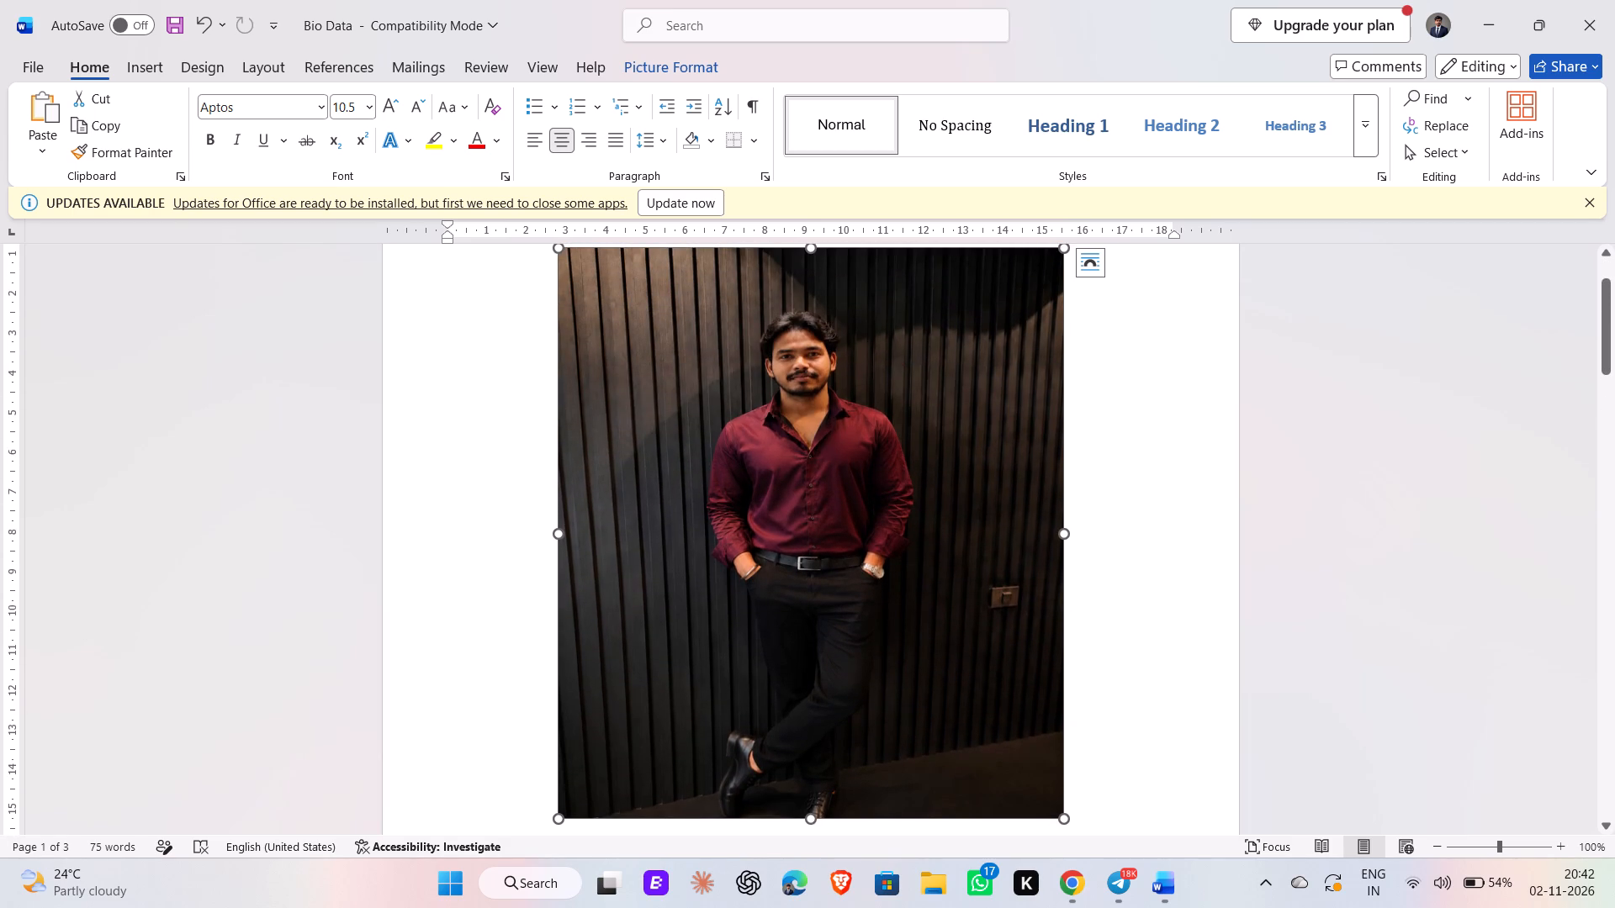
pyautogui.moveTo(1062, 821); pyautogui.dragTo(917, 604)
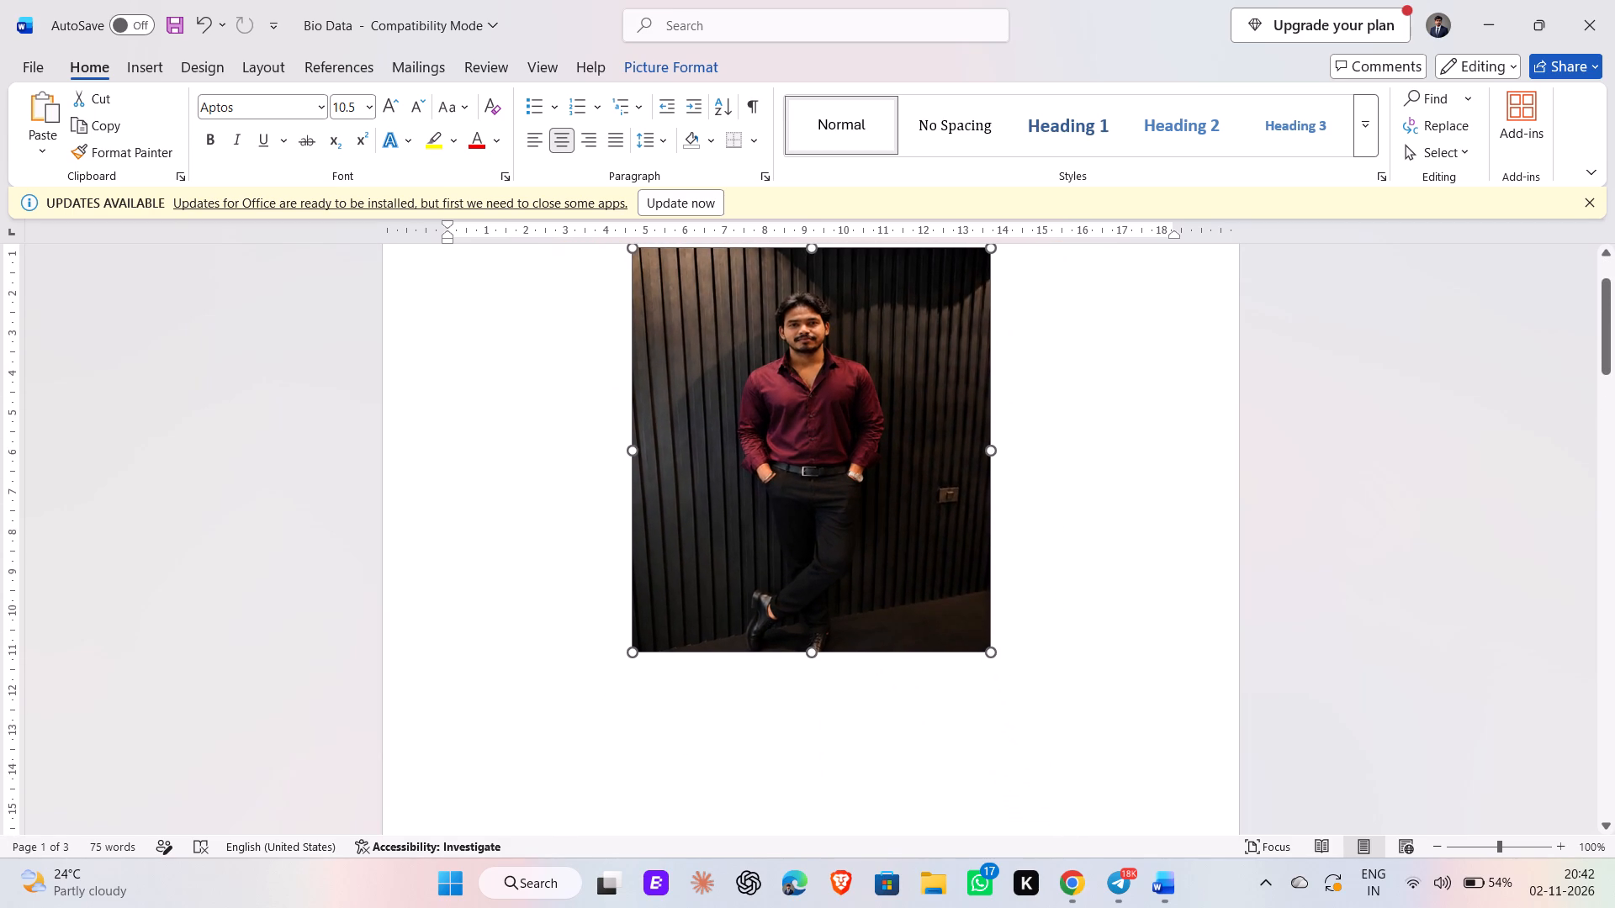
pyautogui.scroll(1, 1057, 538)
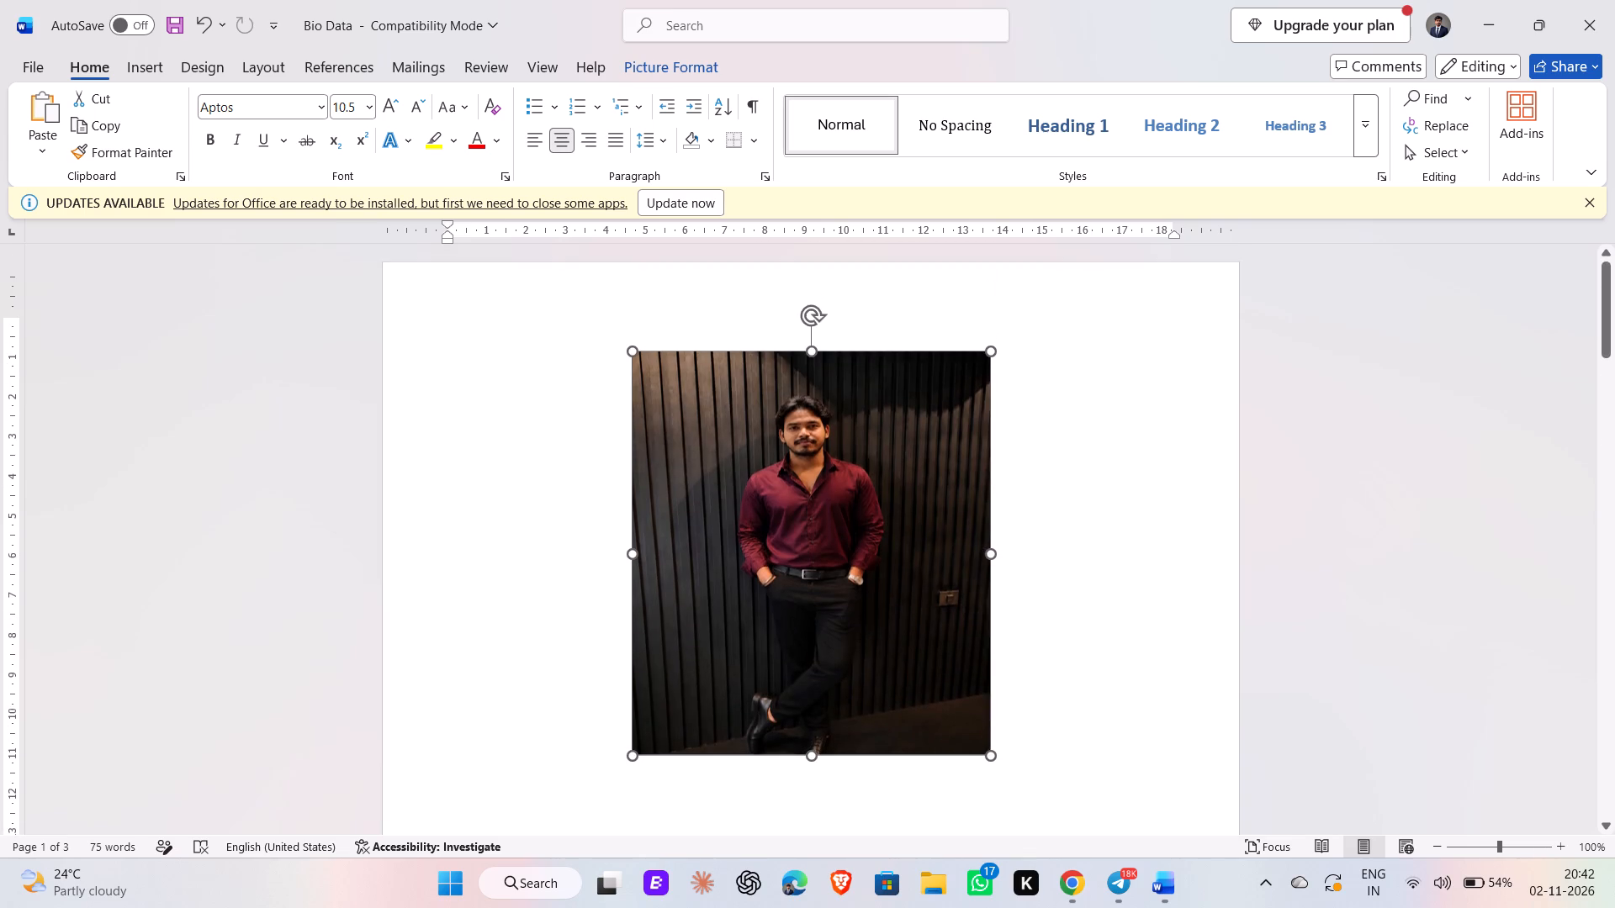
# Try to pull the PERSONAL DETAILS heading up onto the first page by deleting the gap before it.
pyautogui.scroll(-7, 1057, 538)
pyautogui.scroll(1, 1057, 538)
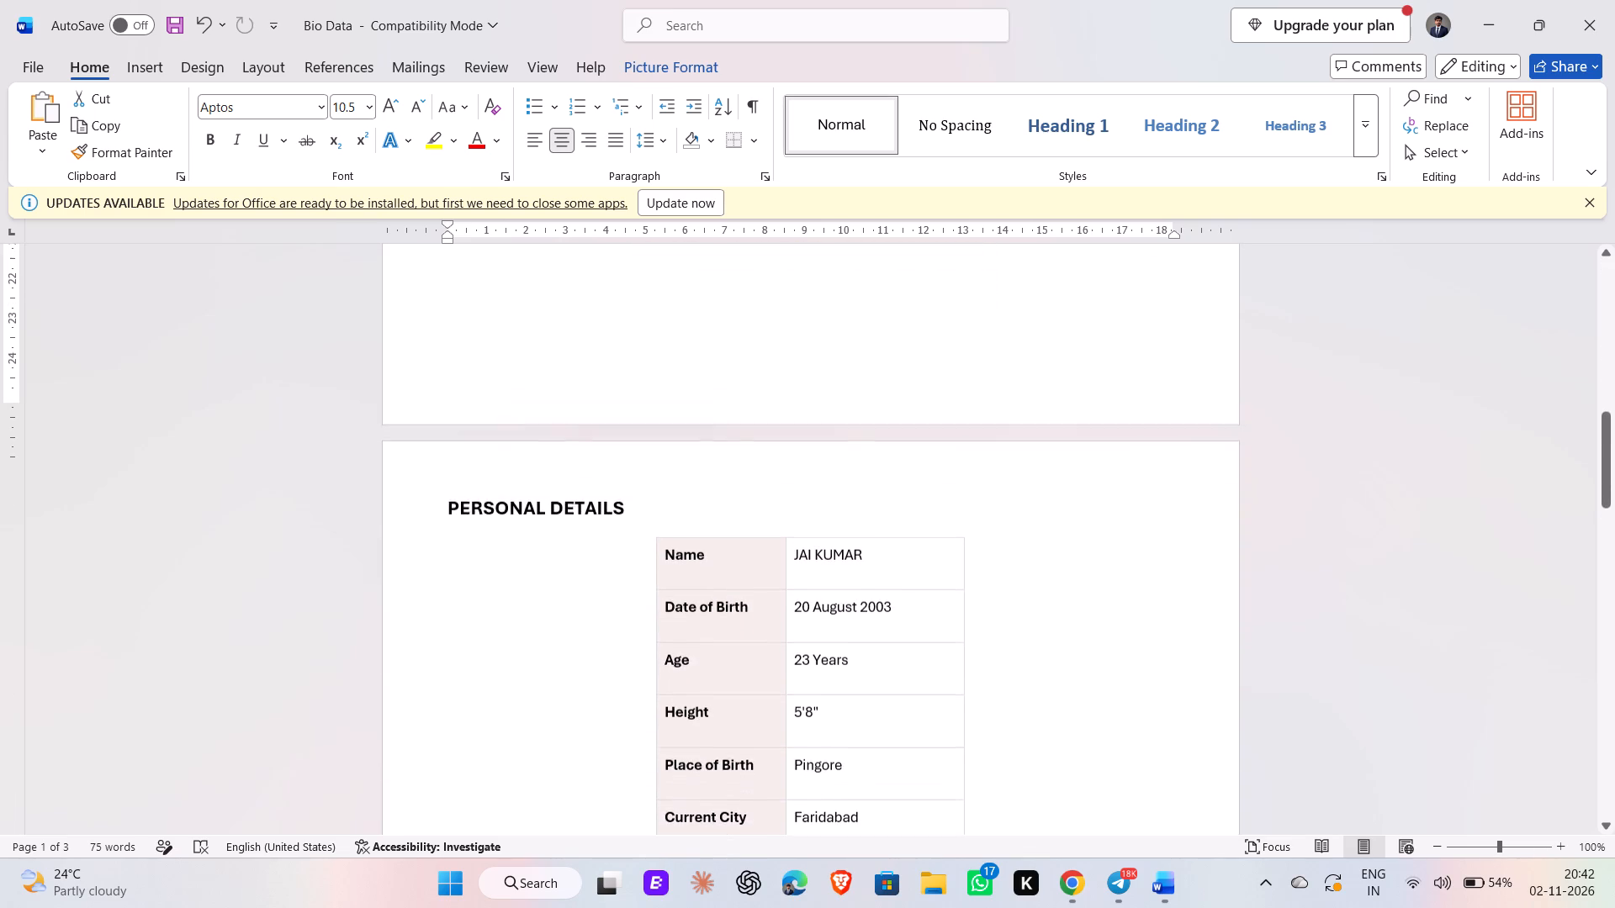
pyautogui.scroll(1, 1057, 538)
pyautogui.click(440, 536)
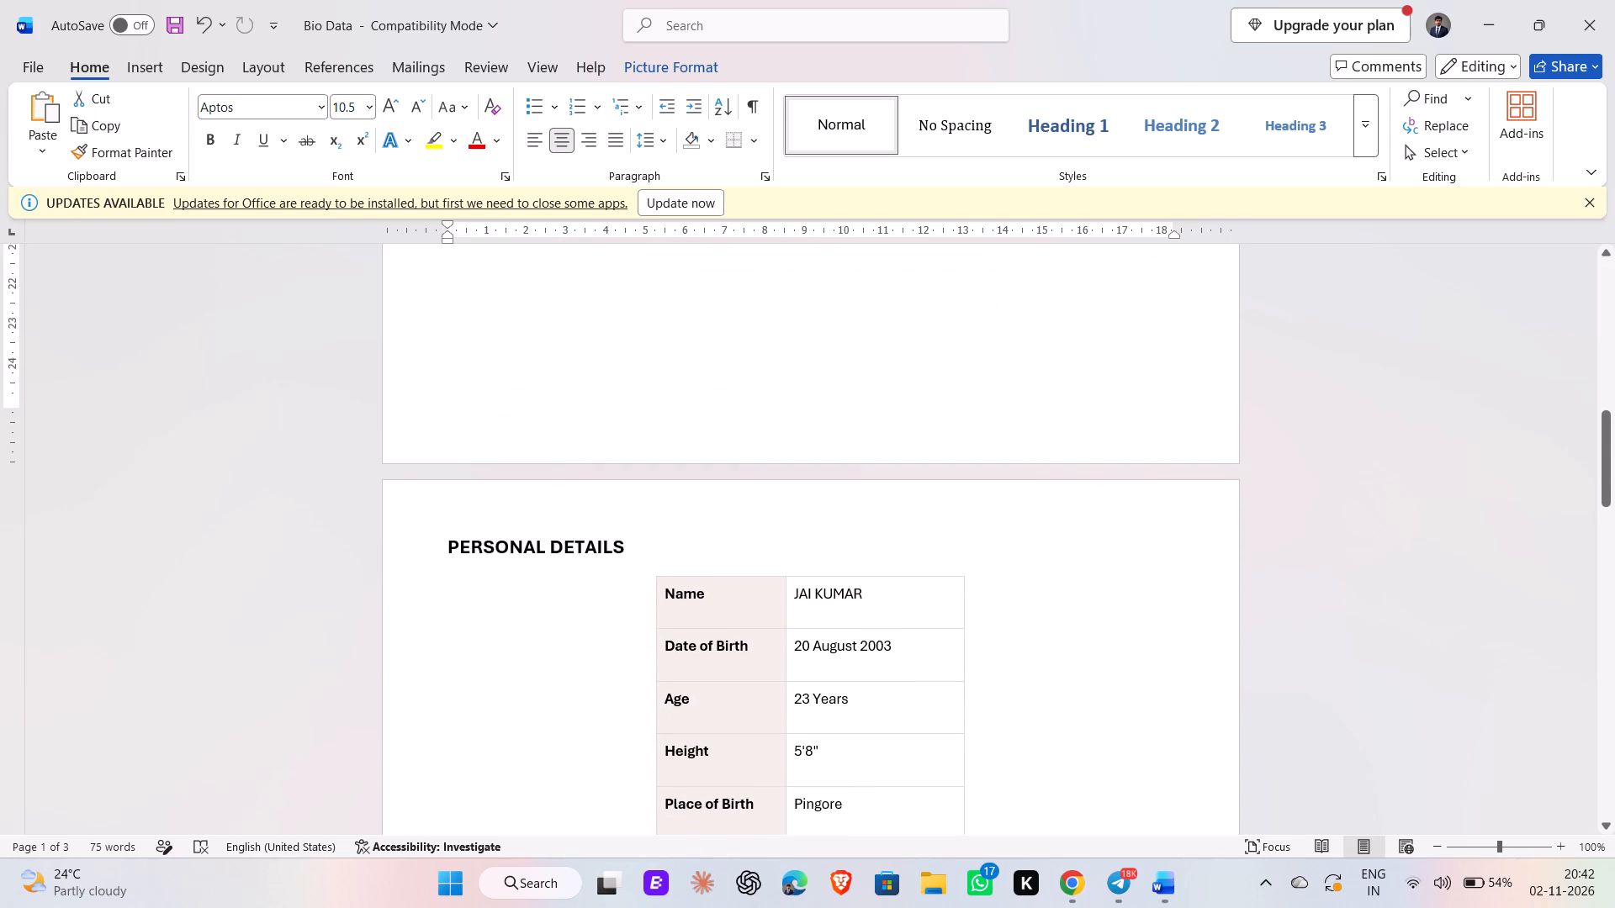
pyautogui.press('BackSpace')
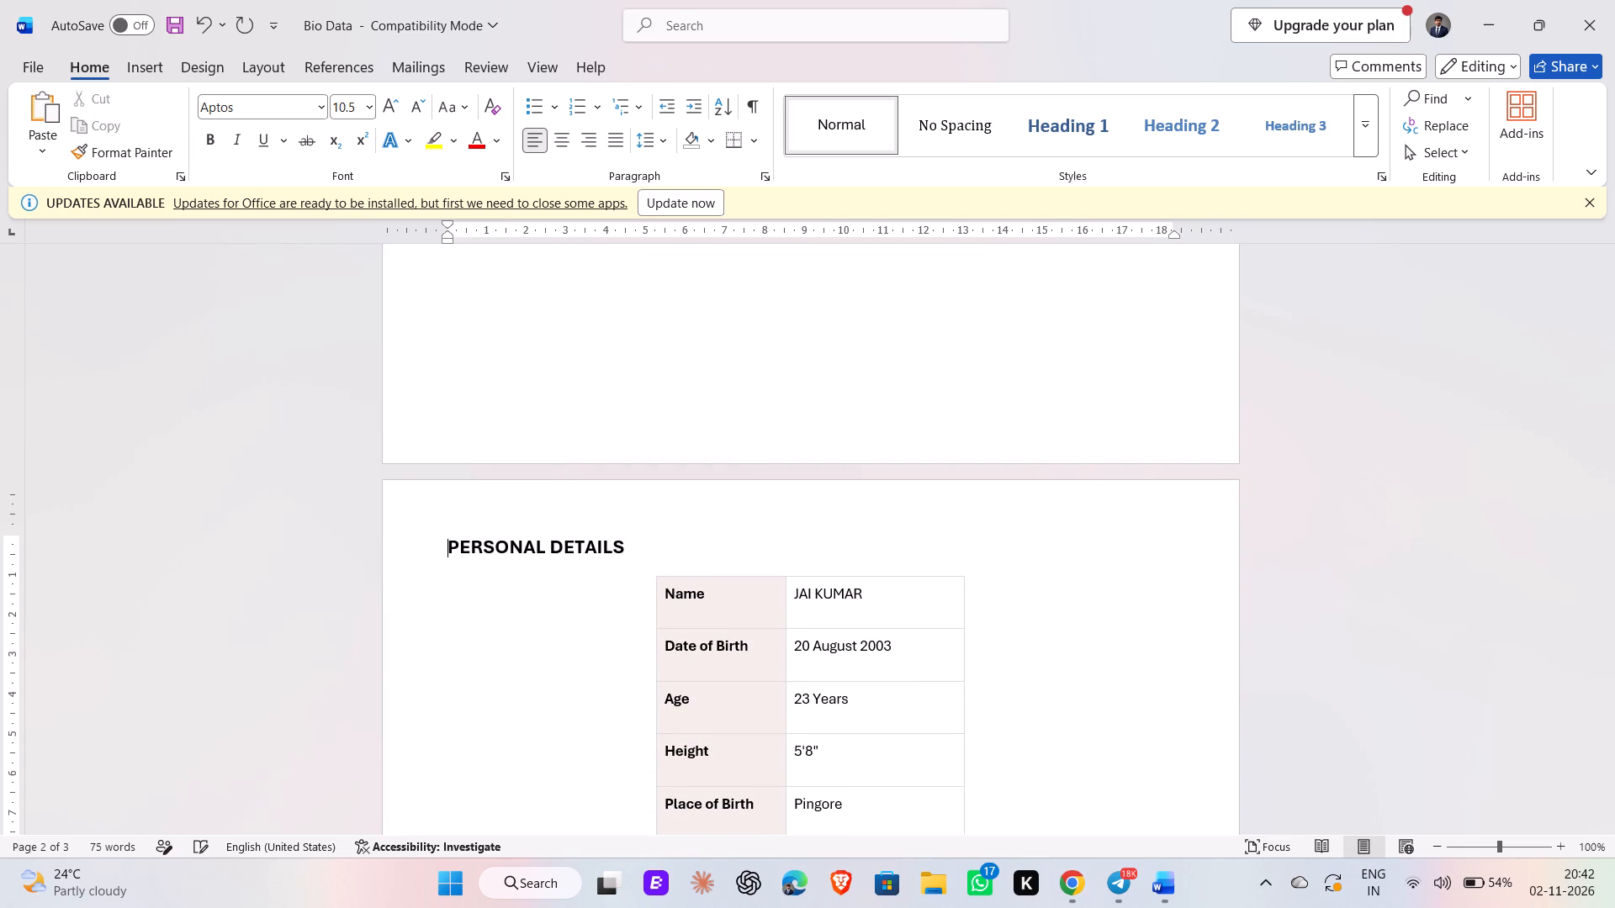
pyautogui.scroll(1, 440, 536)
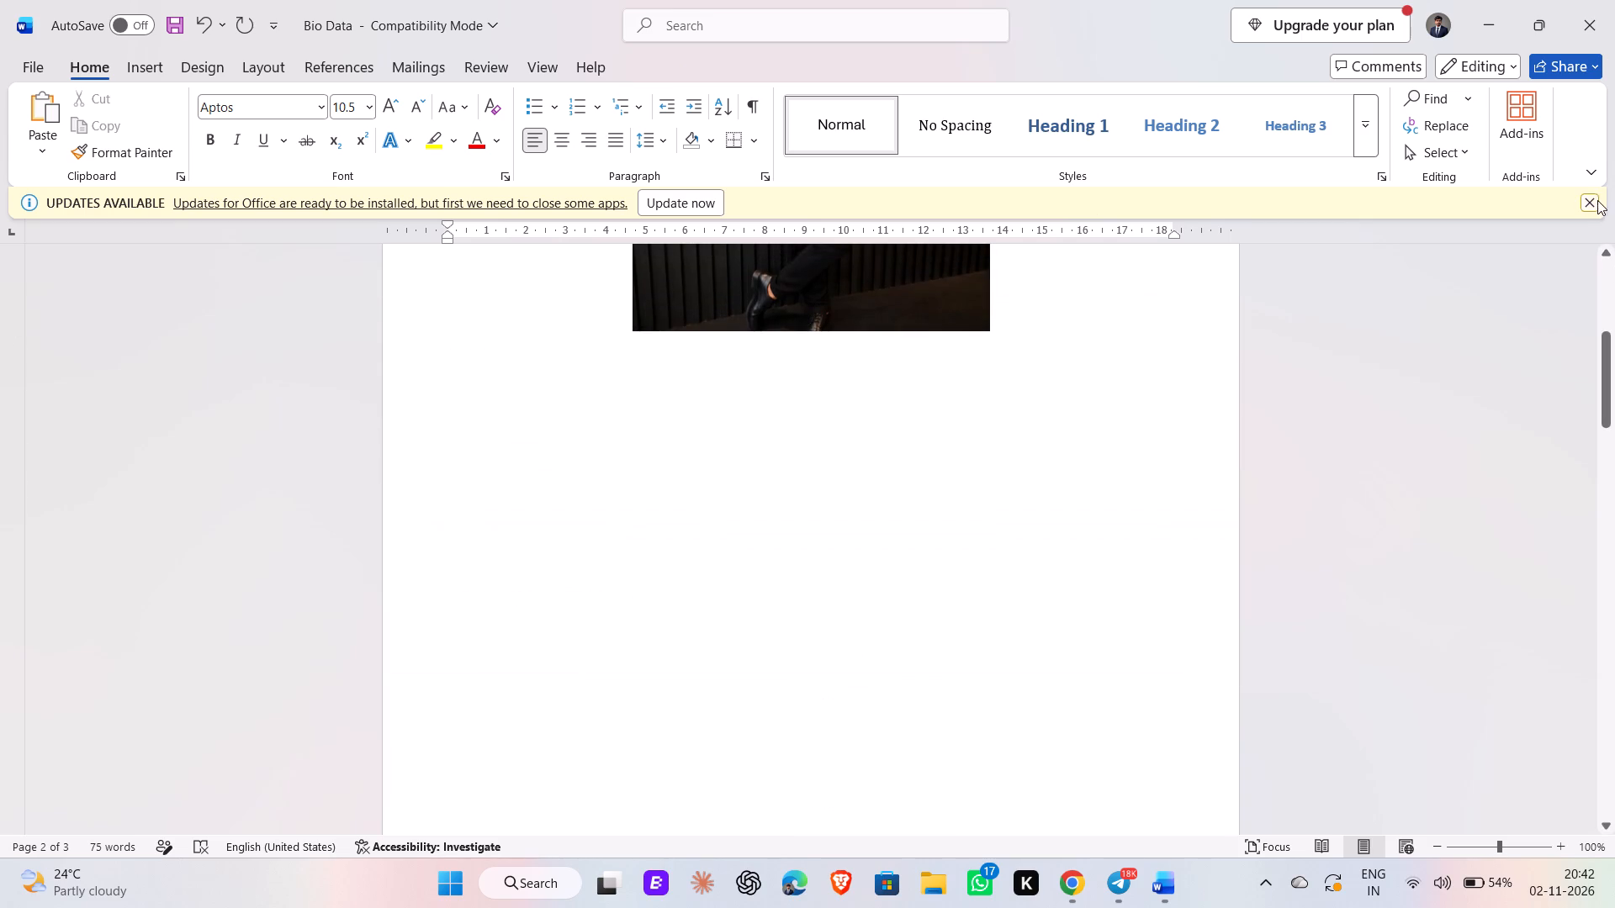
# Dismiss the Office update notice above the document.
pyautogui.click(1591, 195)
# Widen the value column of the personal details table to about 7 cm.
pyautogui.scroll(-3, 1227, 468)
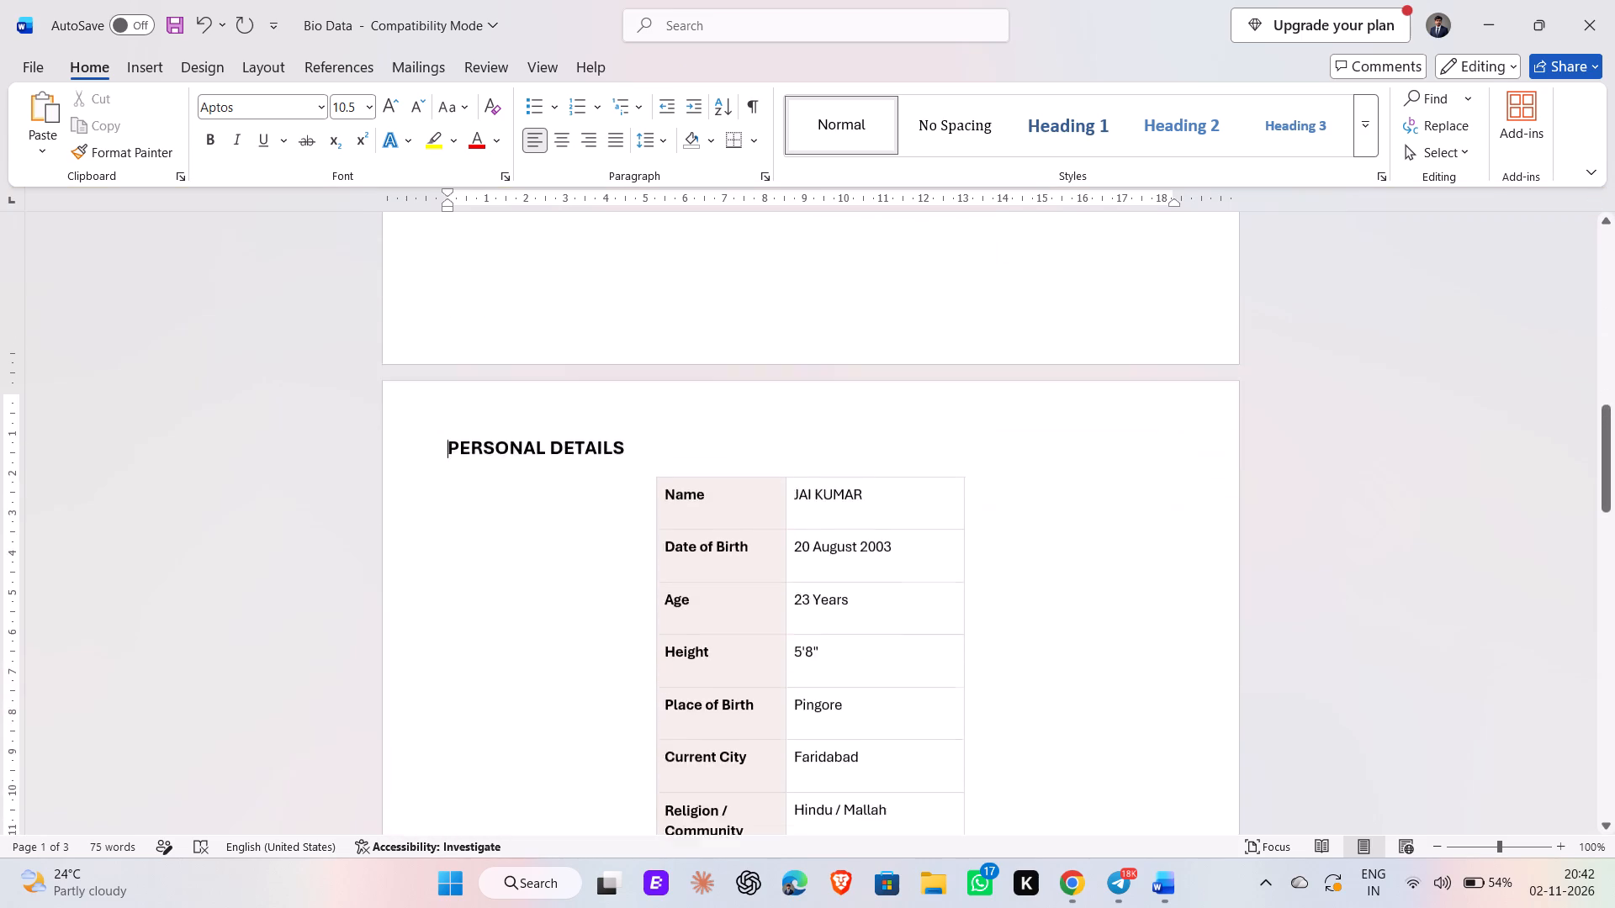
pyautogui.scroll(-1, 1227, 468)
pyautogui.scroll(1, 1227, 468)
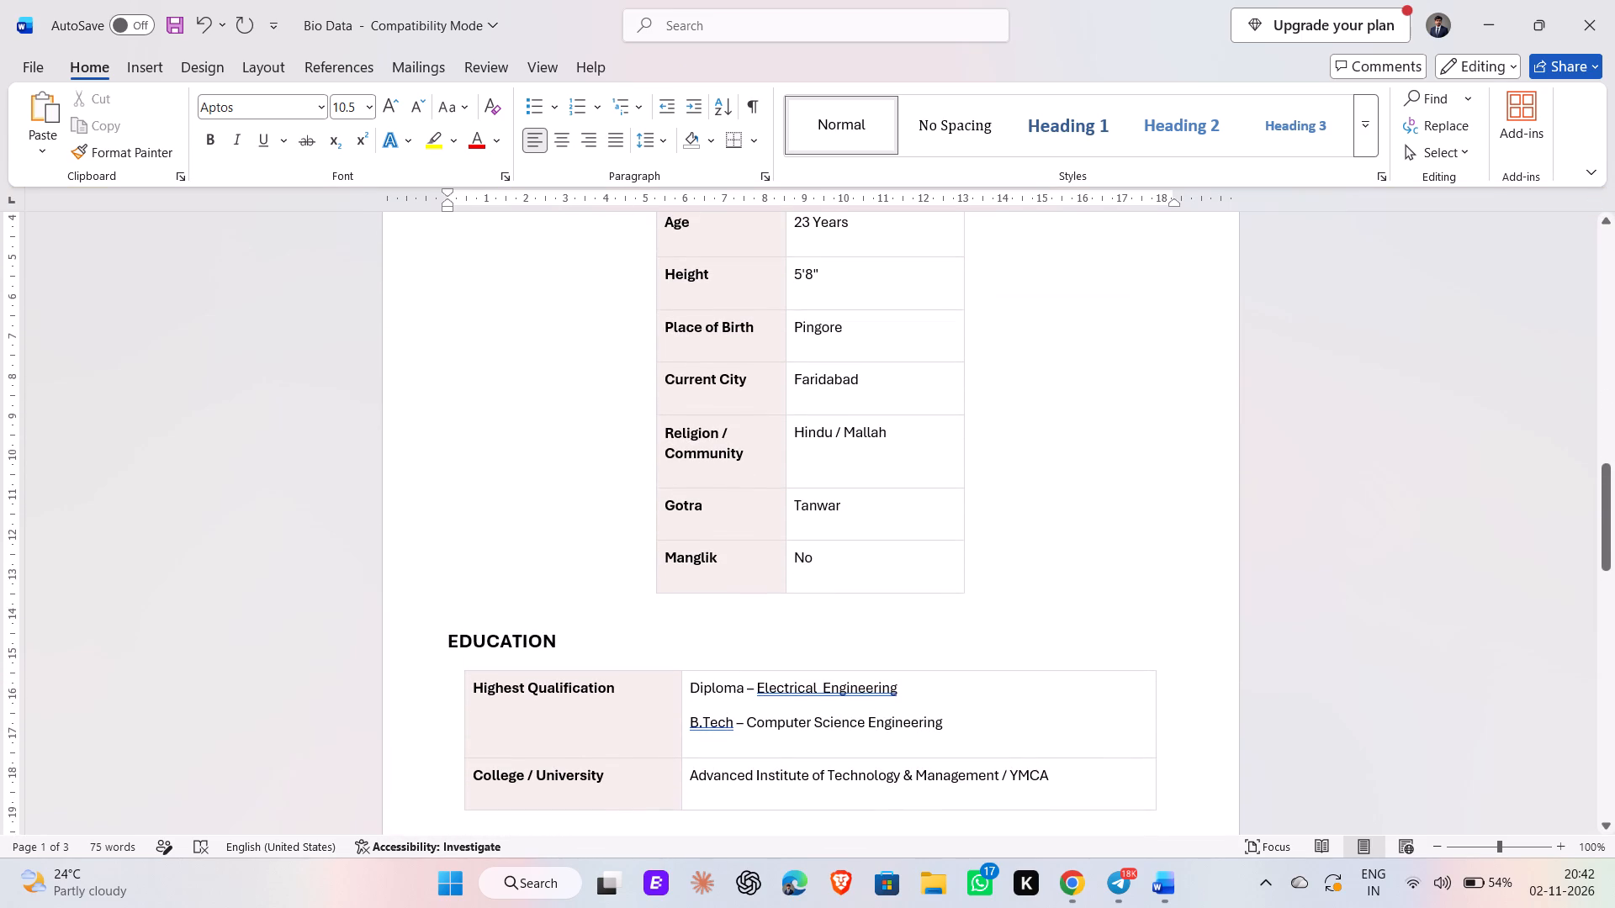
pyautogui.click(961, 482)
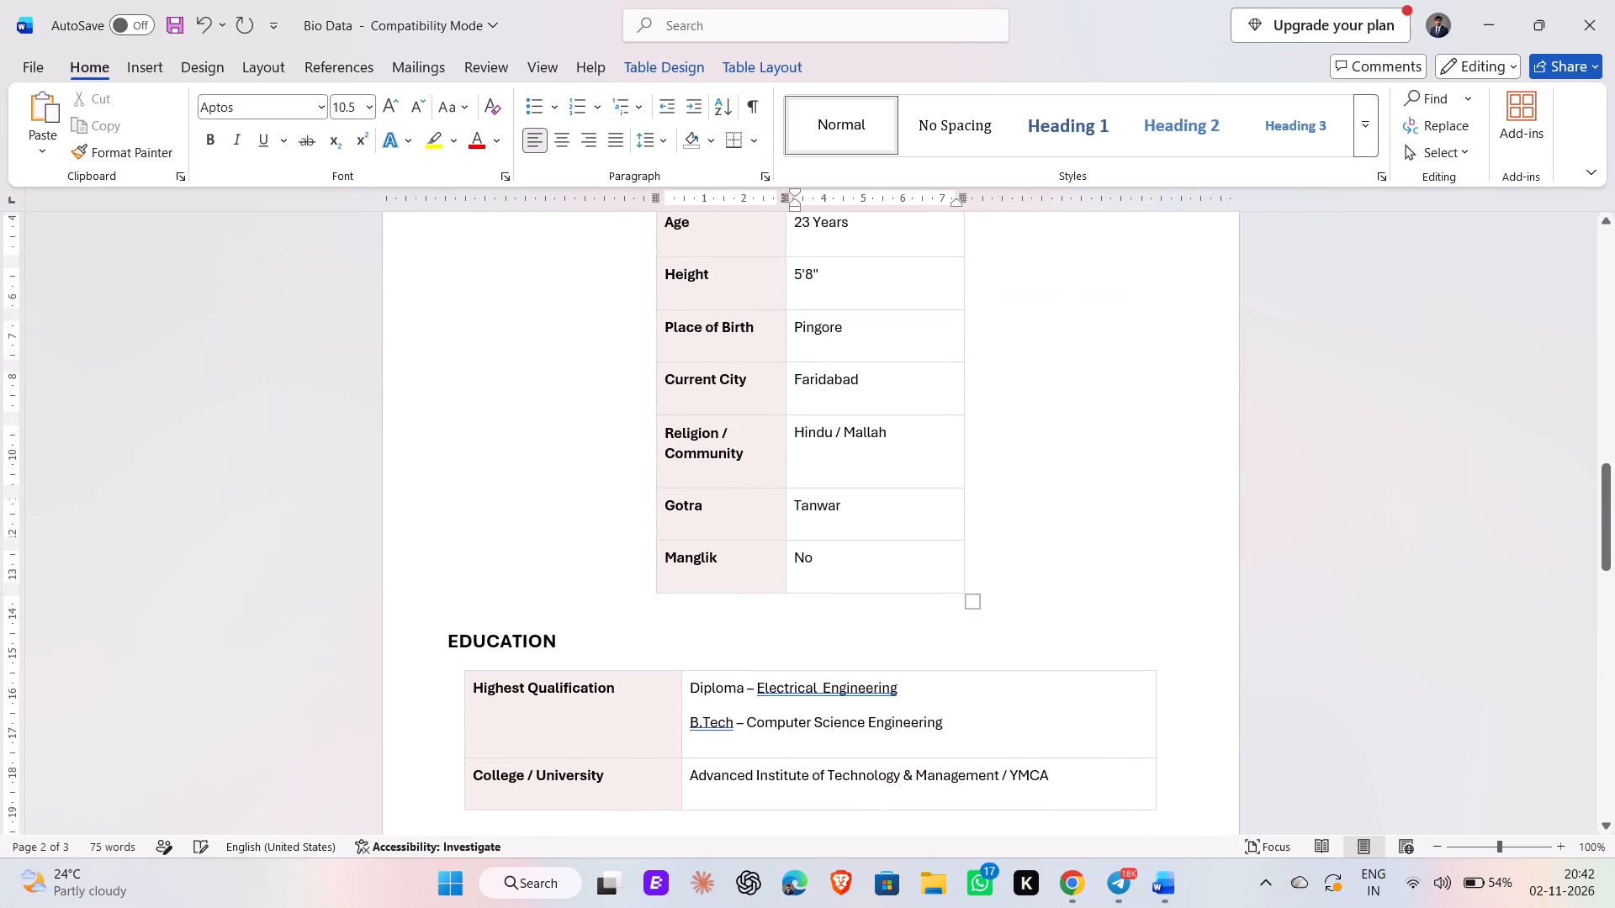
pyautogui.click(973, 603)
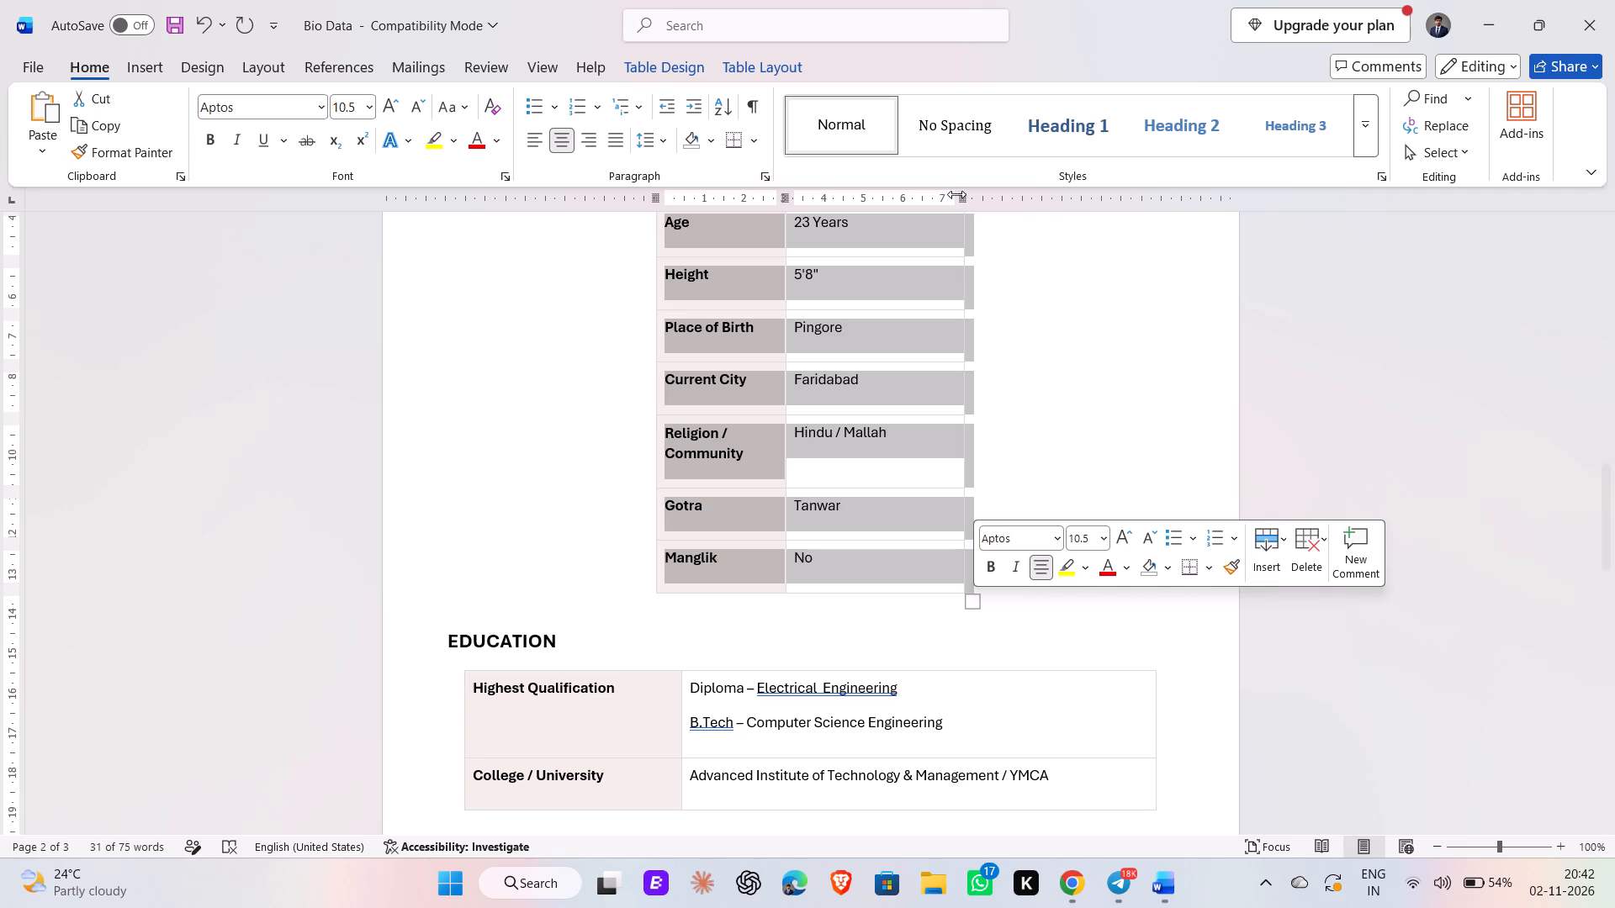
pyautogui.moveTo(956, 196); pyautogui.dragTo(1061, 196)
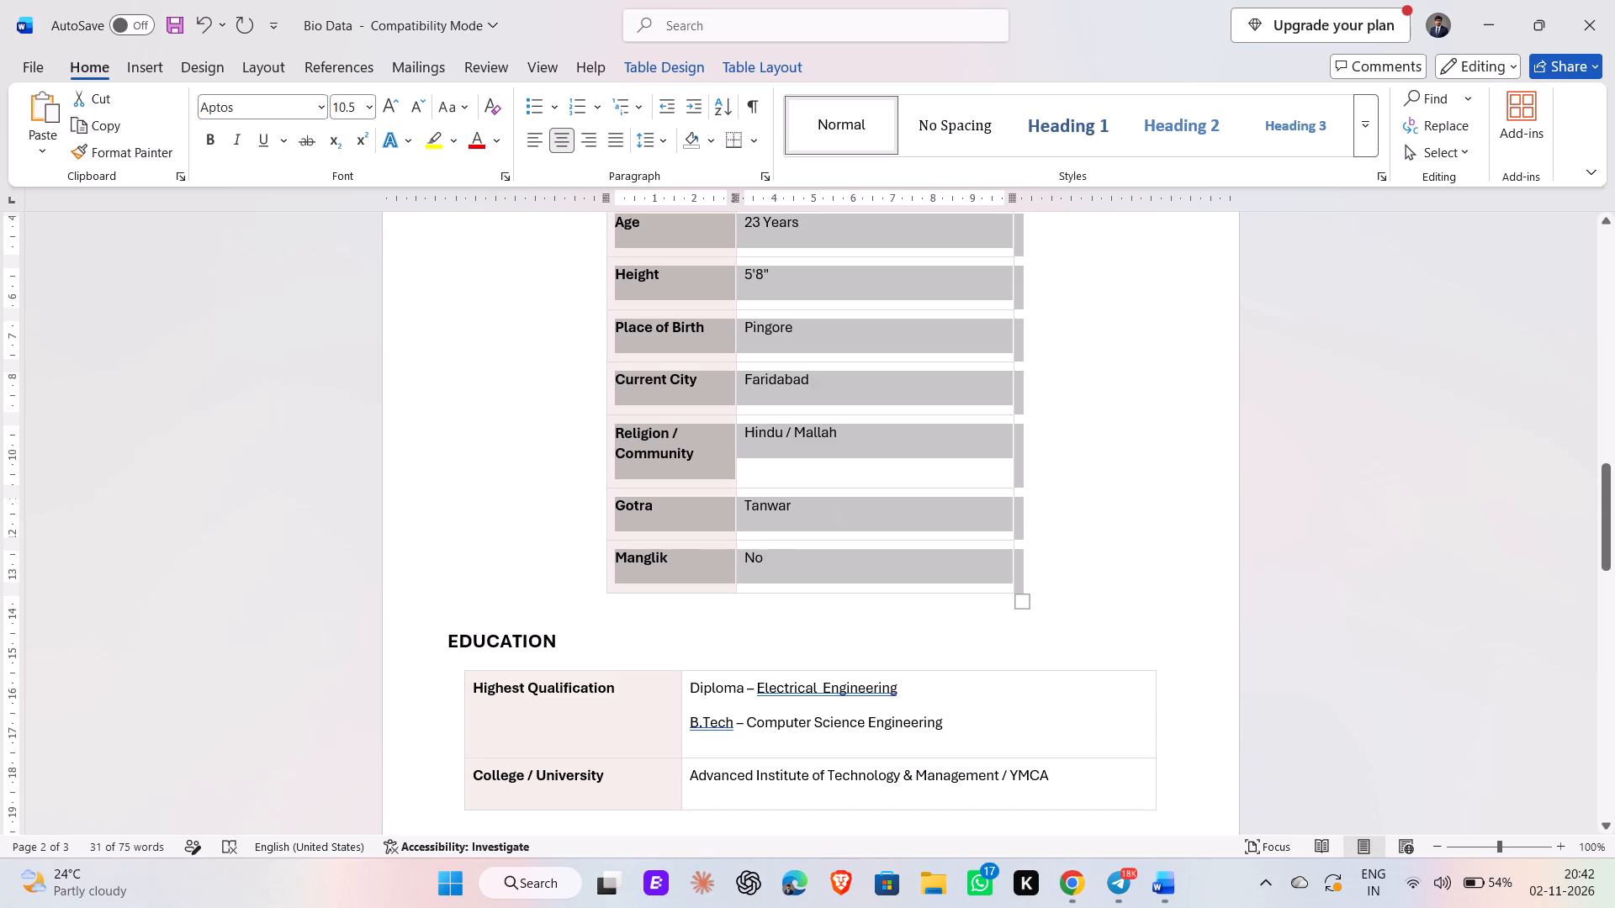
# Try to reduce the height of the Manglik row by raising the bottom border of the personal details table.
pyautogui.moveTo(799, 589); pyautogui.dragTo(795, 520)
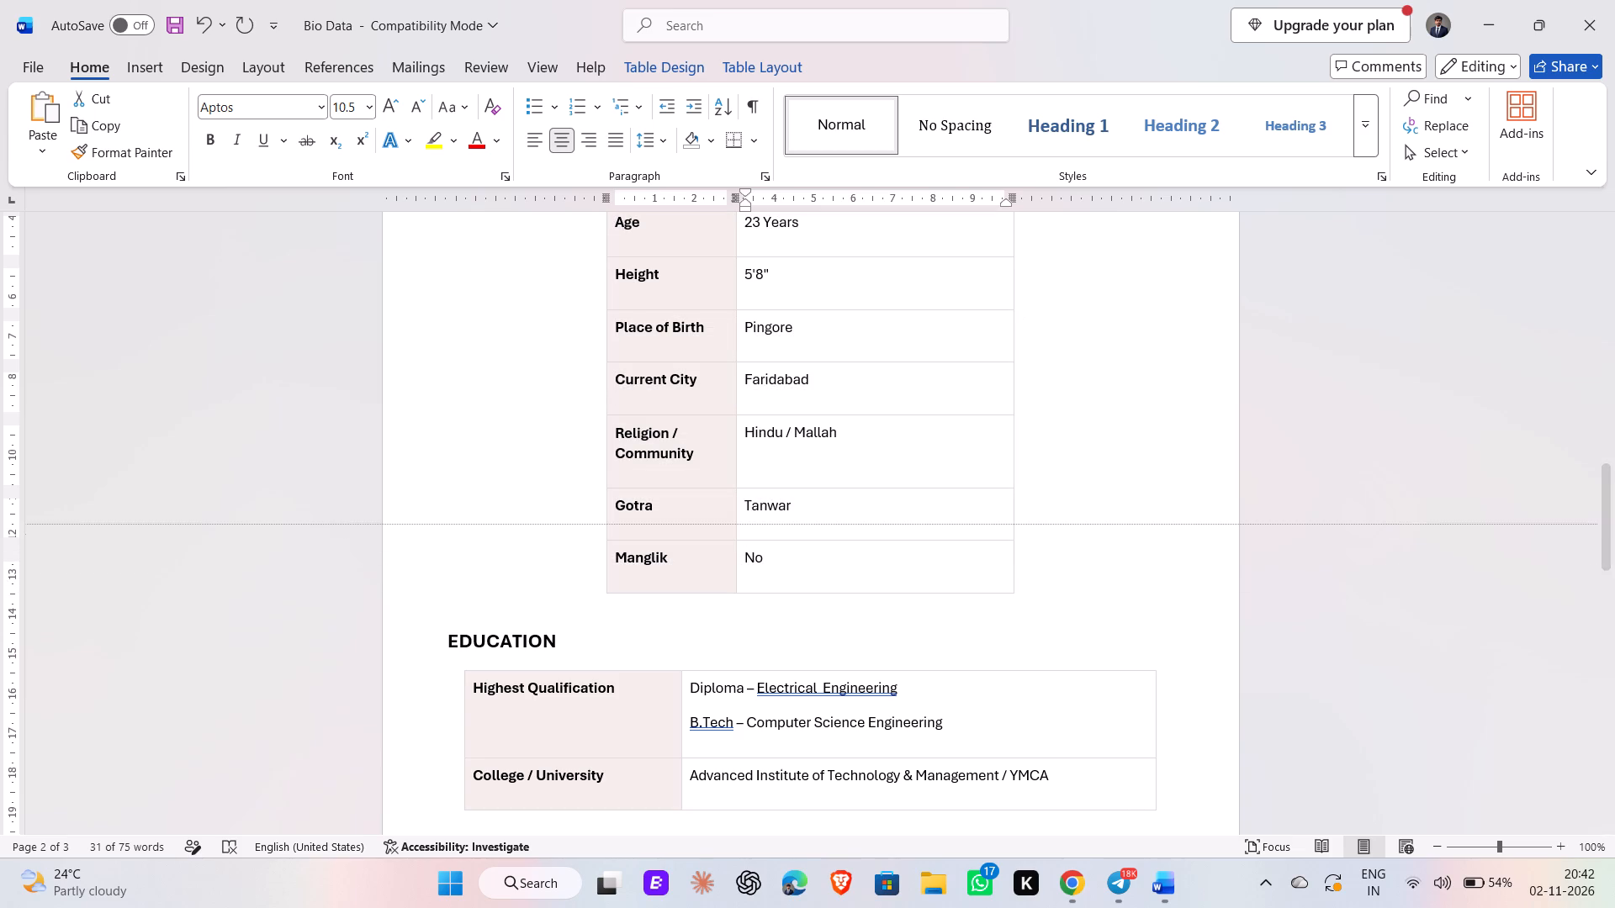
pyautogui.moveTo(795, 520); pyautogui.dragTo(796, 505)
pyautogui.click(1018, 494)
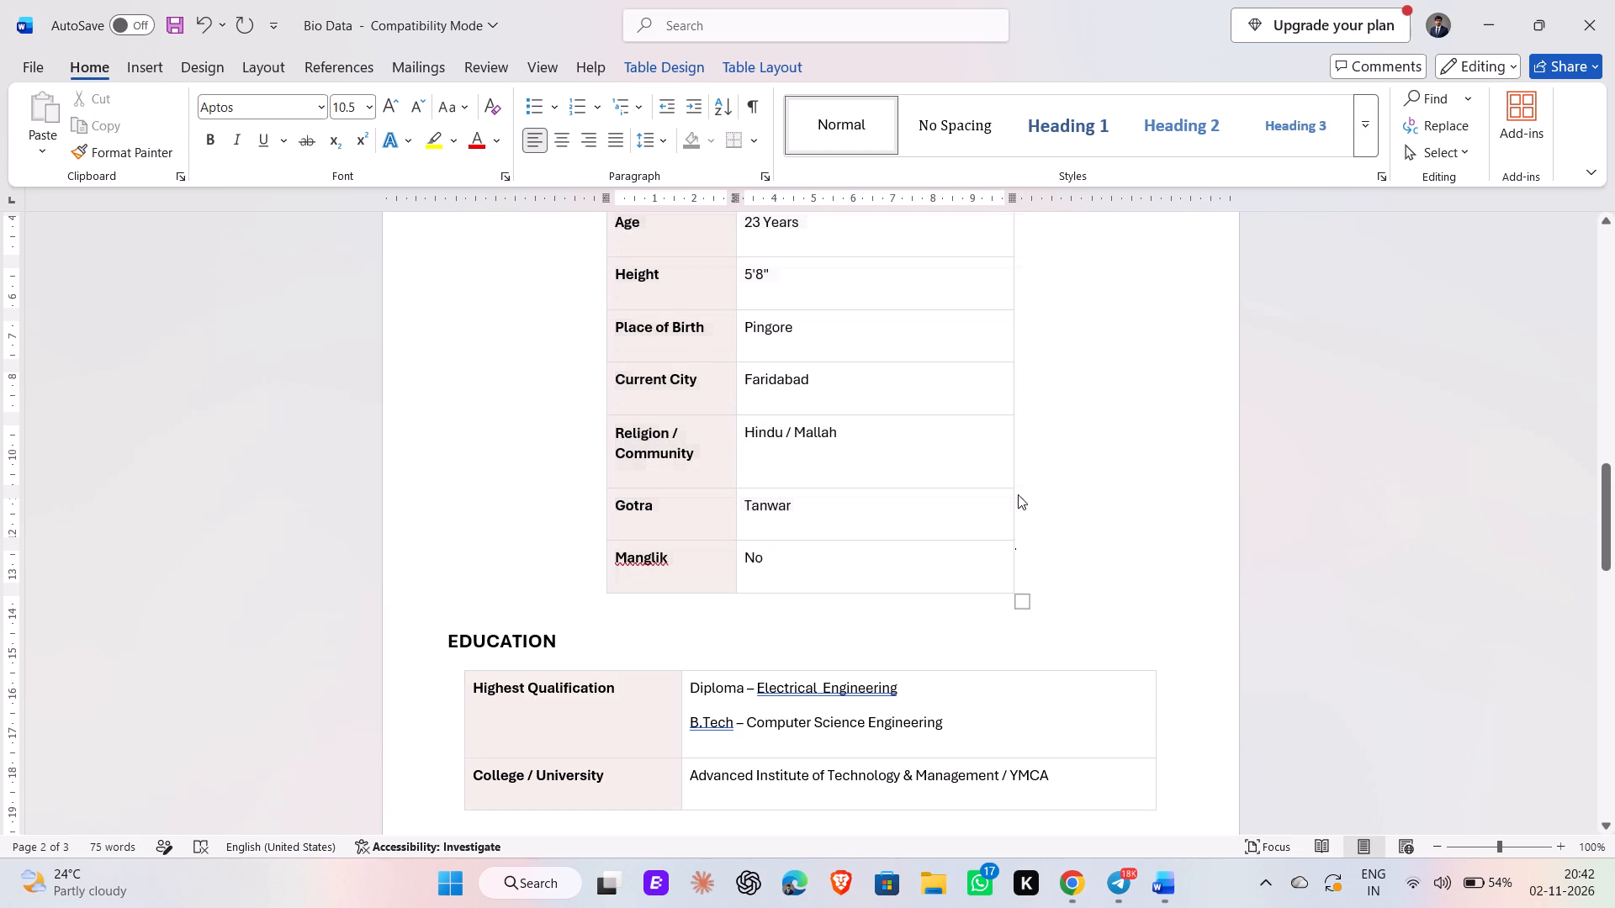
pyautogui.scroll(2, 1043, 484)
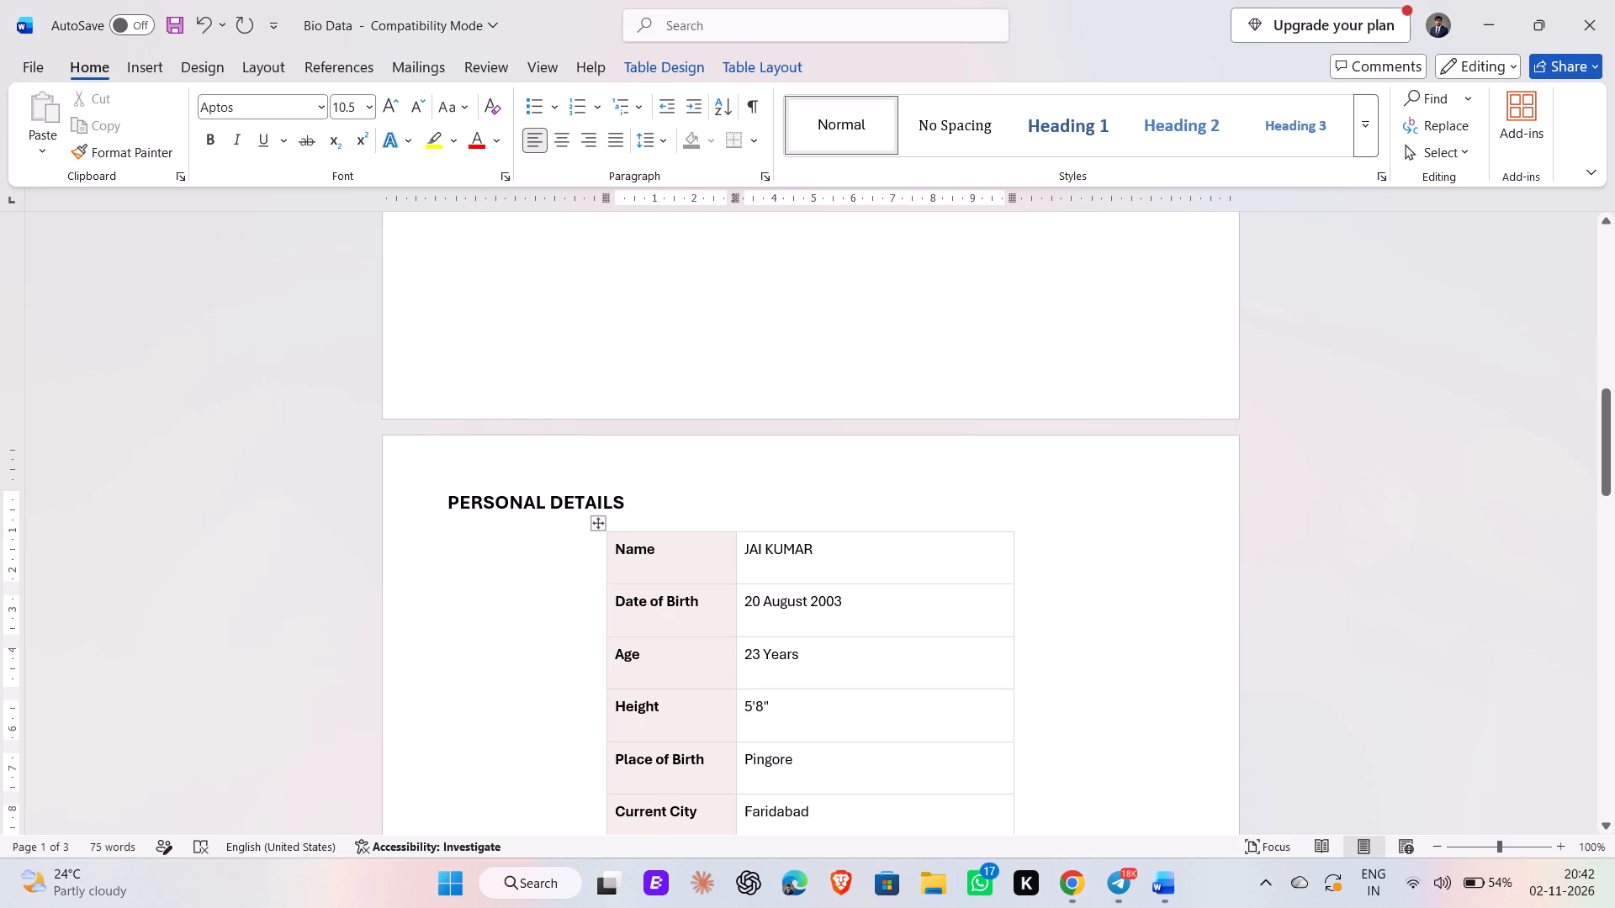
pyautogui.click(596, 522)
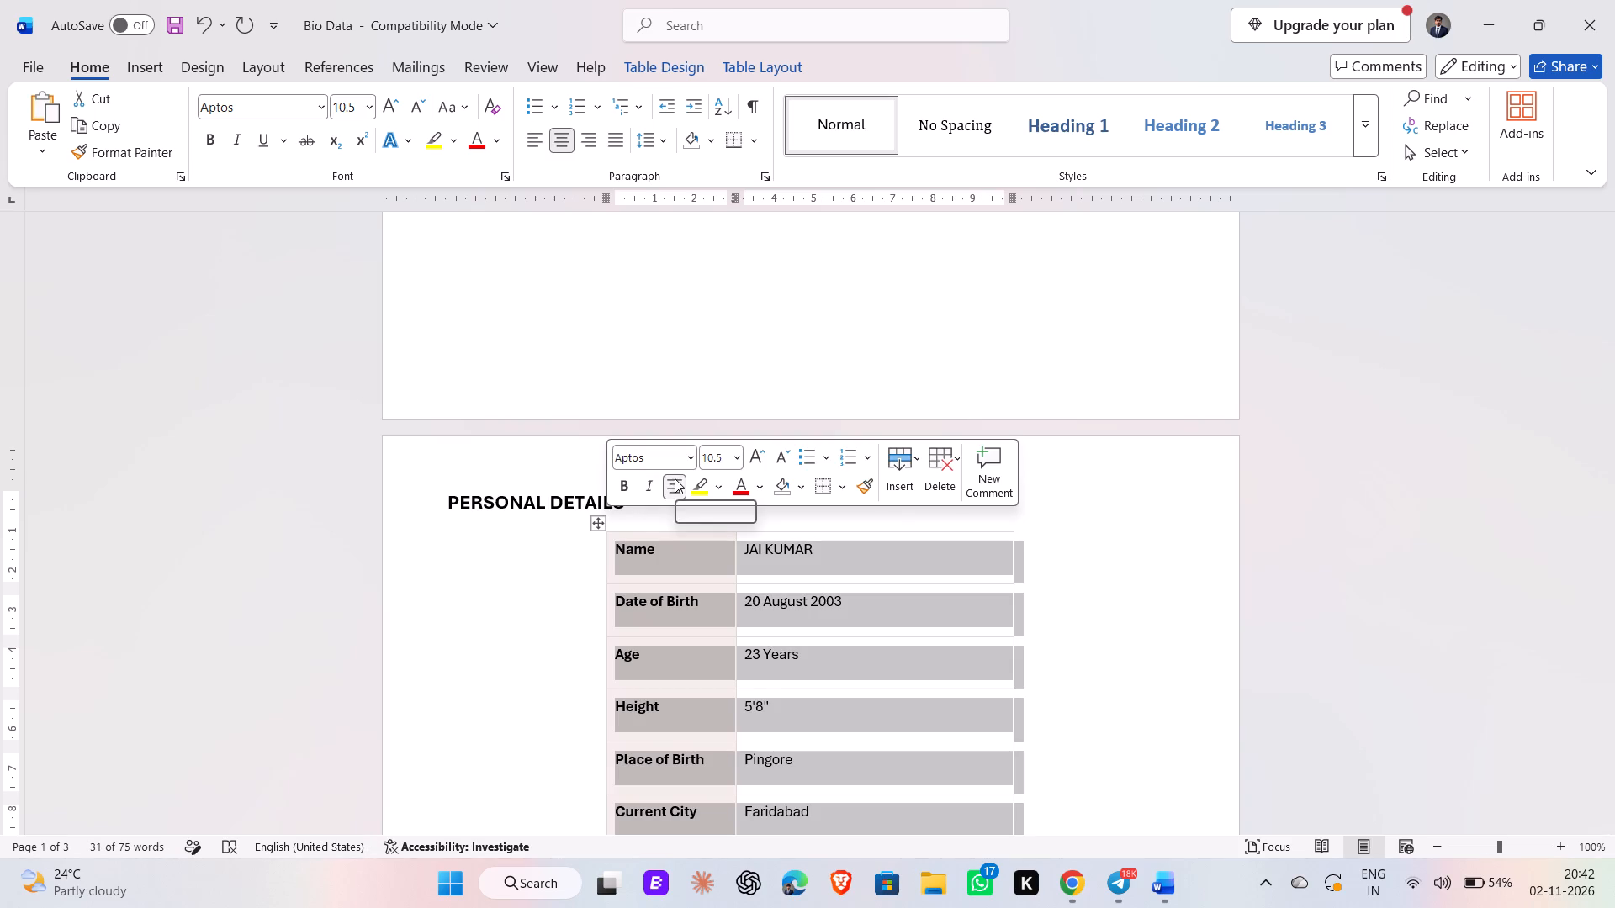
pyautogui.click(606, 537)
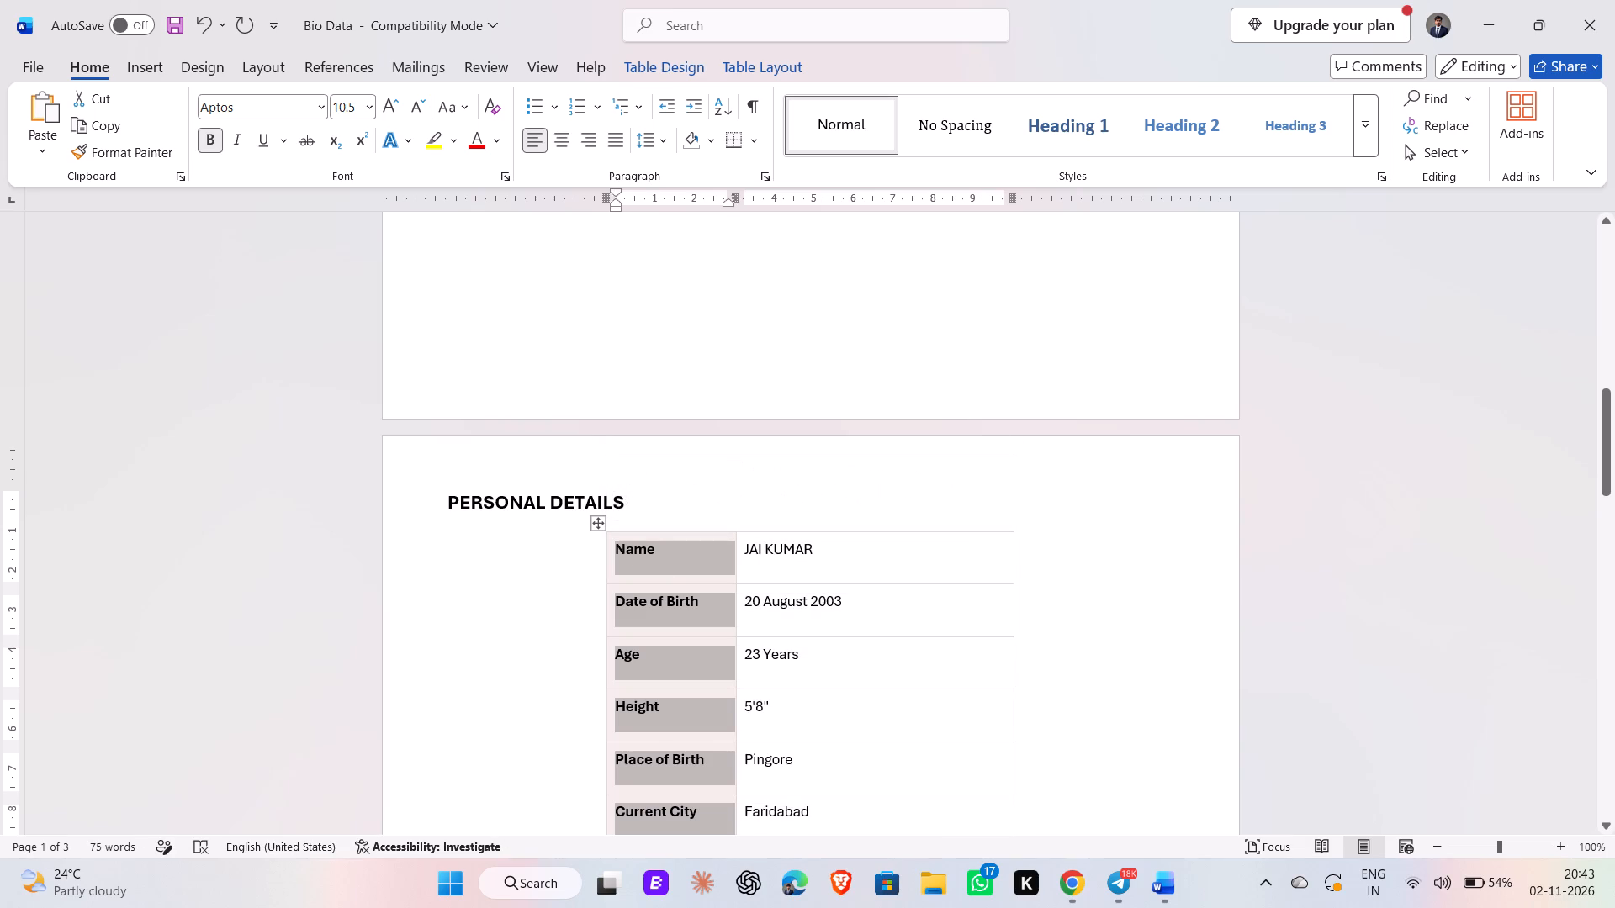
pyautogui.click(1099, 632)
# Review the layout of the photo and the personal, education and family details tables across the document's pages.
pyautogui.scroll(-1, 1099, 632)
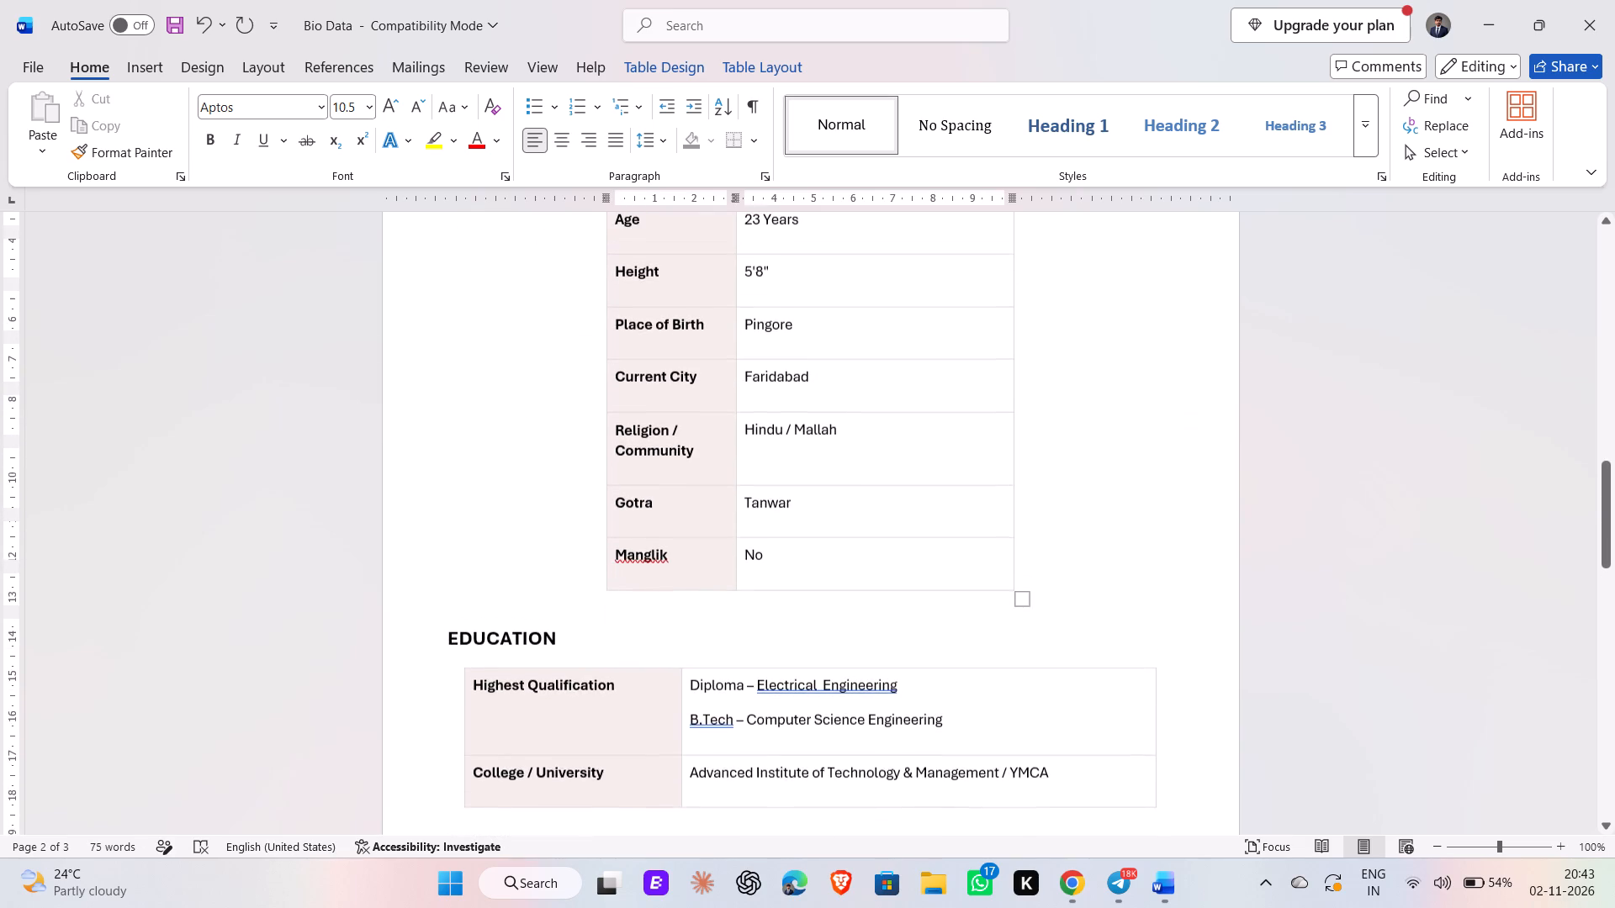
pyautogui.scroll(-1, 1099, 632)
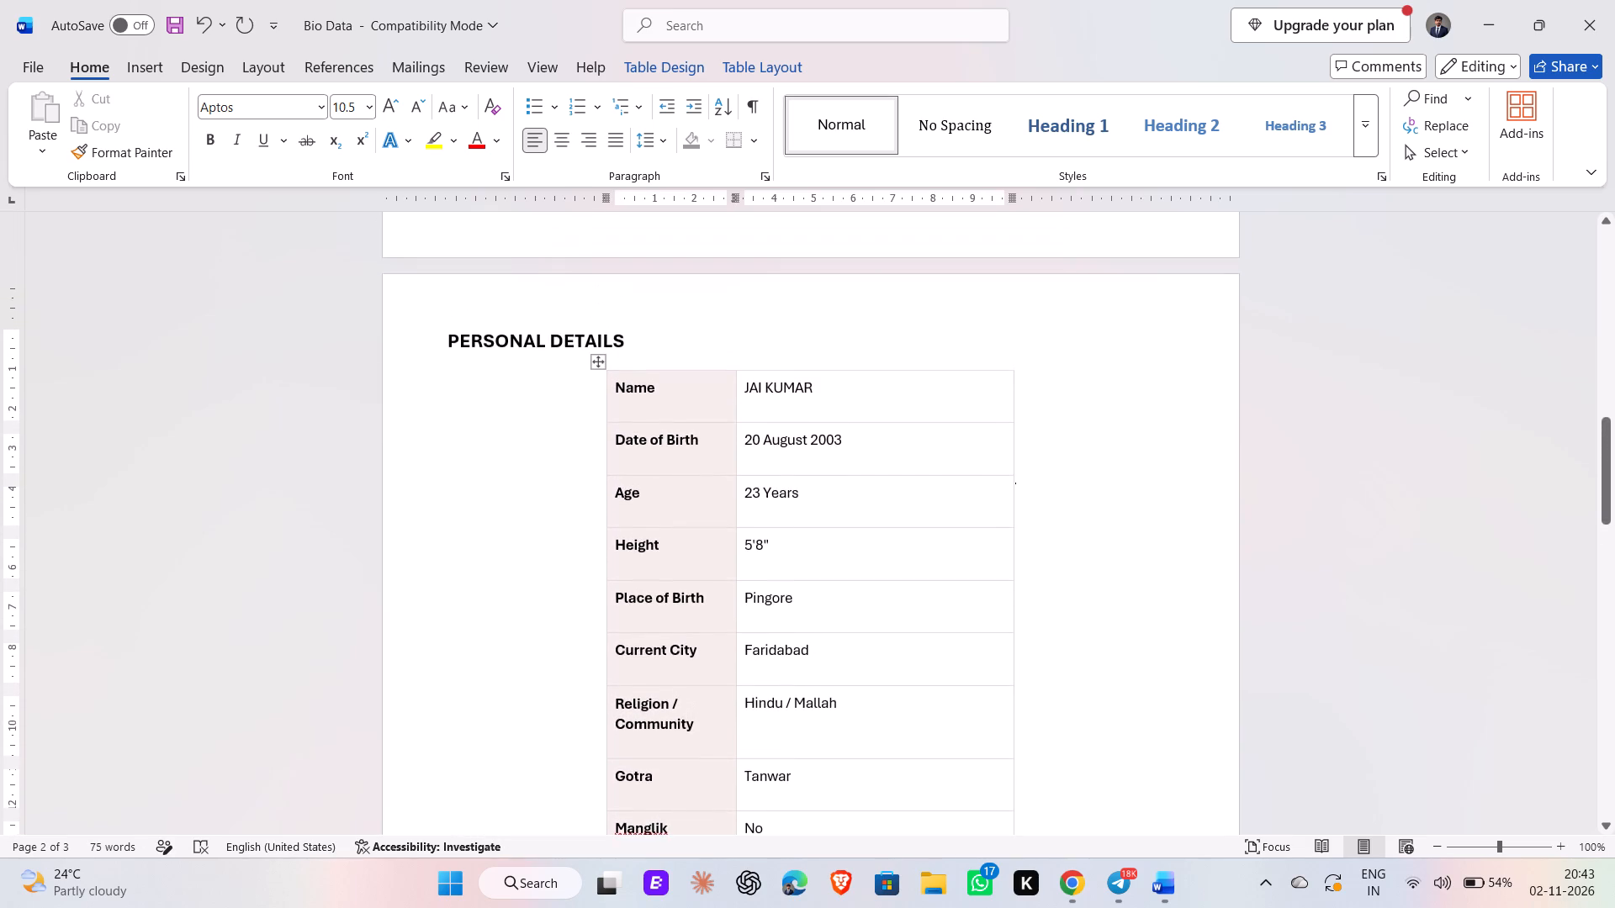
pyautogui.scroll(-5, 1099, 632)
pyautogui.scroll(4, 1099, 632)
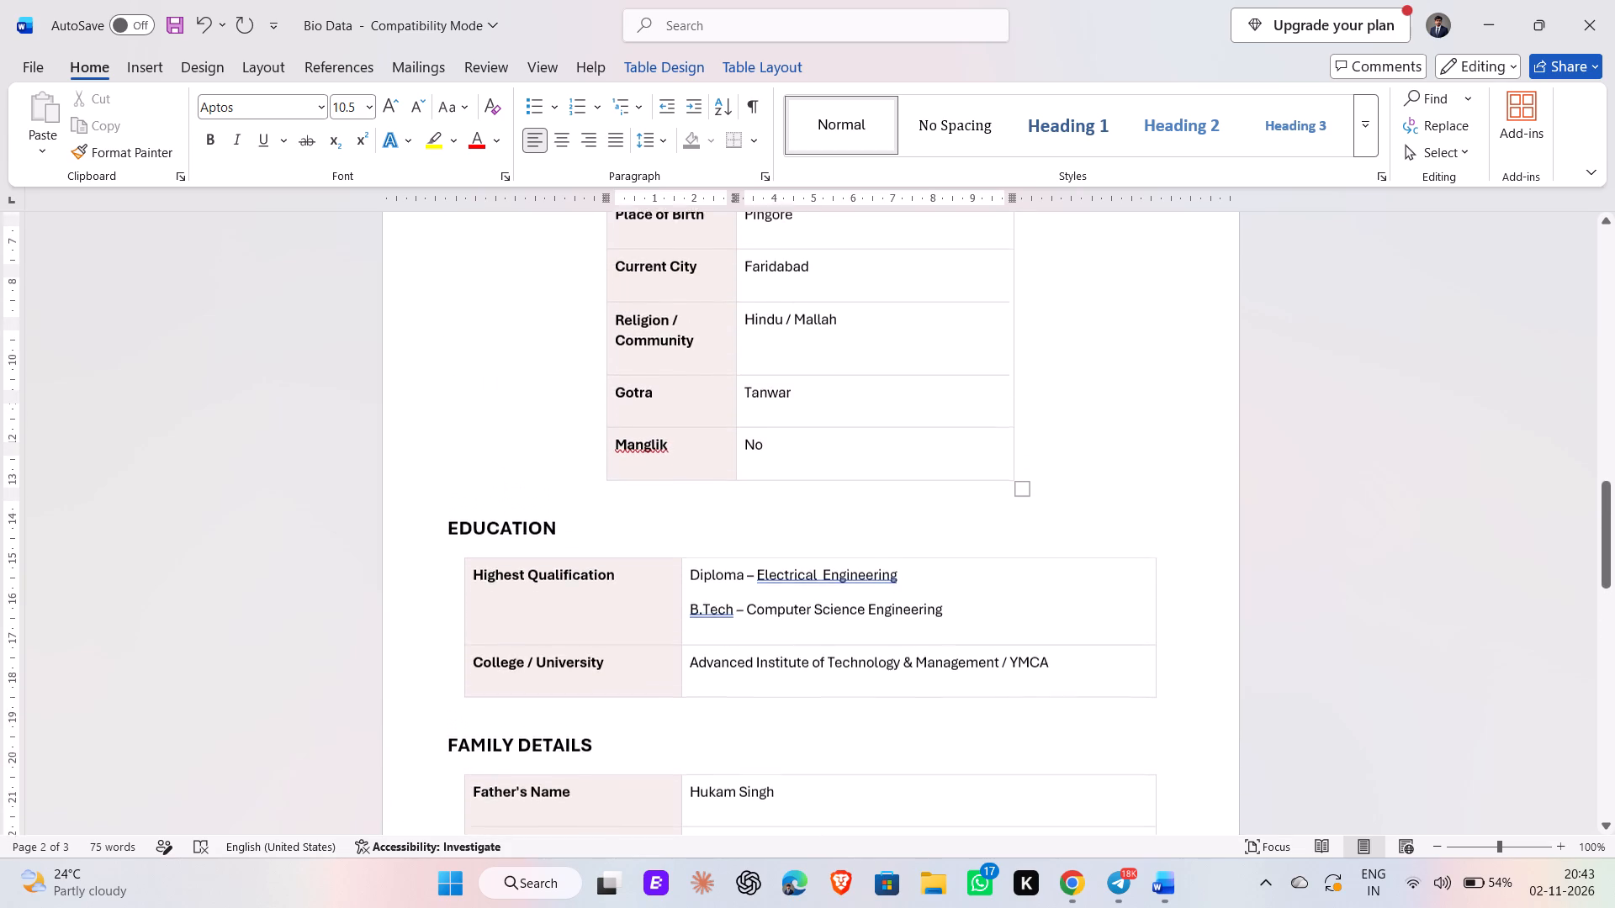
pyautogui.scroll(7, 1099, 632)
pyautogui.scroll(-1, 1099, 632)
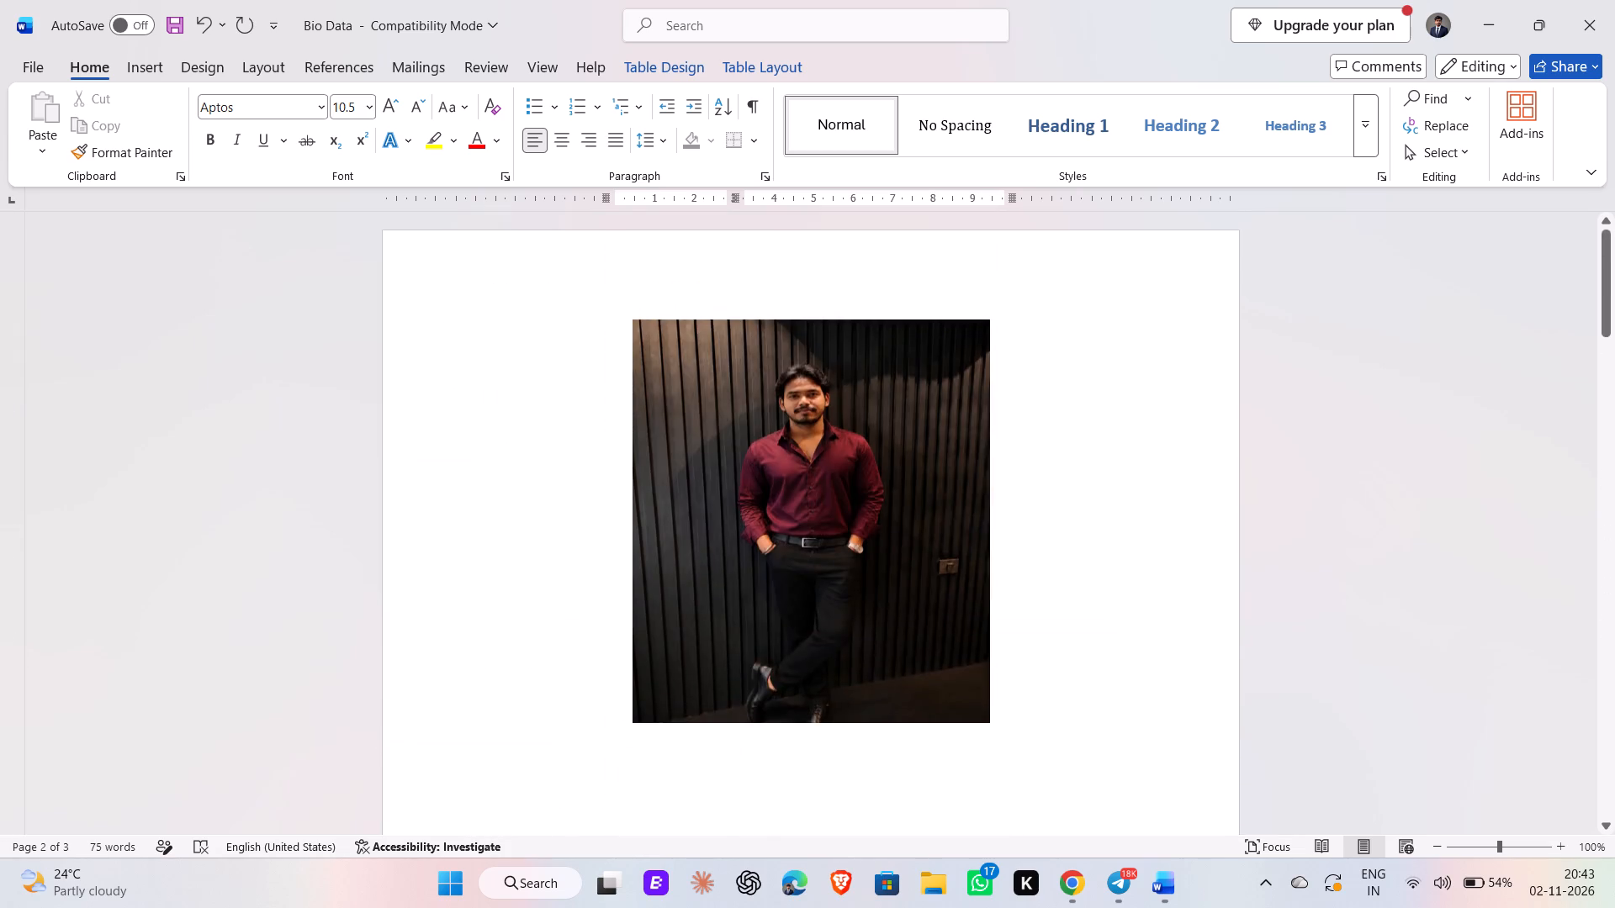
pyautogui.scroll(-8, 1099, 632)
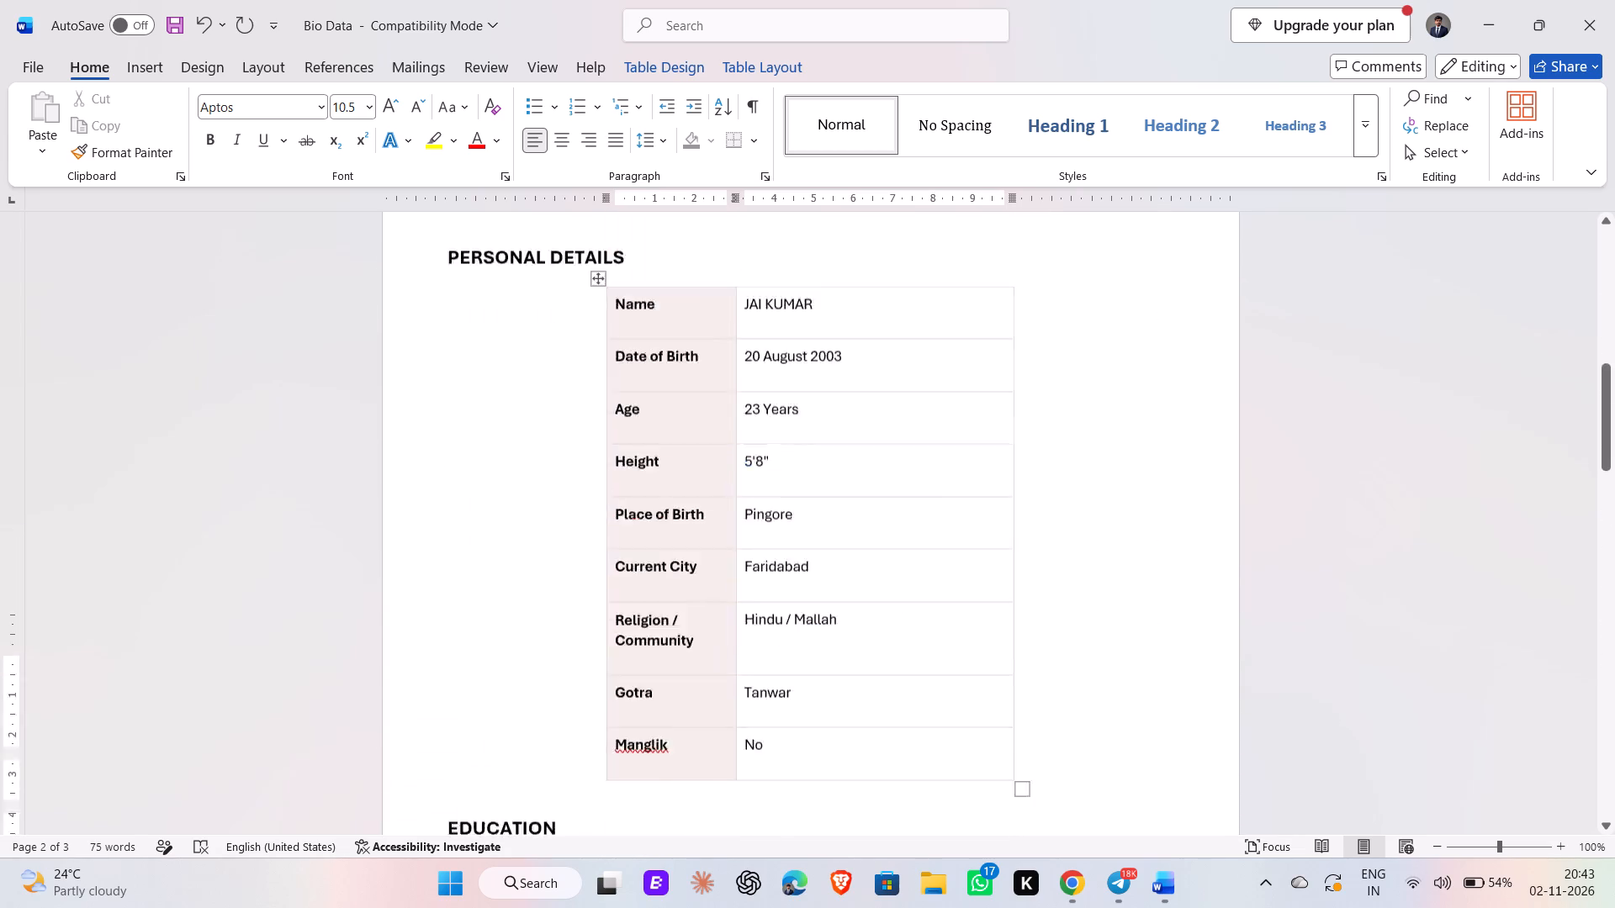
# Shrink the personal details table from its bottom corner to about 8.5 cm wide overall.
pyautogui.scroll(-1, 1099, 632)
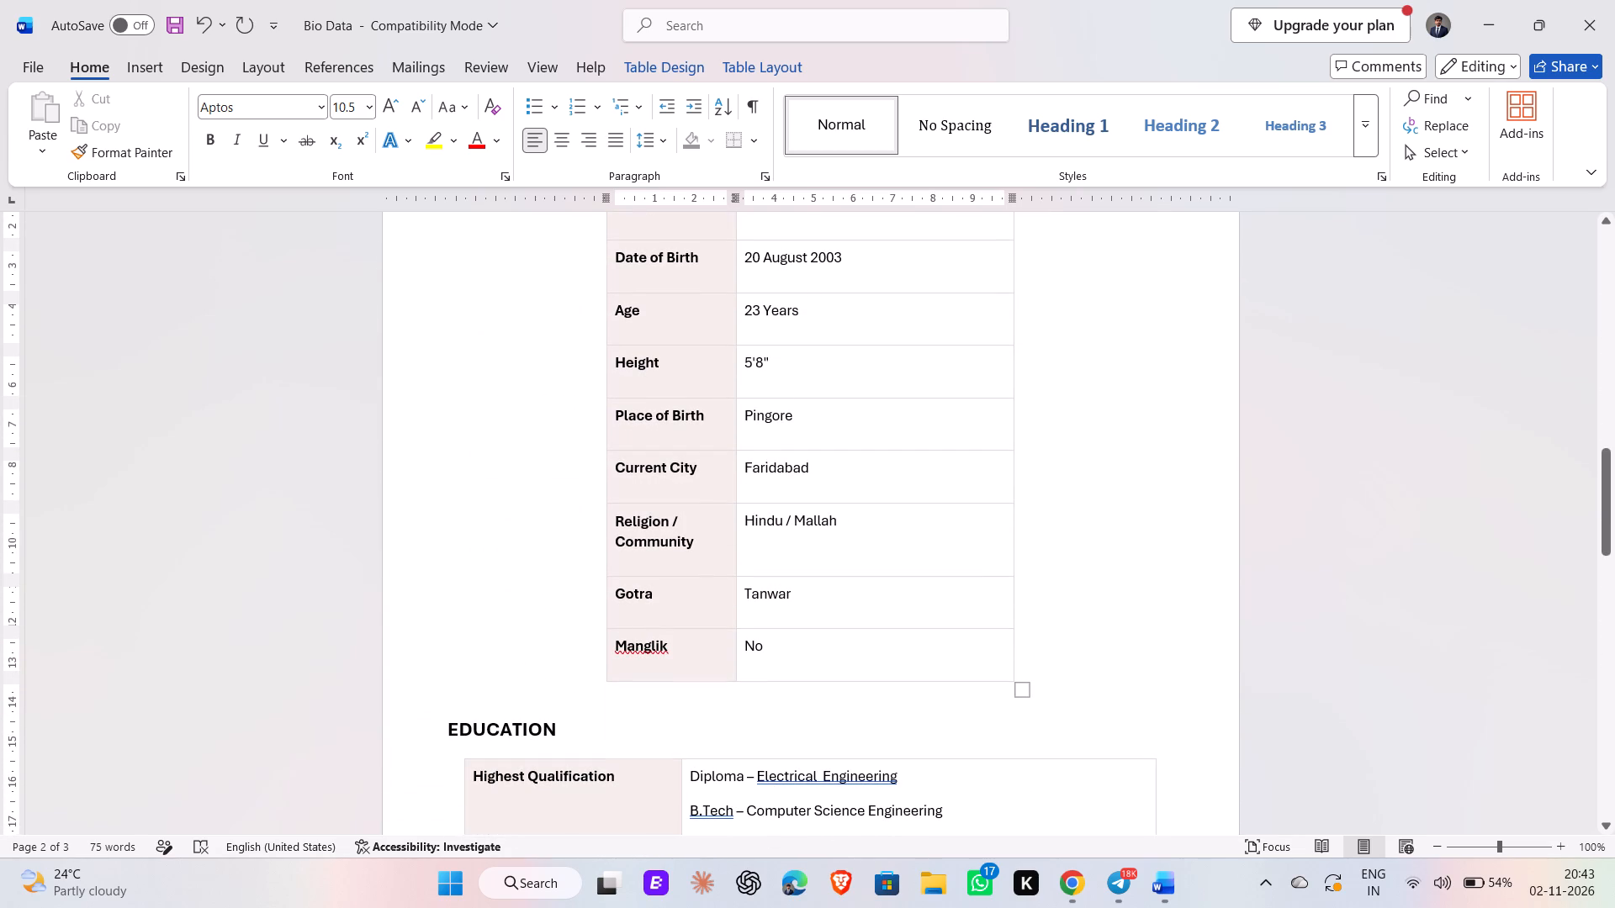
pyautogui.click(803, 663)
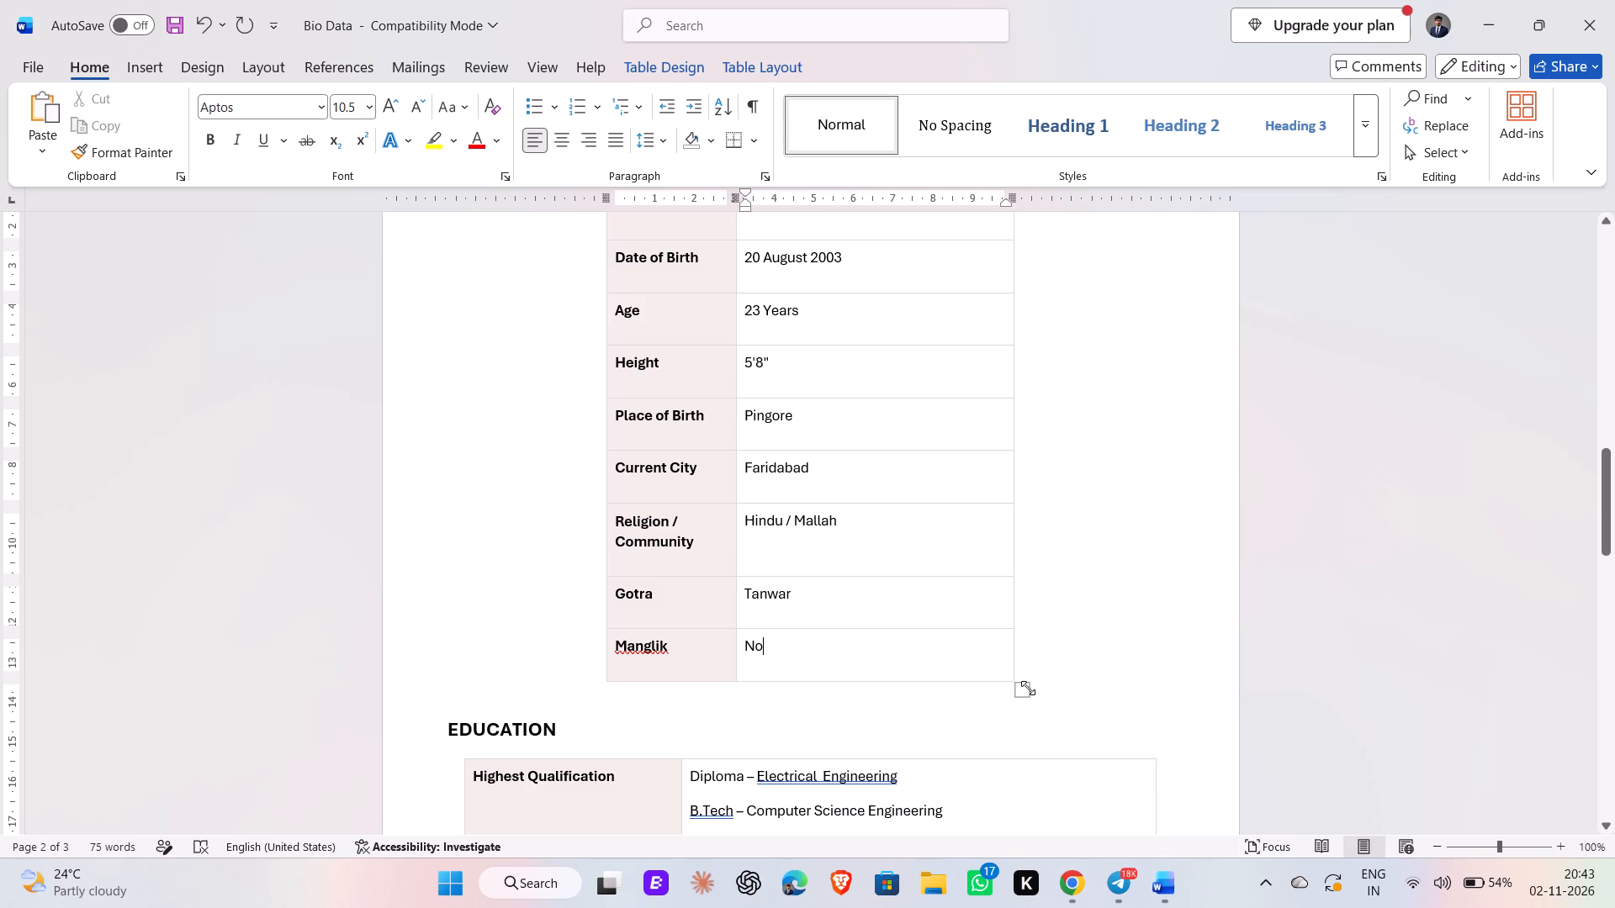
pyautogui.click(1028, 688)
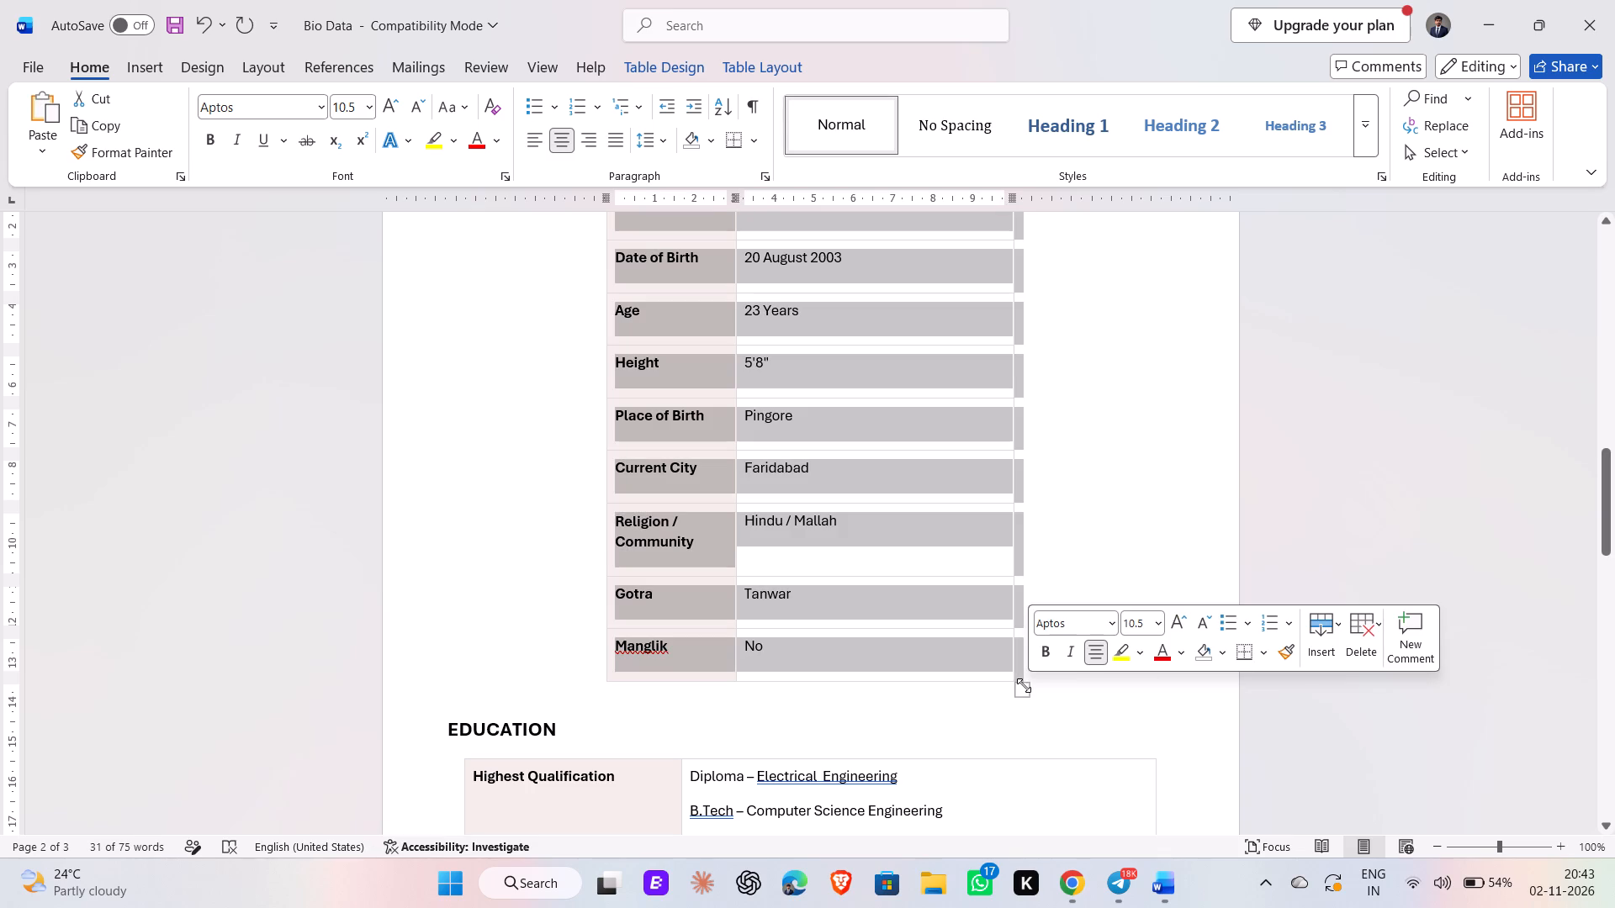
pyautogui.moveTo(1019, 684); pyautogui.dragTo(953, 539)
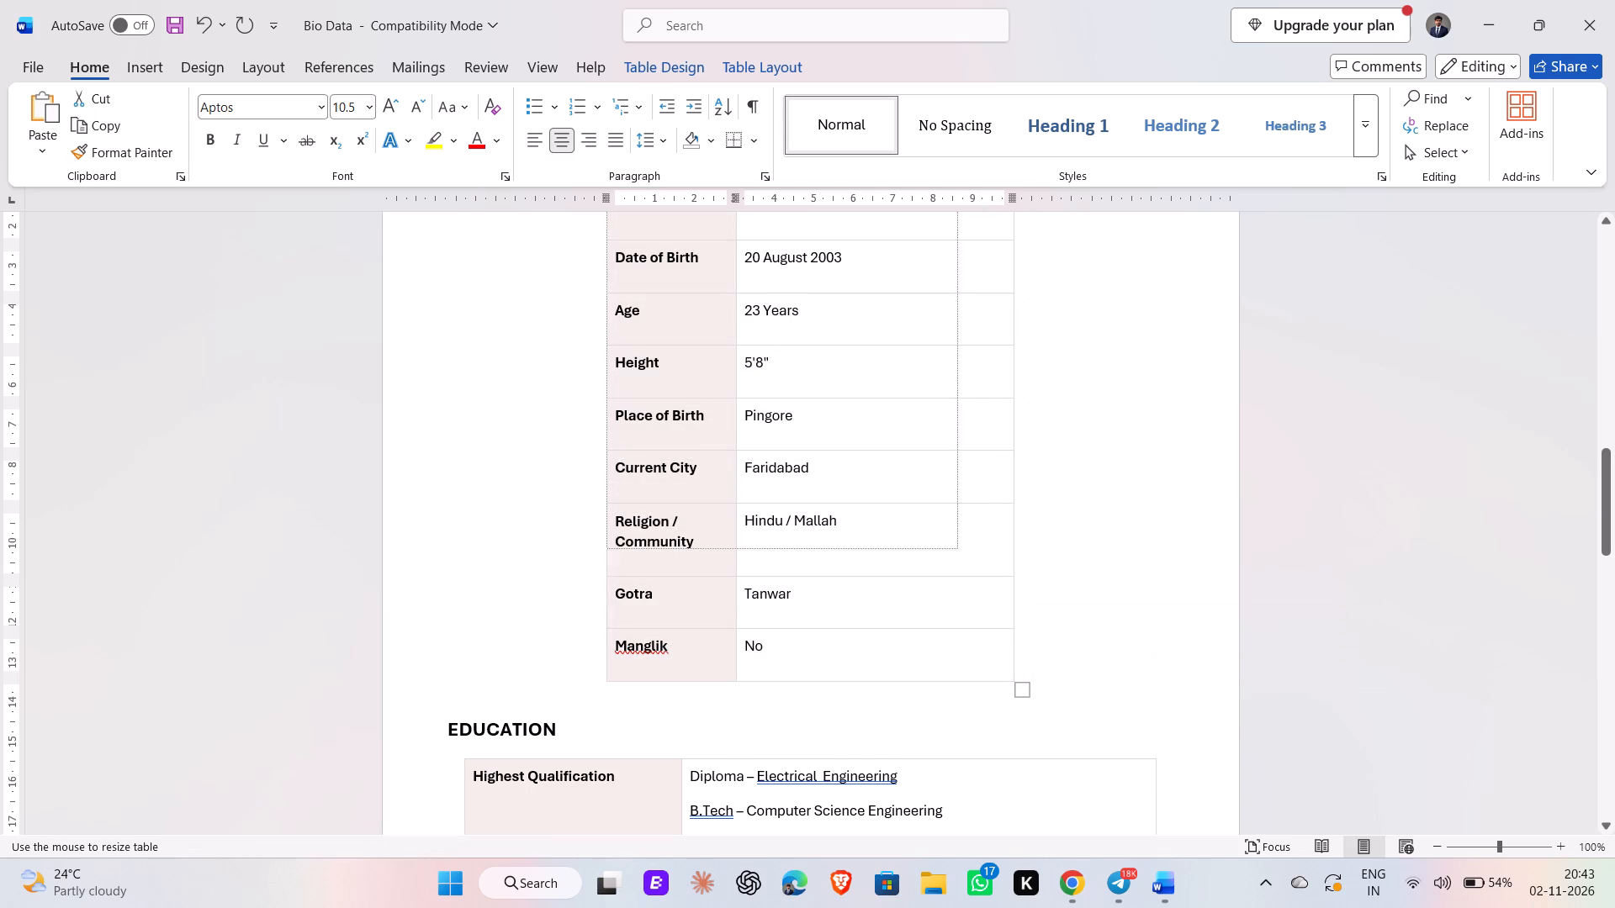
pyautogui.moveTo(953, 539); pyautogui.dragTo(947, 532)
pyautogui.scroll(1, 1014, 532)
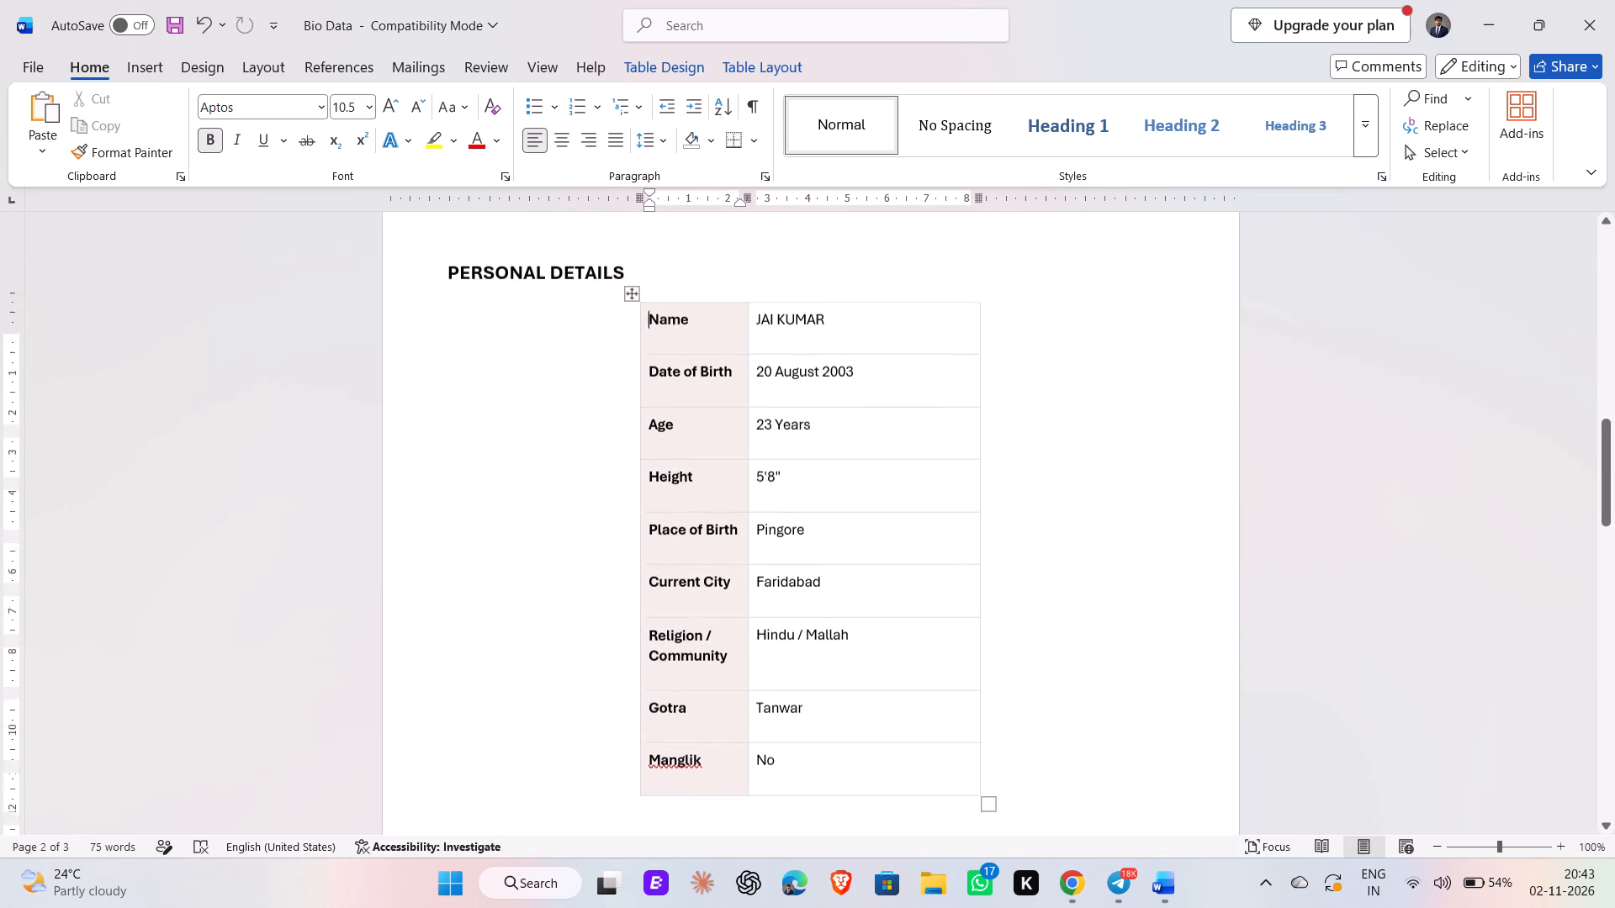
# Move the personal details table from the second page to the empty area below the photo on the first page.
pyautogui.scroll(1, 1014, 532)
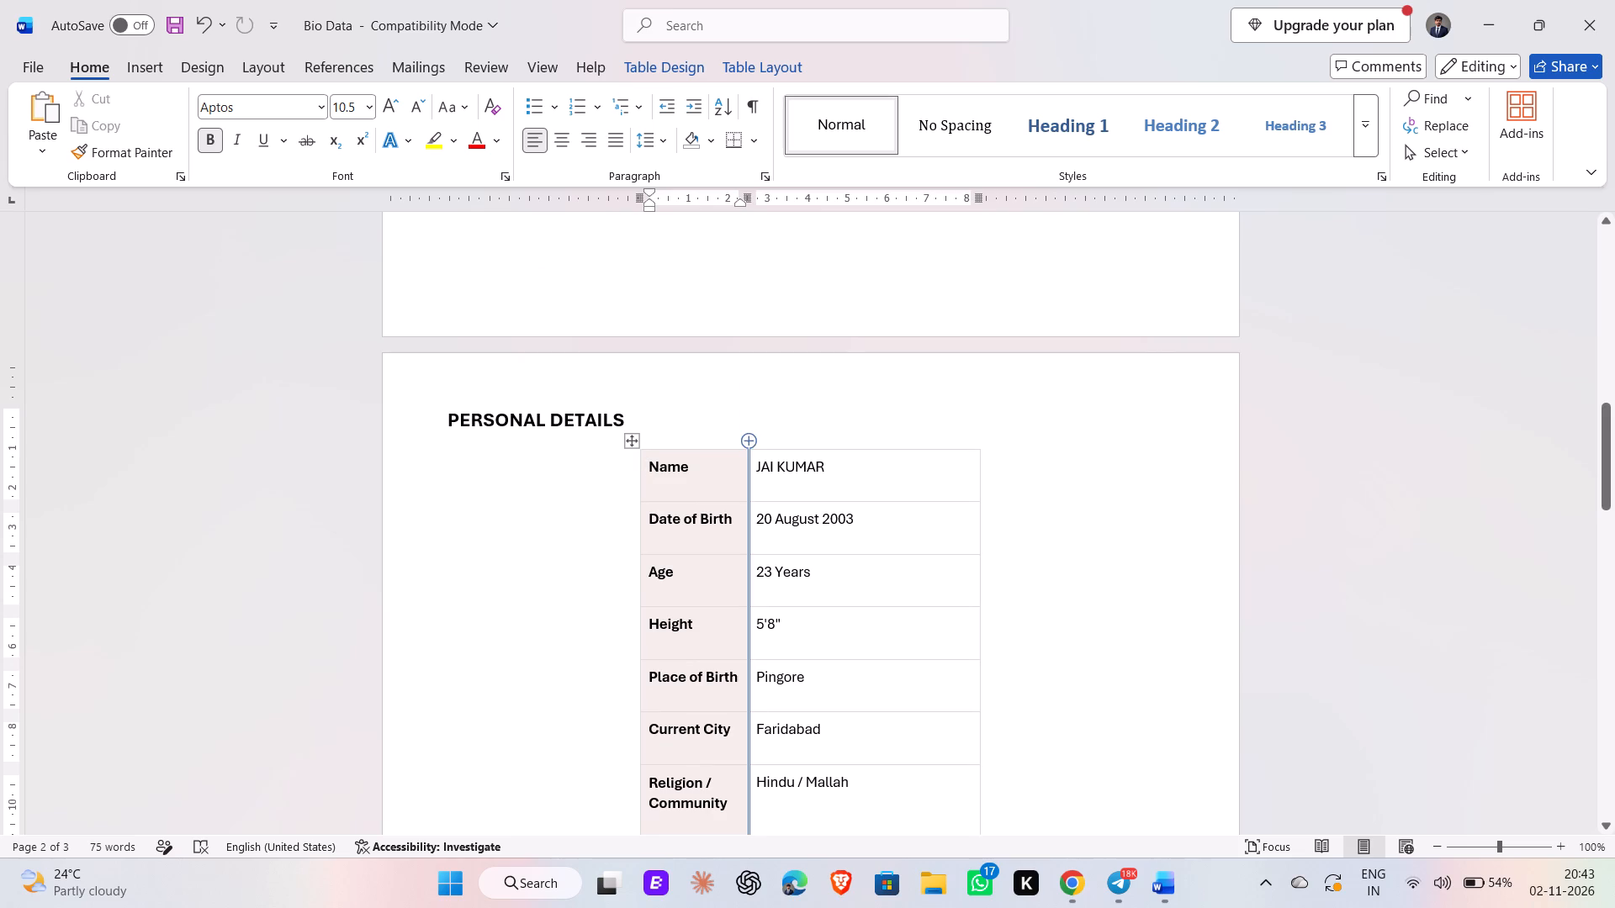
pyautogui.click(632, 440)
pyautogui.moveTo(632, 440); pyautogui.dragTo(621, 304)
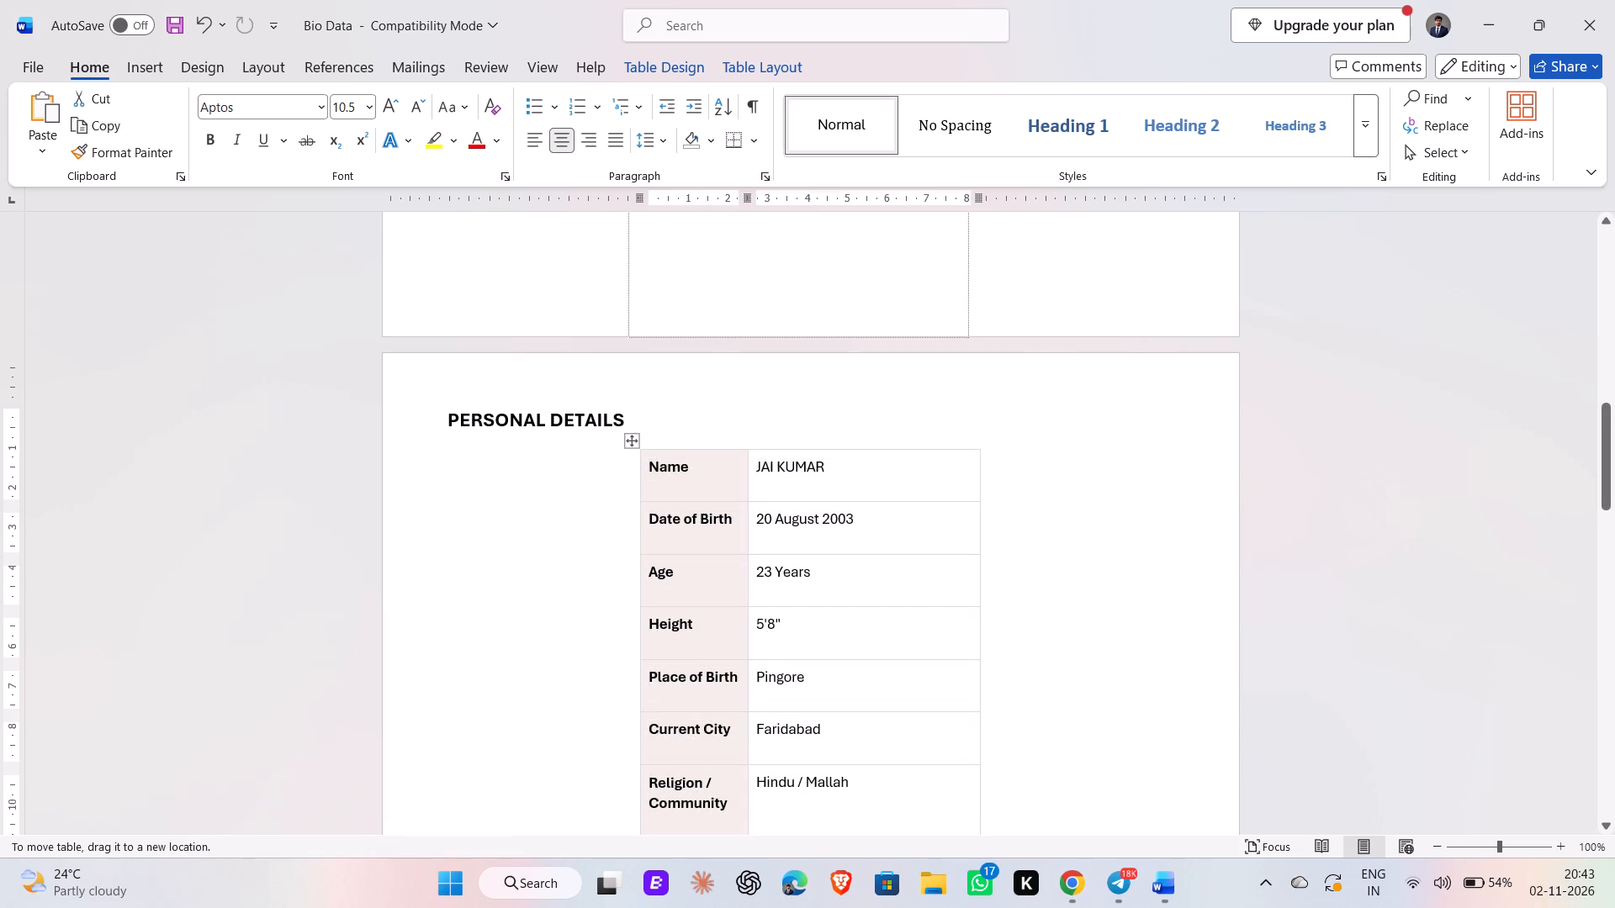
pyautogui.moveTo(621, 304); pyautogui.dragTo(621, 309)
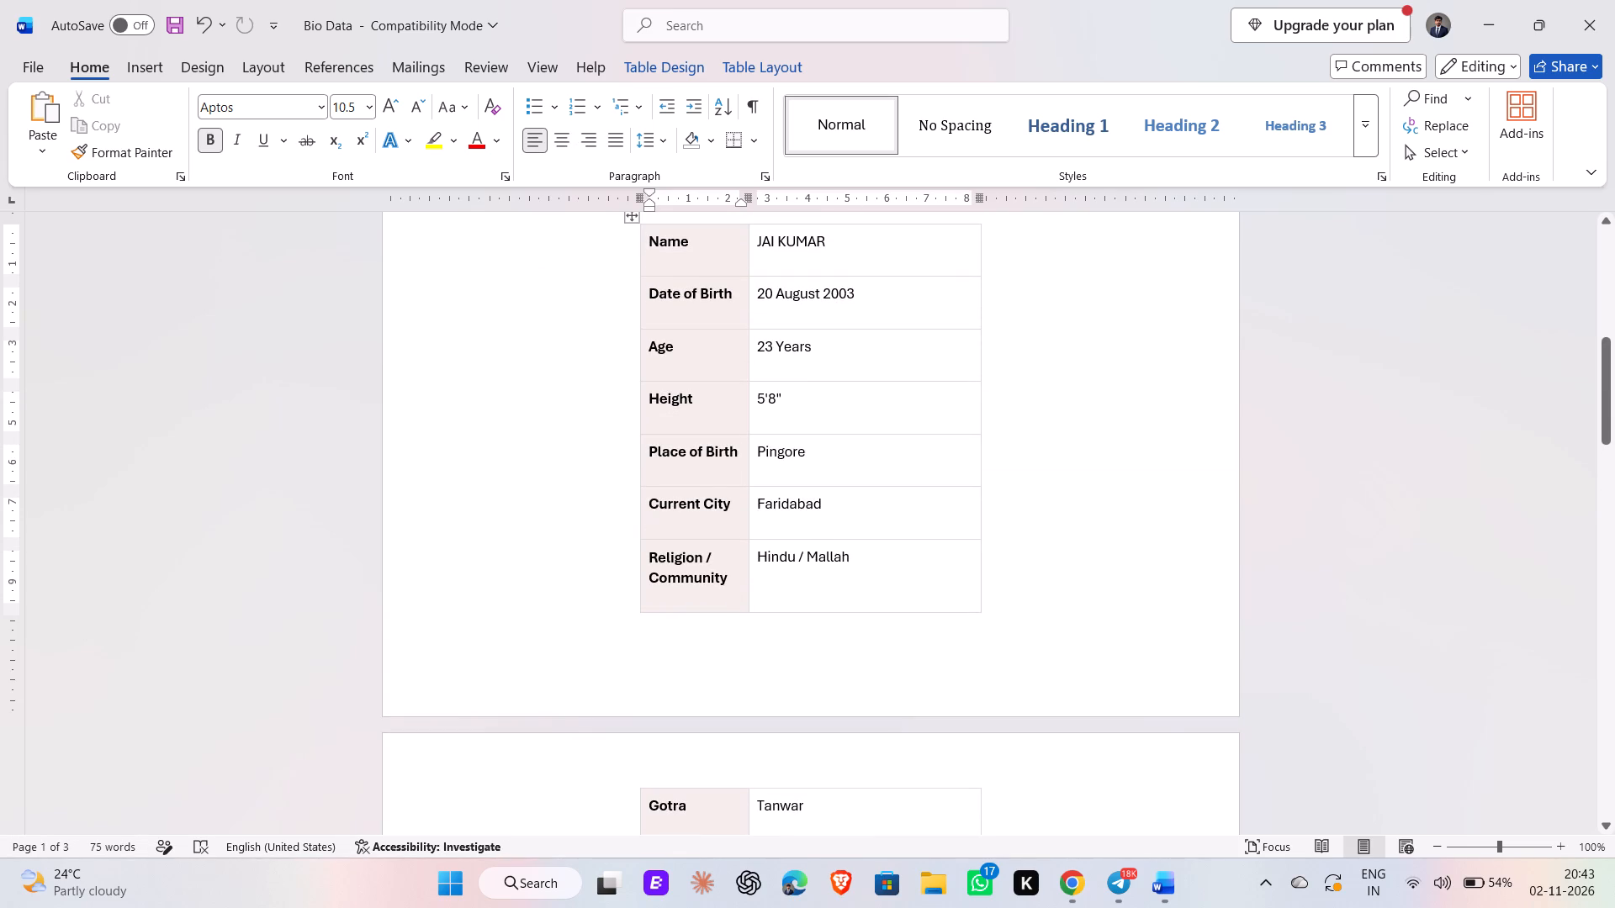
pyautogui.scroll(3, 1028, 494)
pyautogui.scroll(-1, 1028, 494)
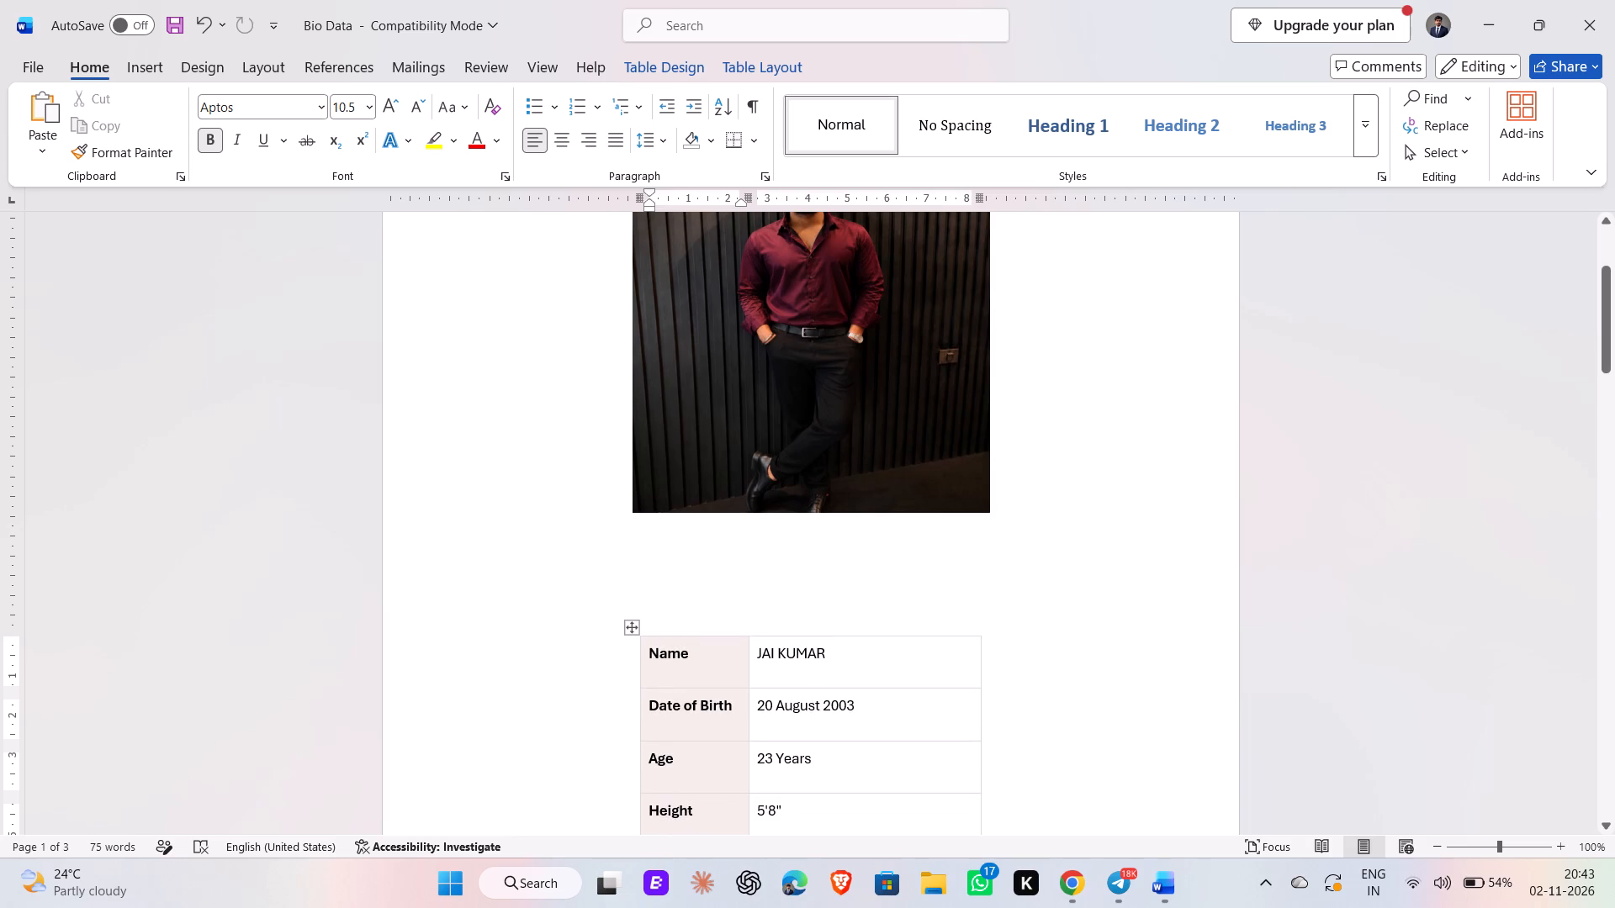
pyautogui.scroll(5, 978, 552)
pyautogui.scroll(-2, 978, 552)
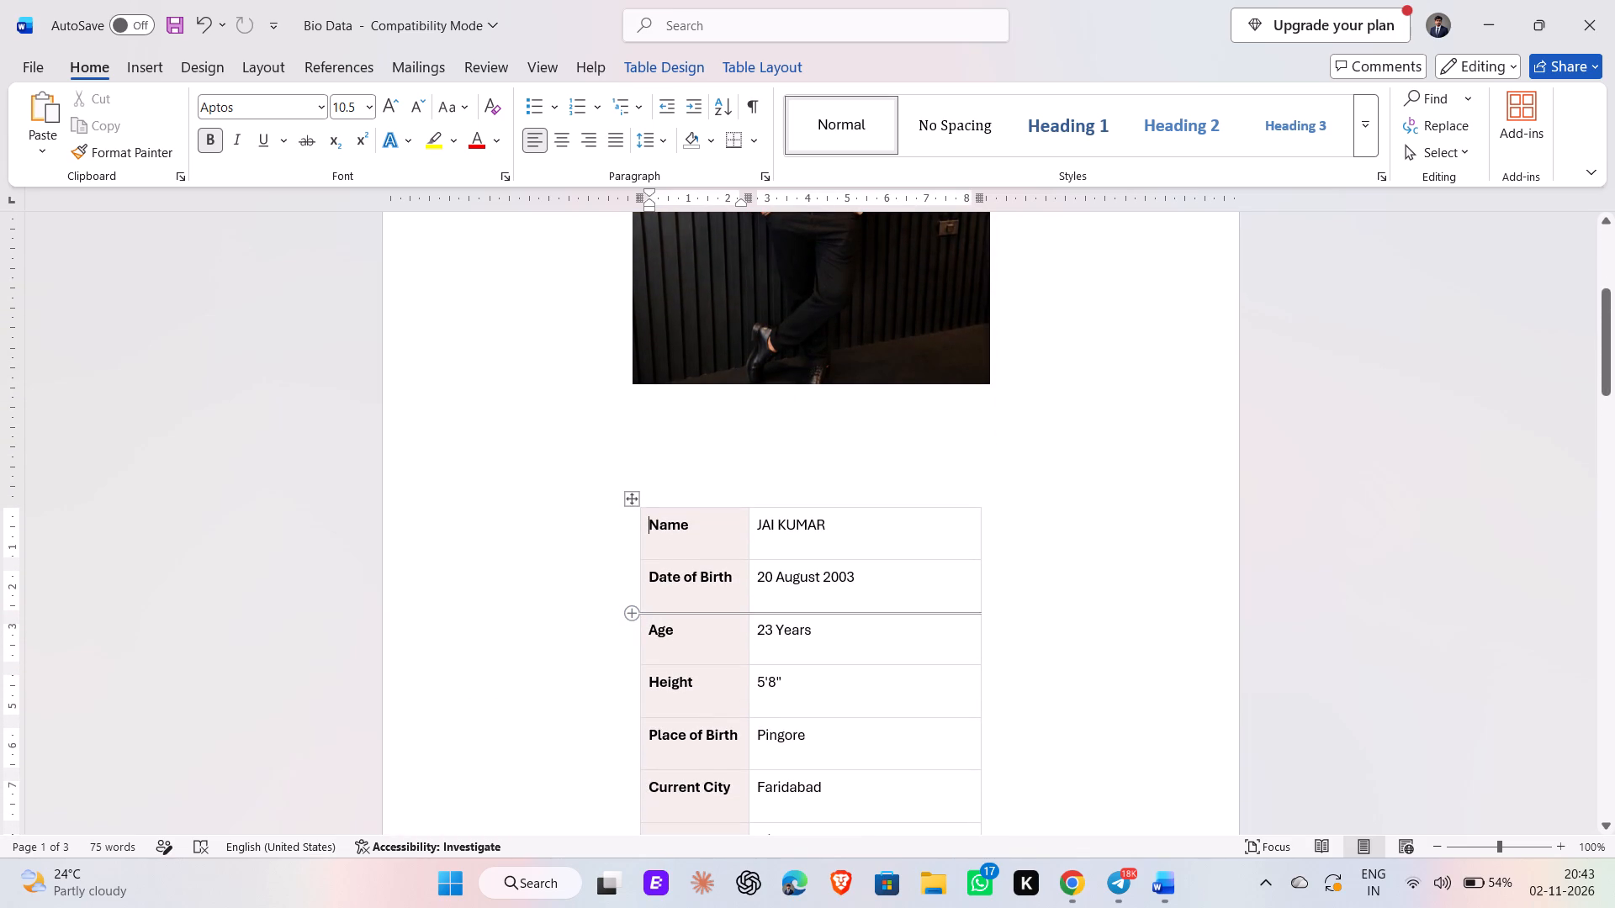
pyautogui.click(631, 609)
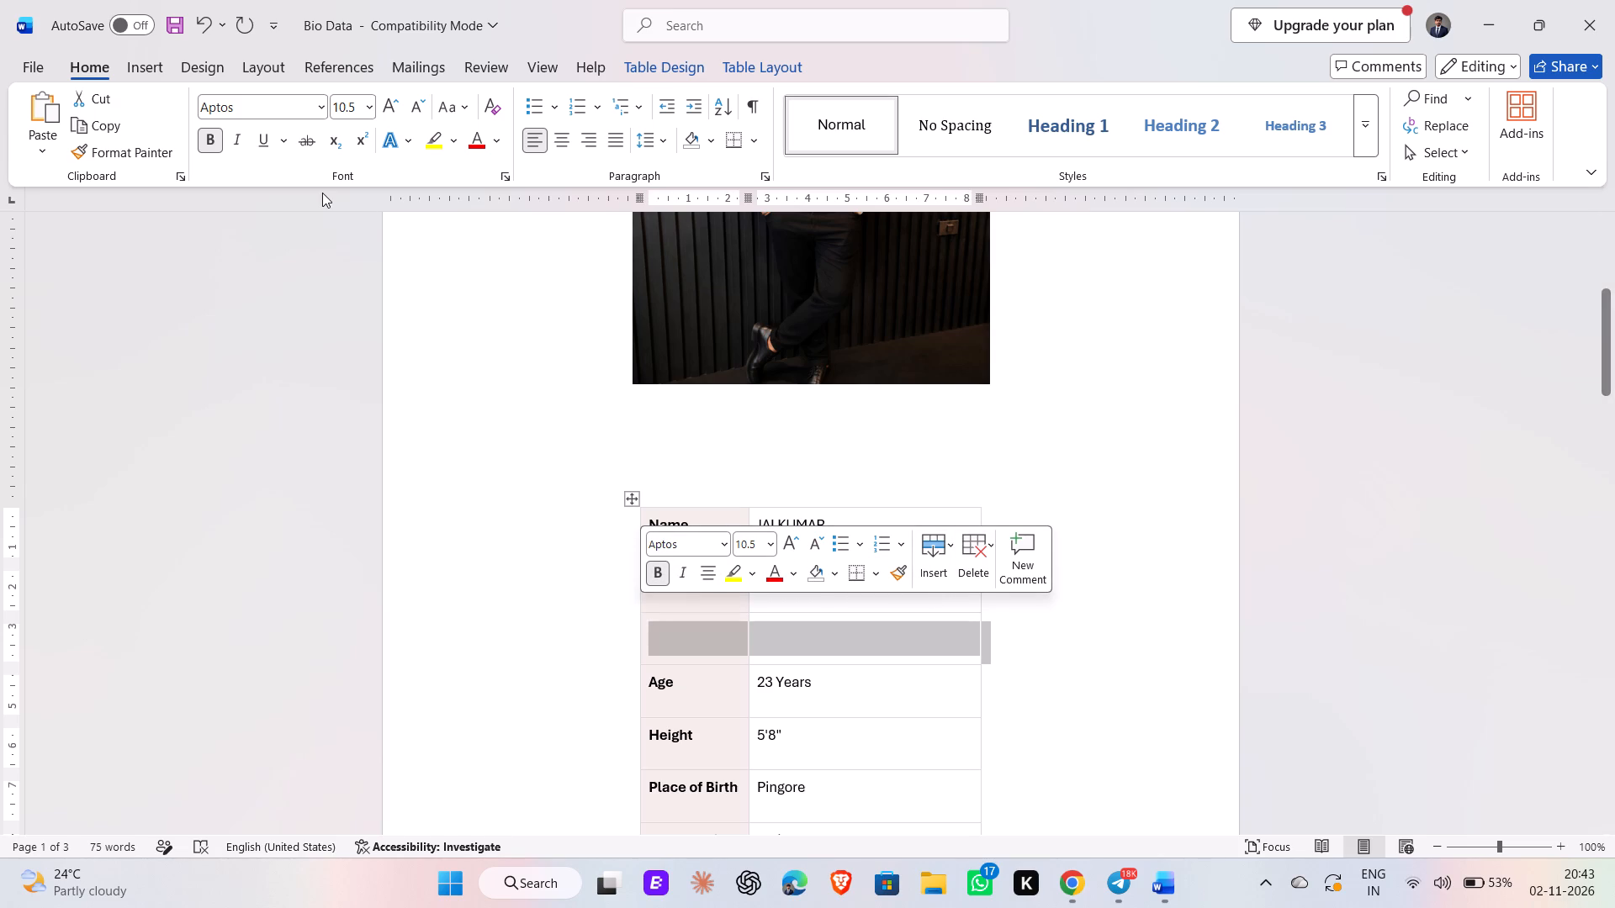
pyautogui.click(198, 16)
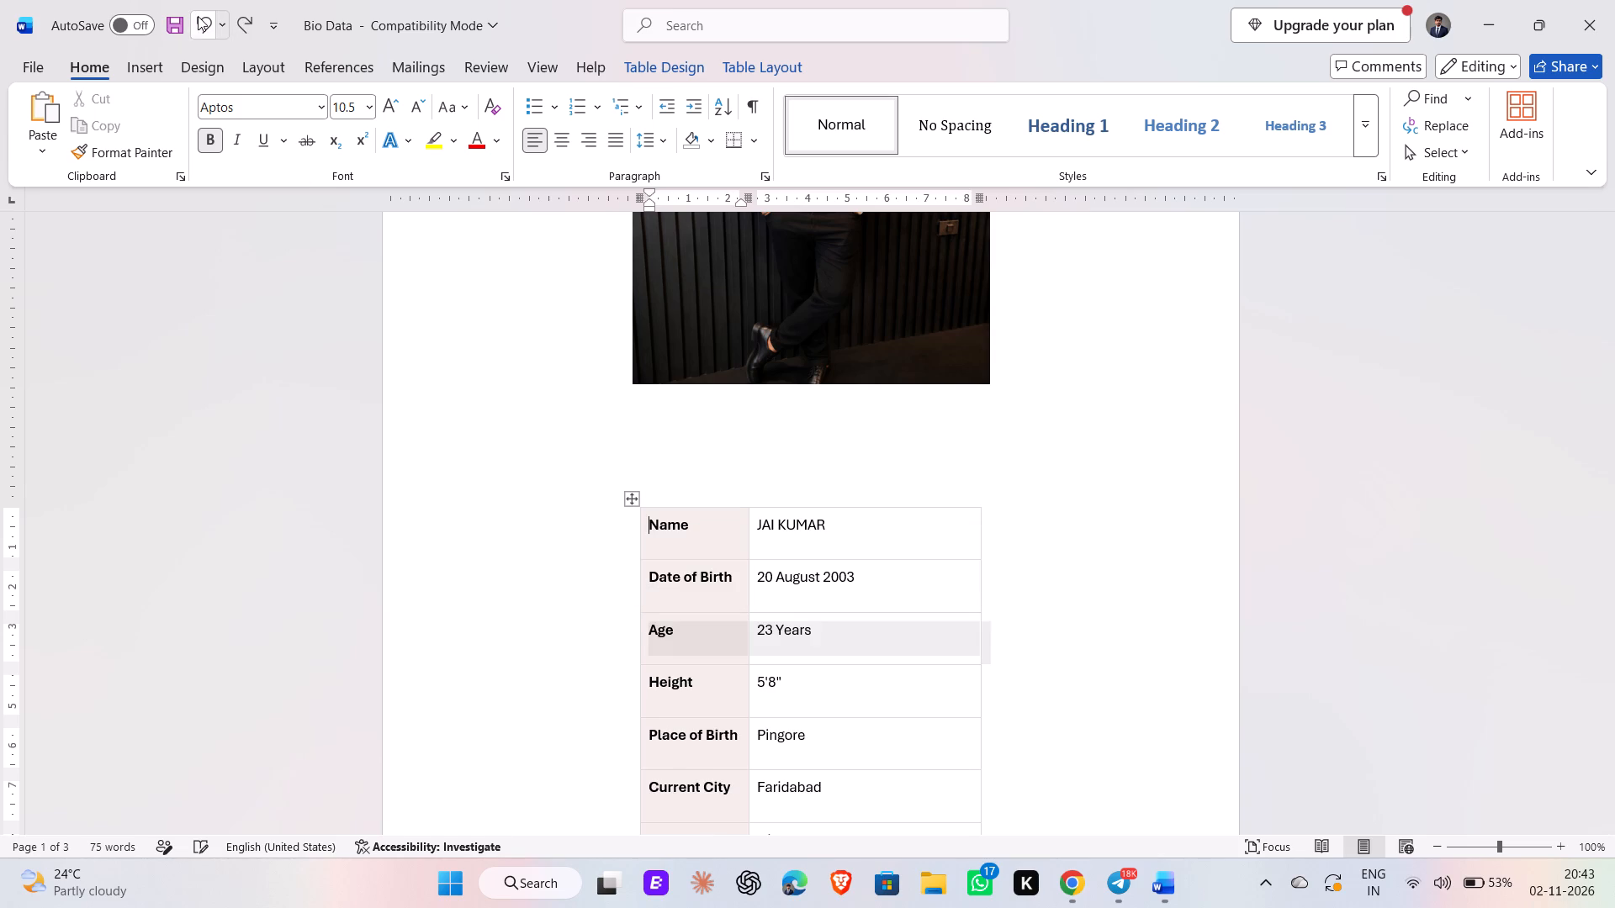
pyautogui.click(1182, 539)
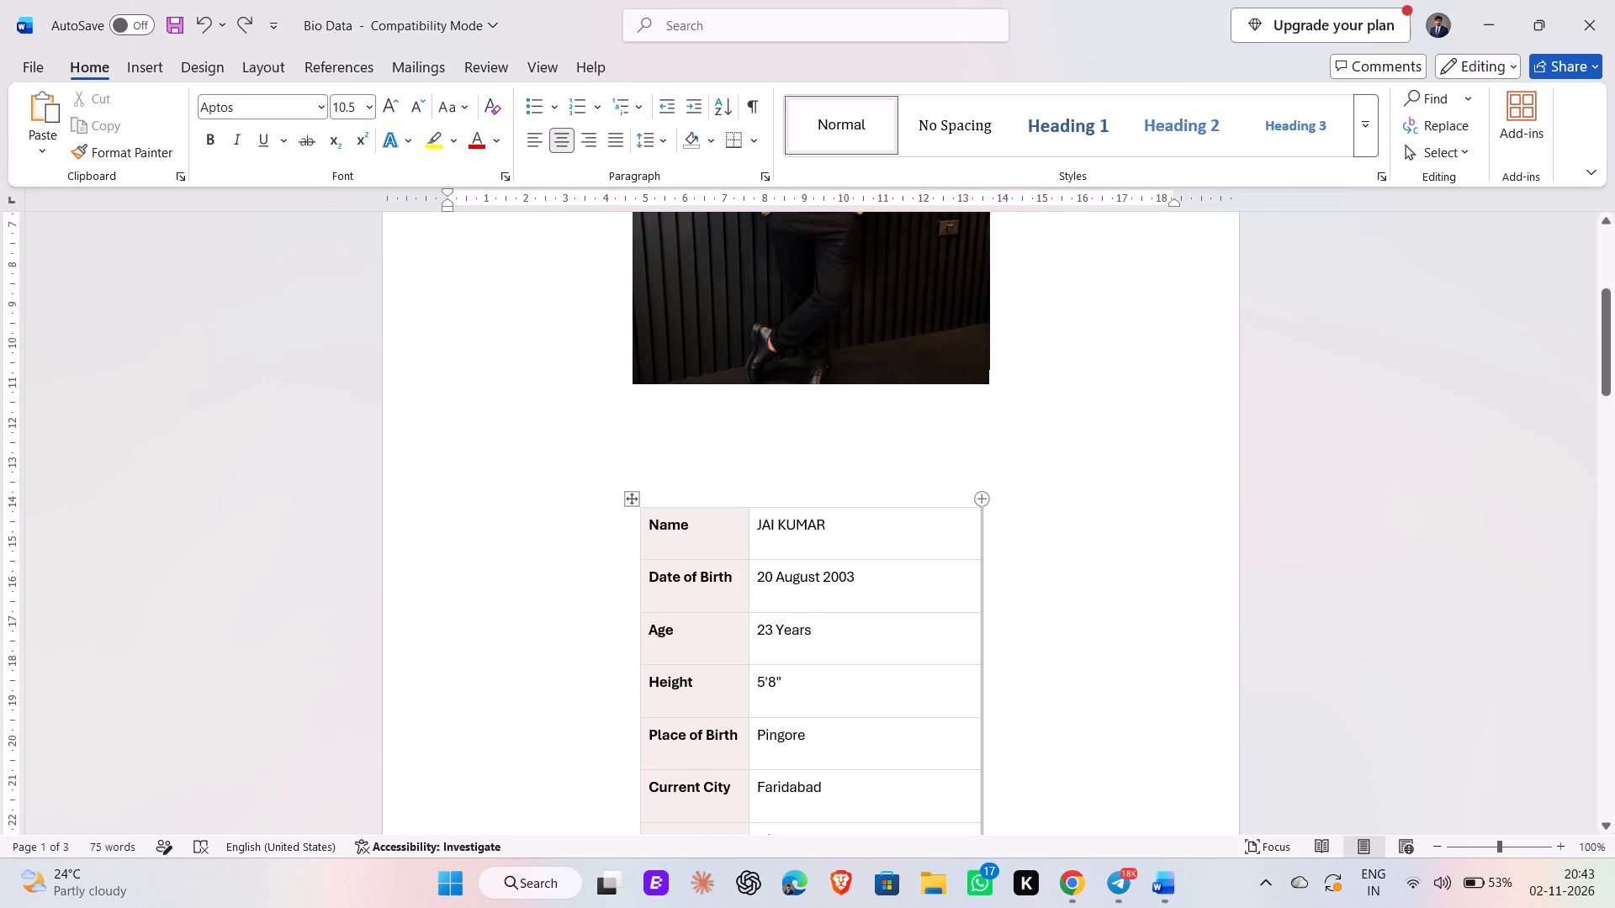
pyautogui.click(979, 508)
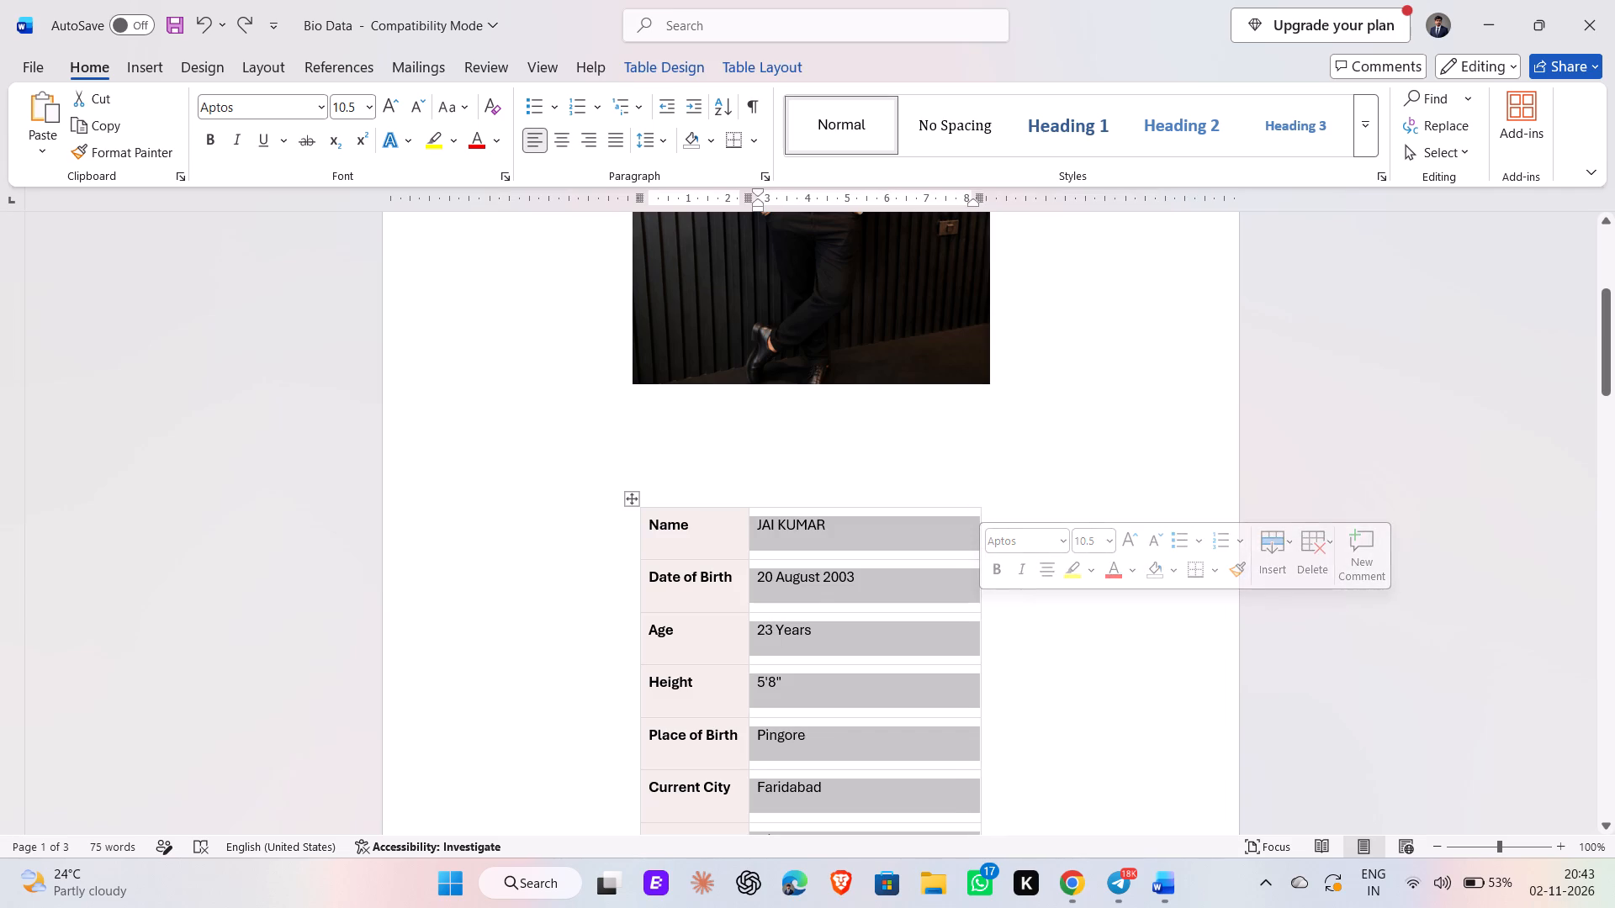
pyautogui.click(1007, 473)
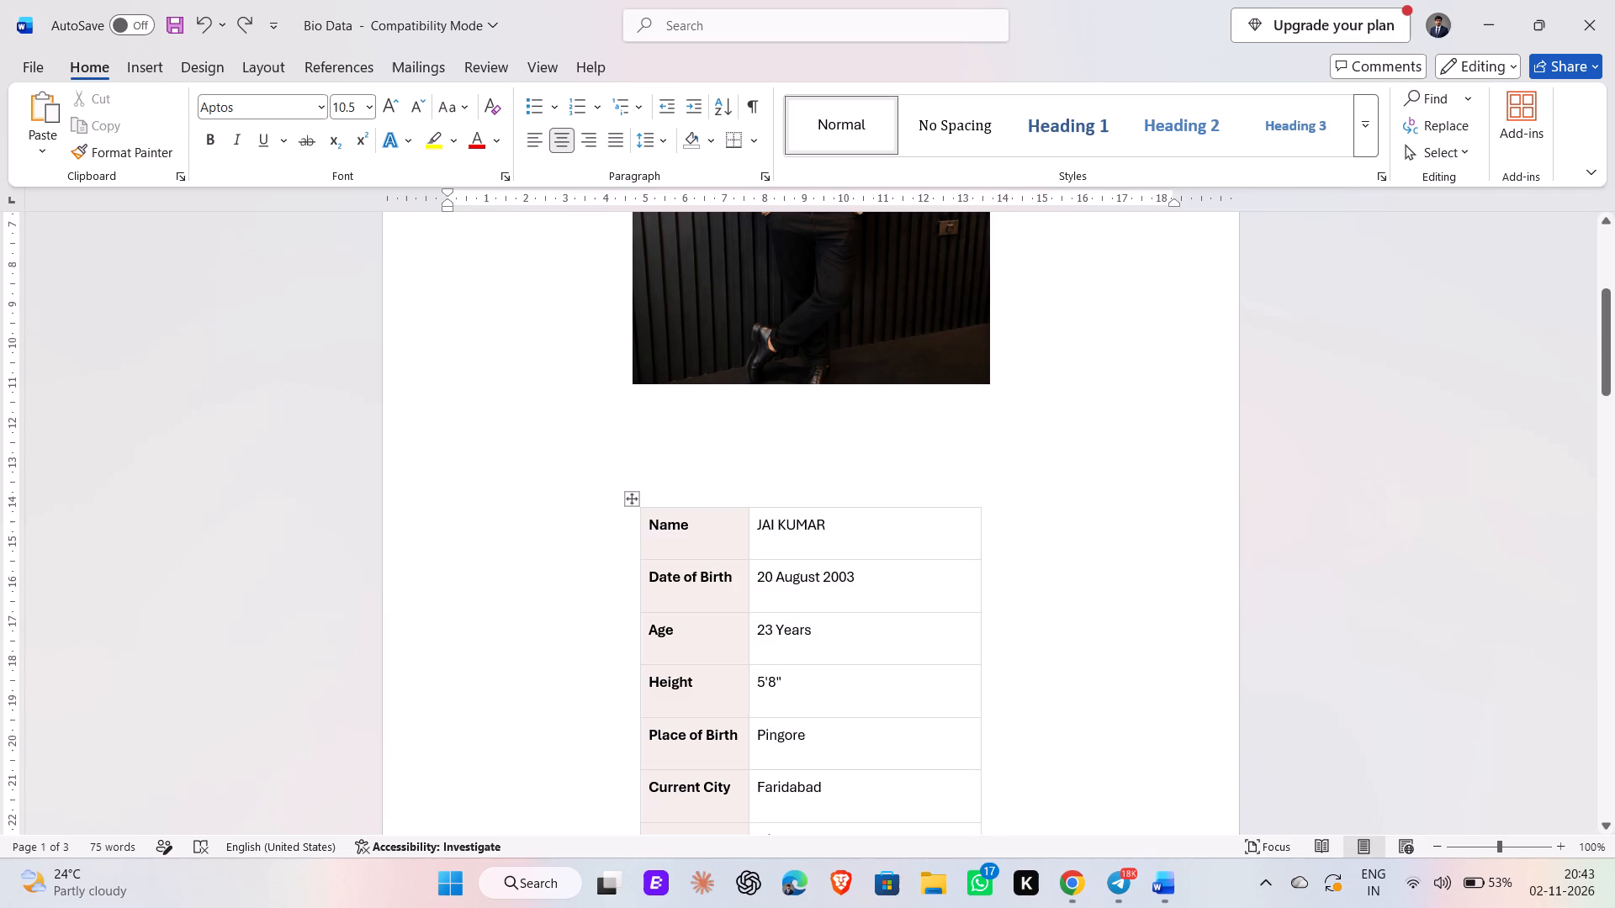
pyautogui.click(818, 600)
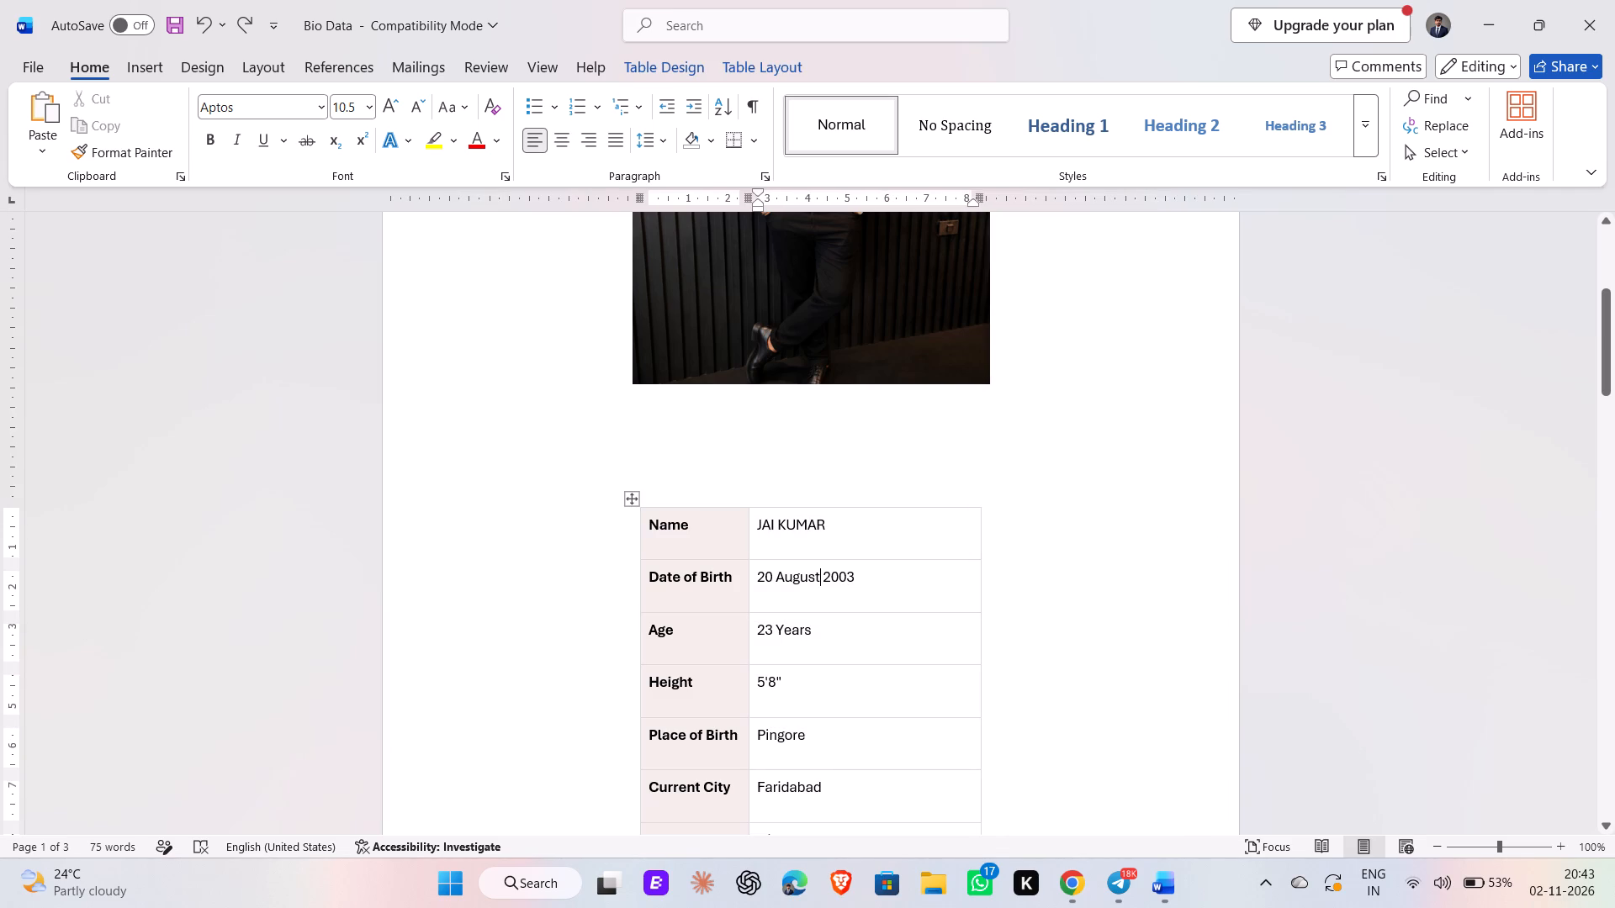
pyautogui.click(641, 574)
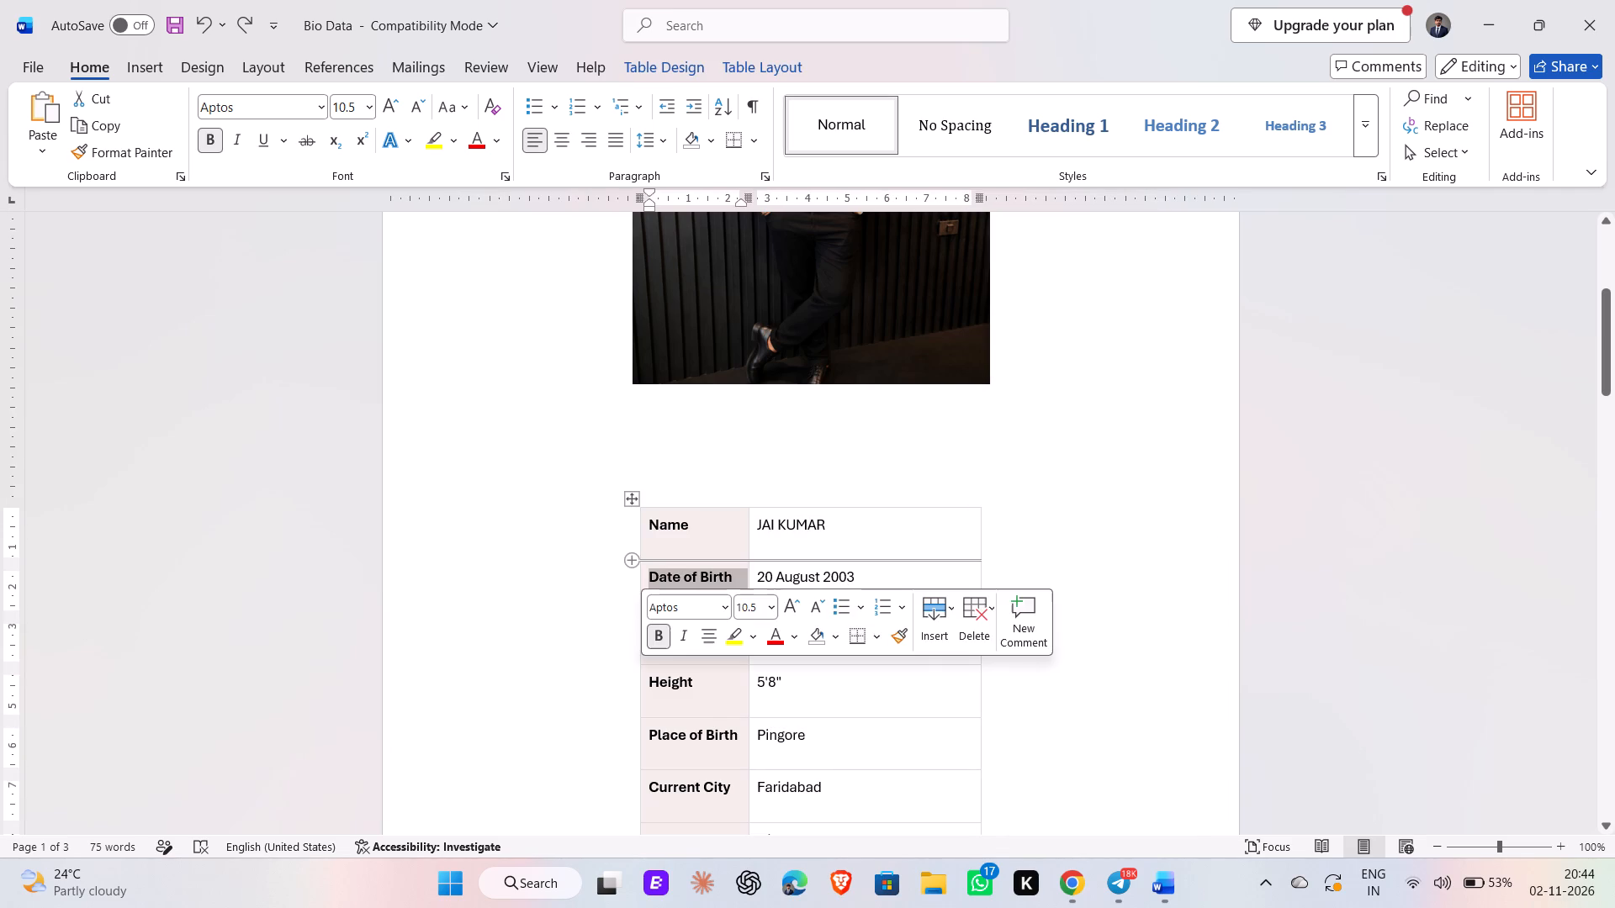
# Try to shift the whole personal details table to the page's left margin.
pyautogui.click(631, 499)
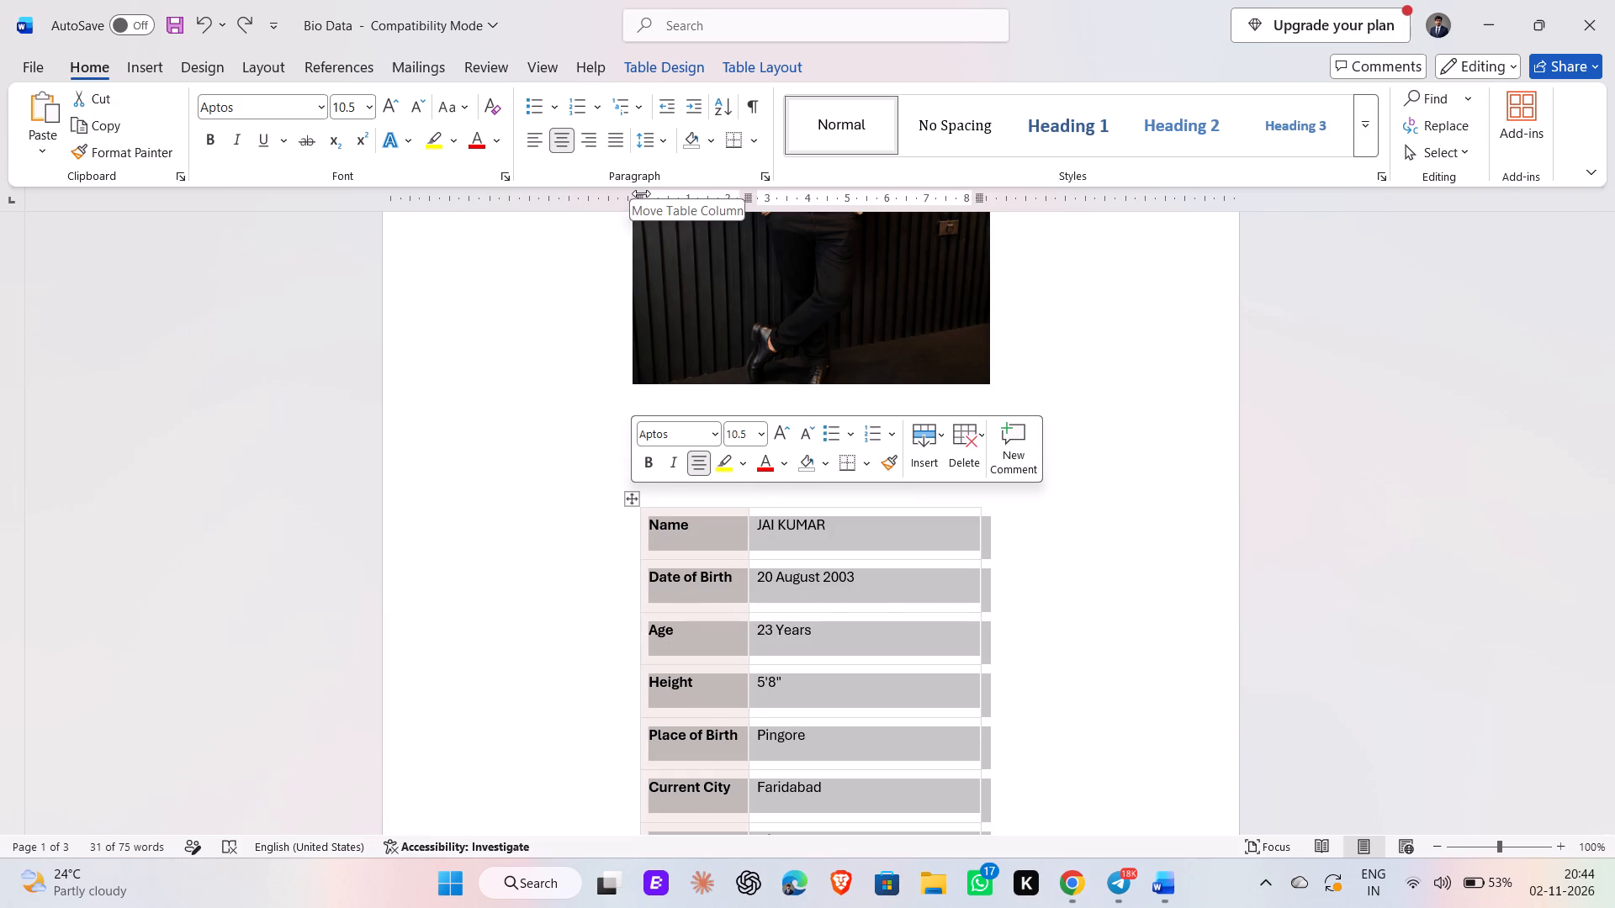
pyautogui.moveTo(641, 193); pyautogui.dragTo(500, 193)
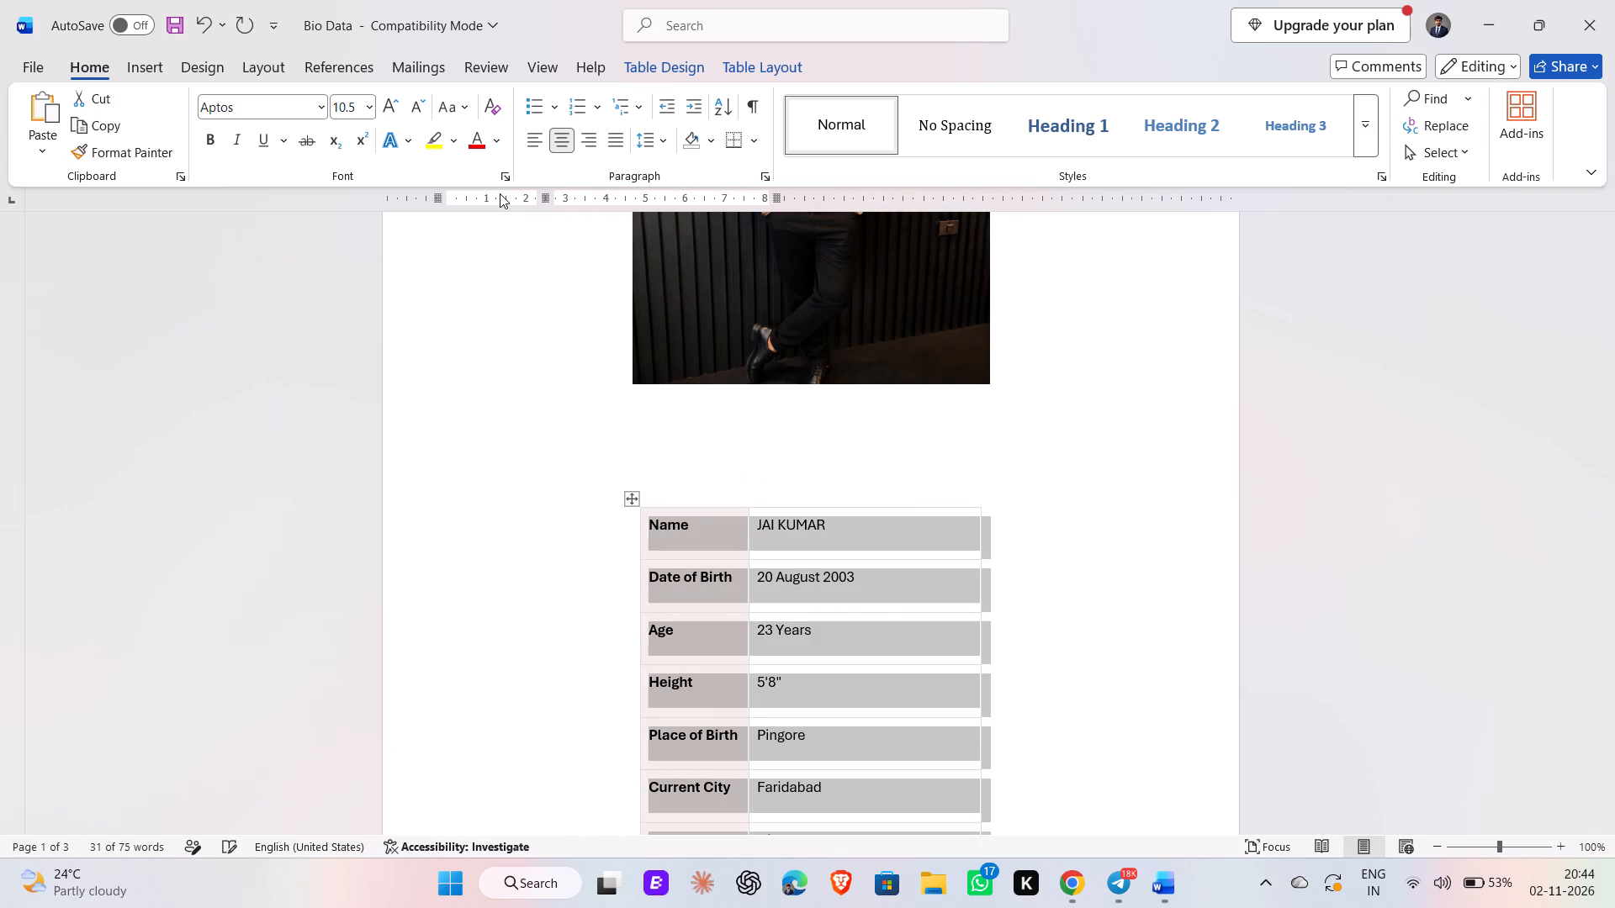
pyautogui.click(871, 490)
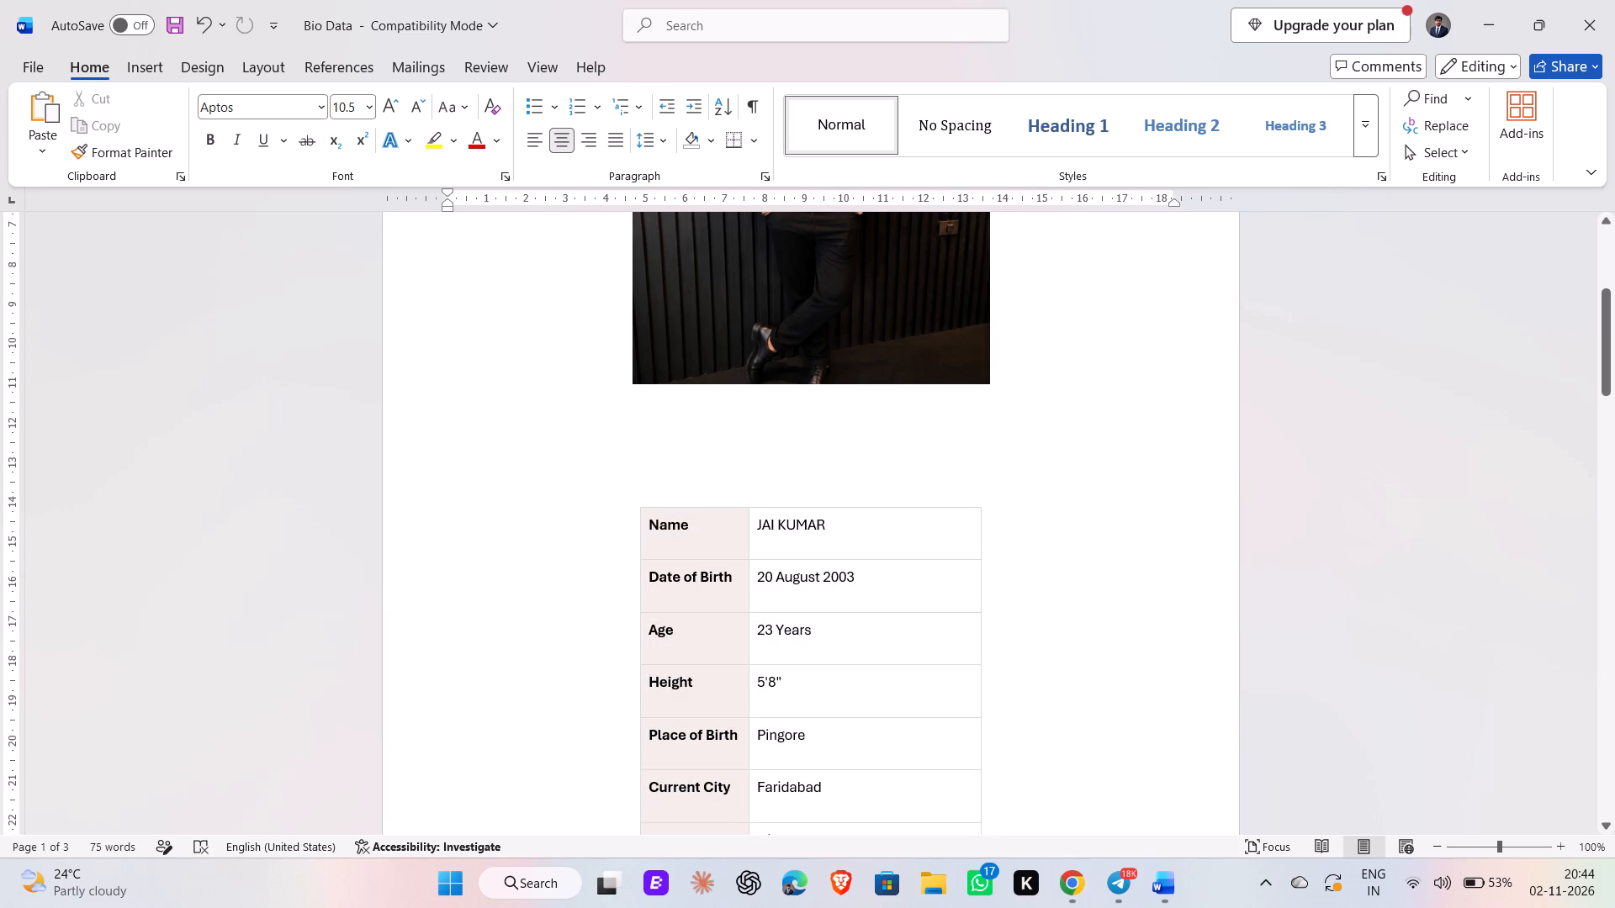
# Move the personal details table up so it sits closer beneath the photo on the first page.
pyautogui.click(680, 514)
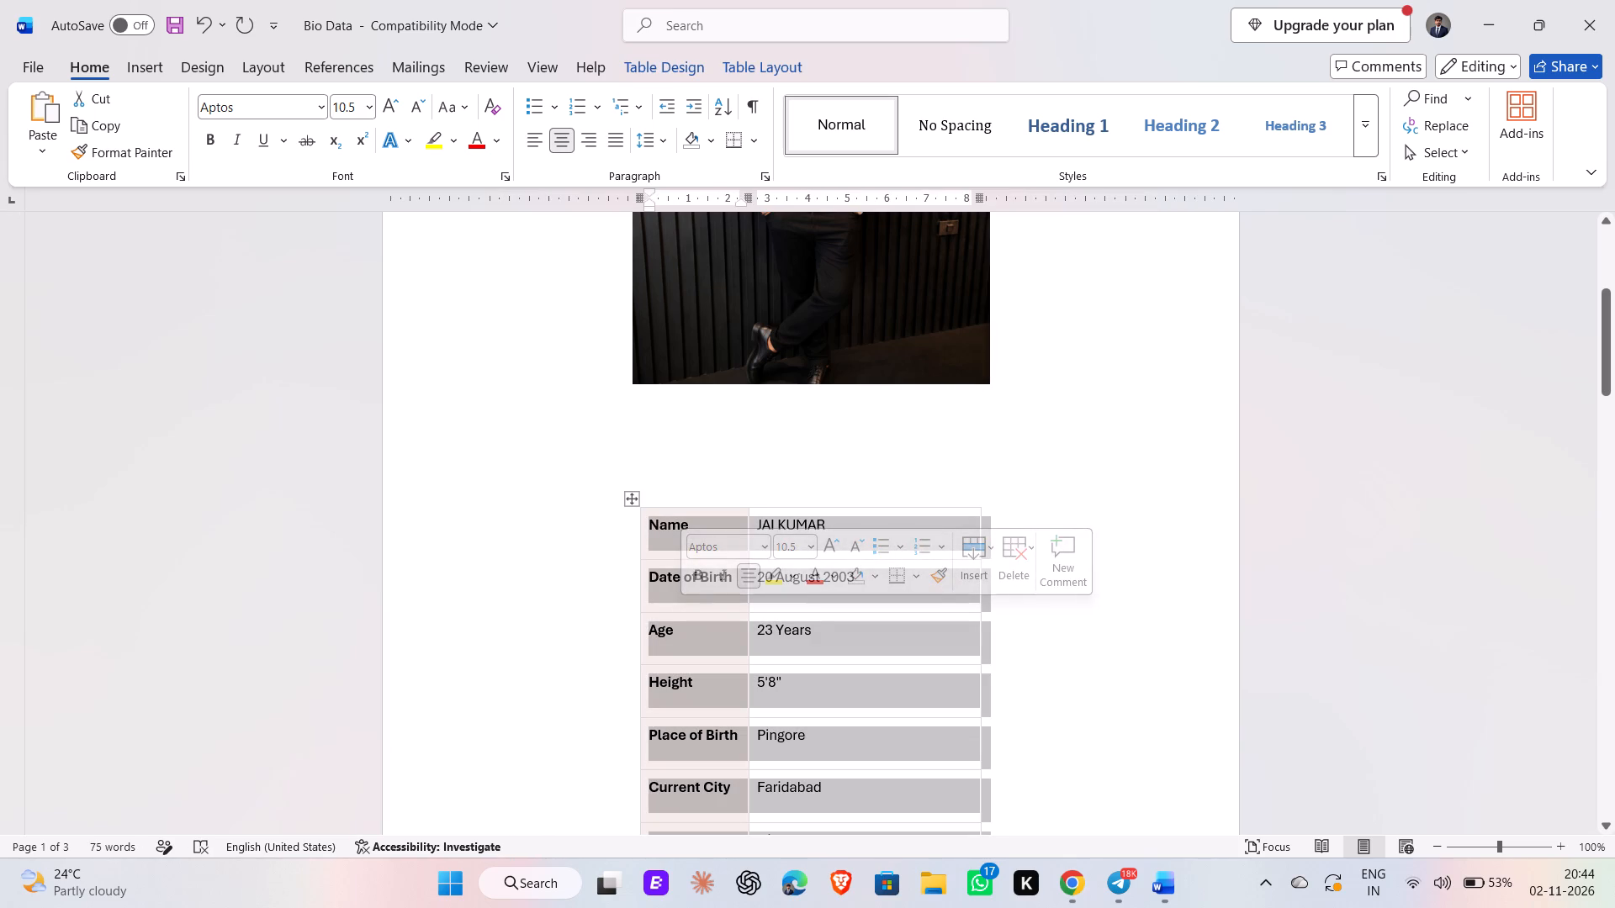
pyautogui.moveTo(632, 499); pyautogui.dragTo(627, 428)
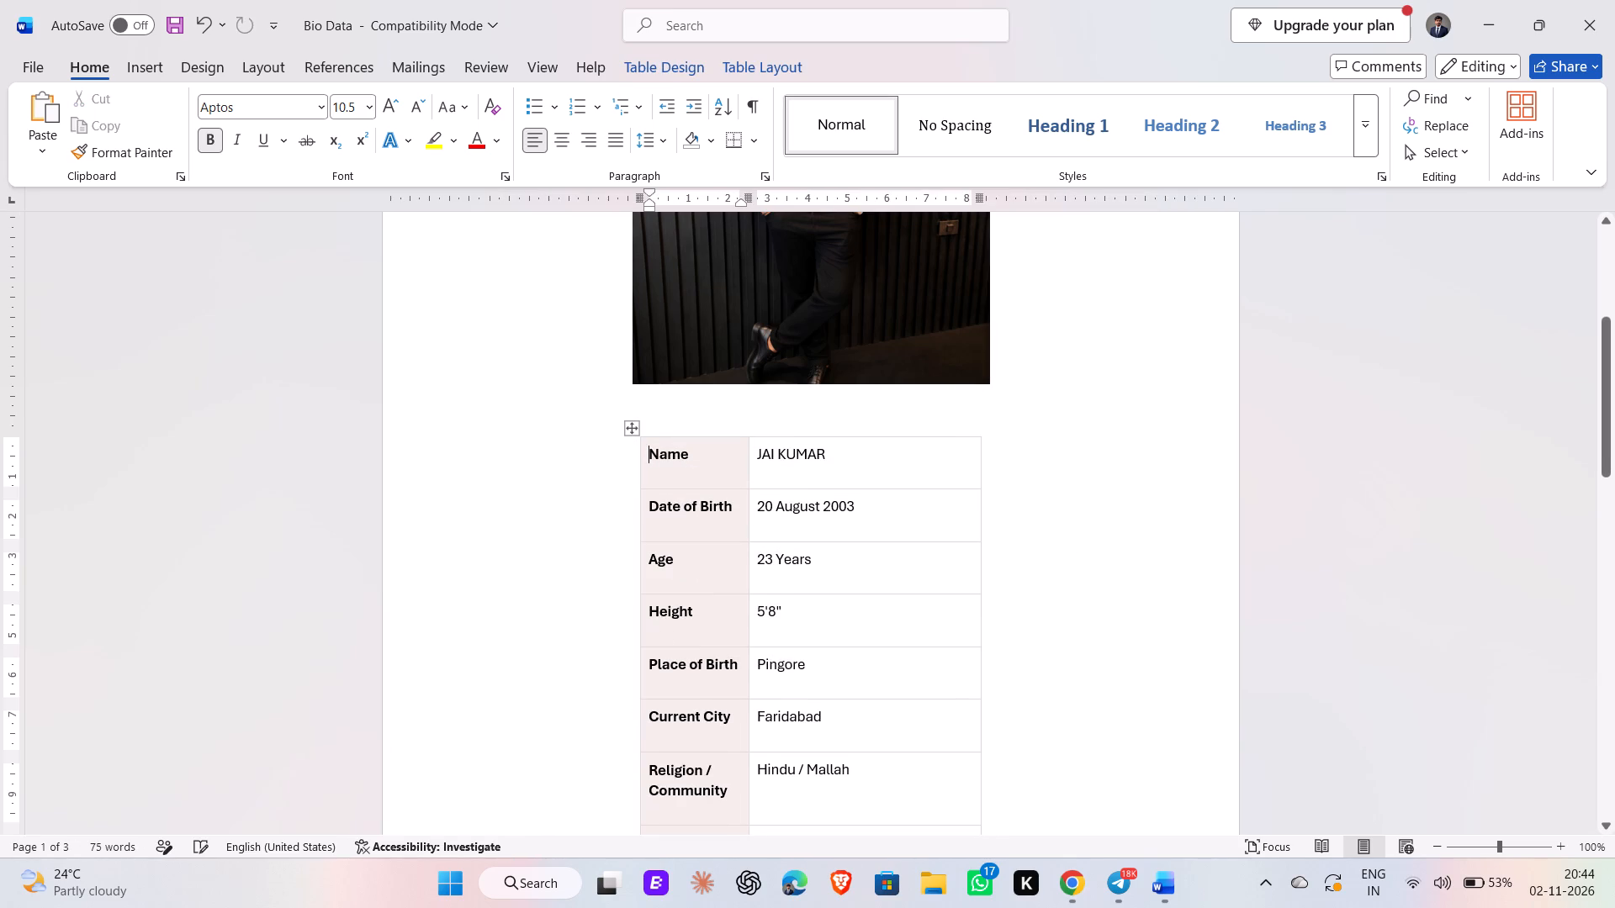
pyautogui.click(1126, 493)
# Examine the second page's layout, covering the personal details heading and the education and family details tables.
pyautogui.scroll(-3, 1126, 493)
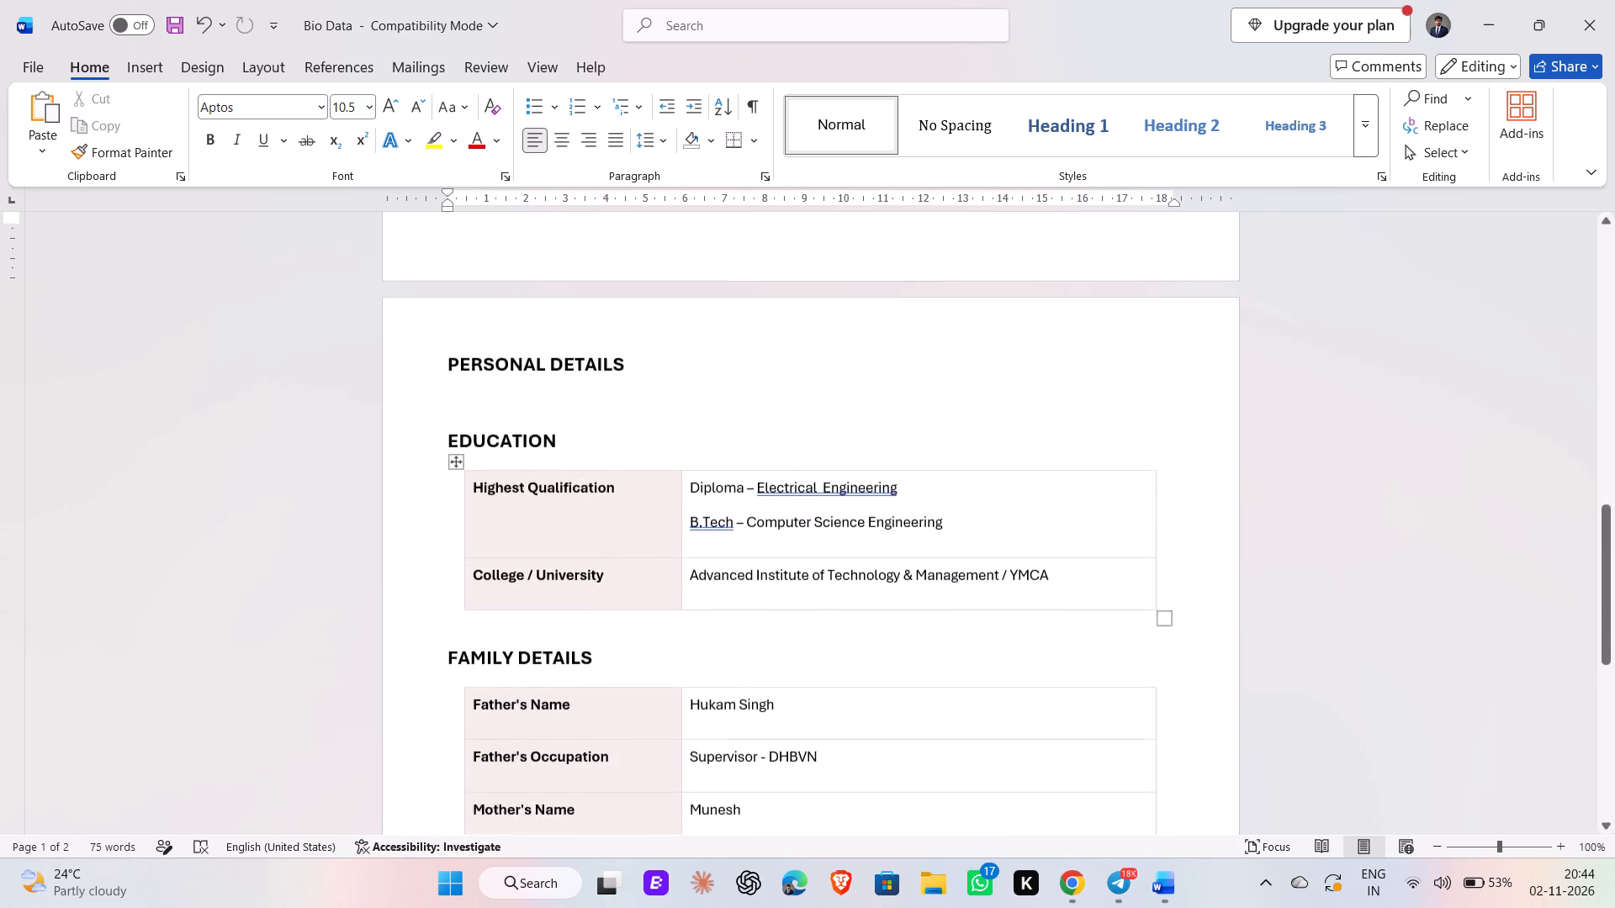
pyautogui.scroll(5, 1126, 493)
pyautogui.scroll(-11, 1126, 493)
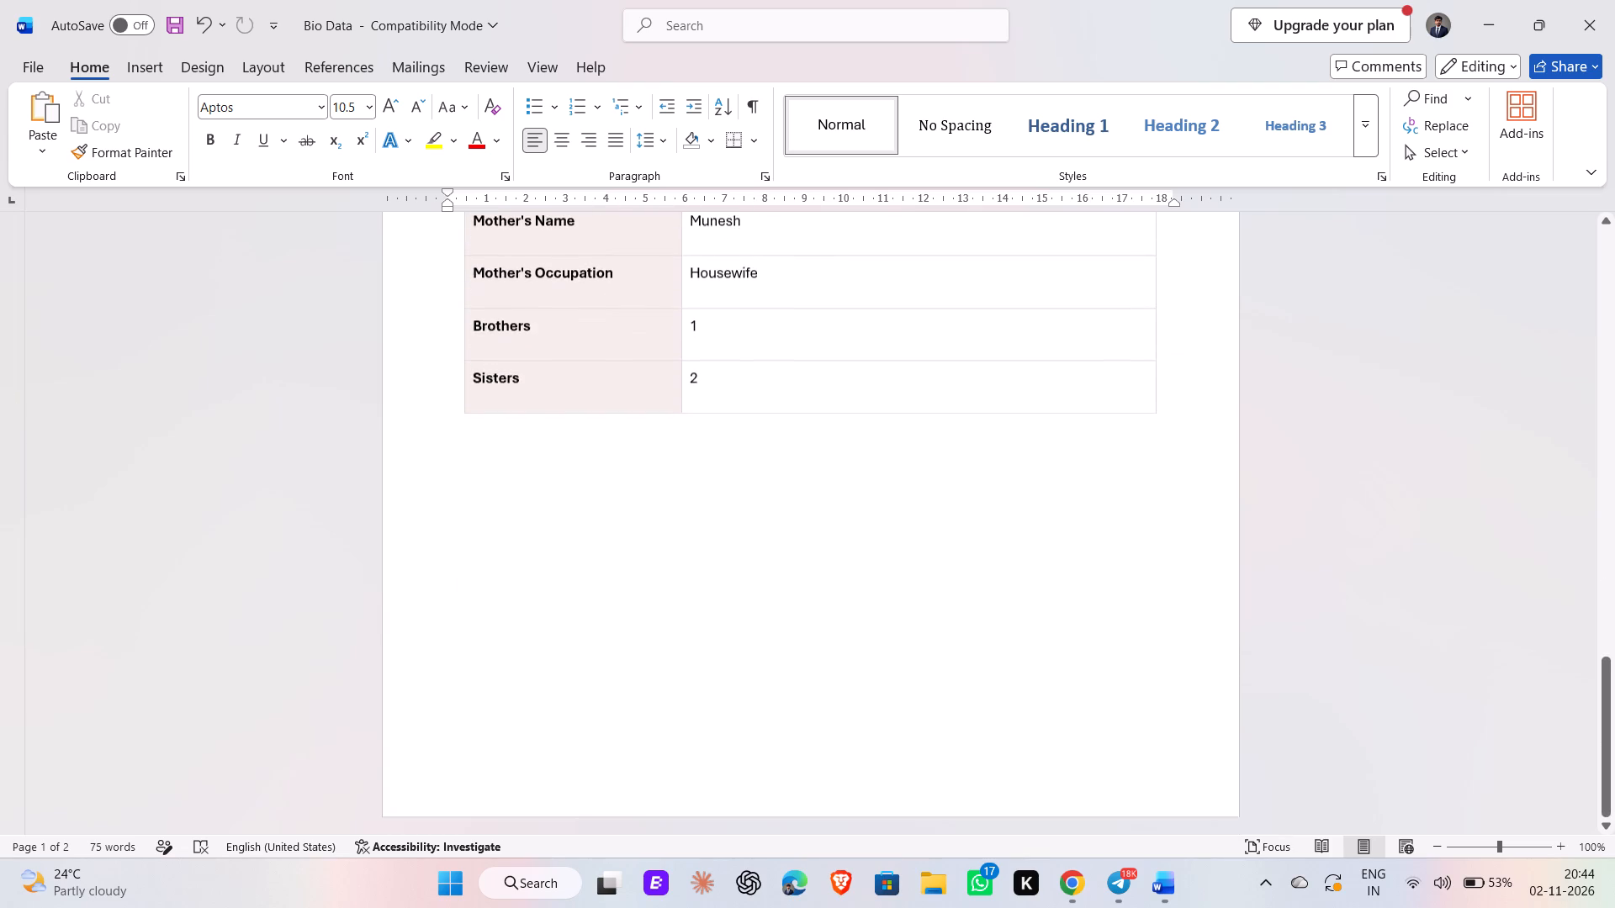
pyautogui.scroll(5, 1126, 493)
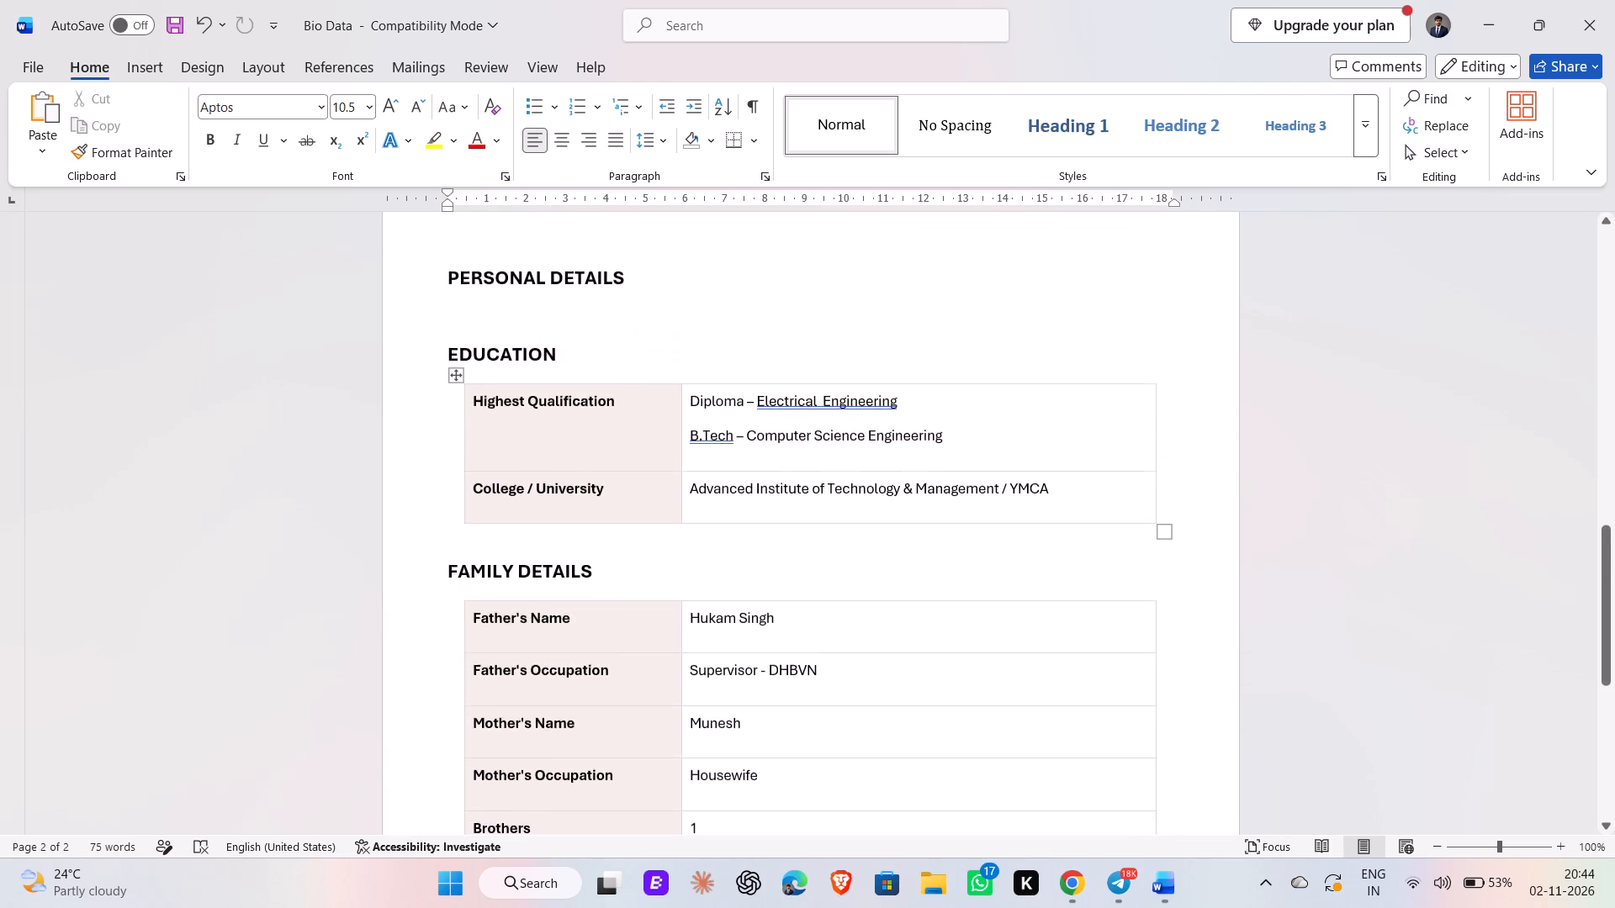
pyautogui.scroll(1, 1126, 493)
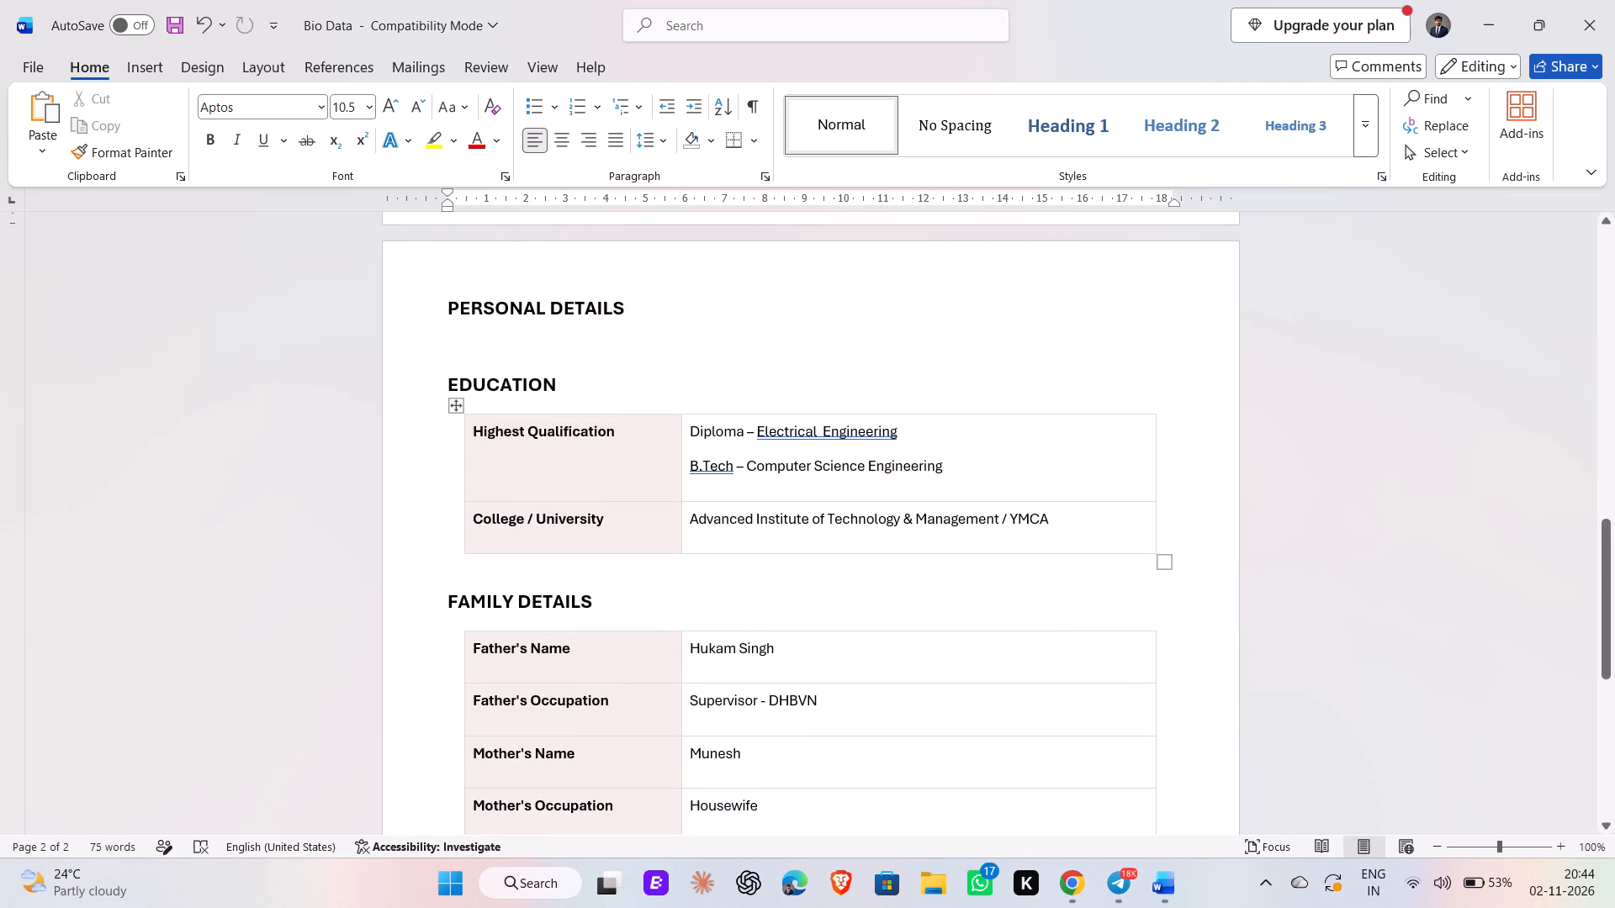
pyautogui.scroll(-1, 1126, 493)
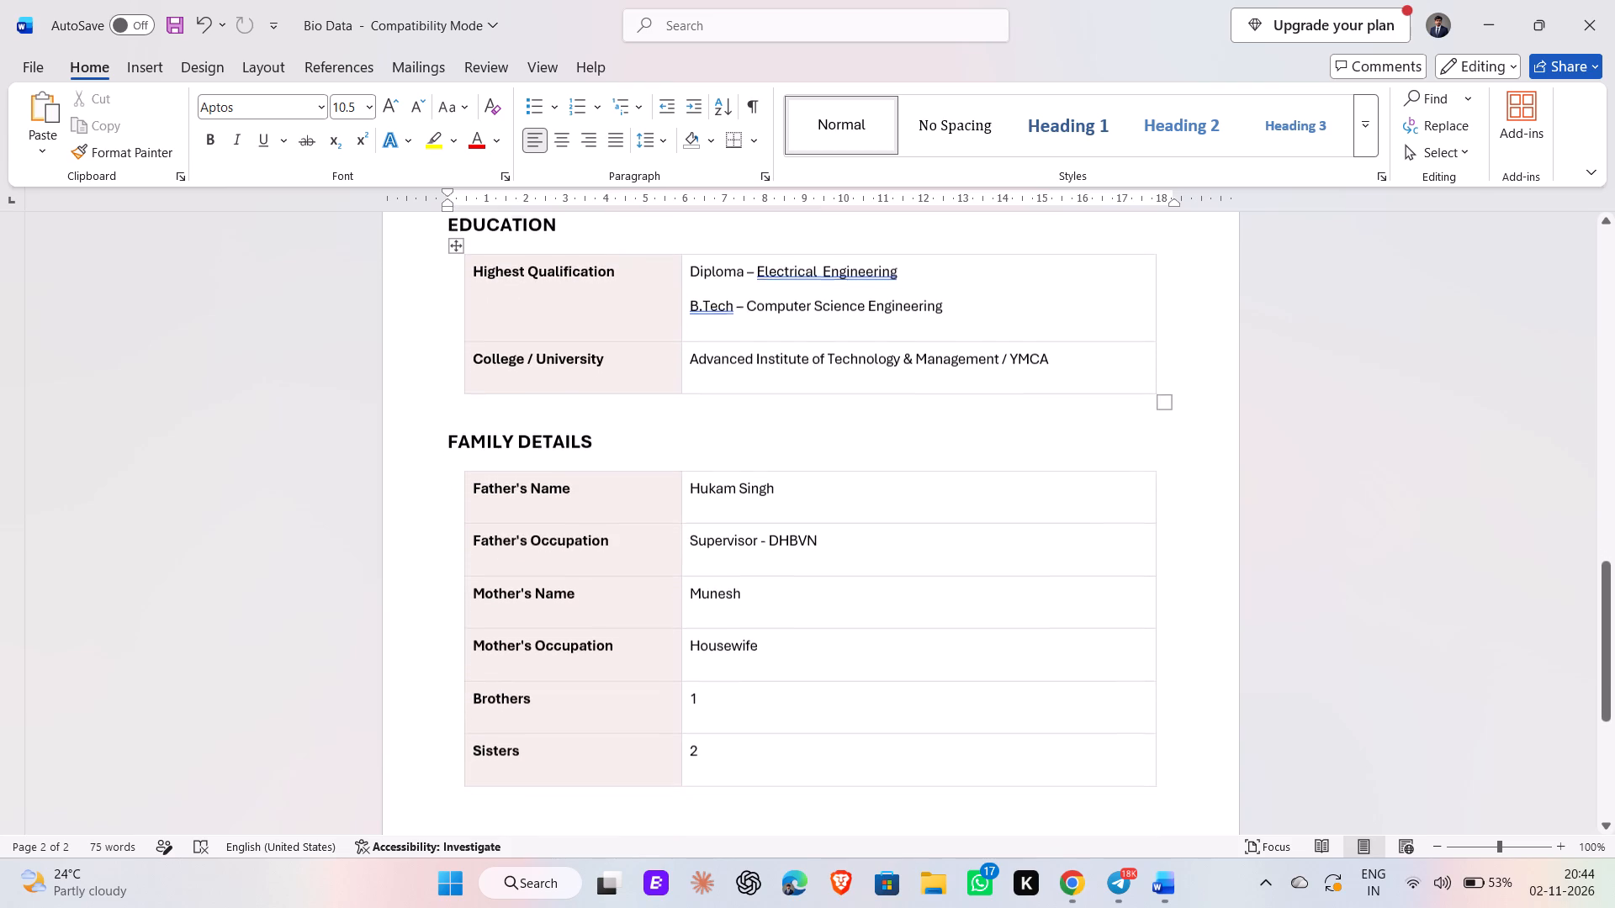
pyautogui.scroll(-2, 1126, 493)
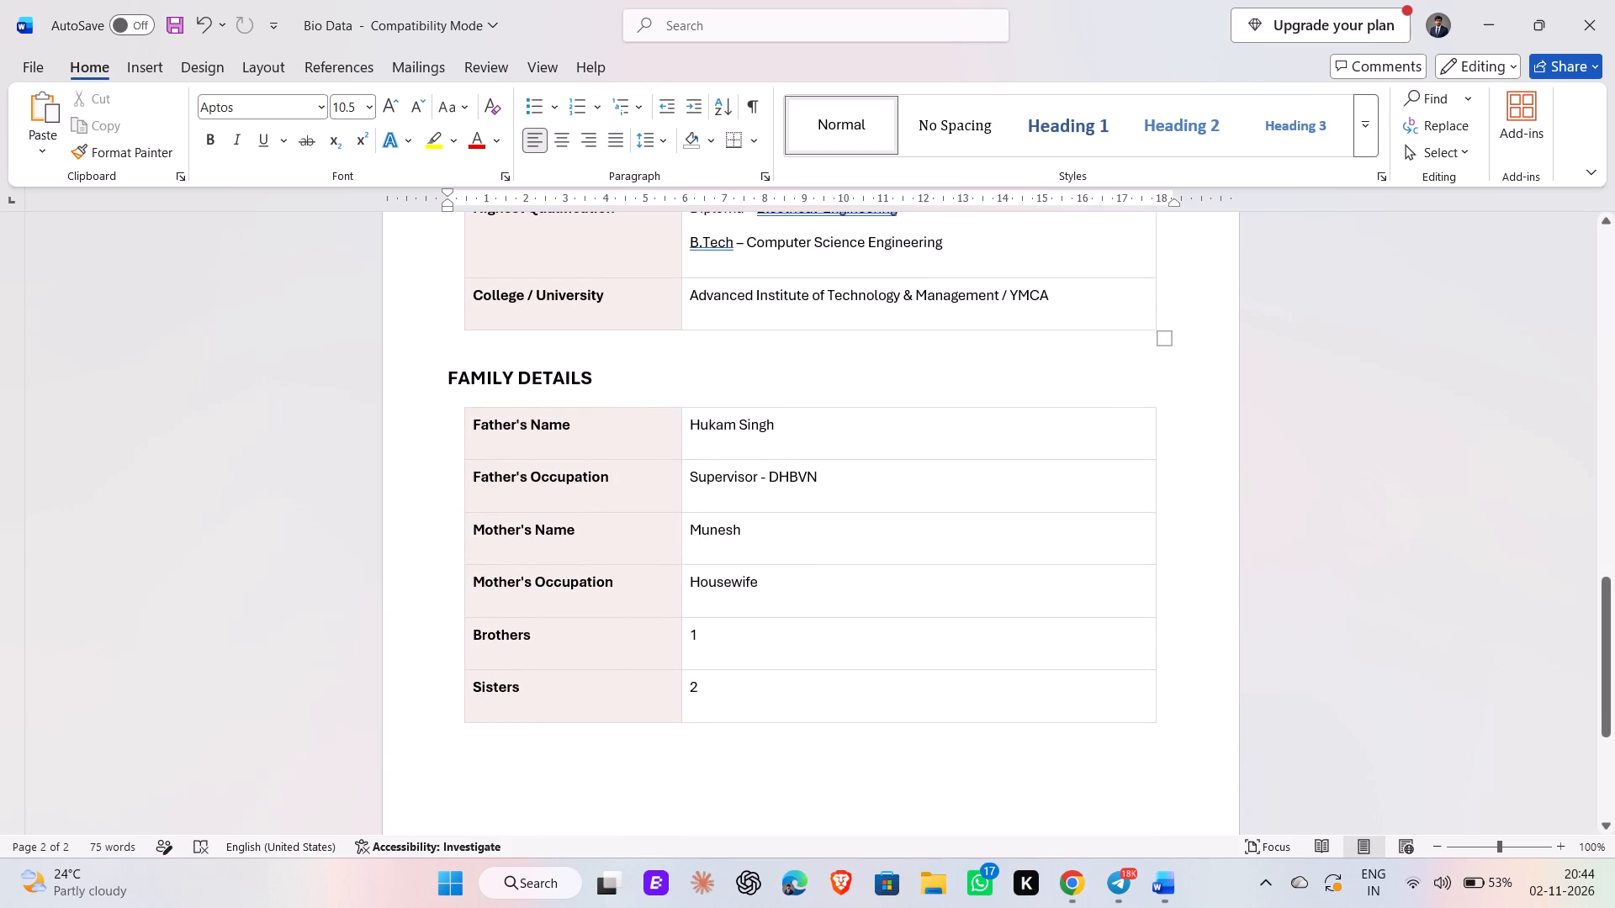
pyautogui.scroll(-1, 894, 478)
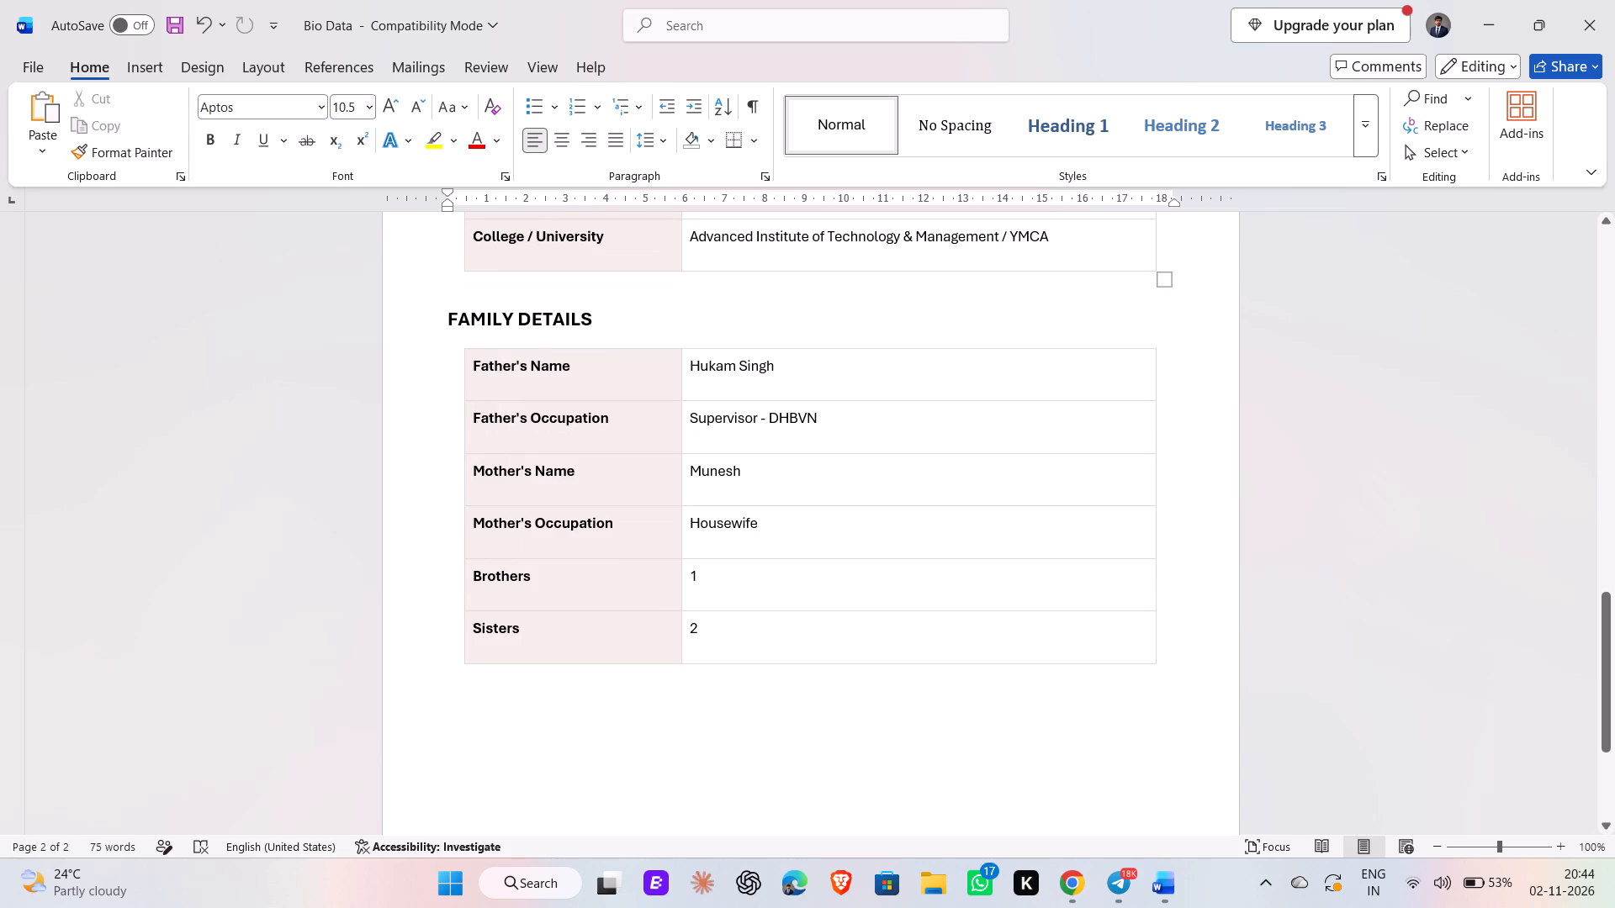
pyautogui.scroll(-1, 894, 478)
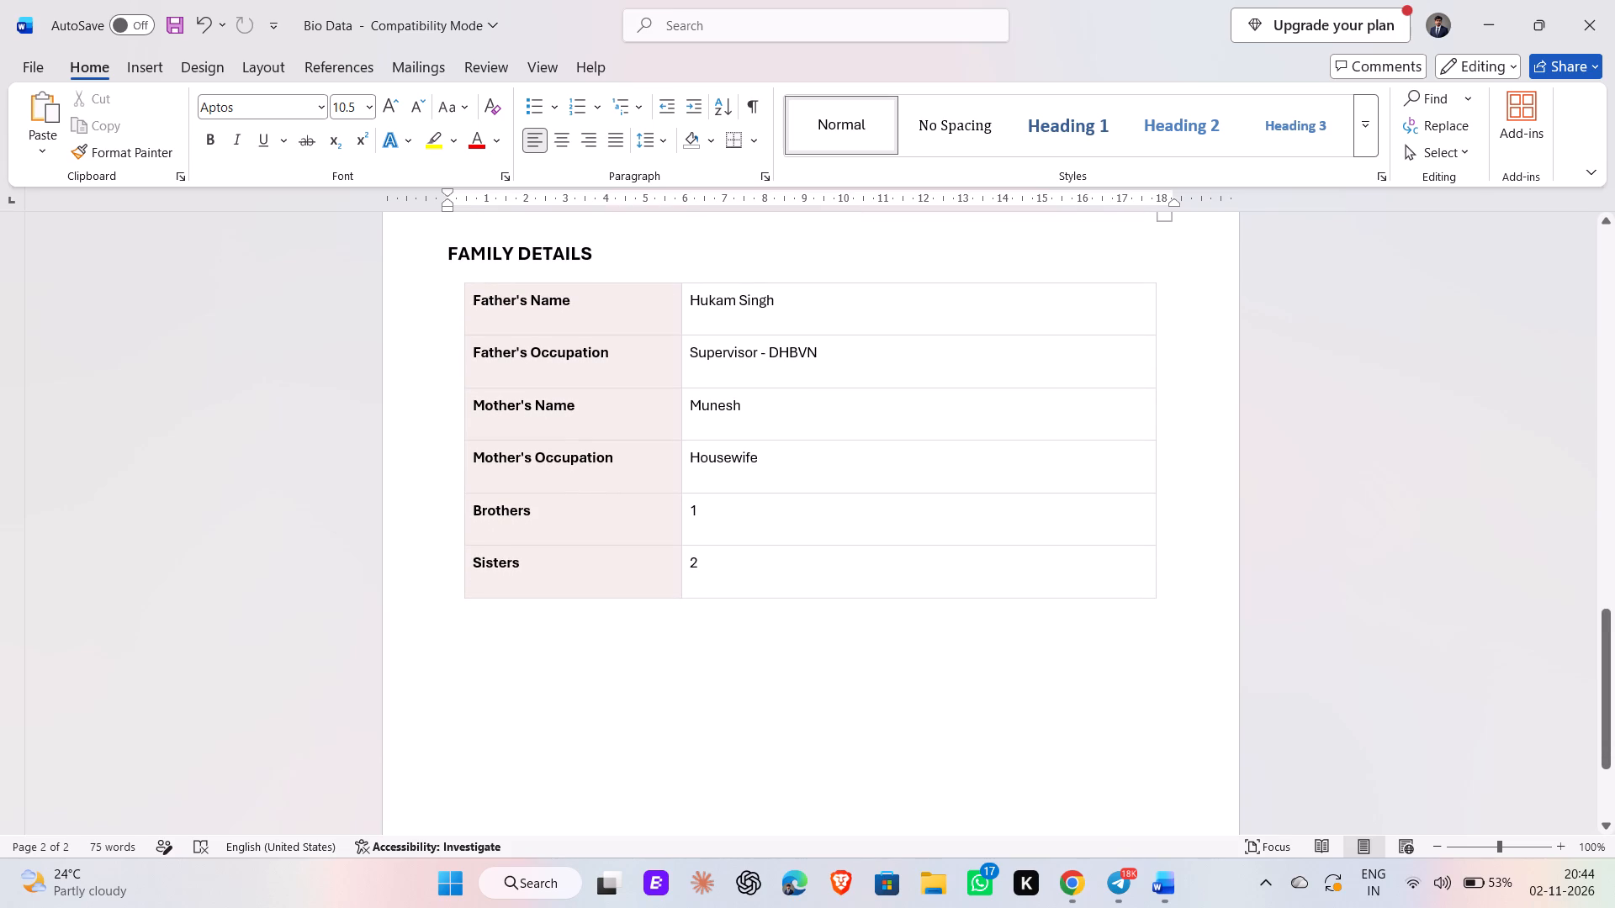
pyautogui.scroll(2, 894, 478)
pyautogui.scroll(-1, 894, 478)
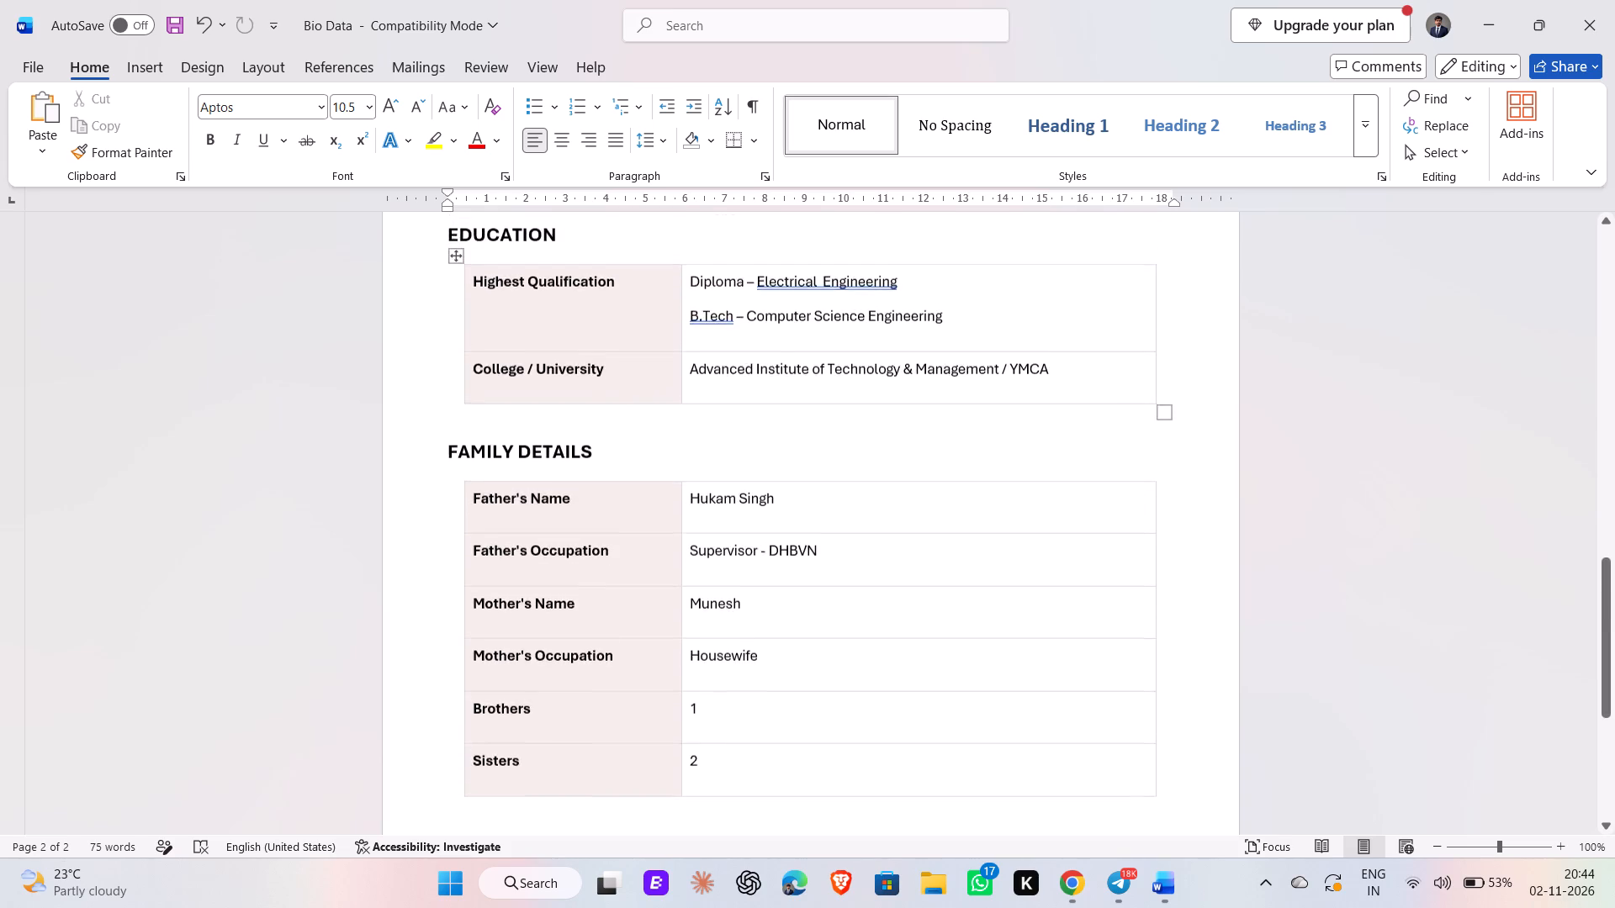
pyautogui.scroll(-2, 894, 478)
pyautogui.scroll(1, 894, 478)
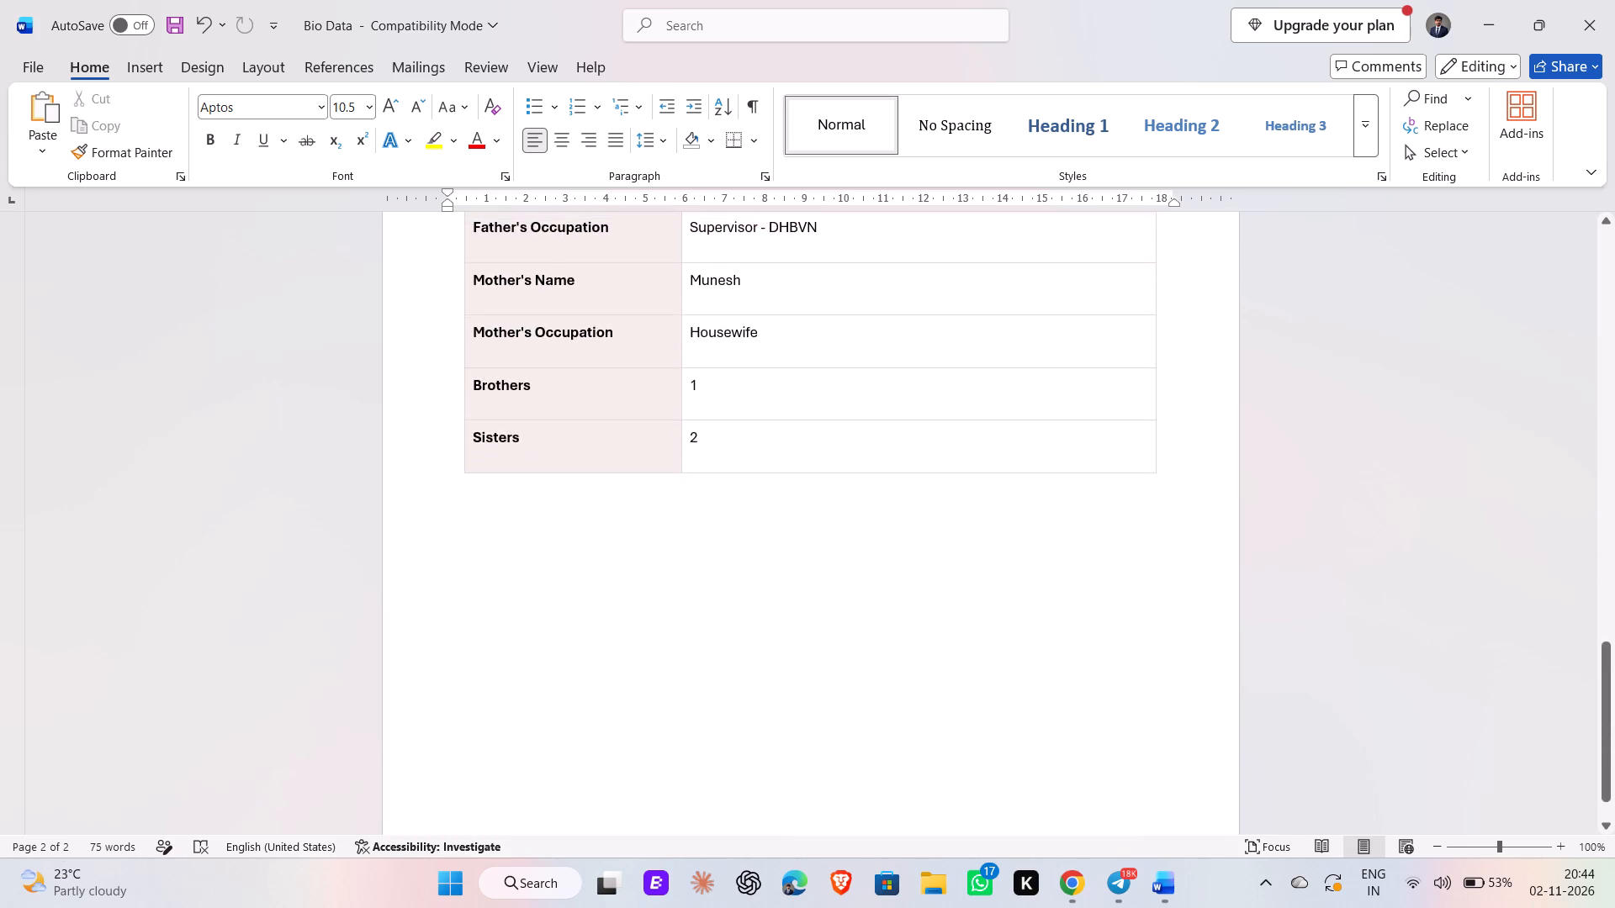
pyautogui.scroll(3, 894, 478)
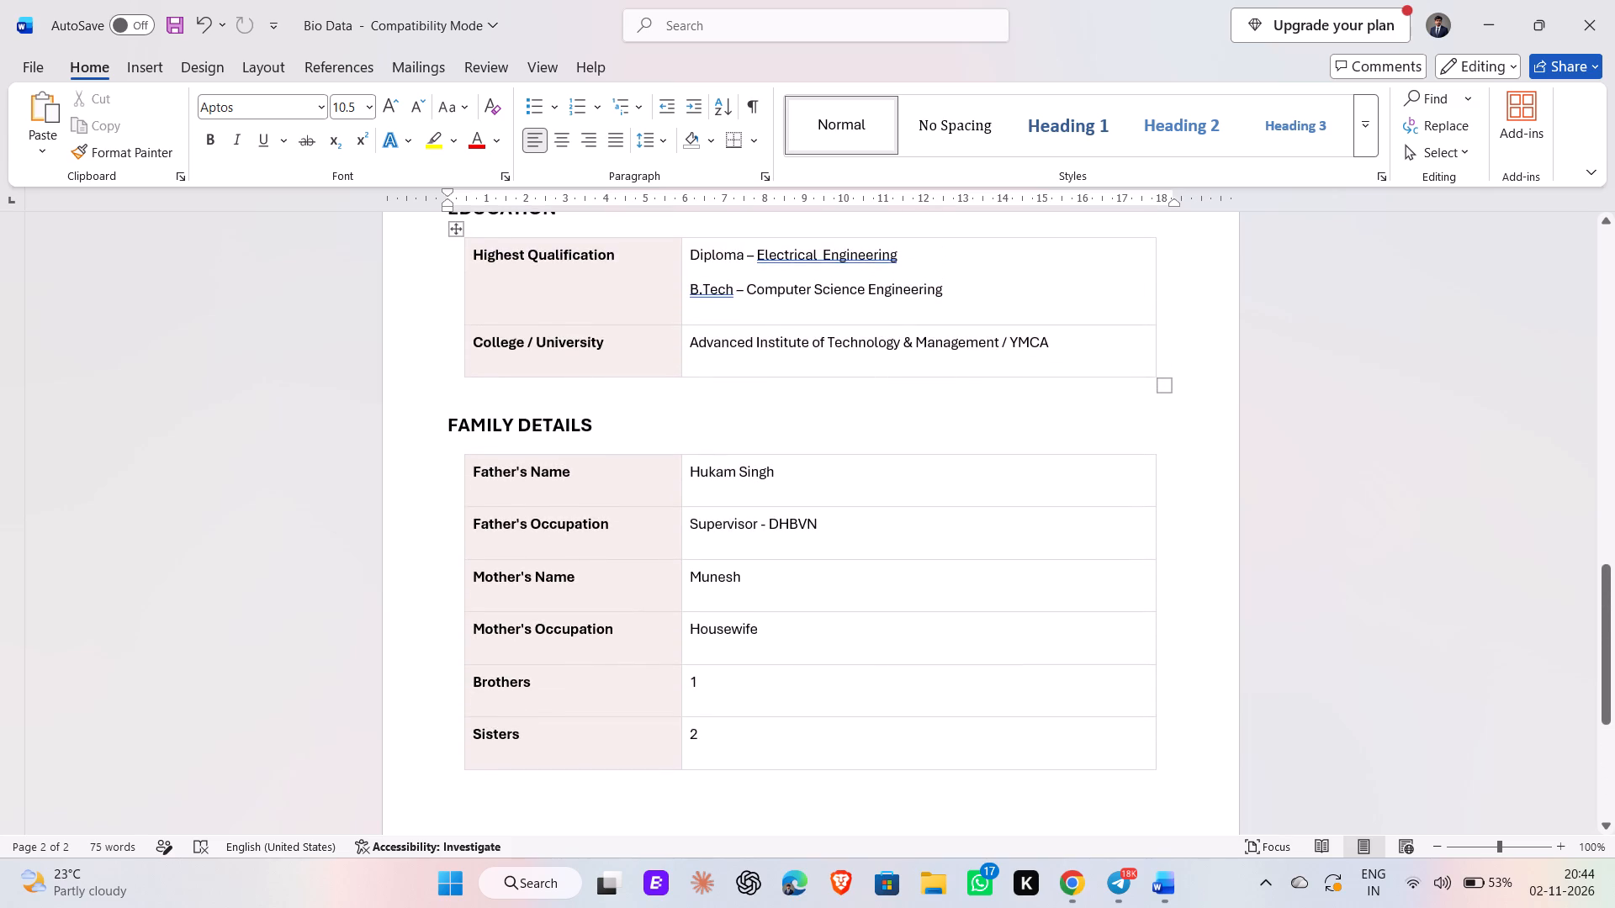
pyautogui.scroll(1, 894, 478)
pyautogui.scroll(-1, 894, 478)
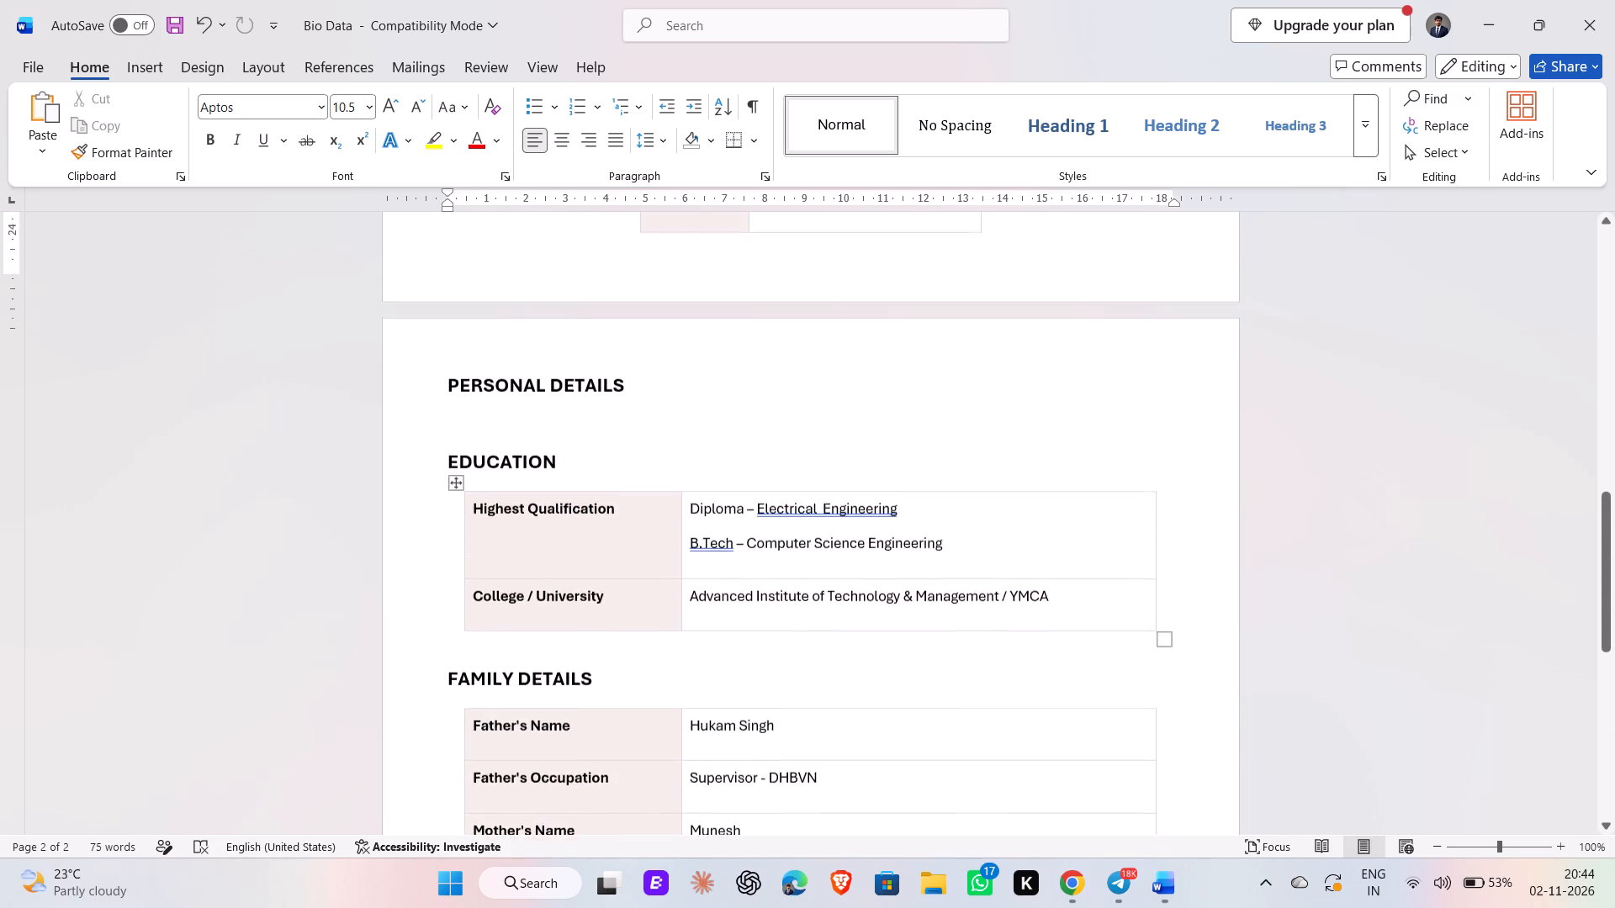
# Examine how the education and family details tables are spaced beneath the personal details heading on the second page.
pyautogui.scroll(-1, 894, 478)
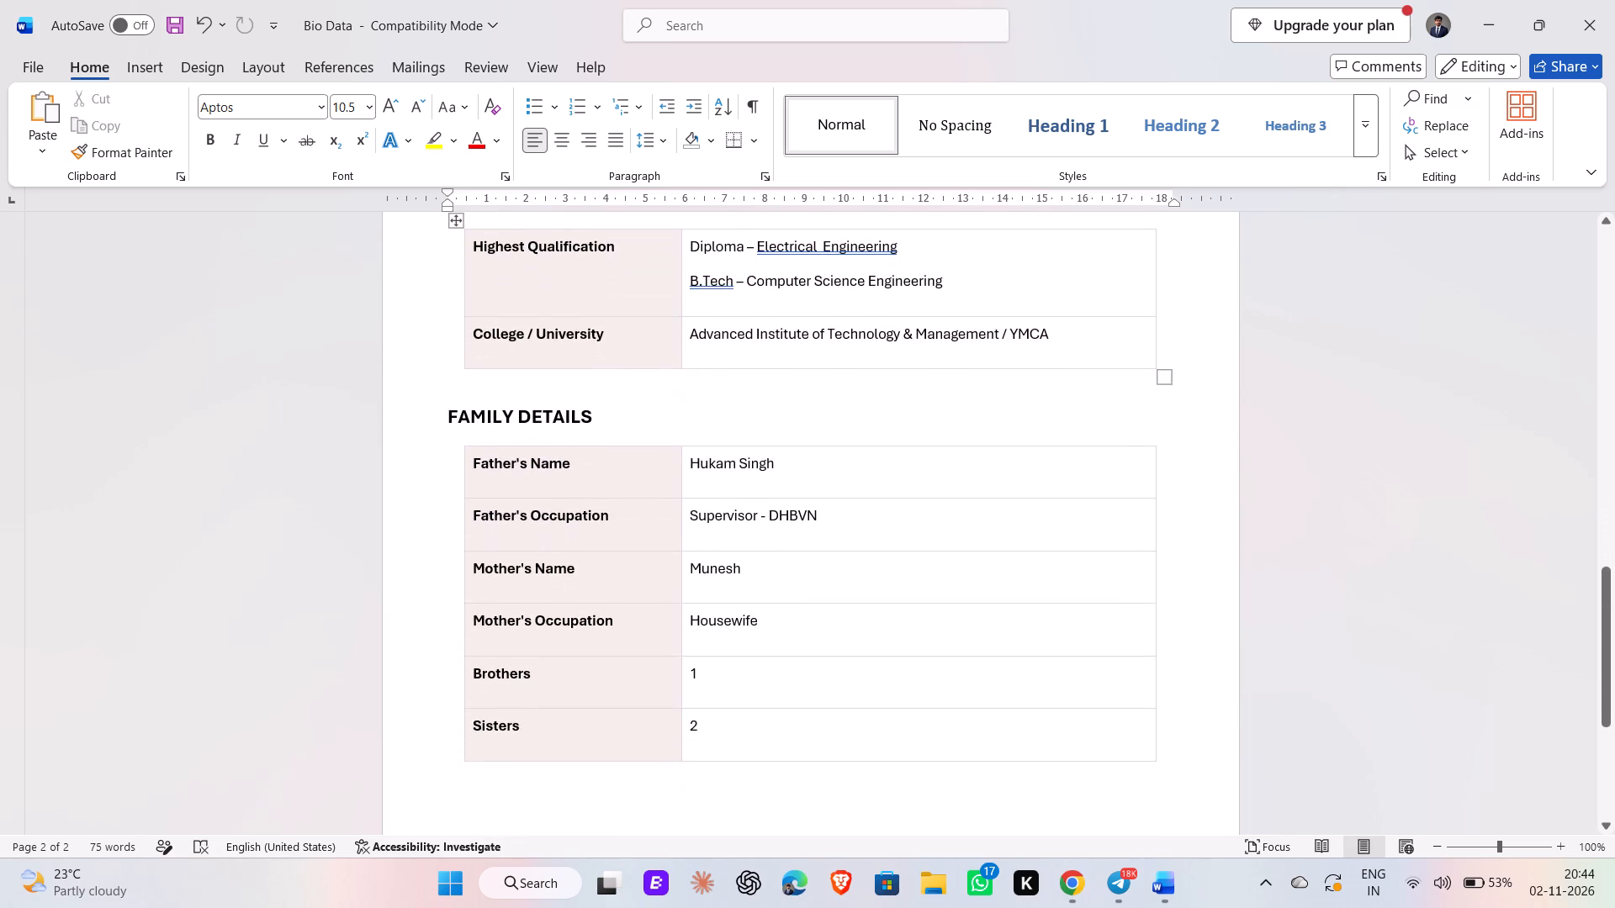
pyautogui.scroll(2, 894, 478)
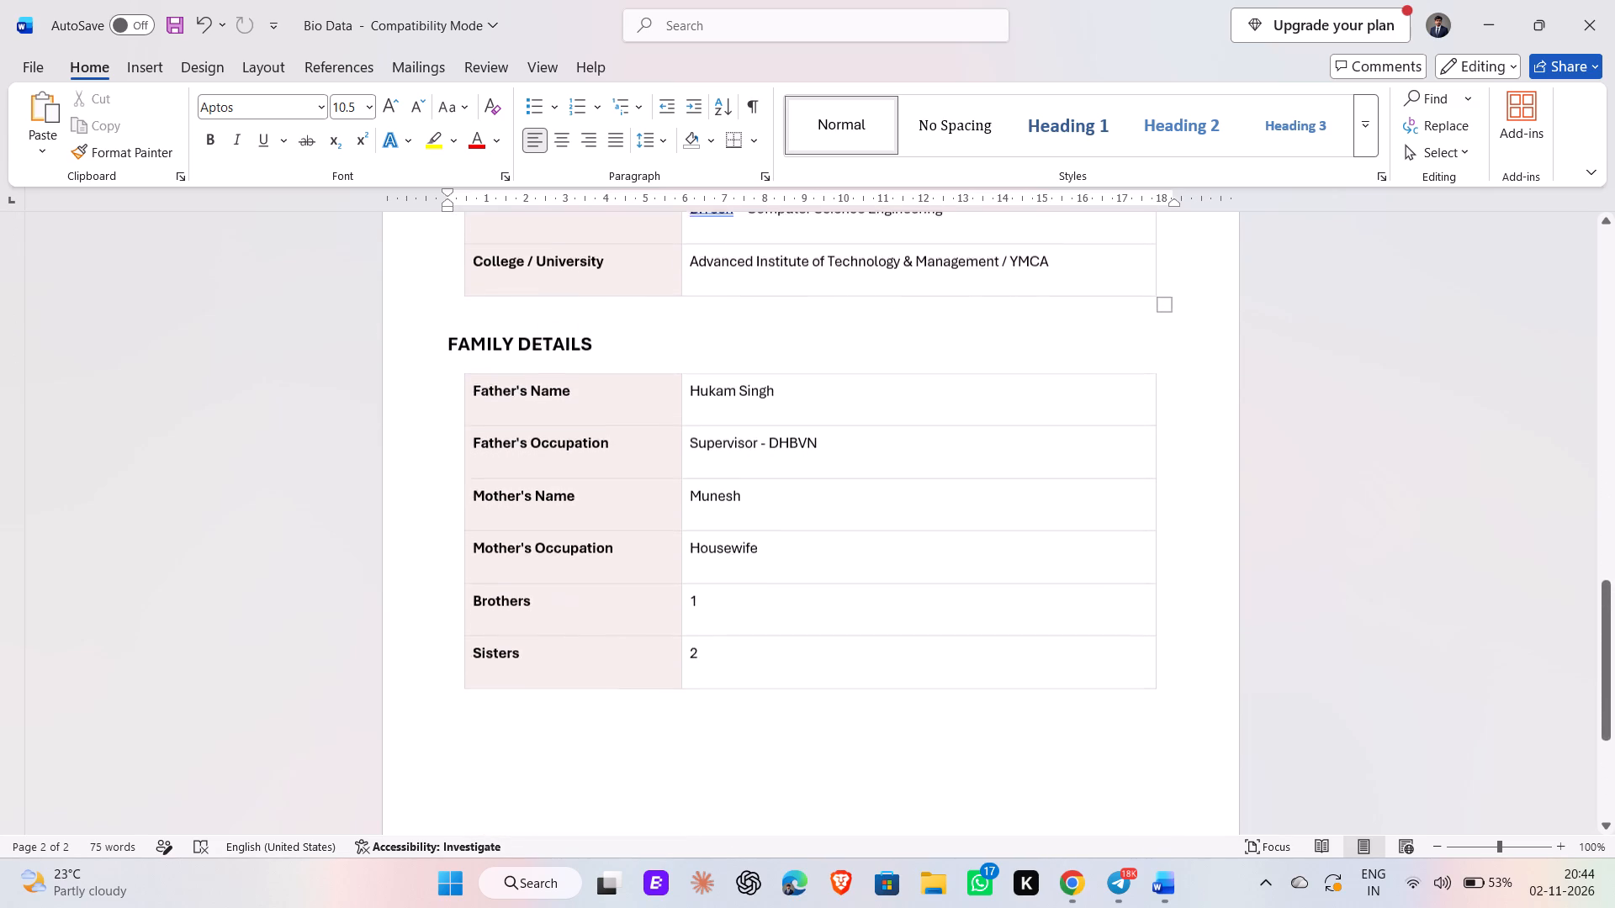
pyautogui.scroll(1, 894, 478)
pyautogui.scroll(-1, 894, 478)
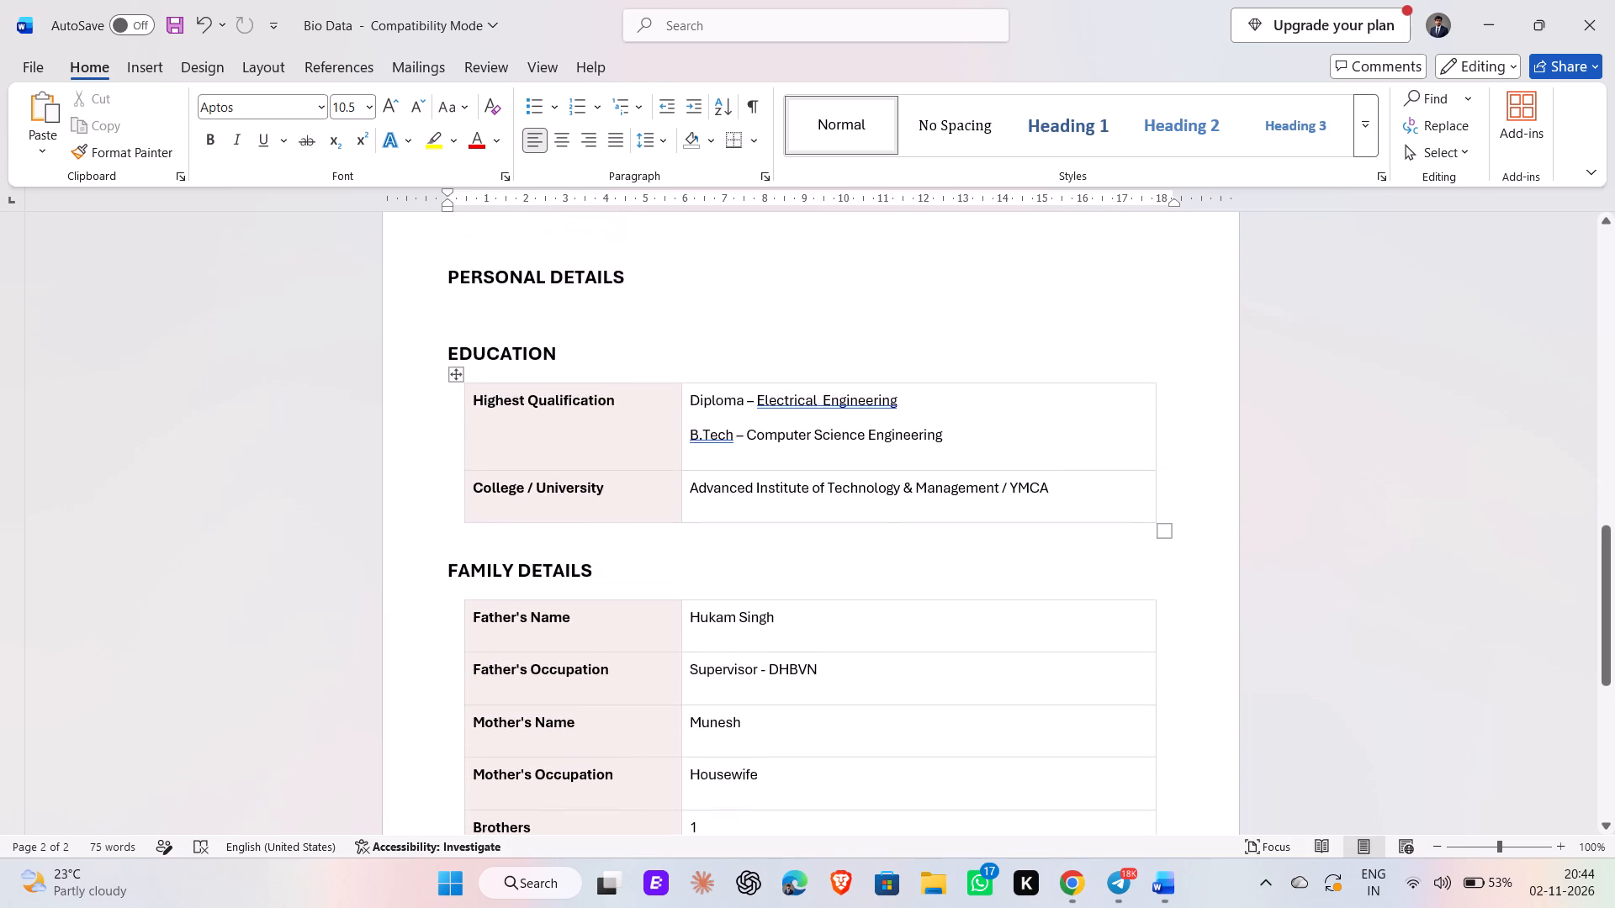
pyautogui.scroll(-1, 894, 478)
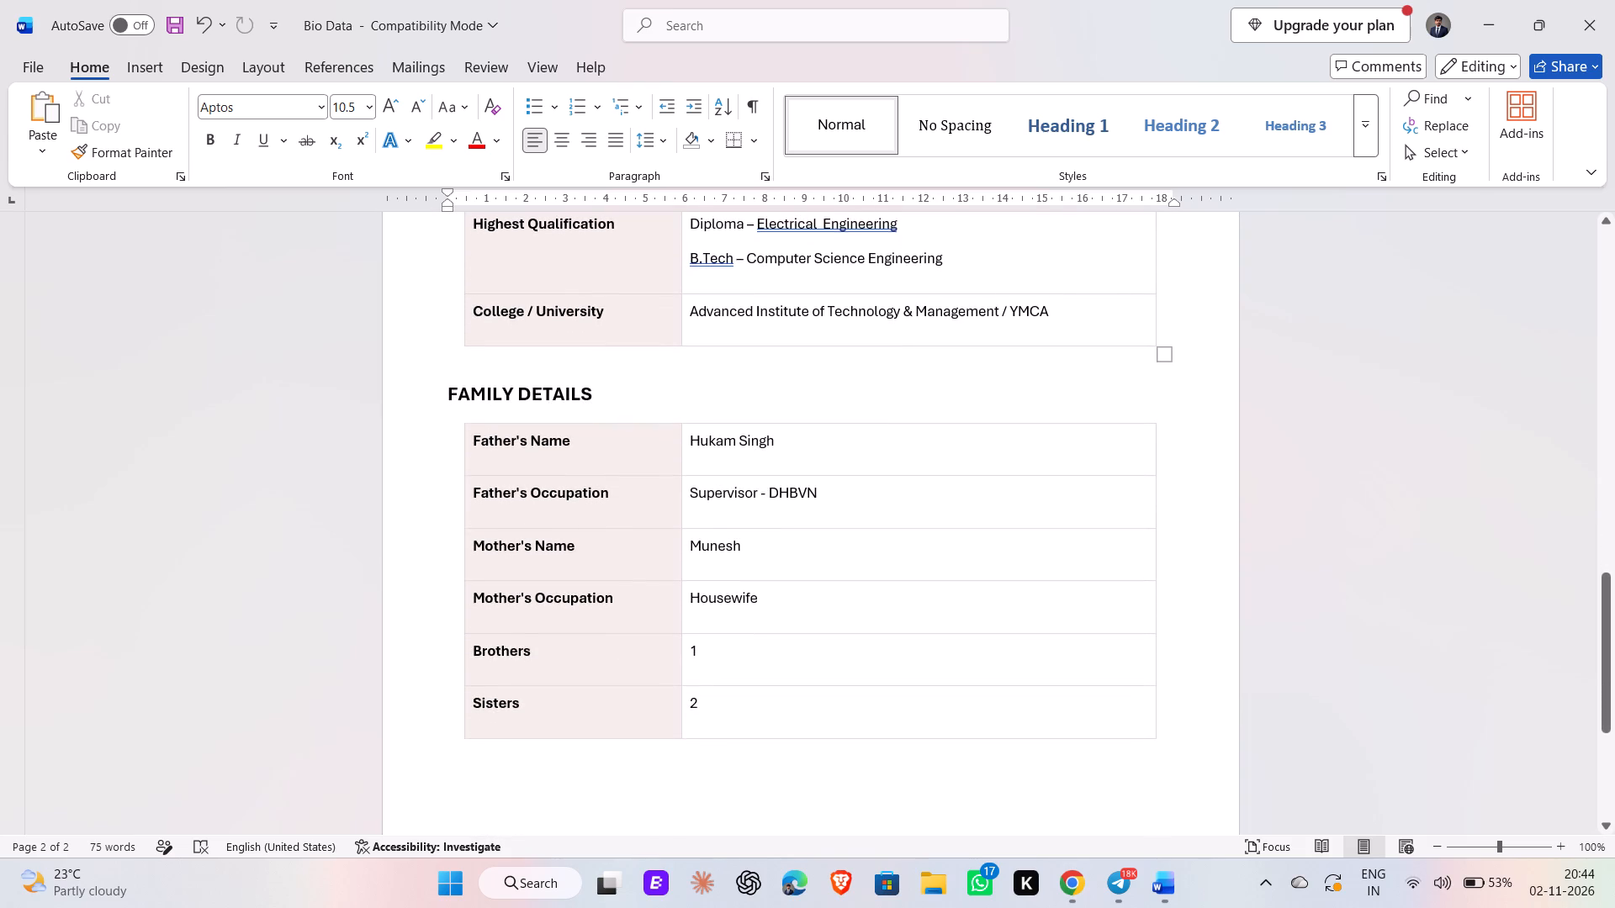
pyautogui.scroll(2, 894, 478)
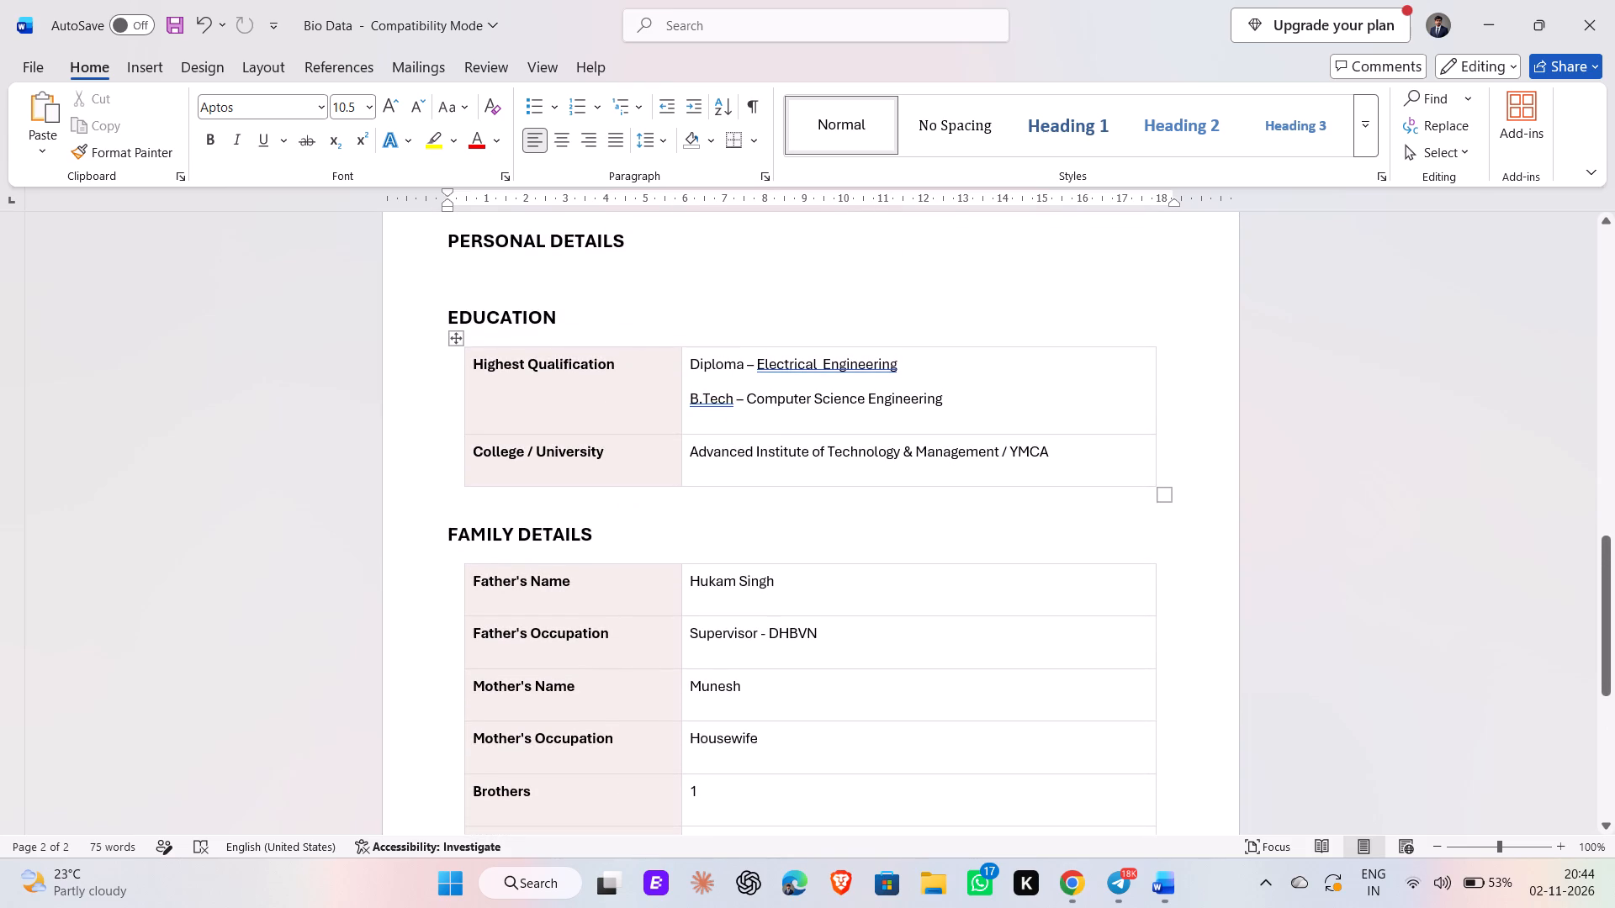
# Adjust the size of the photo on the first page above the personal details table, keeping its proportions.
pyautogui.scroll(6, 894, 478)
pyautogui.scroll(-1, 894, 478)
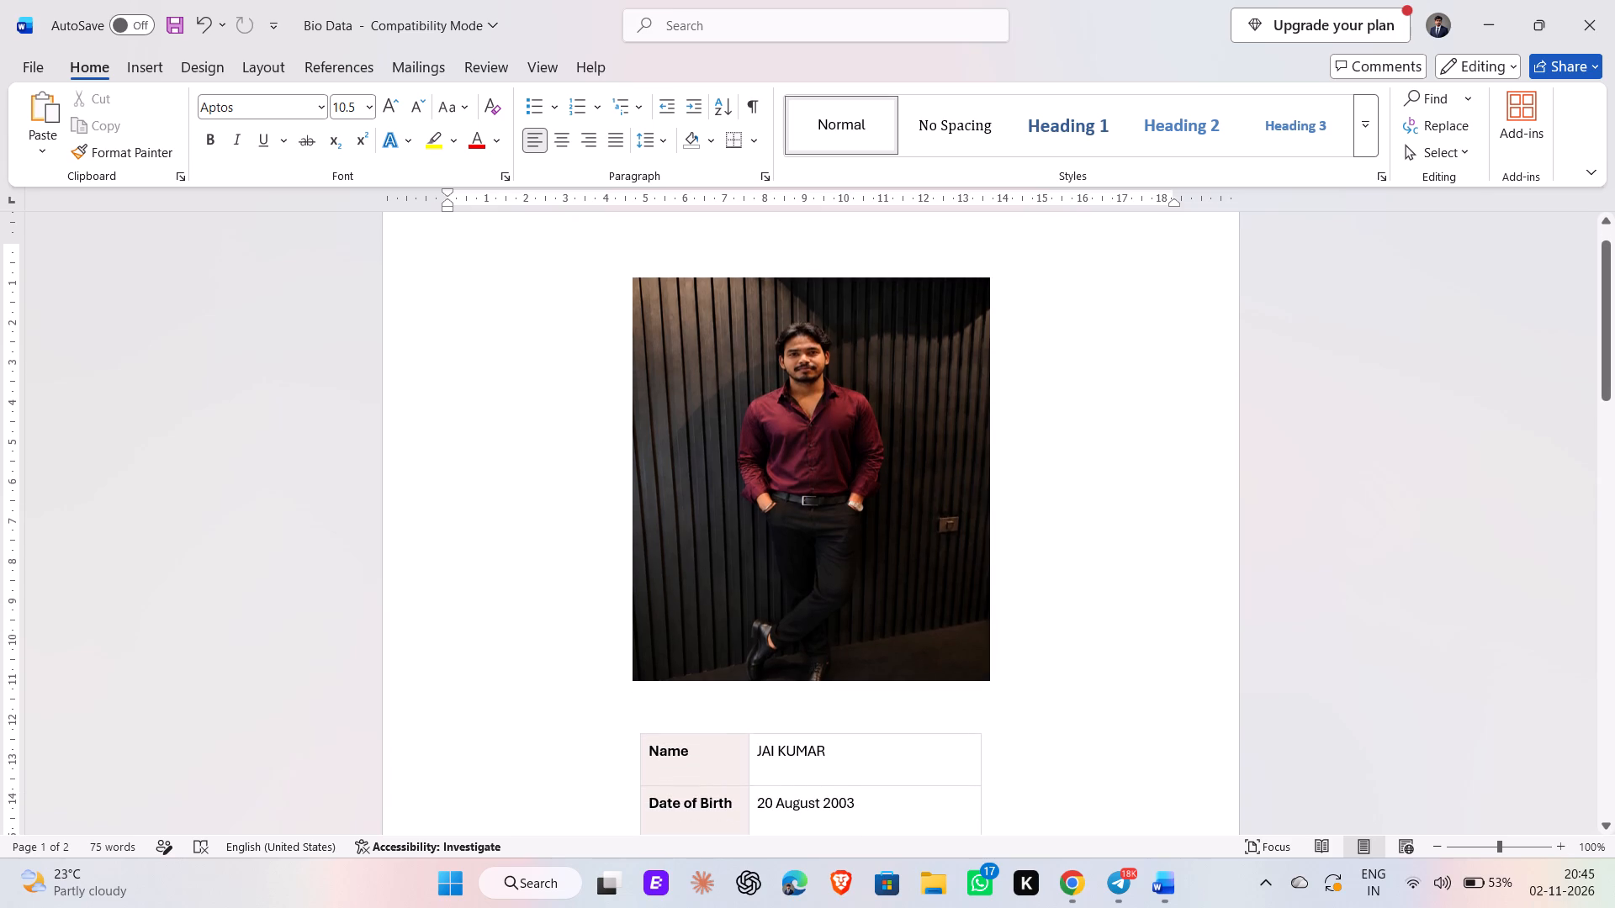
pyautogui.click(850, 502)
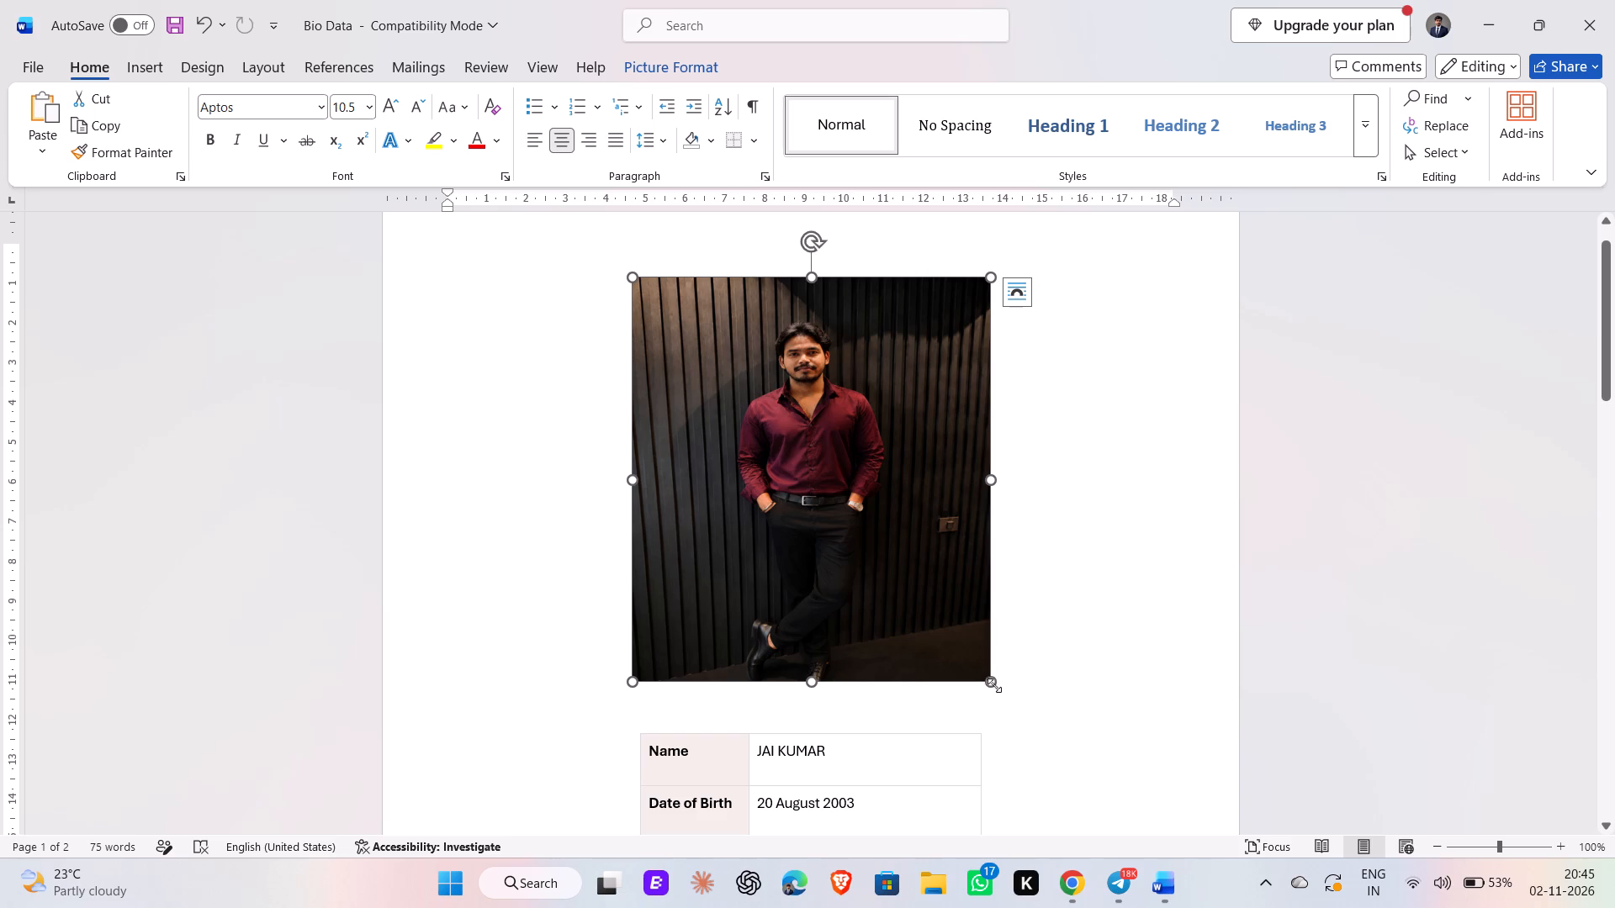
pyautogui.moveTo(994, 685); pyautogui.dragTo(1019, 736)
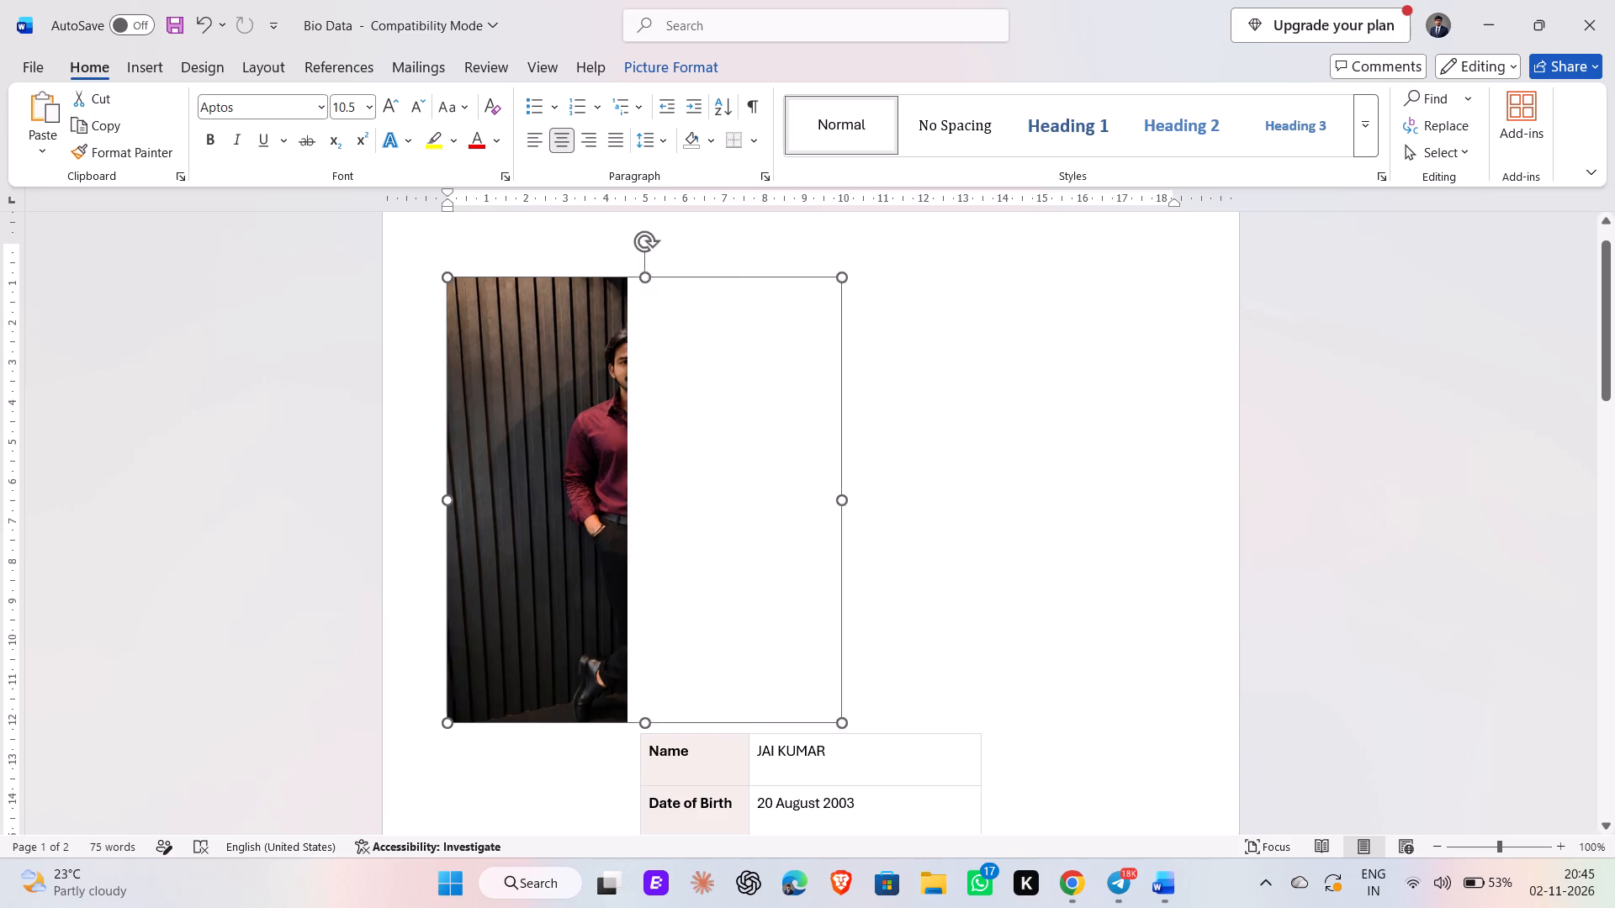
pyautogui.moveTo(1019, 736); pyautogui.dragTo(974, 691)
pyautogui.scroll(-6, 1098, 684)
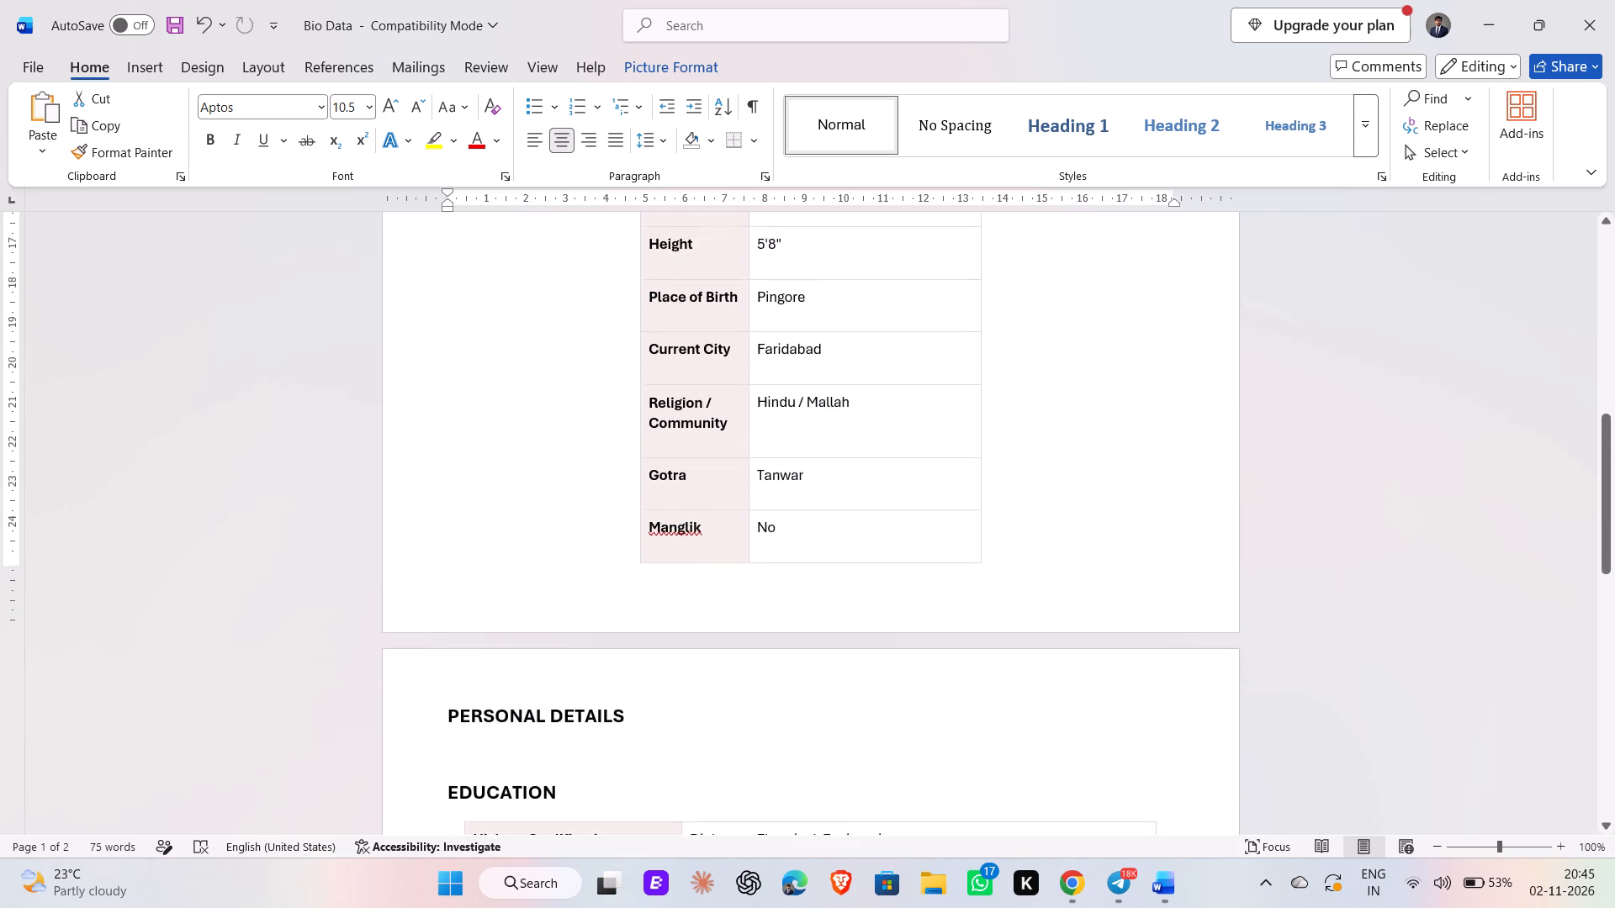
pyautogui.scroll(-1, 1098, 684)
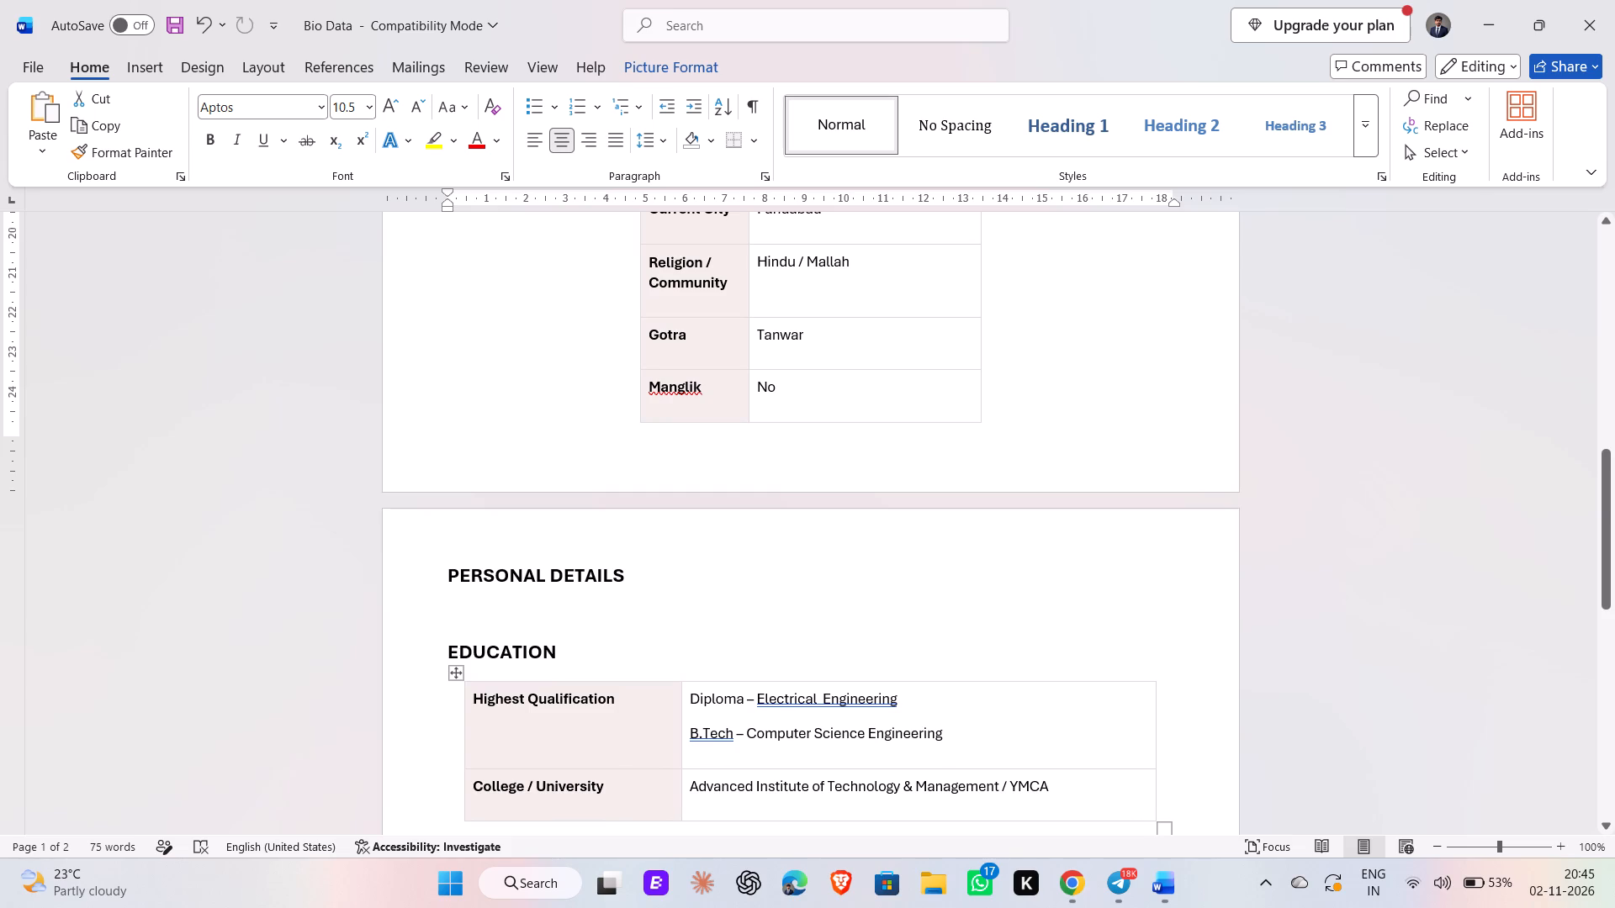
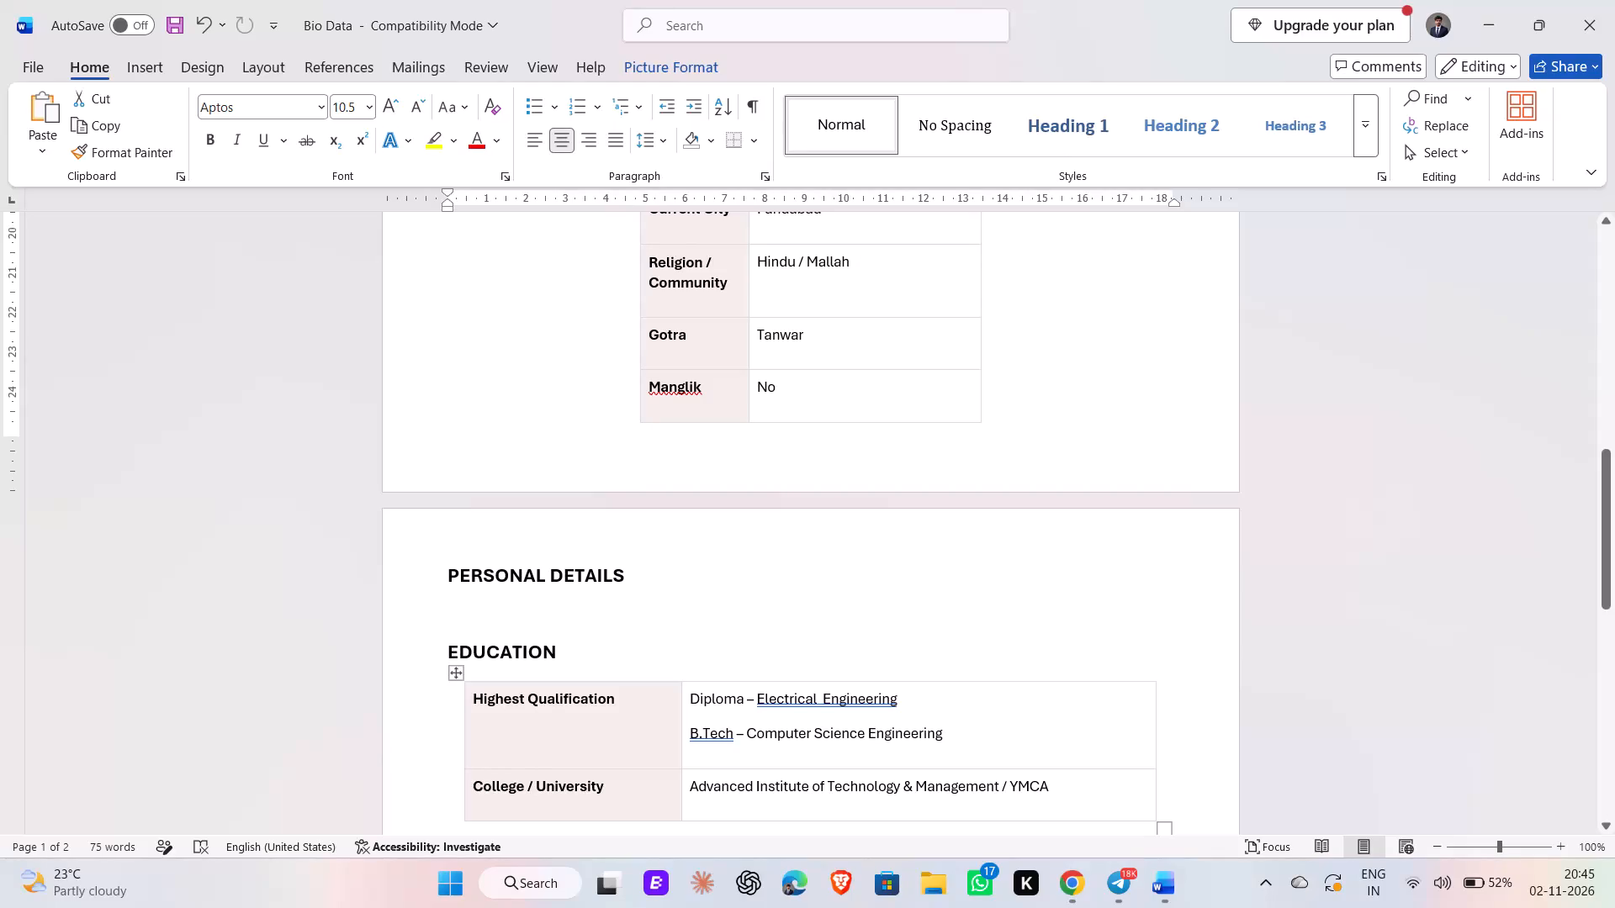
# Delete the PERSONAL DETAILS heading text at the top of the second page, above the EDUCATION section.
pyautogui.scroll(-1, 946, 661)
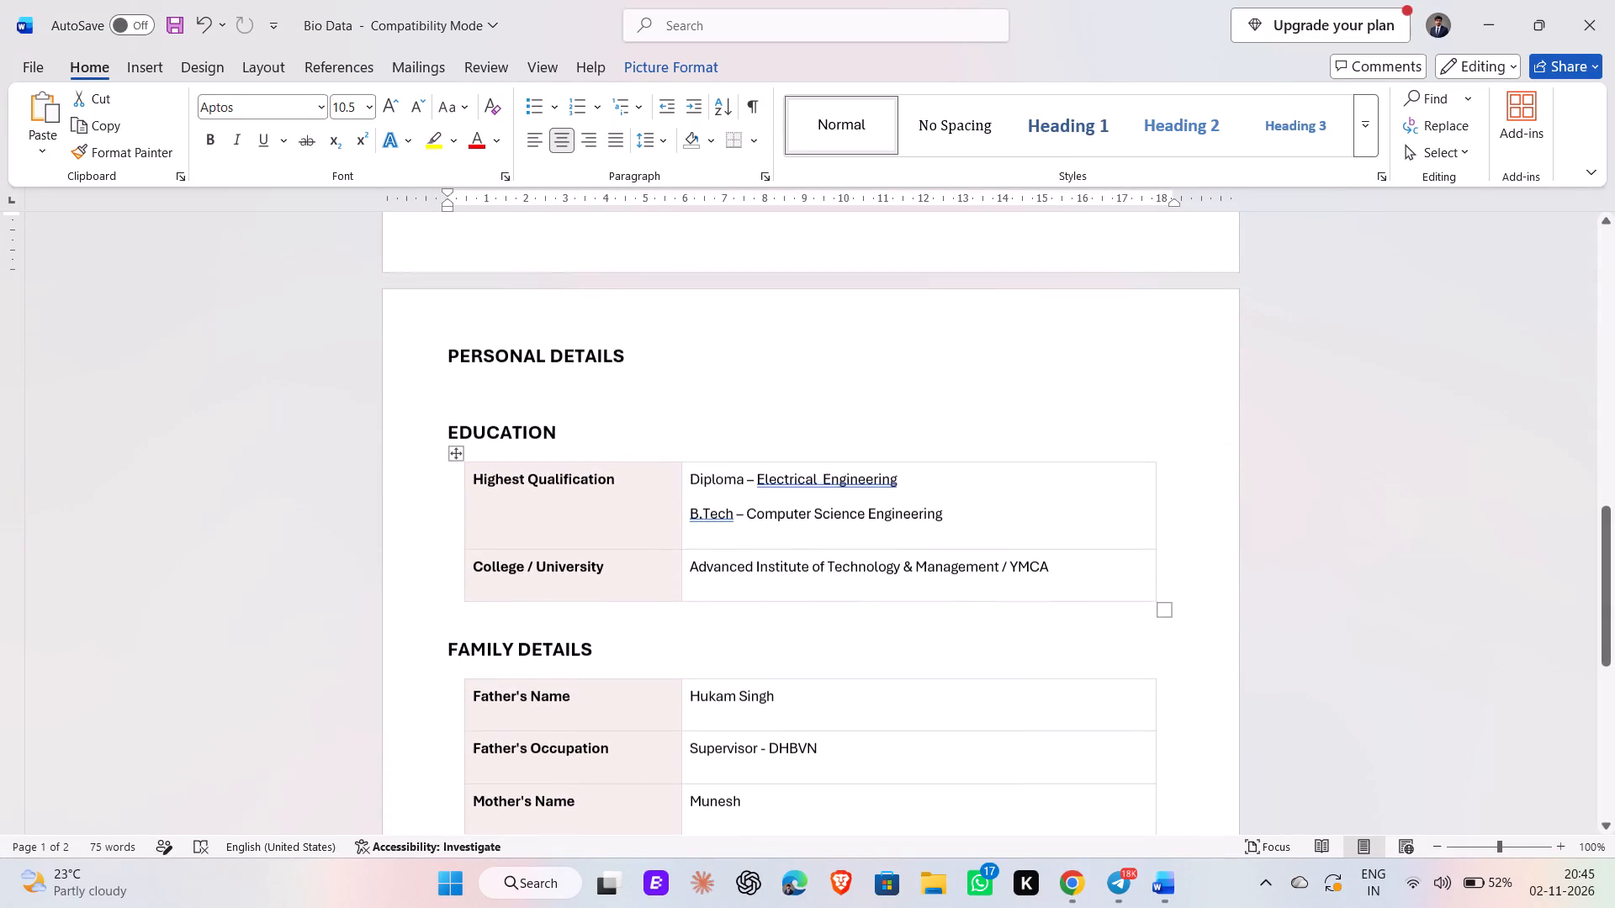
pyautogui.scroll(-1, 946, 661)
pyautogui.scroll(1, 946, 661)
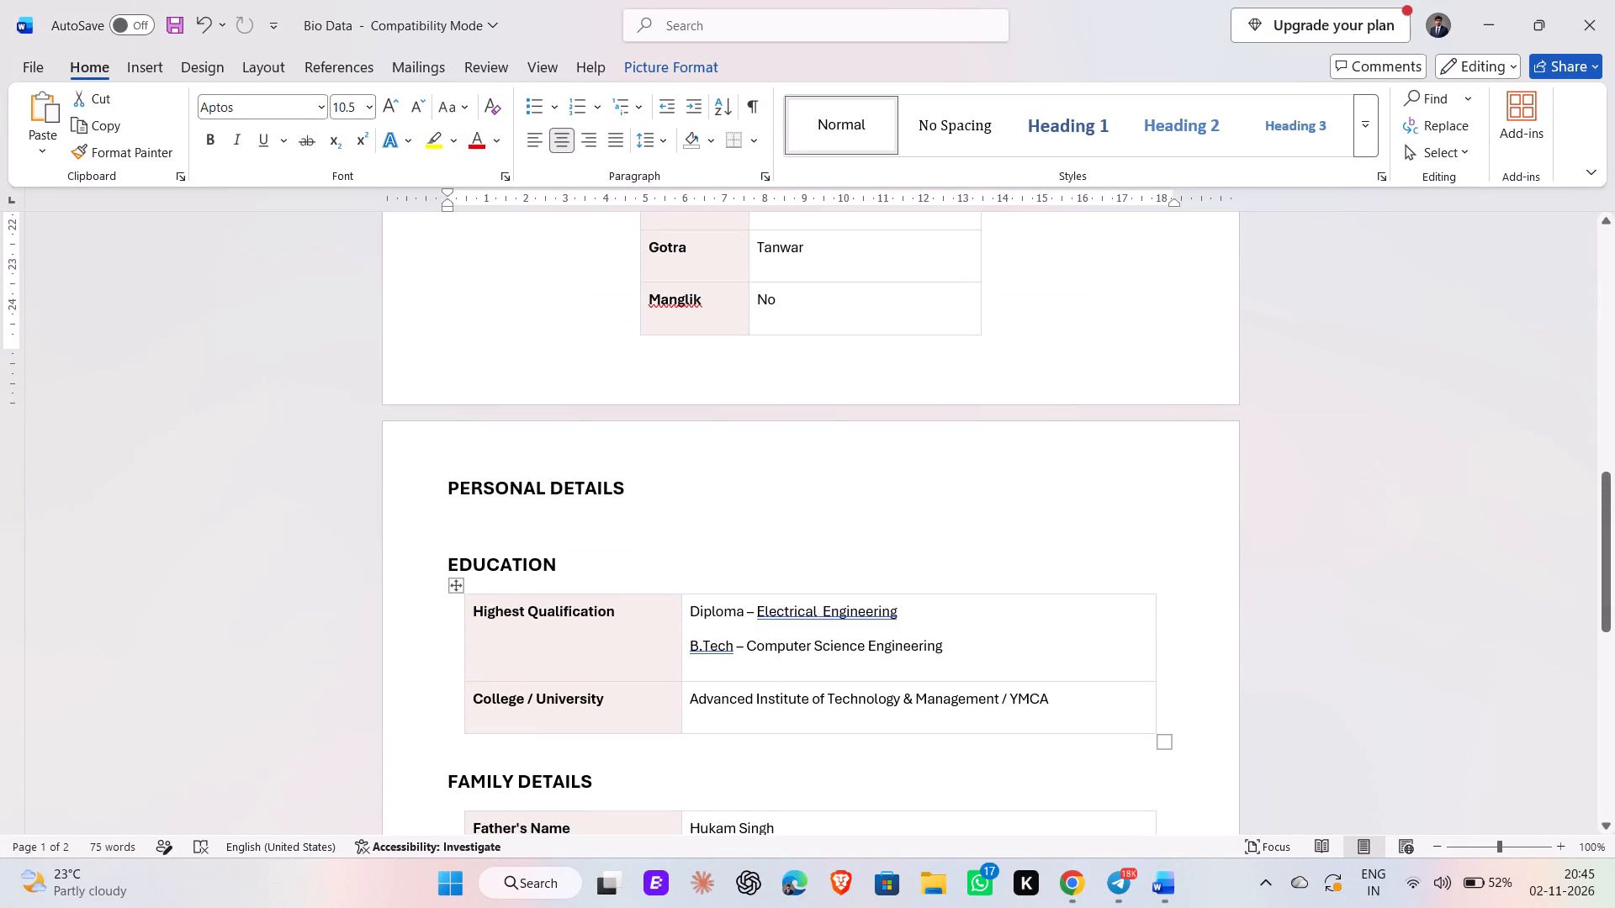
pyautogui.click(638, 488)
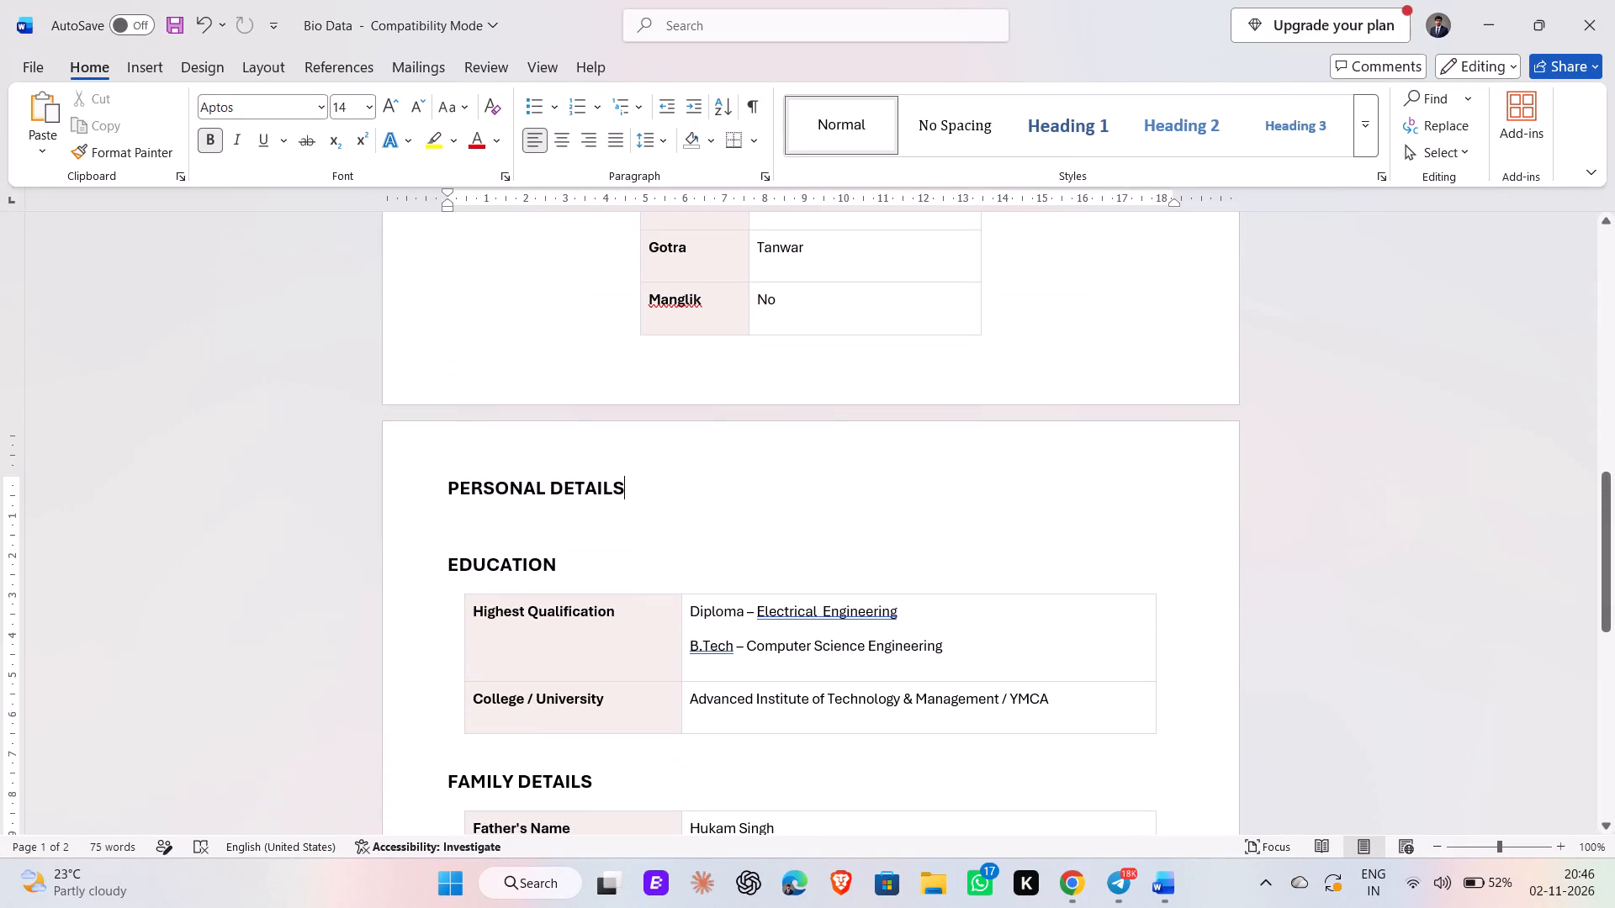
pyautogui.press('BackSpace')
pyautogui.press('BackSpace')
pyautogui.press('BackSpace')
pyautogui.press('BackSpace')
pyautogui.press('BackSpace')
pyautogui.press('BackSpace')
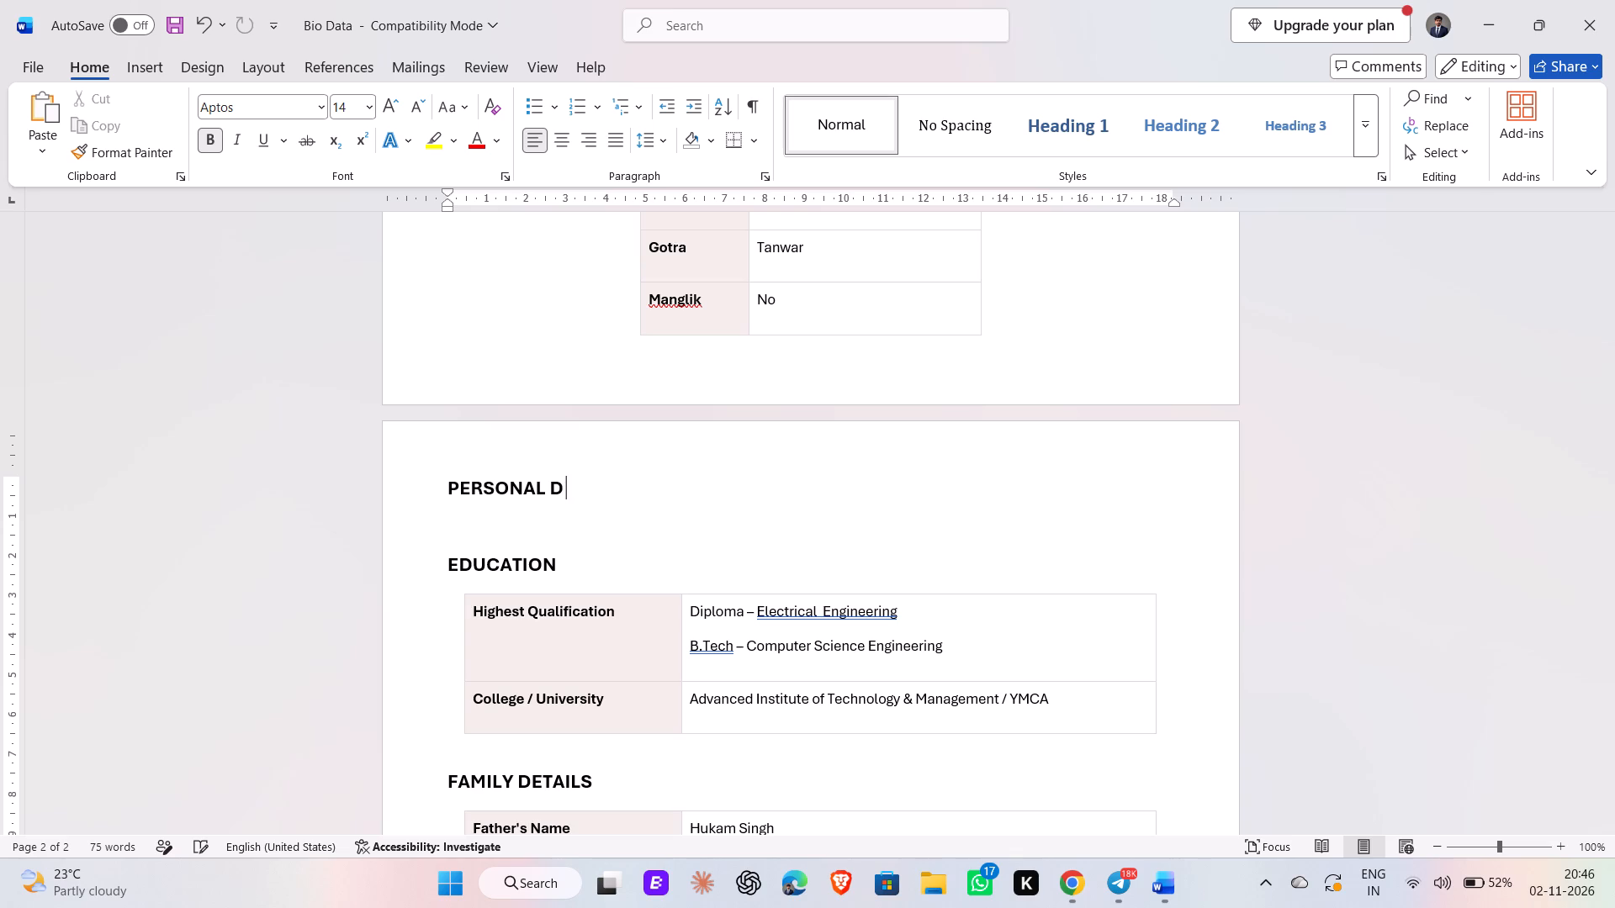
pyautogui.press('BackSpace')
pyautogui.press('BackSpace')
pyautogui.press('BackSpace')
pyautogui.press('BackSpace')
pyautogui.press('BackSpace')
pyautogui.press('BackSpace')
pyautogui.press('BackSpace')
pyautogui.press('BackSpace')
pyautogui.press('BackSpace')
pyautogui.press('BackSpace')
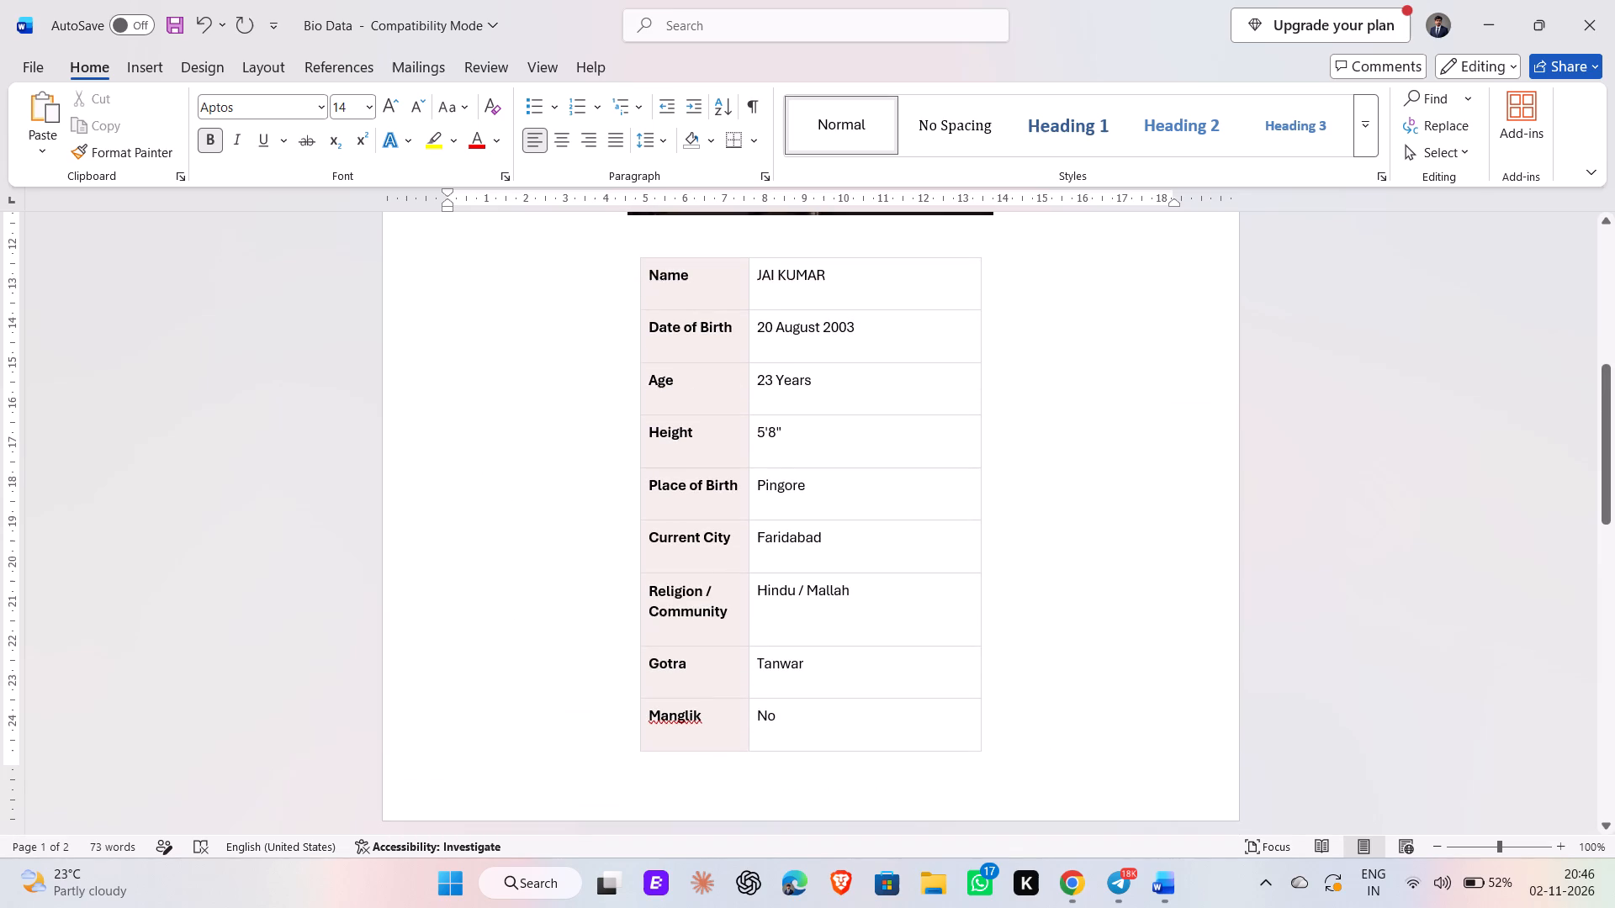
pyautogui.click(638, 488)
# Replace the father's name in the family details table with the corrected name, capitalising both words.
pyautogui.scroll(-6, 638, 488)
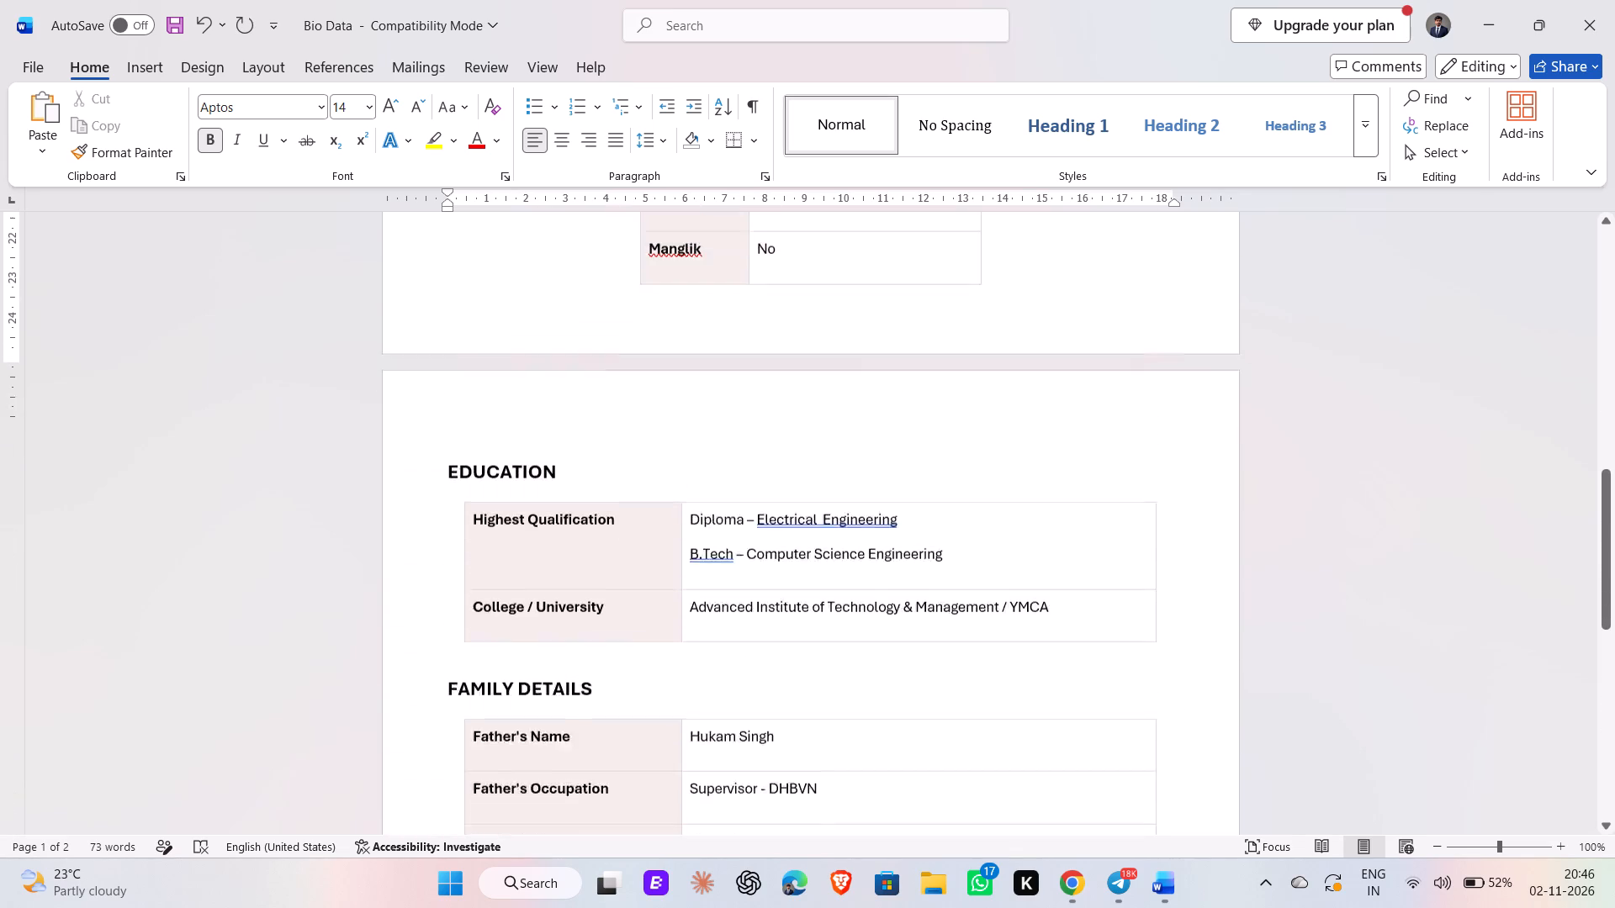
pyautogui.scroll(-1, 638, 488)
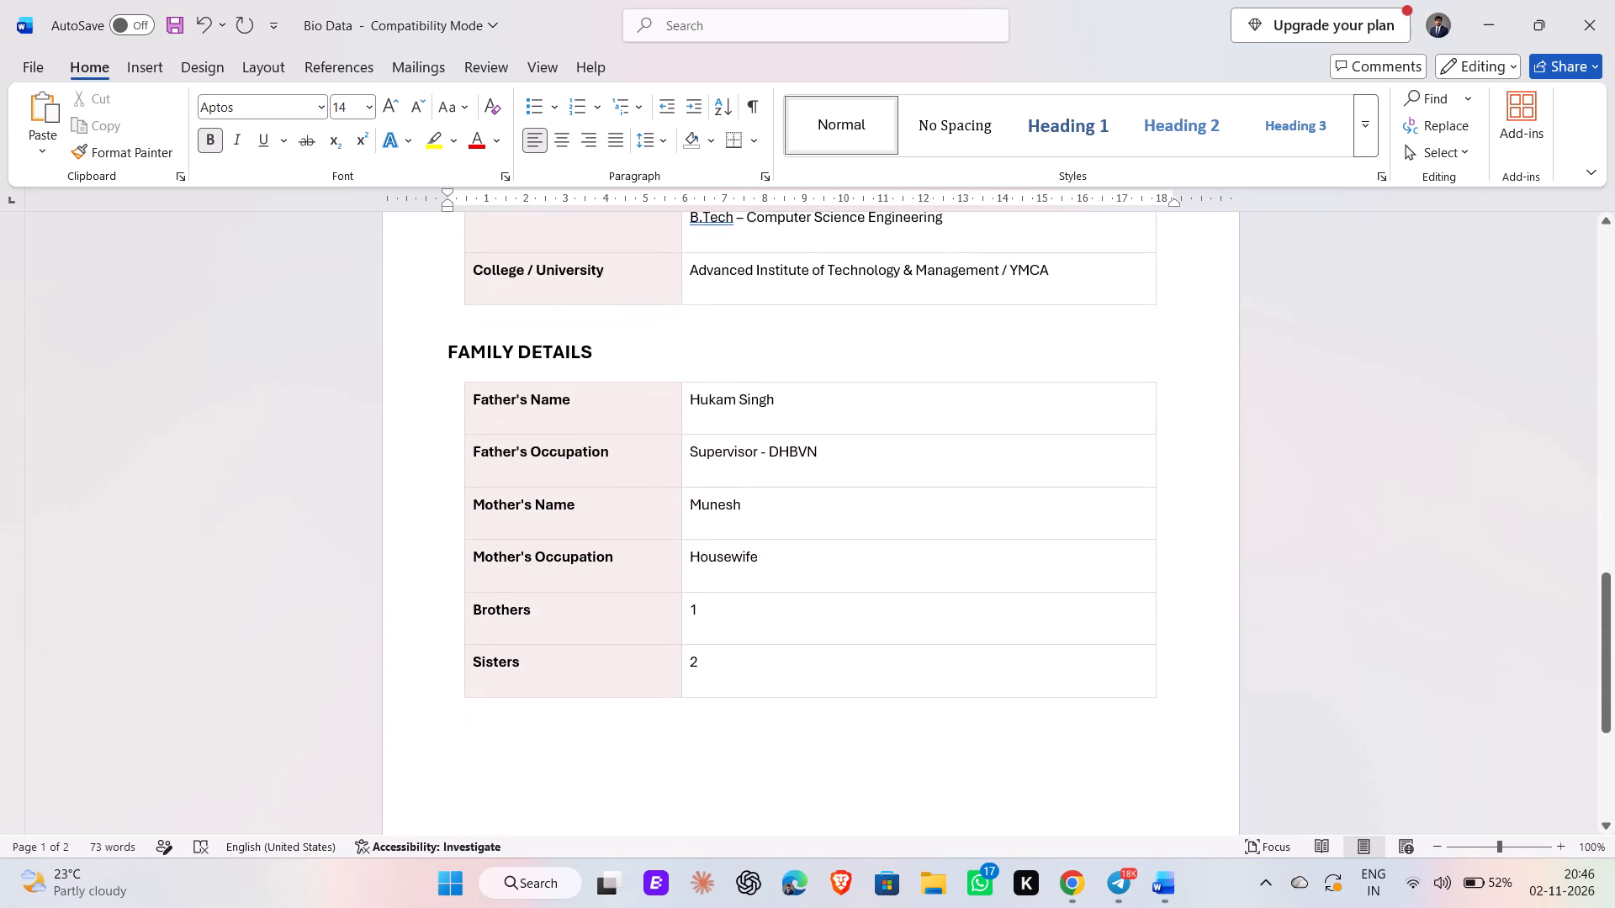
pyautogui.click(784, 393)
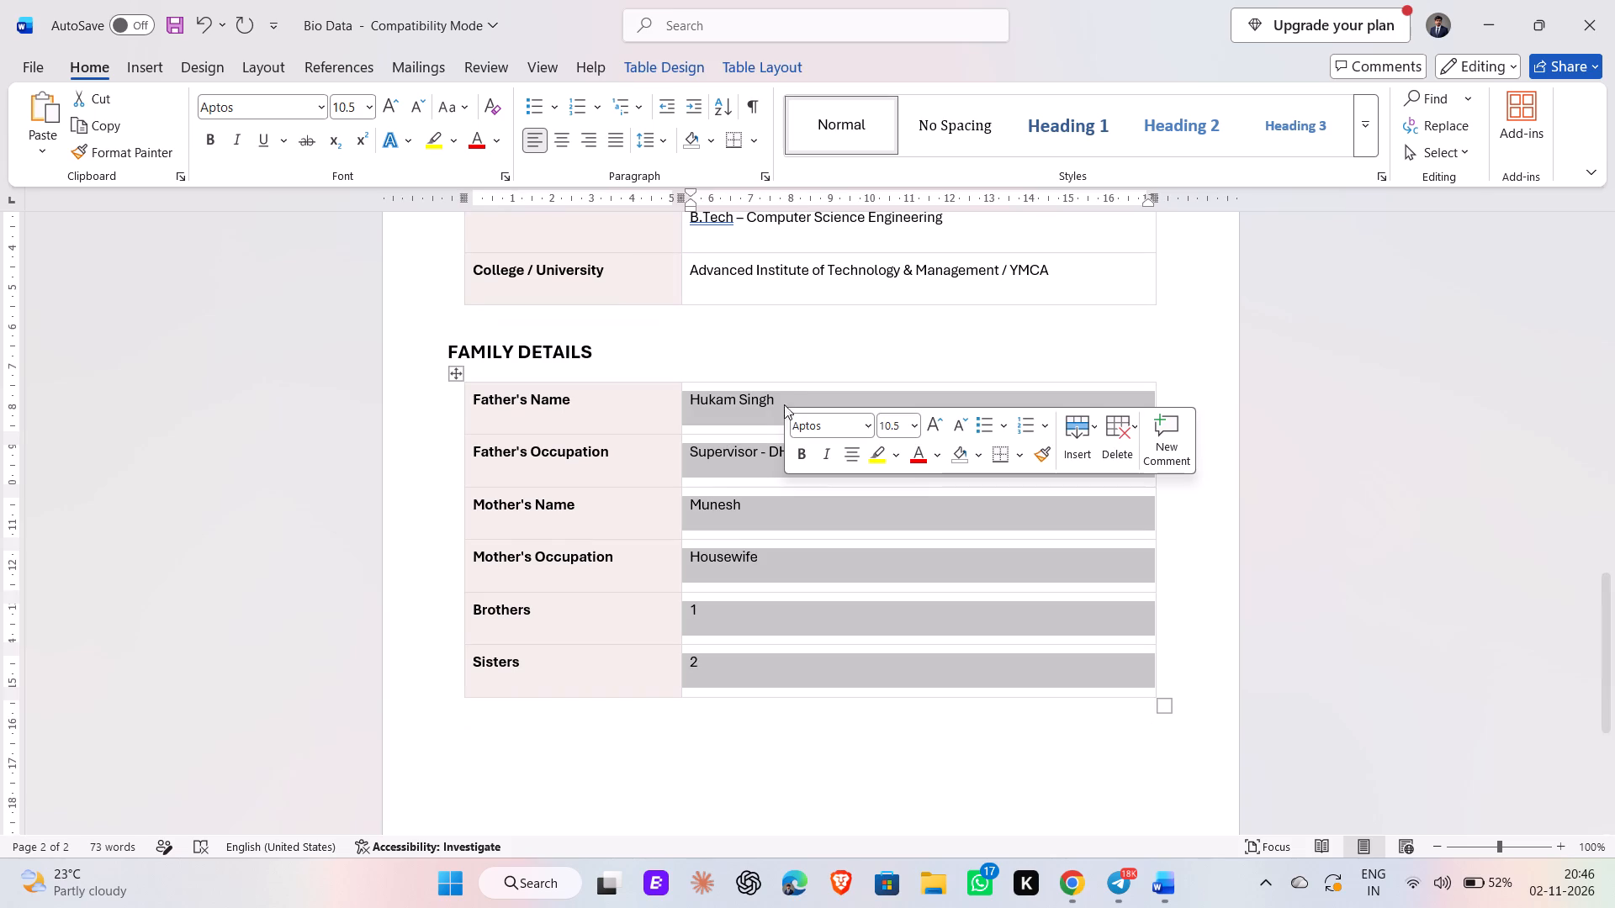
pyautogui.click(780, 399)
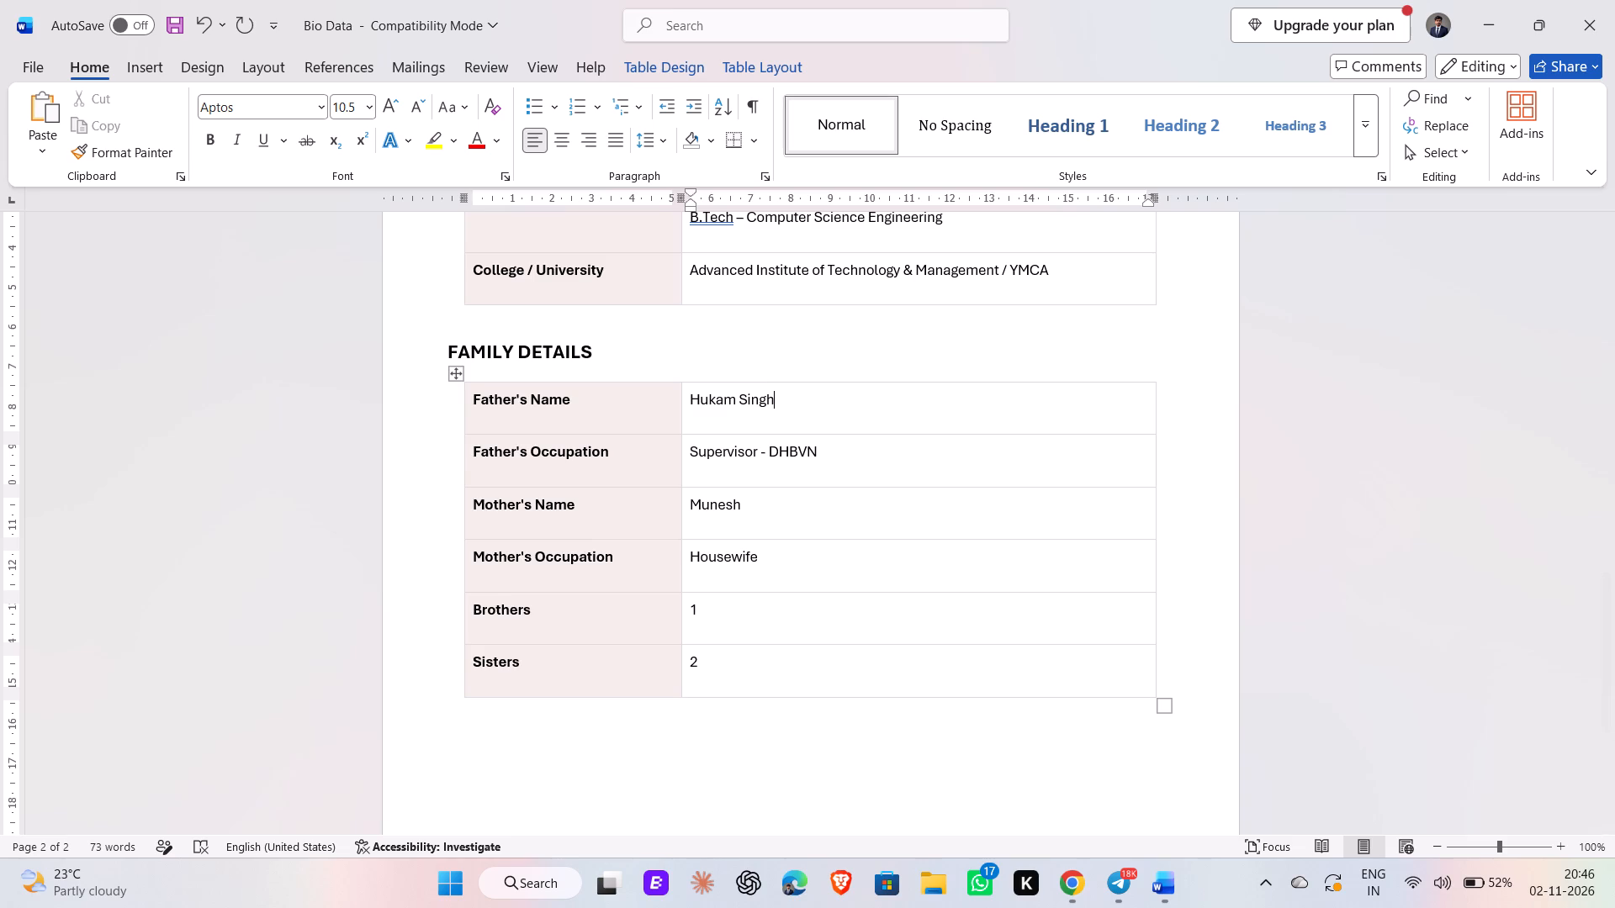
pyautogui.press('BackSpace')
pyautogui.press('BackSpace')
pyautogui.press('BackSpace')
pyautogui.press('BackSpace')
pyautogui.press('BackSpace')
pyautogui.press('BackSpace')
pyautogui.press('BackSpace')
pyautogui.press('BackSpace')
pyautogui.press('BackSpace')
pyautogui.press('BackSpace')
pyautogui.press('BackSpace')
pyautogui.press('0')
pyautogui.press('Return')
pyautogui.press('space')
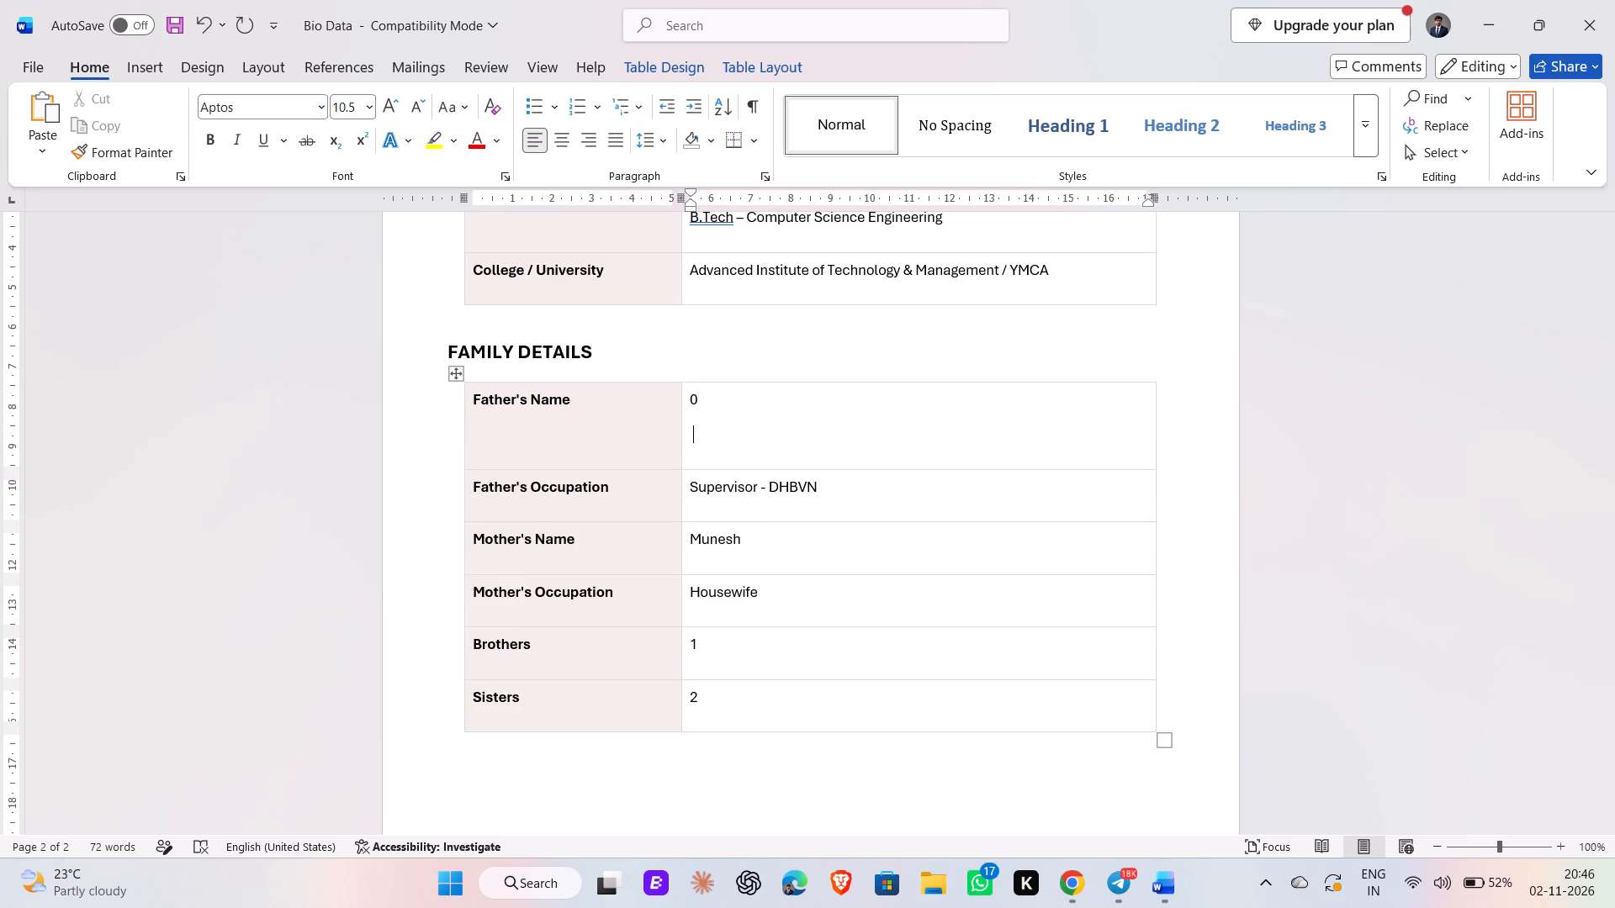
pyautogui.press('BackSpace')
pyautogui.press('BackSpace')
pyautogui.press('BackSpace')
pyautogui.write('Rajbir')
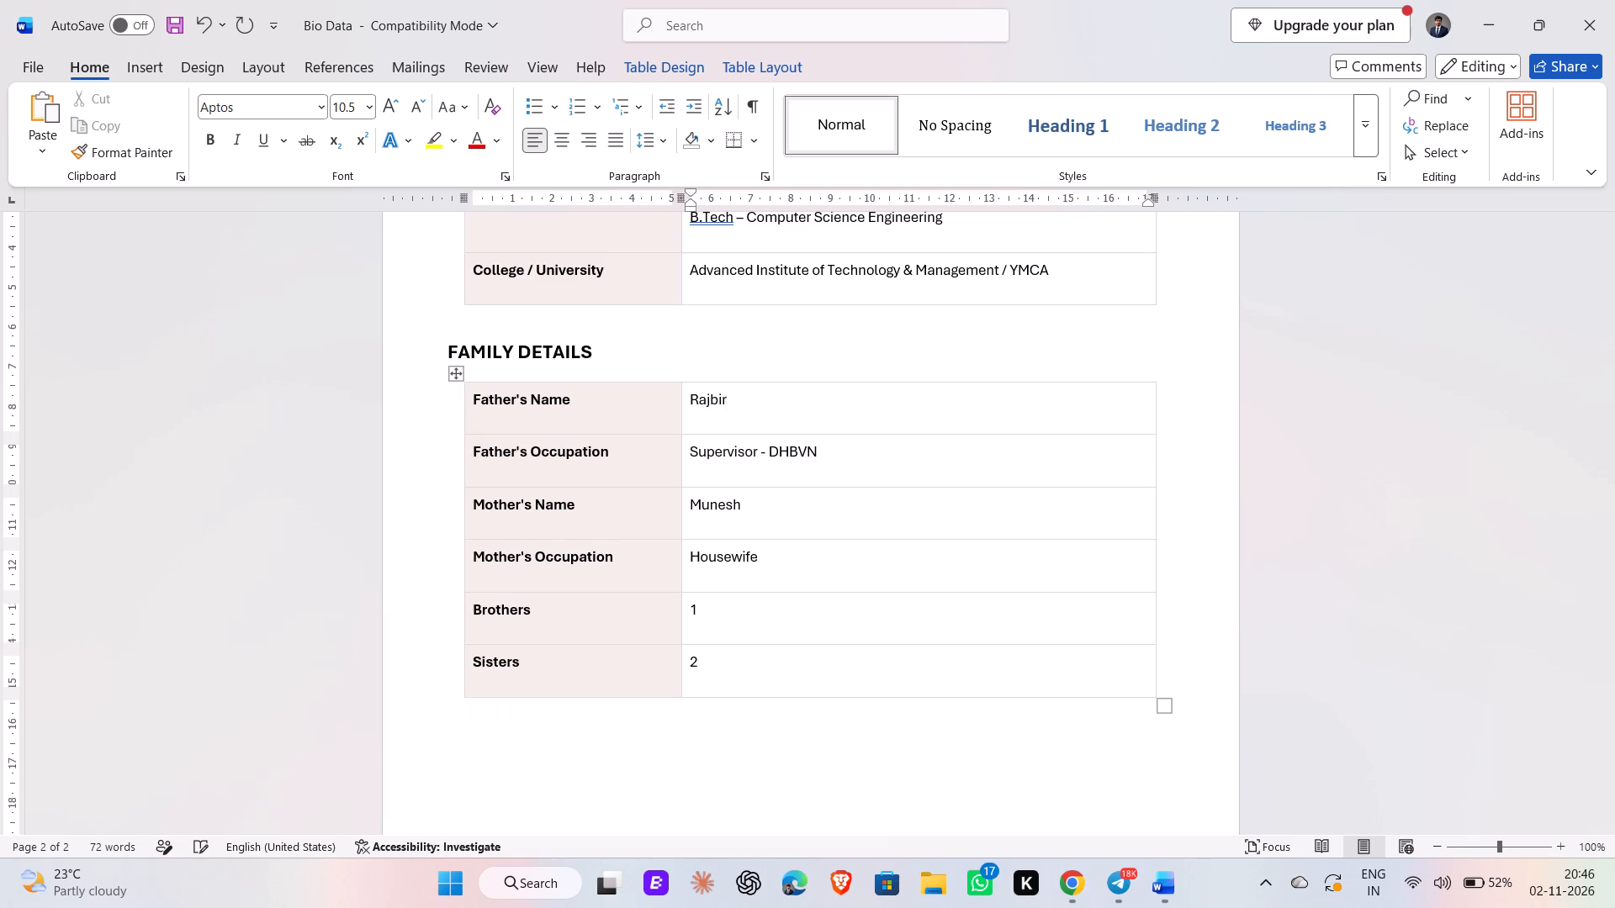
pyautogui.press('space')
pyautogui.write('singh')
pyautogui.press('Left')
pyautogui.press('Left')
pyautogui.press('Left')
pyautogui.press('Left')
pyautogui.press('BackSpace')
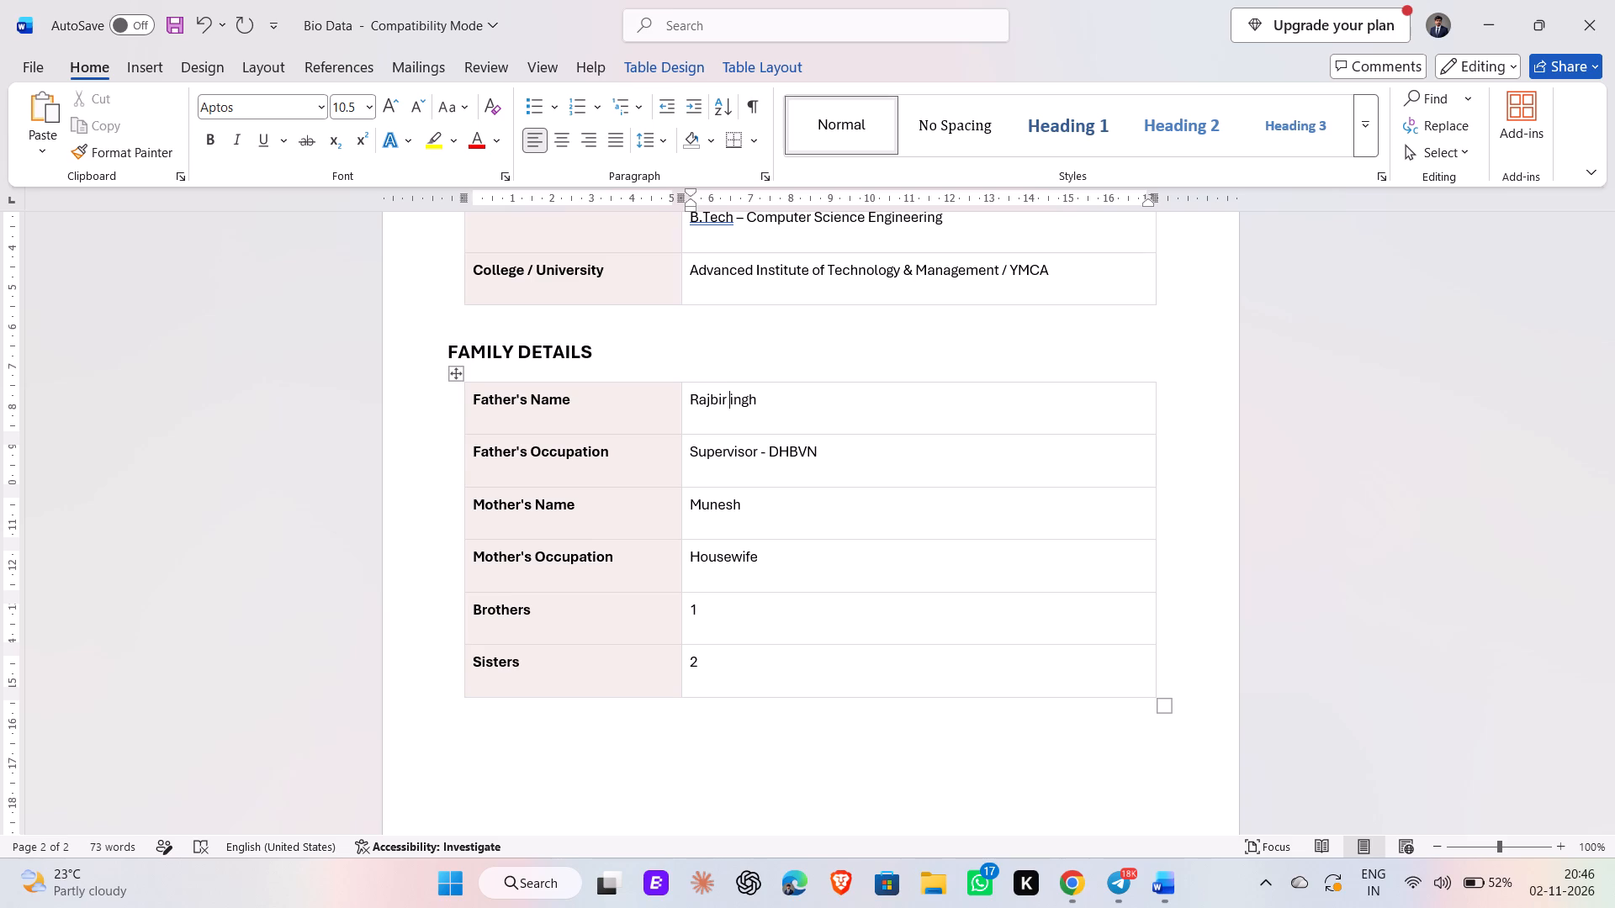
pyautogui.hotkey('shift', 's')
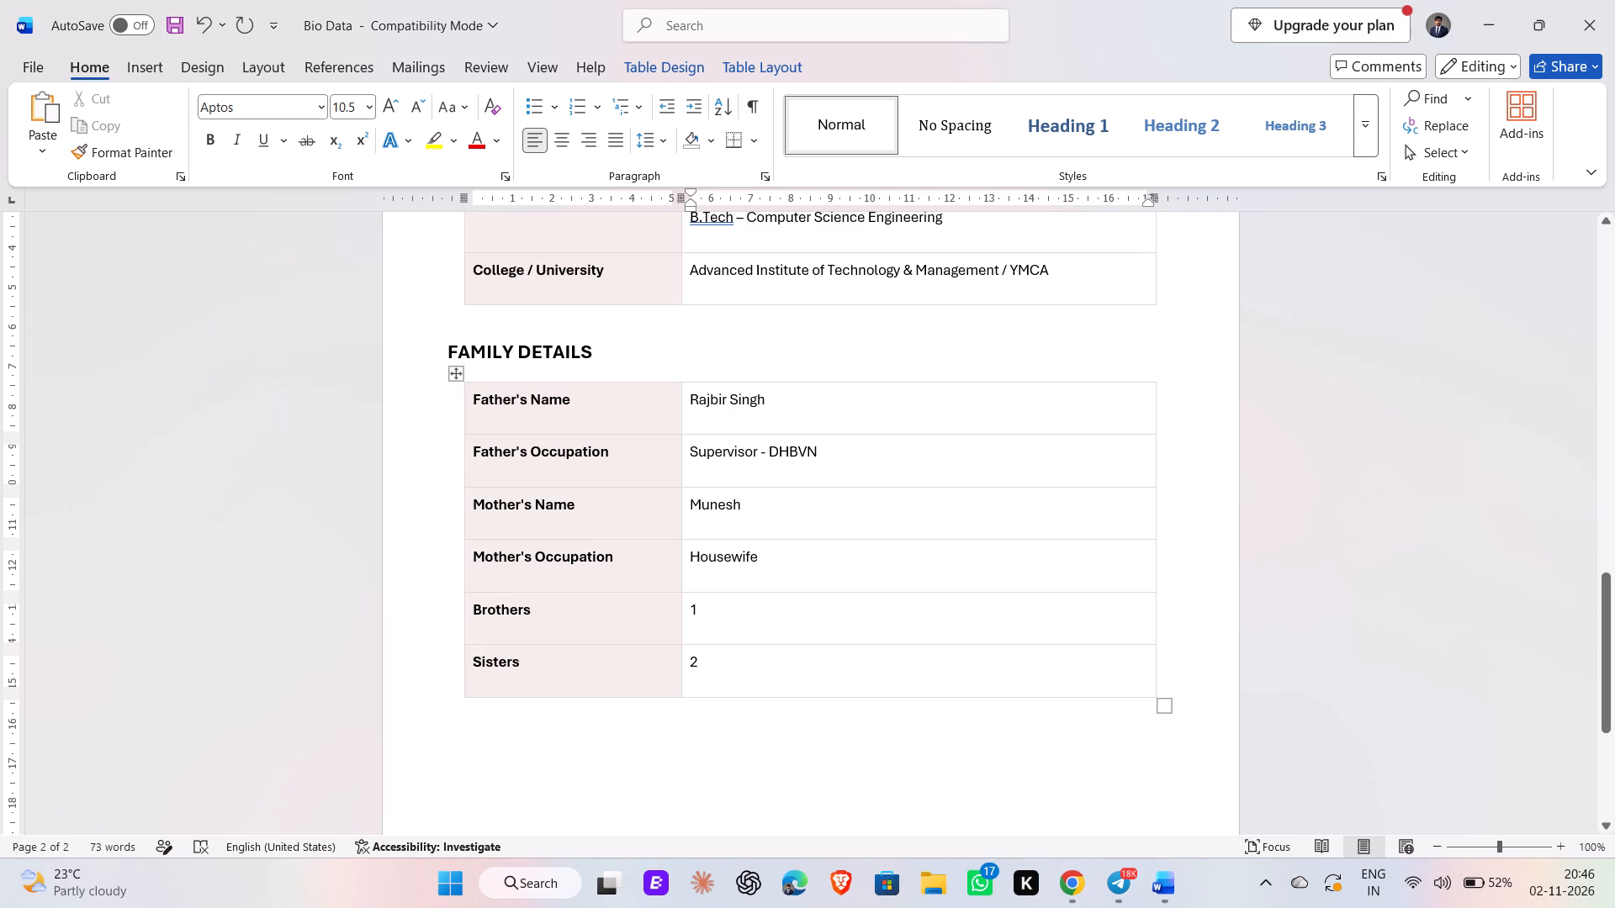
# Clear the Father's Occupation entry in the family details table, leaving its row in place.
pyautogui.click(829, 456)
pyautogui.press('BackSpace')
pyautogui.press('BackSpace')
pyautogui.press('BackSpace')
pyautogui.press('BackSpace')
pyautogui.press('BackSpace')
pyautogui.press('BackSpace')
pyautogui.press('BackSpace')
pyautogui.press('BackSpace')
pyautogui.press('BackSpace')
pyautogui.press('BackSpace')
pyautogui.press('BackSpace')
pyautogui.press('BackSpace')
pyautogui.press('BackSpace')
pyautogui.press('BackSpace')
pyautogui.press('BackSpace')
pyautogui.press('BackSpace')
pyautogui.press('BackSpace')
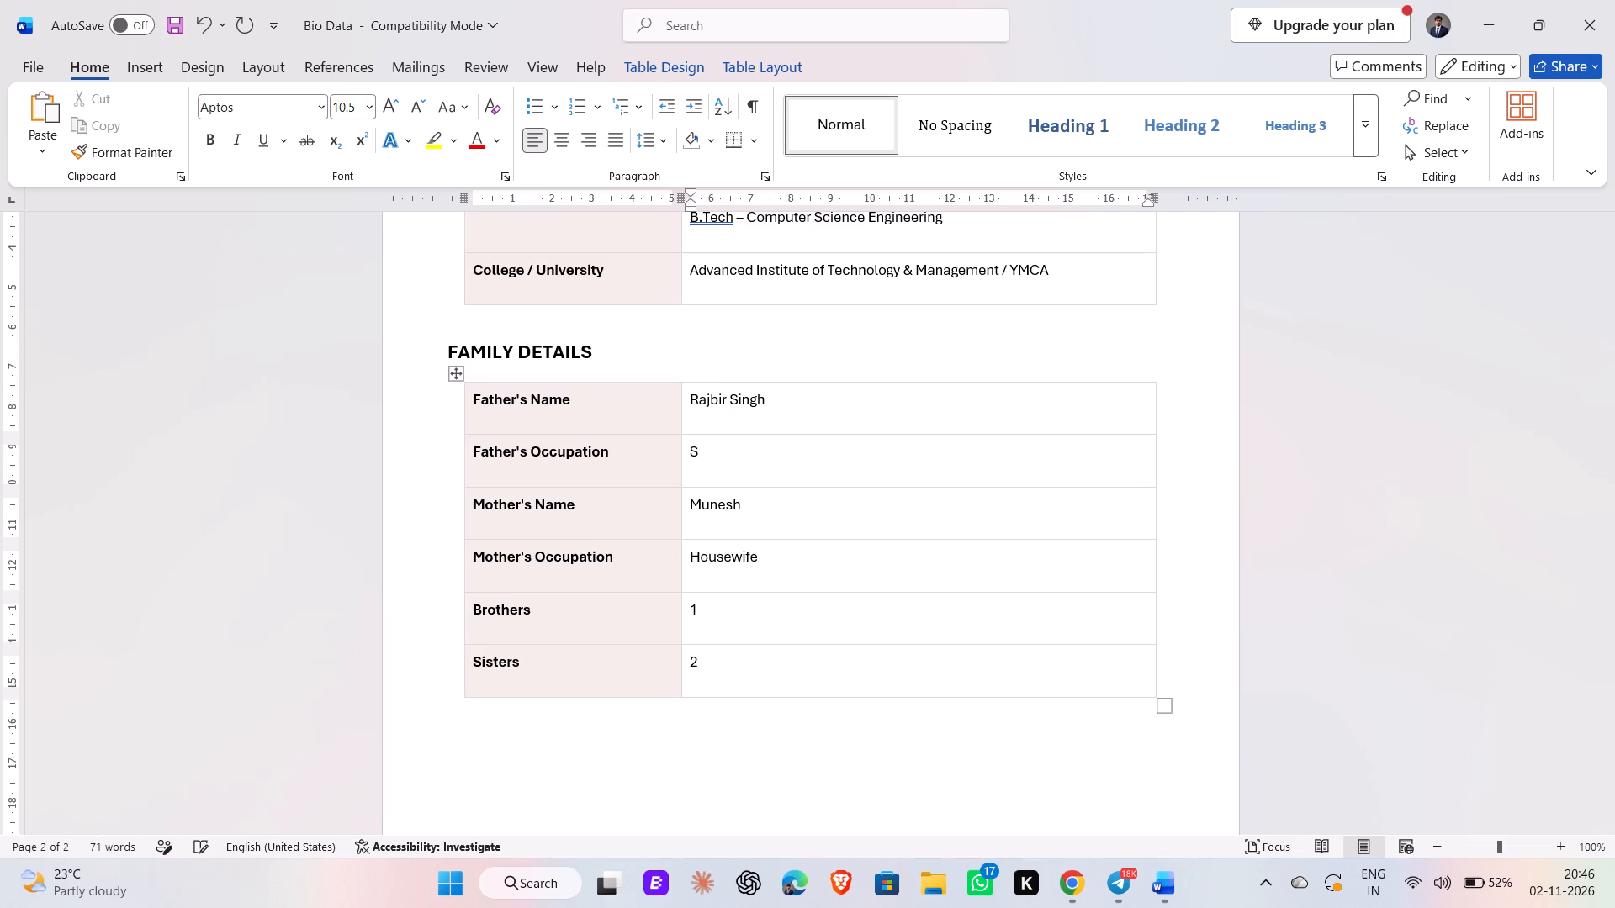
pyautogui.press('BackSpace')
# Add "( Delhi Police SI)" after the father's name in the family details table.
pyautogui.click(815, 393)
pyautogui.click(786, 408)
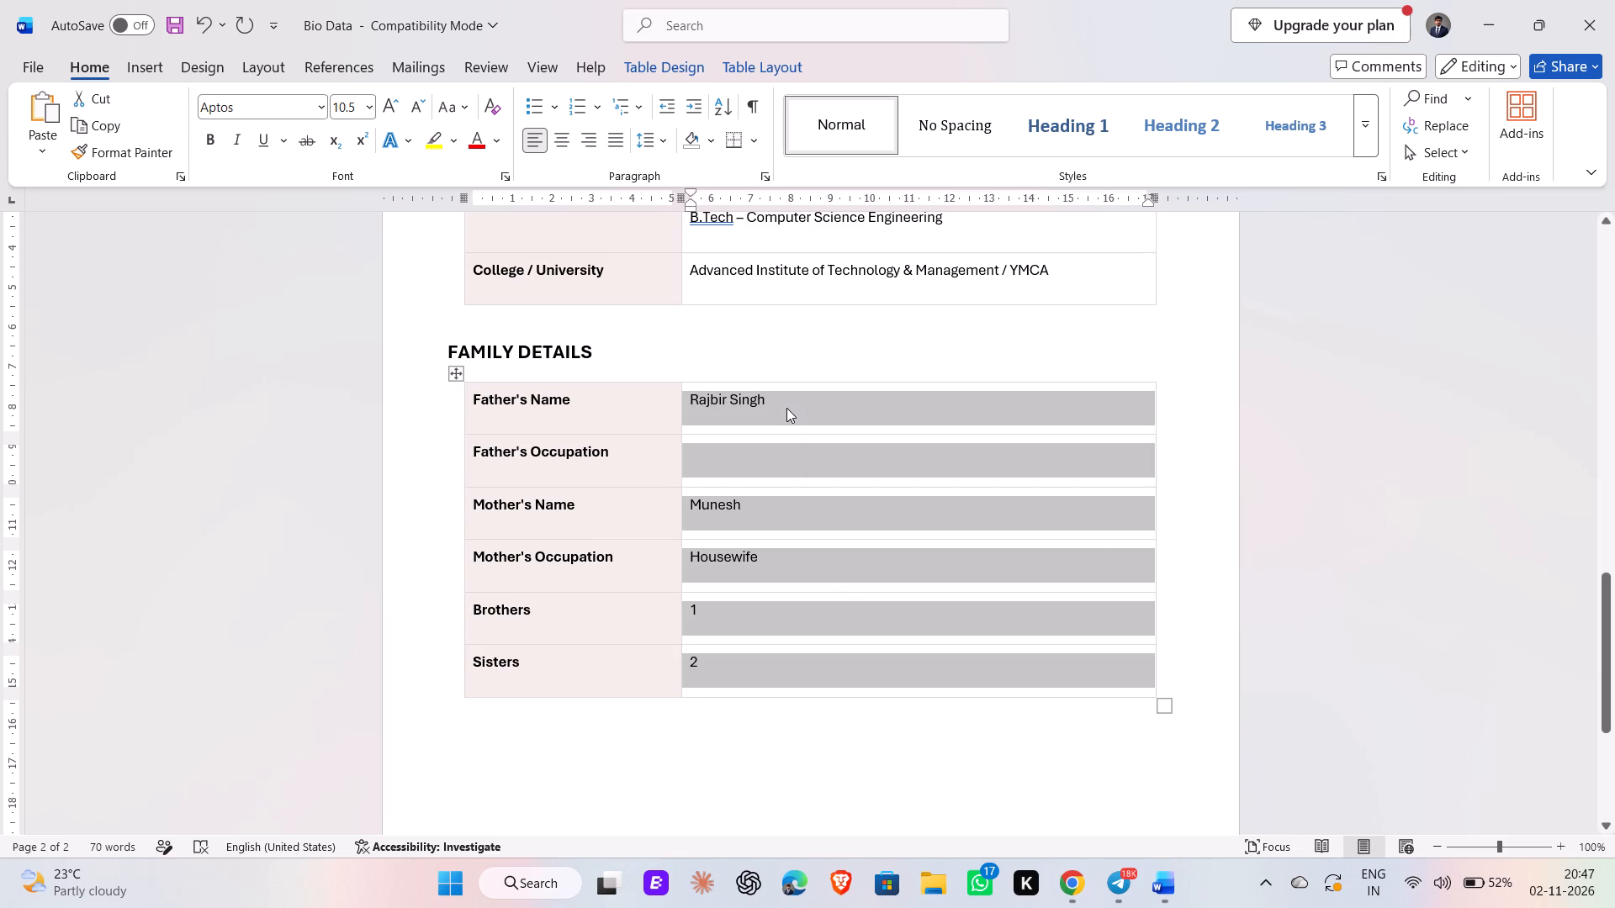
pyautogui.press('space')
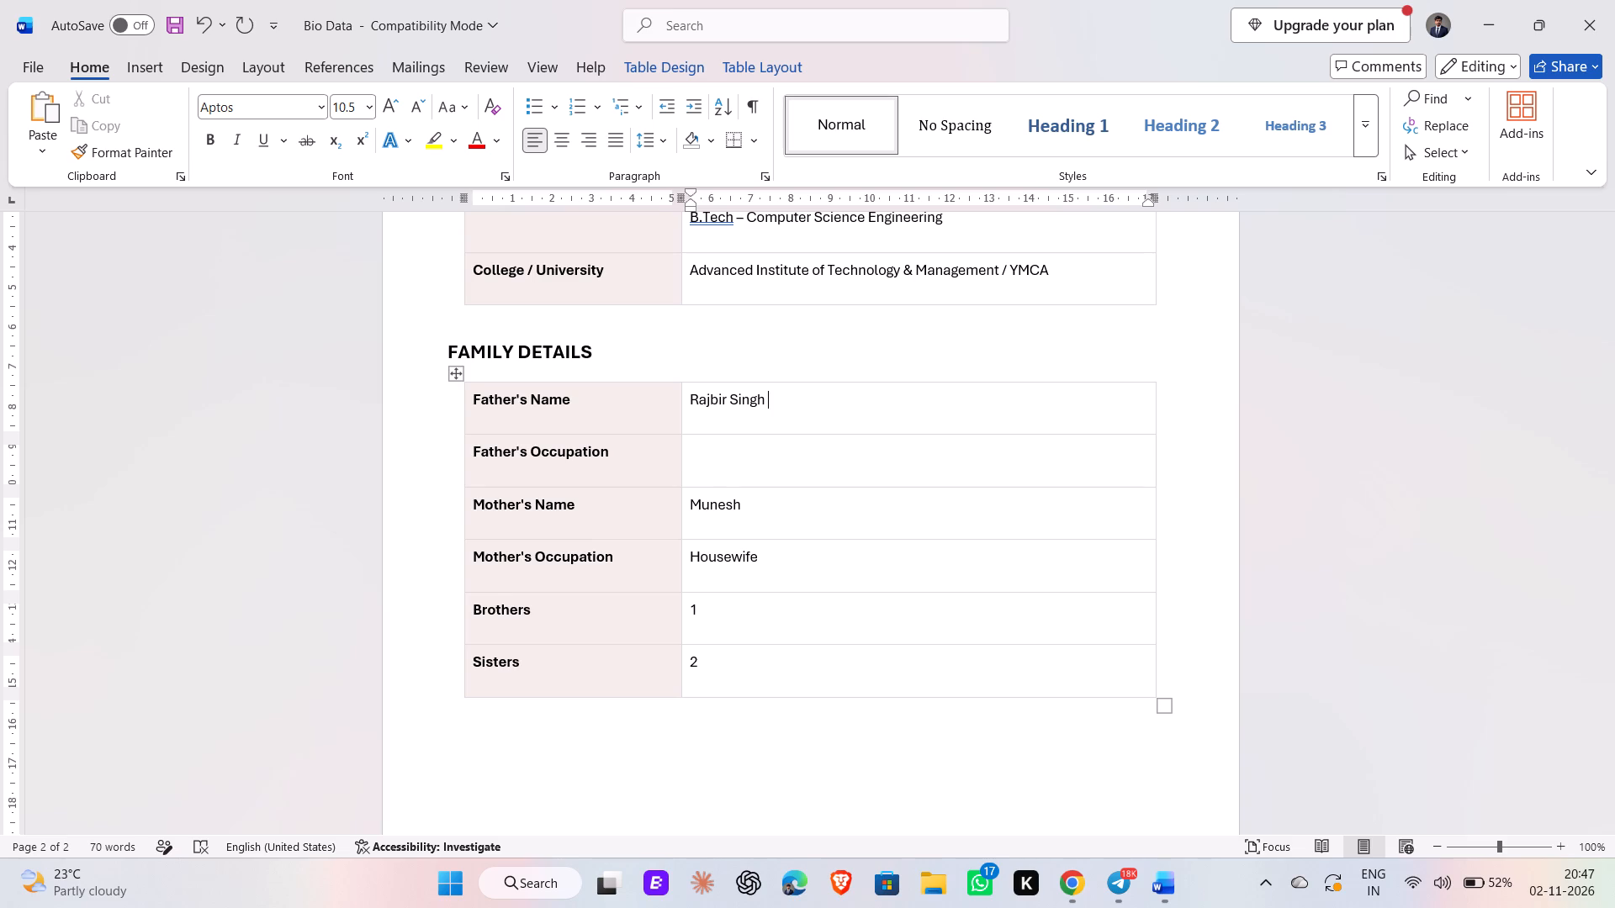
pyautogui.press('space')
pyautogui.hotkey('shift', '(')
pyautogui.hotkey('shift', ')')
pyautogui.press('Left')
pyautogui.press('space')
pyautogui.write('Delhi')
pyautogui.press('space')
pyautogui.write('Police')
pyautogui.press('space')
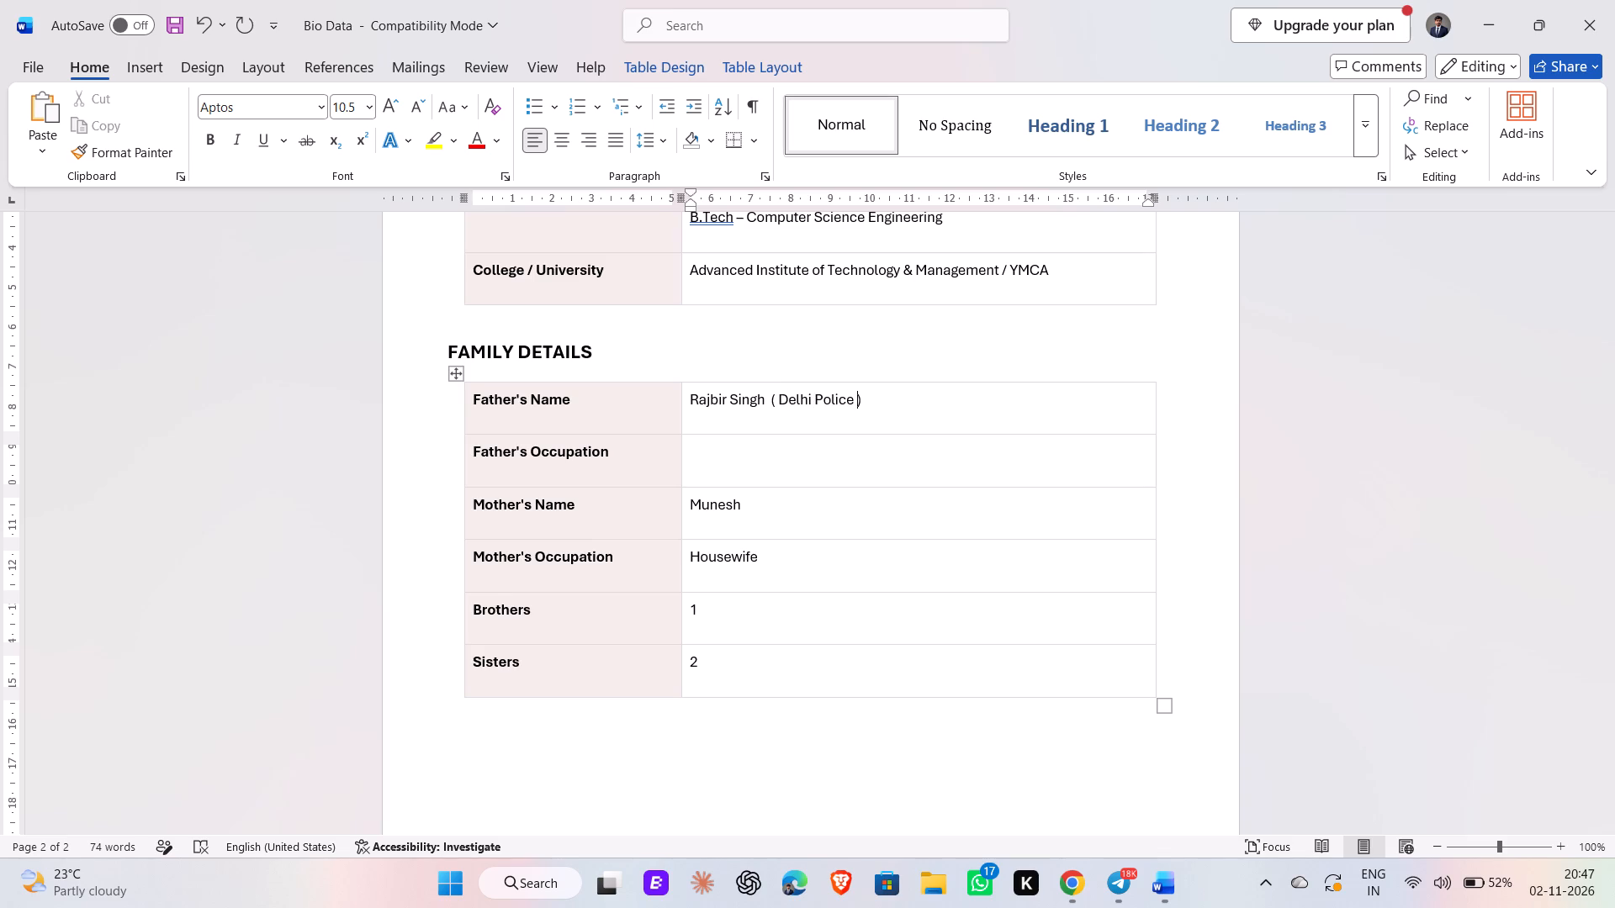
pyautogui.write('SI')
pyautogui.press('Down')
# Replace the Mother's Occupation entry in the family details table with "Chandbariya".
pyautogui.click(785, 518)
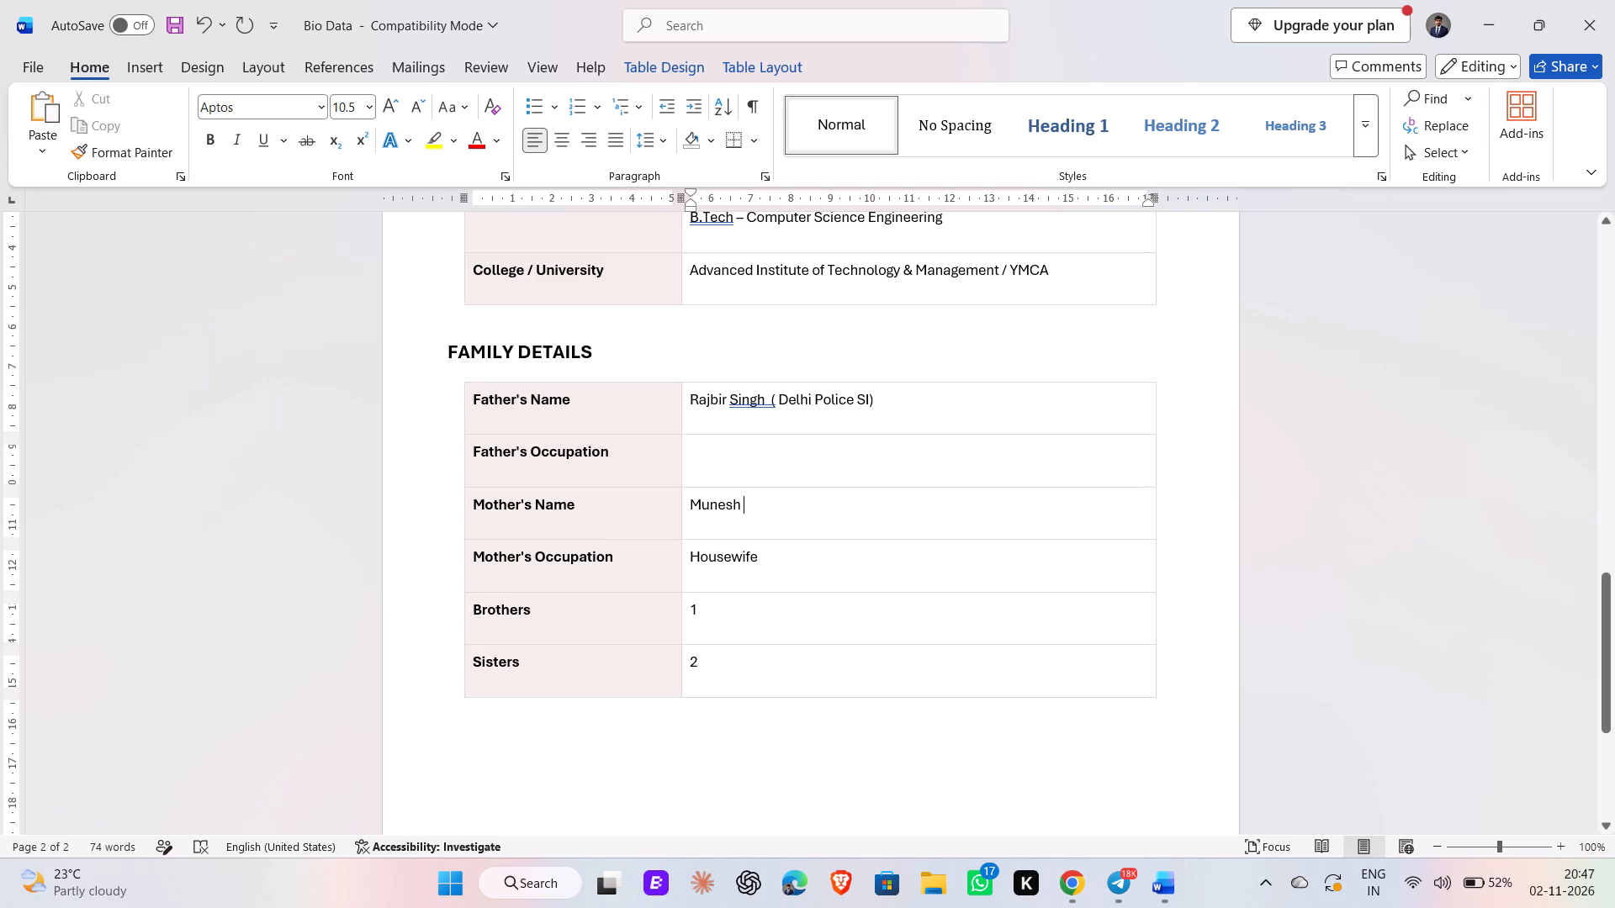
pyautogui.click(789, 570)
pyautogui.press('BackSpace')
pyautogui.press('BackSpace')
pyautogui.press('BackSpace')
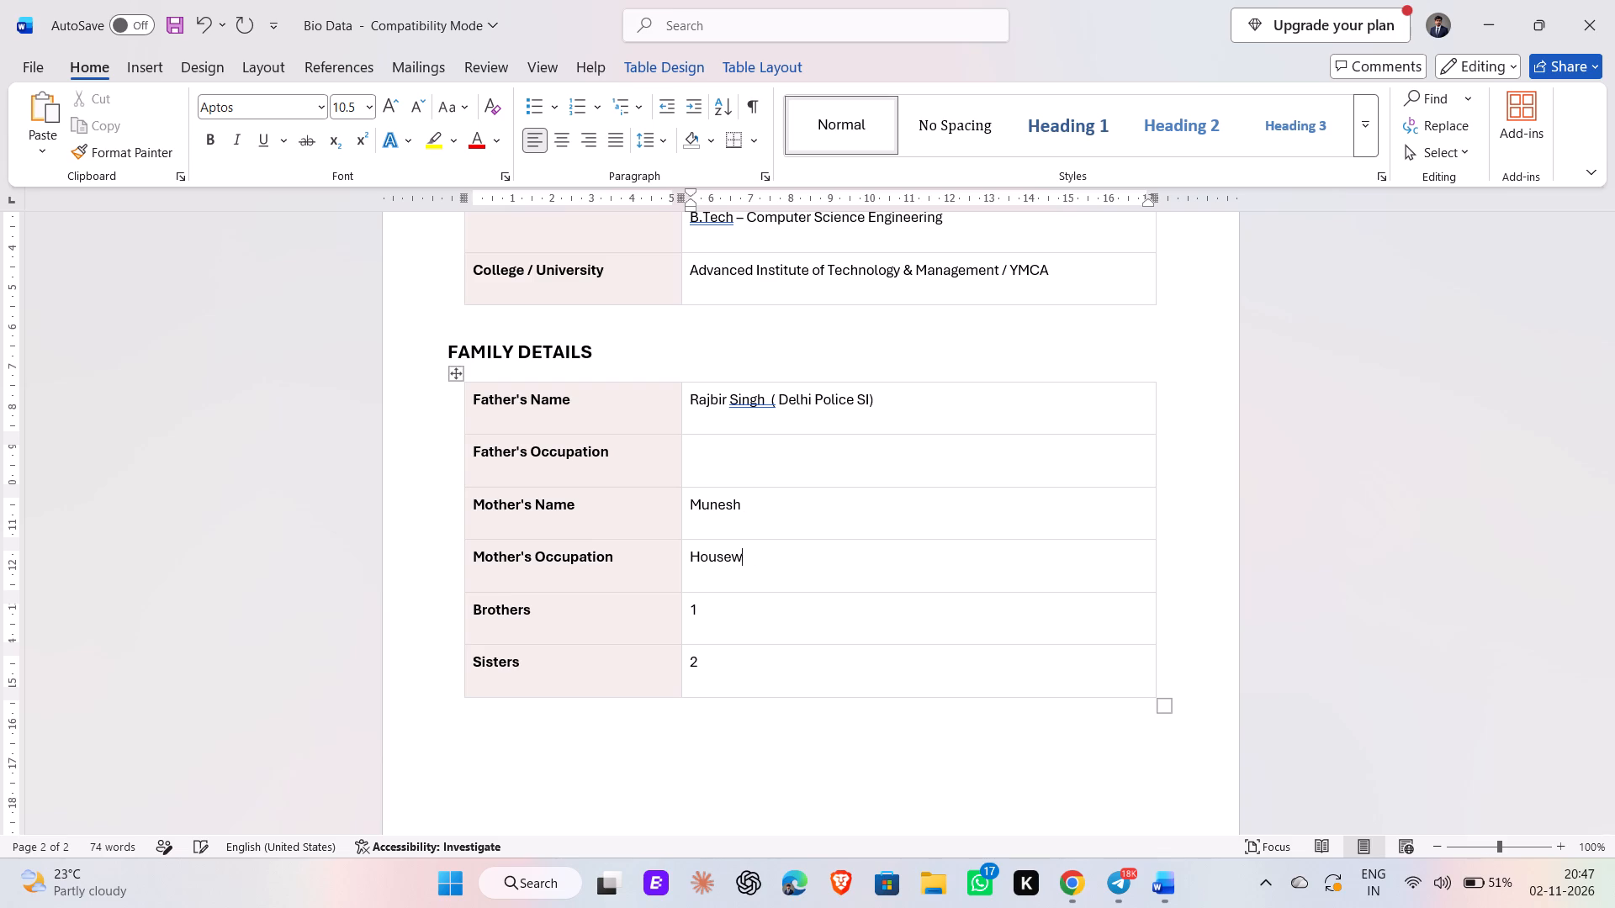
pyautogui.press('BackSpace')
pyautogui.press('BackSpace')
pyautogui.press('BackSpace')
pyautogui.press('BackSpace')
pyautogui.press('BackSpace')
pyautogui.press('BackSpace')
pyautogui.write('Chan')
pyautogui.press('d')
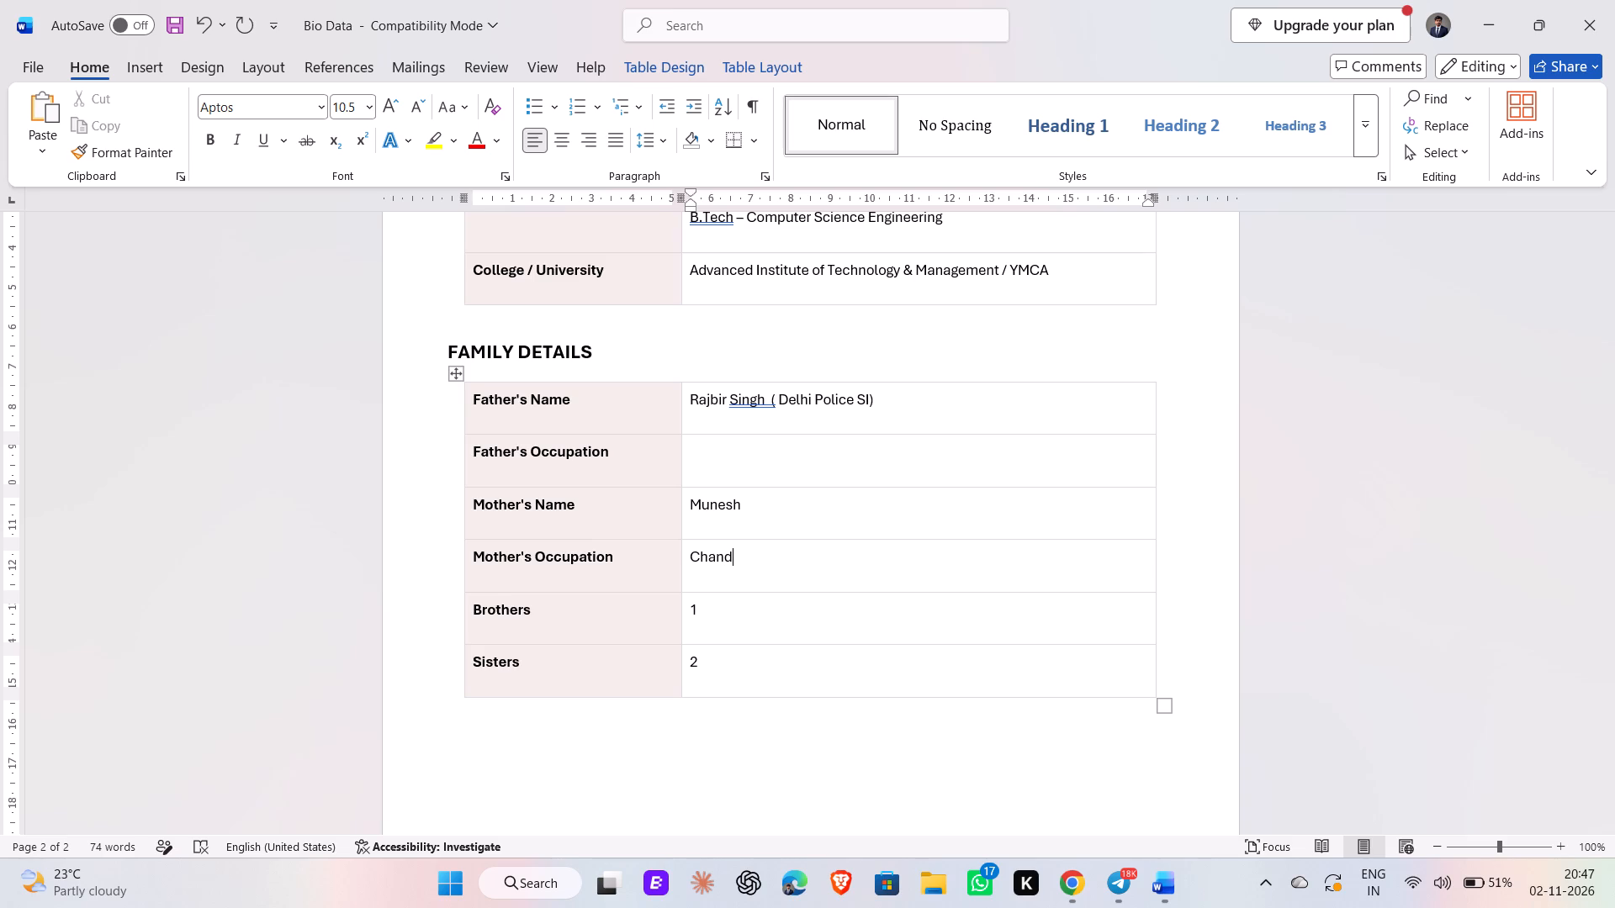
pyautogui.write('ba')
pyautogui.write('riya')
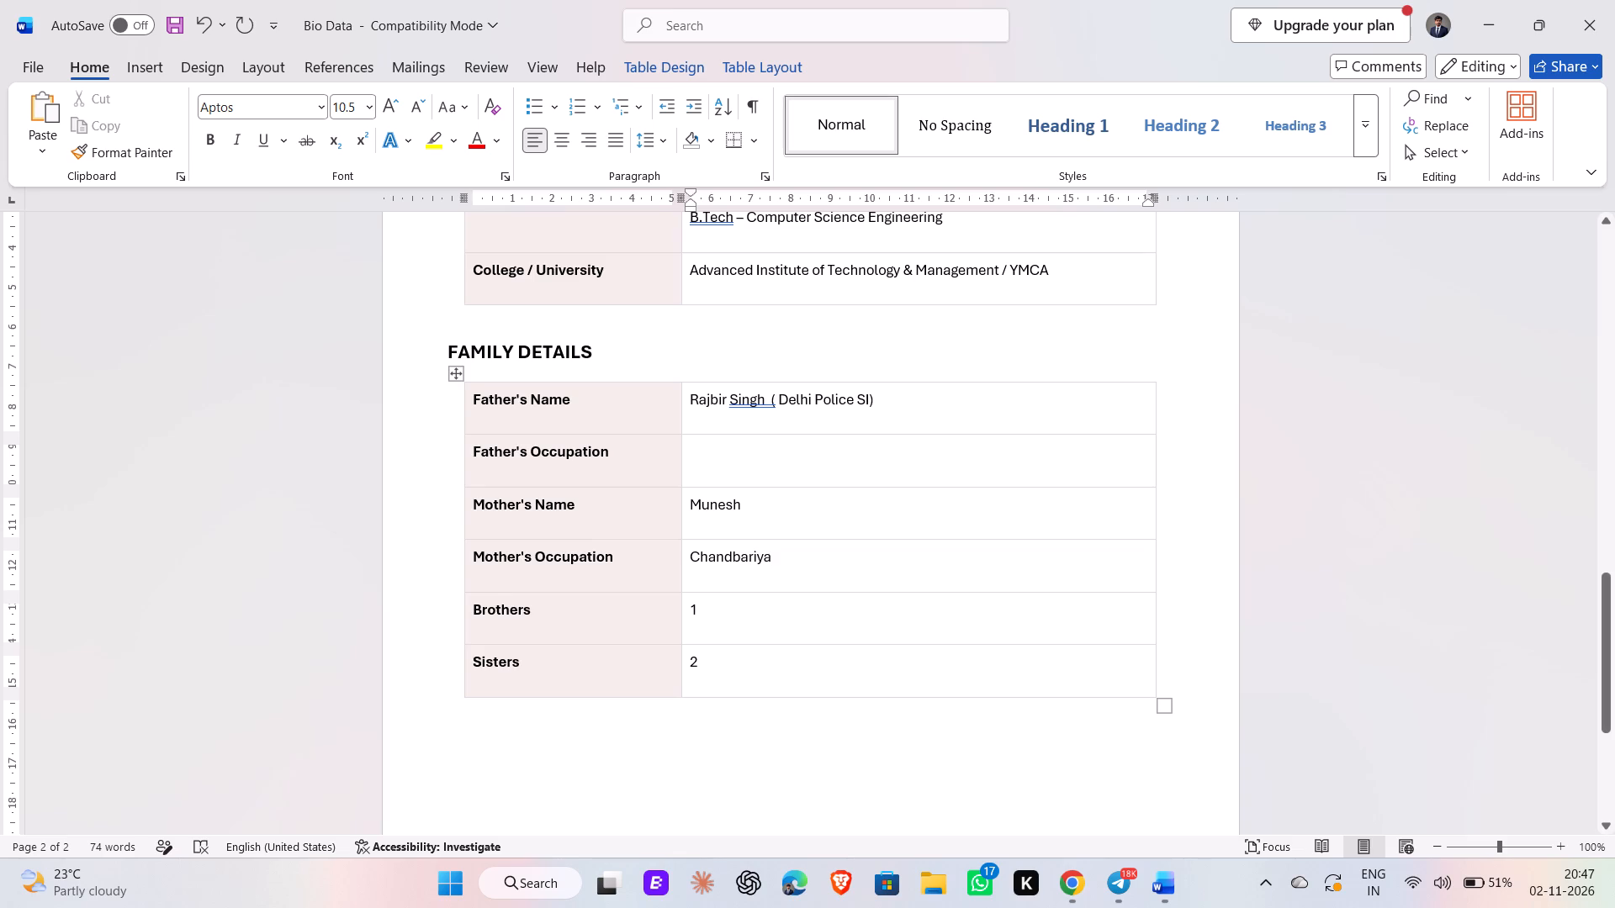
# Change the Mother's Occupation row label in the family details table to "Gotra".
pyautogui.click(624, 560)
pyautogui.press('BackSpace')
pyautogui.press('BackSpace')
pyautogui.press('BackSpace')
pyautogui.press('BackSpace')
pyautogui.press('BackSpace')
pyautogui.press('BackSpace')
pyautogui.press('BackSpace')
pyautogui.press('BackSpace')
pyautogui.press('BackSpace')
pyautogui.press('BackSpace')
pyautogui.press('BackSpace')
pyautogui.press('BackSpace')
pyautogui.press('BackSpace')
pyautogui.press('BackSpace')
pyautogui.press('BackSpace')
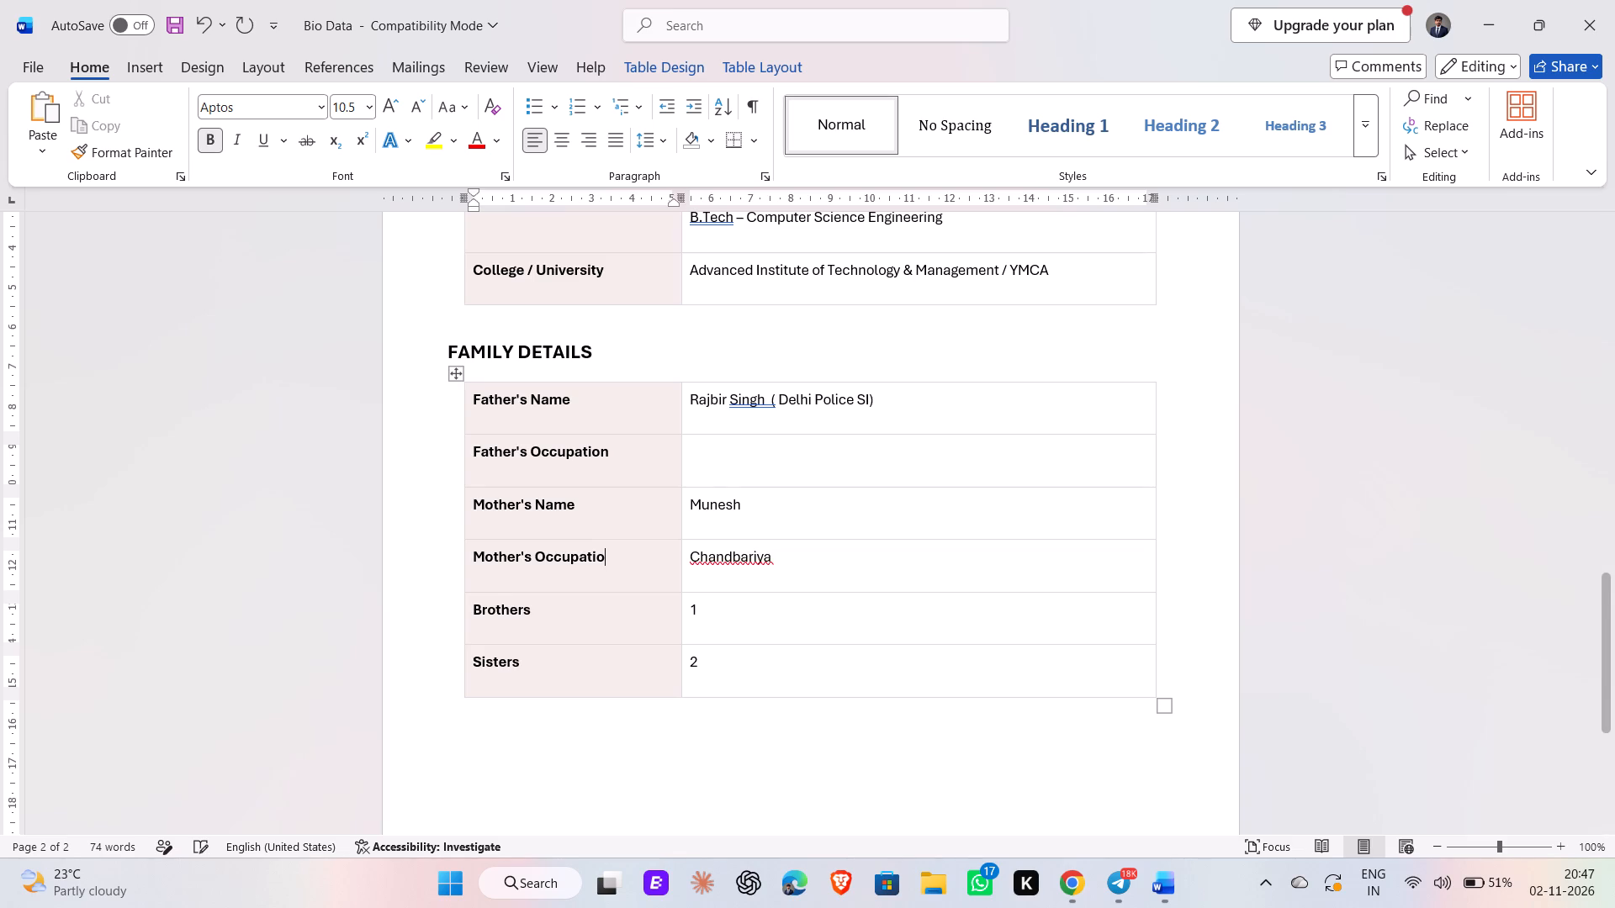
pyautogui.press('BackSpace')
pyautogui.press('BackSpace')
pyautogui.press('BackSpace')
pyautogui.press('BackSpace')
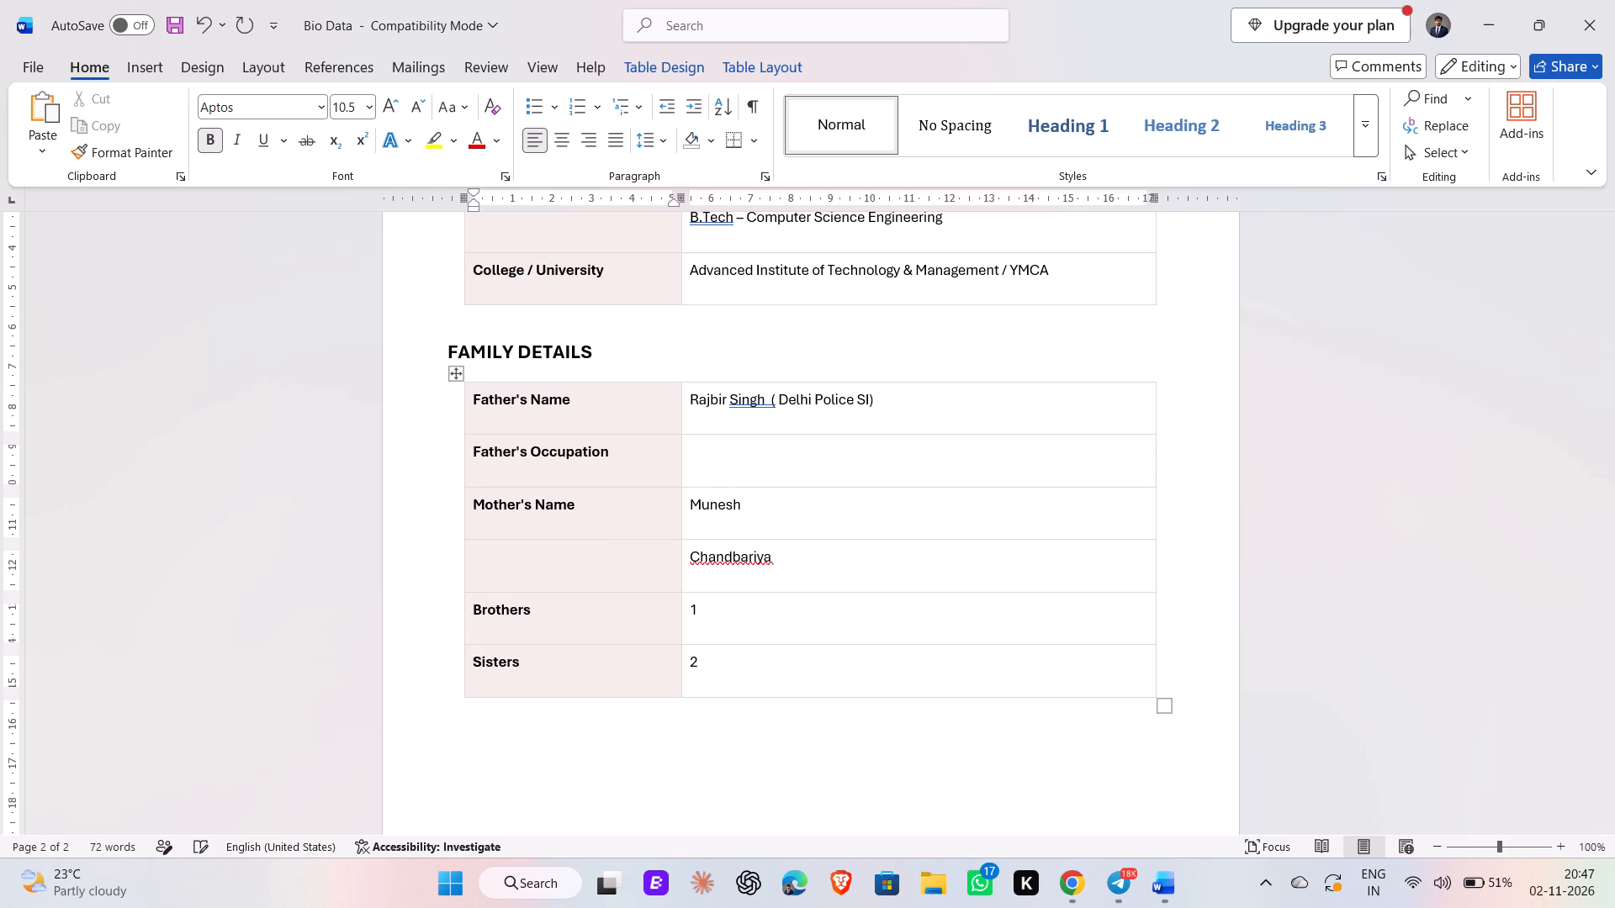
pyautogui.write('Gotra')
# Delete the Father's Occupation label in the family details table, leaving its row empty.
pyautogui.click(616, 455)
pyautogui.press('BackSpace')
pyautogui.press('BackSpace')
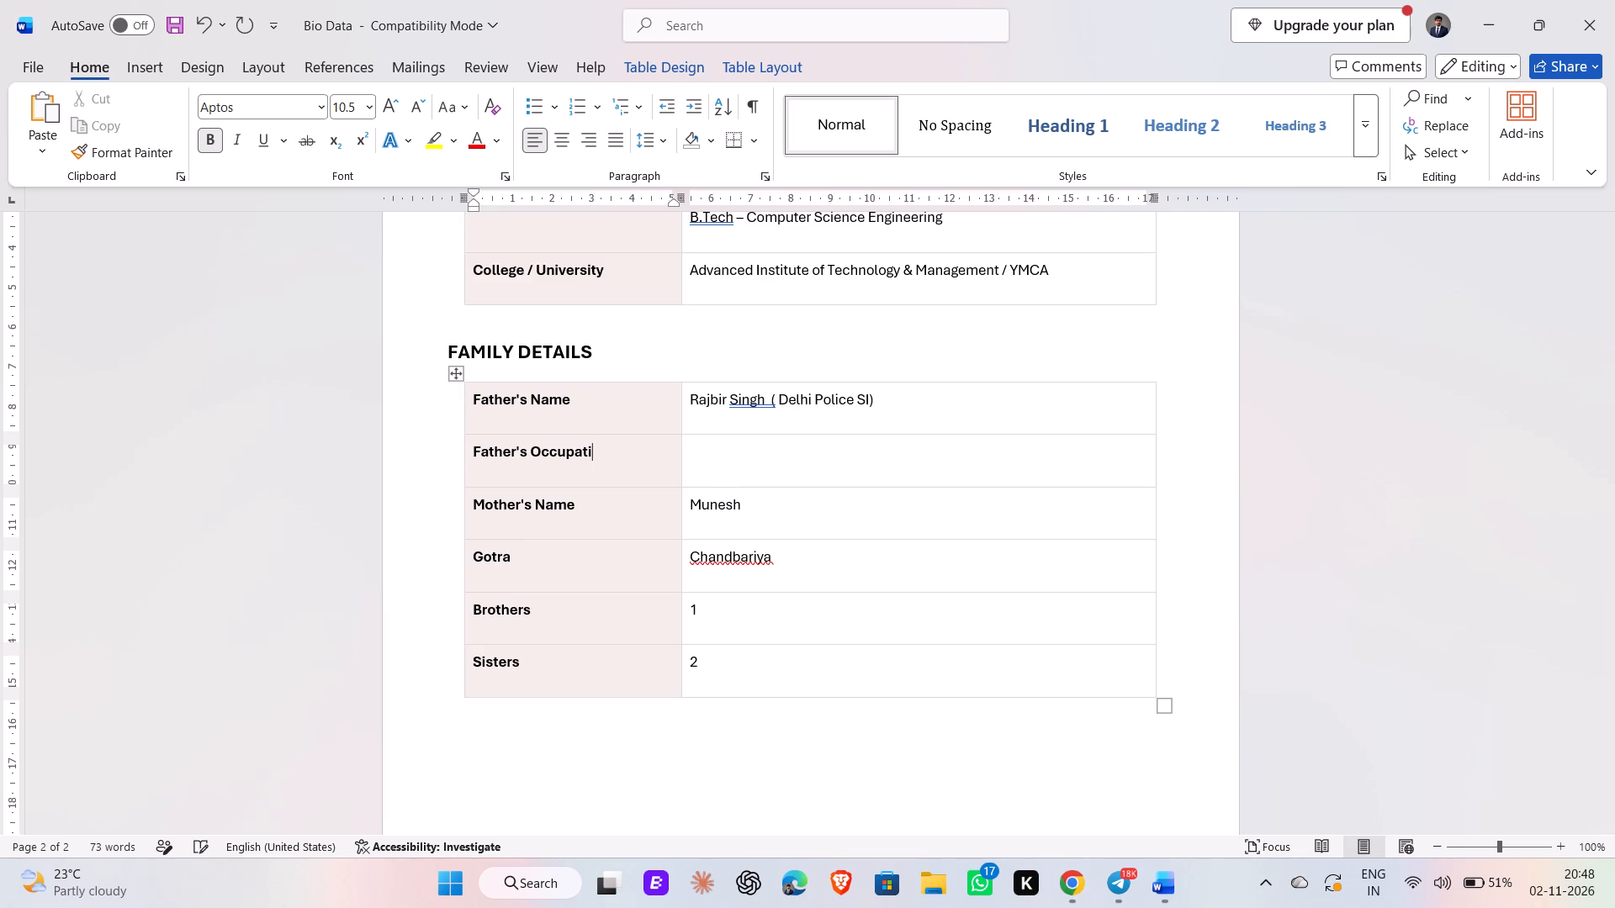
pyautogui.press('BackSpace')
pyautogui.press('BackSpace')
pyautogui.press('BackSpace')
pyautogui.press('BackSpace')
pyautogui.press('BackSpace')
pyautogui.press('BackSpace')
pyautogui.press('BackSpace')
pyautogui.press('BackSpace')
pyautogui.press('BackSpace')
pyautogui.press('BackSpace')
pyautogui.press('BackSpace')
pyautogui.press('BackSpace')
pyautogui.press('BackSpace')
pyautogui.press('BackSpace')
pyautogui.press('BackSpace')
pyautogui.press('BackSpace')
pyautogui.press('BackSpace')
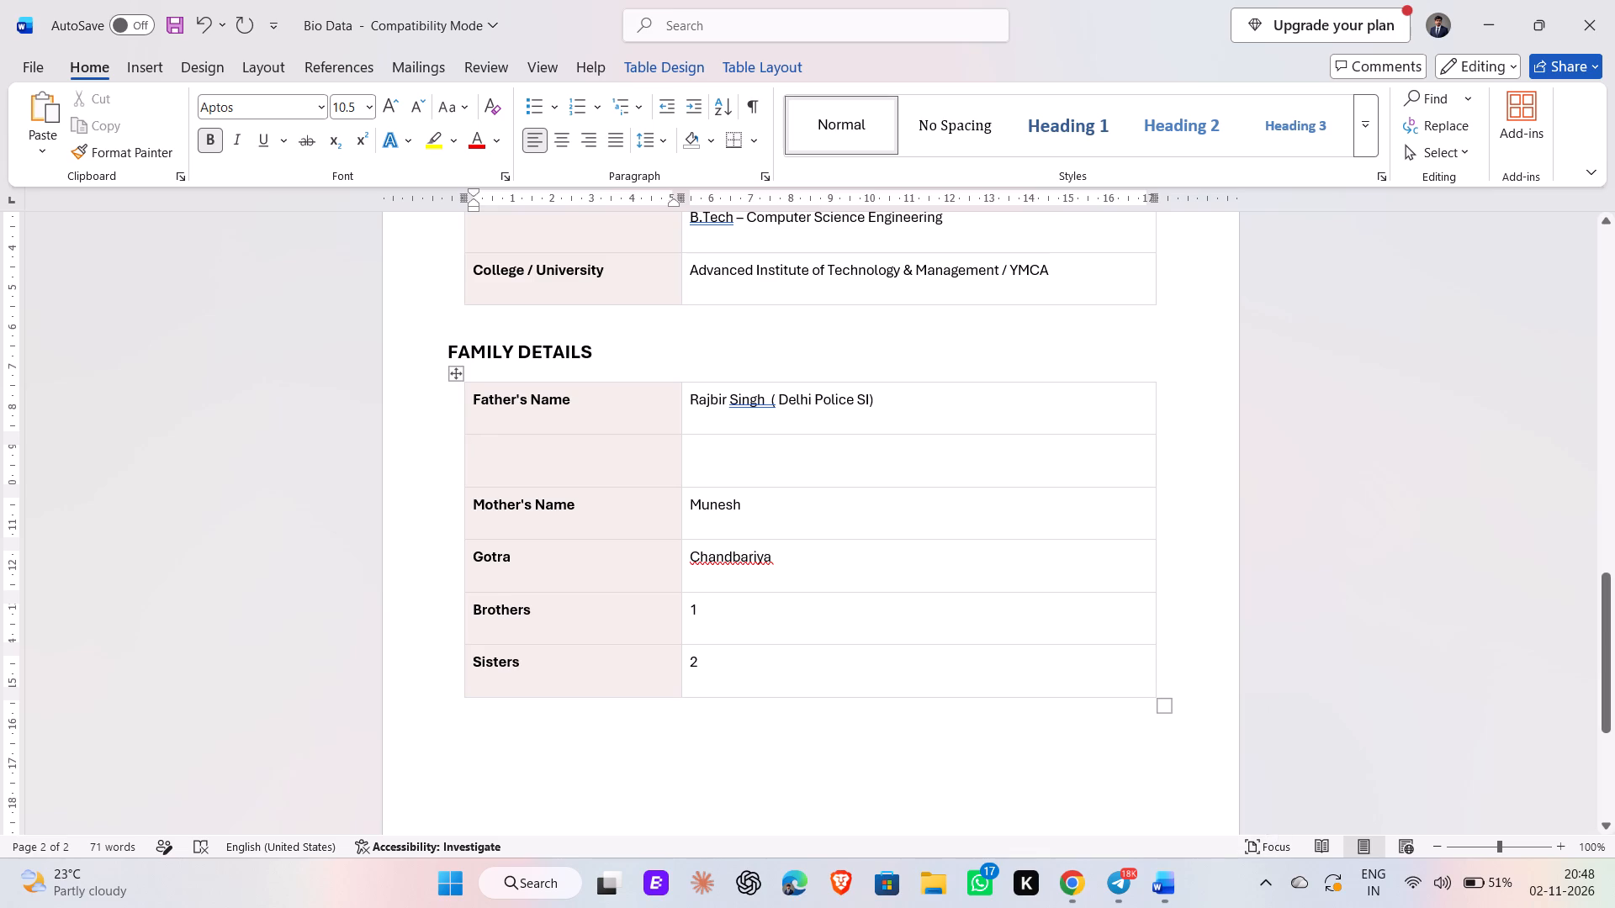
# Review the photo, personal details, education and family details sections across both pages of the document.
pyautogui.scroll(1, 585, 492)
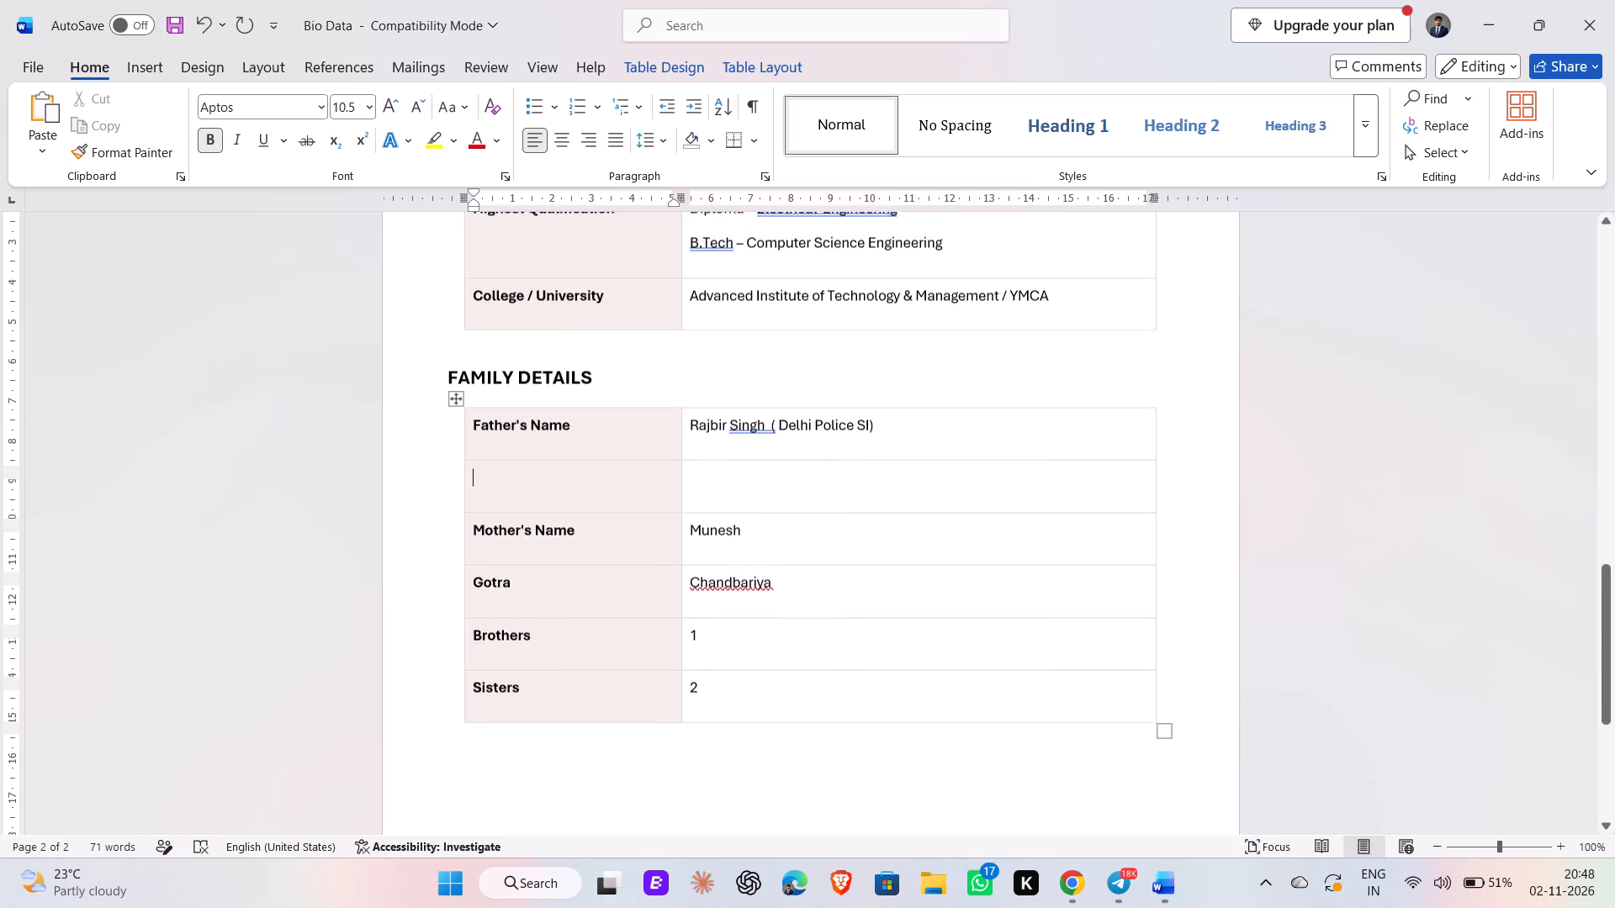
pyautogui.scroll(2, 585, 492)
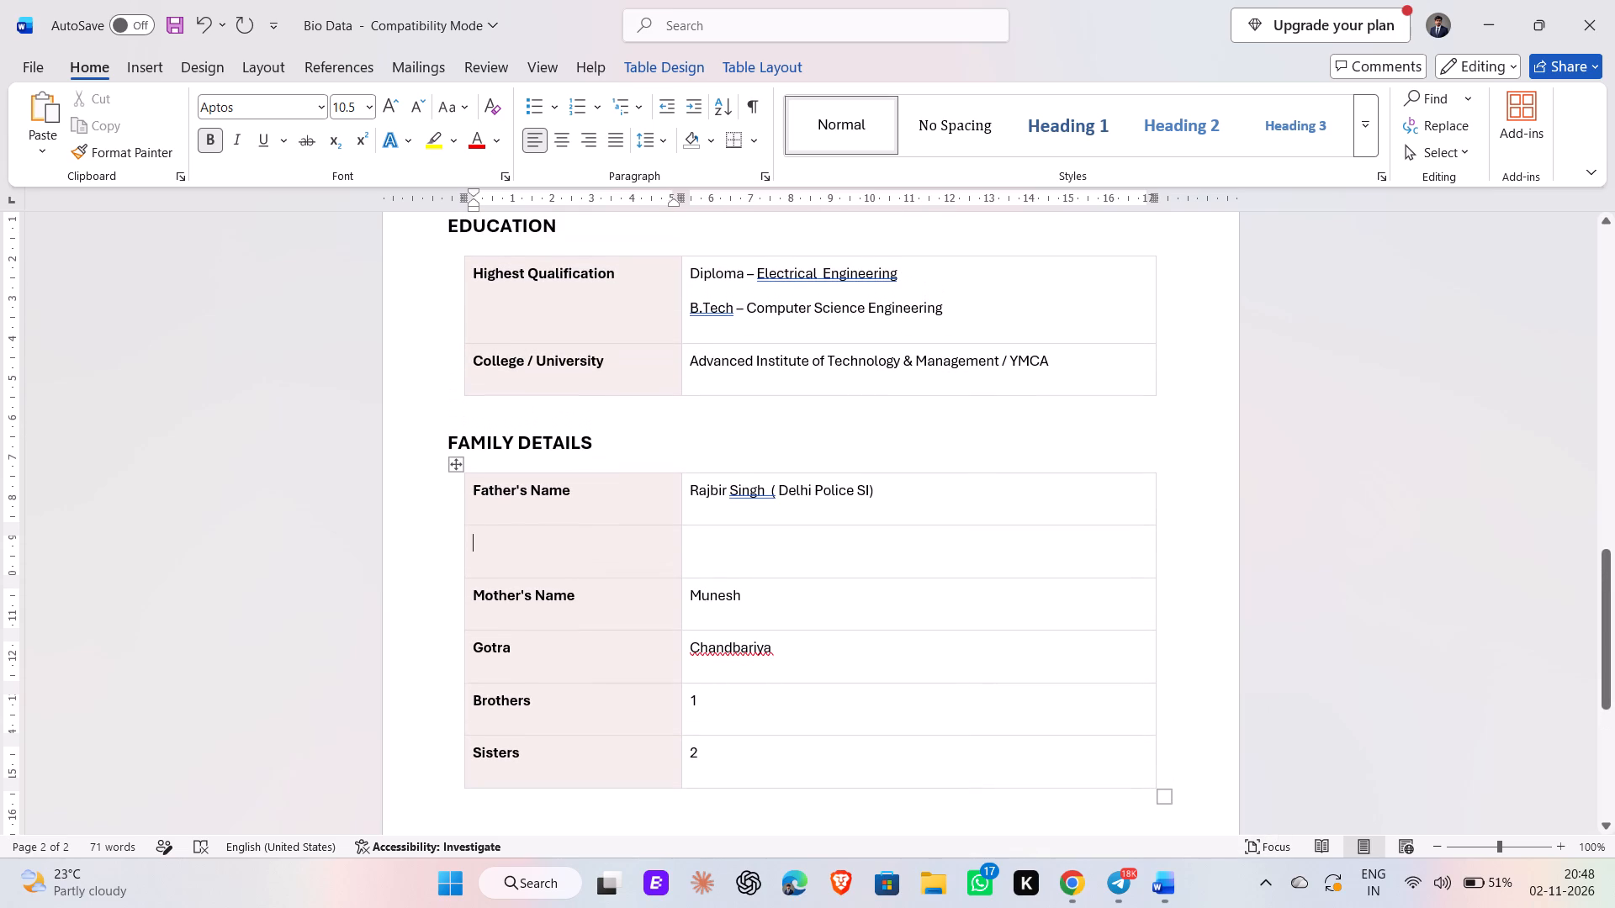
pyautogui.scroll(4, 585, 492)
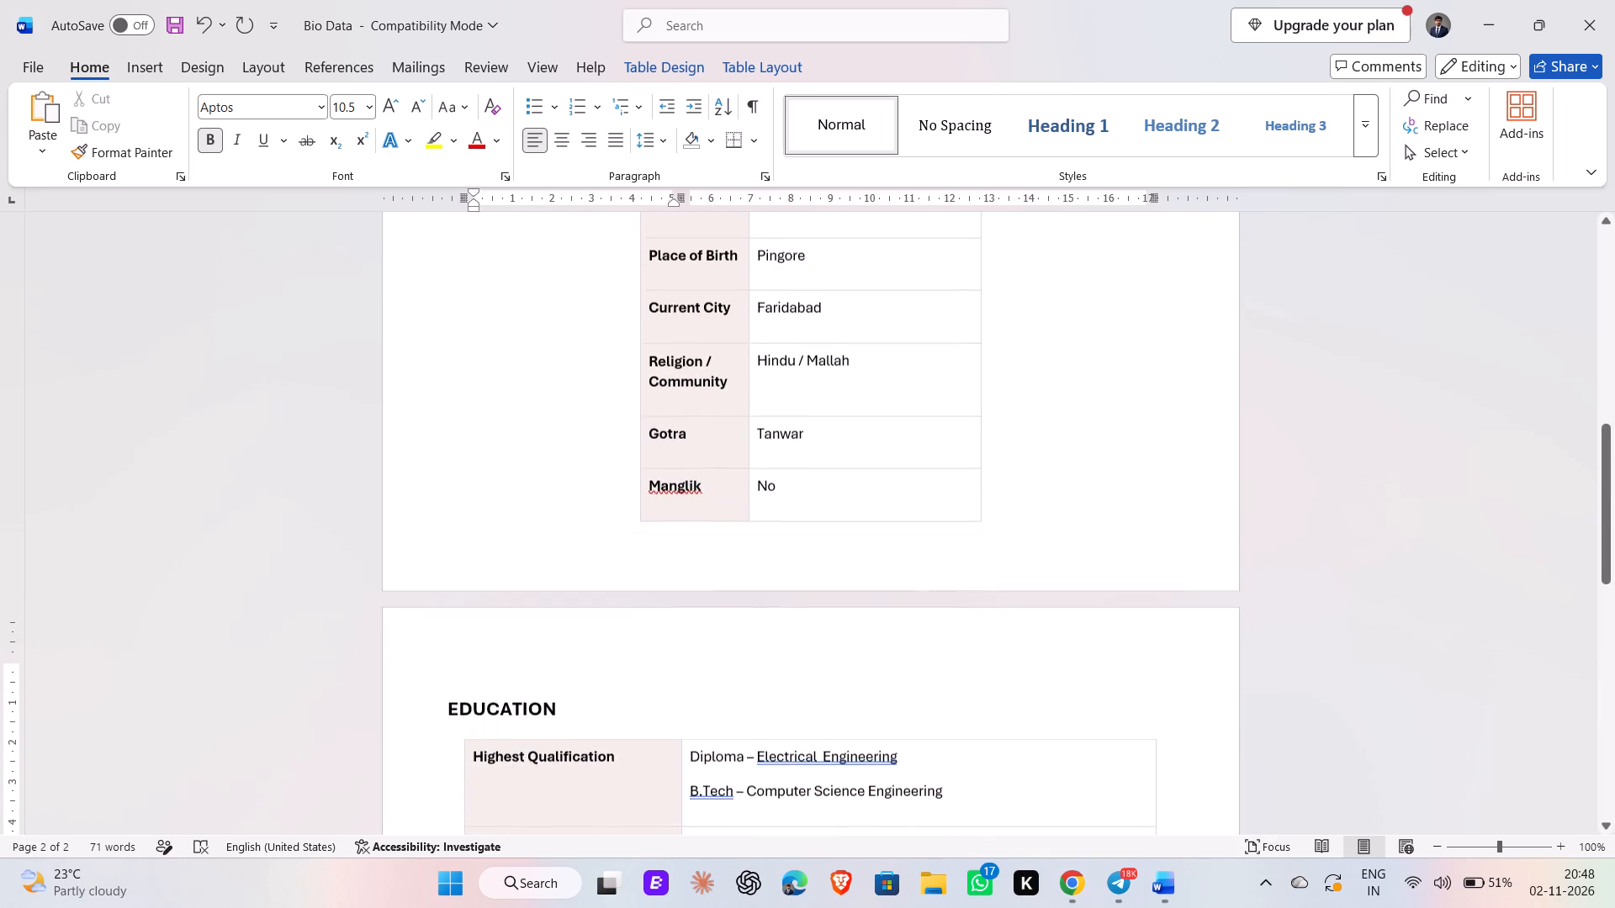
pyautogui.scroll(2, 585, 492)
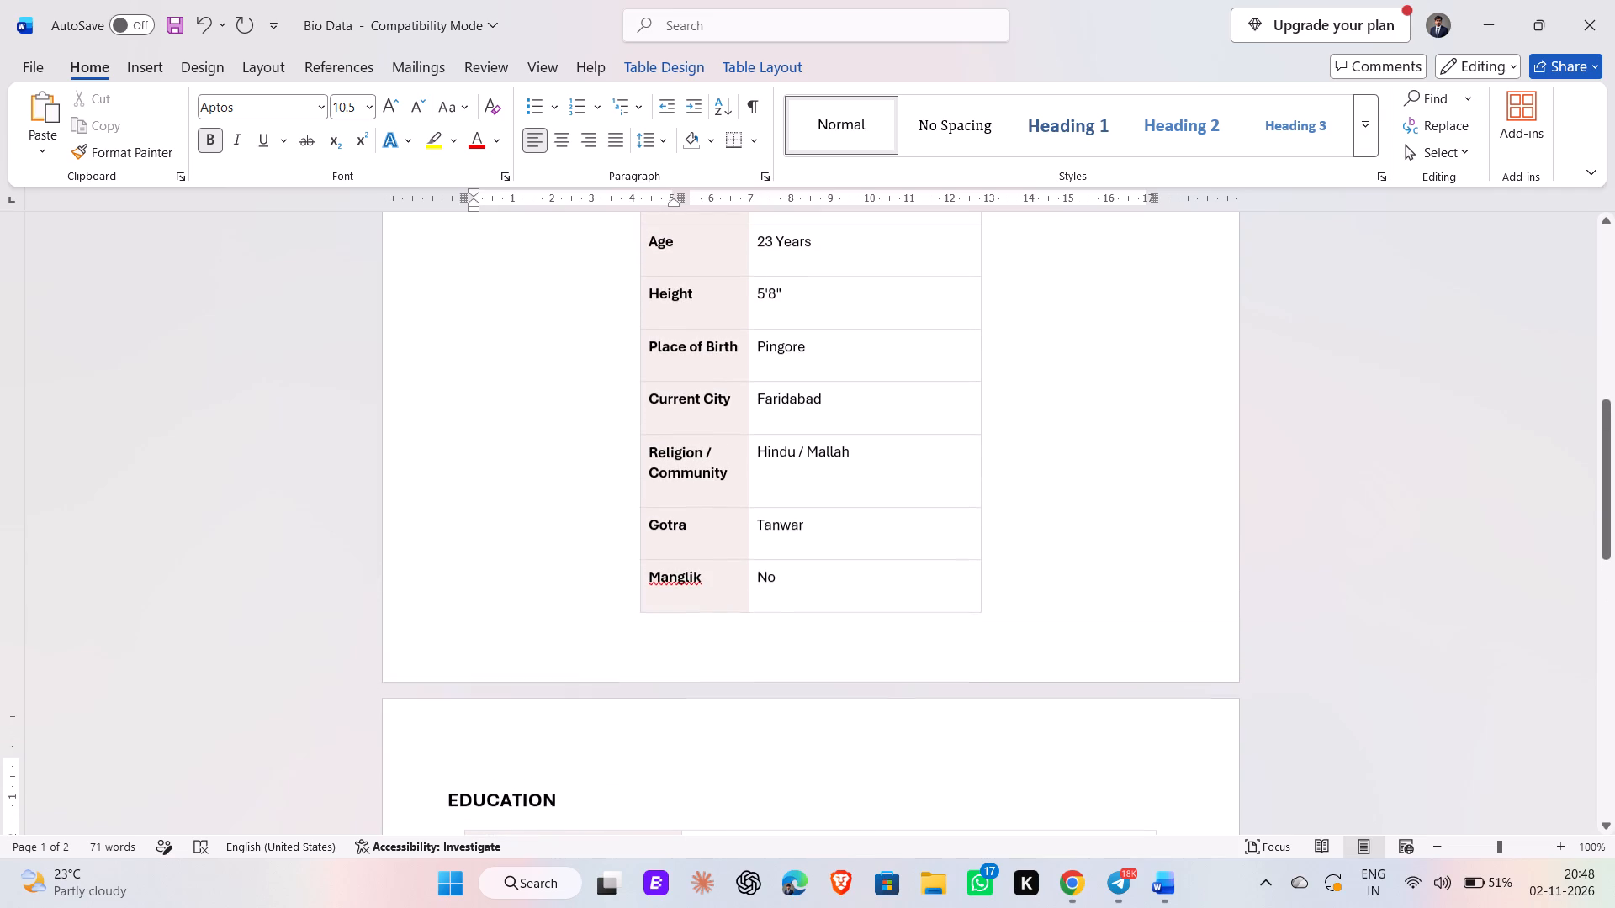
pyautogui.scroll(2, 585, 492)
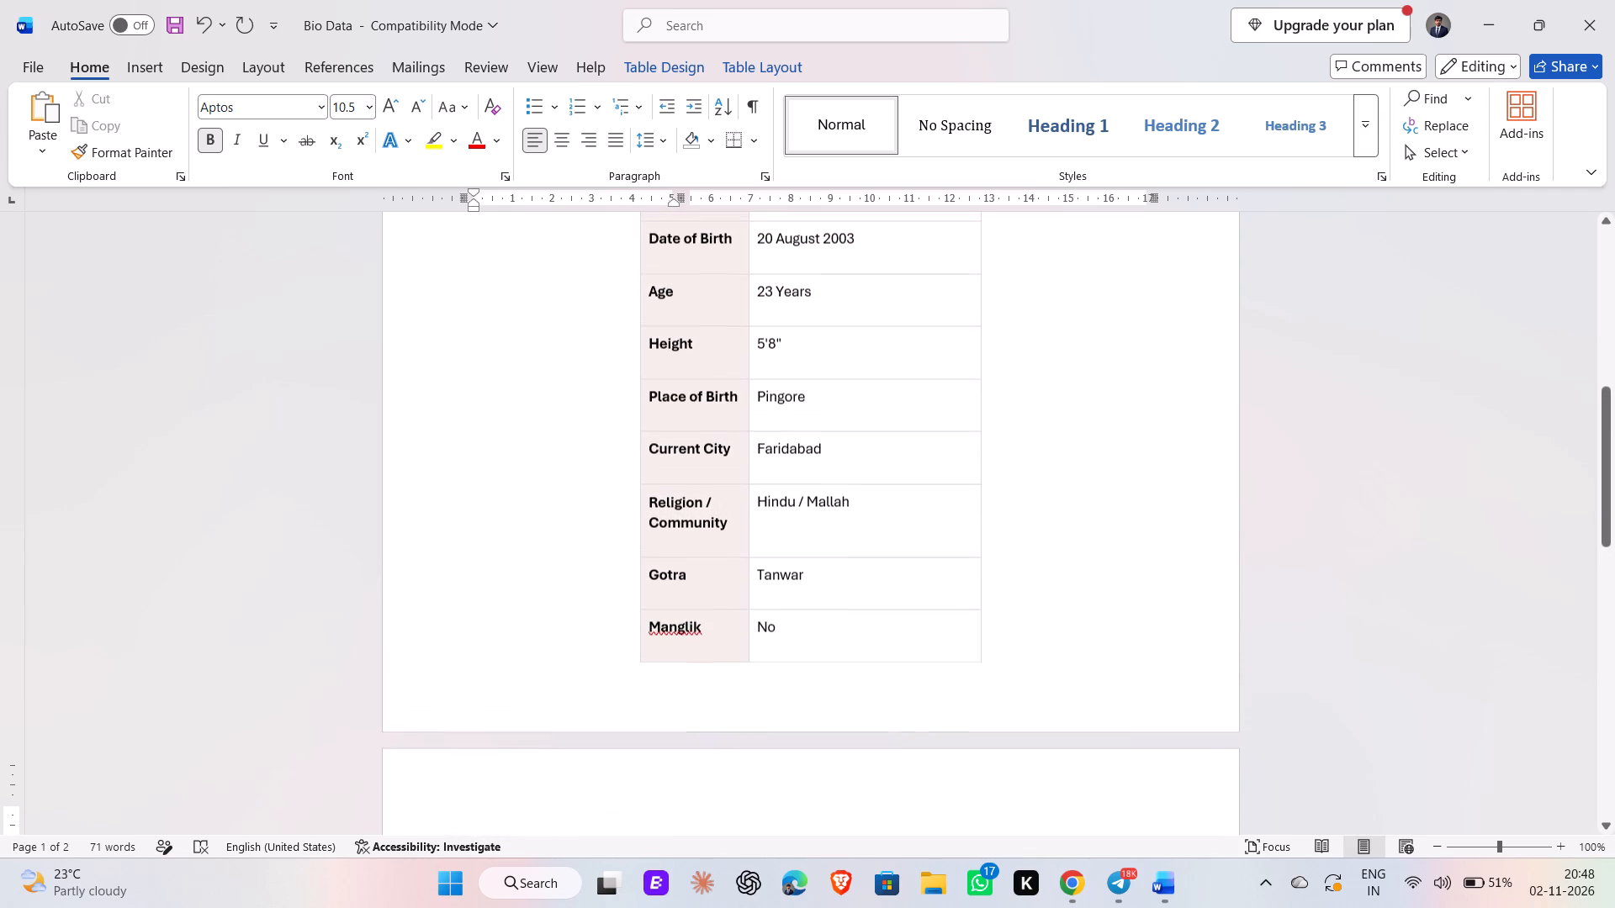
pyautogui.scroll(2, 585, 492)
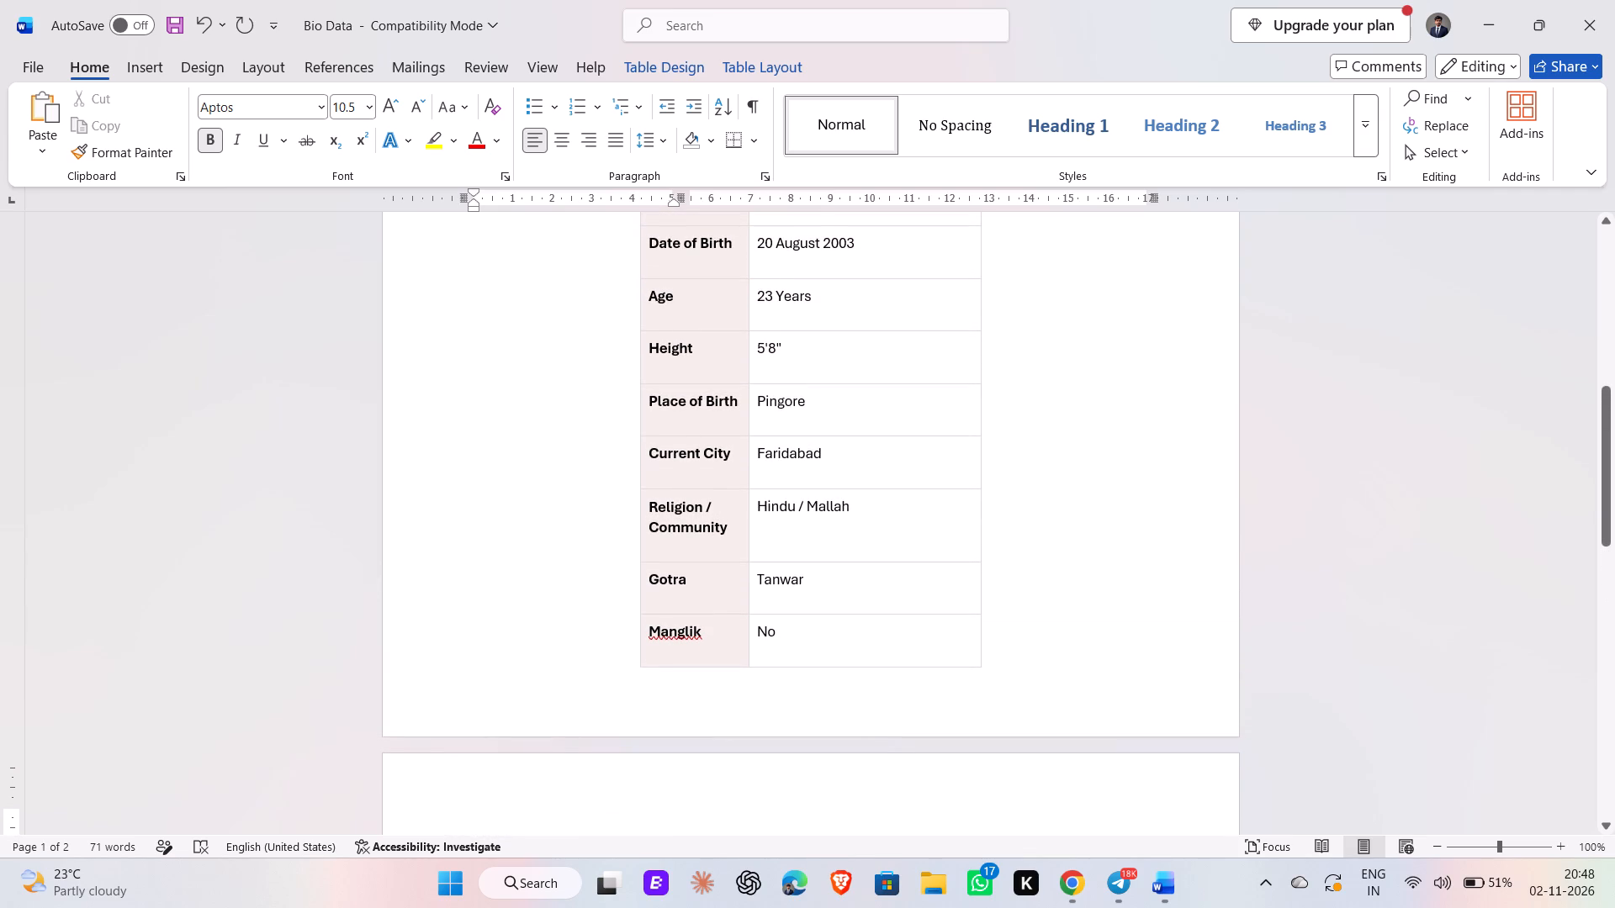
pyautogui.scroll(2, 585, 492)
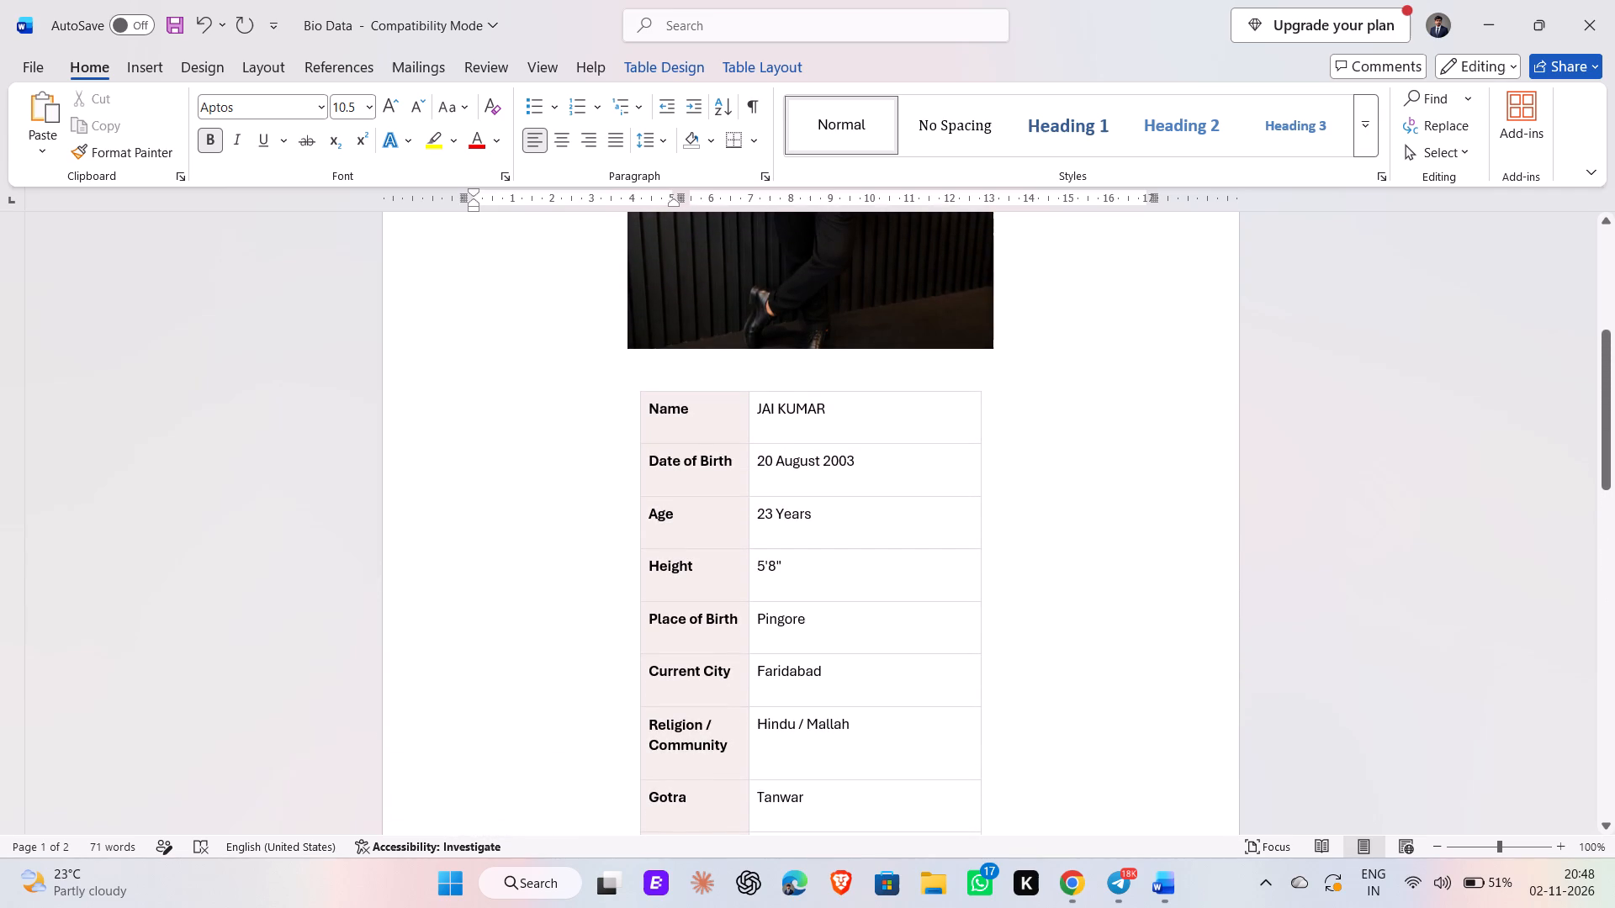
pyautogui.scroll(5, 585, 492)
pyautogui.scroll(-3, 585, 492)
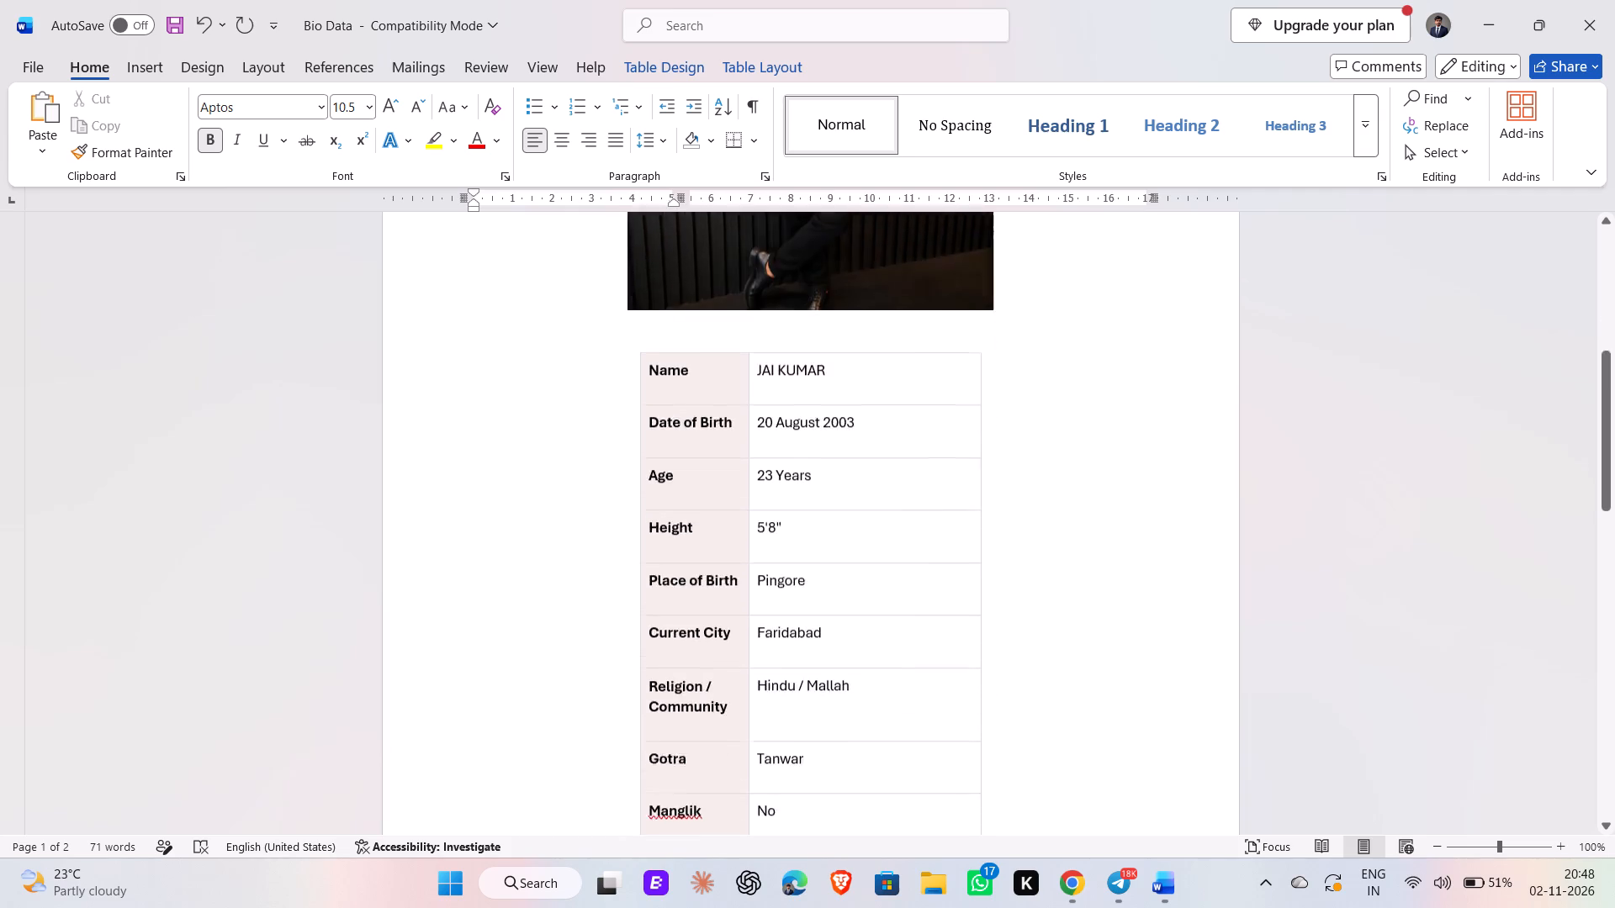
pyautogui.scroll(-6, 585, 492)
pyautogui.scroll(2, 585, 492)
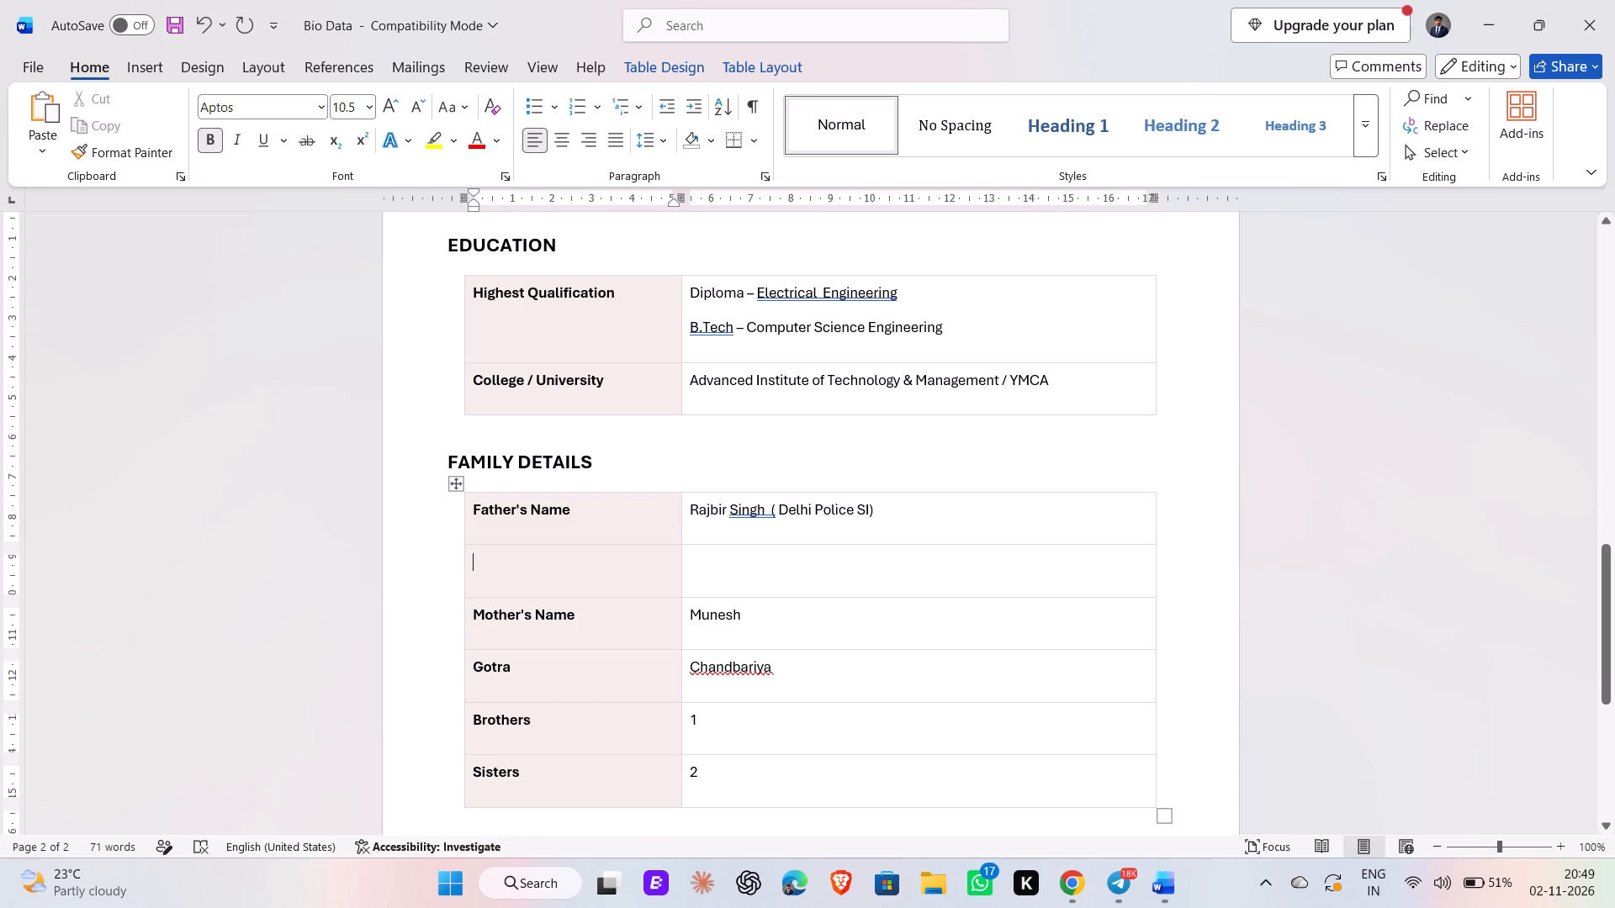
pyautogui.scroll(-1, 609, 540)
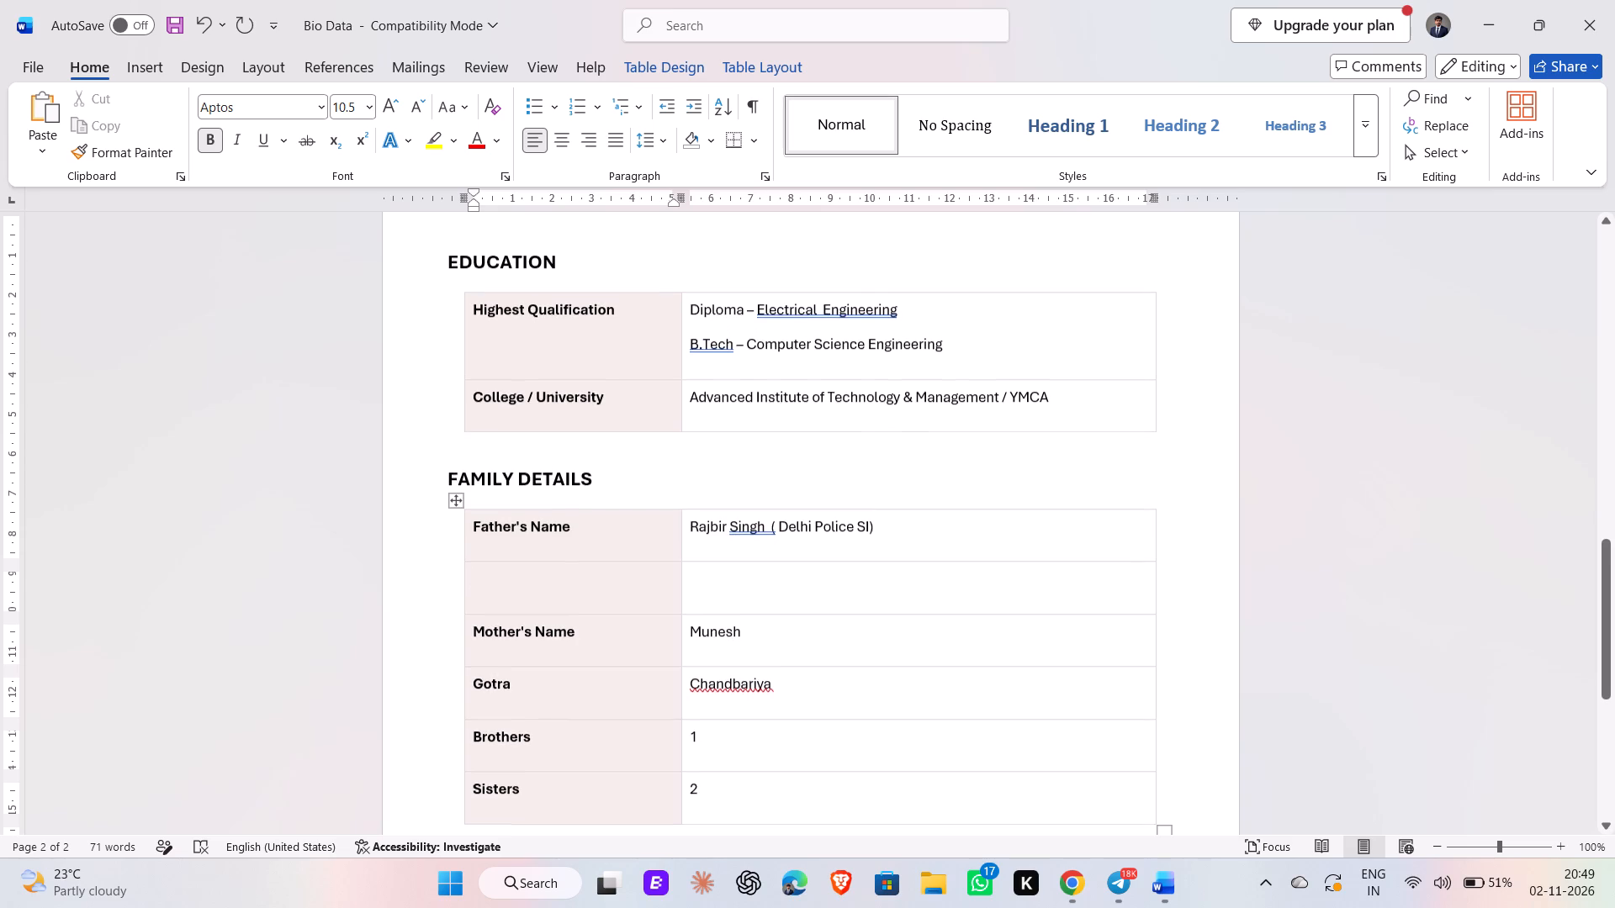
pyautogui.scroll(-1, 609, 540)
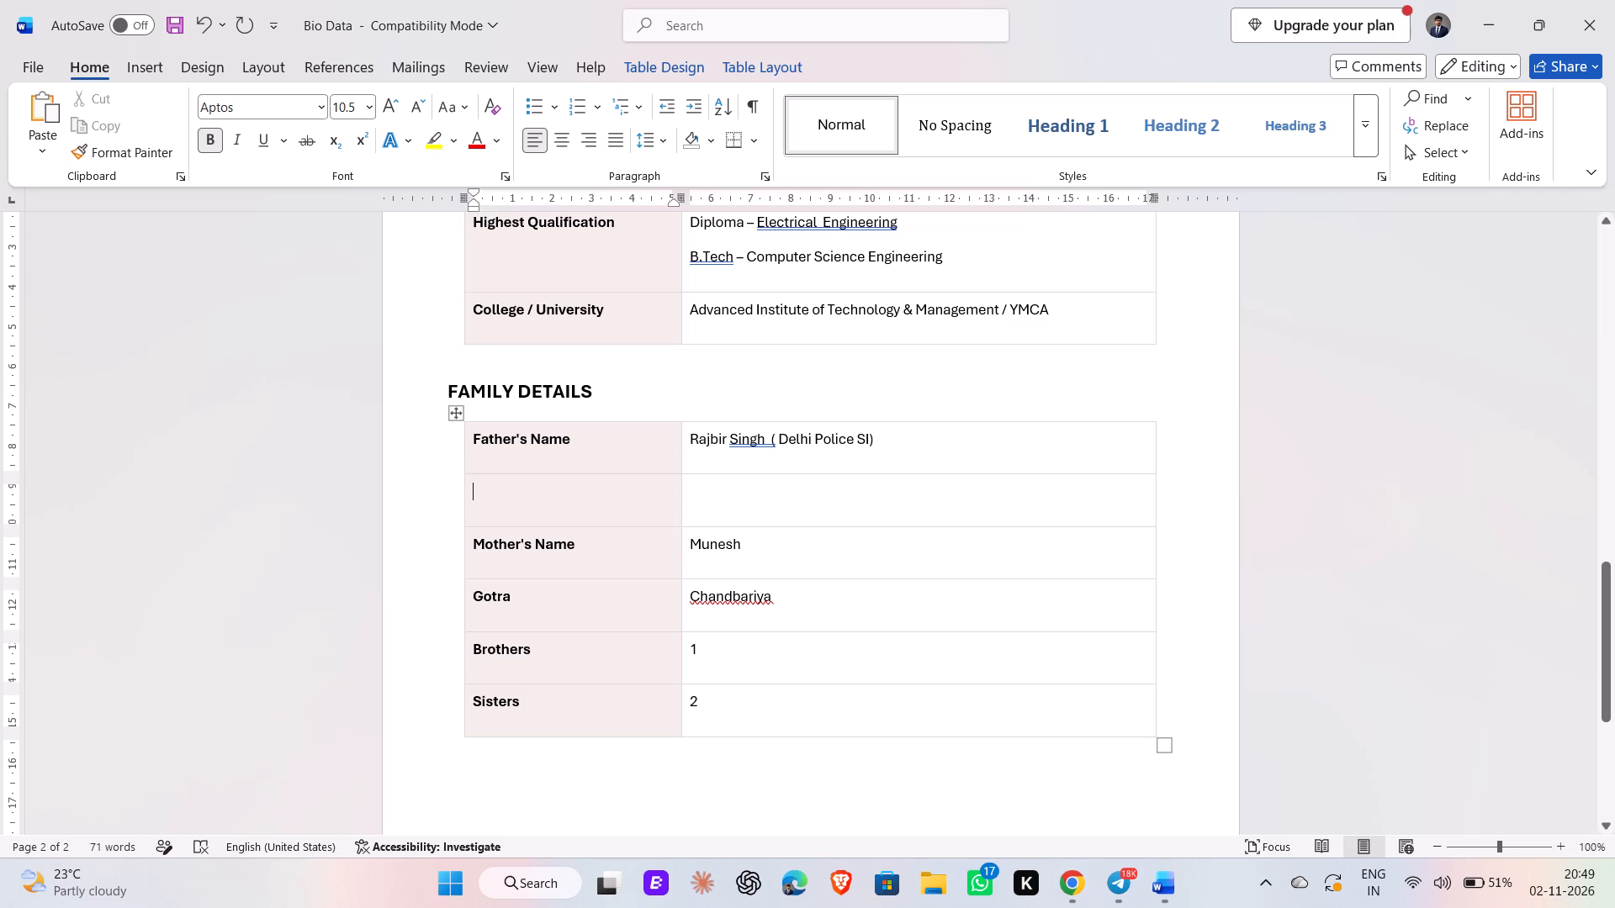
# Replace the mother's name in the family details table with the new name, capitalised.
pyautogui.click(707, 652)
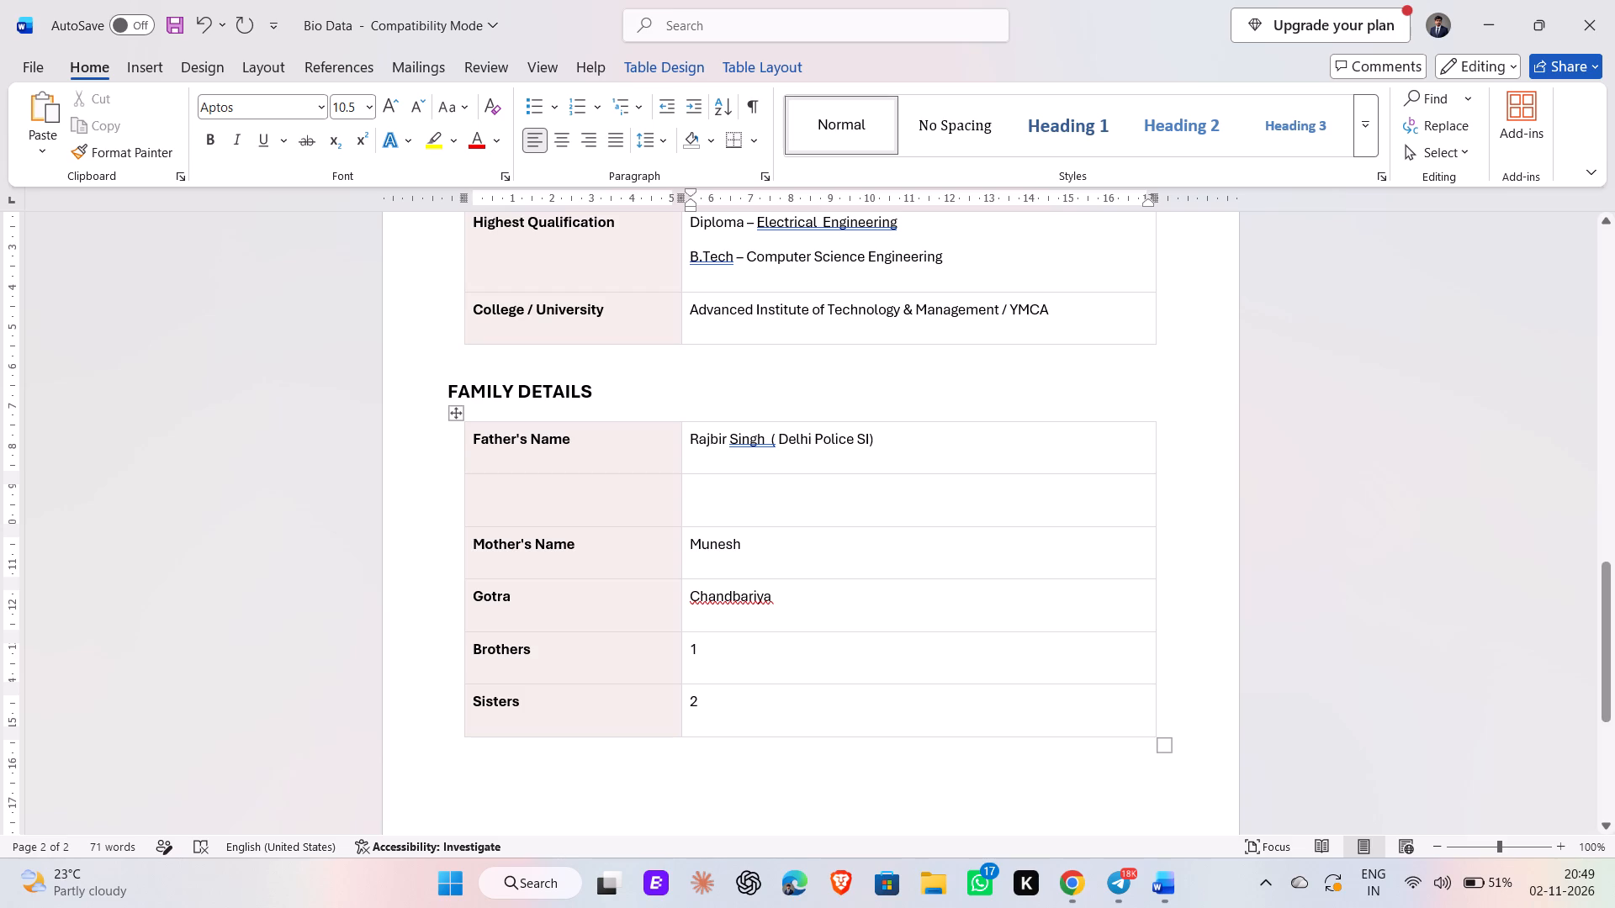
pyautogui.click(748, 549)
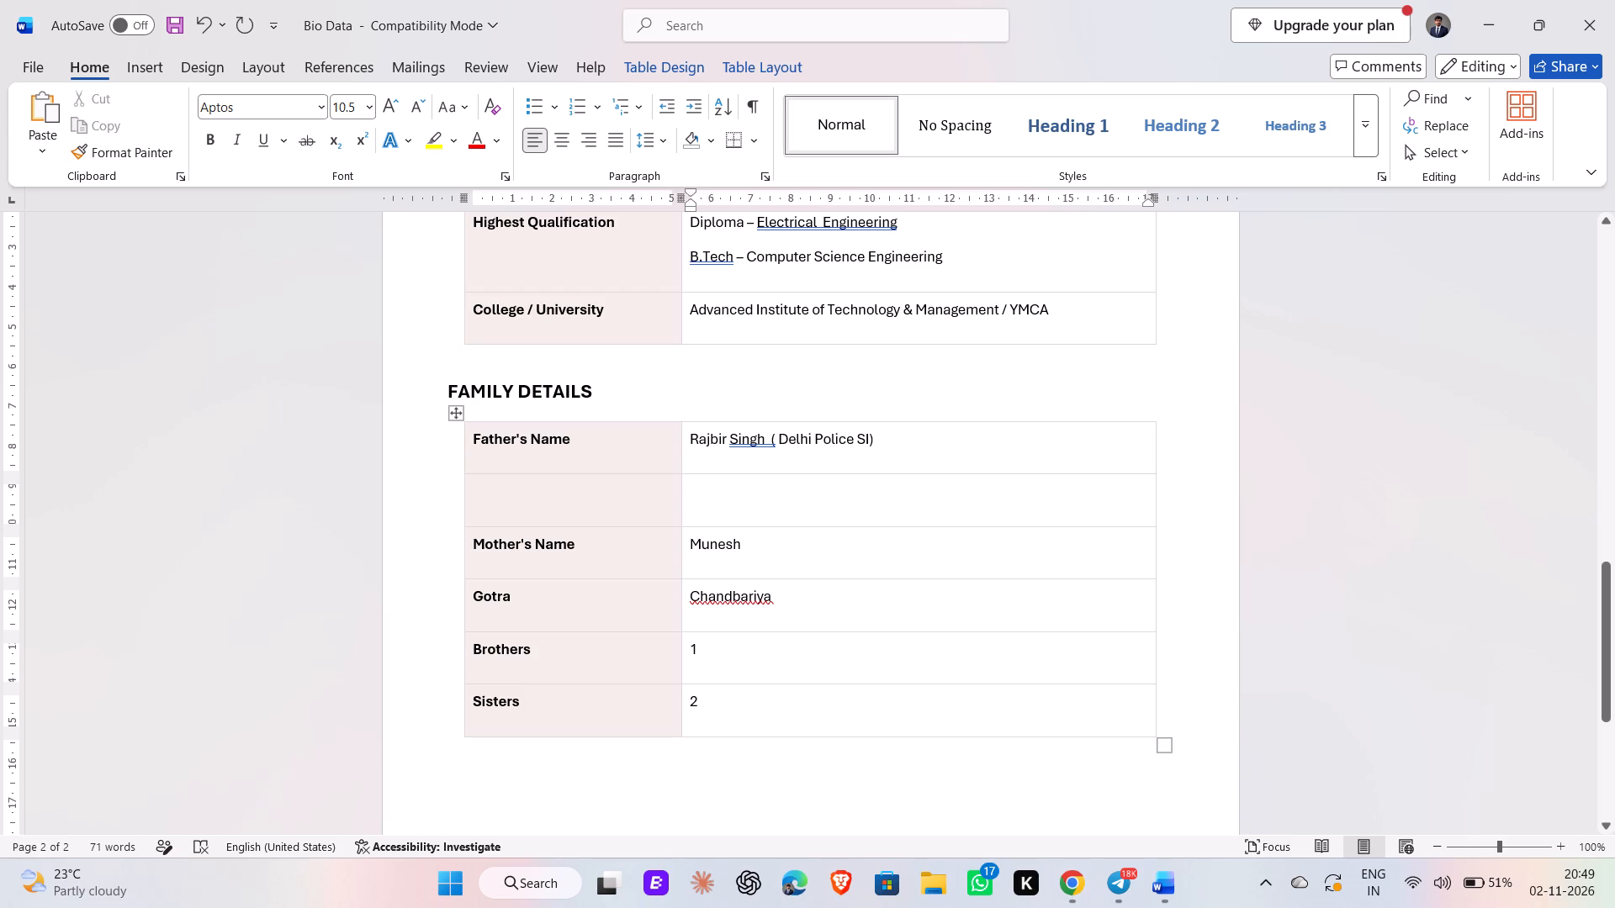
pyautogui.press('BackSpace')
pyautogui.press('BackSpace')
pyautogui.press('BackSpace')
pyautogui.press('BackSpace')
pyautogui.press('BackSpace')
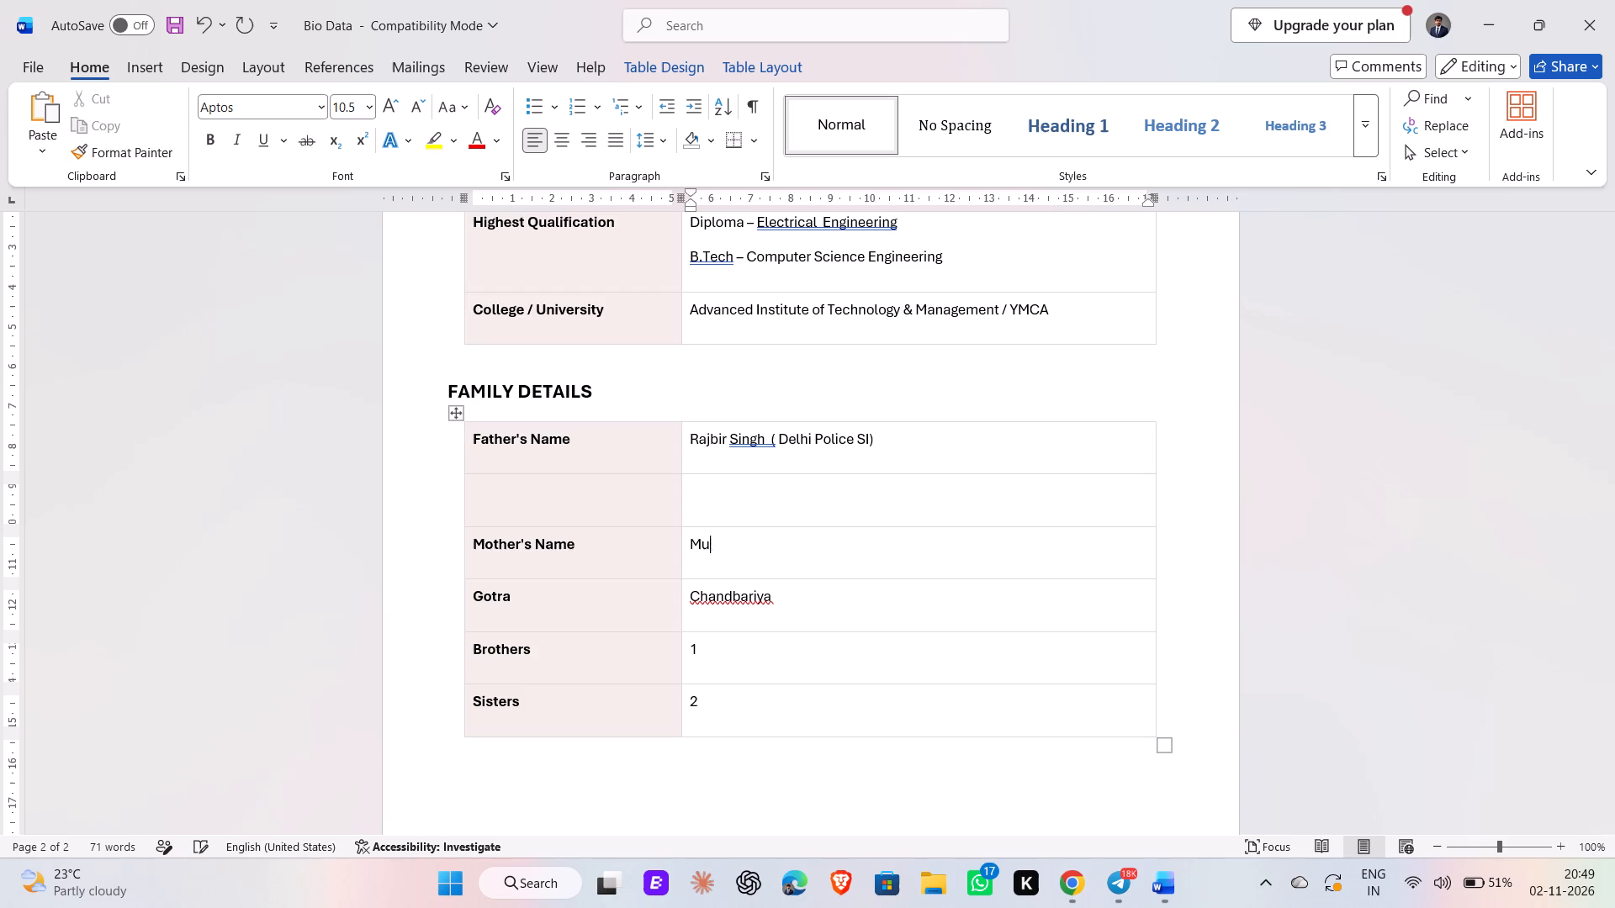
pyautogui.press('BackSpace')
pyautogui.press('BackSpace')
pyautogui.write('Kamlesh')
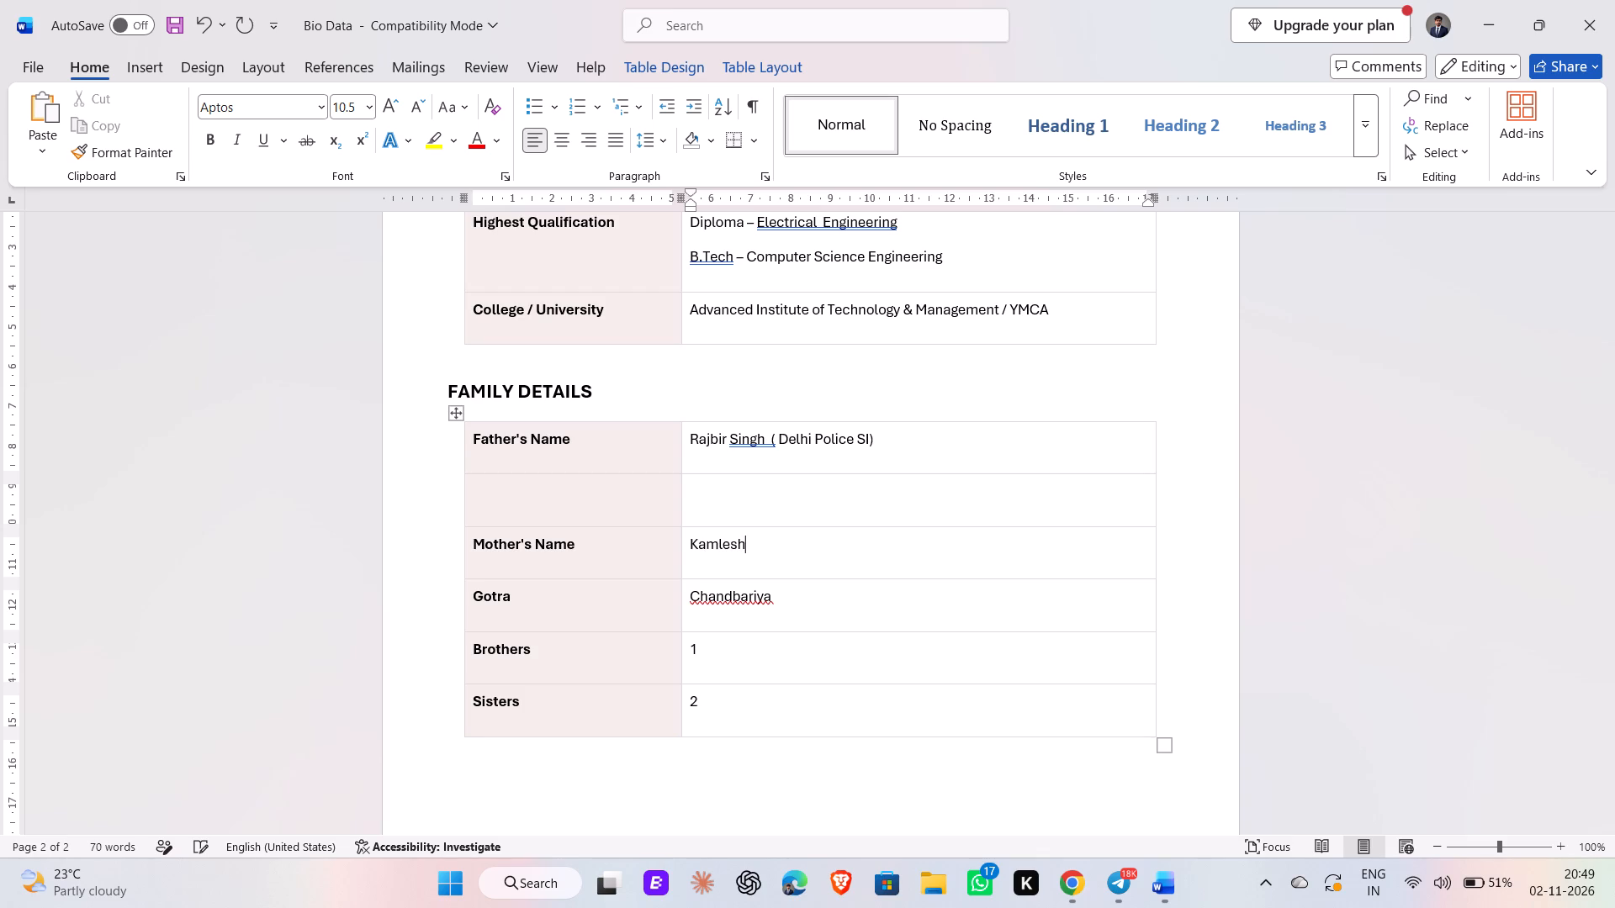
# Set the number of sisters in the family details table to 1.
pyautogui.click(709, 696)
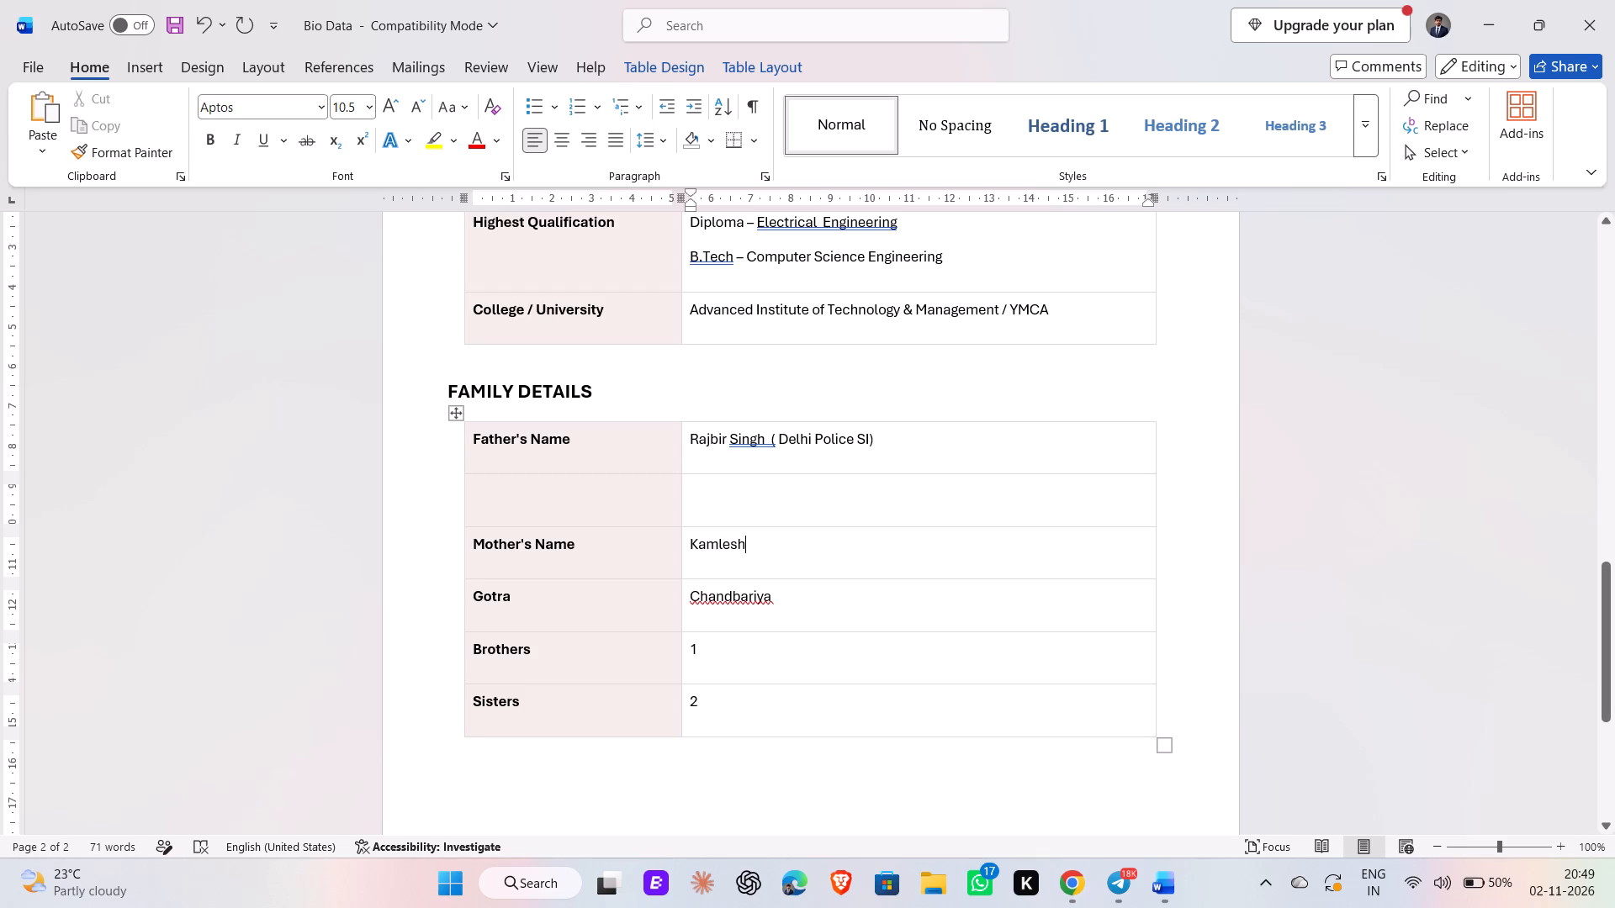
pyautogui.press('BackSpace')
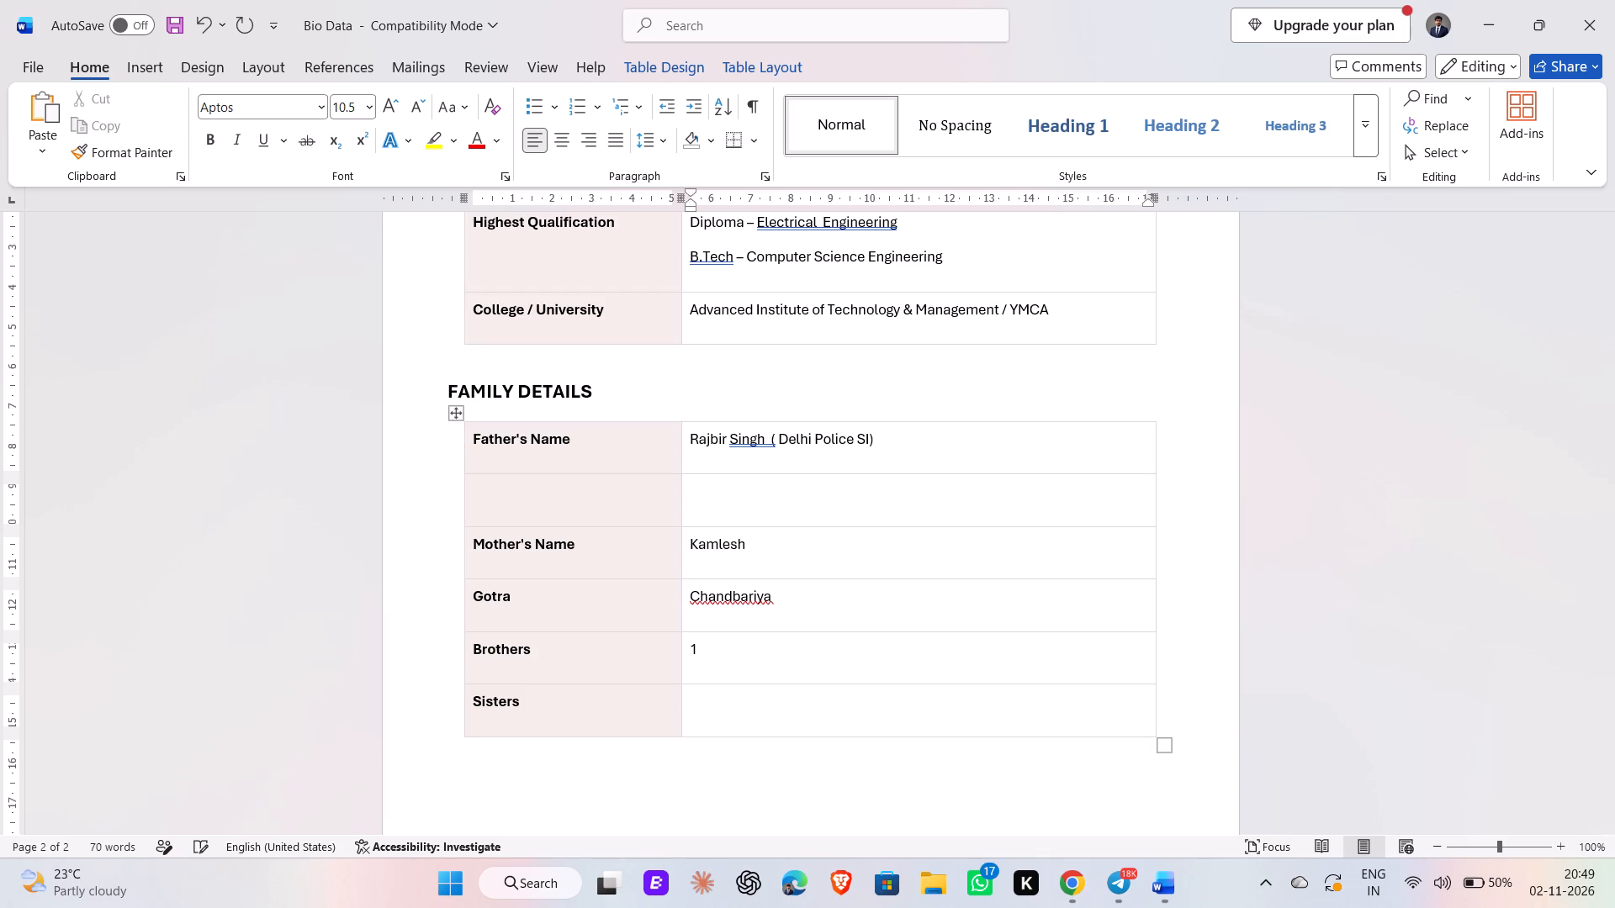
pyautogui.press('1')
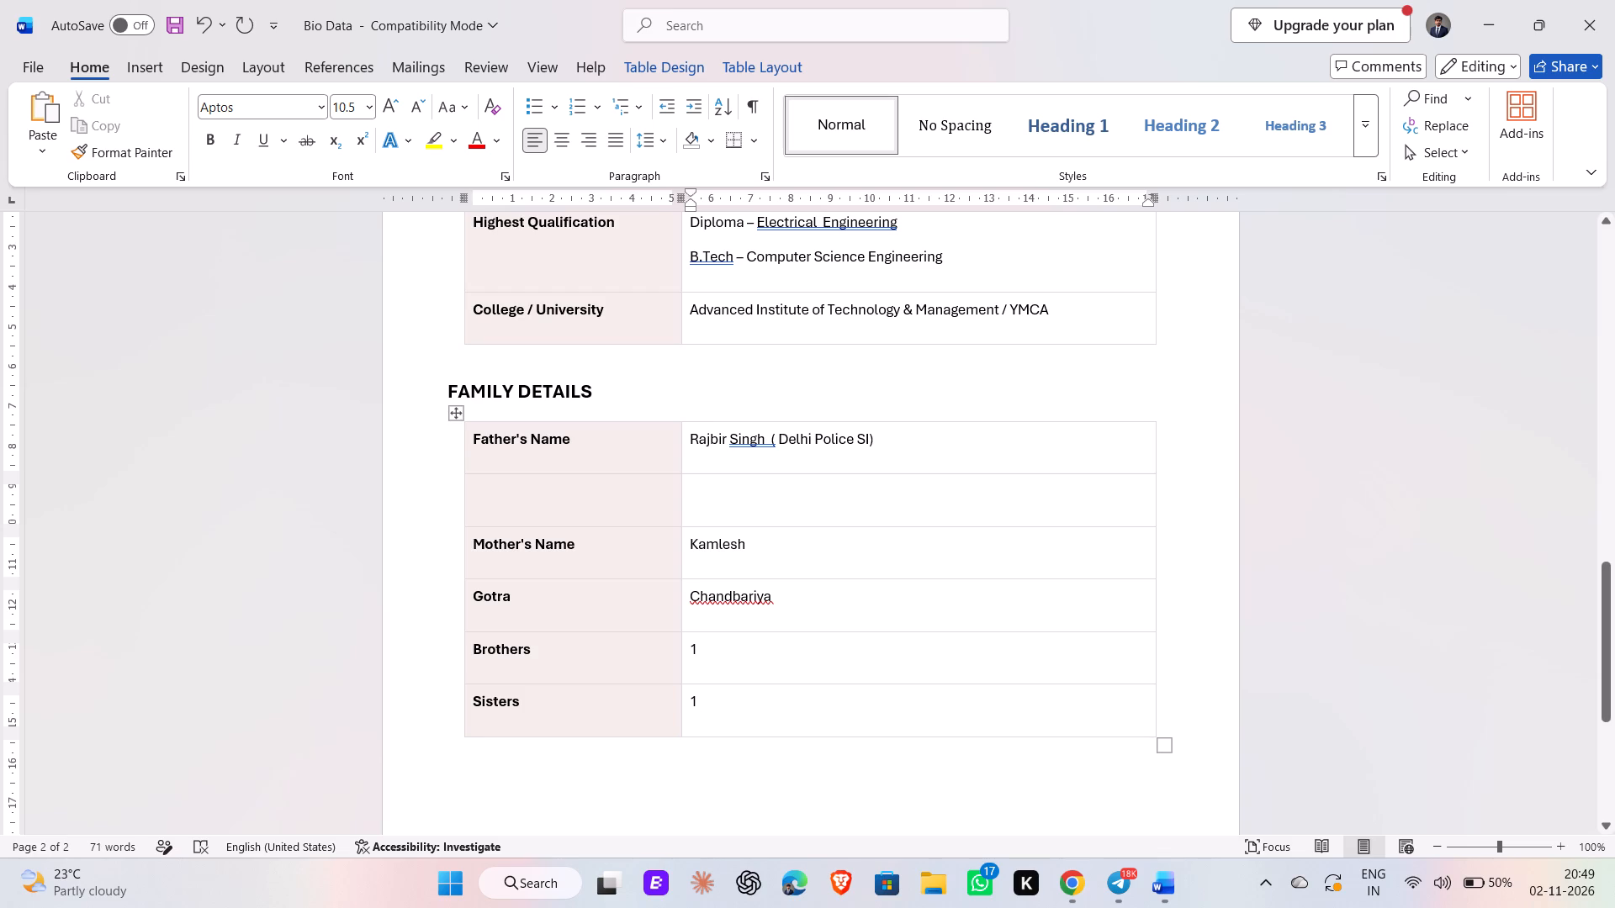
# Label the empty row below Father's Name in the family details table as Grandmother.
pyautogui.click(610, 486)
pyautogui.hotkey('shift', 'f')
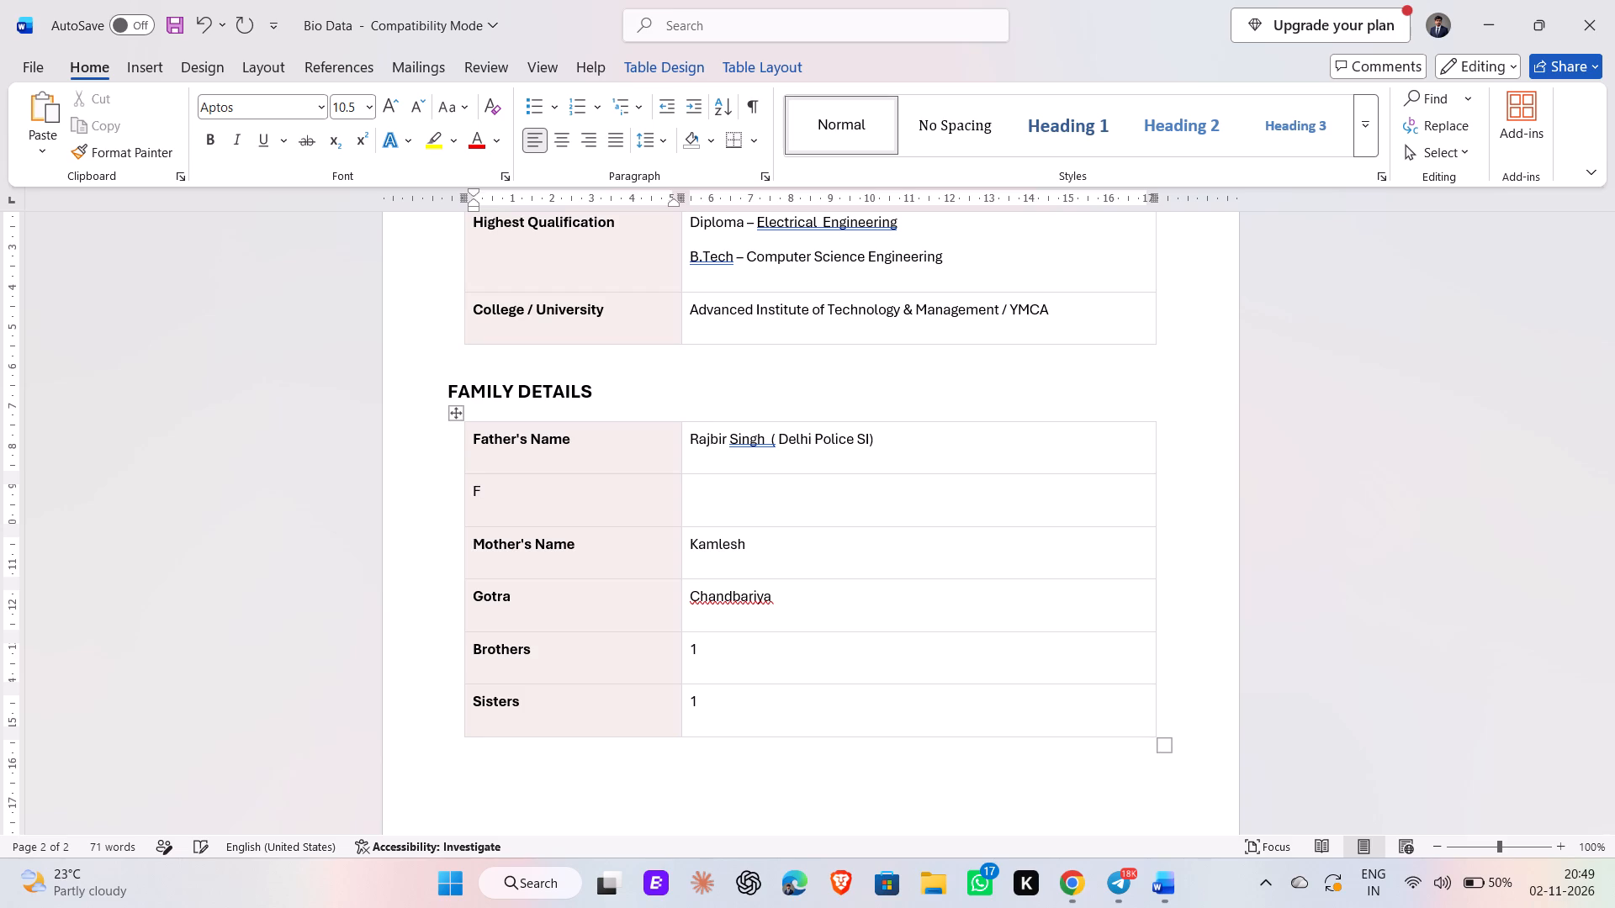
pyautogui.press('BackSpace')
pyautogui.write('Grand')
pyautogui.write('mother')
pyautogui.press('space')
pyautogui.click(716, 503)
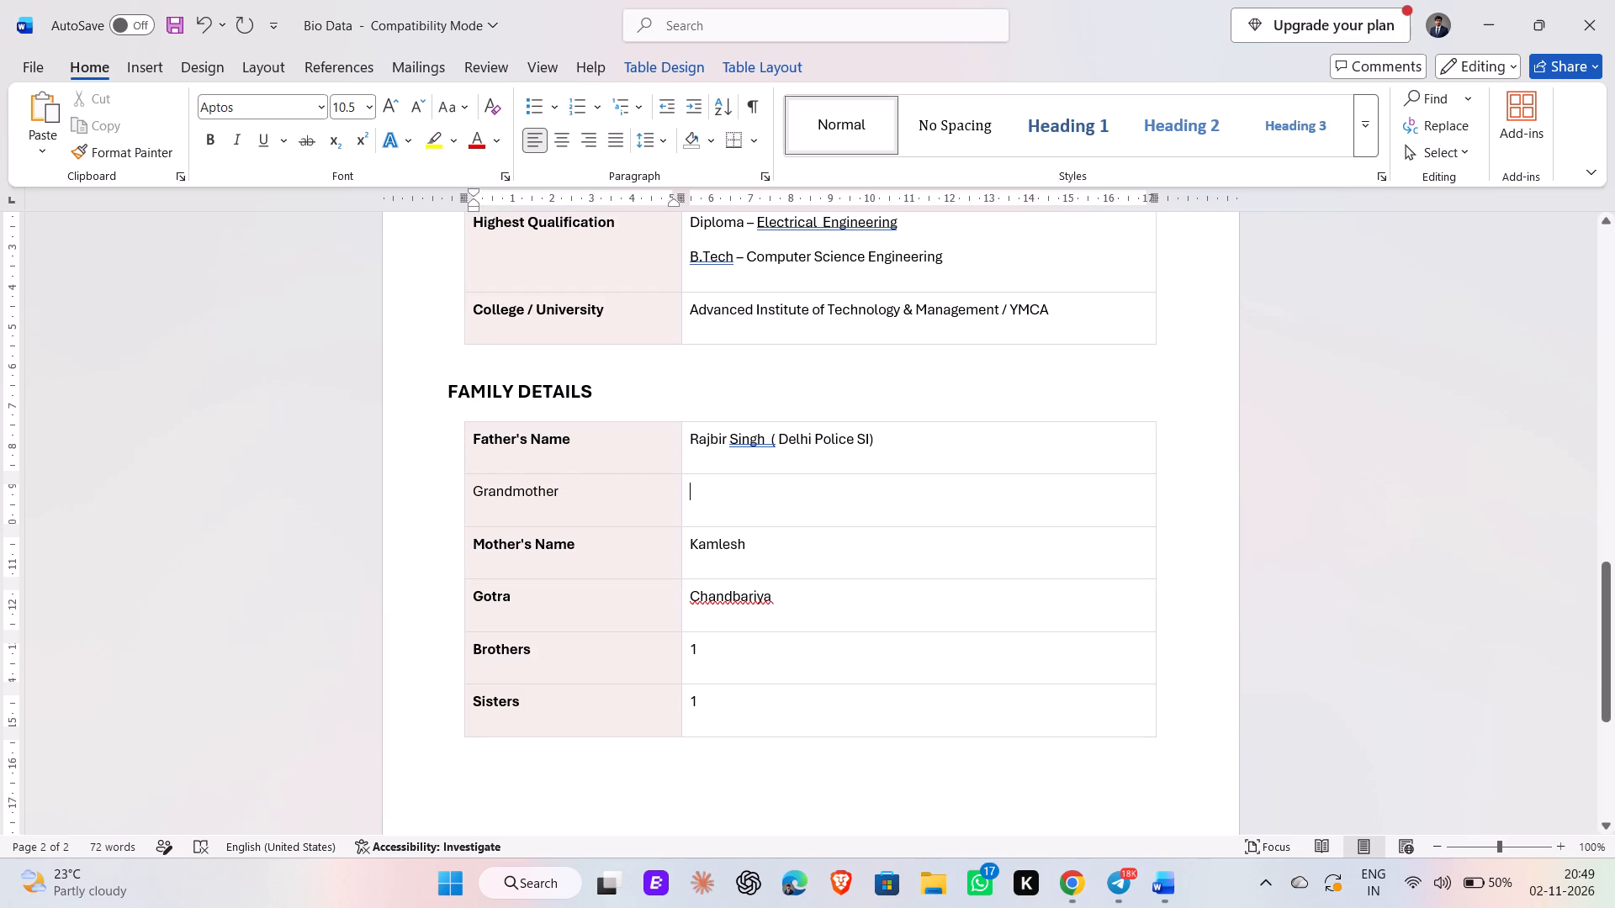
# Copy the bold formatting of the Father's Name label onto the Grandmother label with Format Painter.
pyautogui.click(547, 437)
pyautogui.click(155, 149)
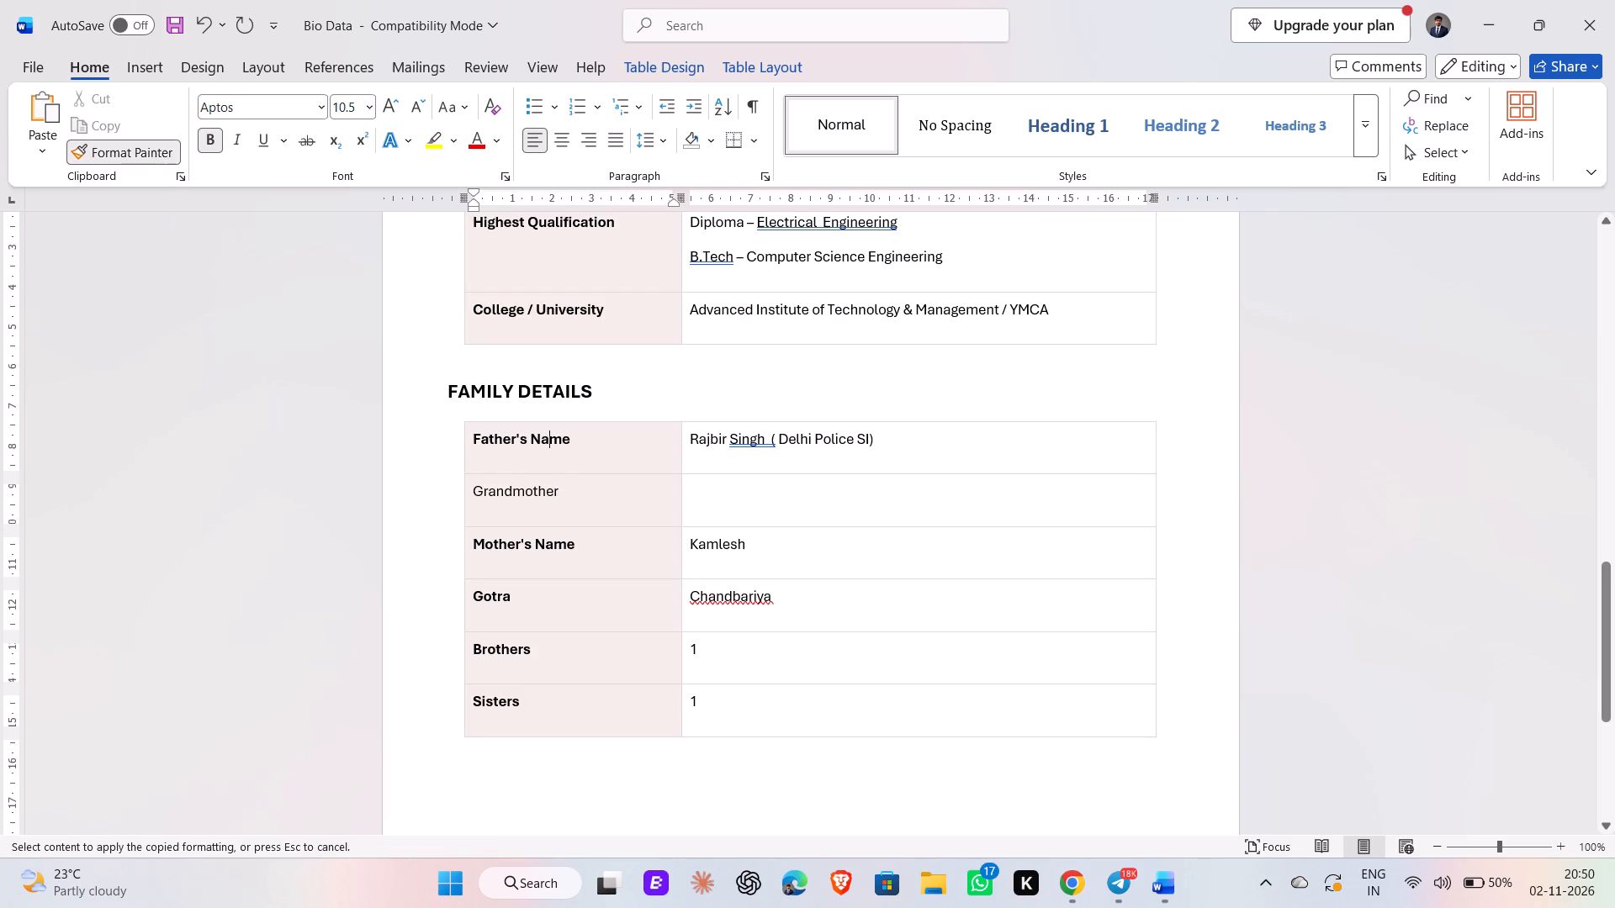
pyautogui.click(543, 491)
# Enter "Gotra - Chauhan" as the Grandmother value in the family details table.
pyautogui.click(750, 499)
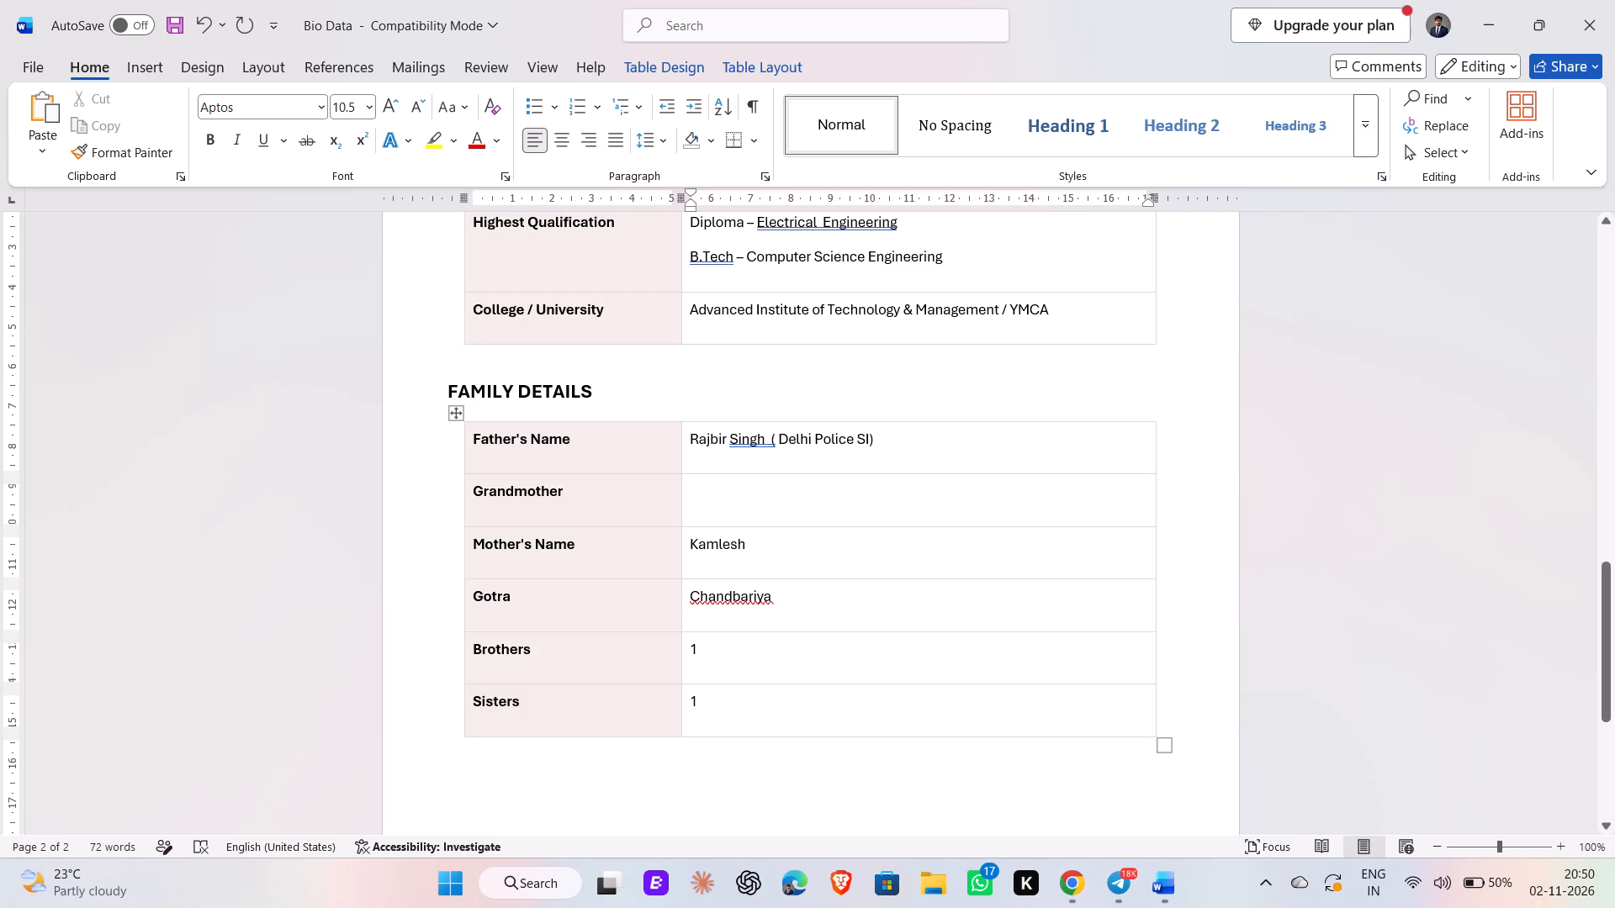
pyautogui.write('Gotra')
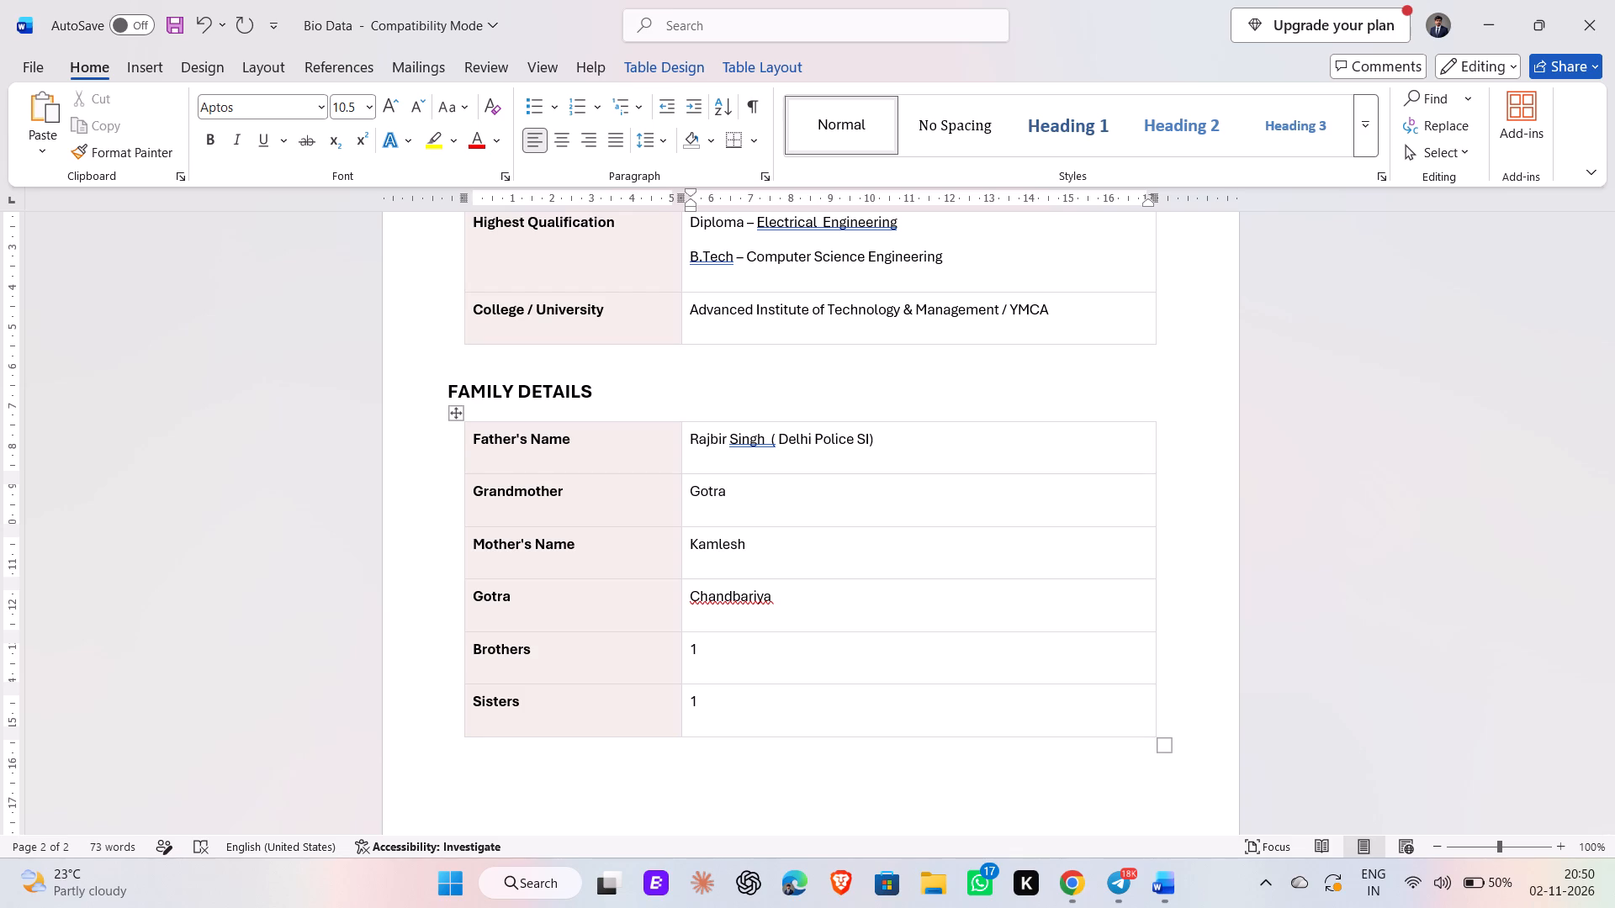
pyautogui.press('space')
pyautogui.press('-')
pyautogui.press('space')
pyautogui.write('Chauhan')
# Review the family details, education and personal details tables across both pages of the document.
pyautogui.scroll(1, 758, 472)
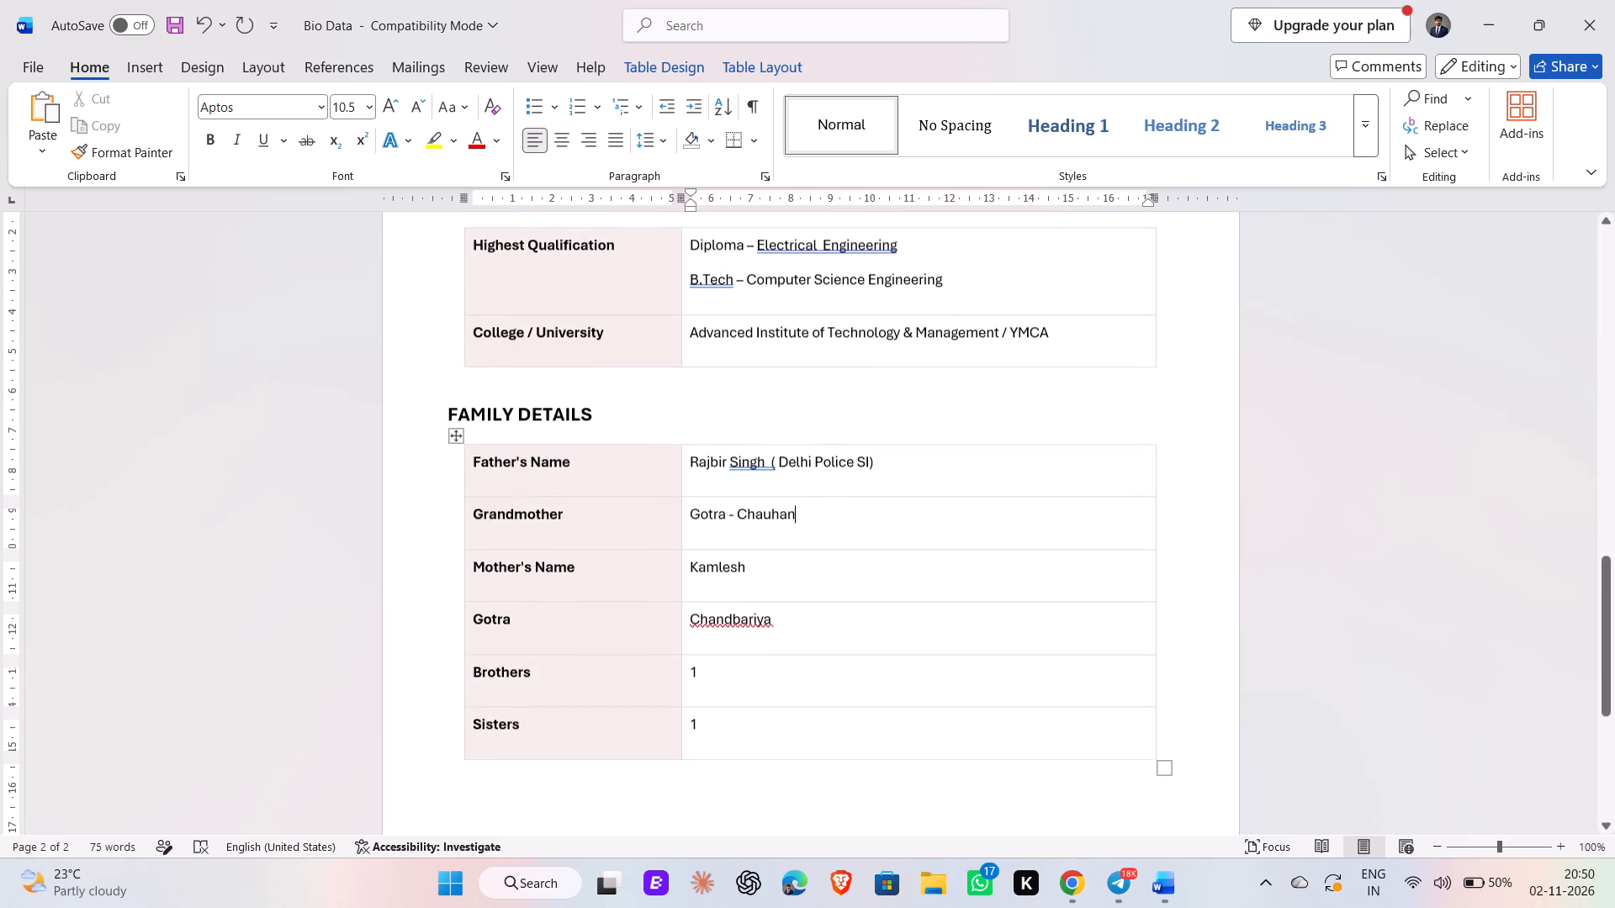
pyautogui.scroll(2, 758, 472)
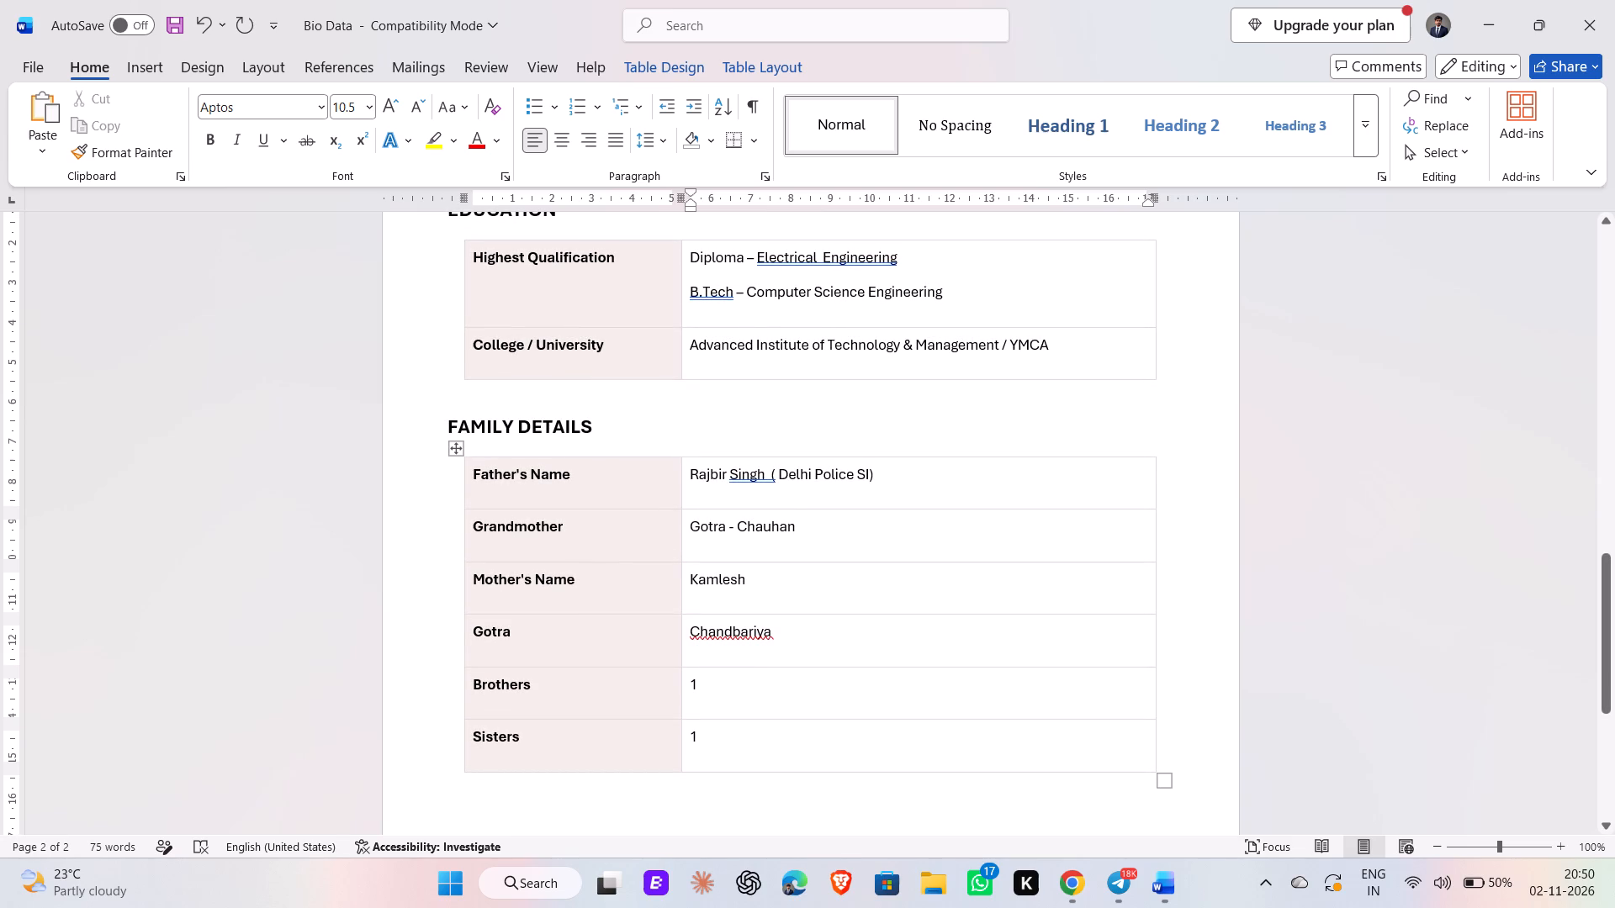
pyautogui.scroll(-1, 680, 609)
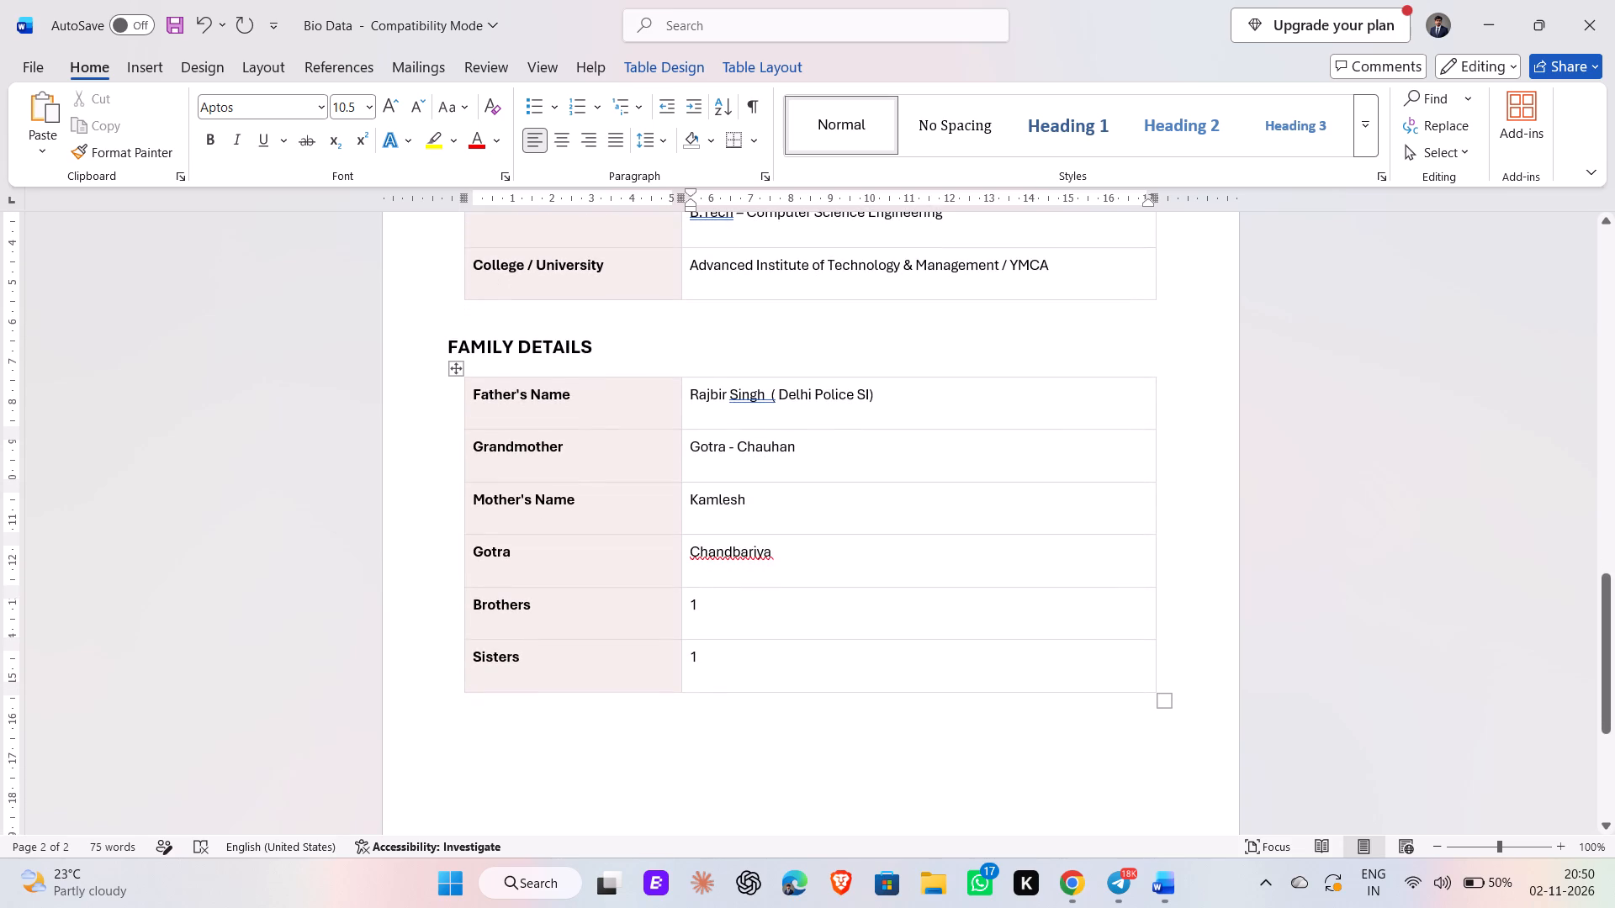
pyautogui.scroll(2, 680, 609)
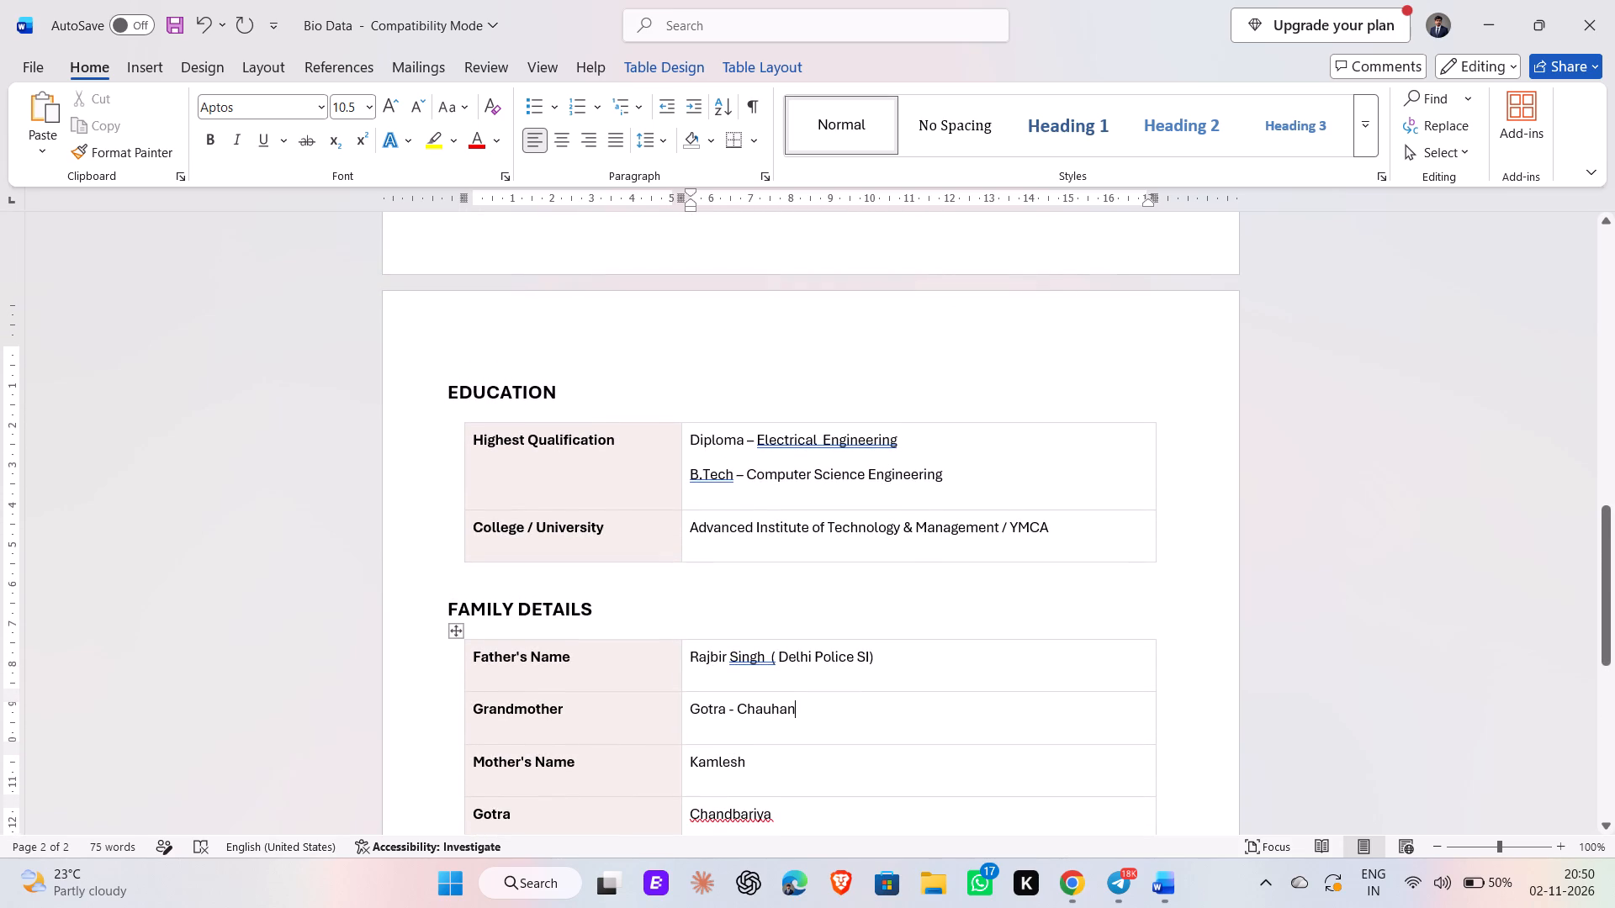
pyautogui.scroll(1, 680, 609)
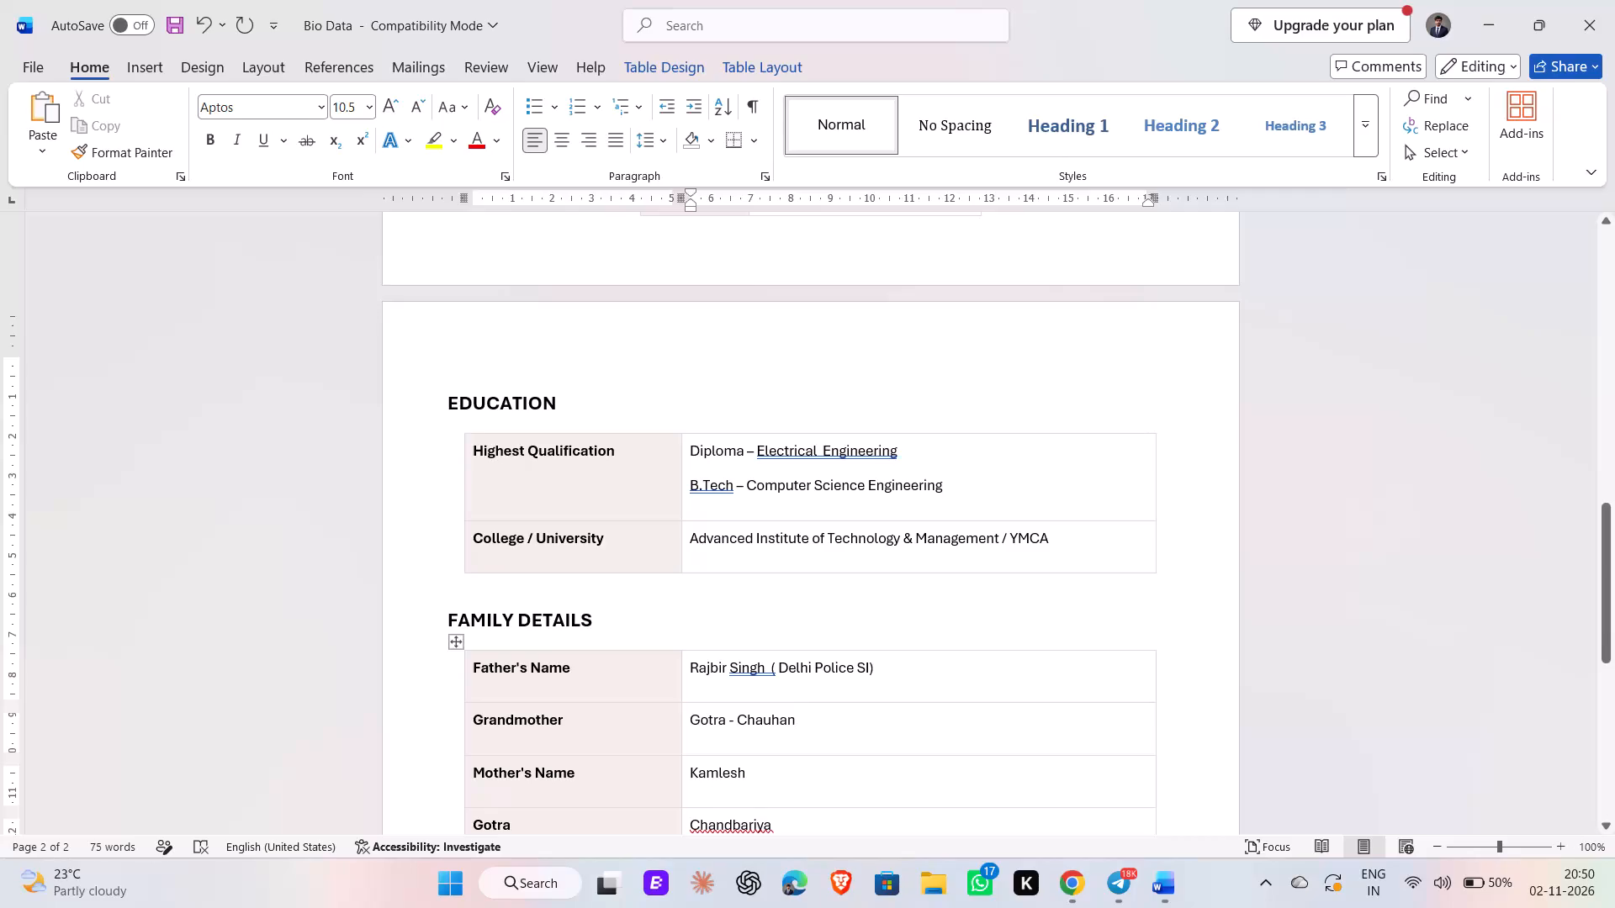
pyautogui.scroll(5, 801, 525)
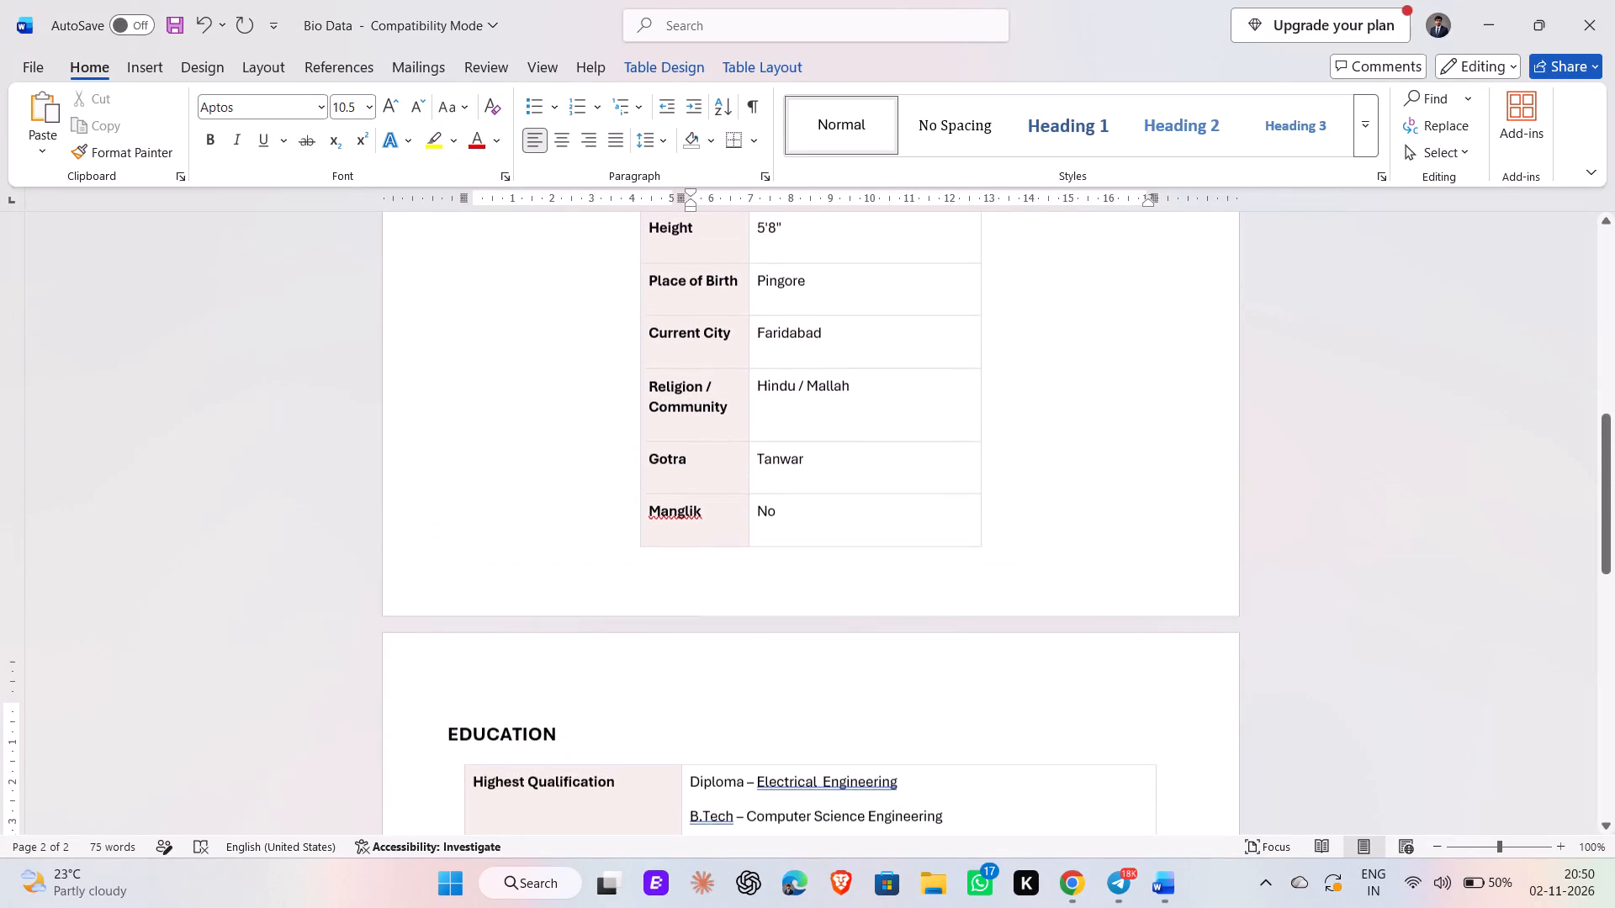
pyautogui.scroll(3, 801, 525)
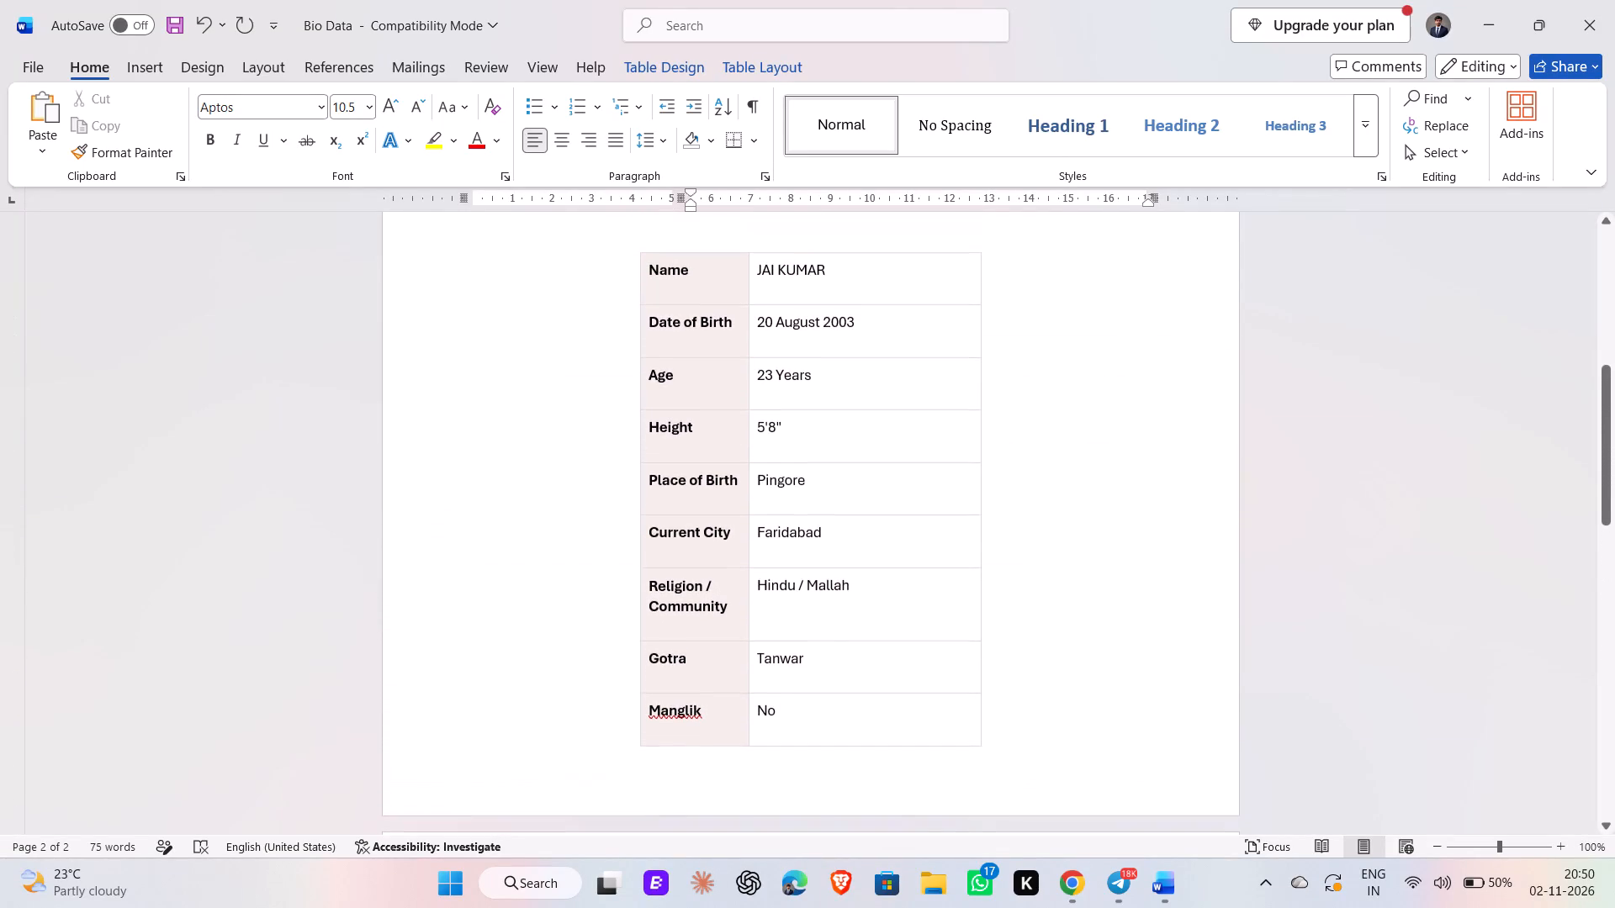
pyautogui.scroll(1, 801, 525)
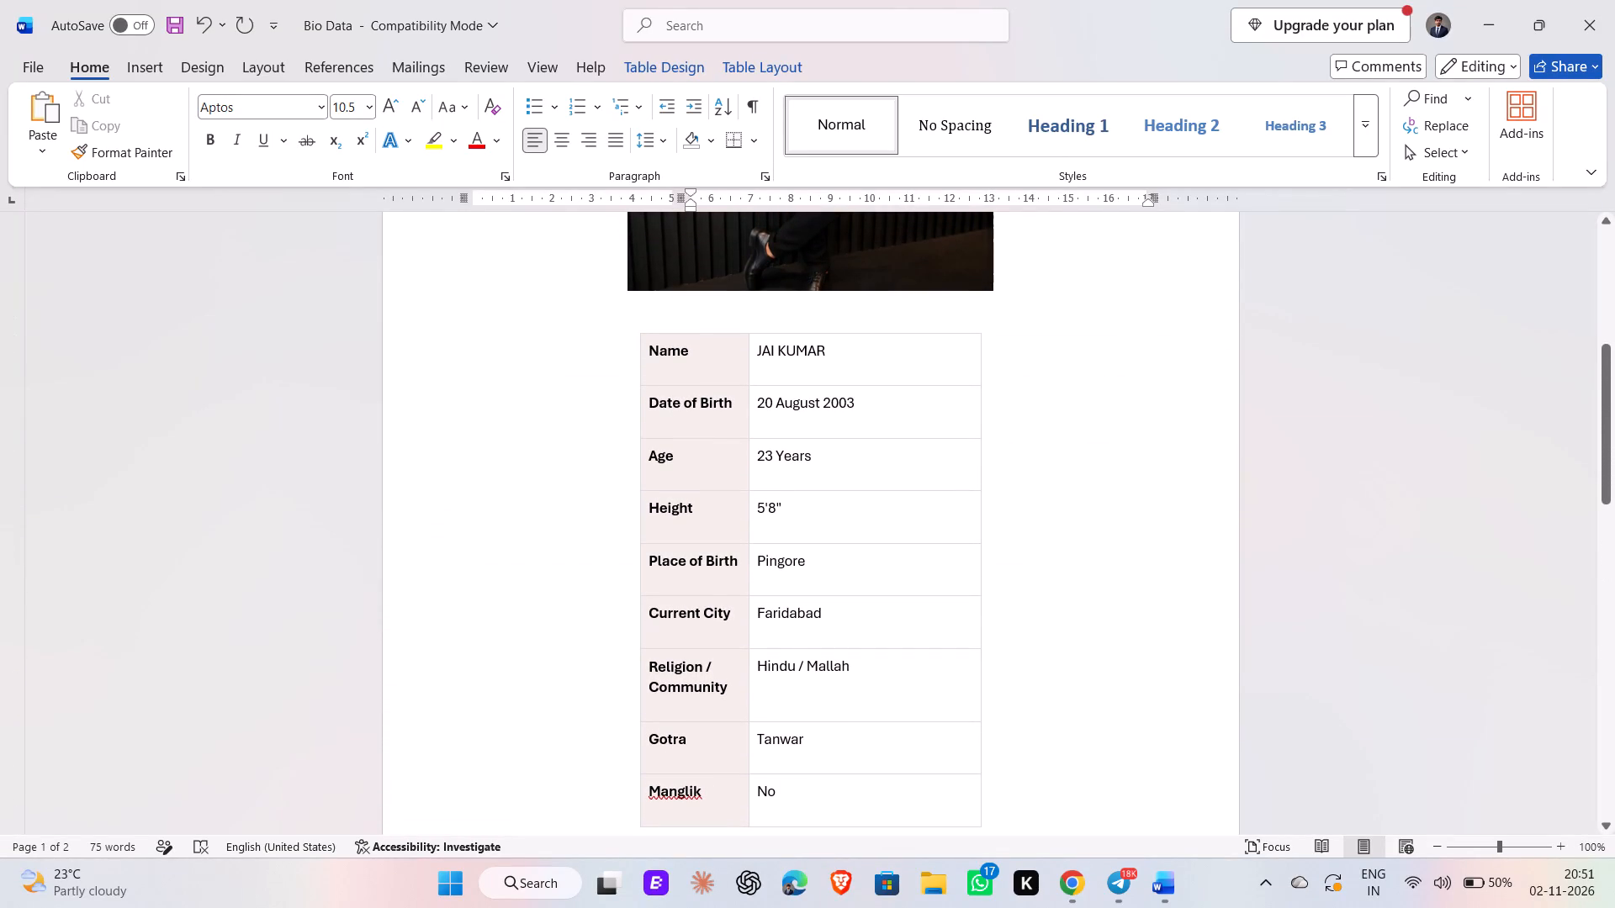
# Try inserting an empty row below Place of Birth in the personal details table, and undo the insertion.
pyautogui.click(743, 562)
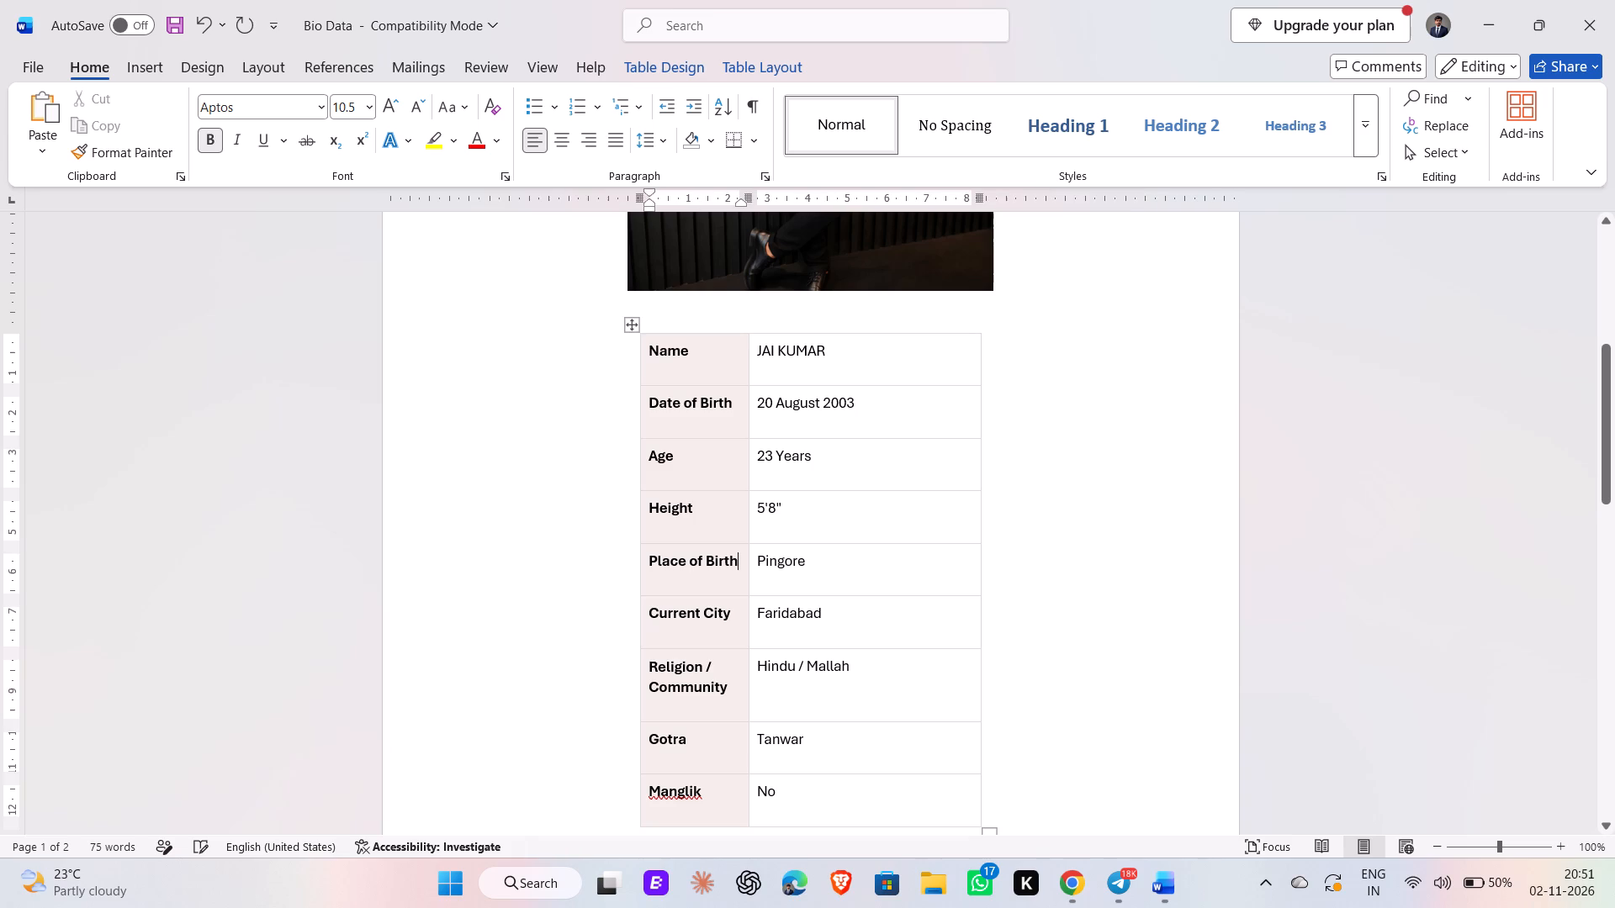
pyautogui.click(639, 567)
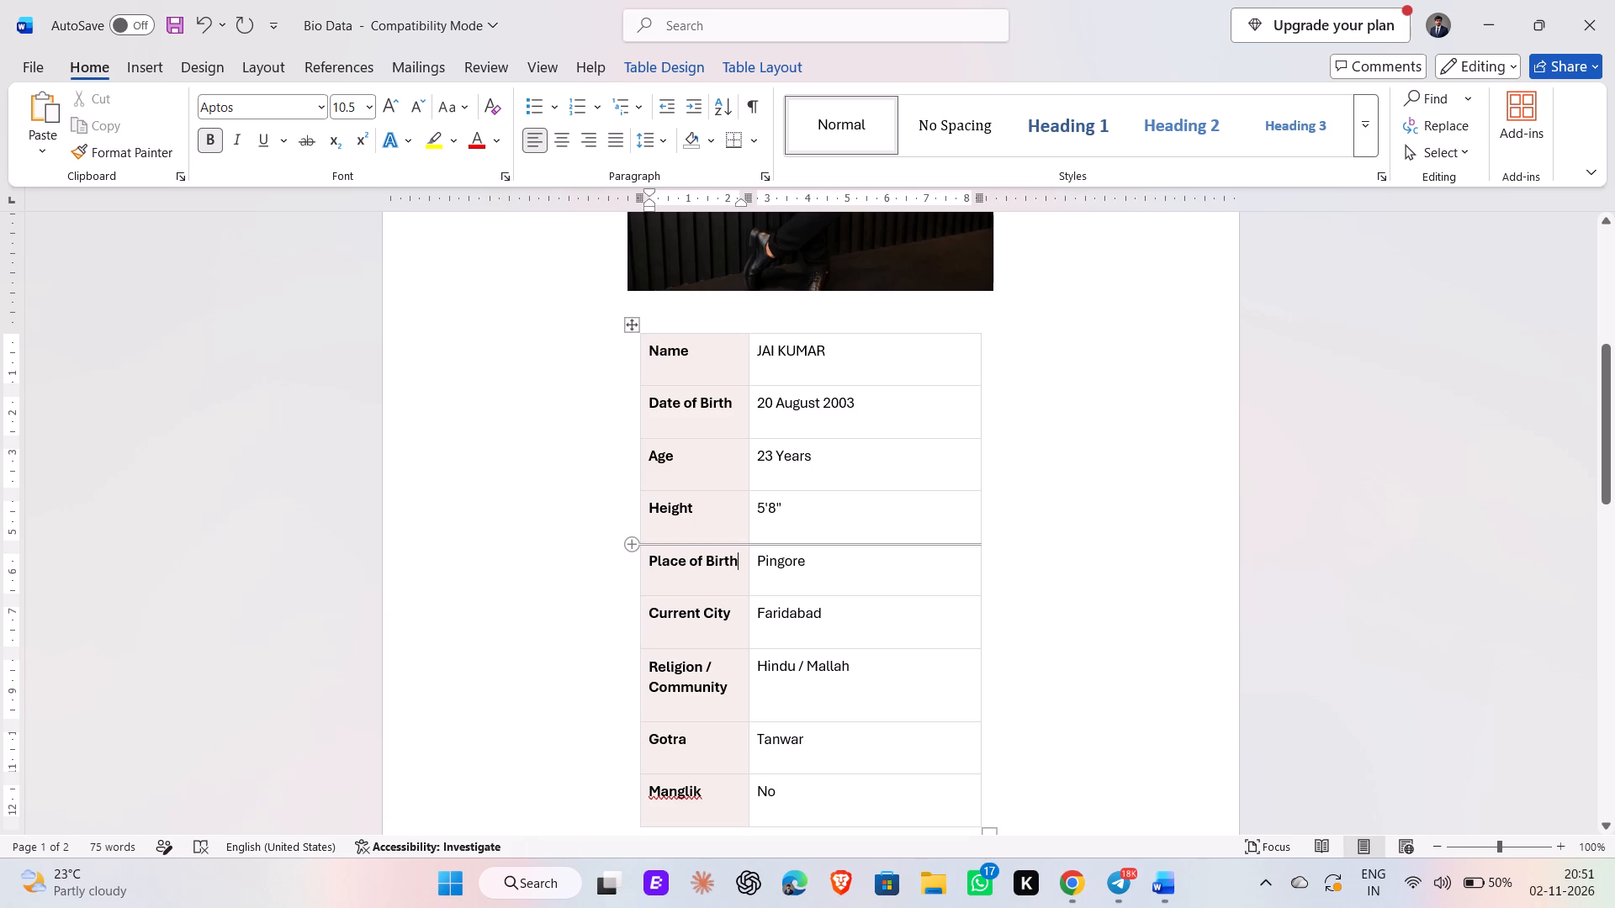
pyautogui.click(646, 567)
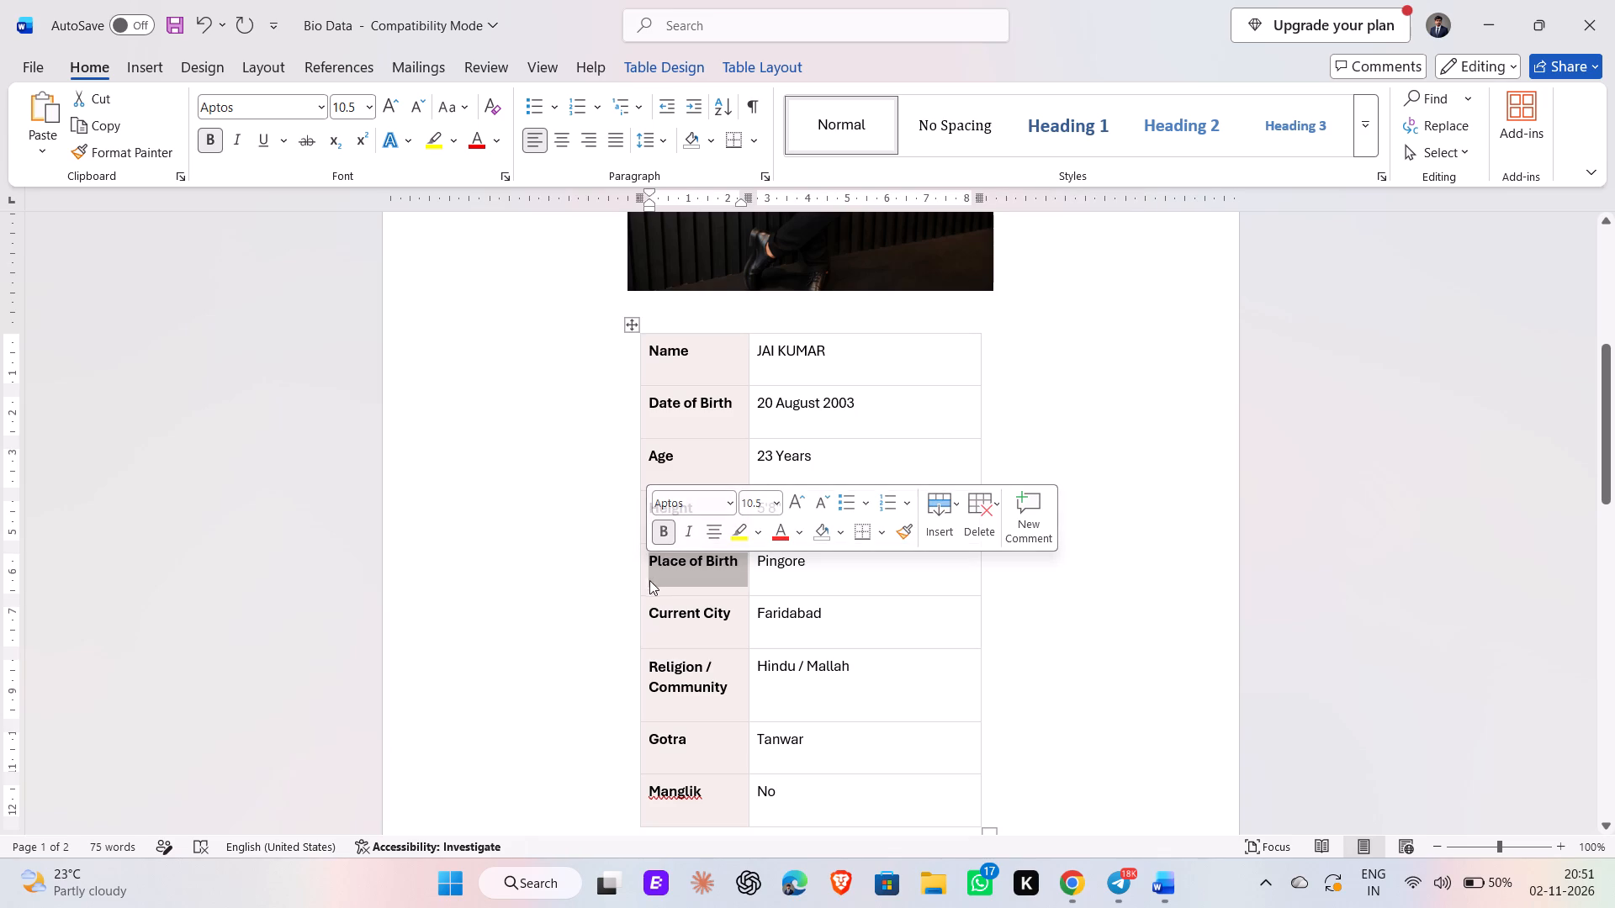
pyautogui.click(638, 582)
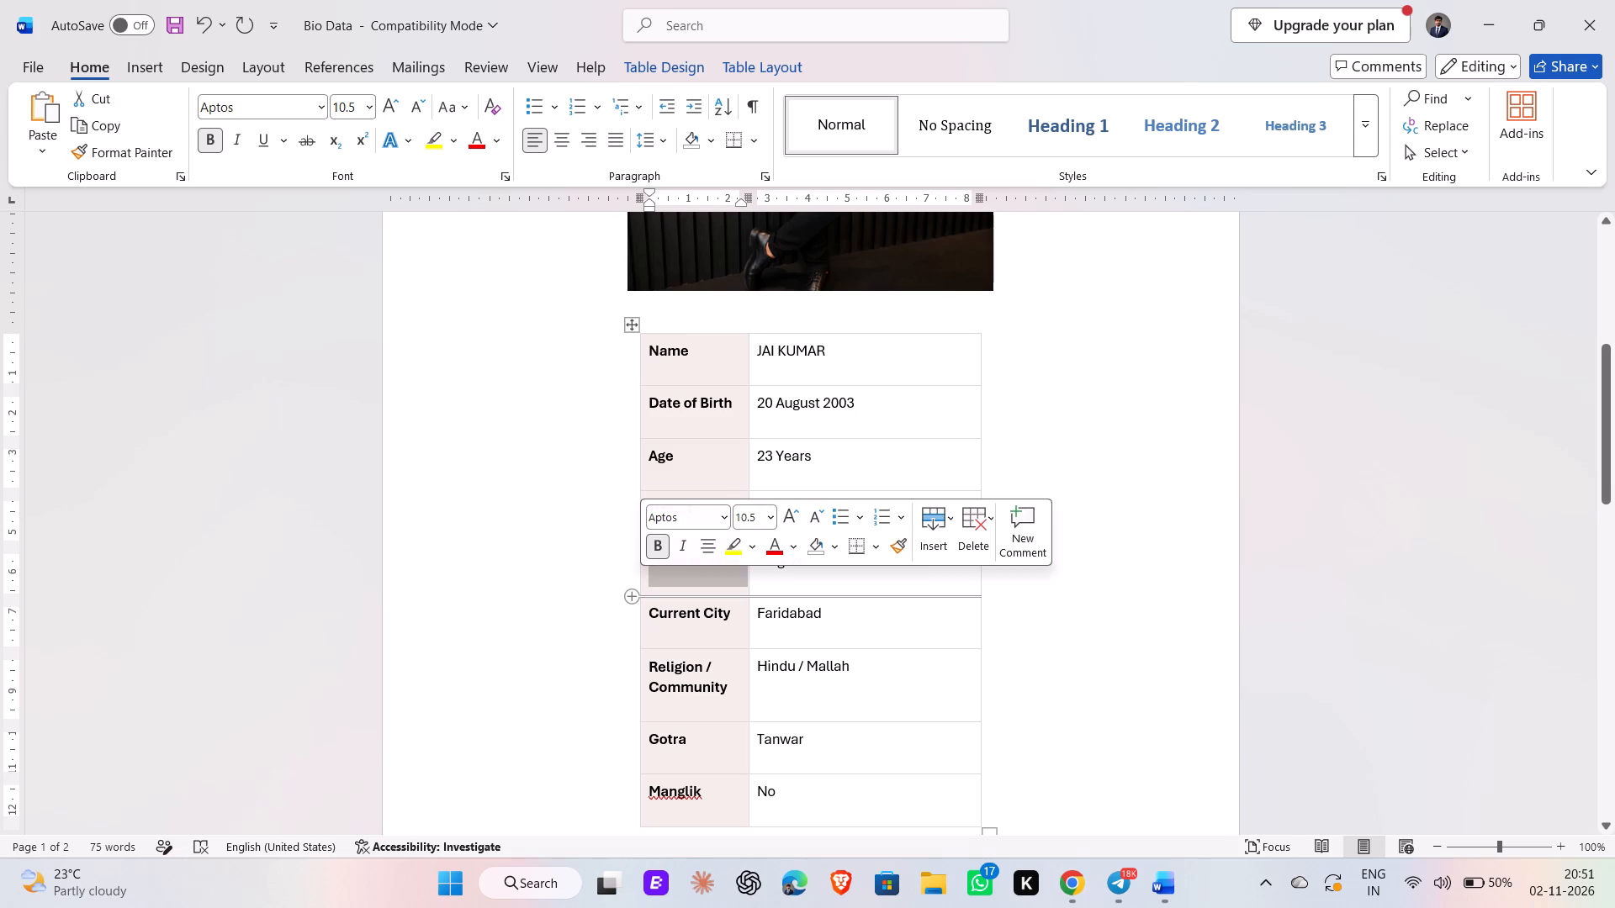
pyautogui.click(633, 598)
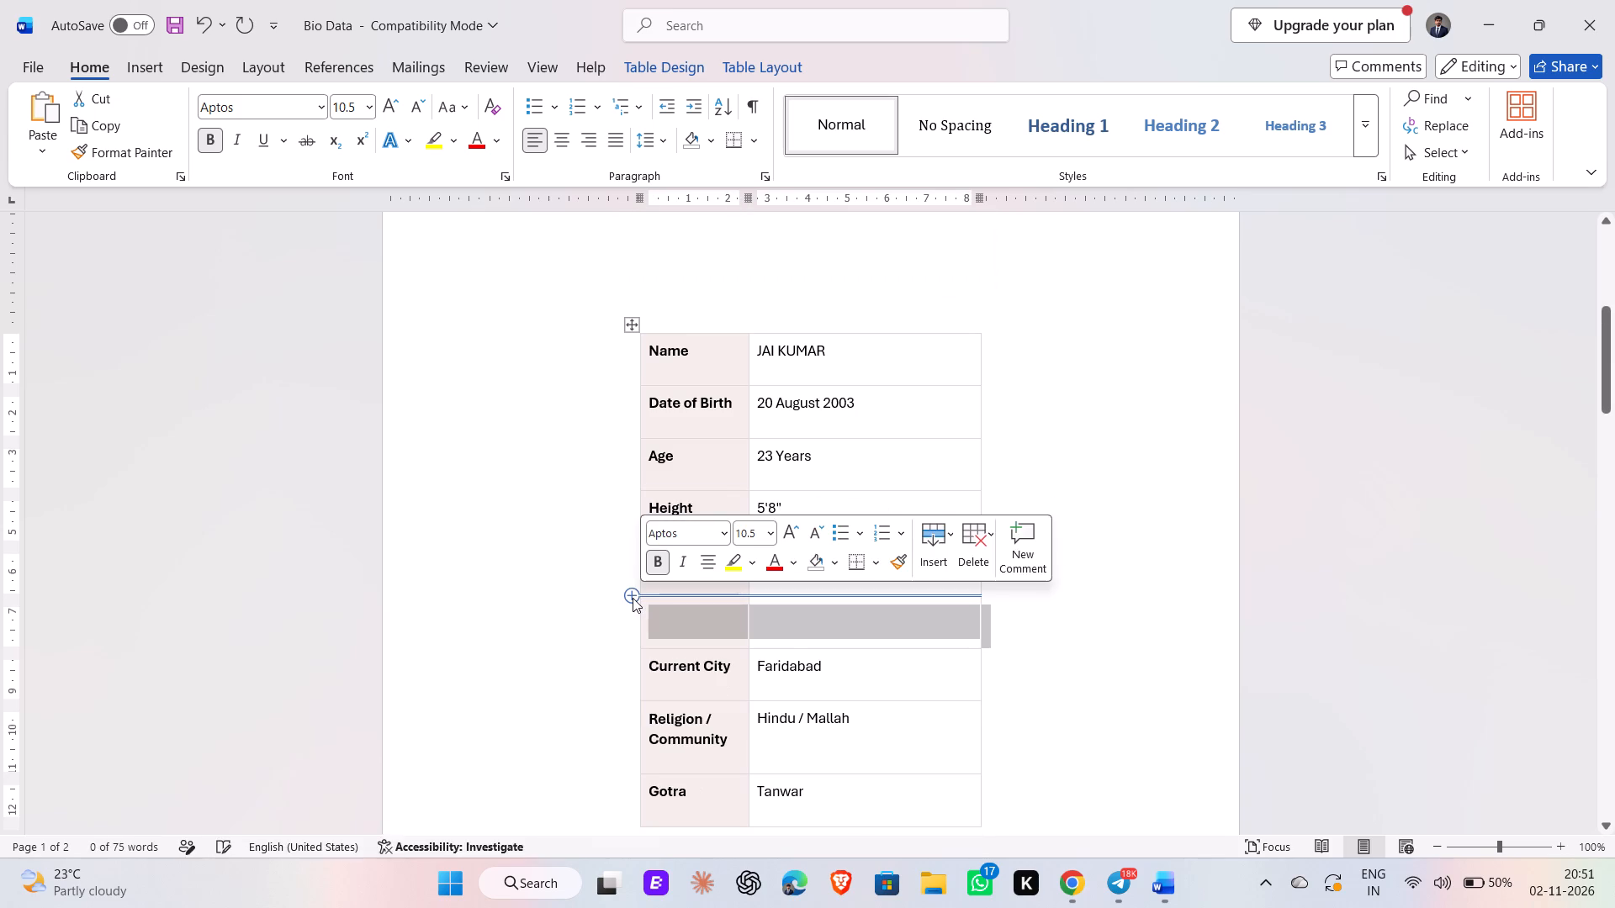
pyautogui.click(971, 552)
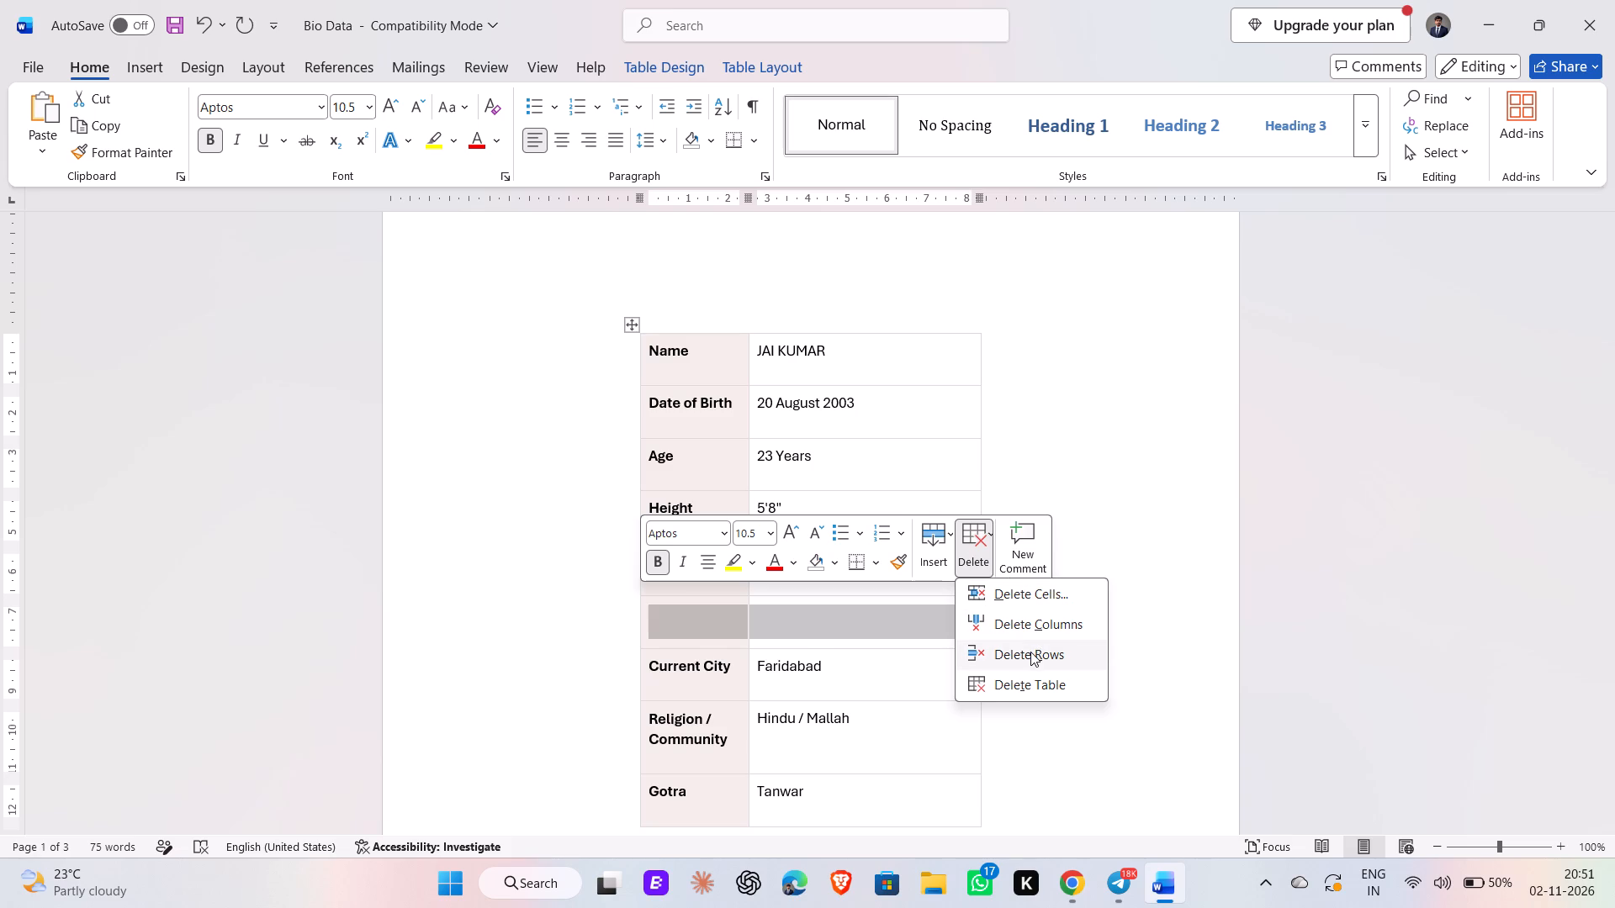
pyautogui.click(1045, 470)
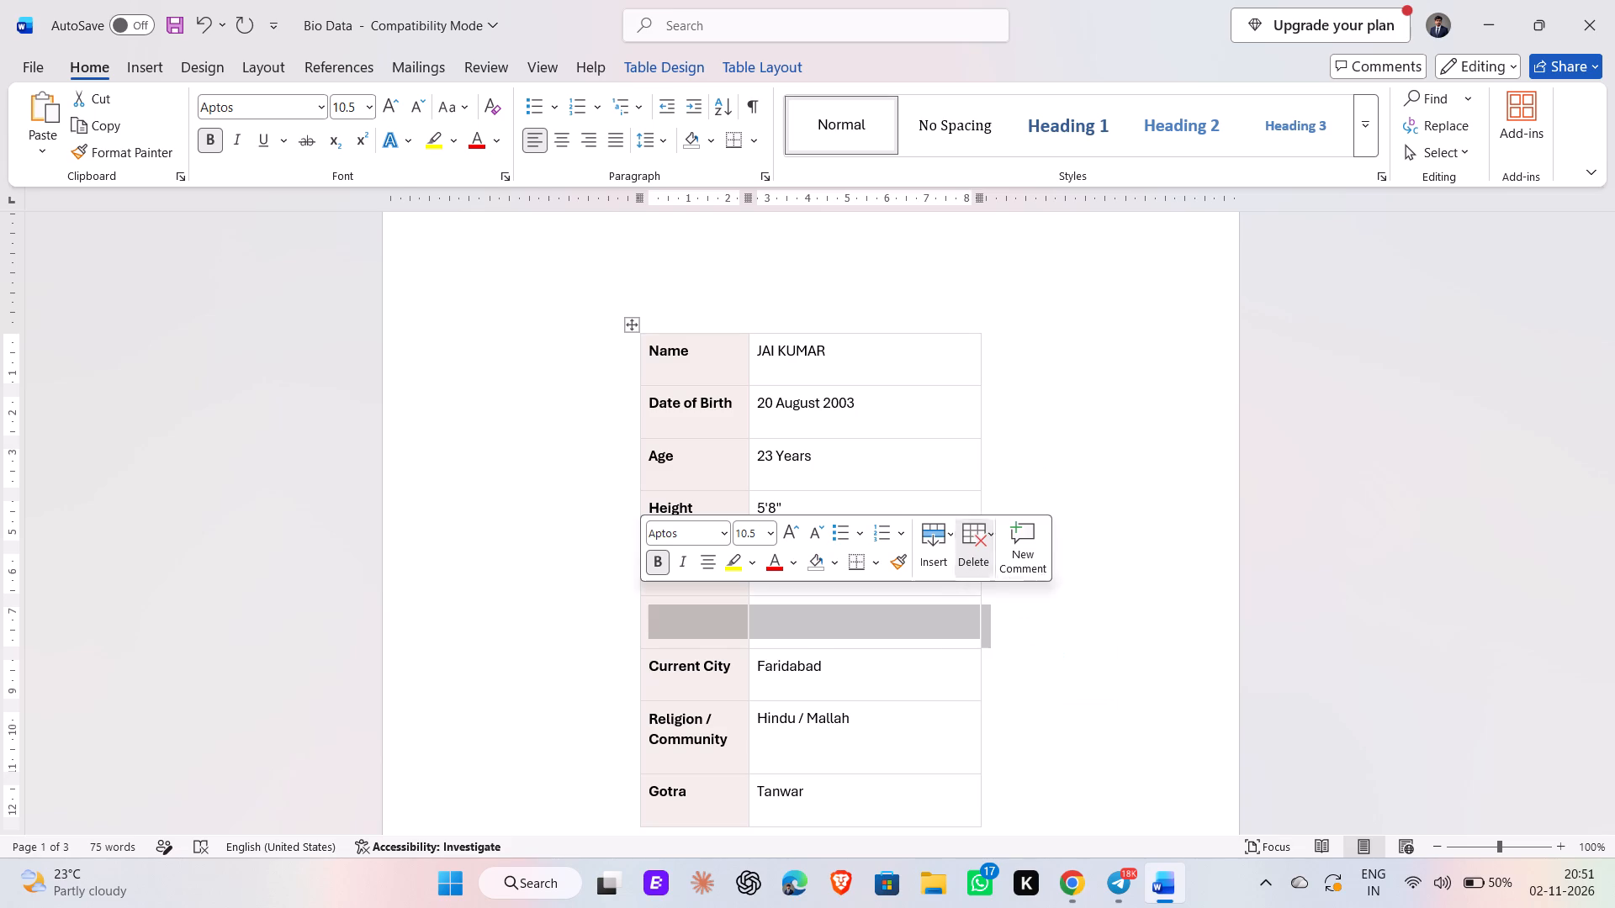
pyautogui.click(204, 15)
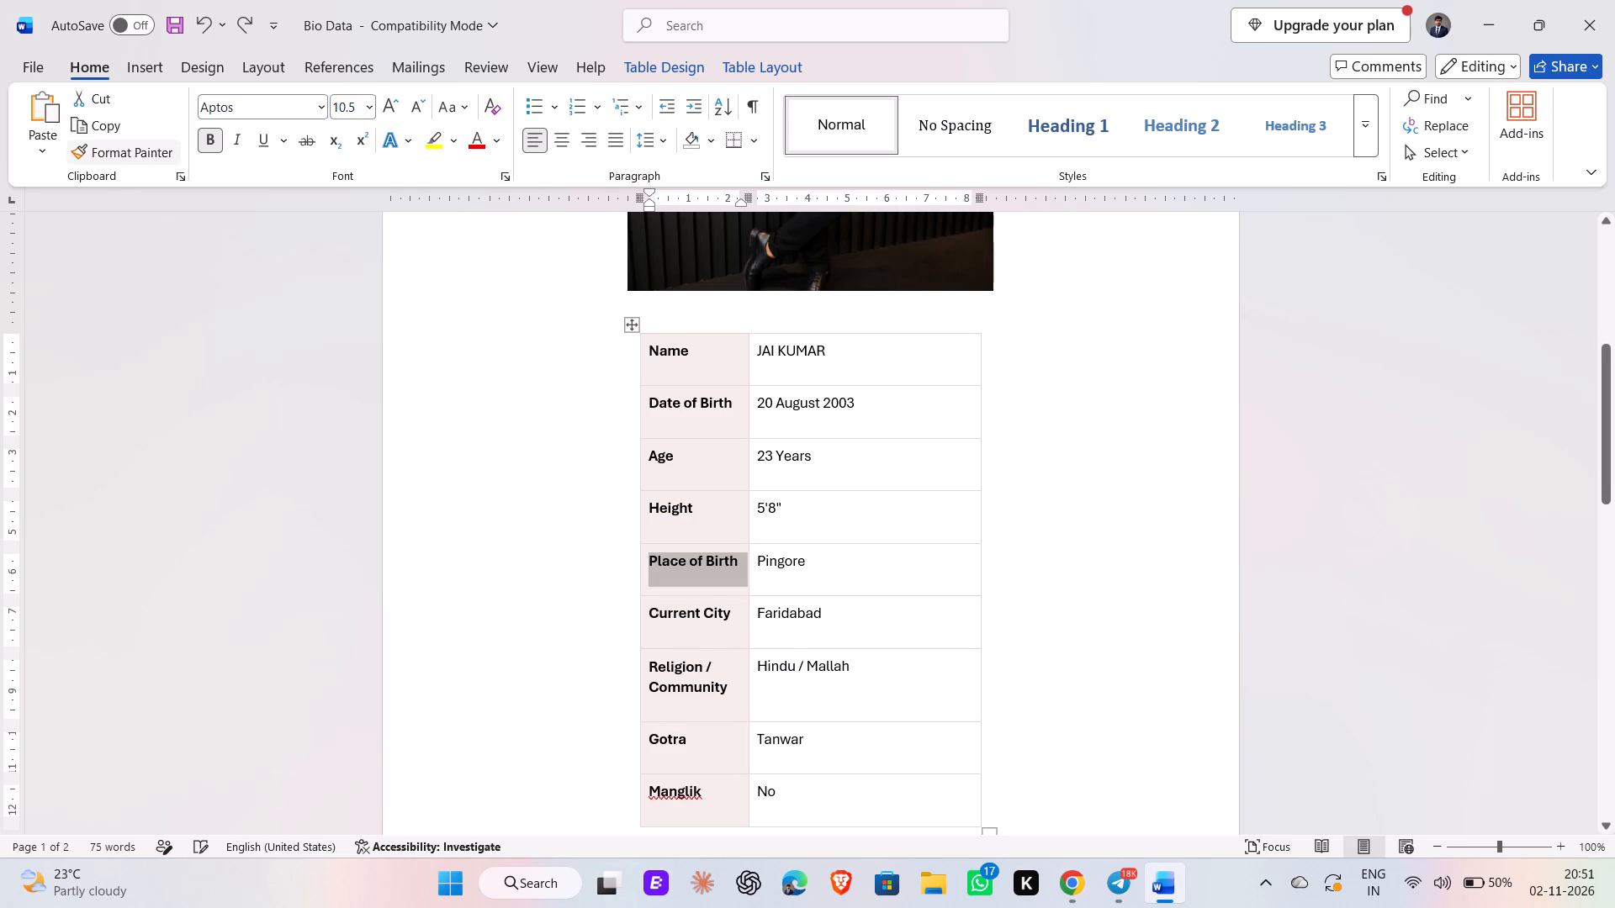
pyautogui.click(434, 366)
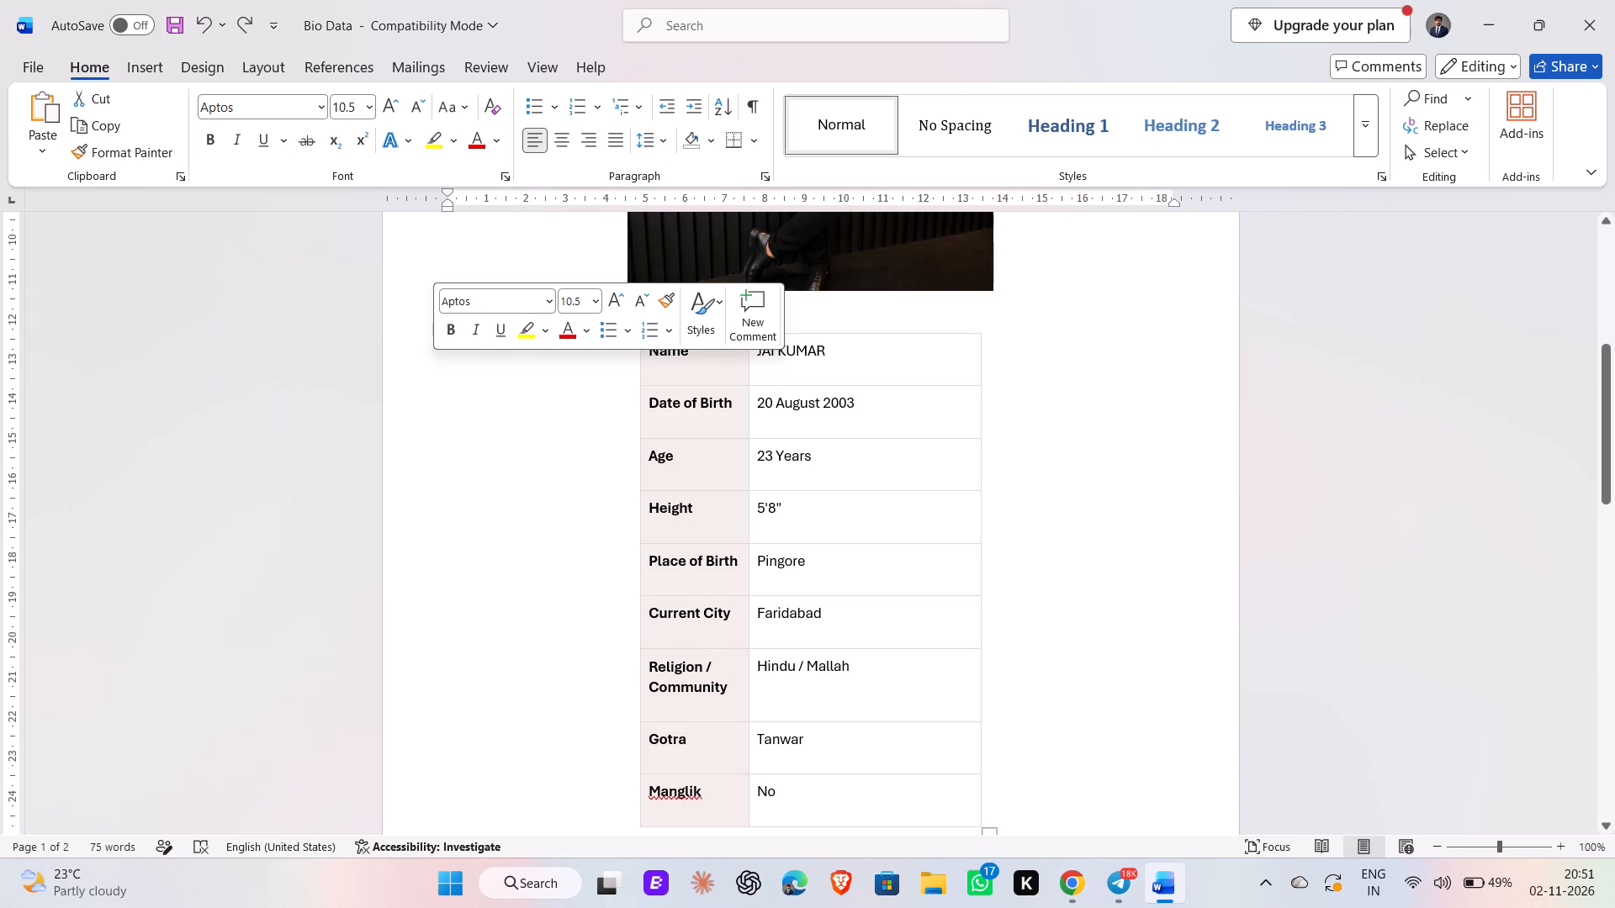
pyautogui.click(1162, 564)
# Save the bio data document.
pyautogui.scroll(7, 1162, 564)
pyautogui.scroll(-2, 1162, 564)
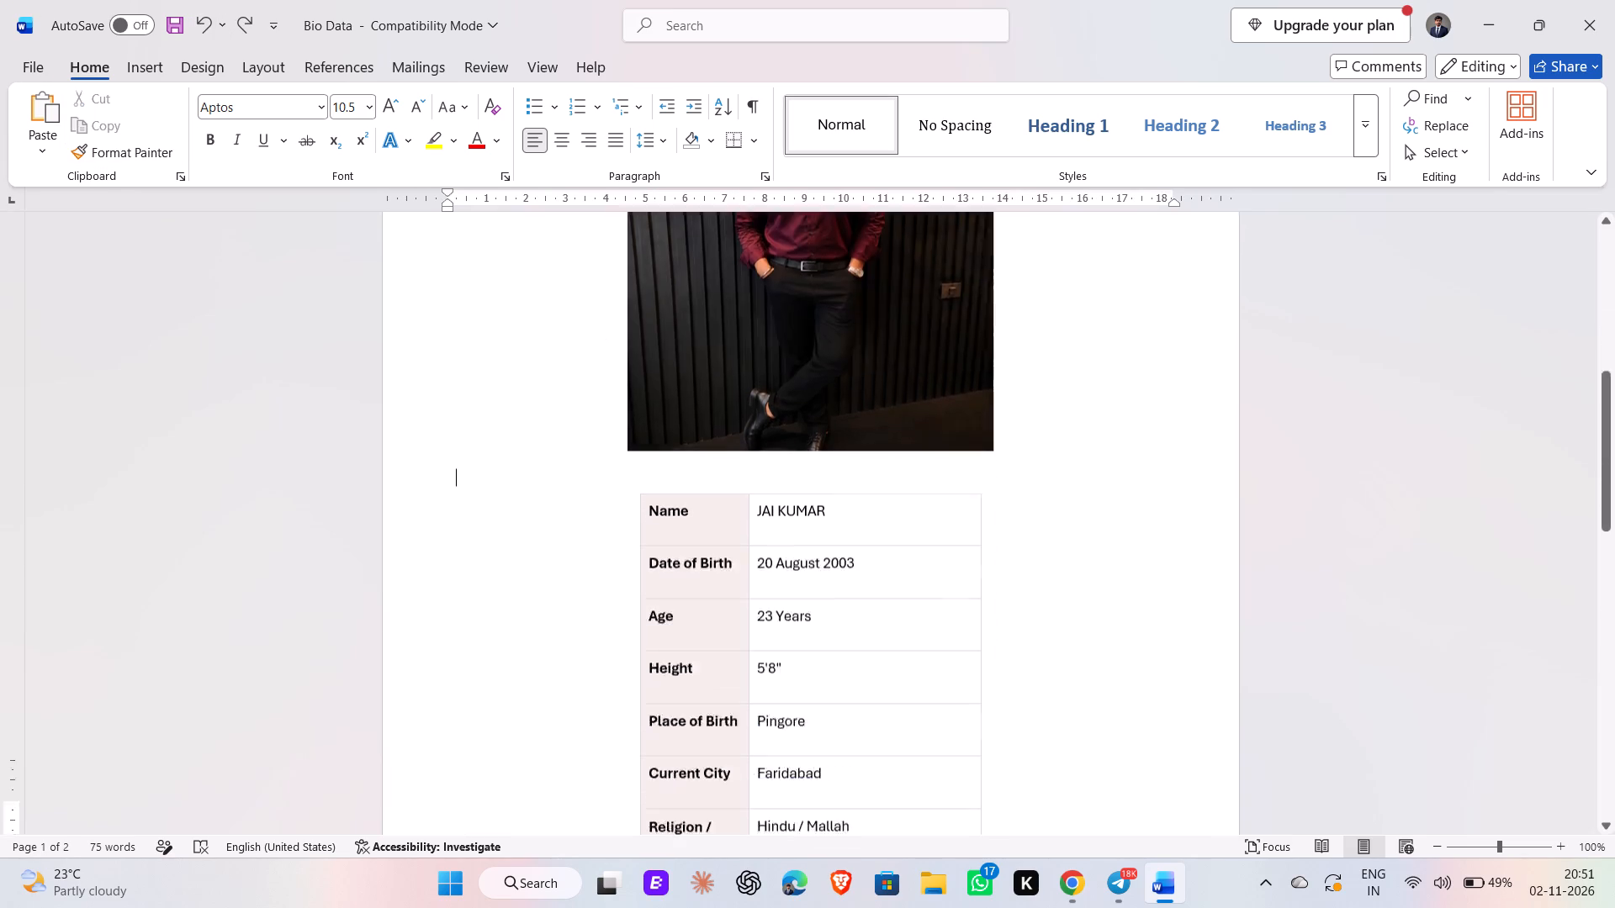
pyautogui.scroll(-6, 1162, 564)
pyautogui.scroll(11, 1162, 564)
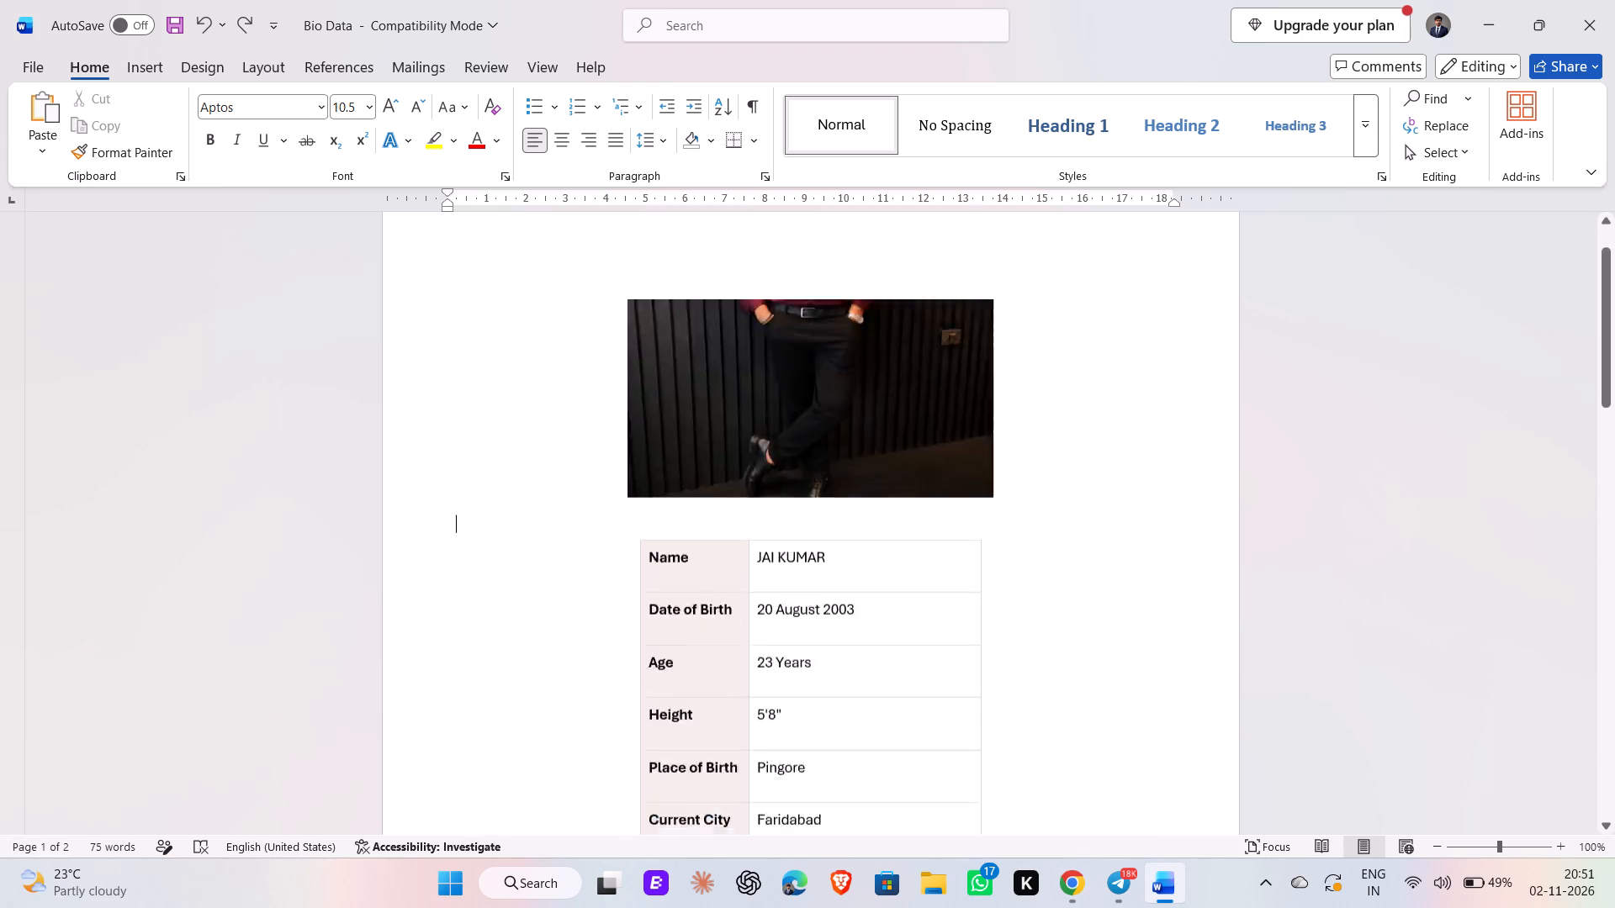
pyautogui.scroll(1, 1162, 564)
pyautogui.scroll(-3, 1162, 564)
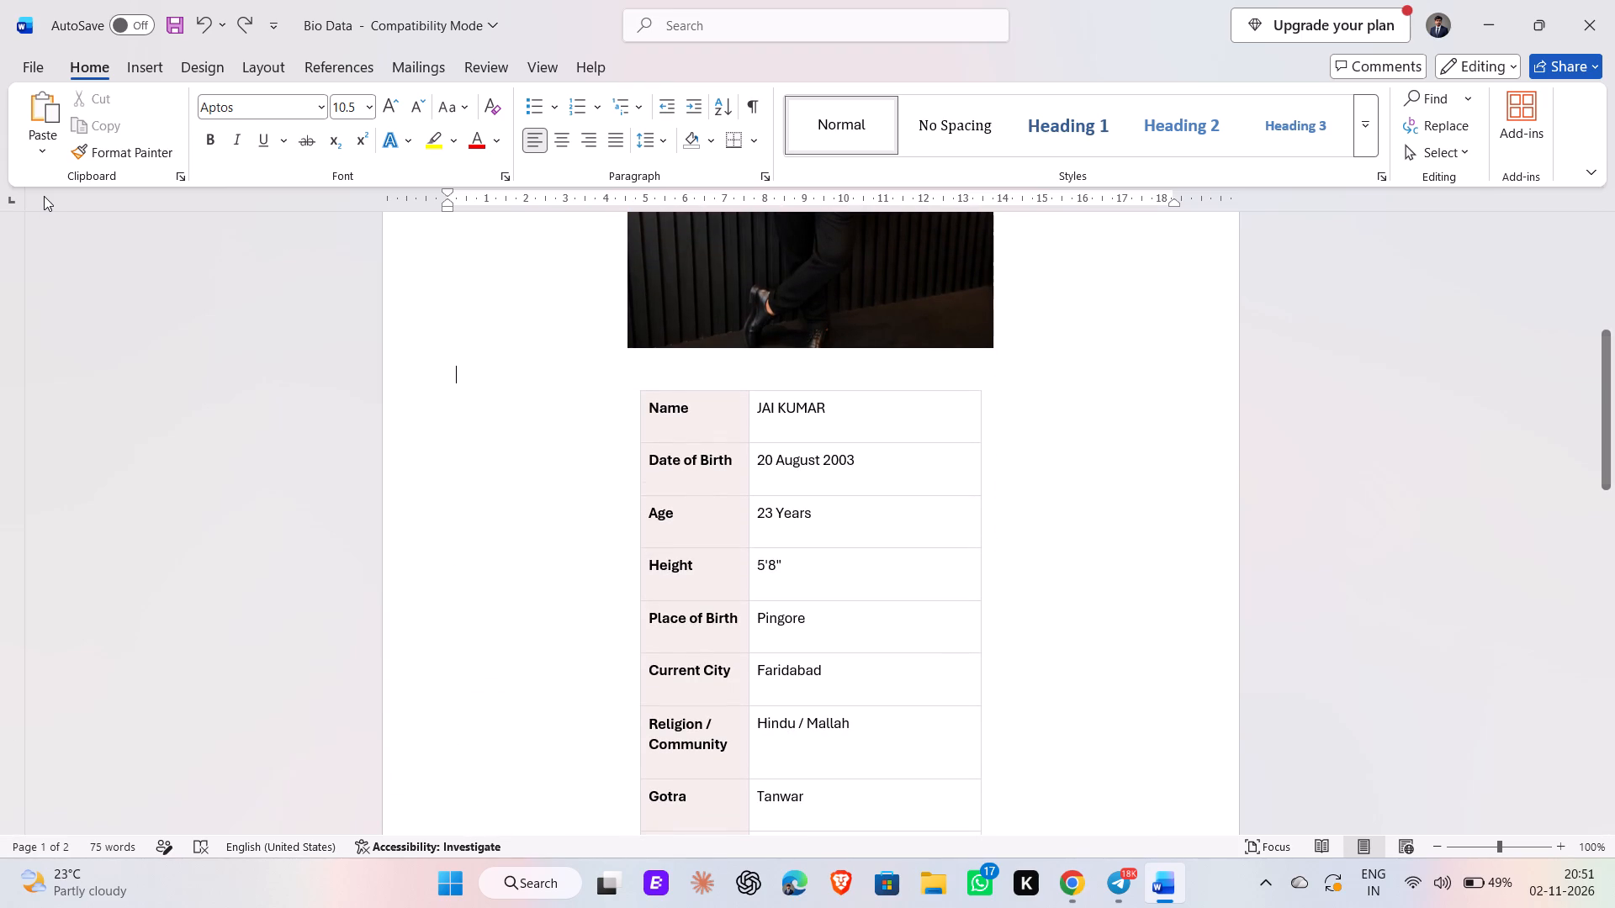
pyautogui.hotkey('ctrl', 's')
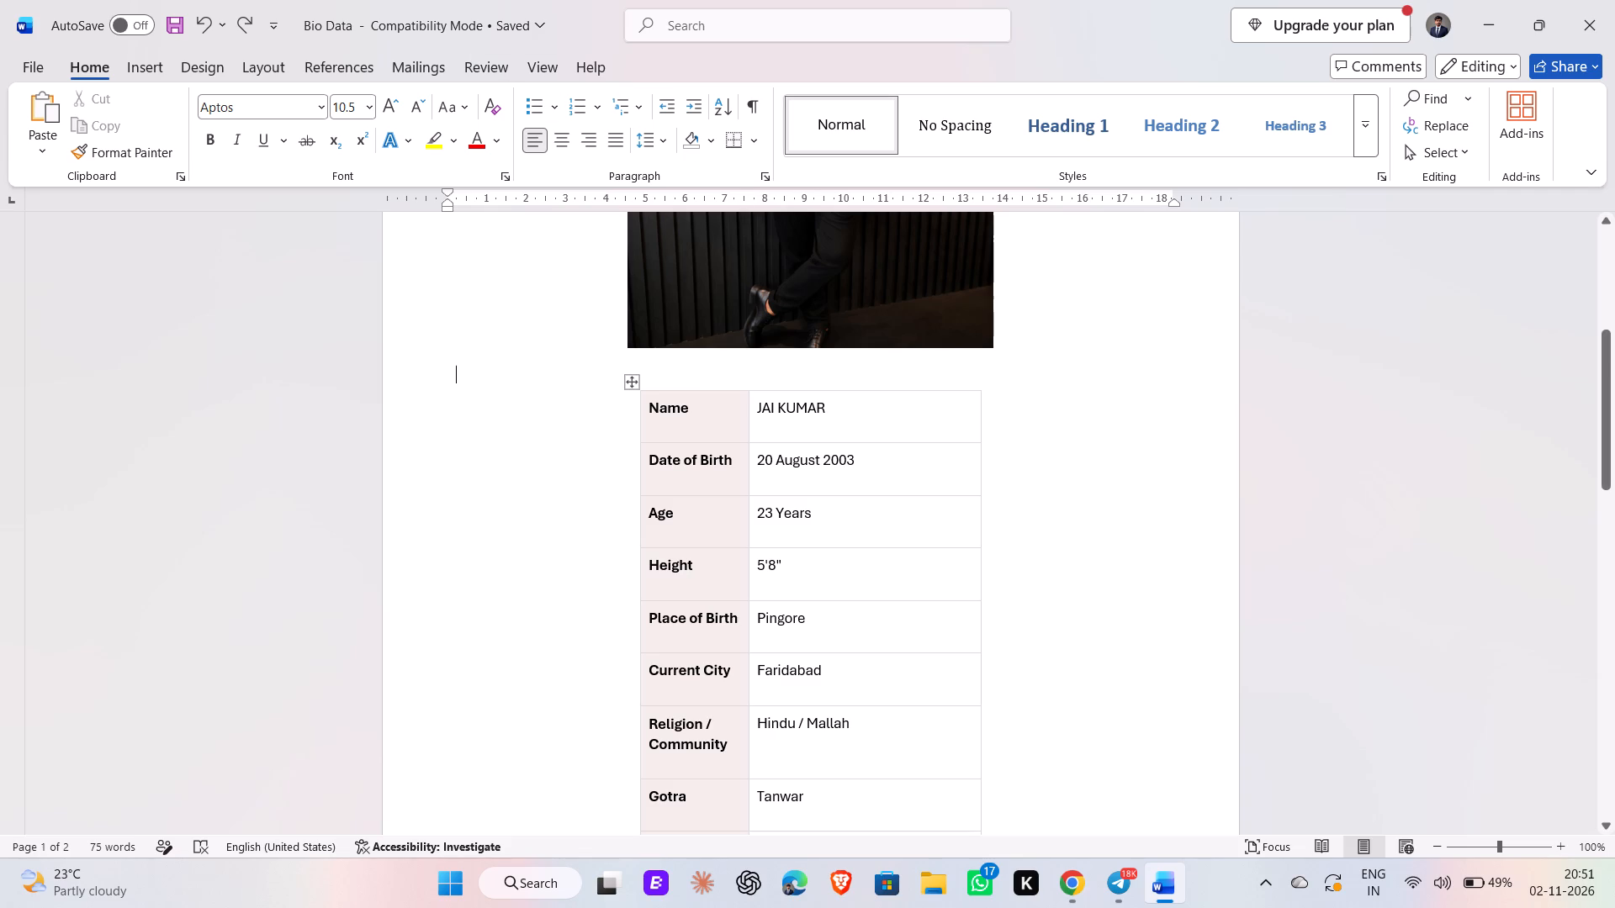
pyautogui.scroll(-1, 716, 562)
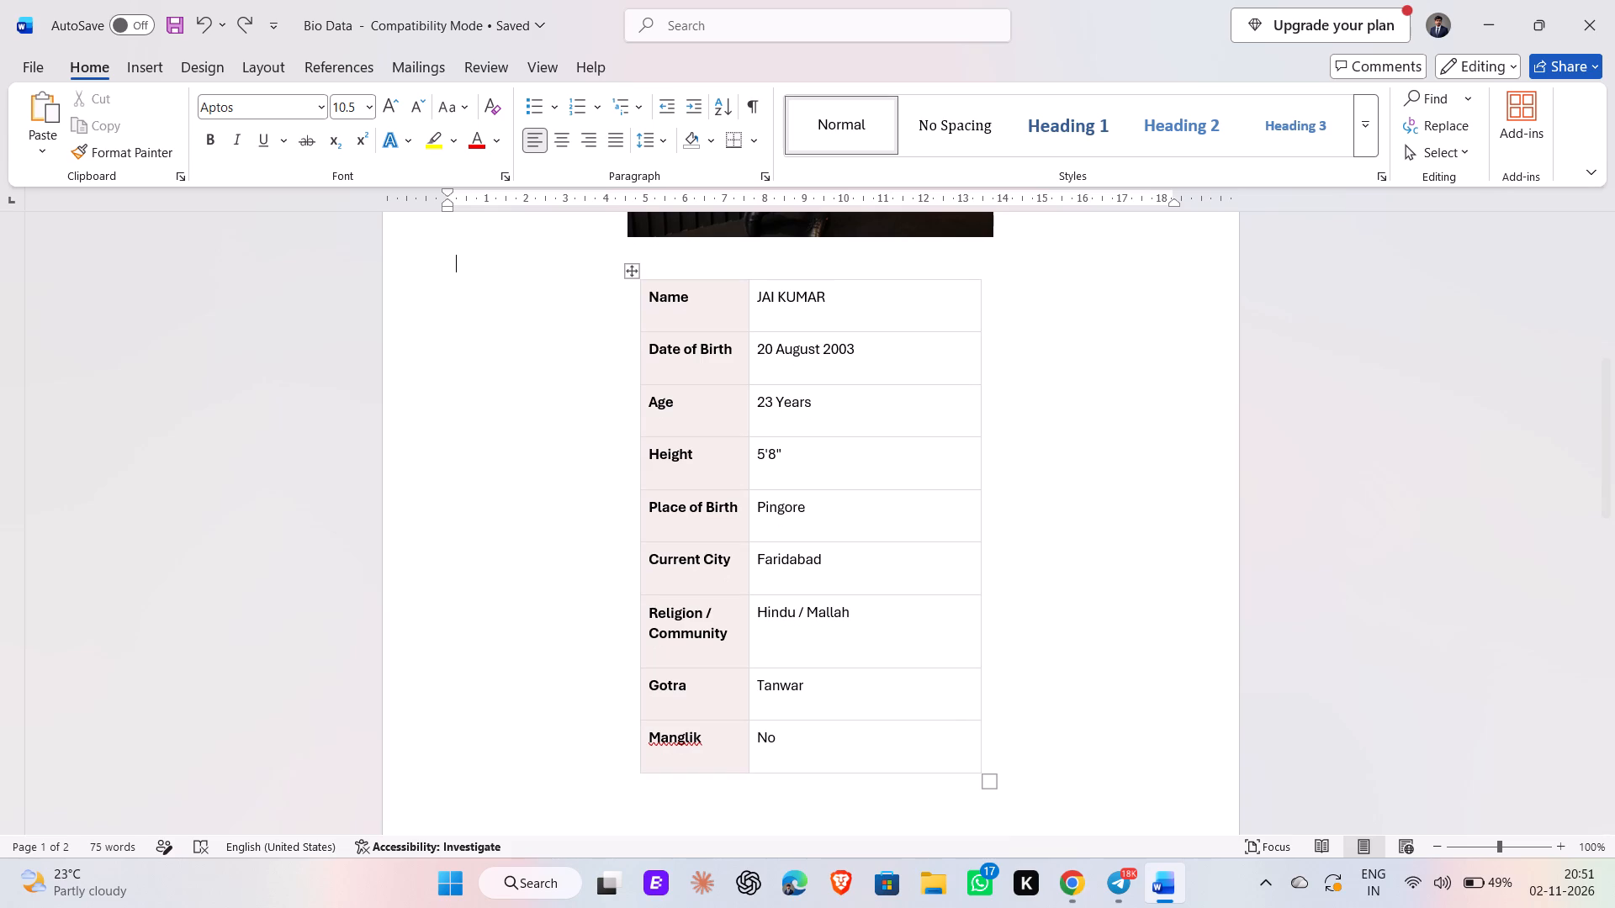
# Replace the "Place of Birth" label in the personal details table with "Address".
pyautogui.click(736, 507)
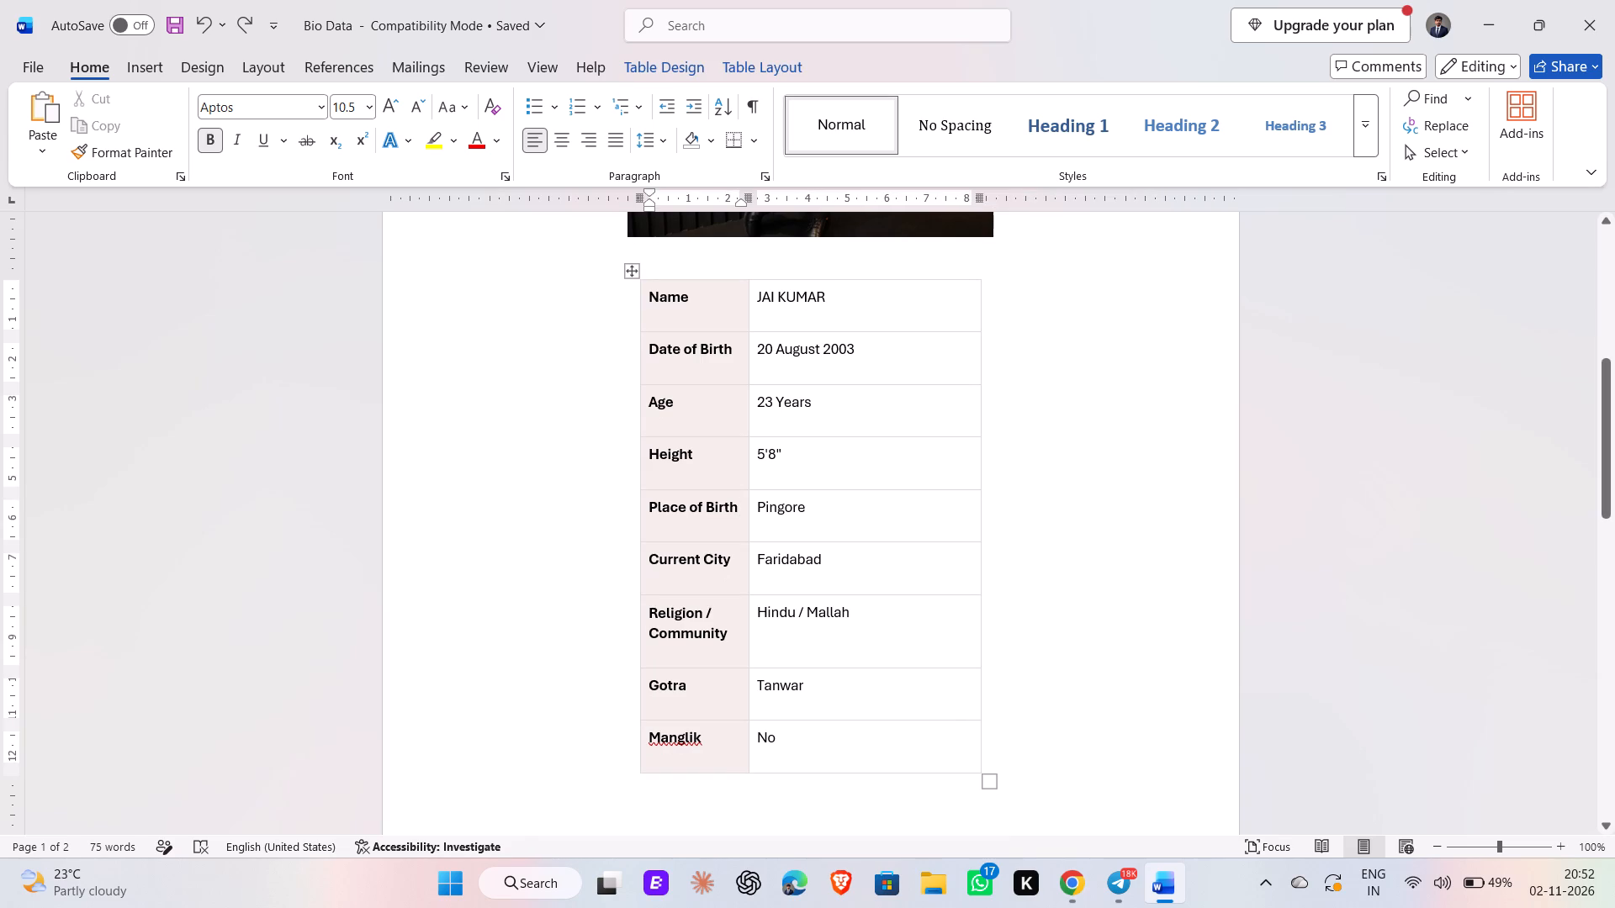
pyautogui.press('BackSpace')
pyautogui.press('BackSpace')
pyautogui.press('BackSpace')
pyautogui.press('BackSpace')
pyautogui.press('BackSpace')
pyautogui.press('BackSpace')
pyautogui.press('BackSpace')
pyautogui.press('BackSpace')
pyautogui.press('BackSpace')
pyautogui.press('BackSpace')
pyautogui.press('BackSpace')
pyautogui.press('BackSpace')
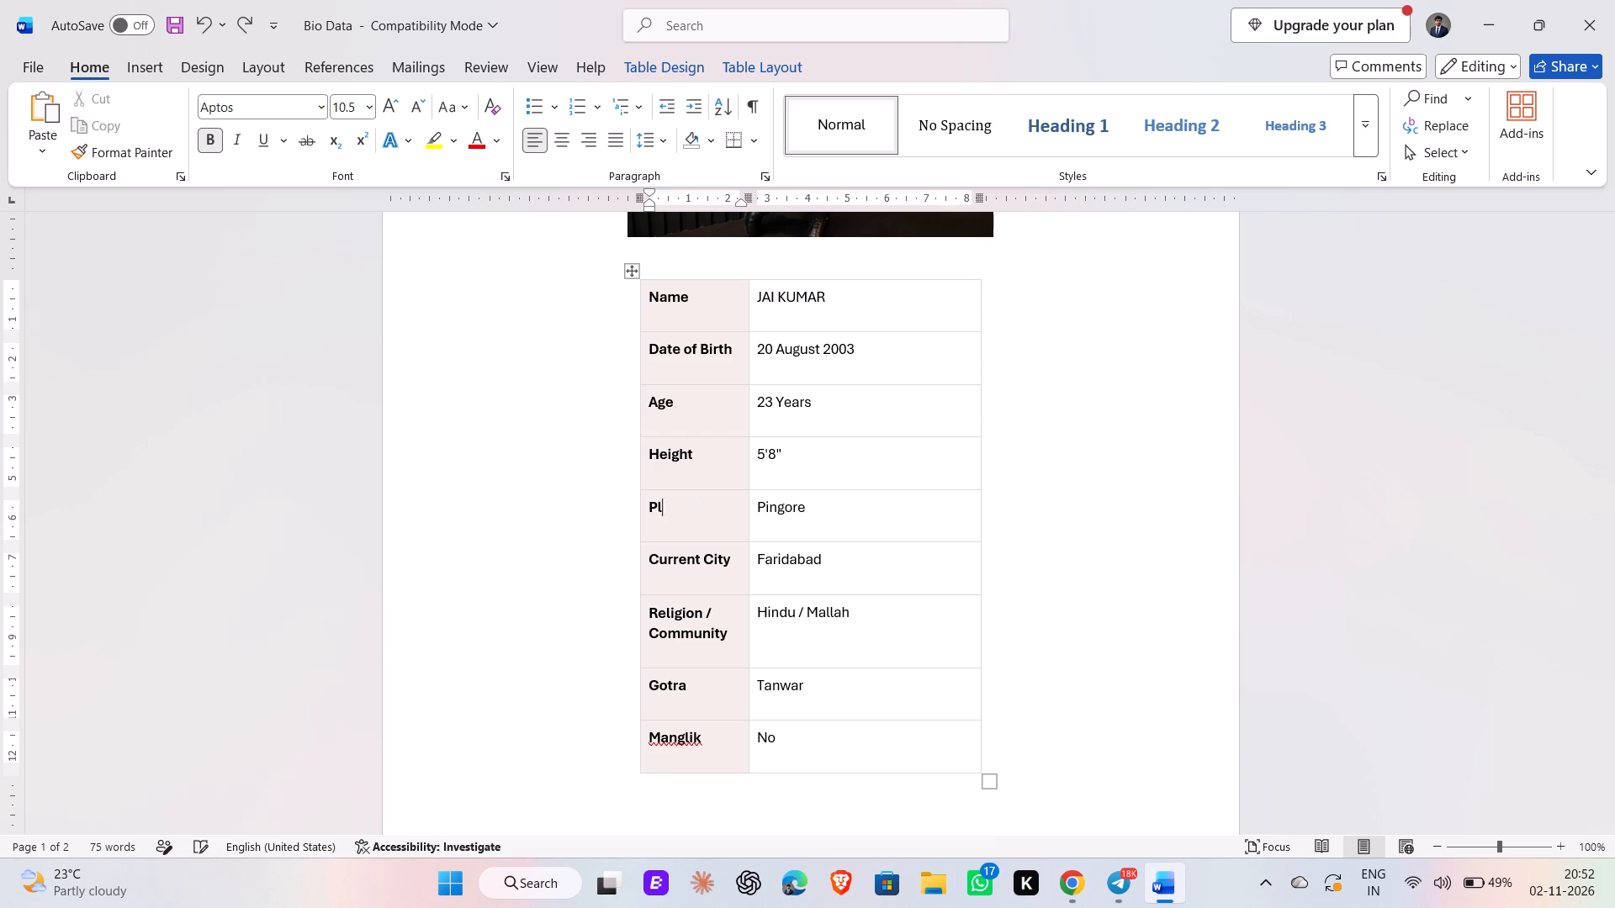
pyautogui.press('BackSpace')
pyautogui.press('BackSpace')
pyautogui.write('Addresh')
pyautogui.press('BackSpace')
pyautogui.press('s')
# Replace the Address row's value in the personal details table with "faridabad".
pyautogui.click(865, 505)
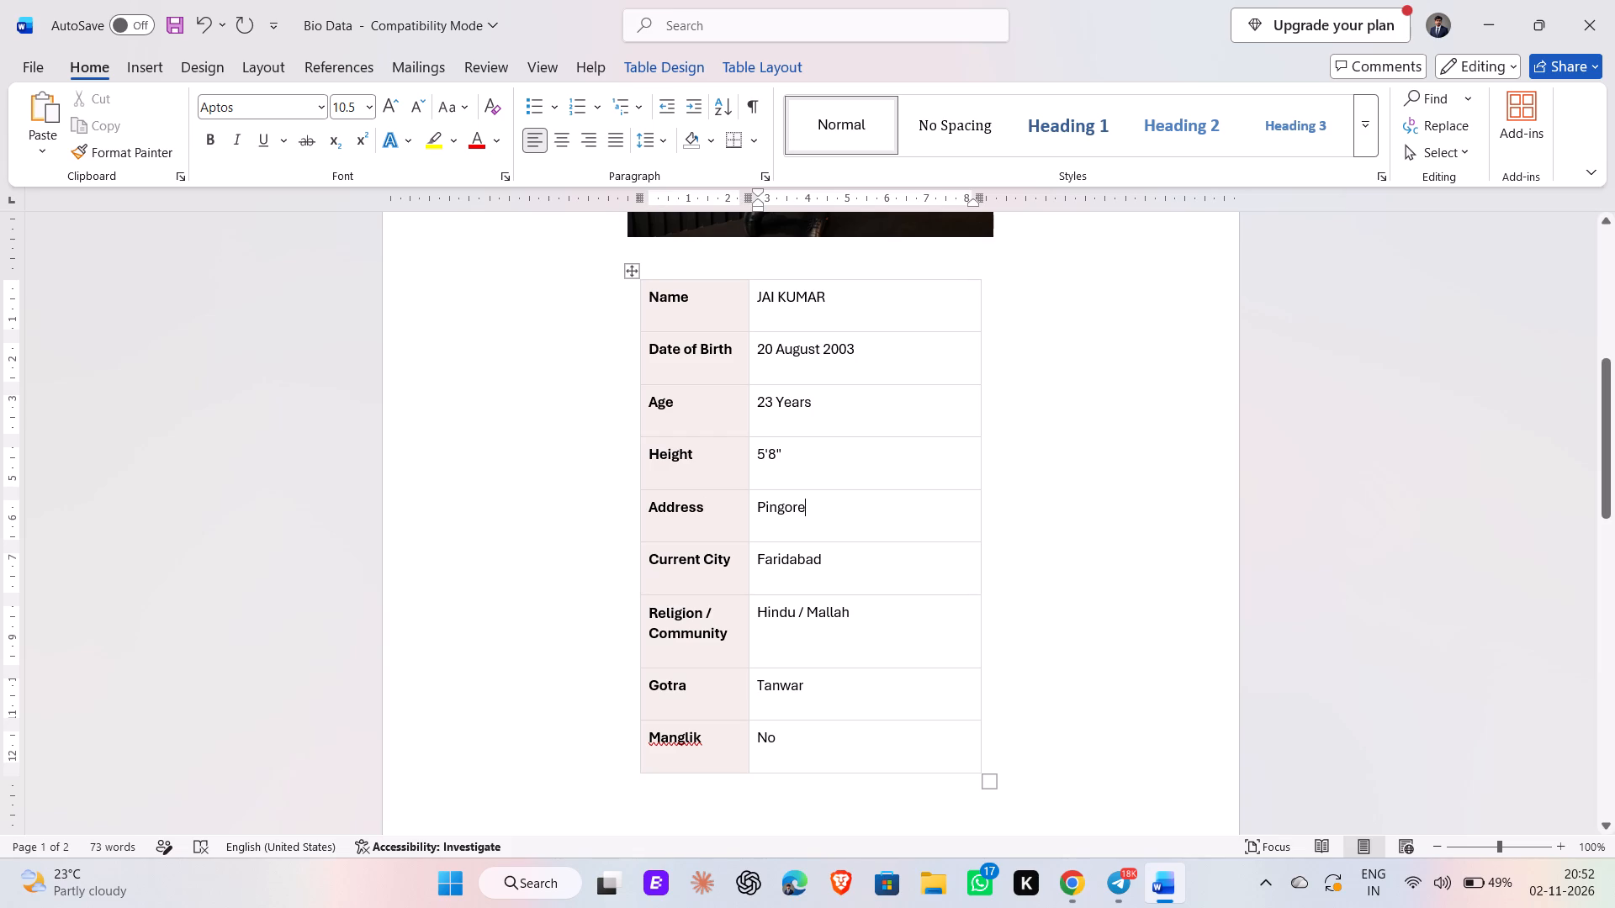
pyautogui.press('BackSpace')
pyautogui.press('BackSpace')
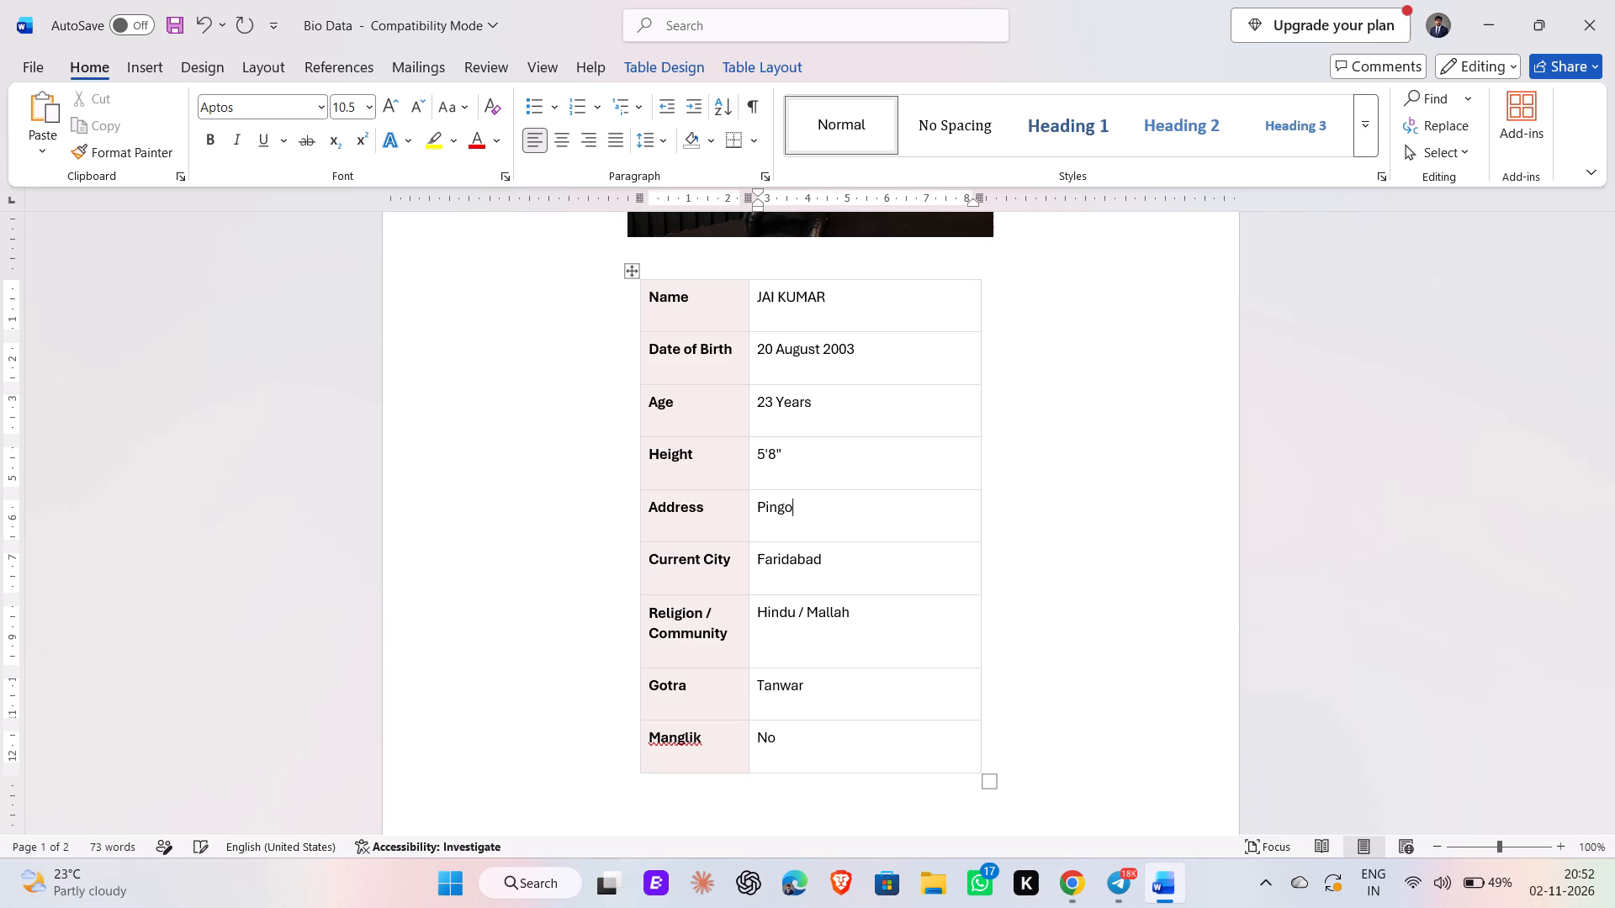
pyautogui.press('BackSpace')
pyautogui.press('BackSpace')
pyautogui.press('BackSpace')
pyautogui.press('BackSpace')
pyautogui.press('BackSpace')
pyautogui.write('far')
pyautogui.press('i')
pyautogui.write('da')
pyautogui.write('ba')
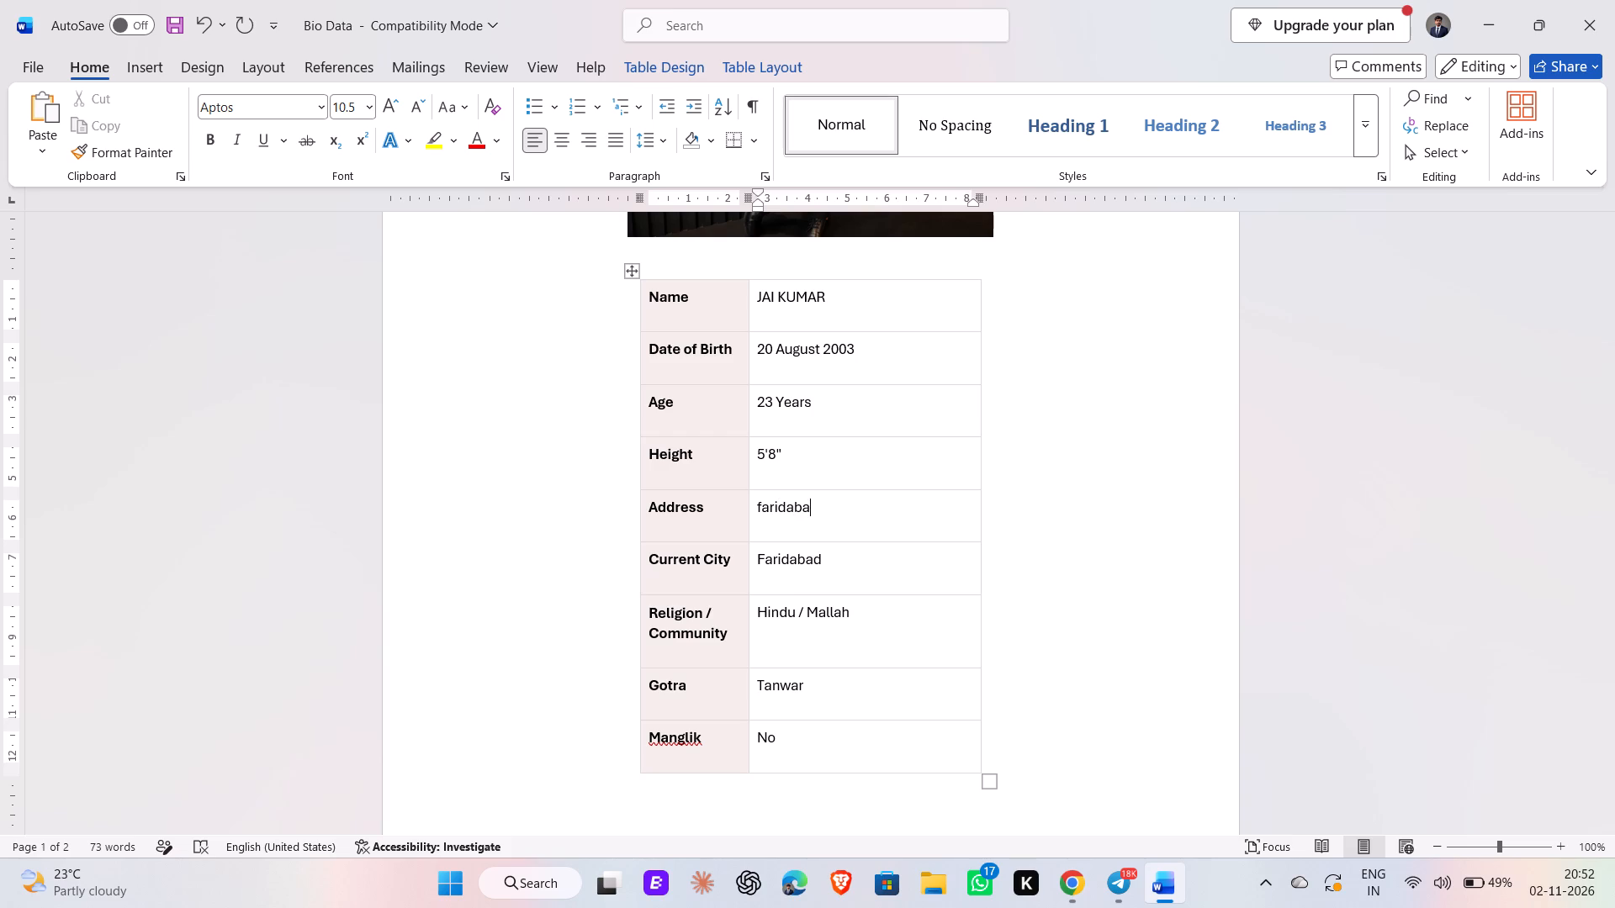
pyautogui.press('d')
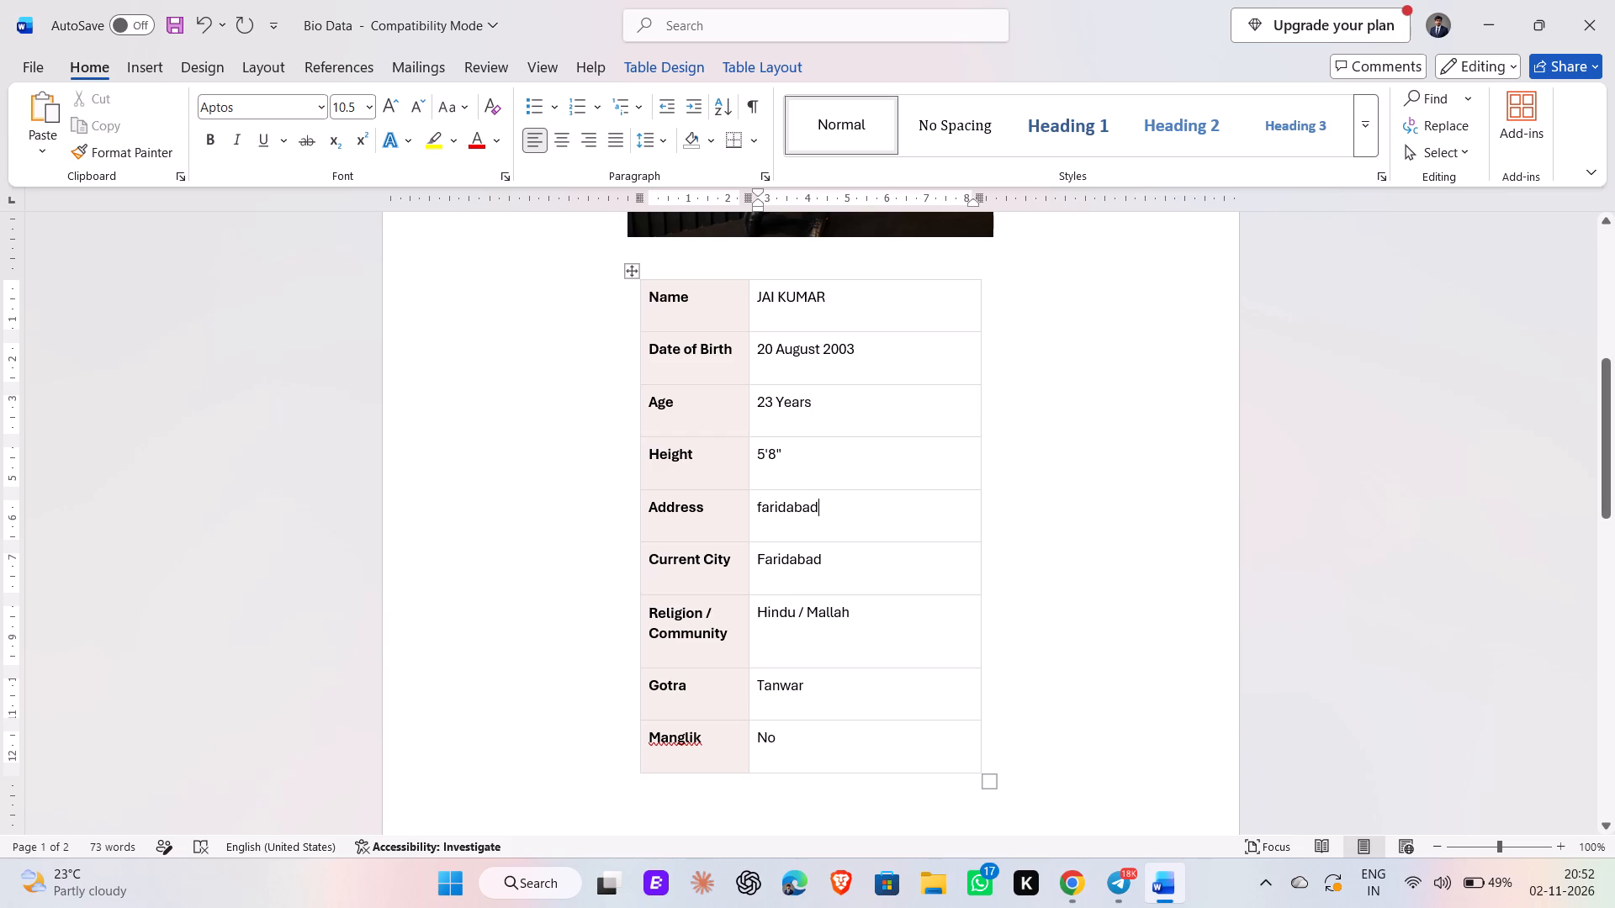
# Change the "Address" label in the personal details table to "Residence".
pyautogui.click(701, 505)
pyautogui.press('BackSpace')
pyautogui.press('BackSpace')
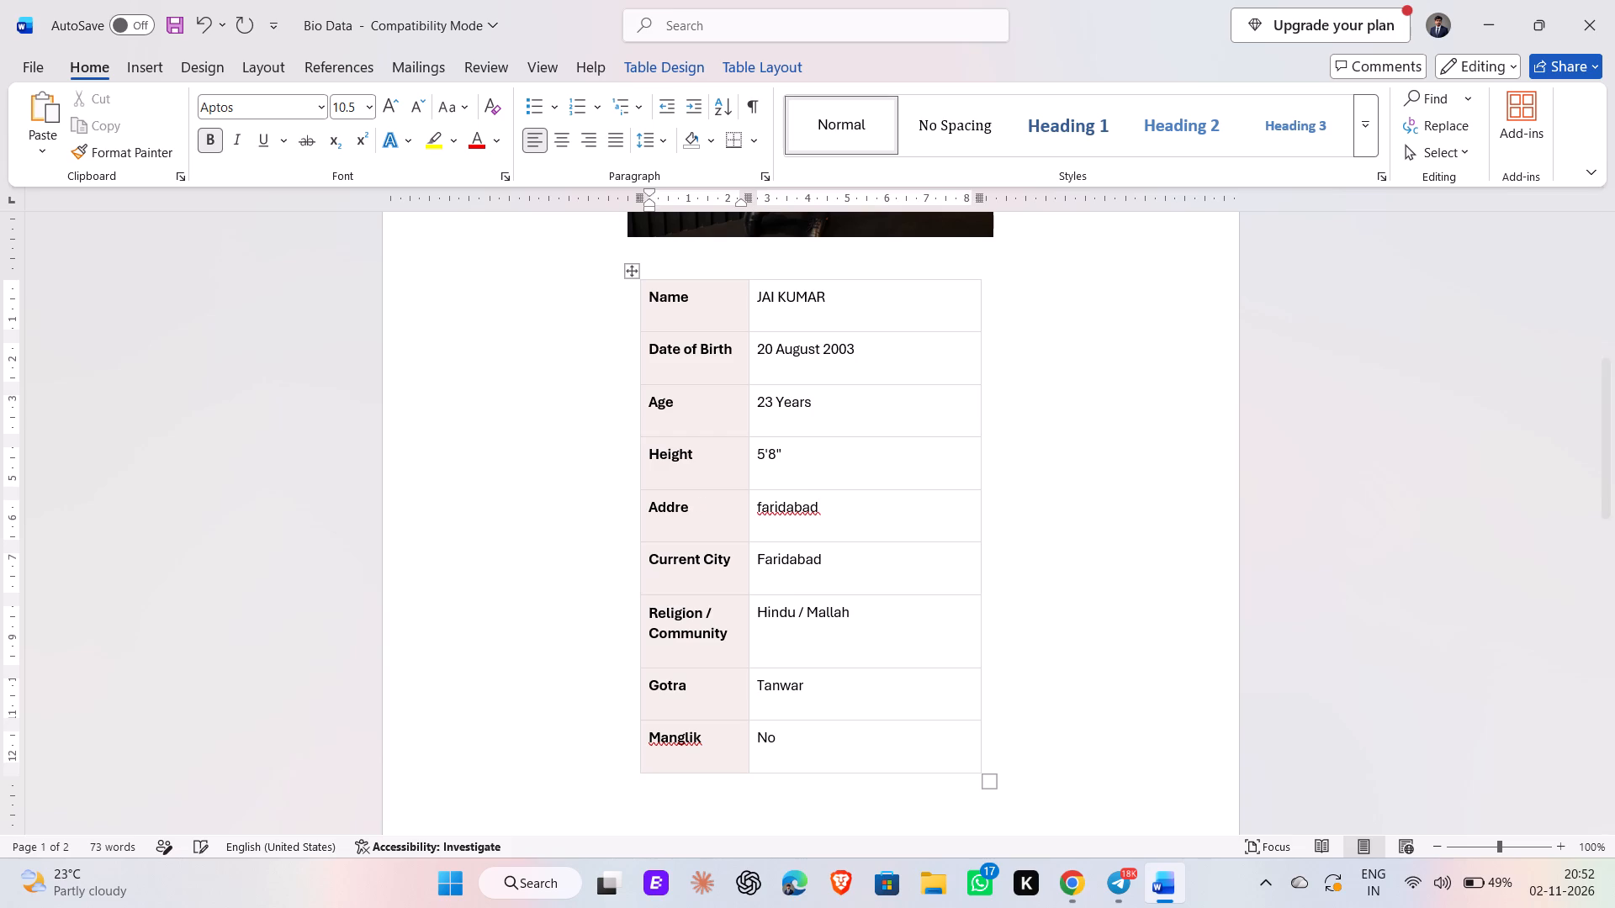
pyautogui.press('BackSpace')
pyautogui.press('BackSpace')
pyautogui.press('BackSpace')
pyautogui.press('BackSpace')
pyautogui.press('BackSpace')
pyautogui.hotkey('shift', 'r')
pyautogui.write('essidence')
pyautogui.click(678, 513)
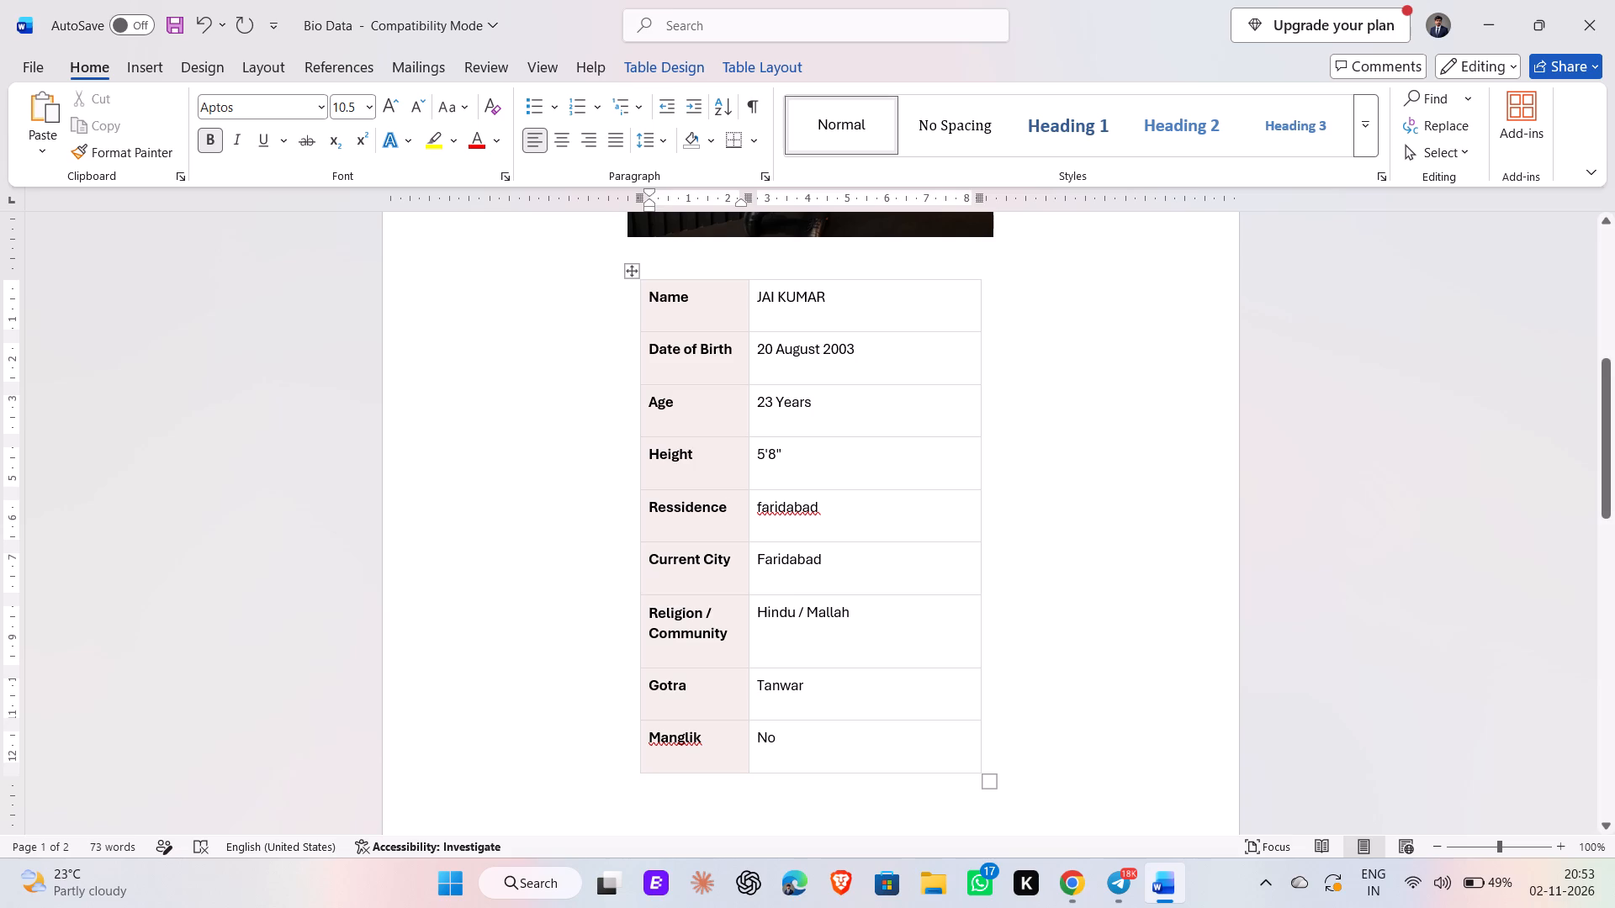
pyautogui.press('BackSpace')
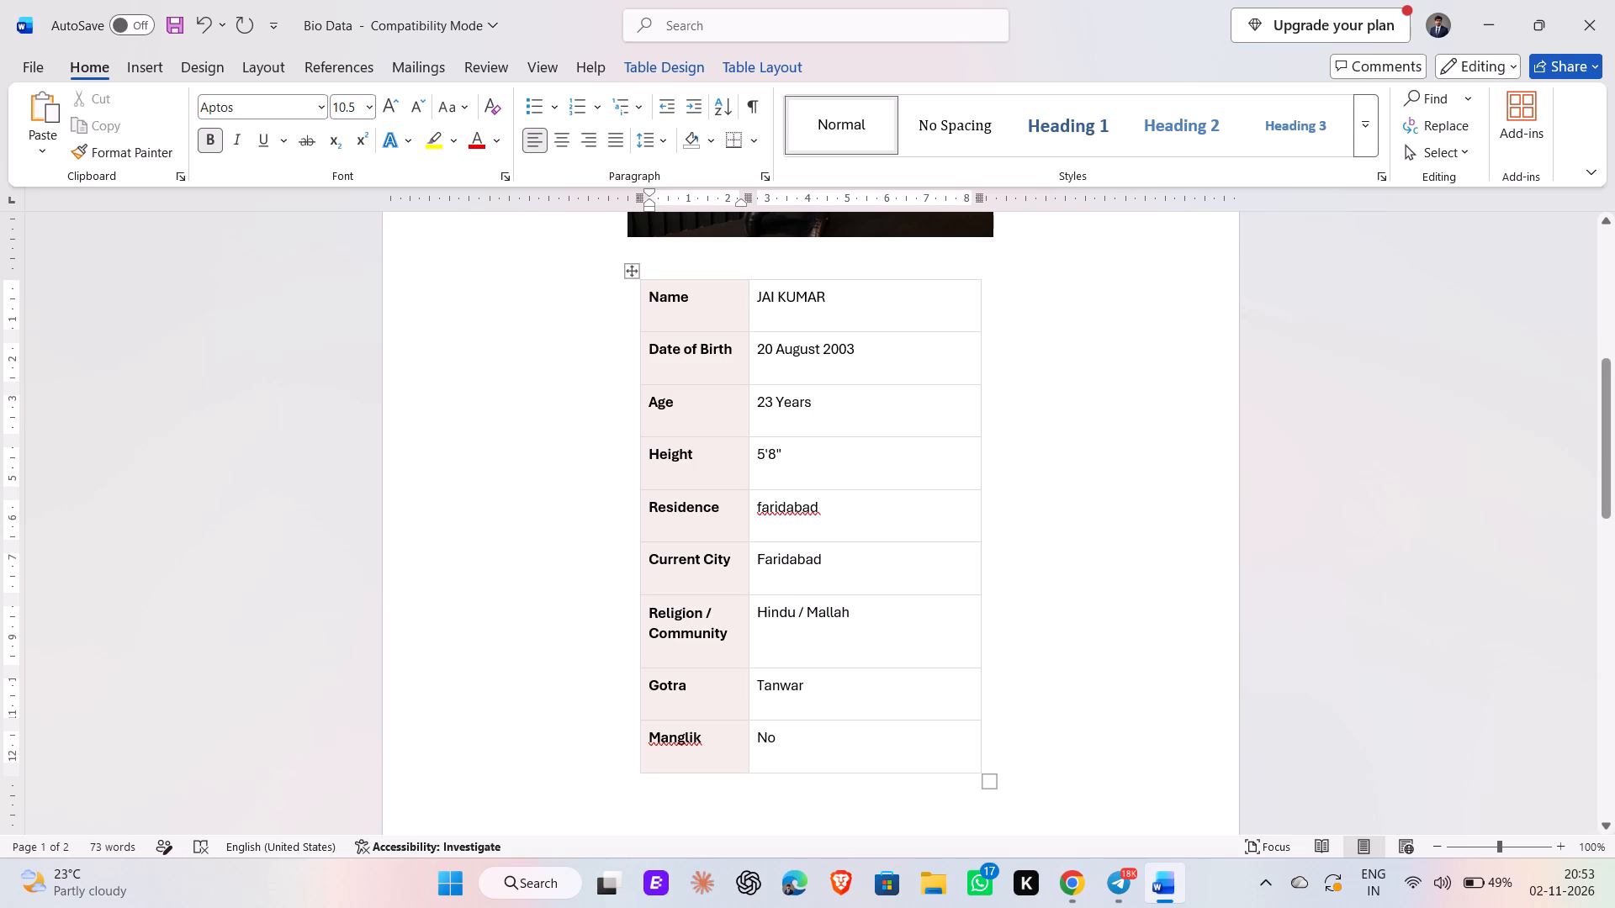
# Append "/village-" and the home village's name to the Residence value in the personal details table.
pyautogui.click(833, 514)
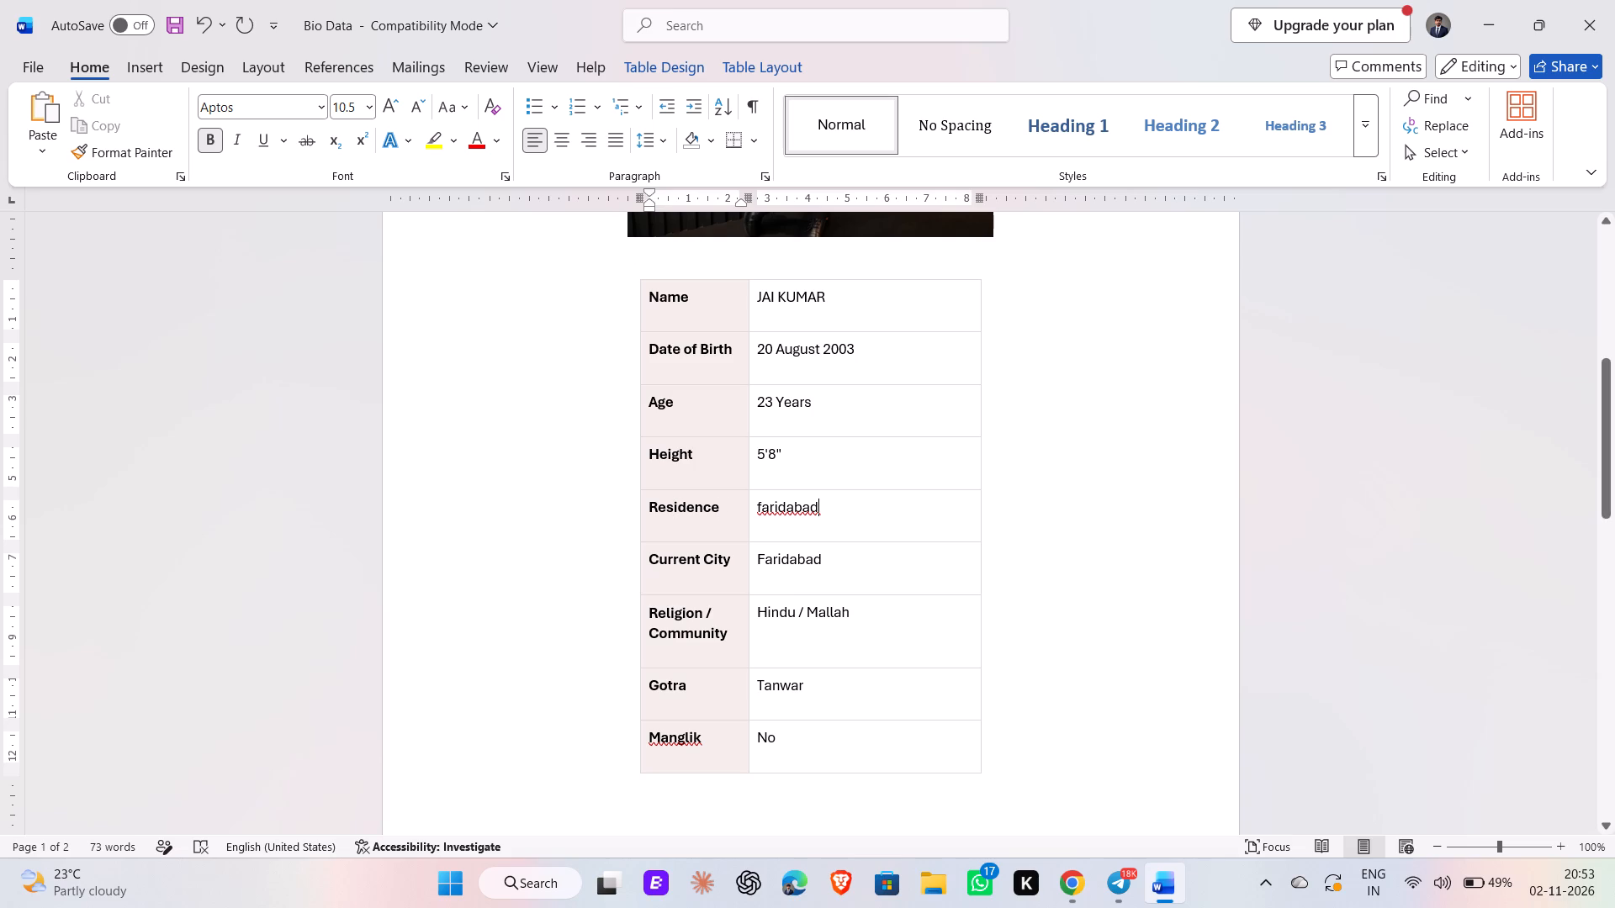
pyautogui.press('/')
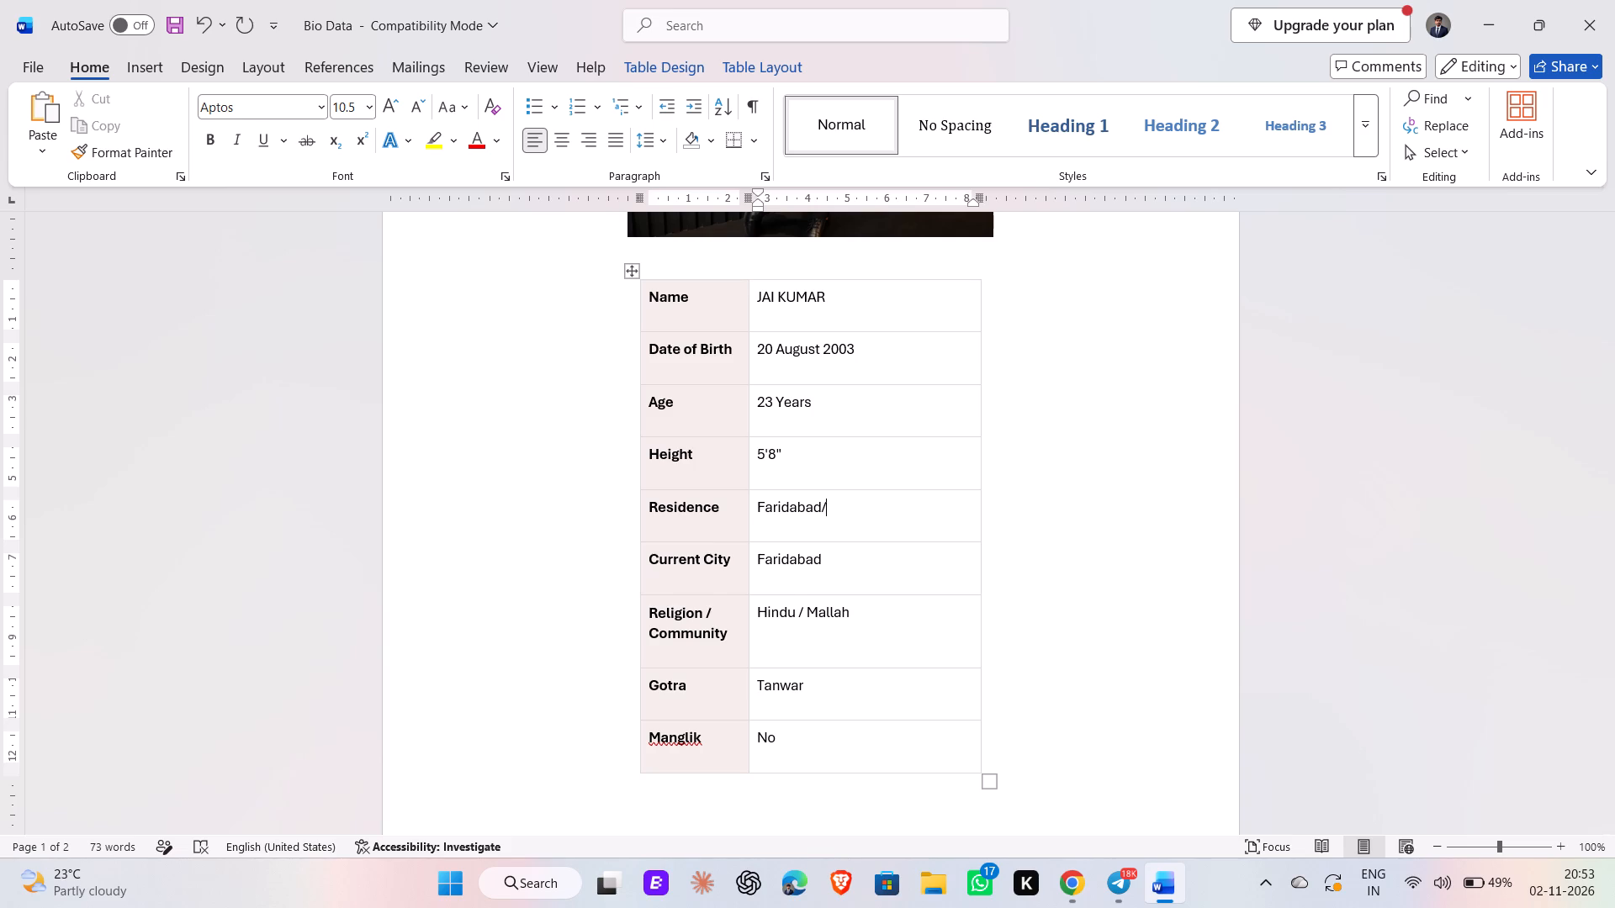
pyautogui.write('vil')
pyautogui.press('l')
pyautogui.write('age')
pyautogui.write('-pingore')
# Review the photo and the personal, education and family details tables across both pages of the bio data.
pyautogui.scroll(2, 833, 514)
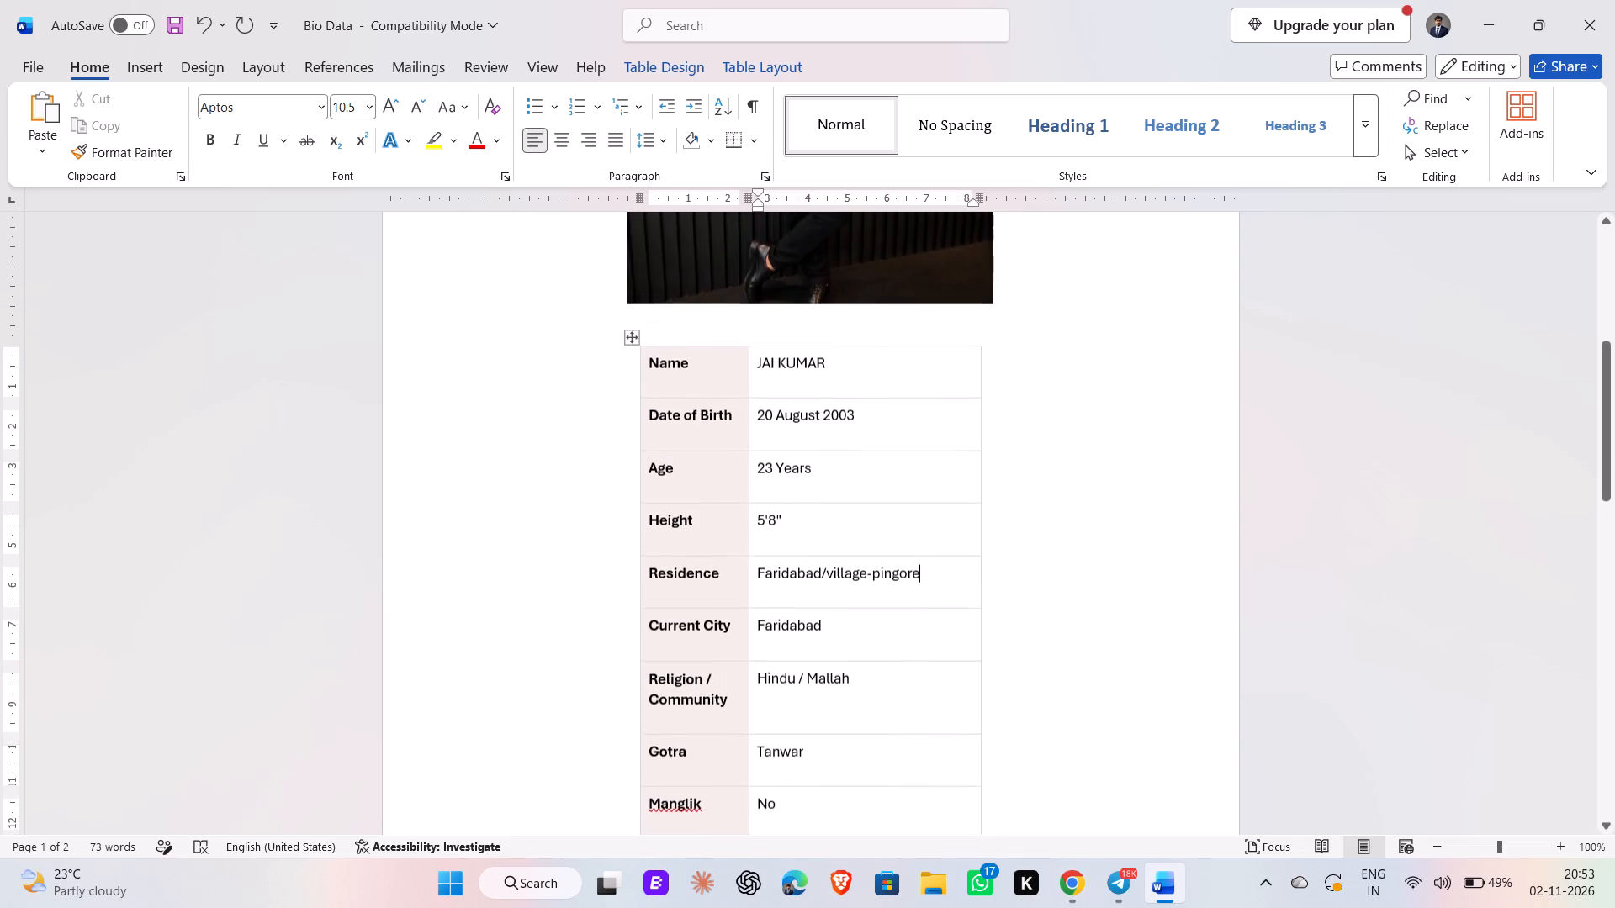
pyautogui.scroll(2, 833, 514)
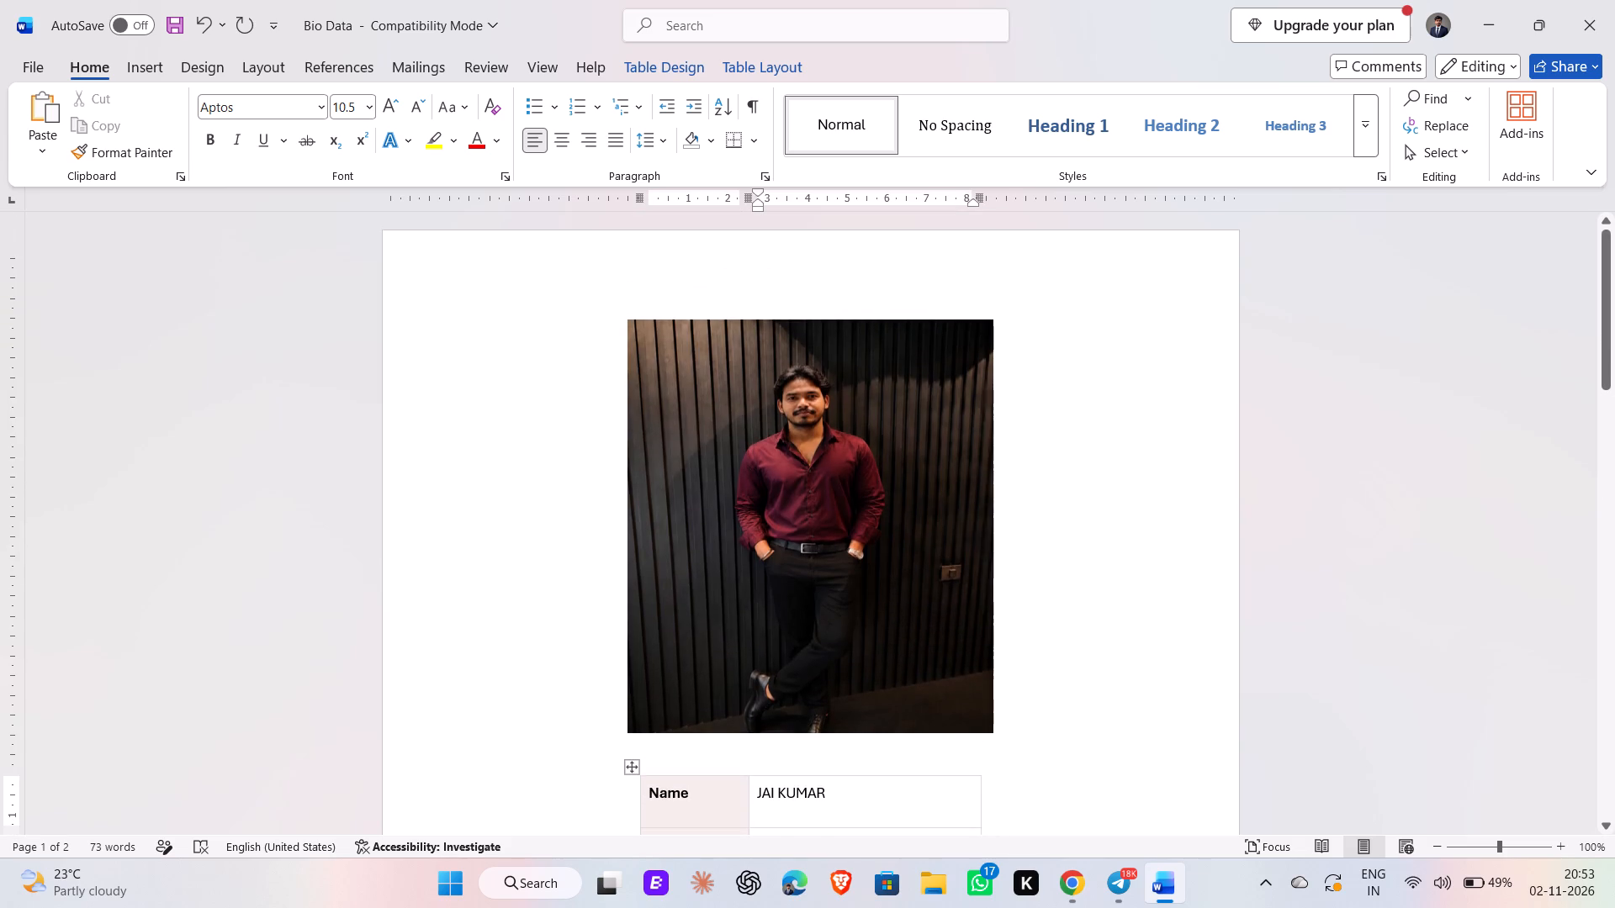
pyautogui.scroll(-1, 833, 514)
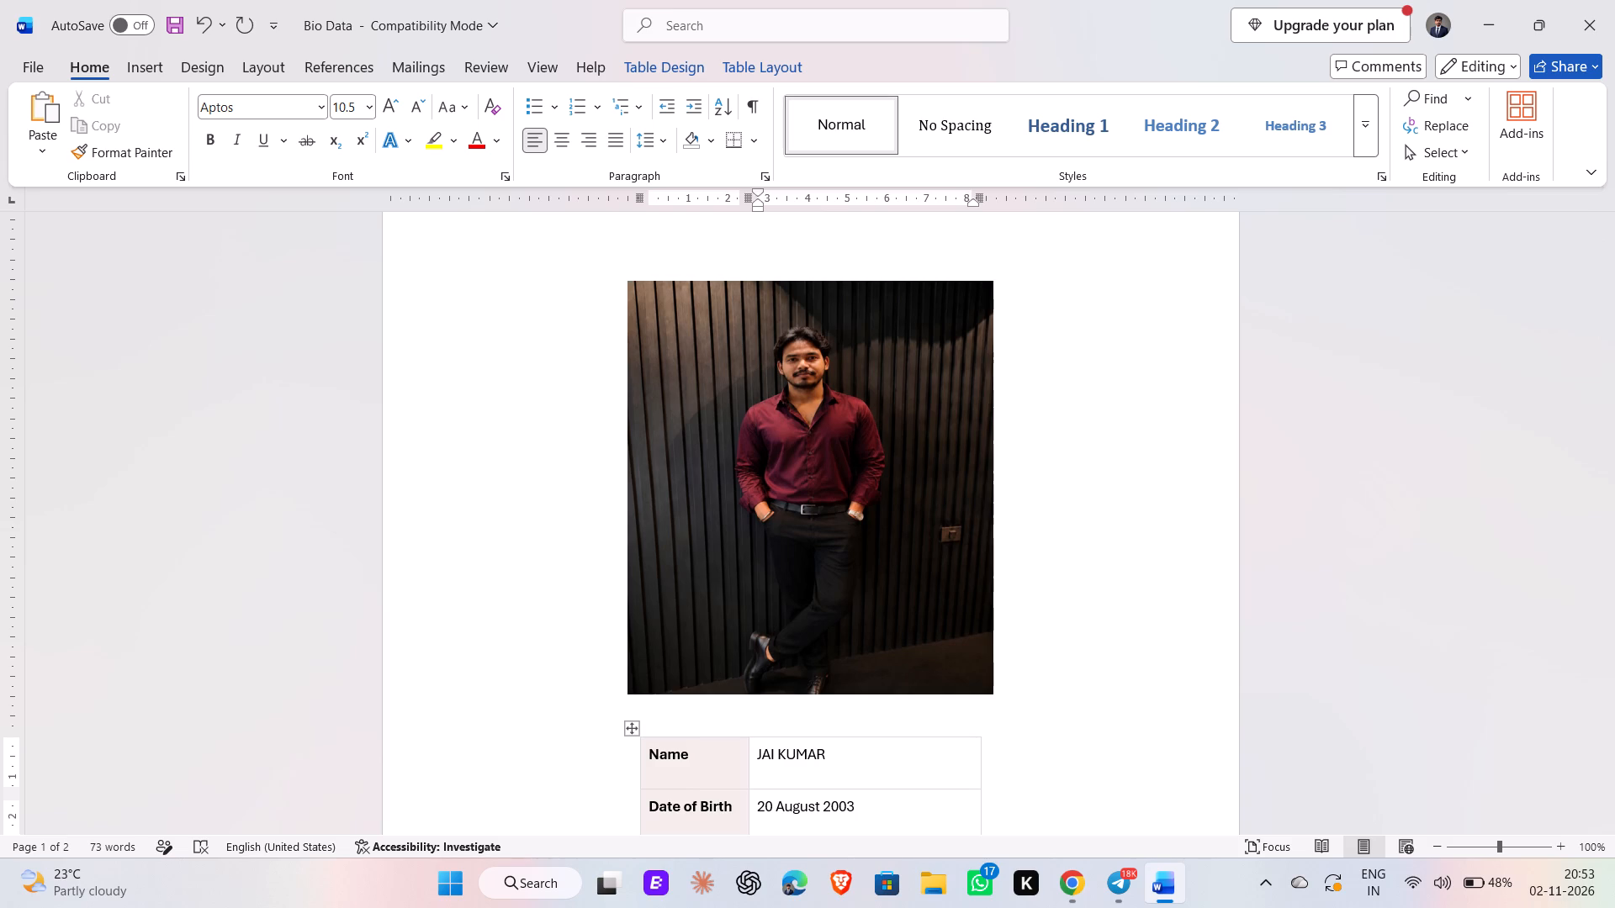
pyautogui.scroll(-3, 833, 514)
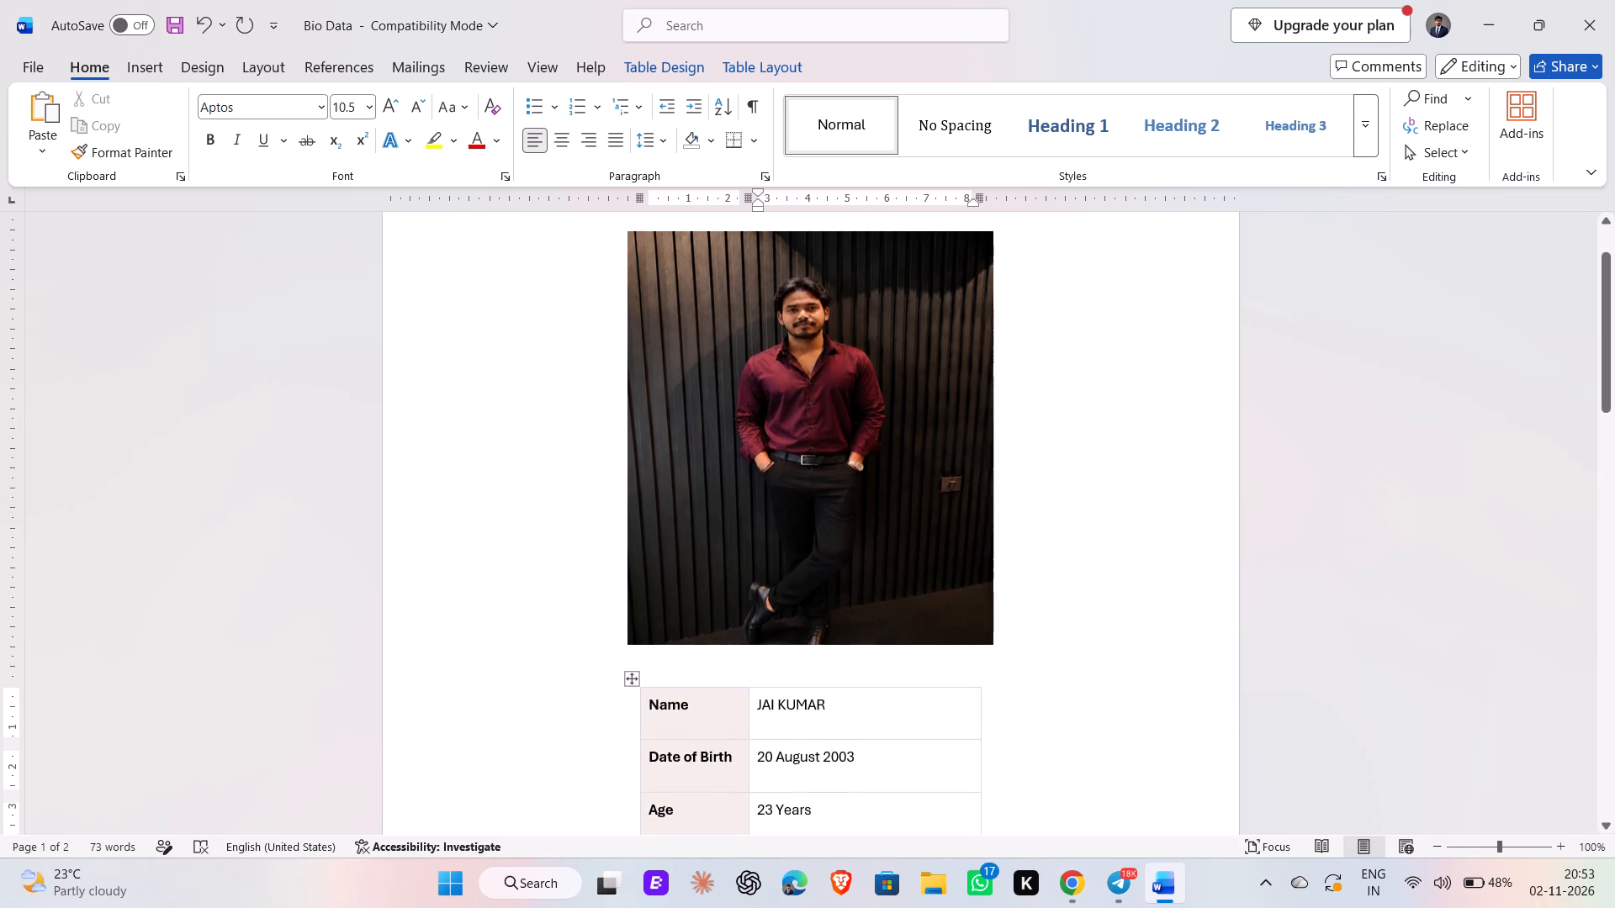
pyautogui.scroll(-6, 833, 514)
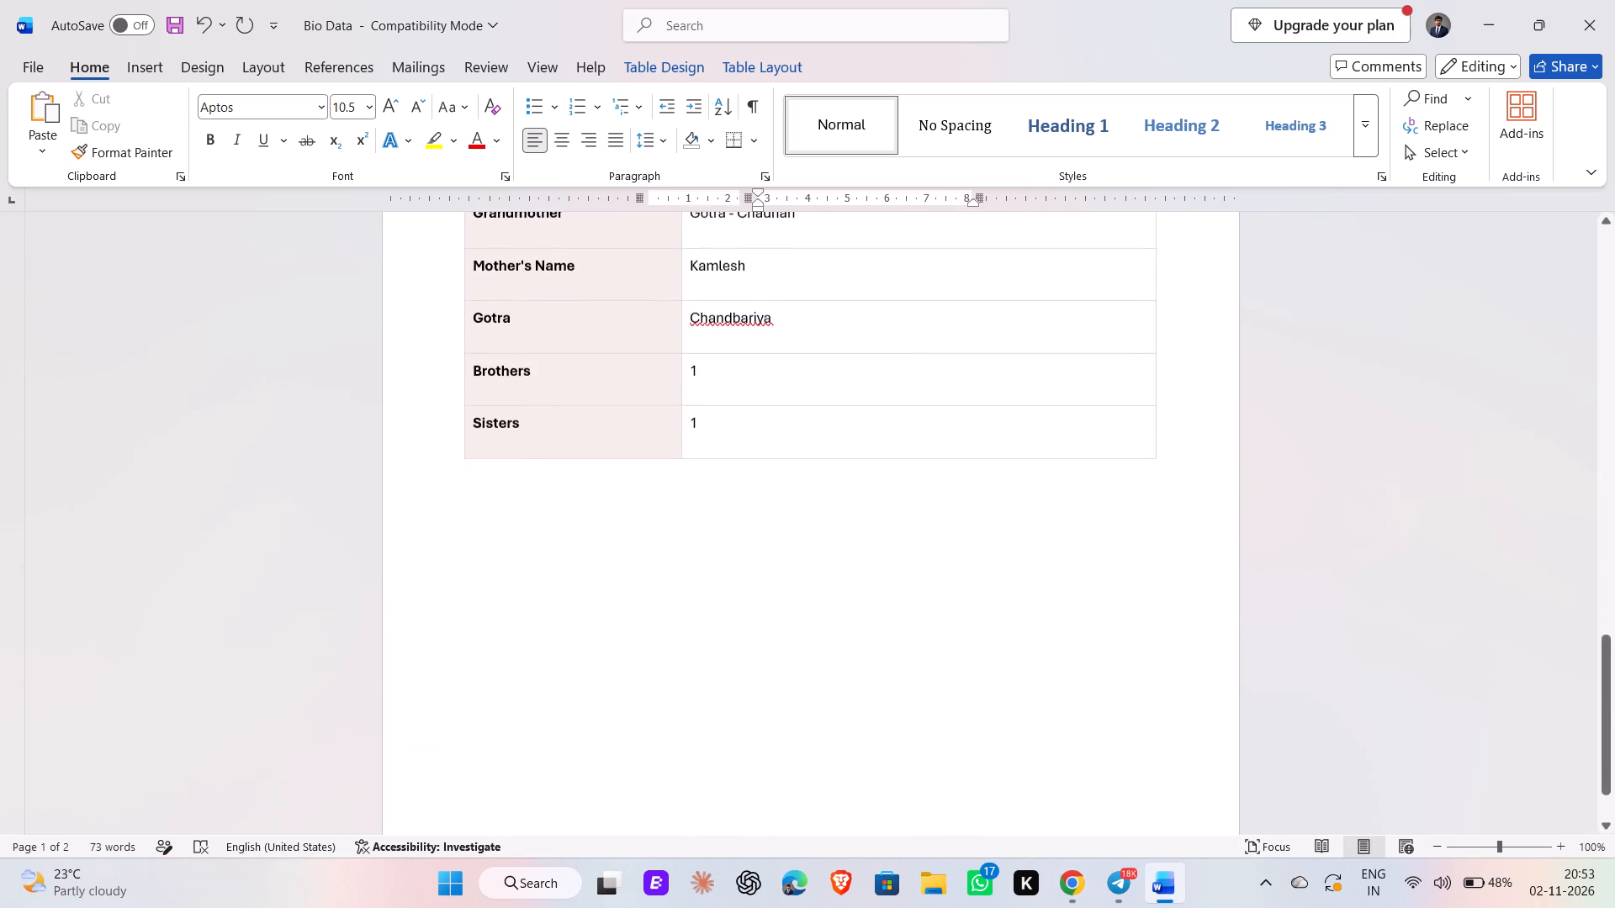
pyautogui.scroll(2, 833, 514)
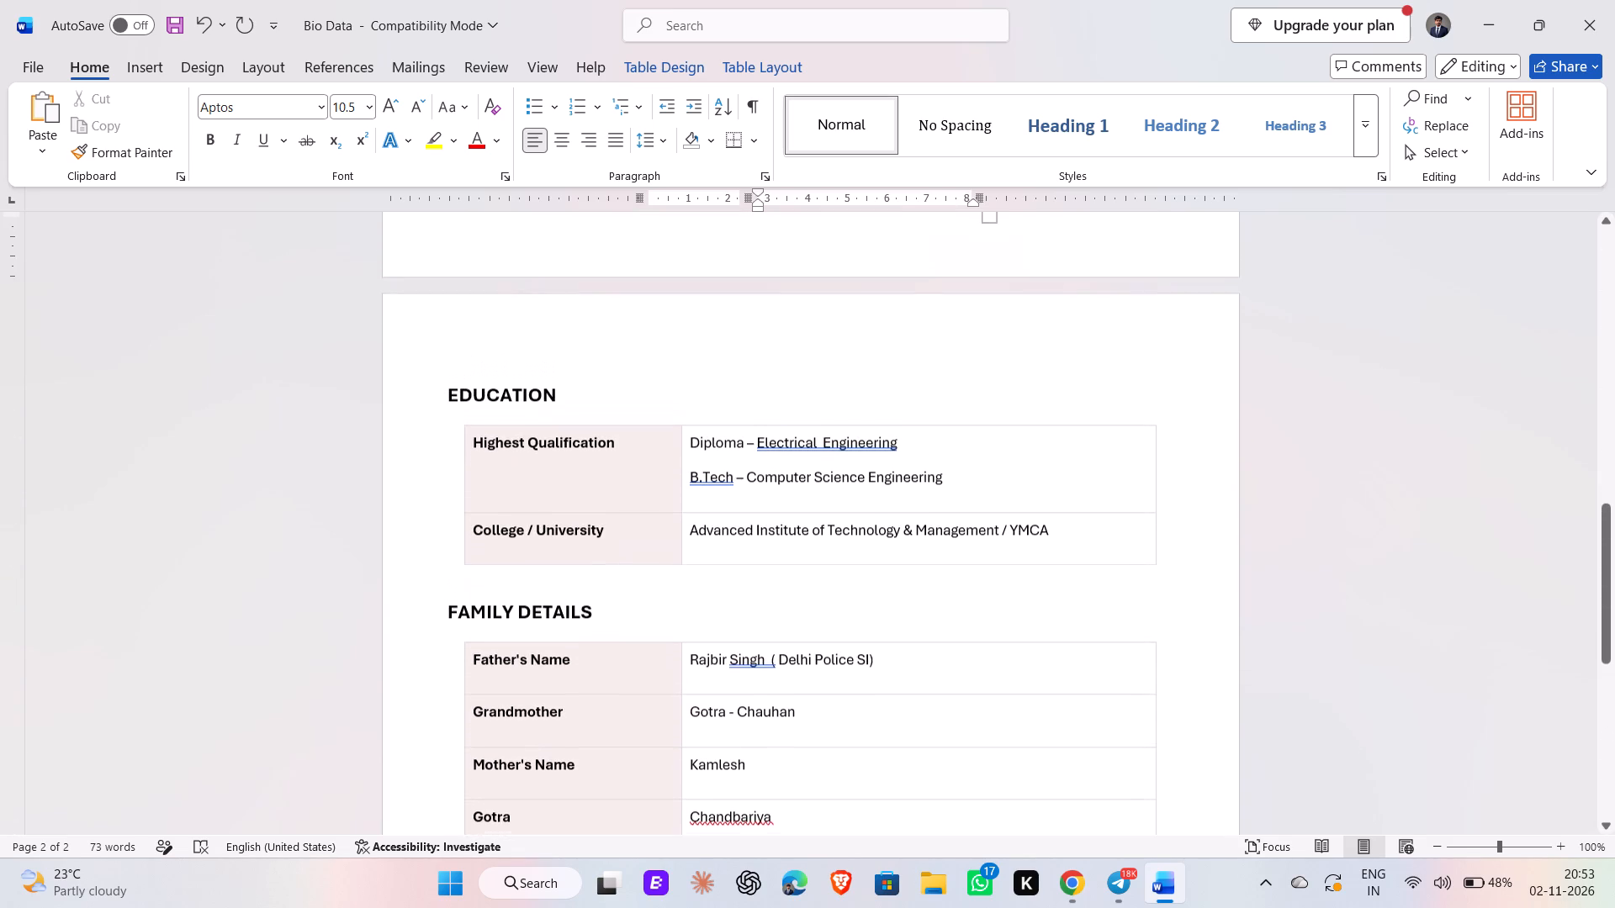
pyautogui.scroll(6, 833, 514)
pyautogui.hscroll(1, 833, 514)
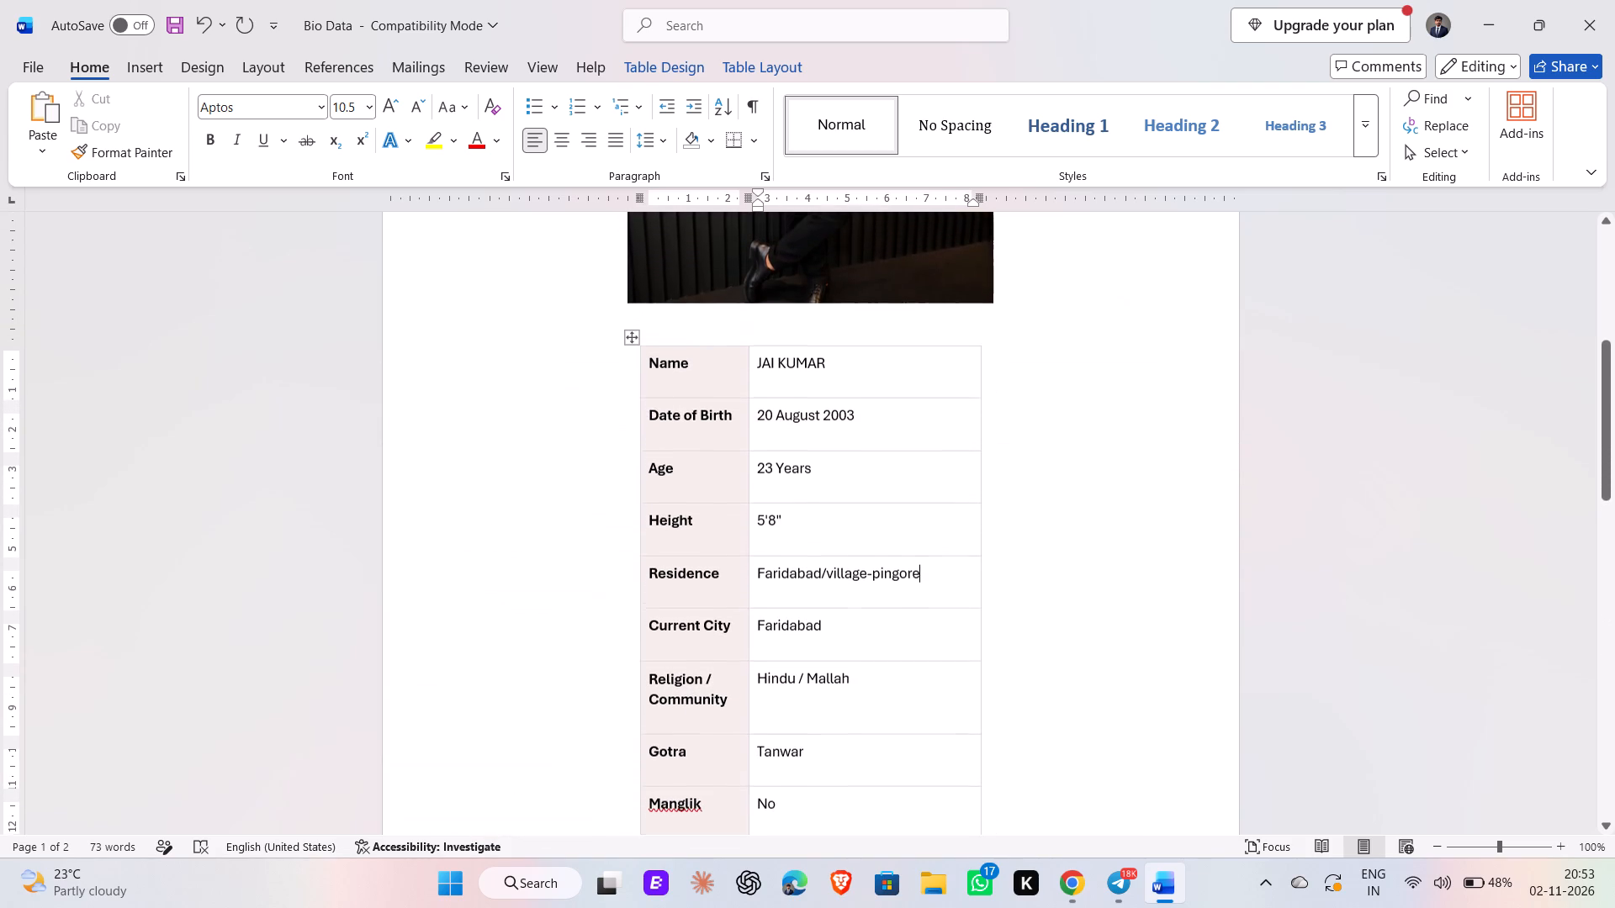
pyautogui.hscroll(1, 833, 514)
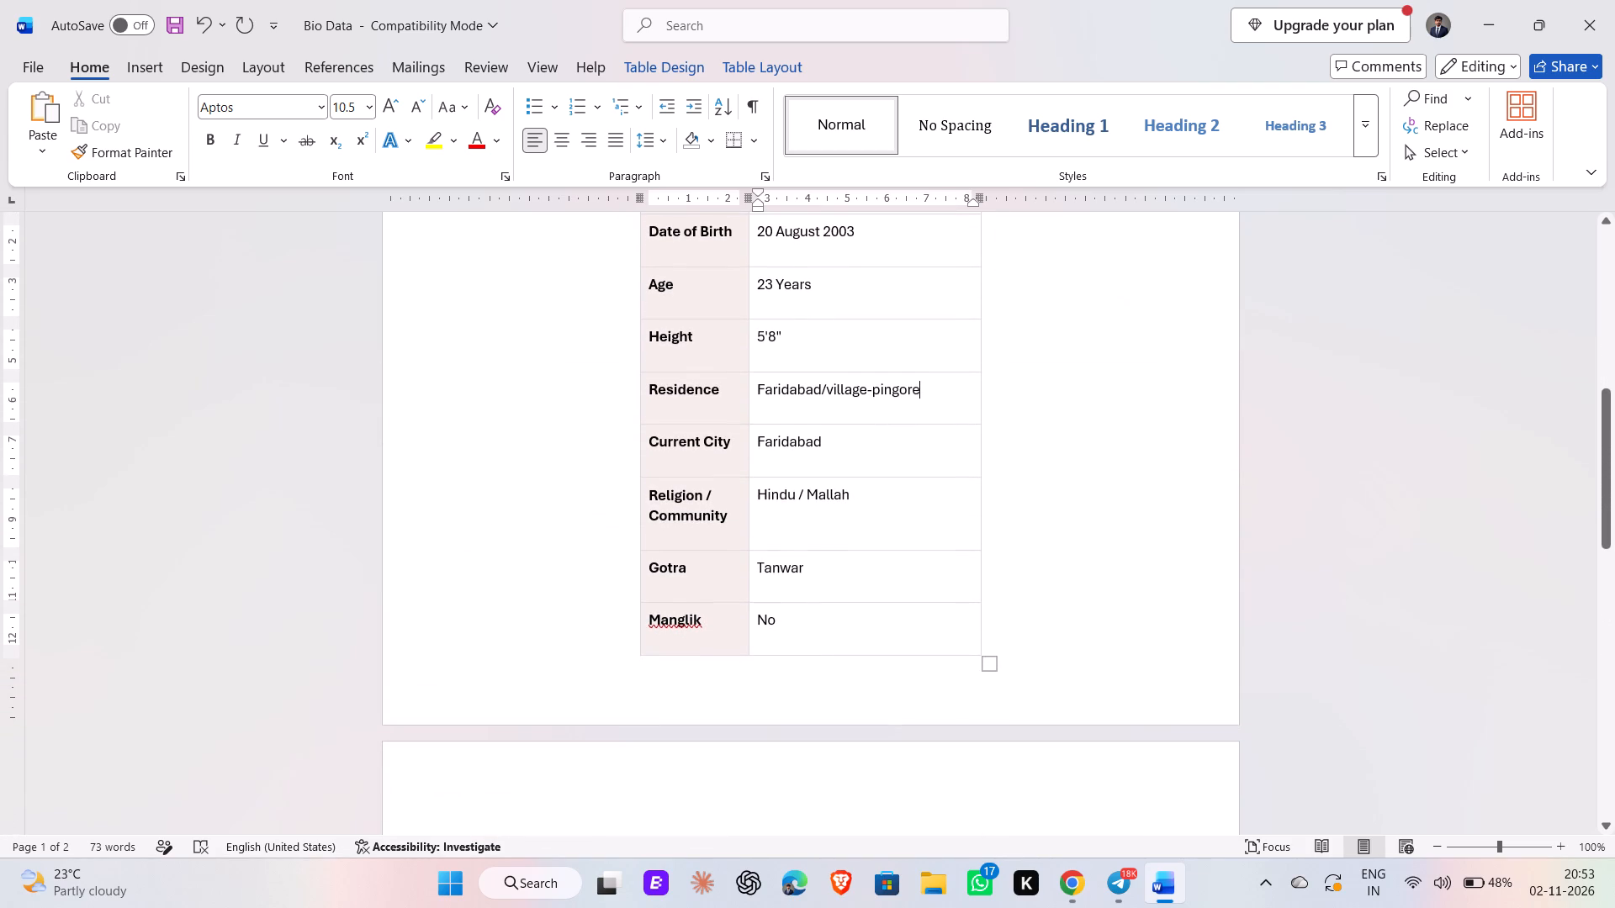
pyautogui.hscroll(1, 833, 514)
pyautogui.scroll(-2, 833, 514)
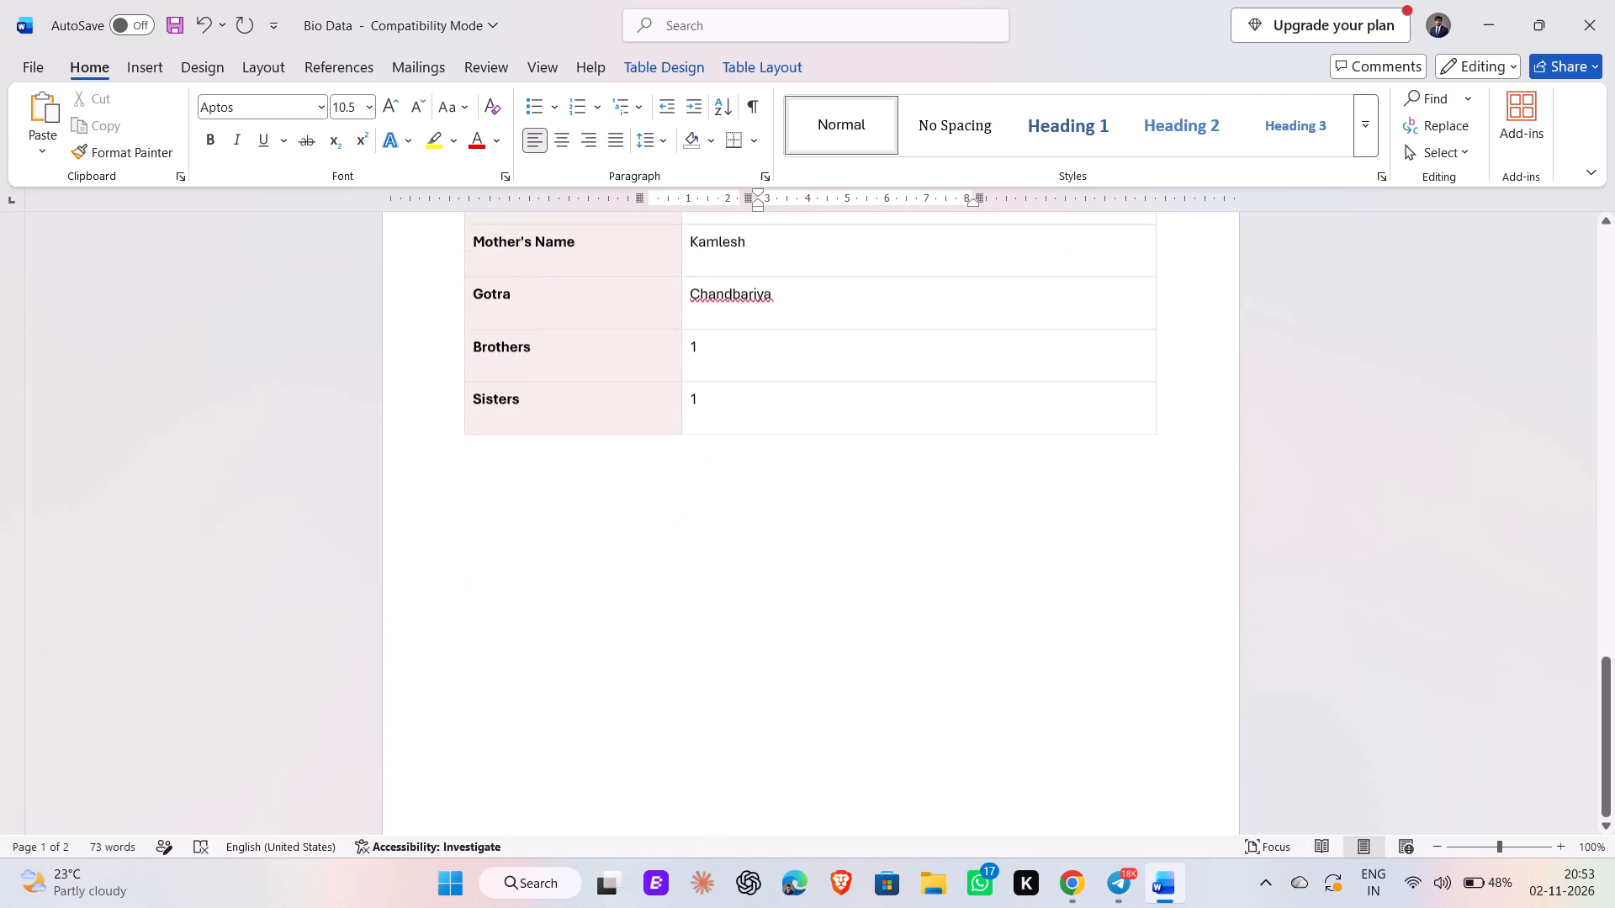
pyautogui.scroll(2, 833, 514)
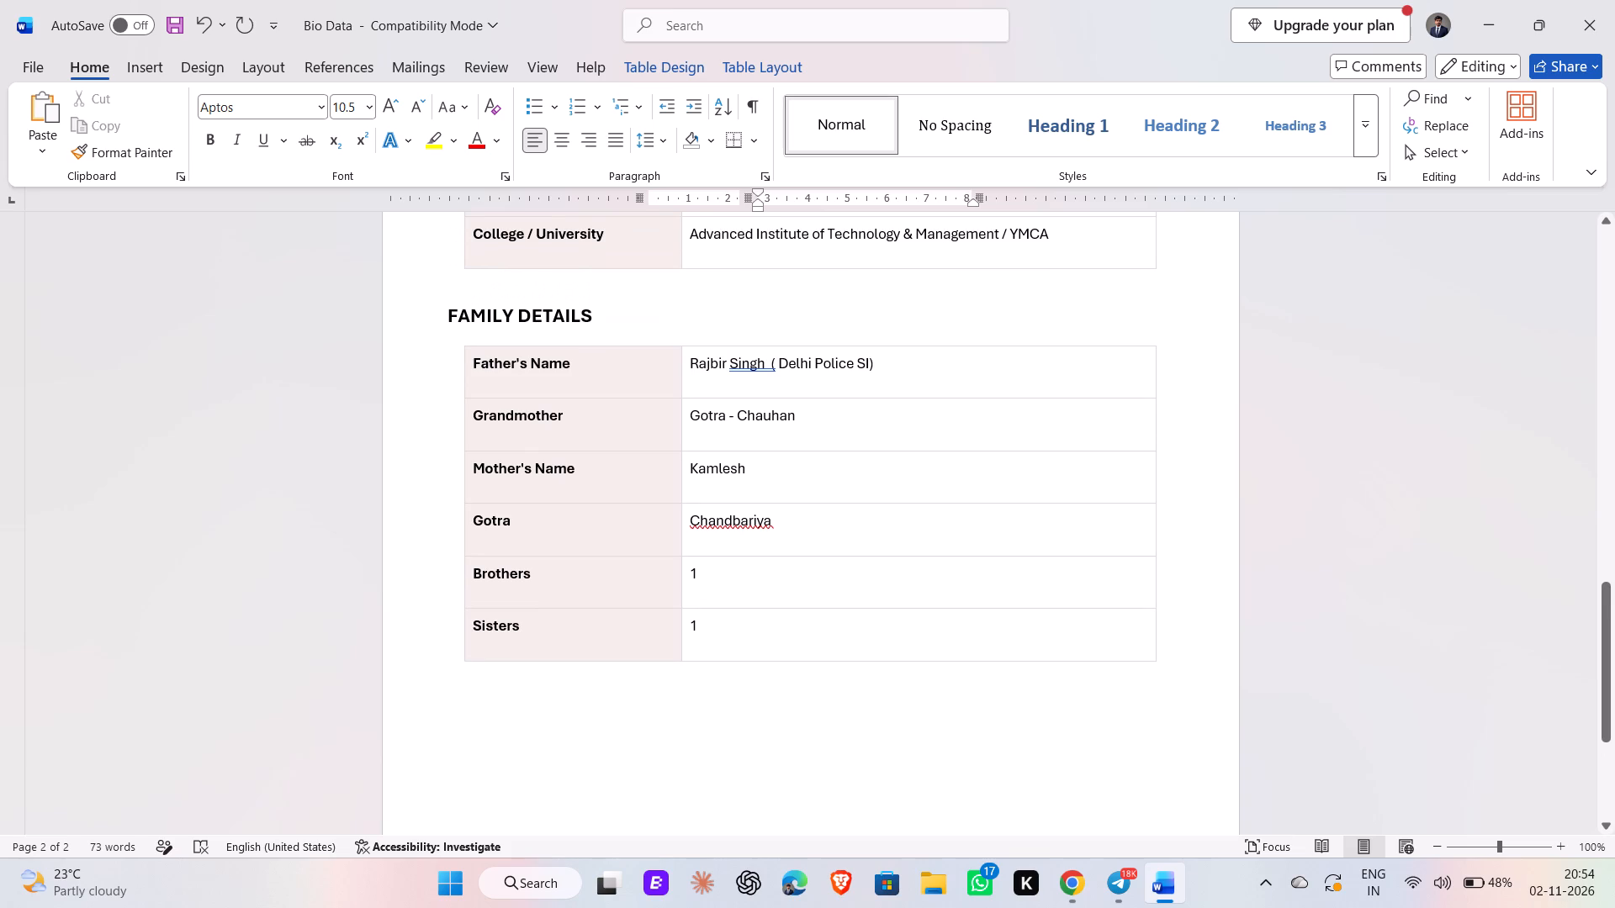
pyautogui.scroll(2, 833, 514)
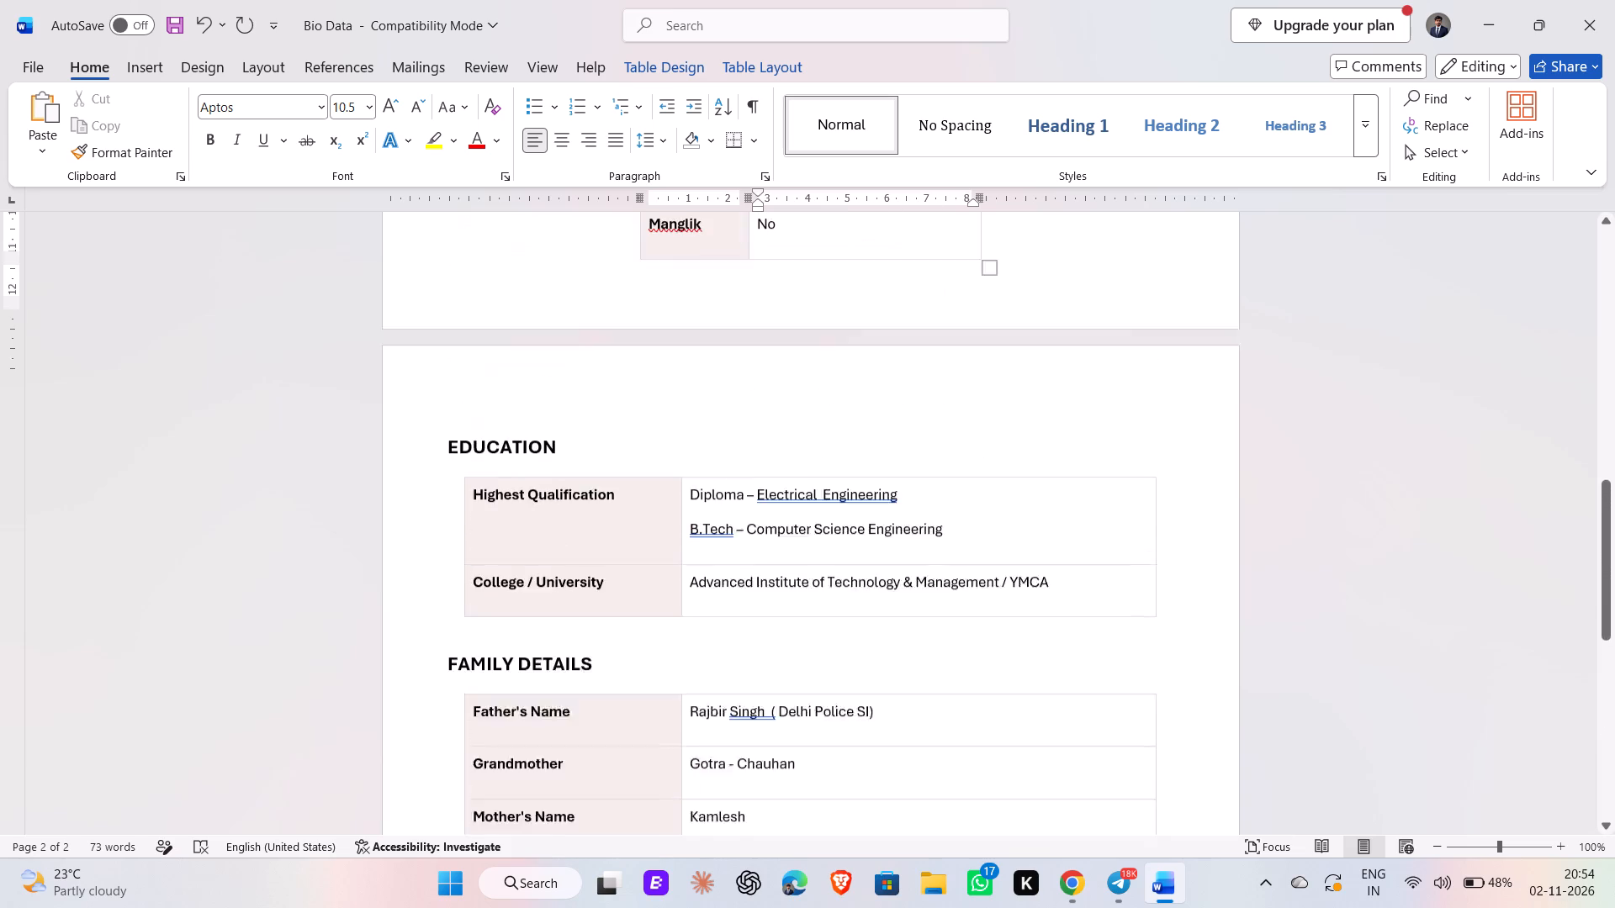
pyautogui.scroll(2, 833, 514)
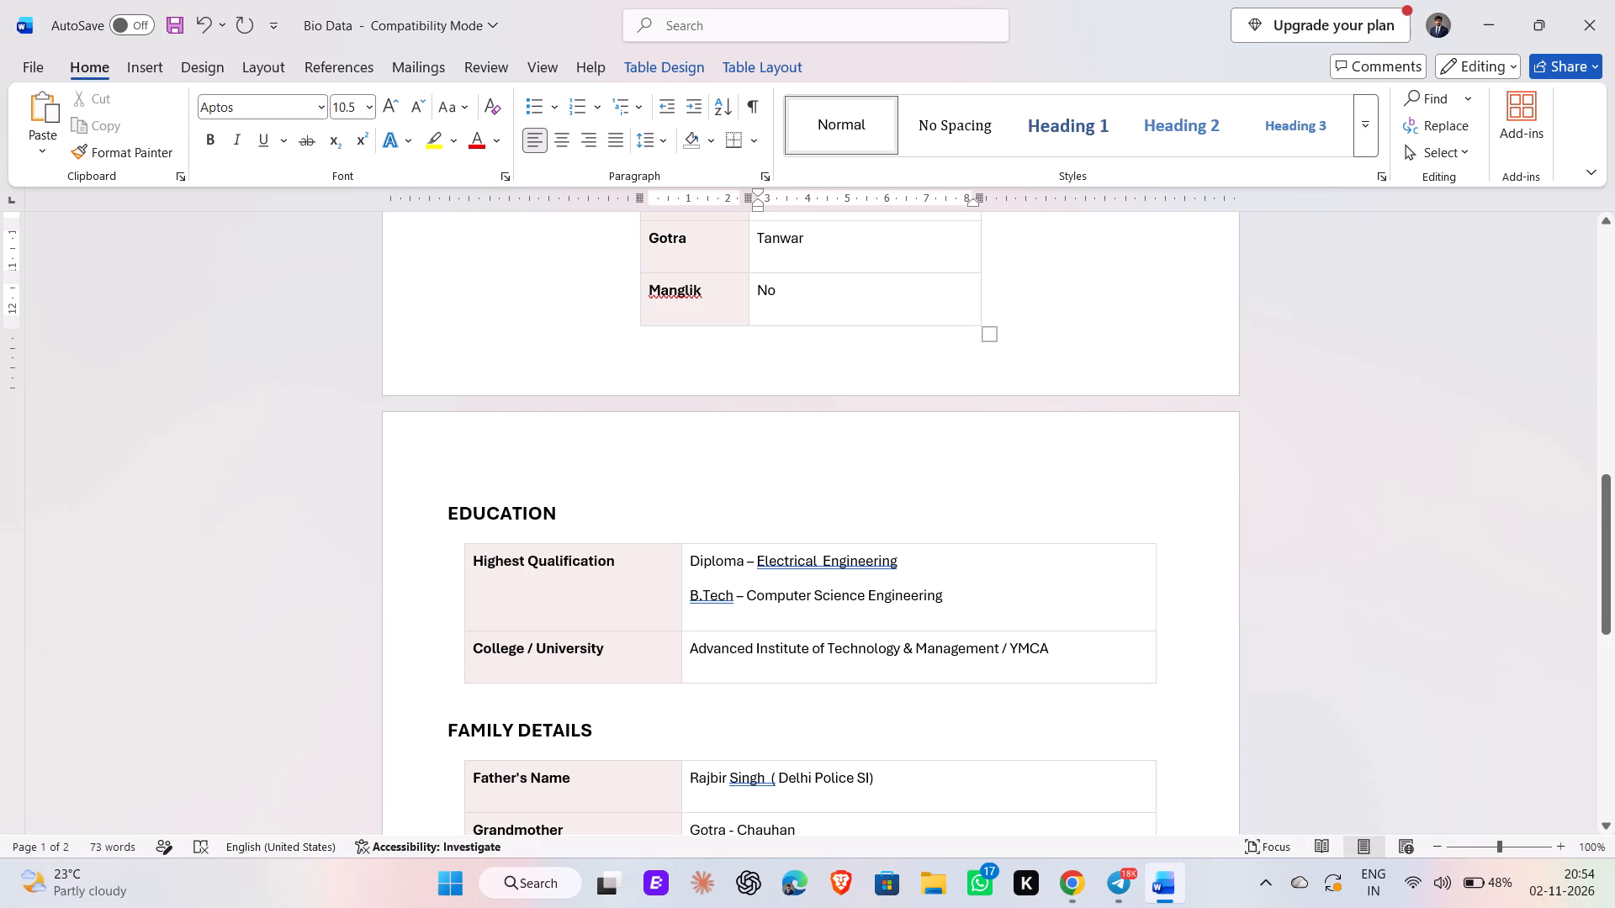
pyautogui.scroll(7, 889, 528)
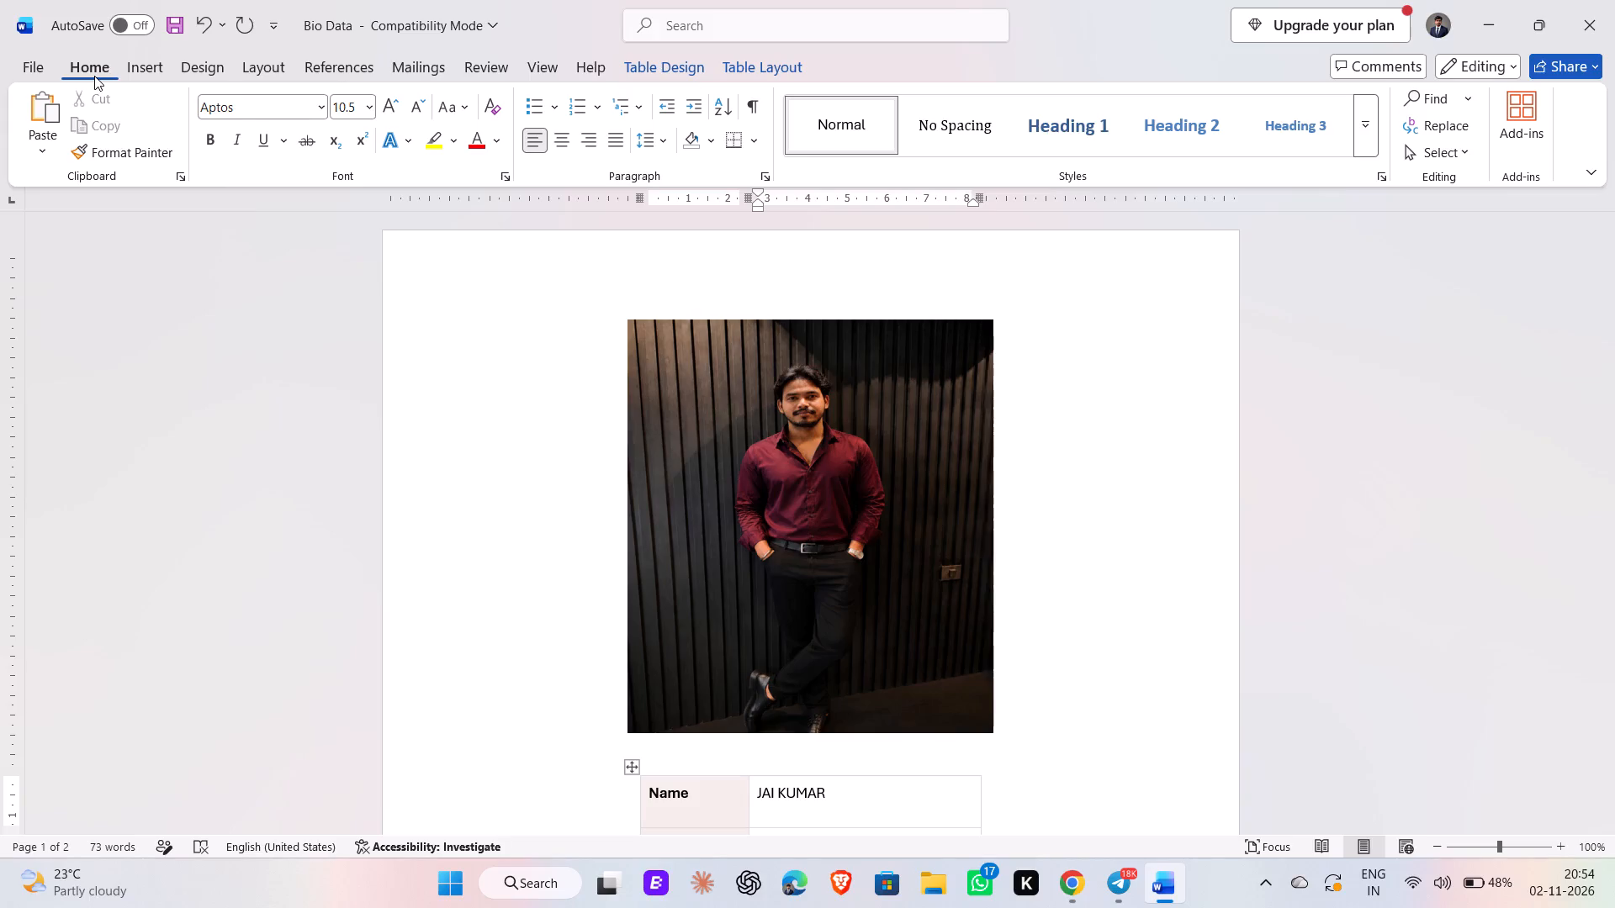
# Save the edited bio data document.
pyautogui.click(167, 25)
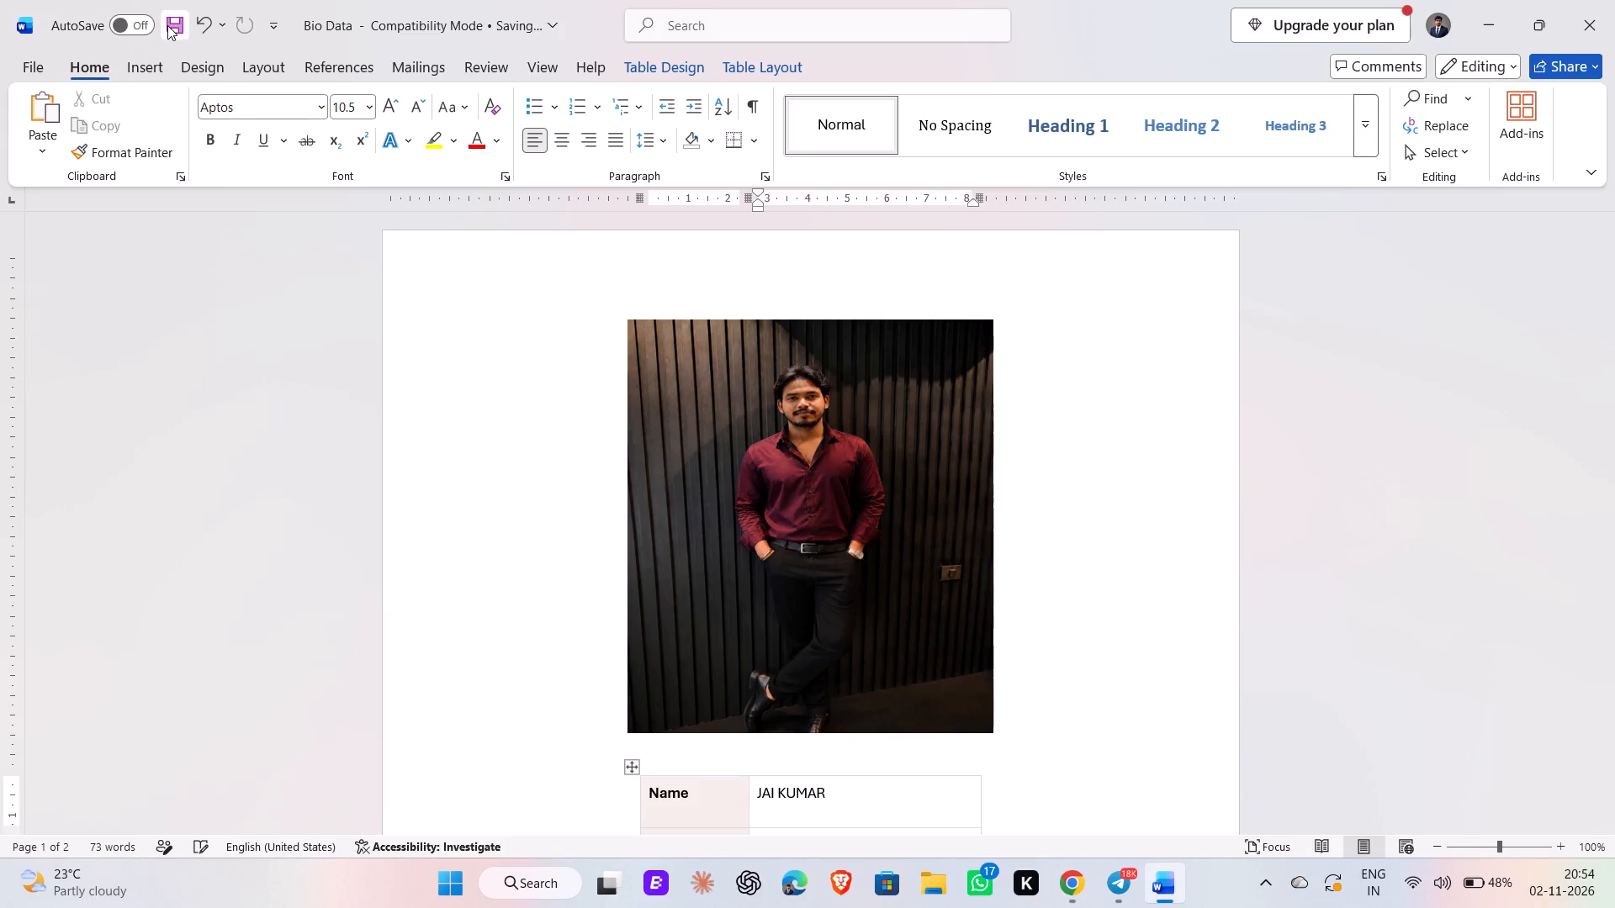
# Open the Save As options for the bio data document.
pyautogui.click(24, 57)
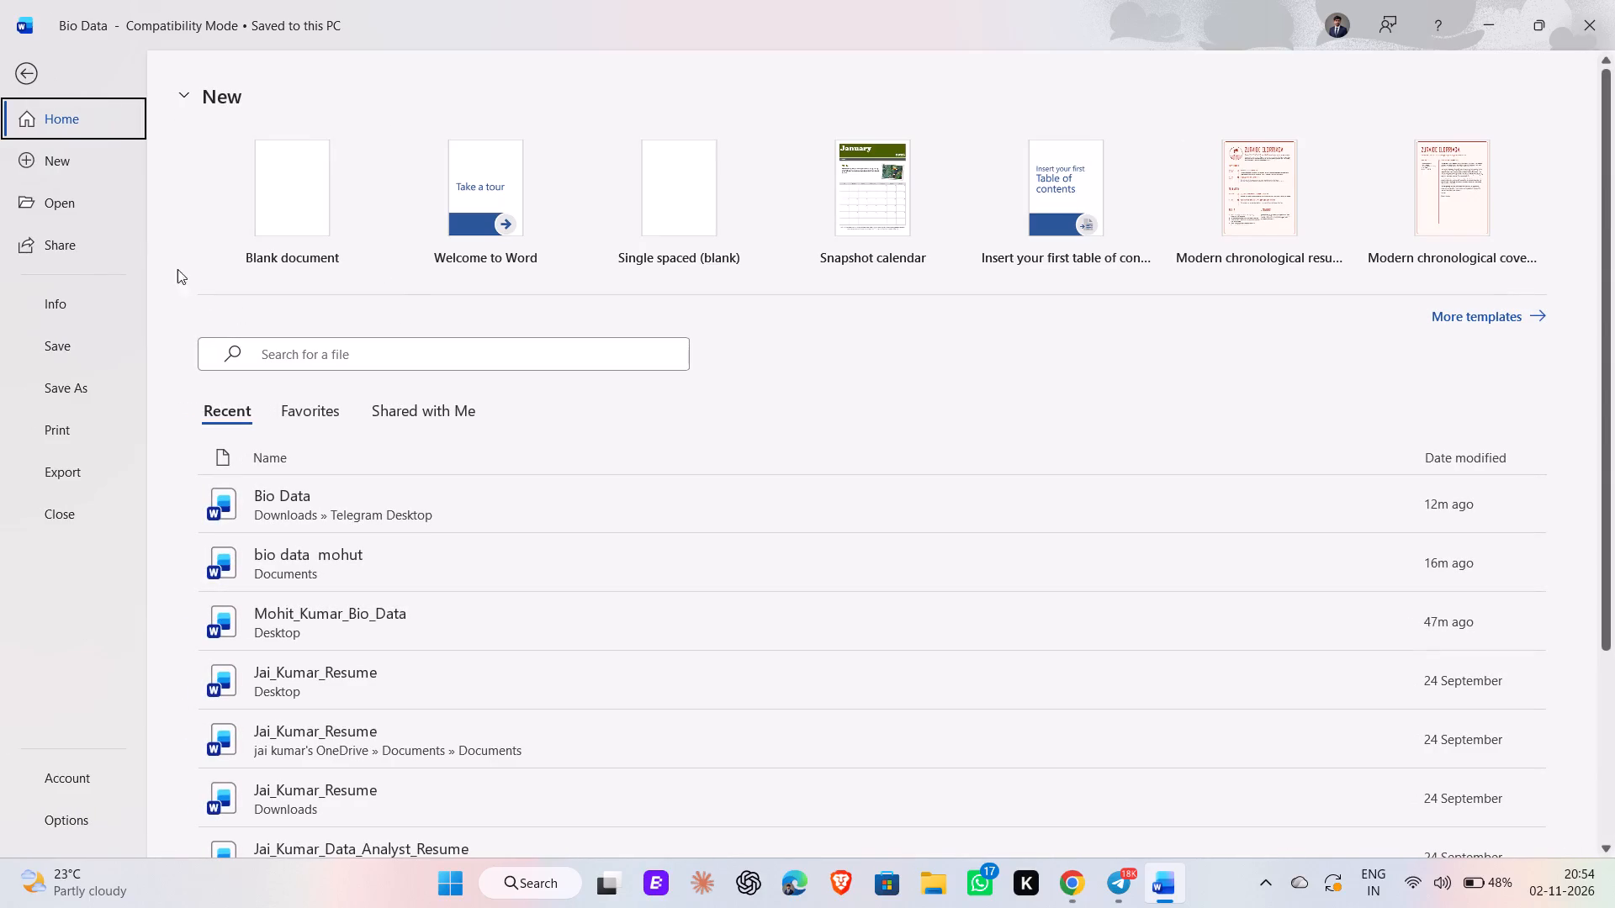
pyautogui.click(61, 395)
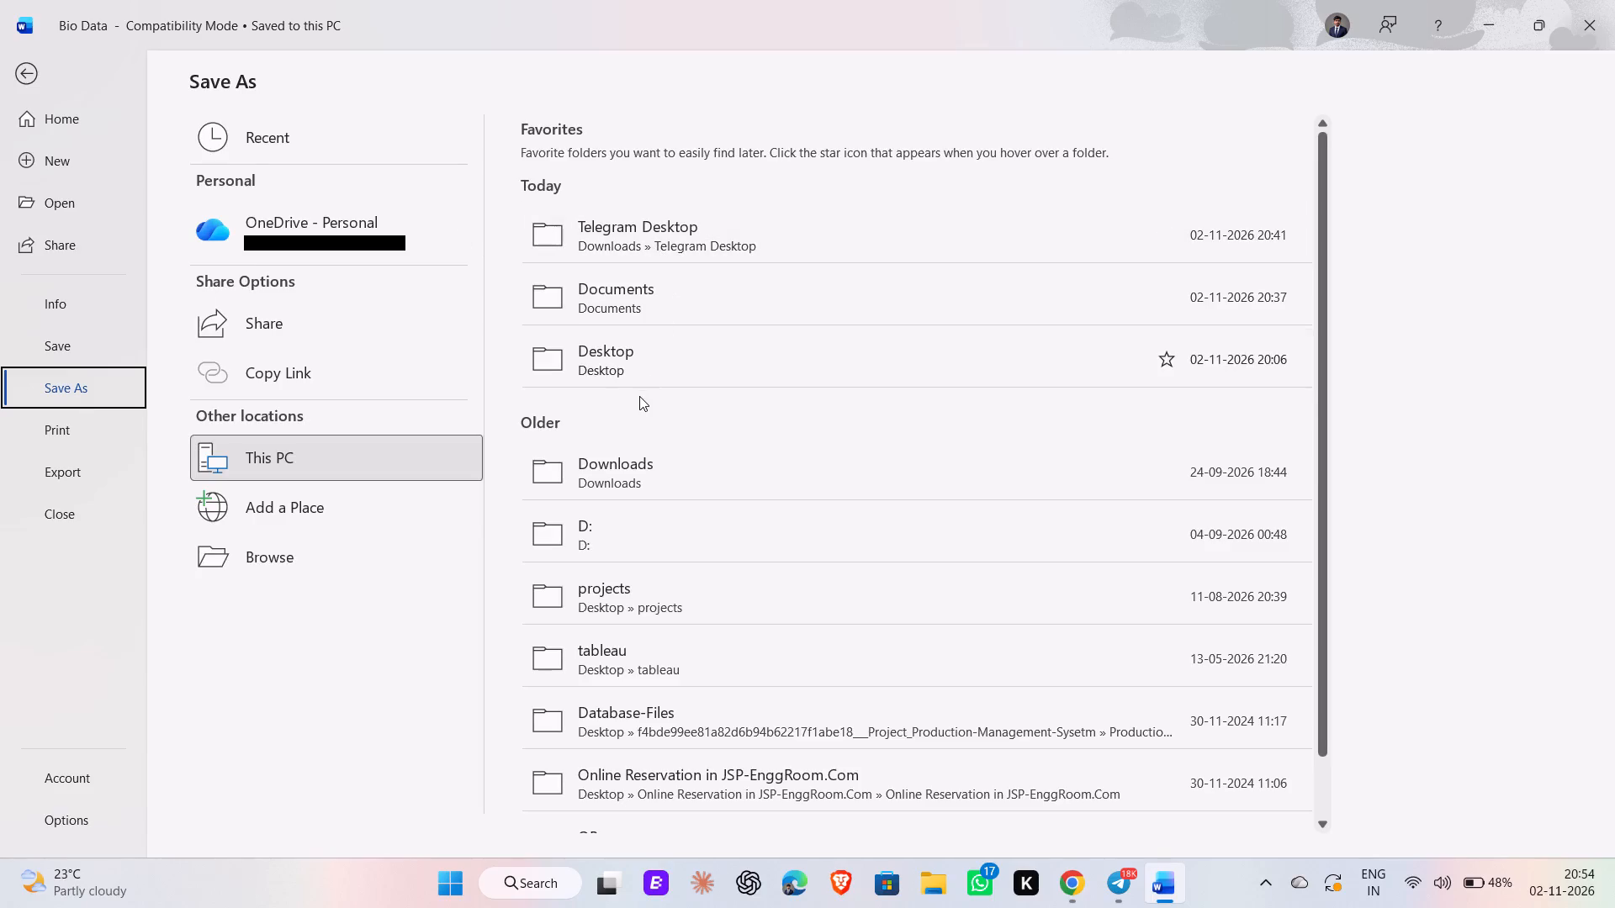
# Save the bio data document to the Desktop folder as a PDF named "Bio Data jai".
pyautogui.click(639, 370)
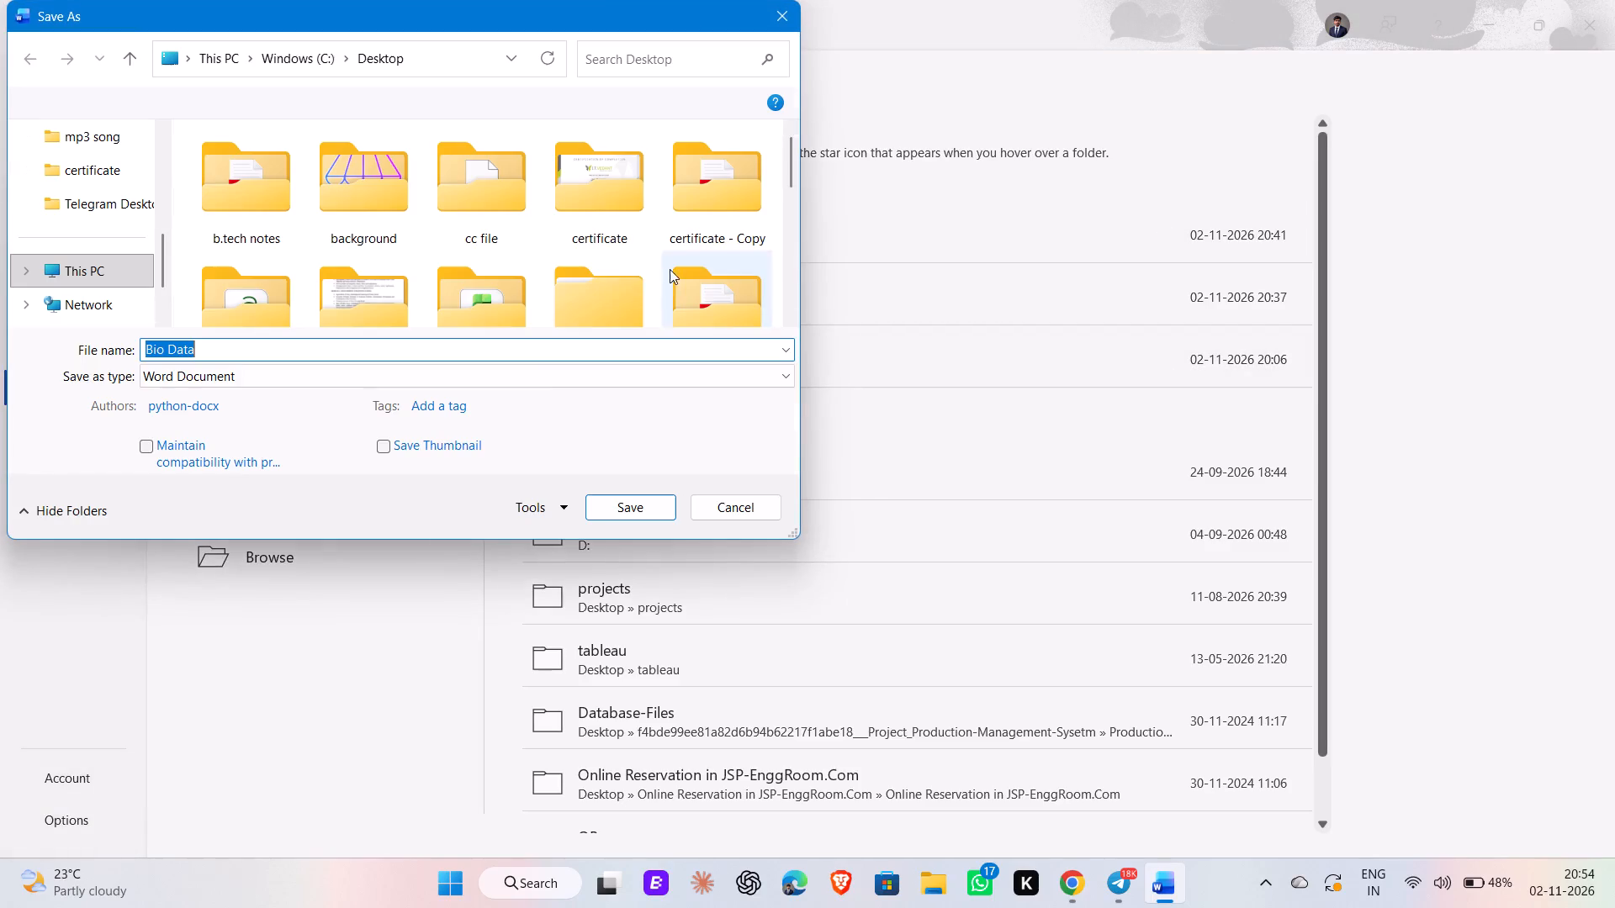
pyautogui.click(537, 374)
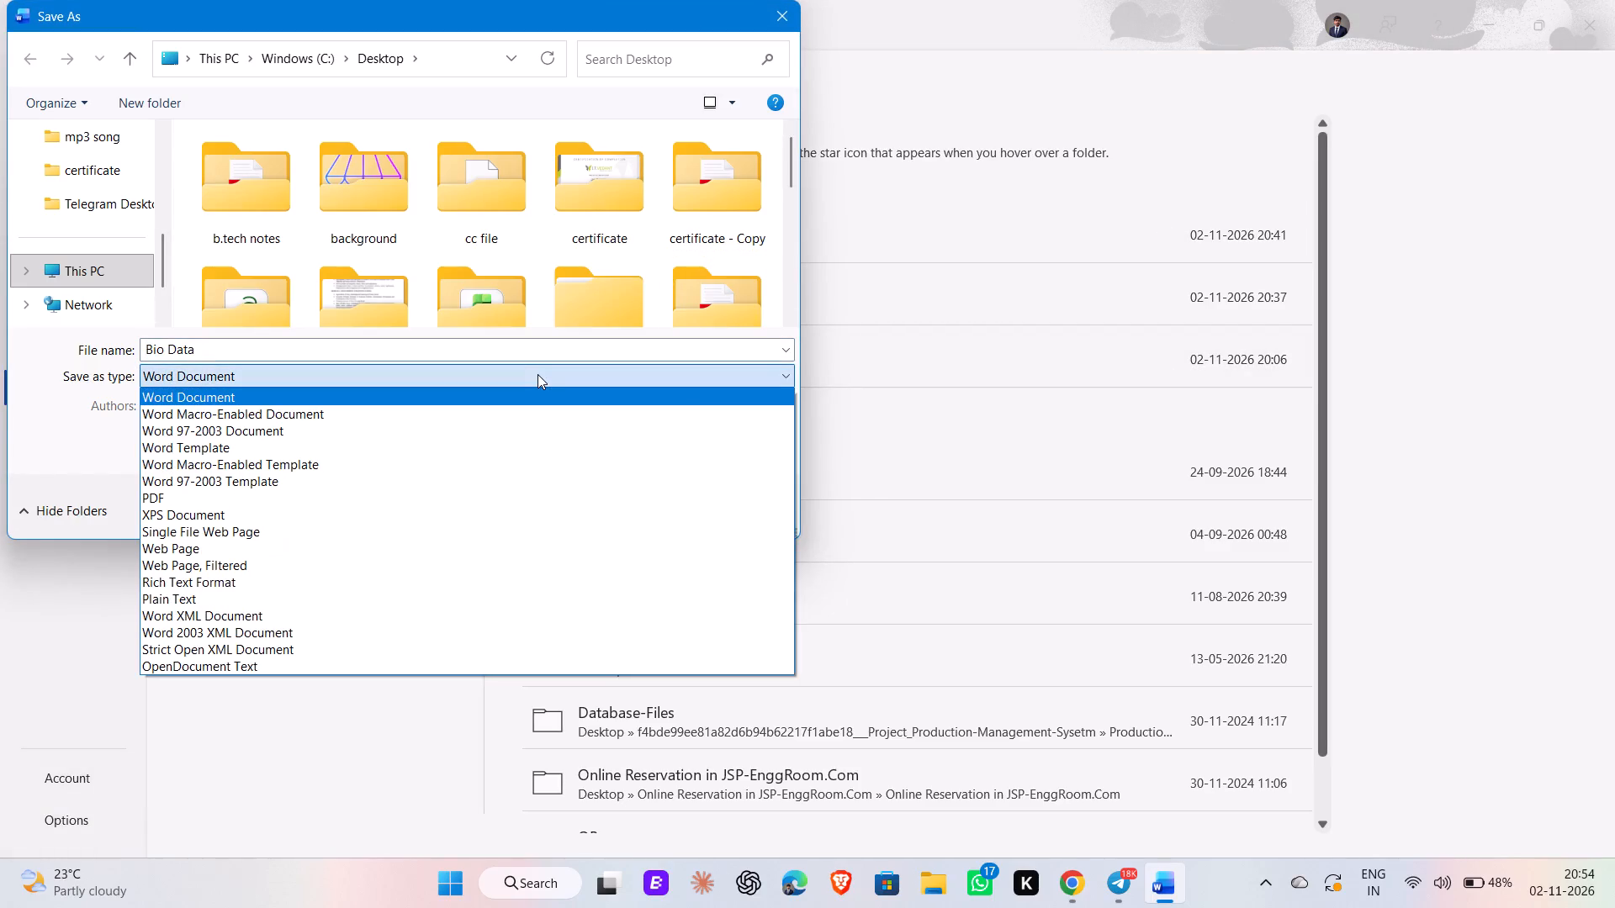
pyautogui.click(211, 499)
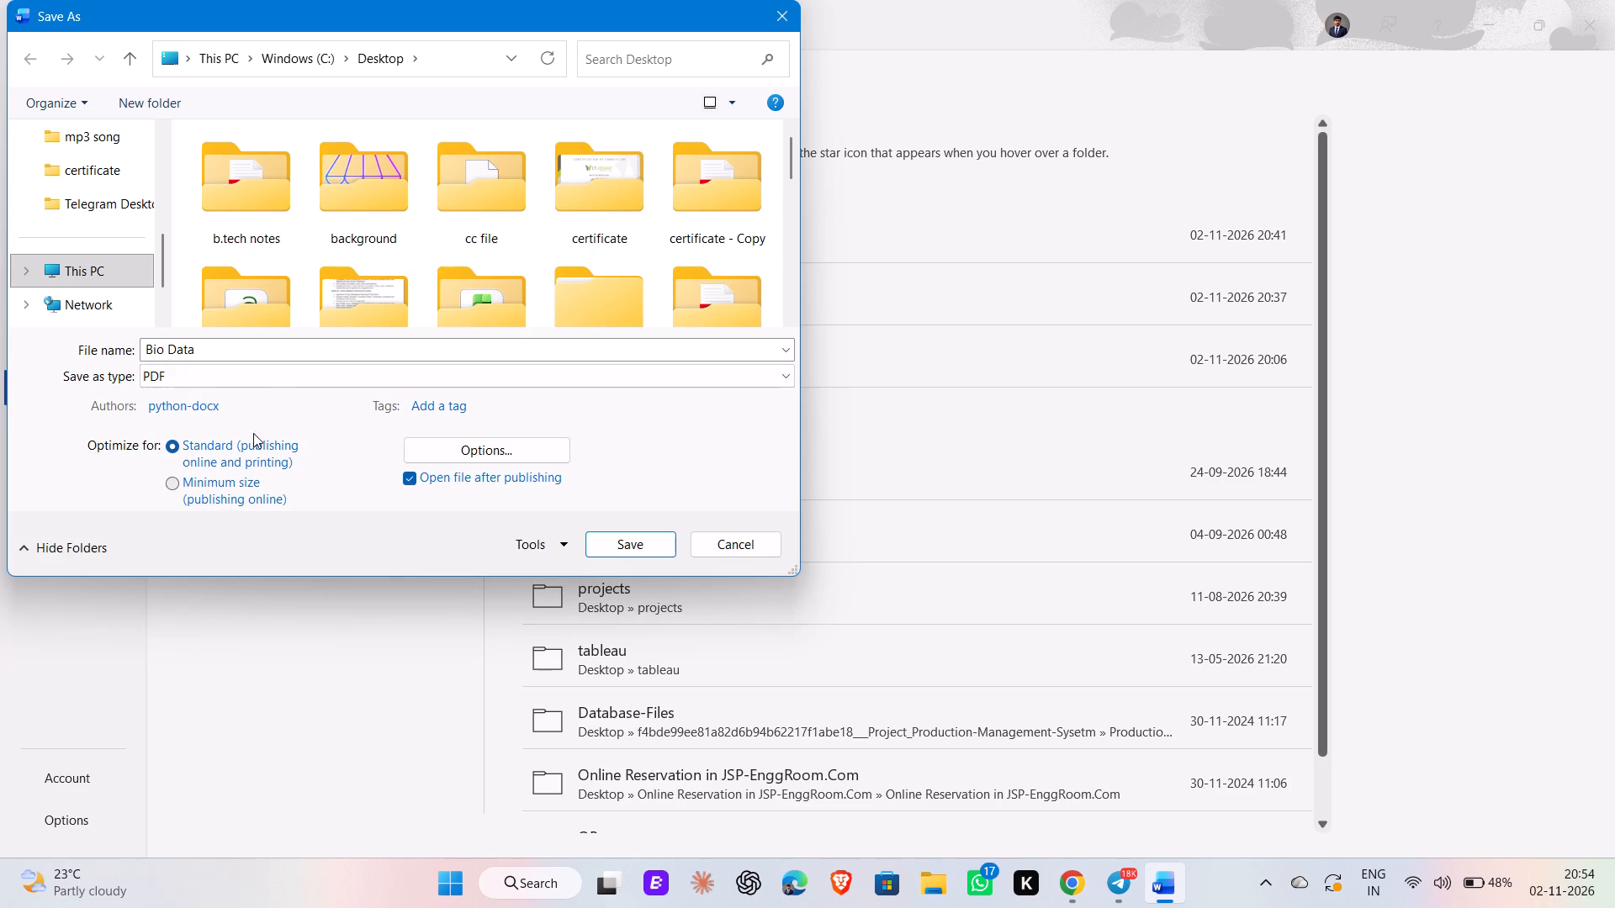
pyautogui.click(253, 352)
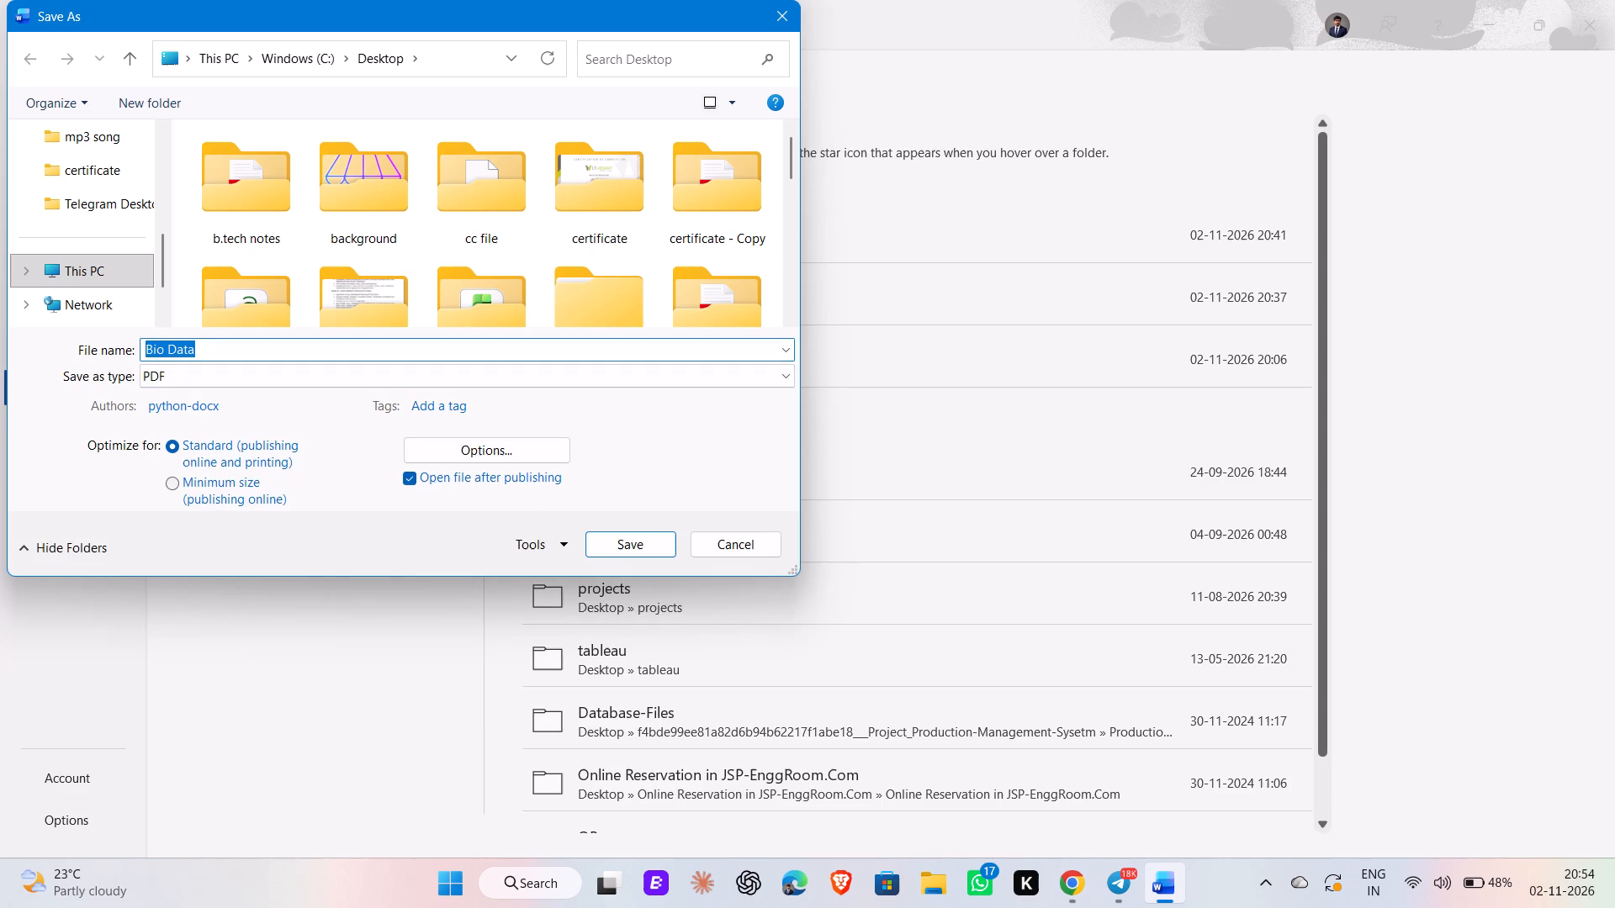
pyautogui.press('Right')
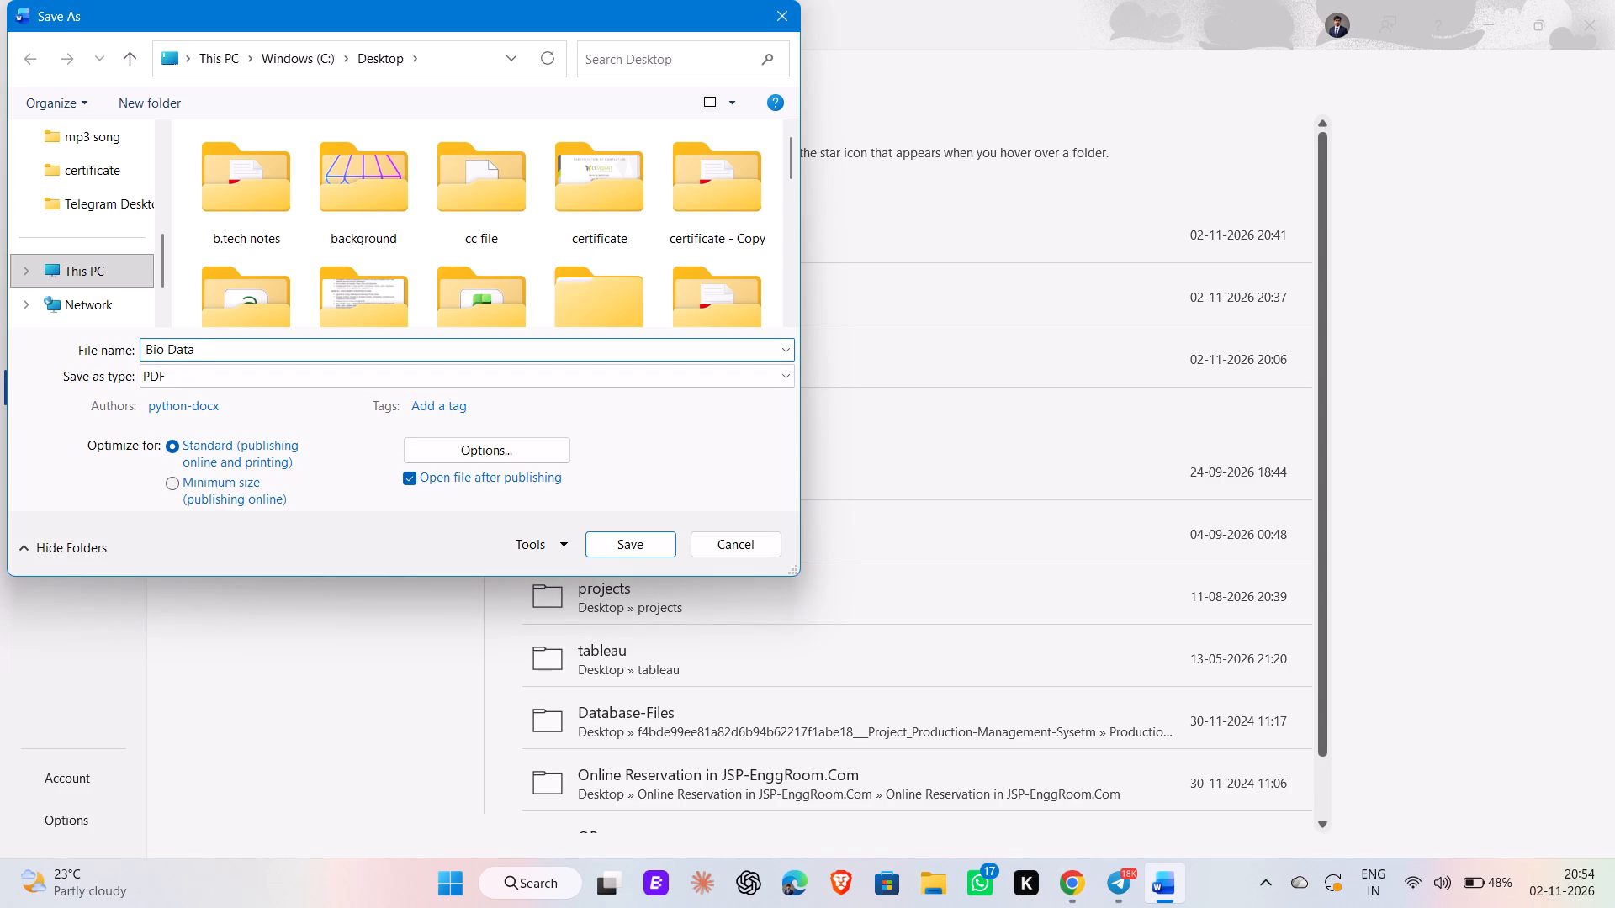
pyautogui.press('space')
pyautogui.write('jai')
pyautogui.click(635, 546)
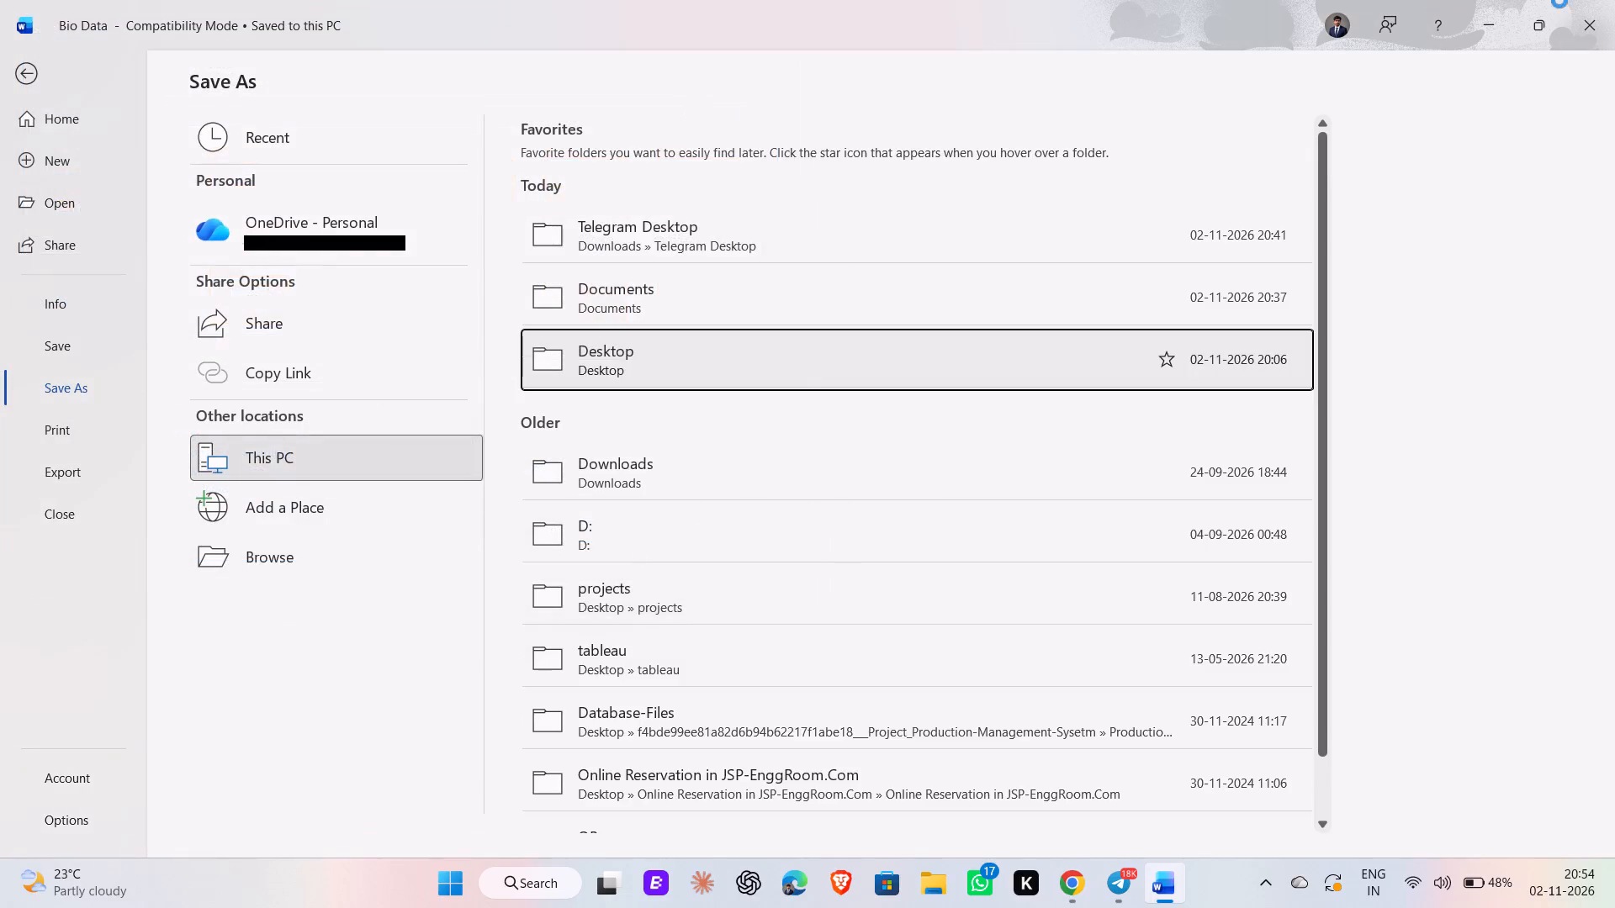
# Close the exported PDF's window in Microsoft Edge.
pyautogui.click(1589, 13)
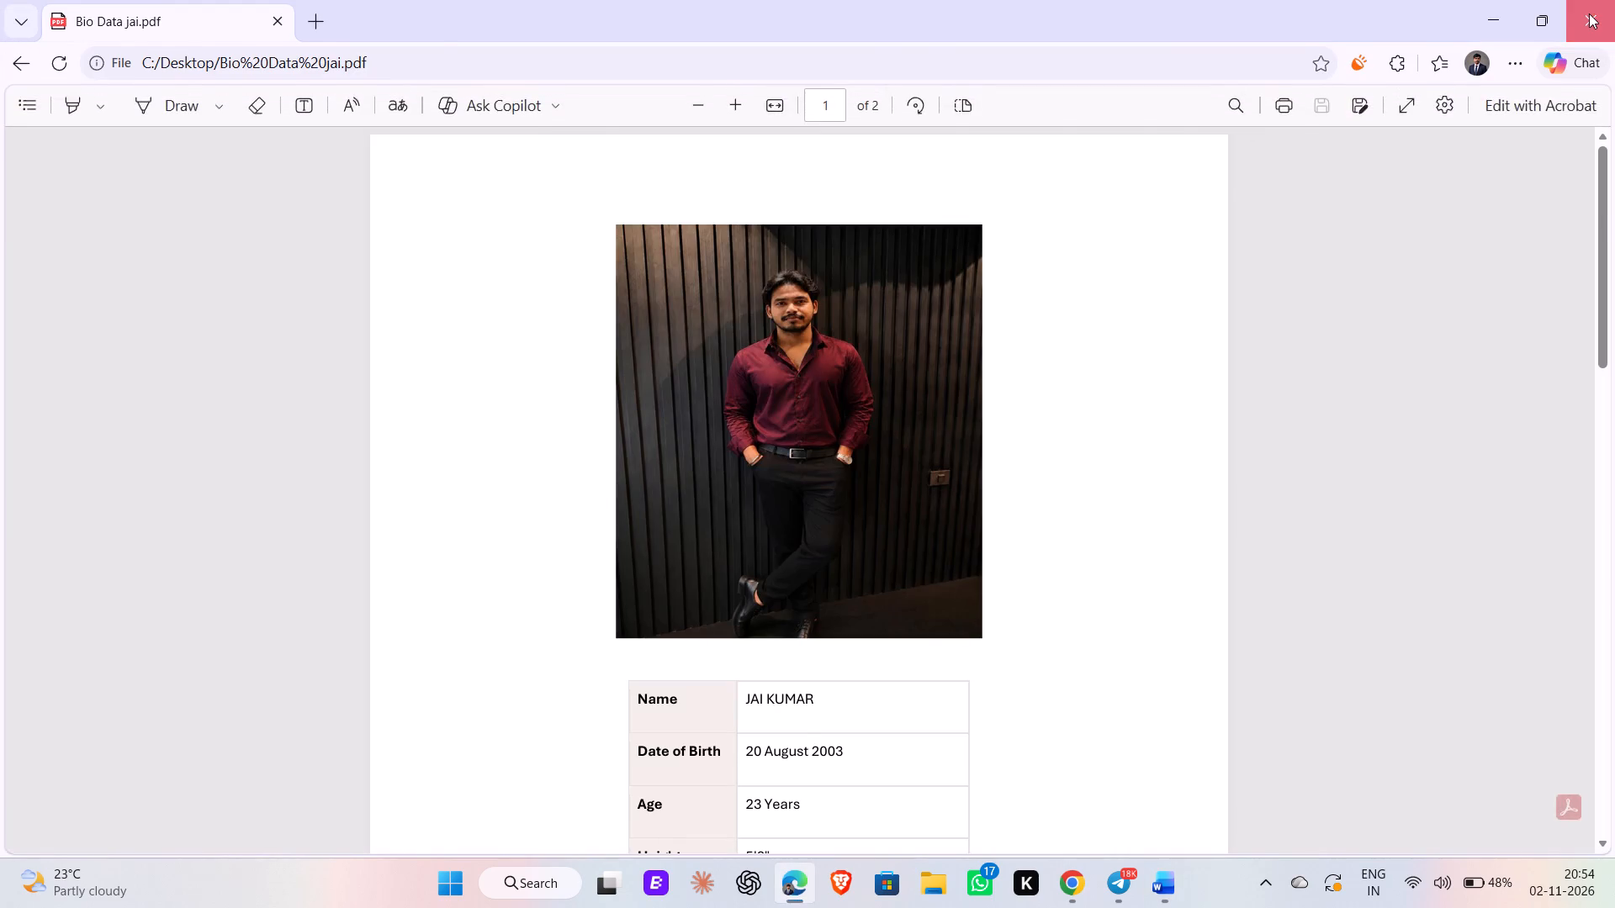
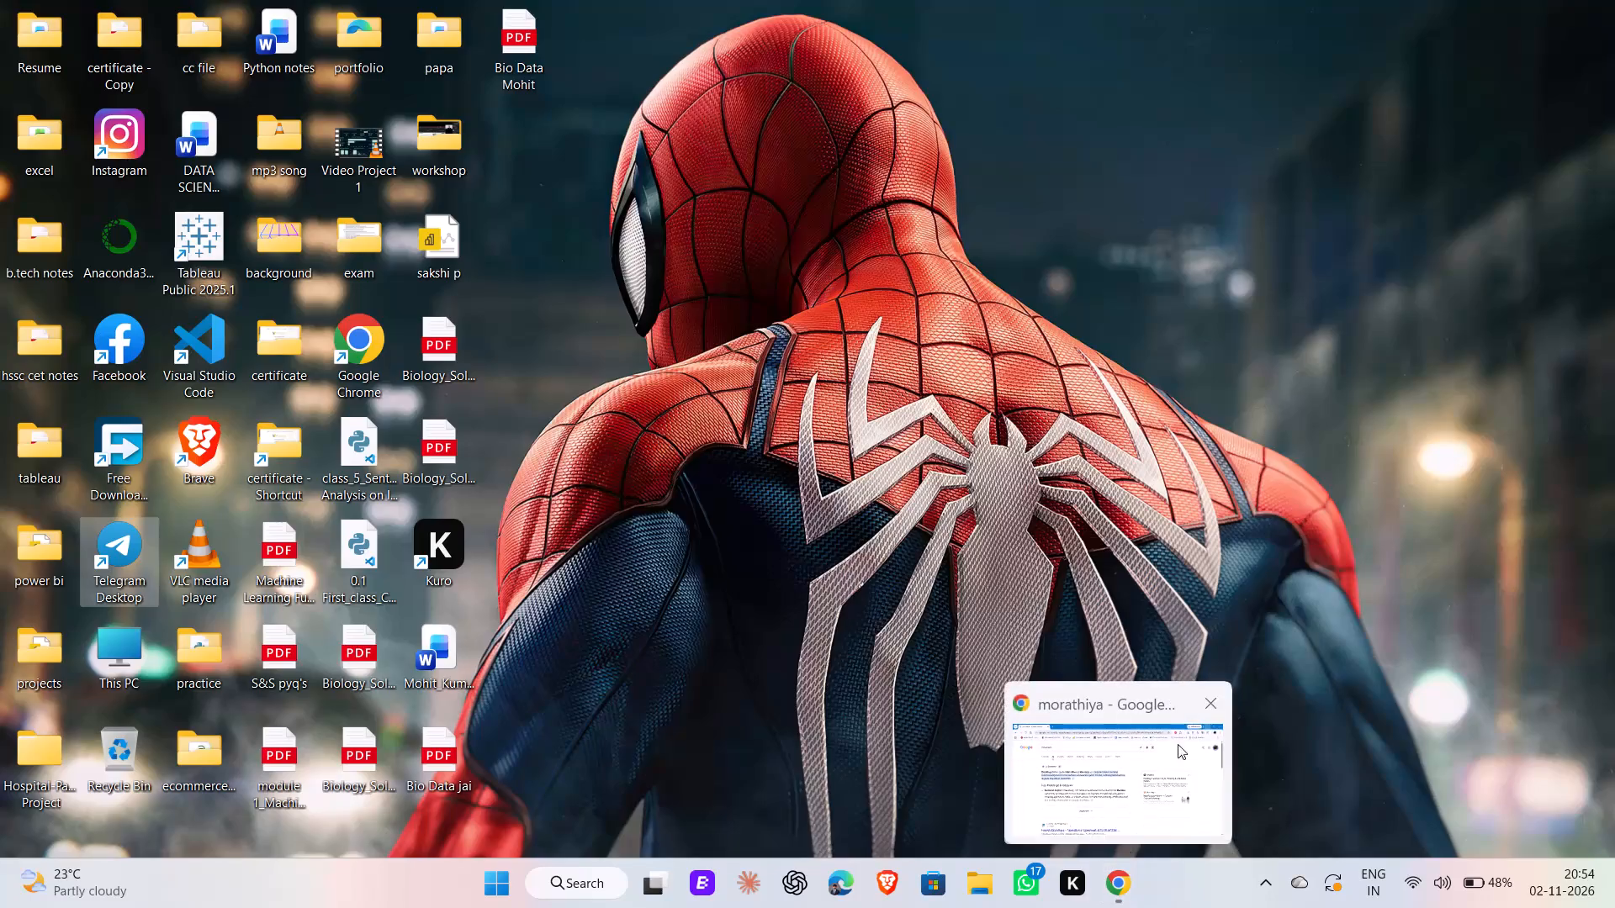
# Close the remaining Google Chrome window with the "morathiya" search.
pyautogui.click(1208, 705)
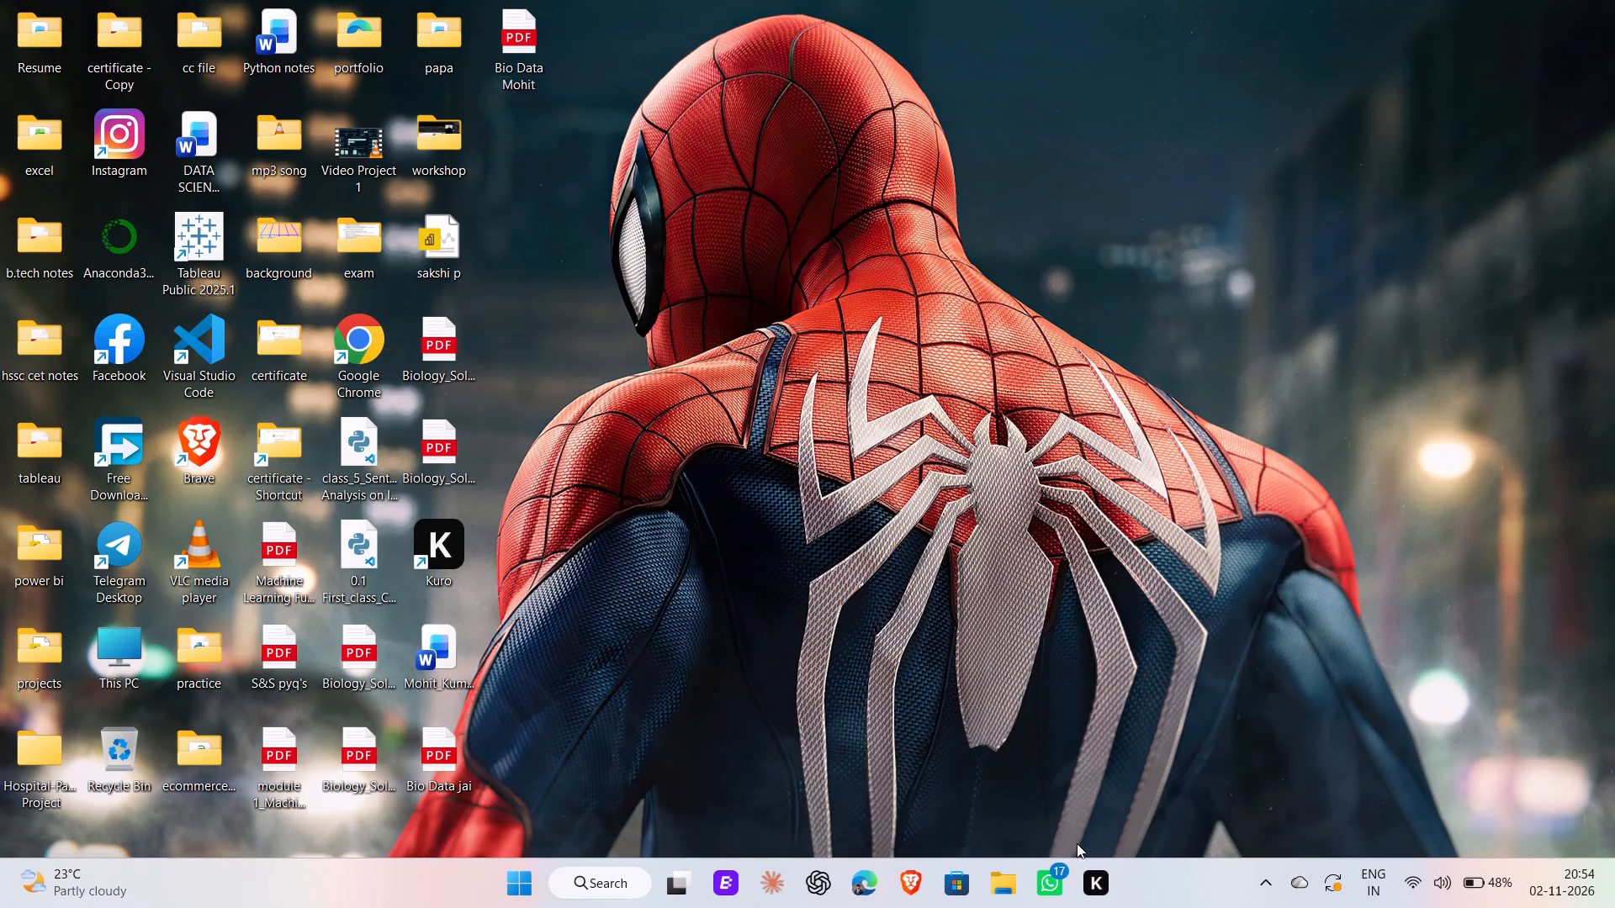
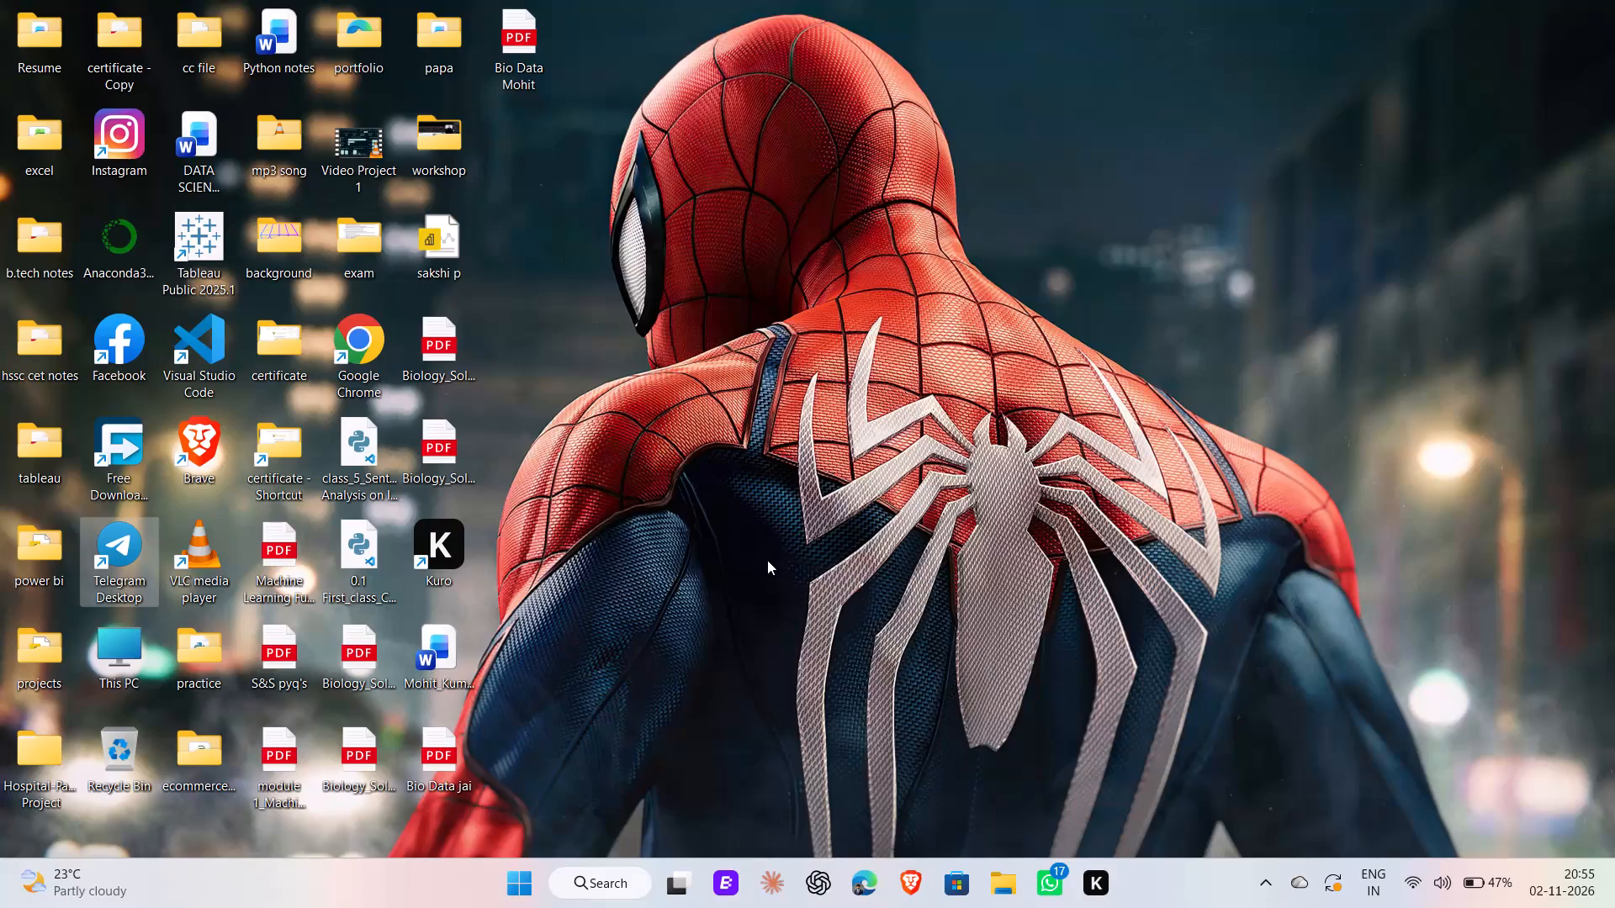
# Shut down the computer from the desktop by choosing the Shut down option for Windows.
pyautogui.hotkey('alt', 'F4')
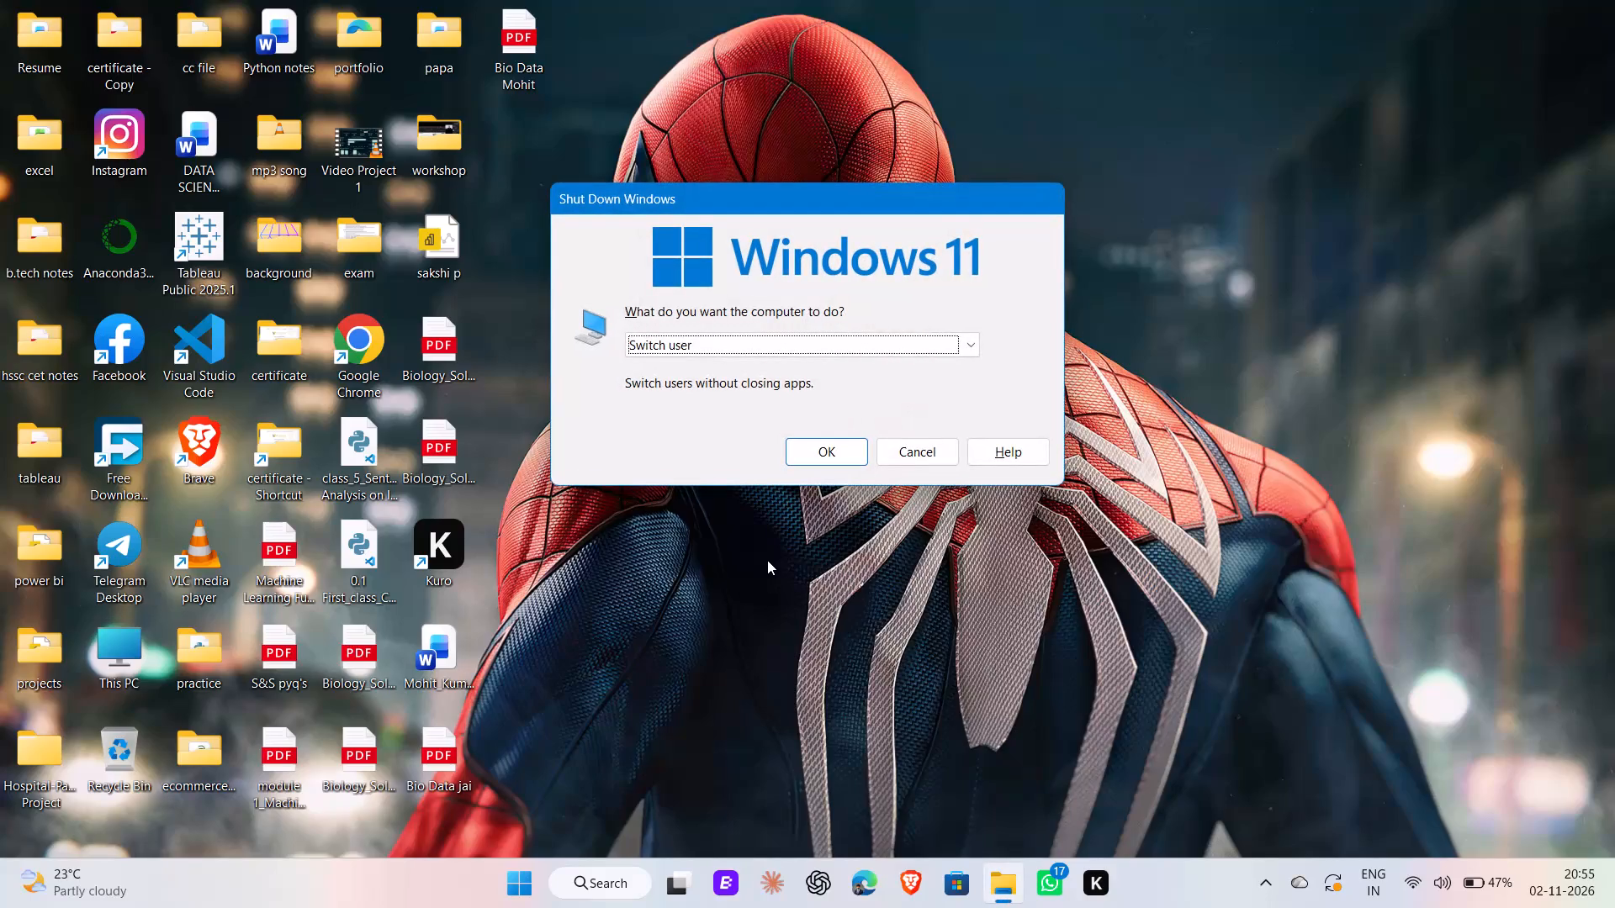
pyautogui.press('Down')
pyautogui.press('Down')
pyautogui.press('Down')
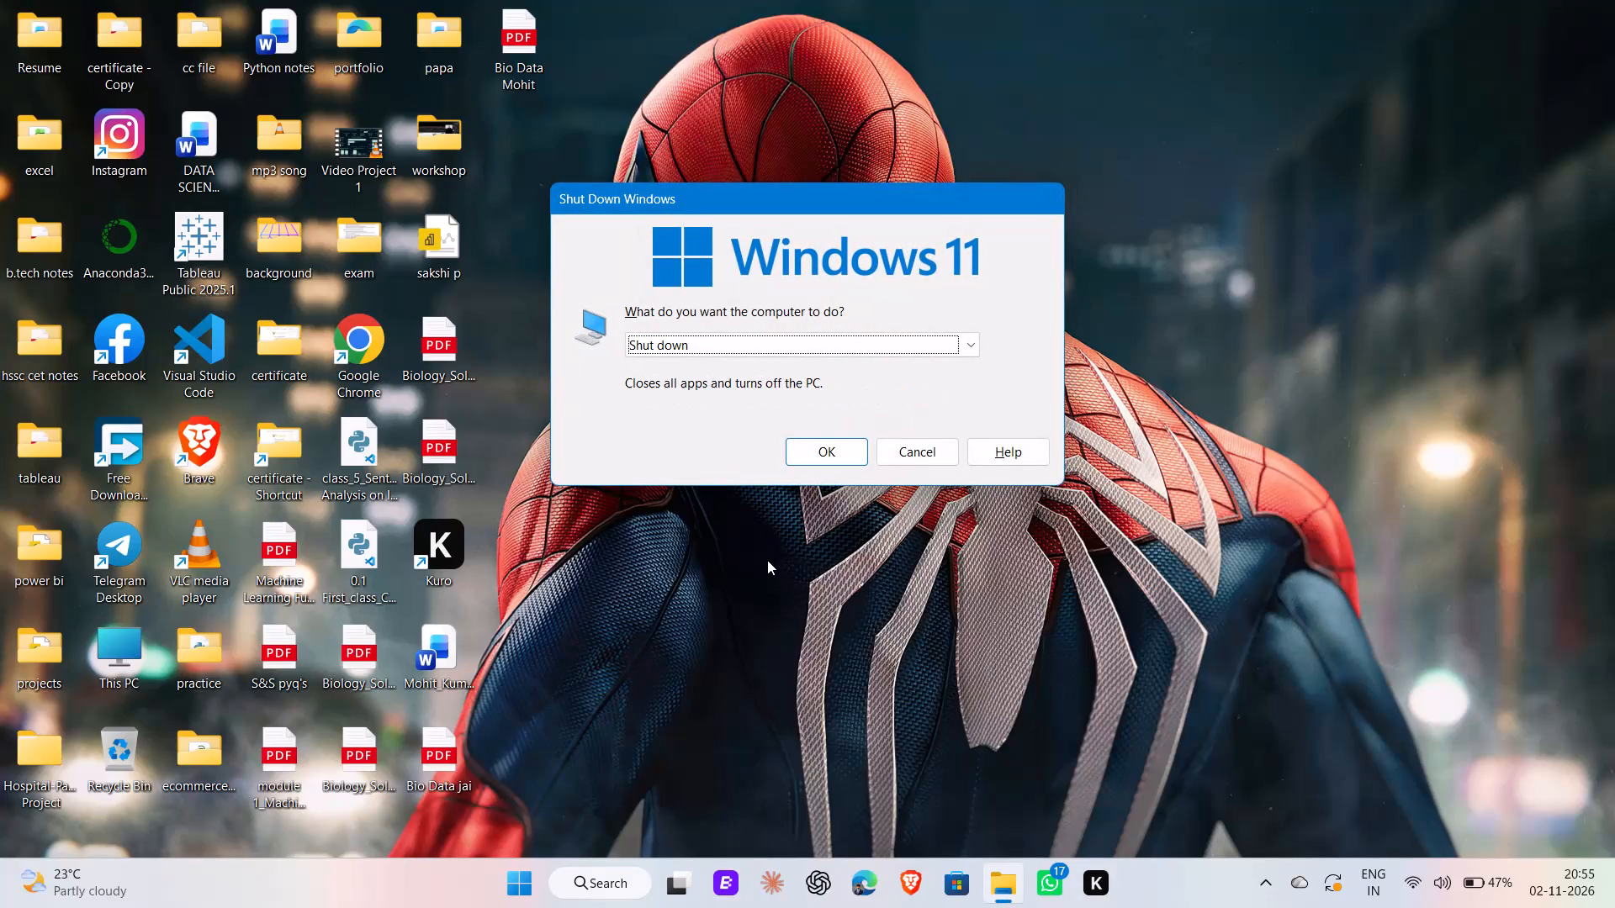
pyautogui.press('Return')
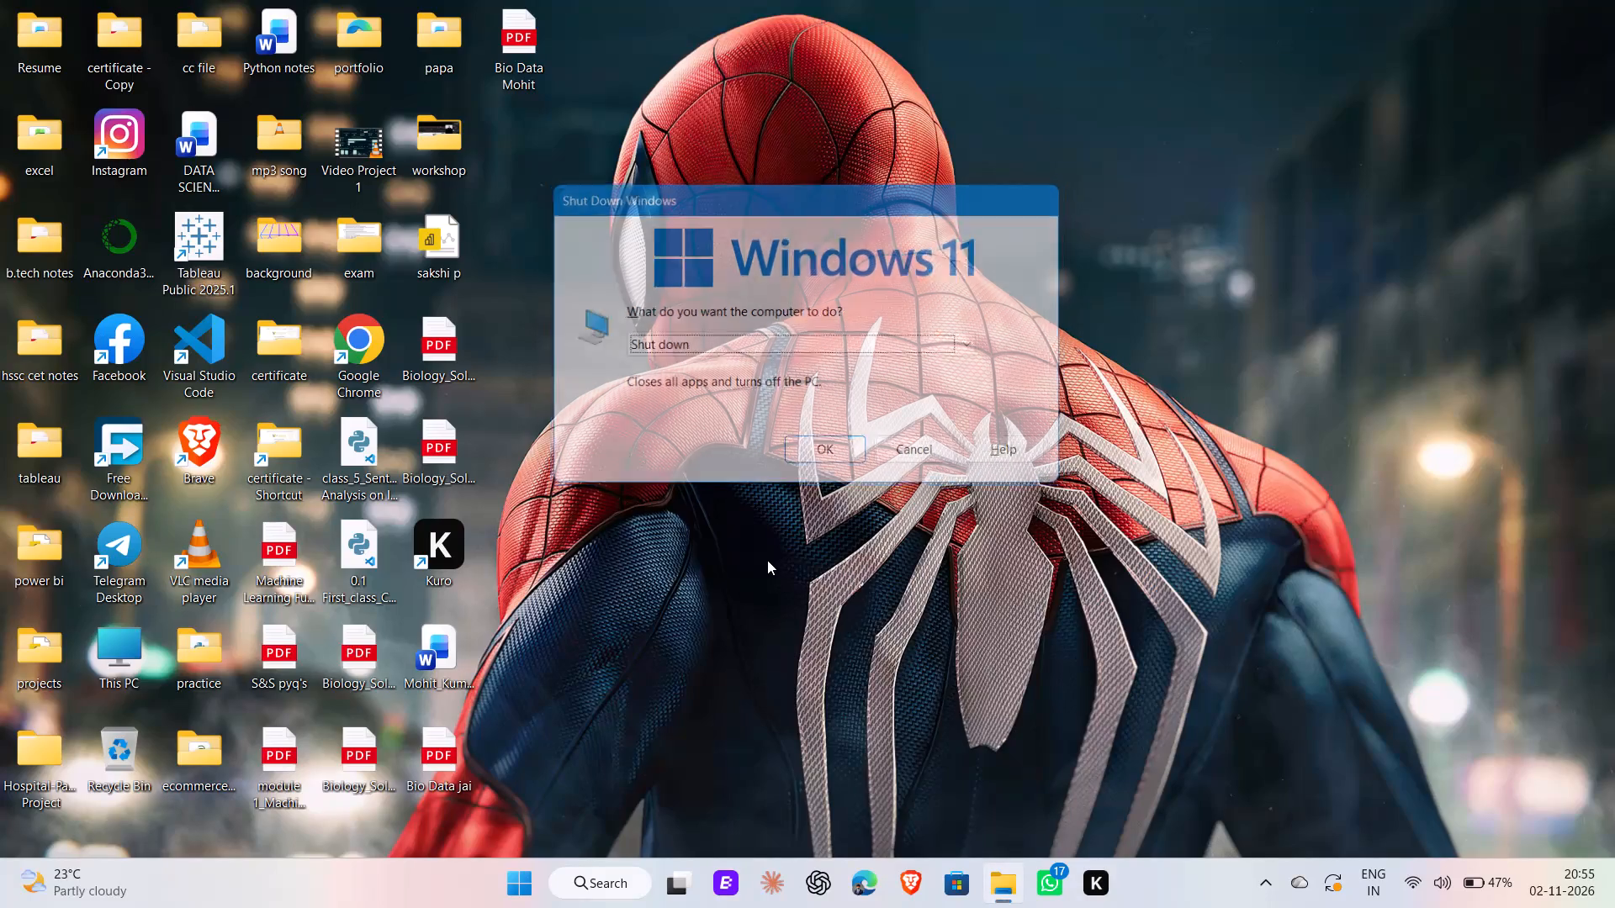